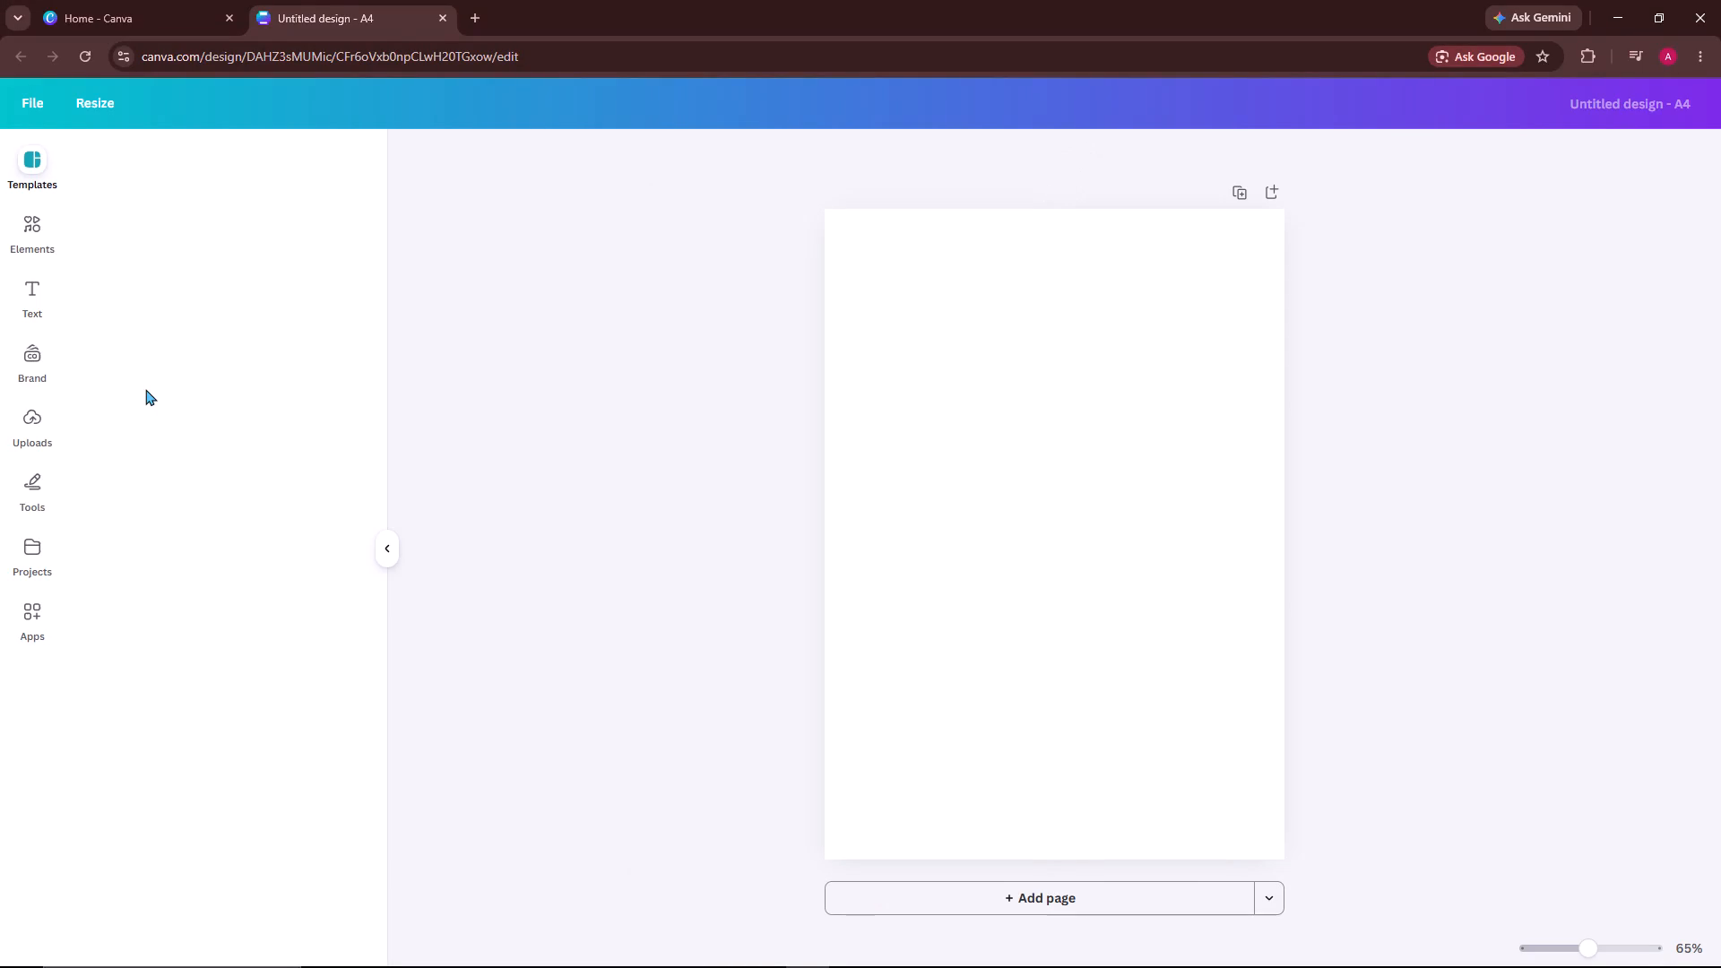
Set the blank A4 page's background to a solid dark brown, #493636.
left_click(389, 556)
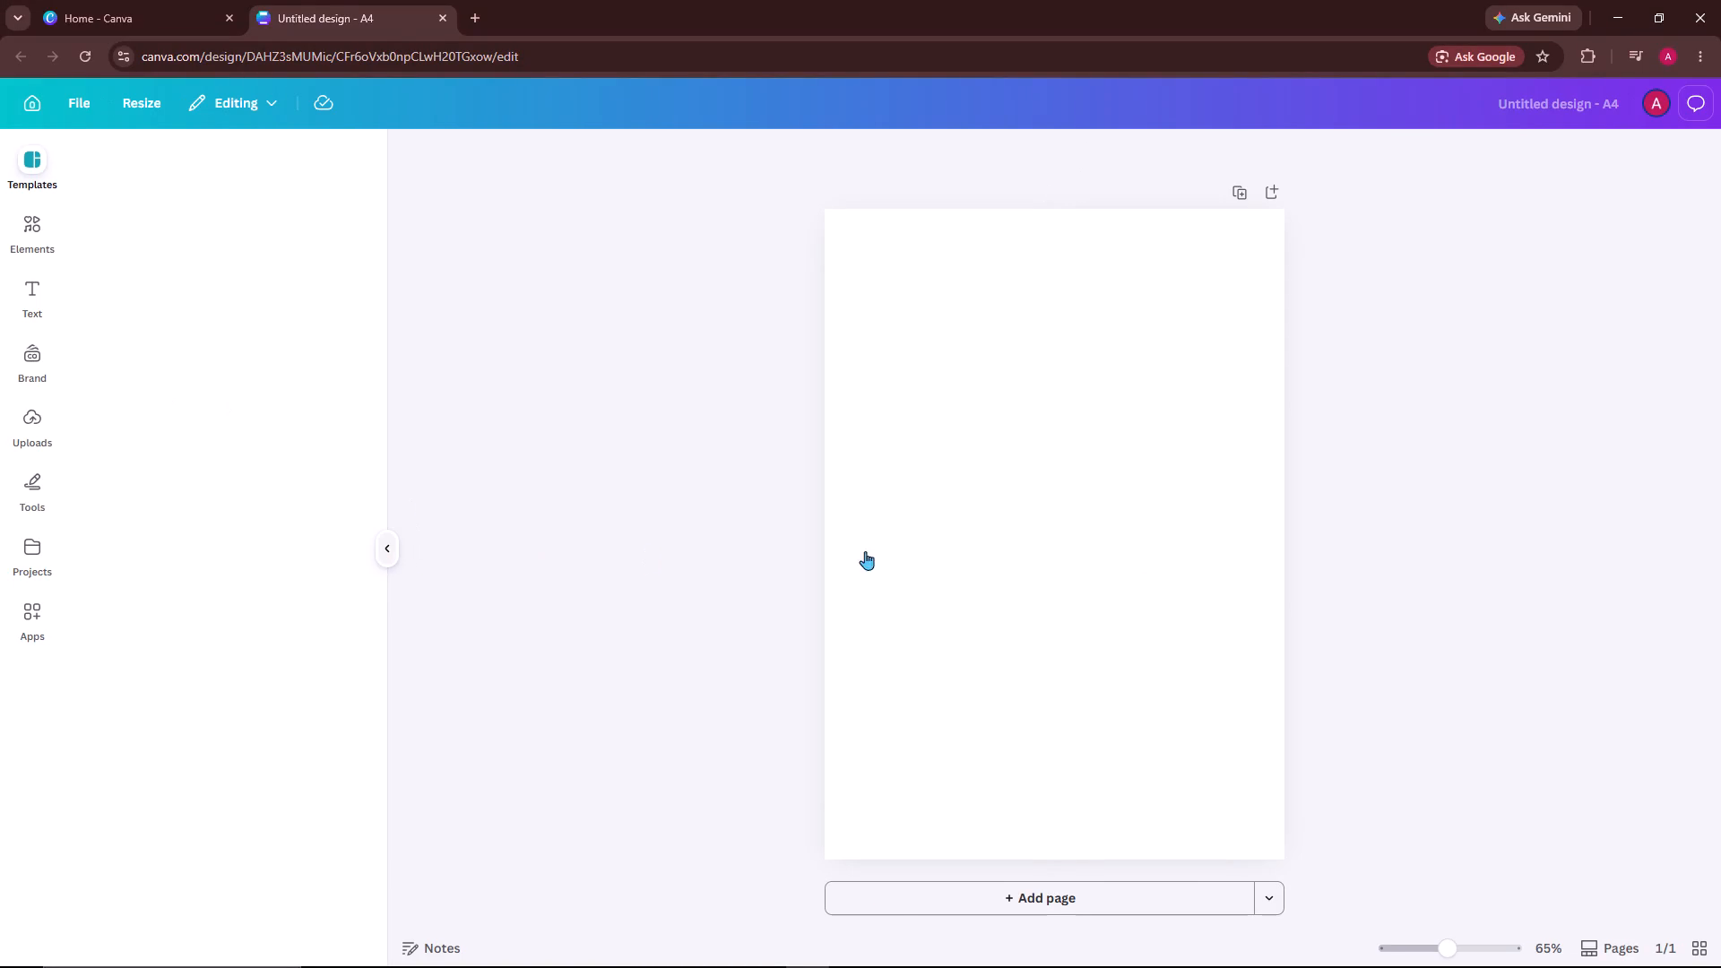
left_click(1049, 468)
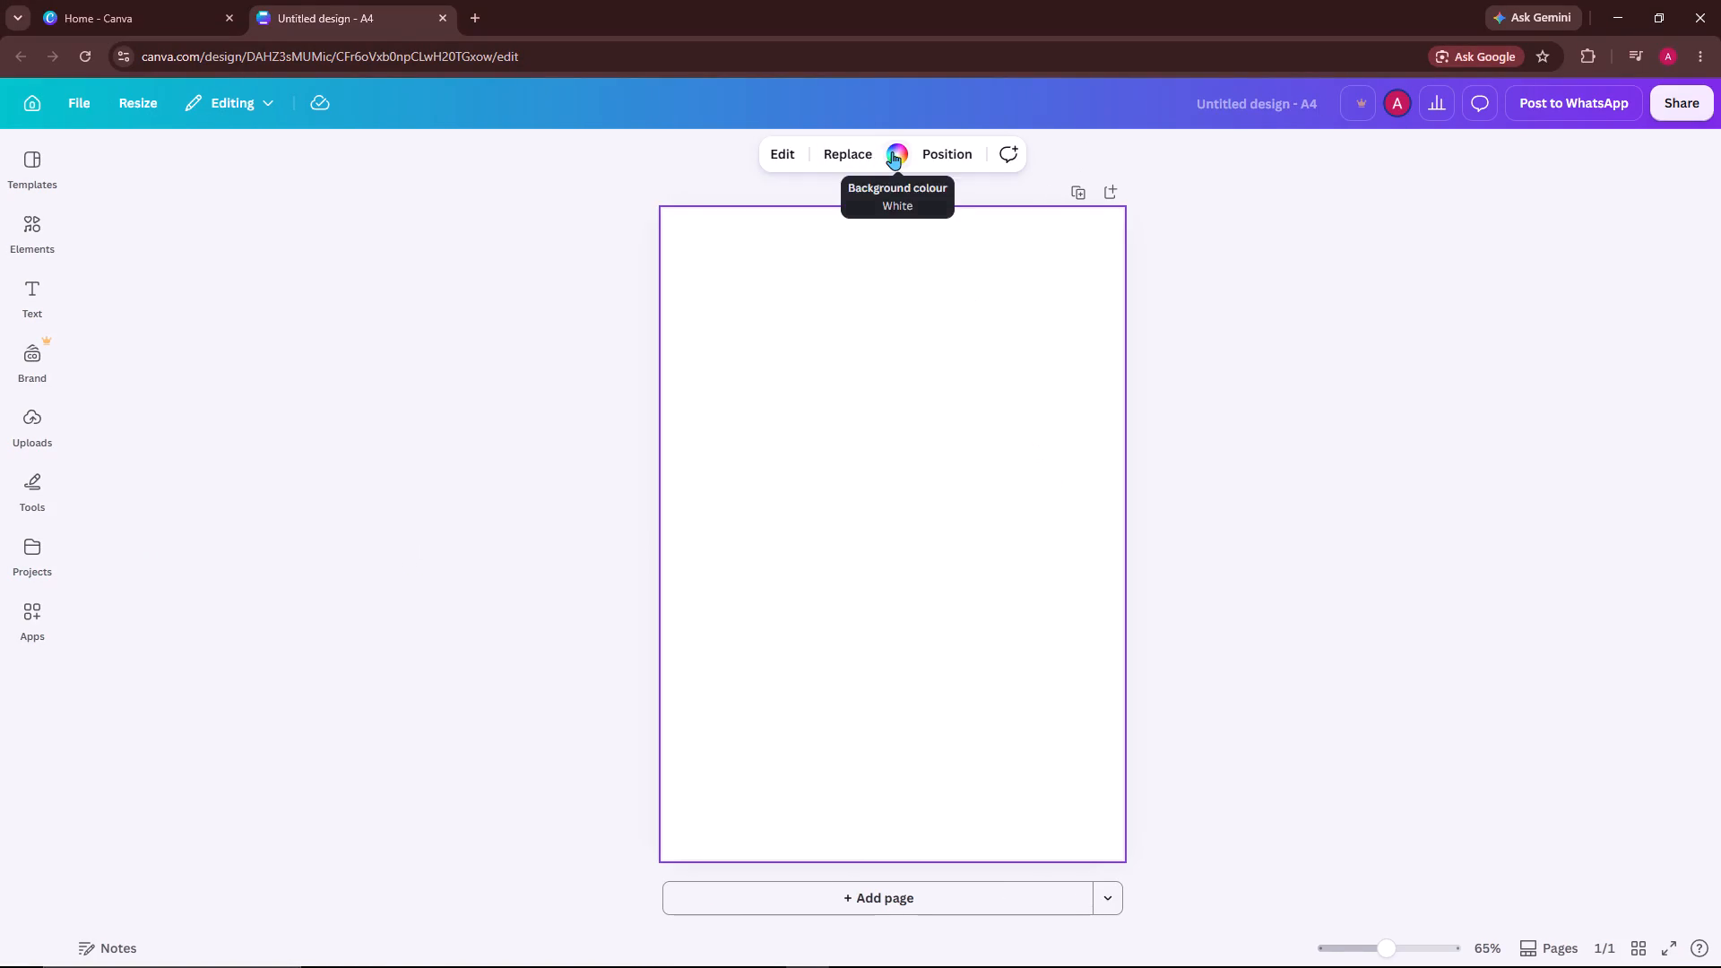
left_click(892, 151)
left_click(97, 297)
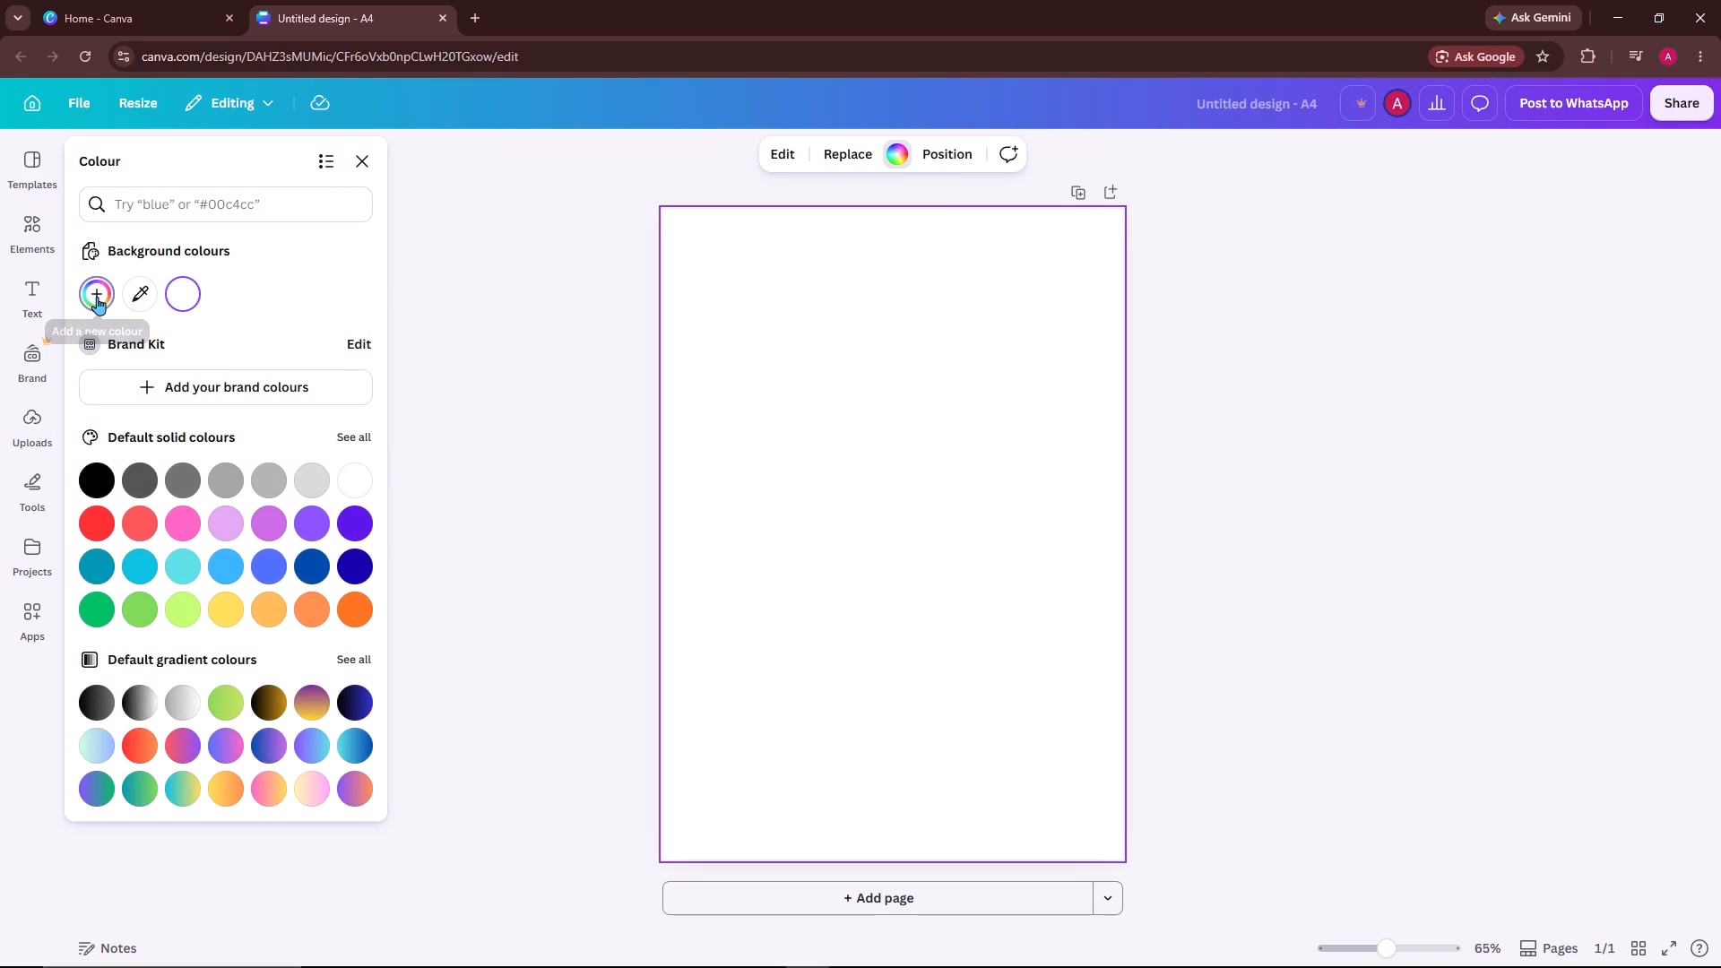
left_click_drag(143, 450, 202, 395)
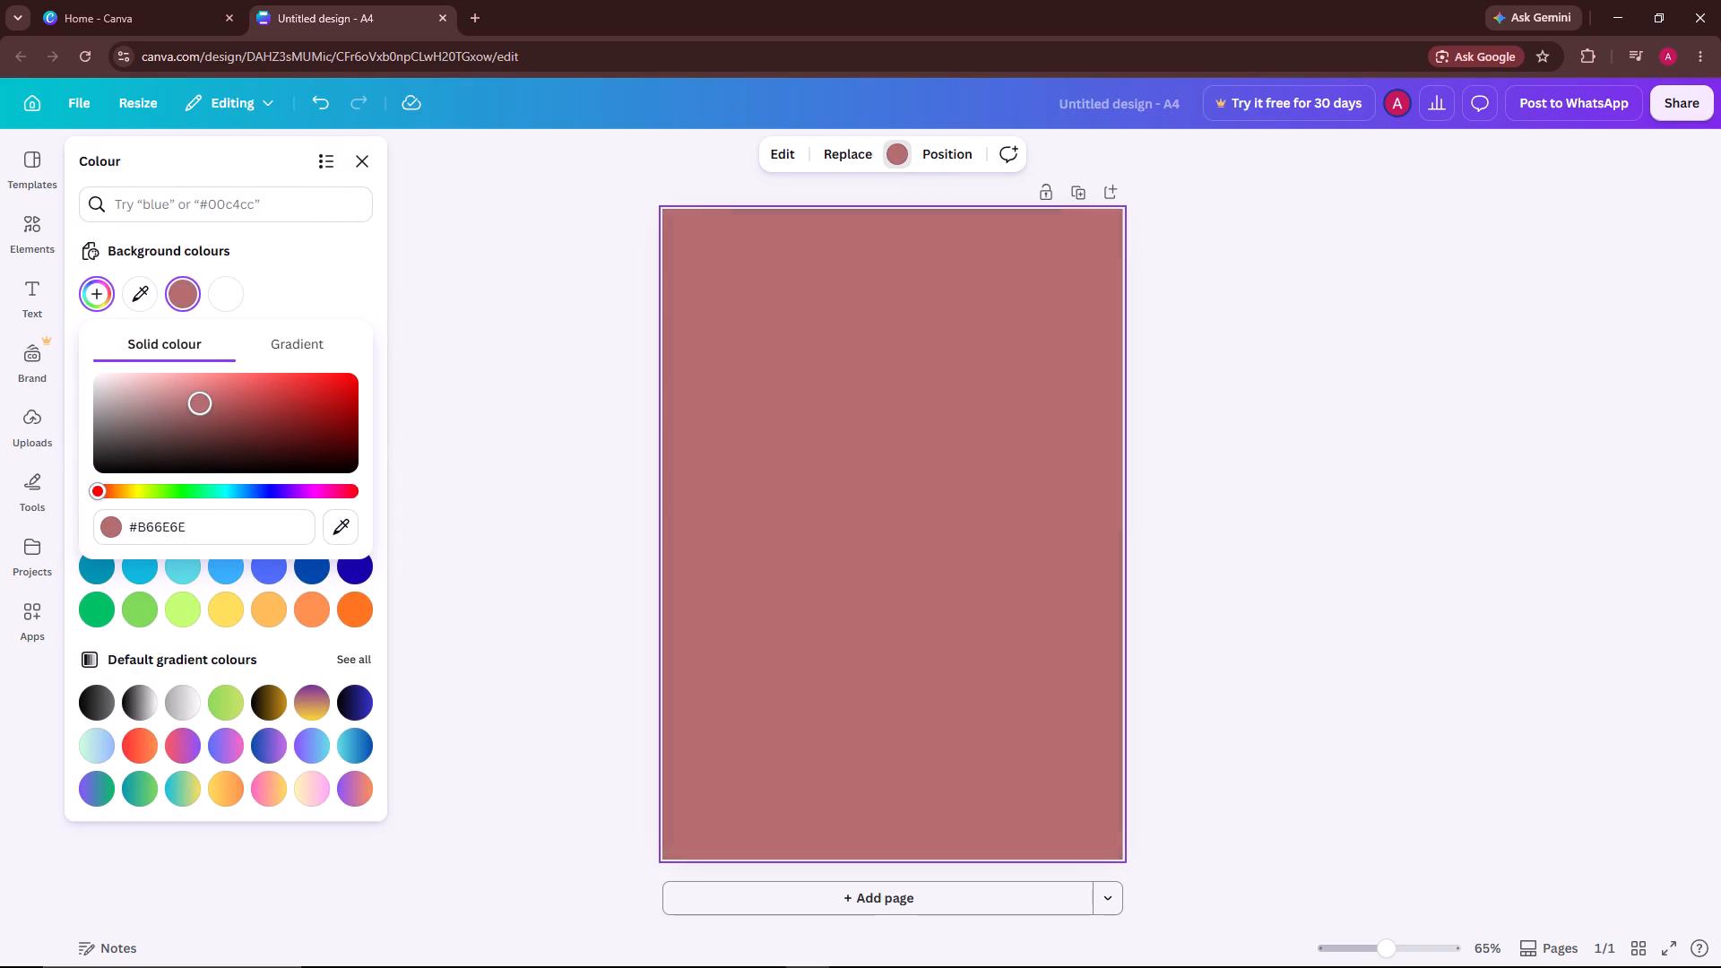
left_click_drag(202, 395, 237, 441)
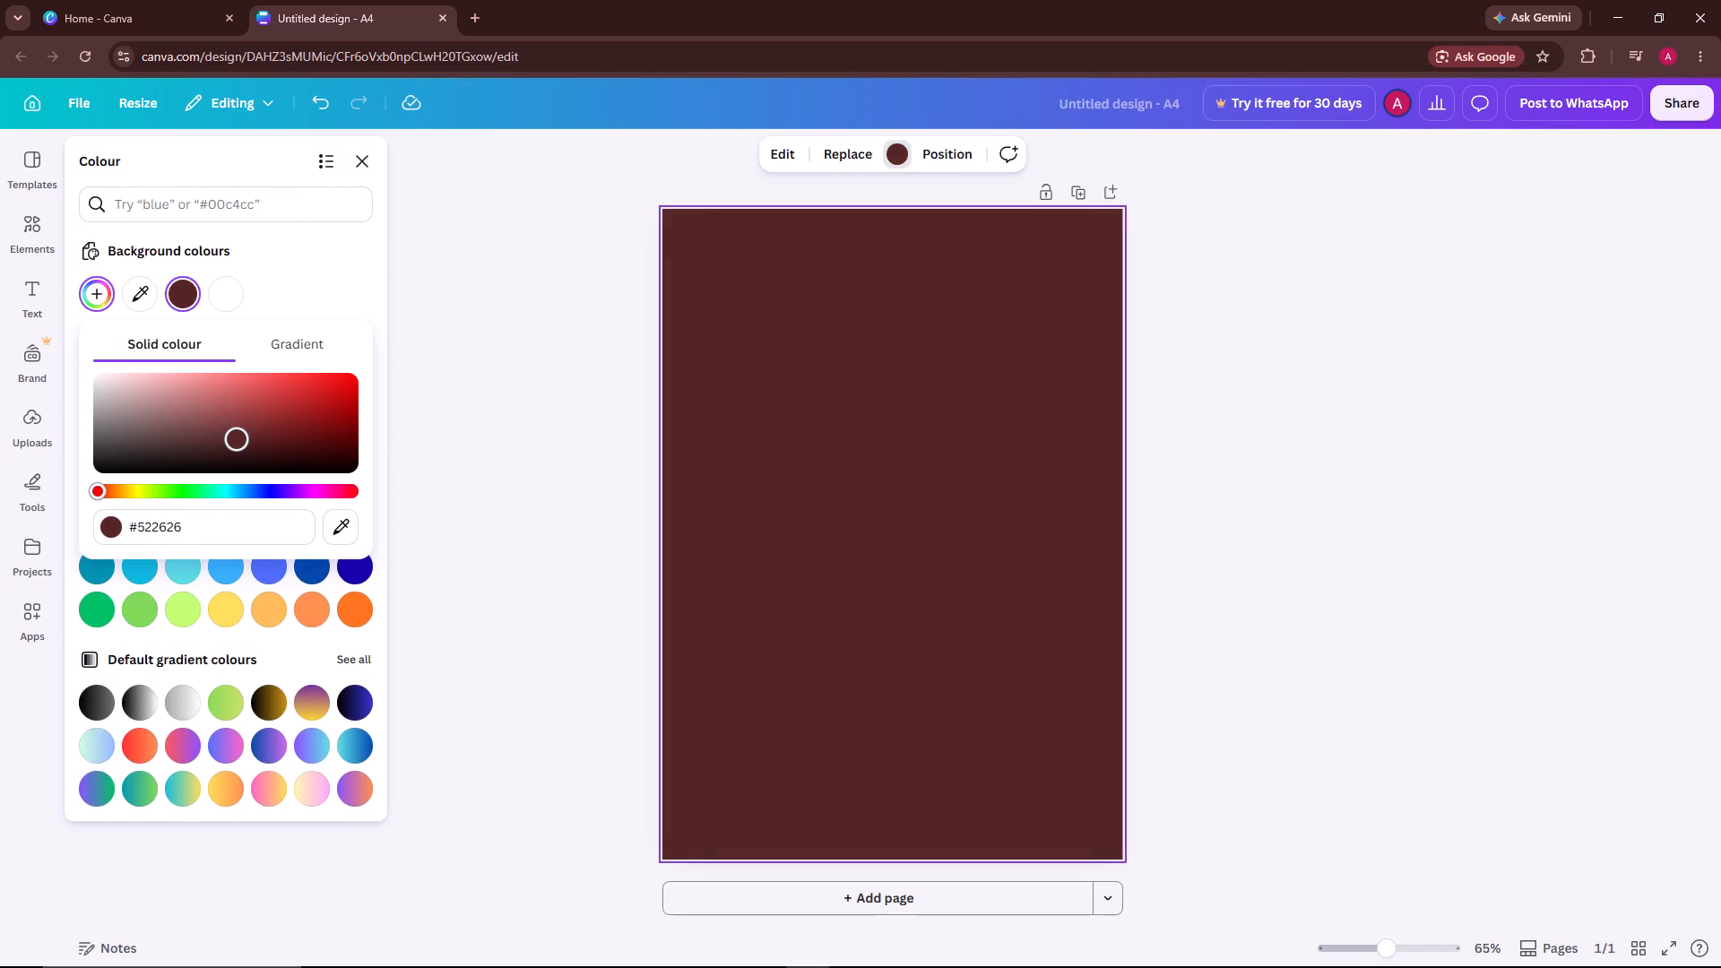
left_click_drag(237, 441, 163, 448)
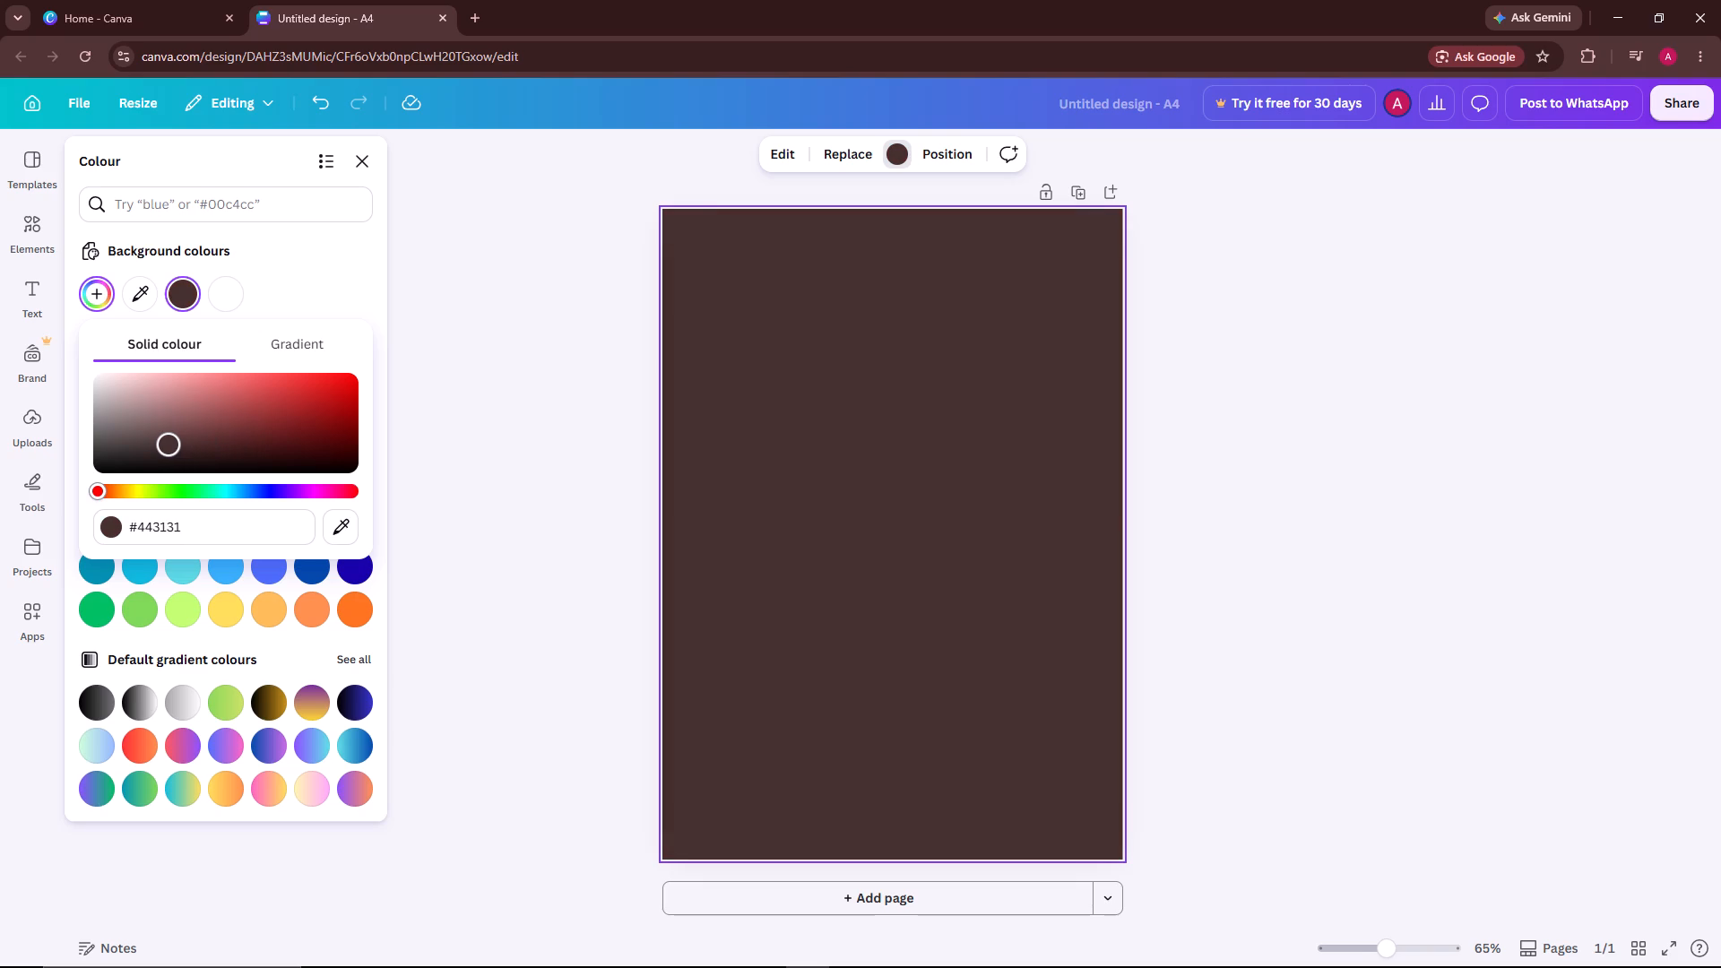
left_click_drag(163, 448, 163, 445)
left_click(501, 359)
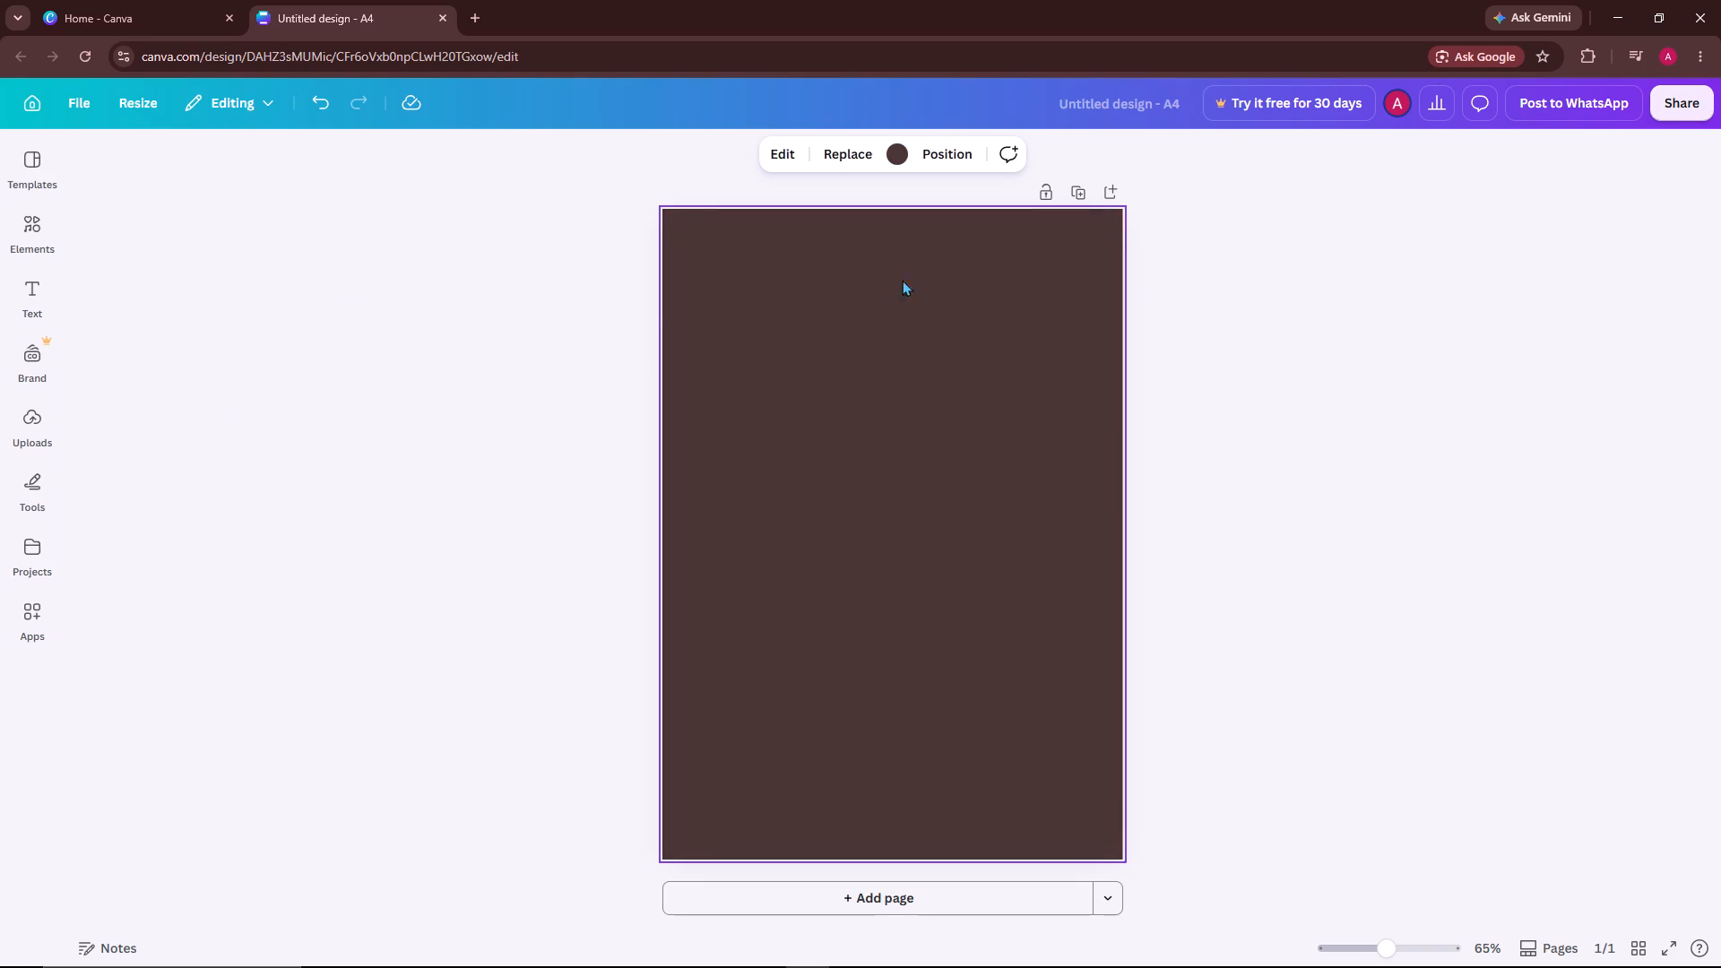
left_click(567, 289)
Search the text fonts for "hedling font" and add a text box in Yomogi Font from the full font results.
left_click(34, 309)
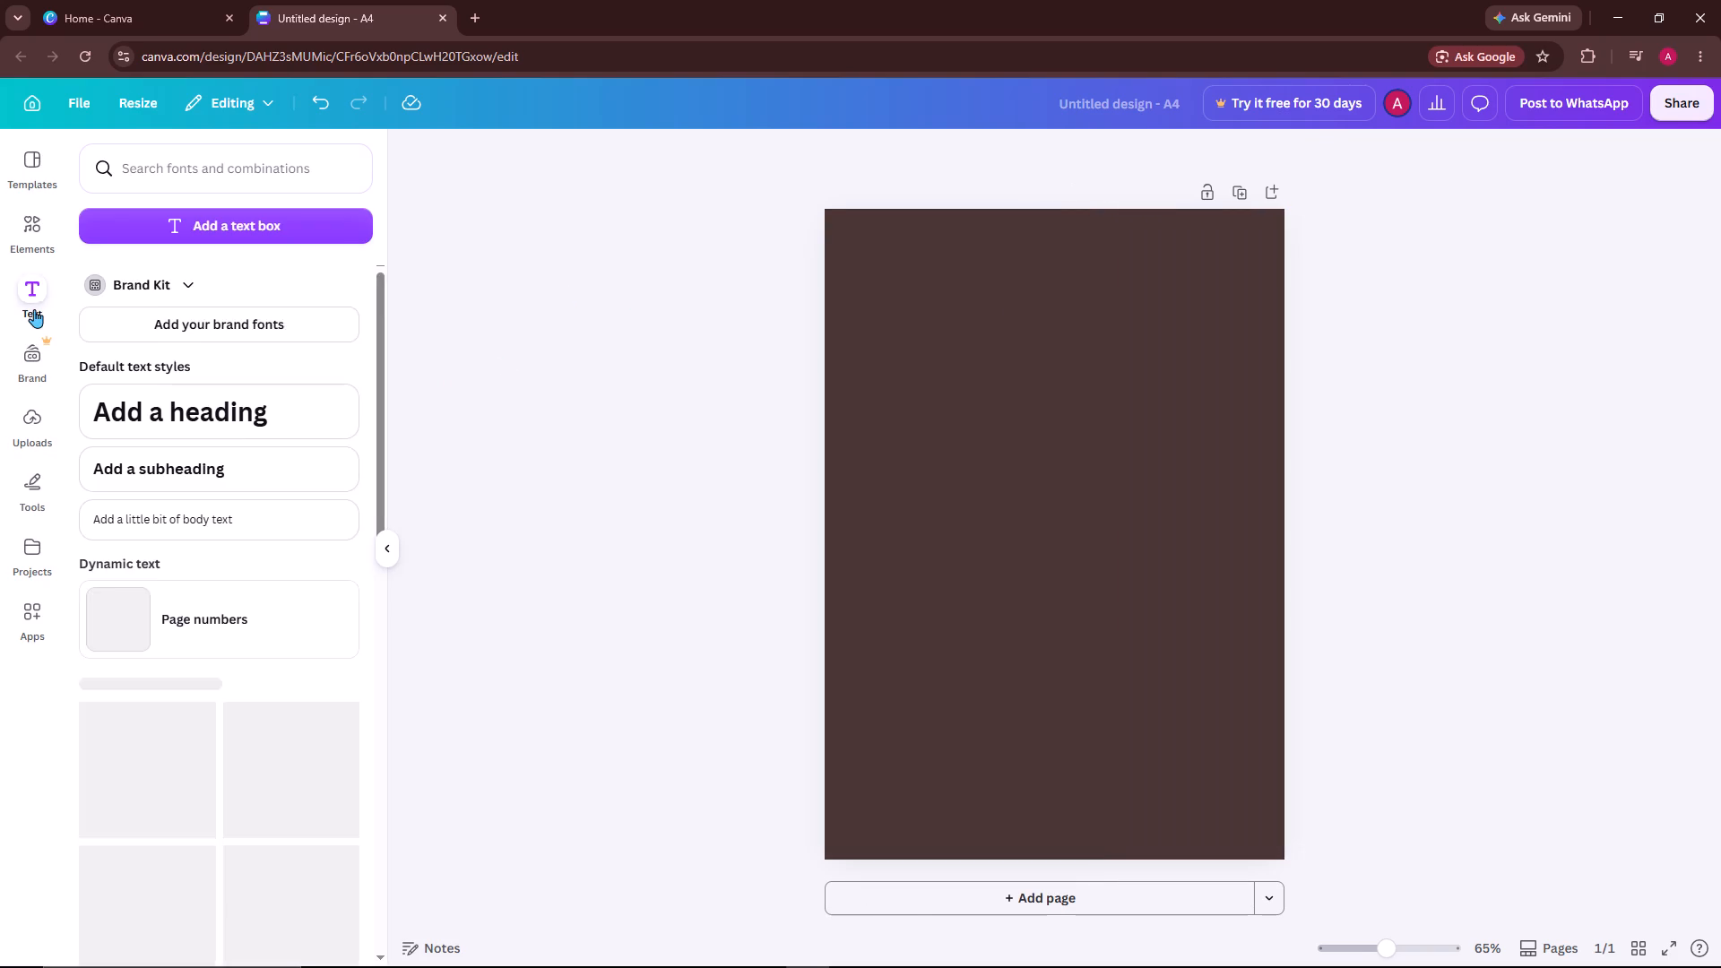
left_click(212, 155)
left_click(198, 284)
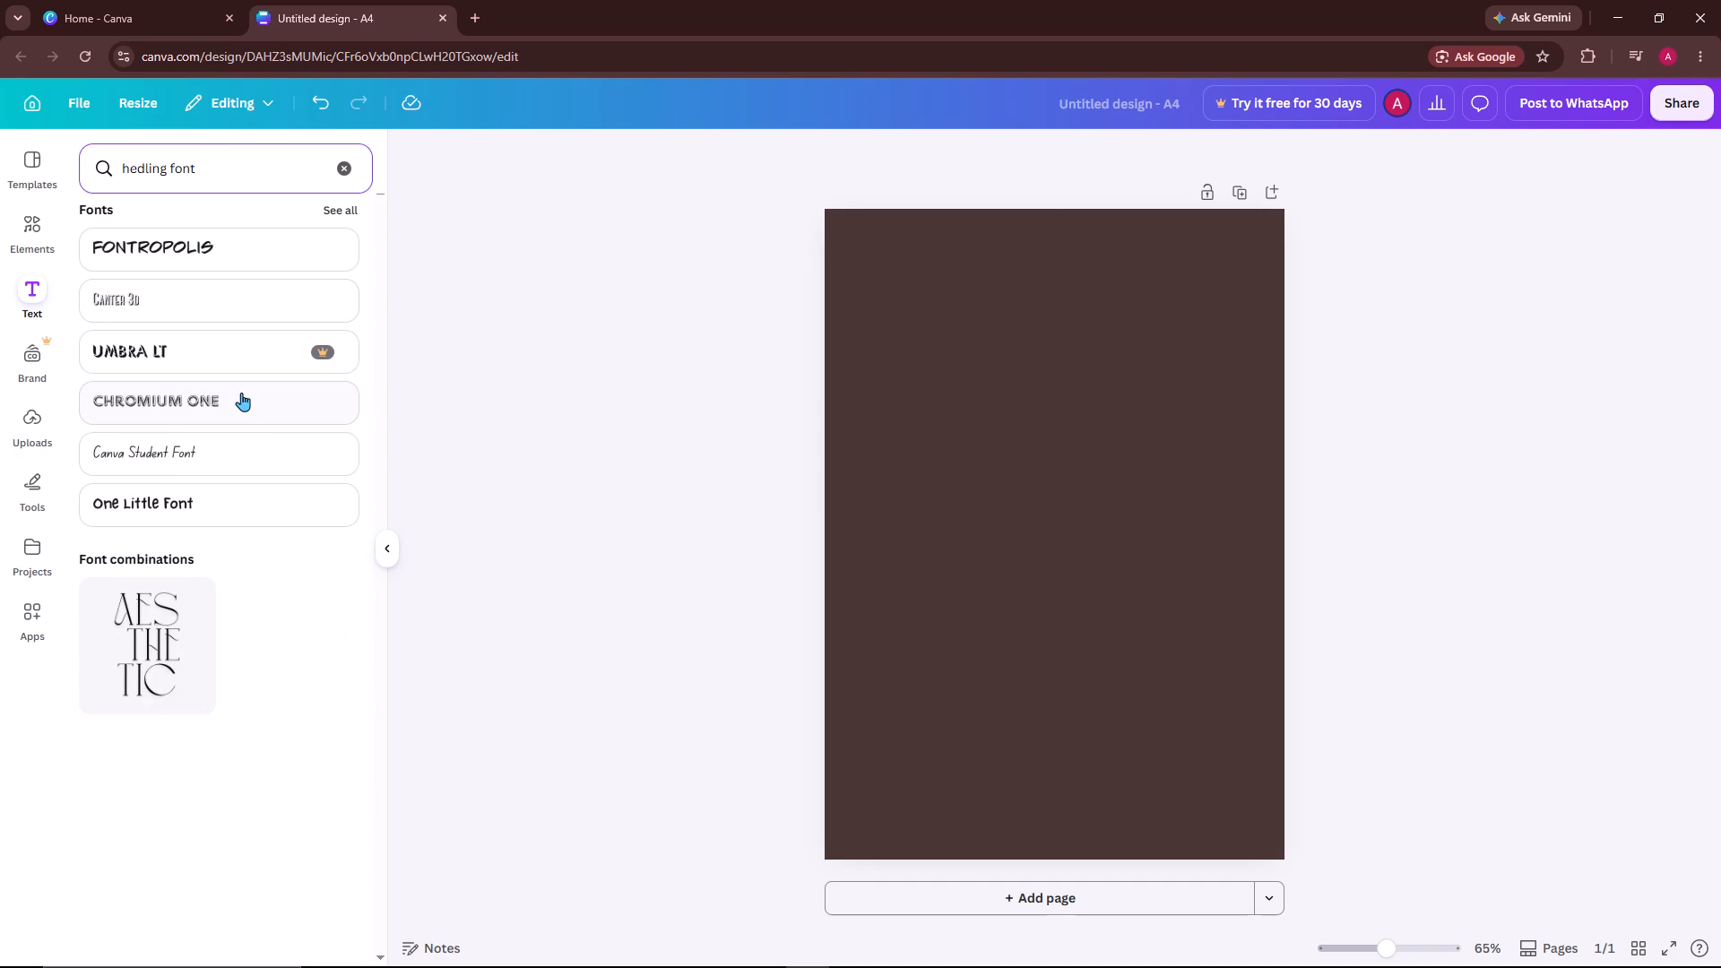
left_click(343, 211)
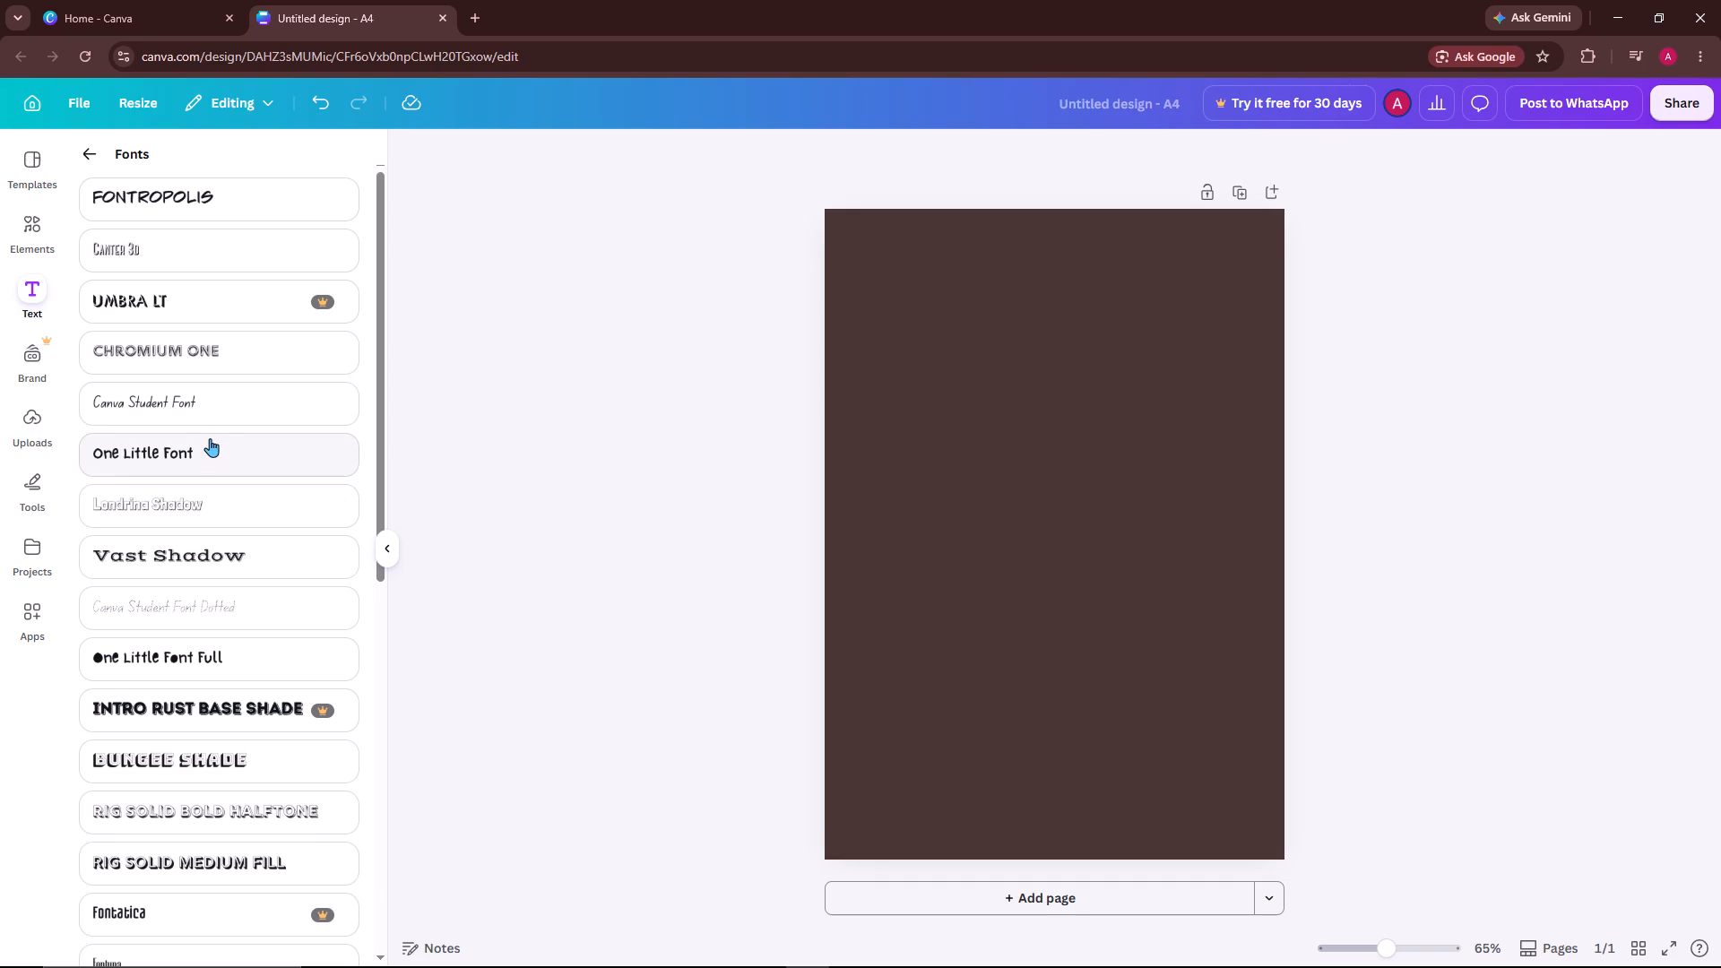
scroll(214, 428, "down", 5)
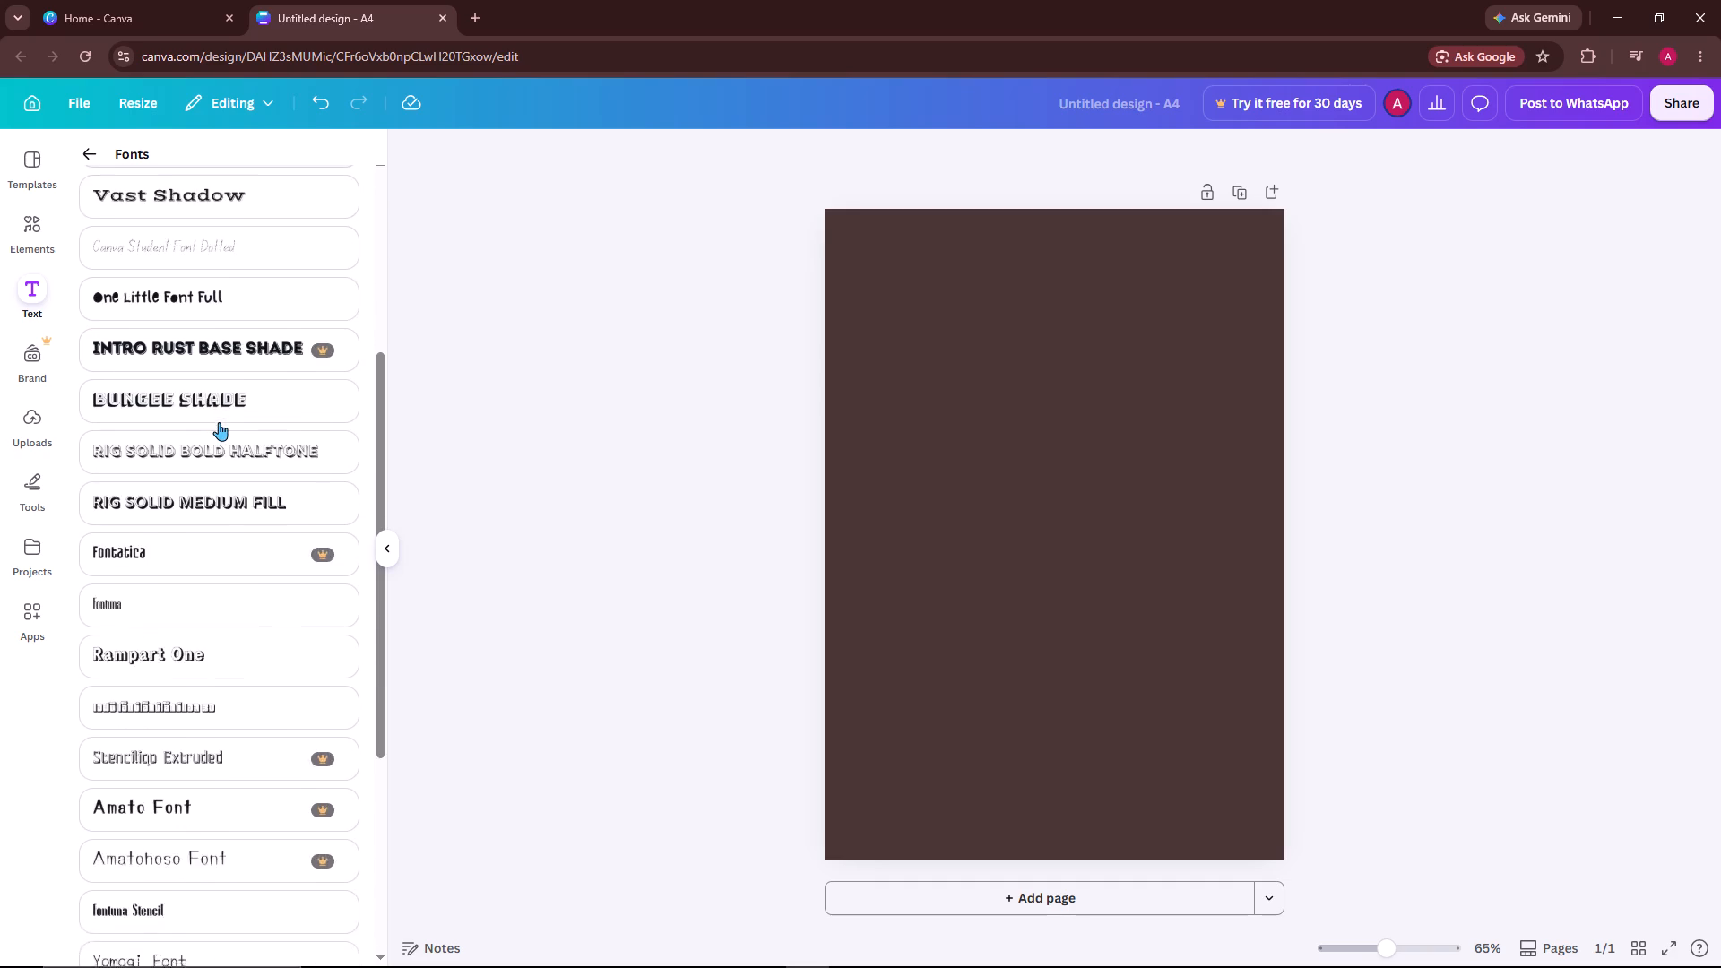
scroll(219, 422, "down", 4)
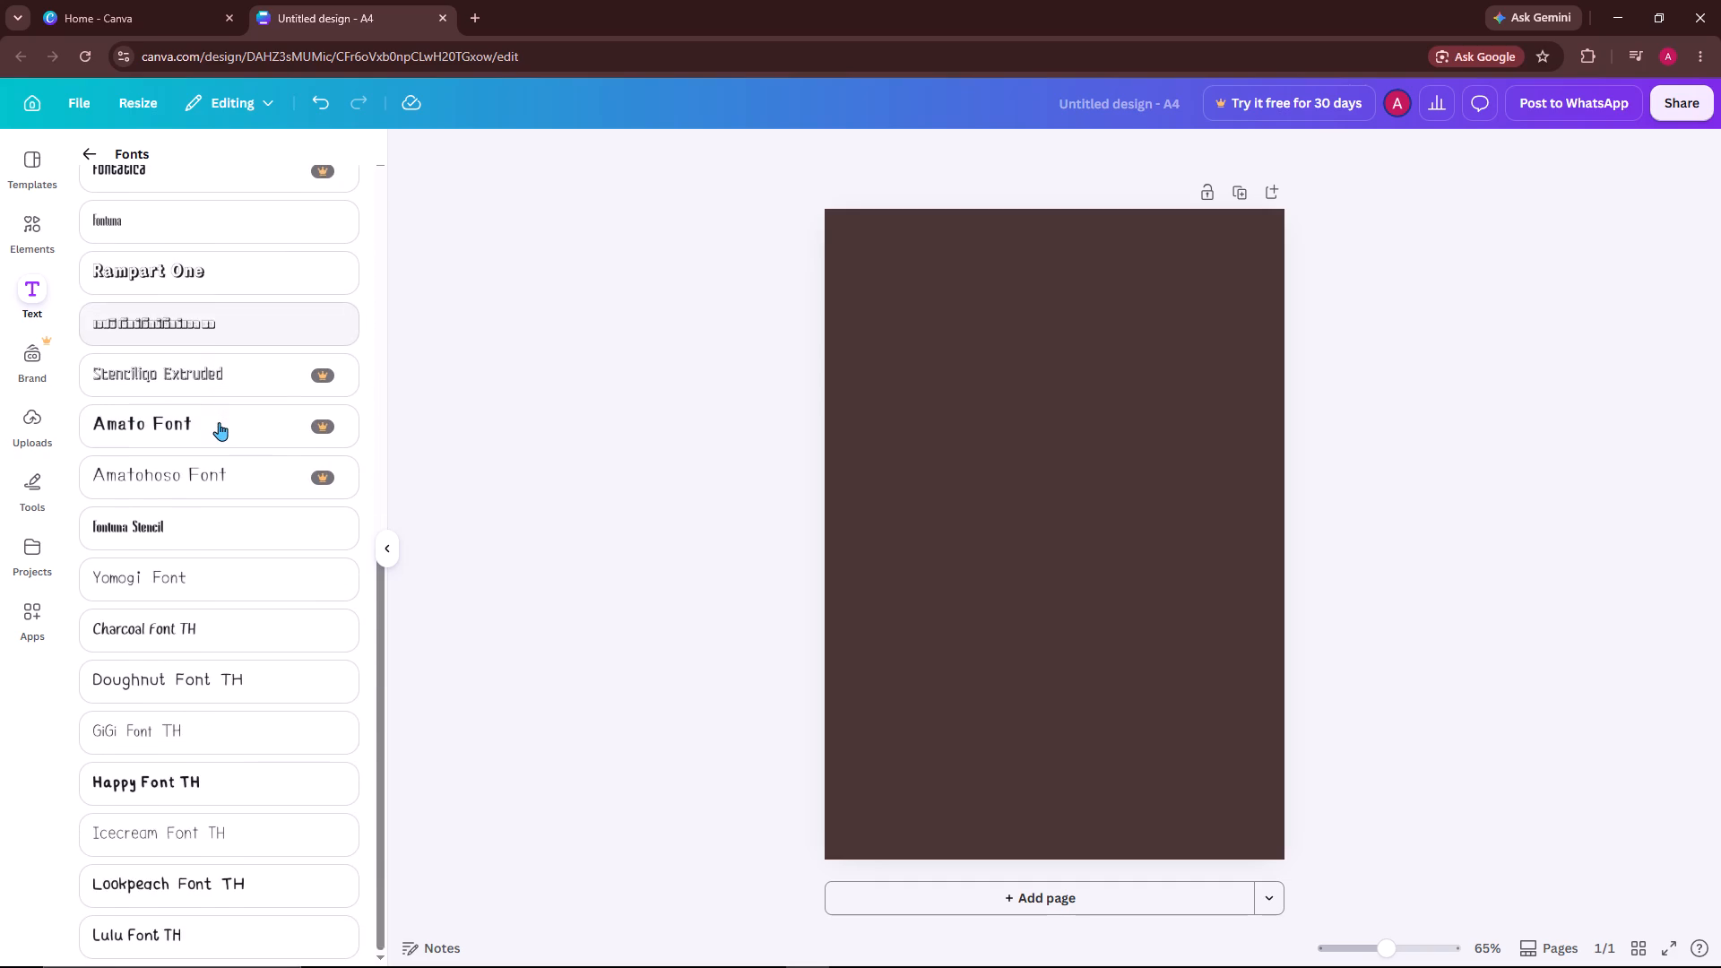
scroll(219, 422, "down", 1)
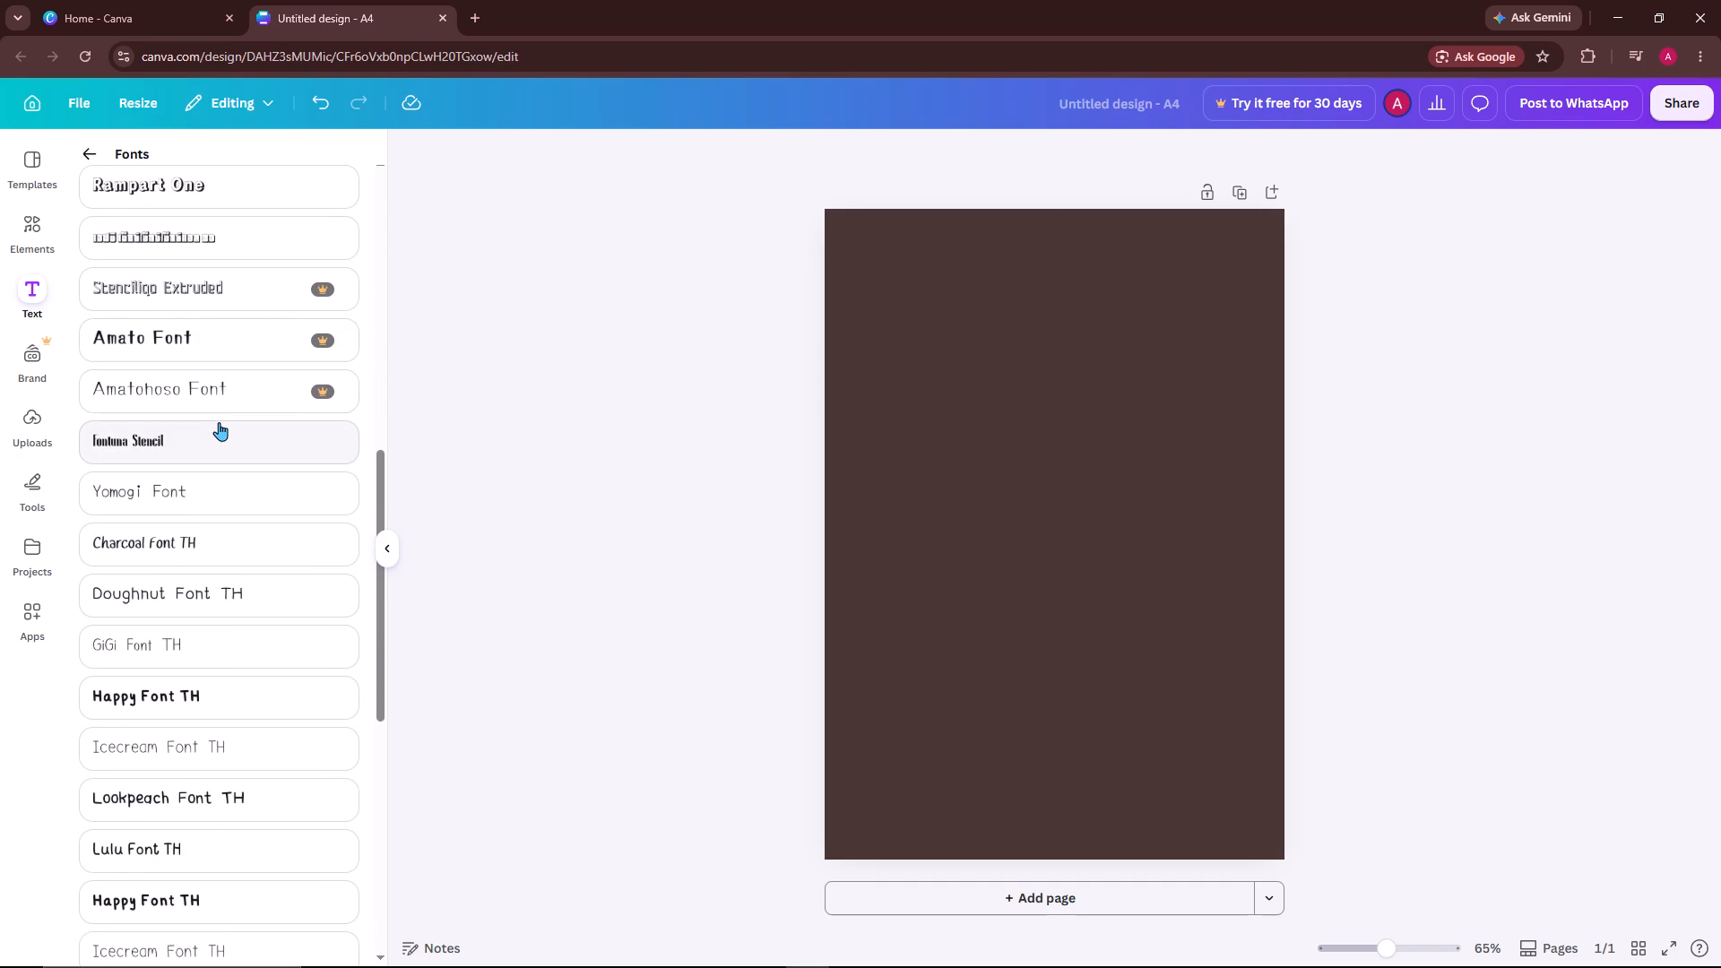
scroll(219, 422, "down", 1)
left_click(252, 414)
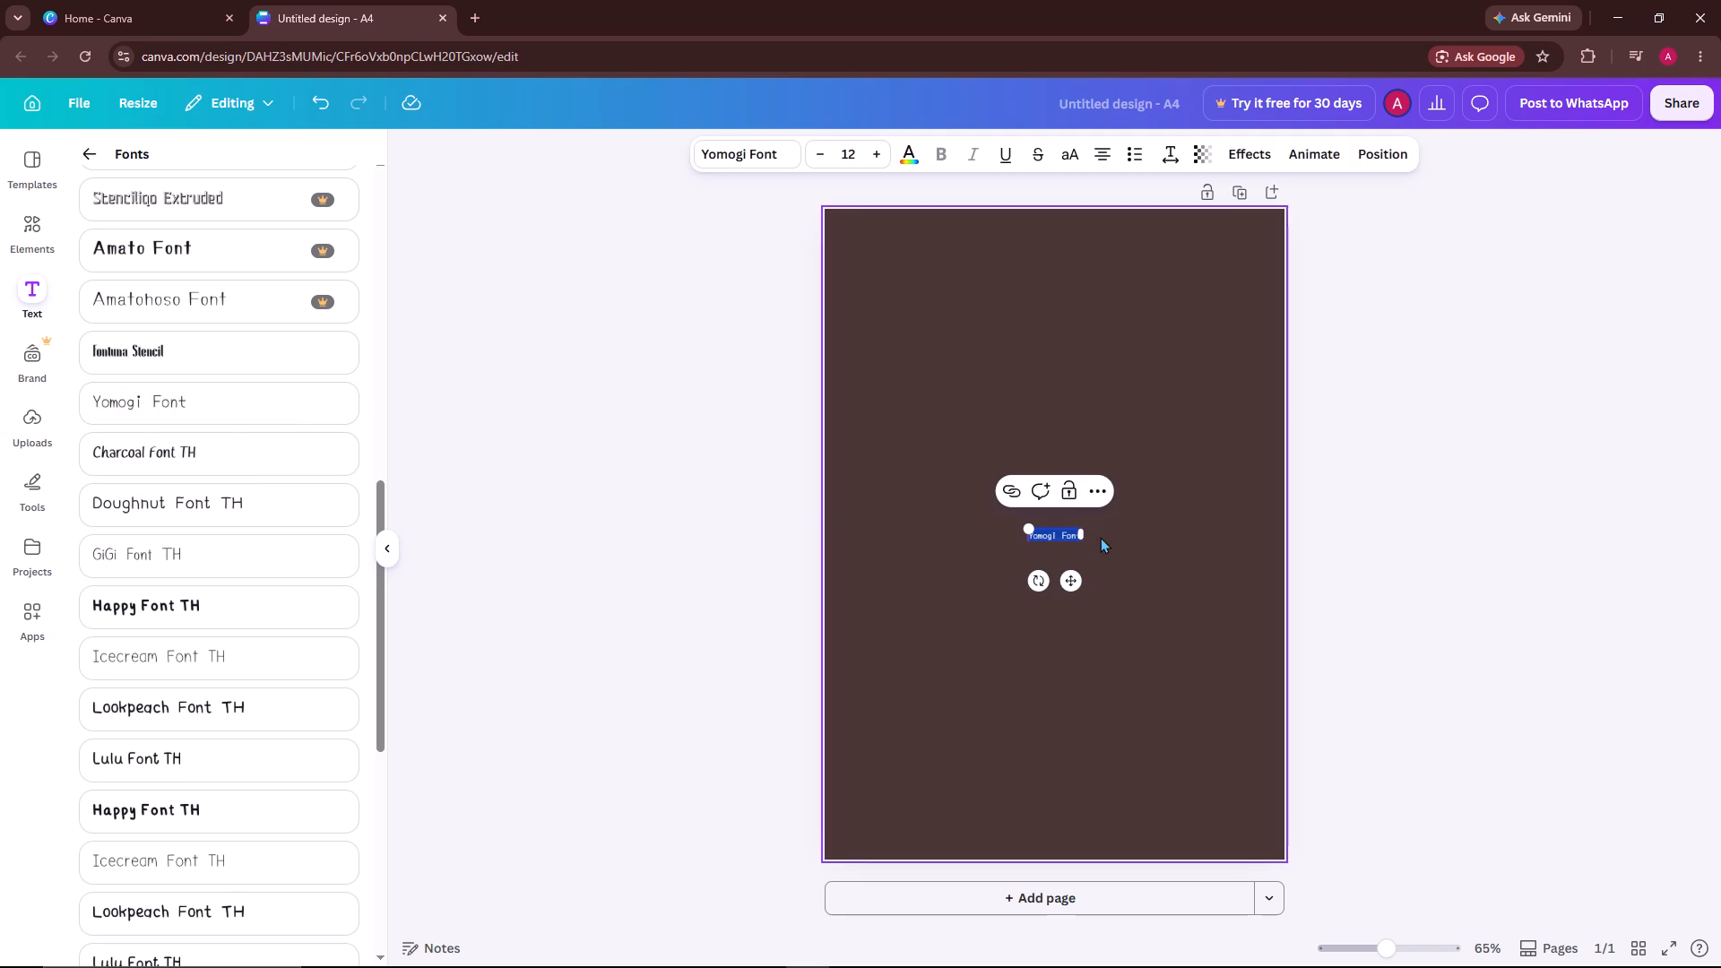
Widen the Yomogi Font text box and scale it up to a font size of about 24.4.
left_click_drag(1082, 532, 1143, 540)
left_click_drag(1027, 522, 930, 444)
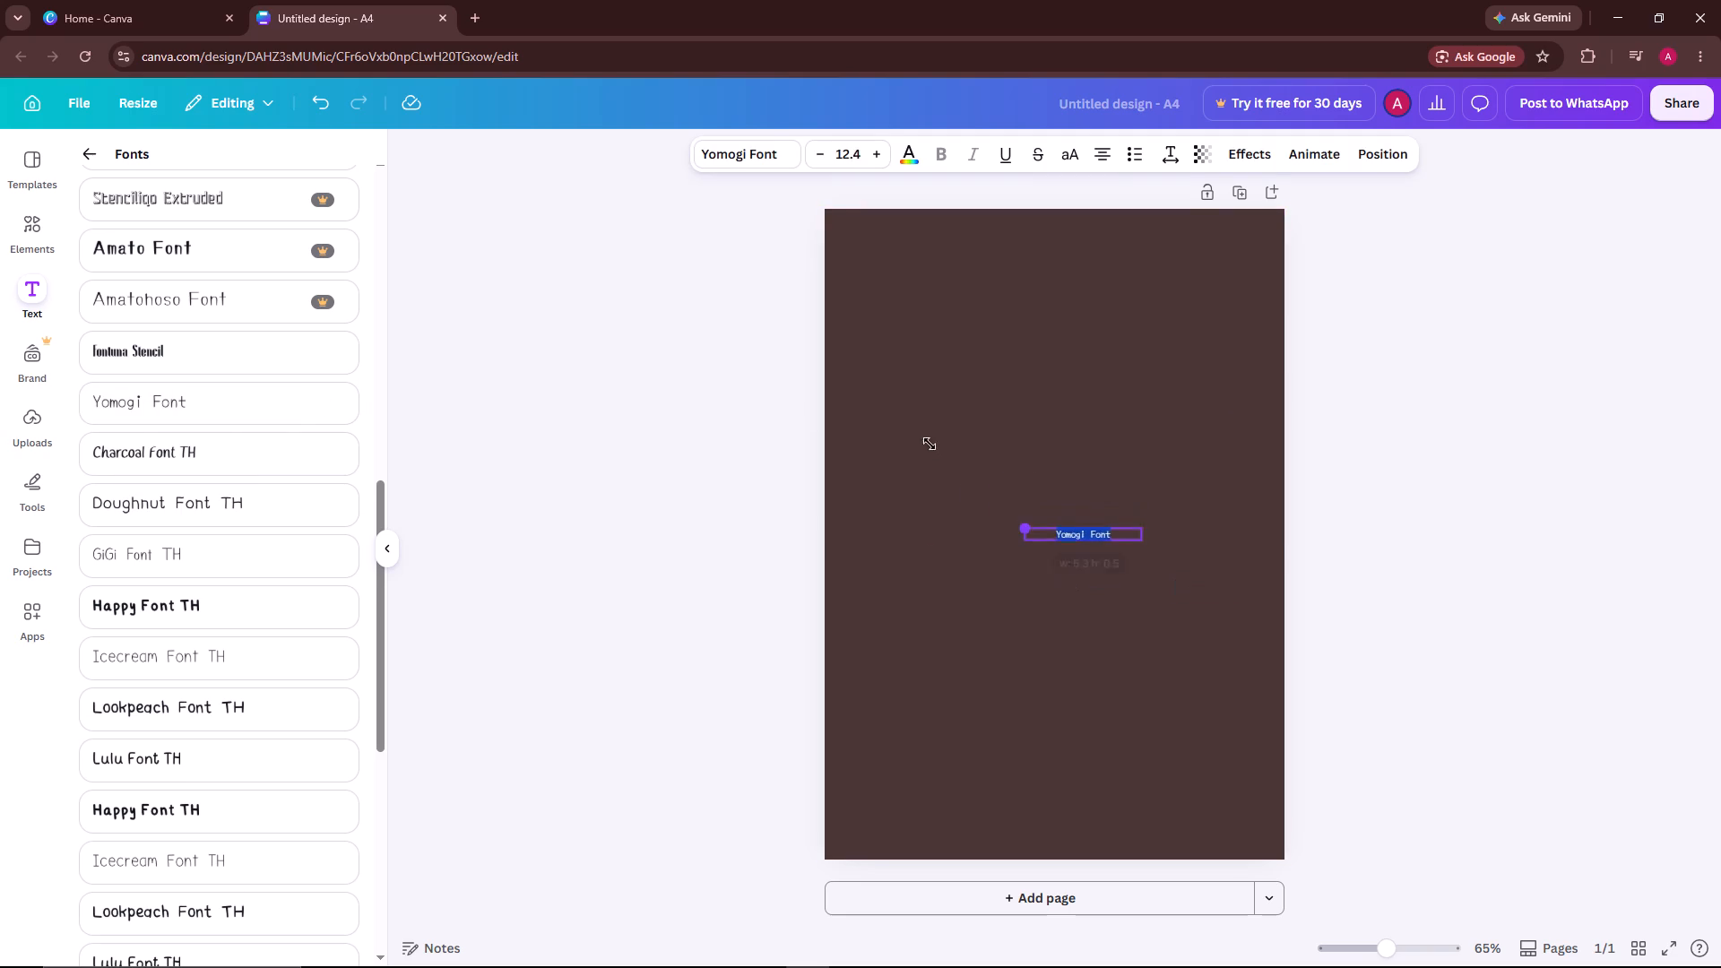
left_click_drag(930, 444, 919, 430)
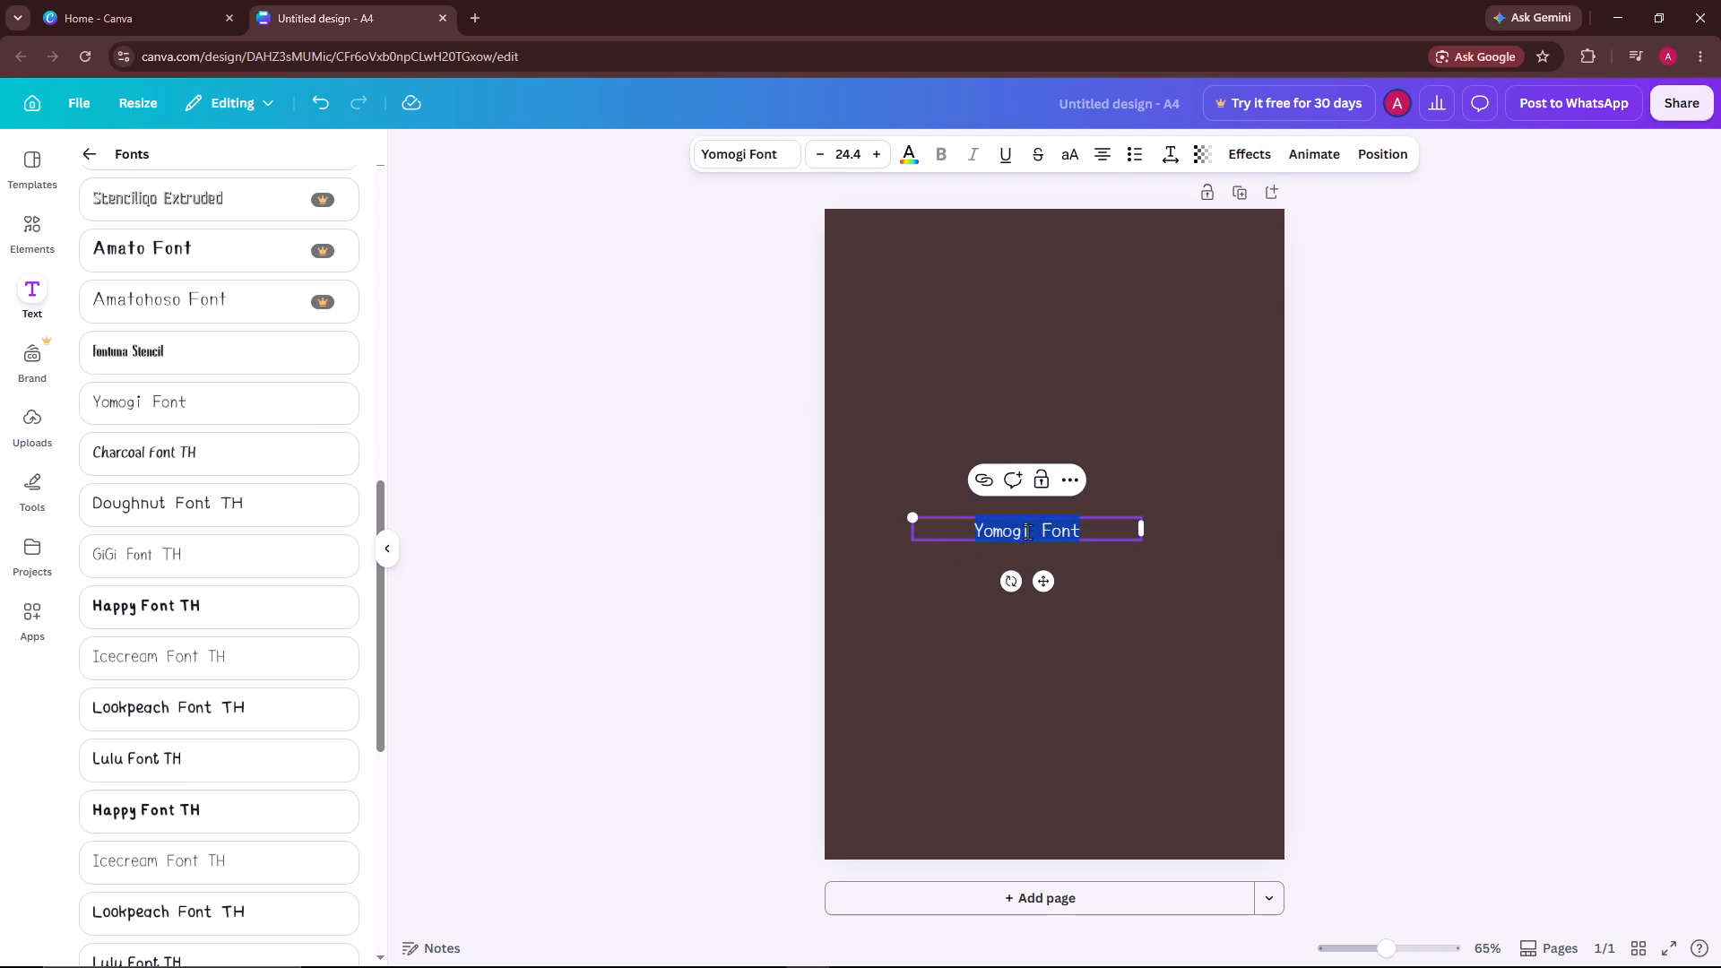
Replace the placeholder text with "work out onfungal specimen - 2".
left_click(1016, 532)
left_click(943, 544)
left_click(1075, 528)
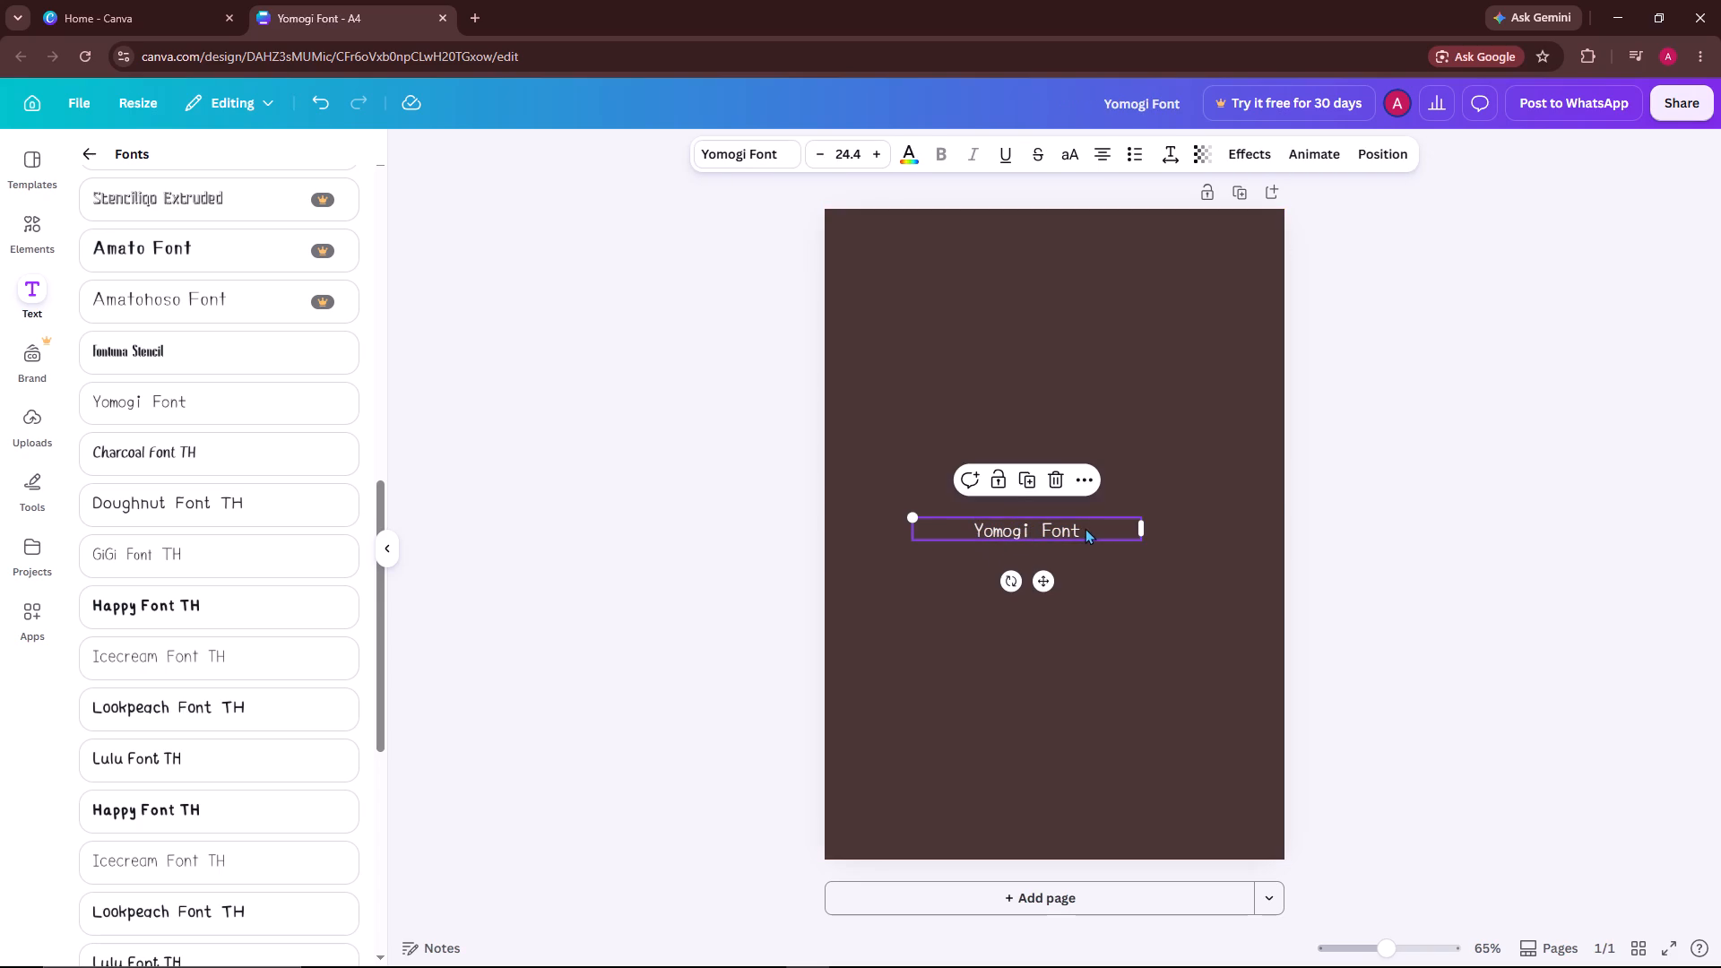
left_click(1085, 528)
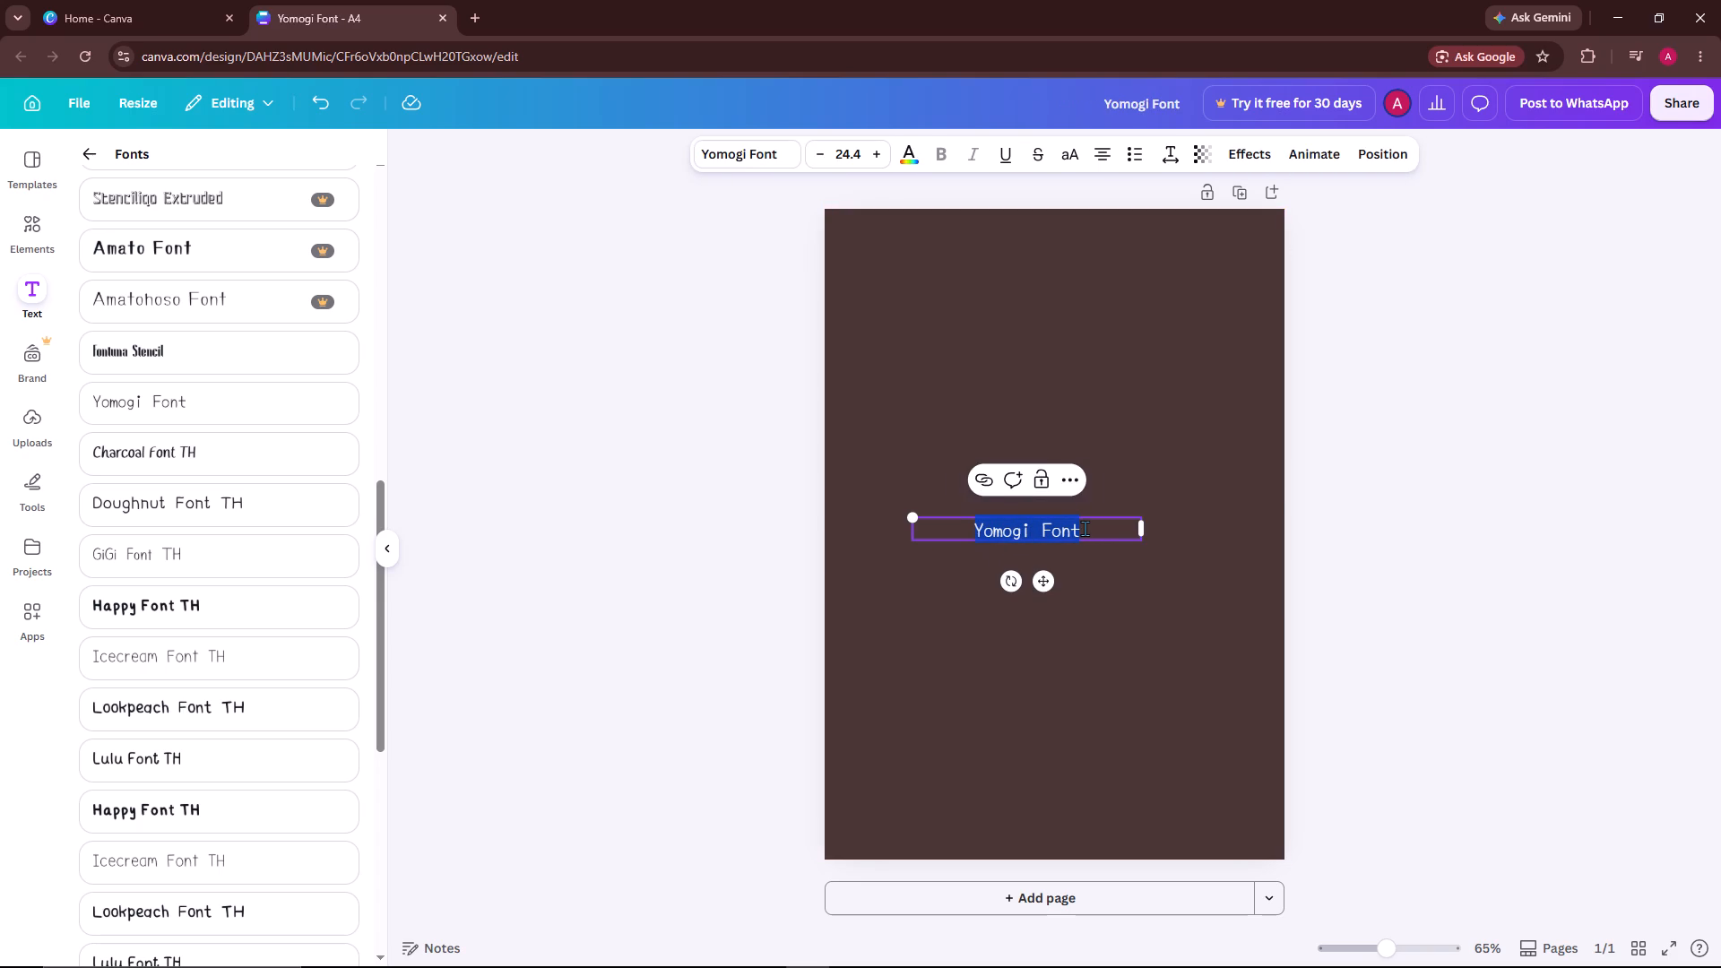
key("BackSpace")
type("work out")
key("space")
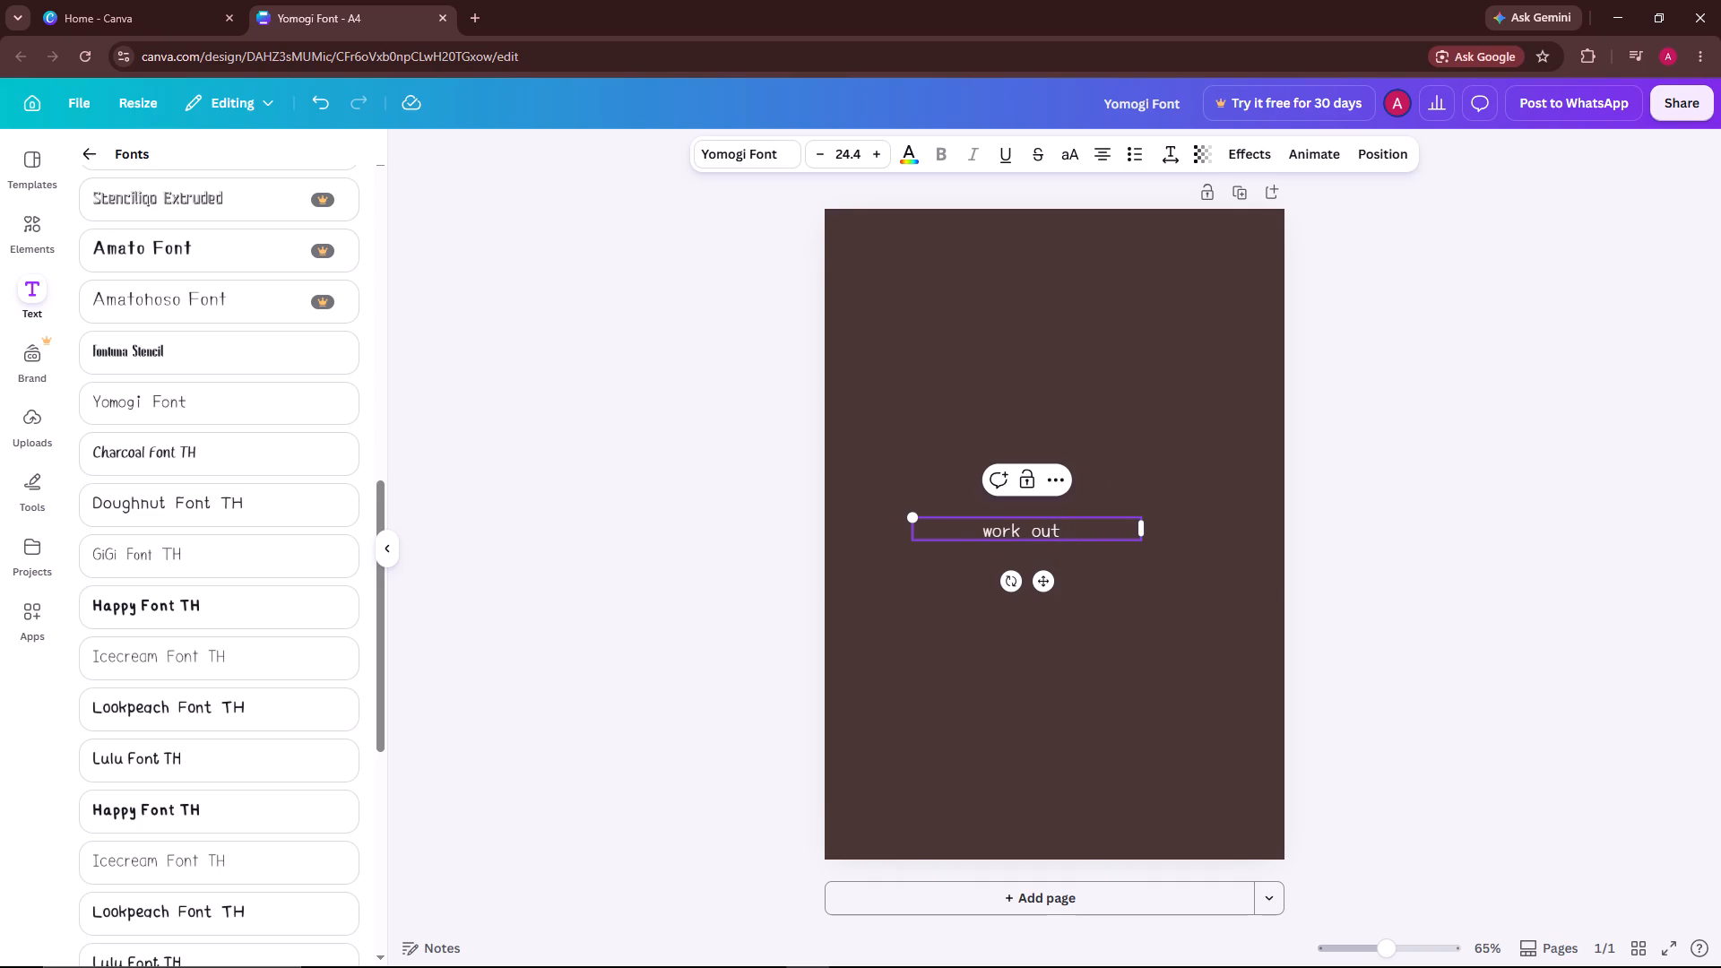
type("on")
type("fungal specimen")
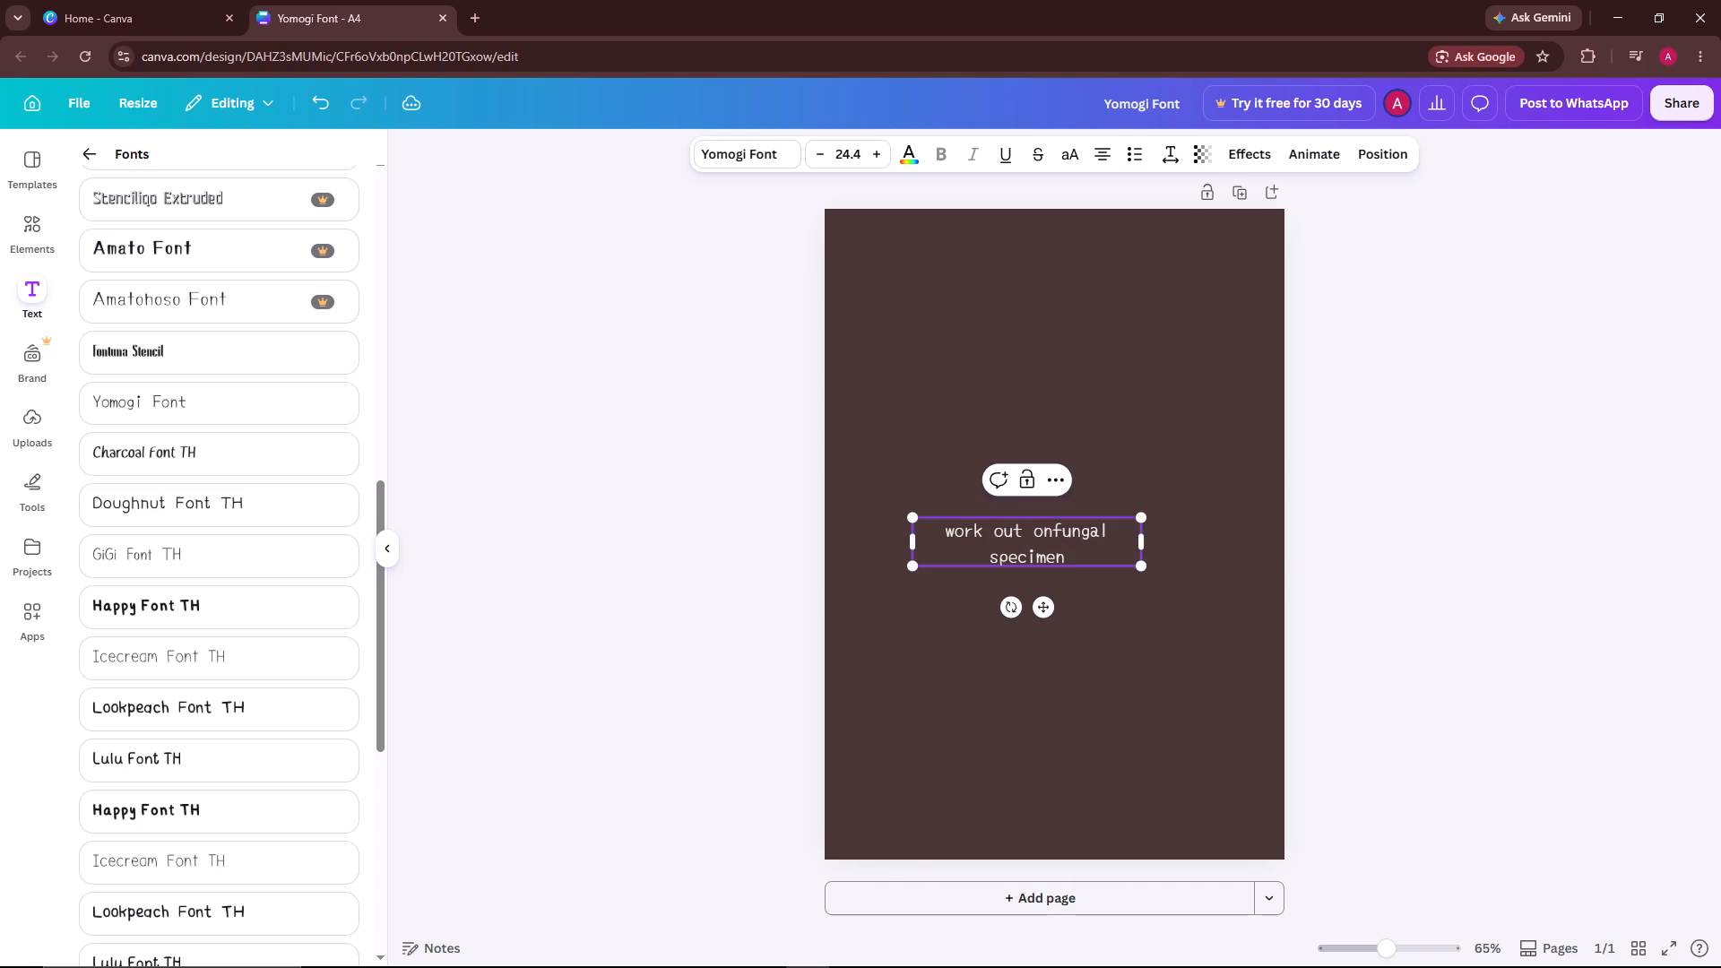
key("space")
type("-")
key("space")
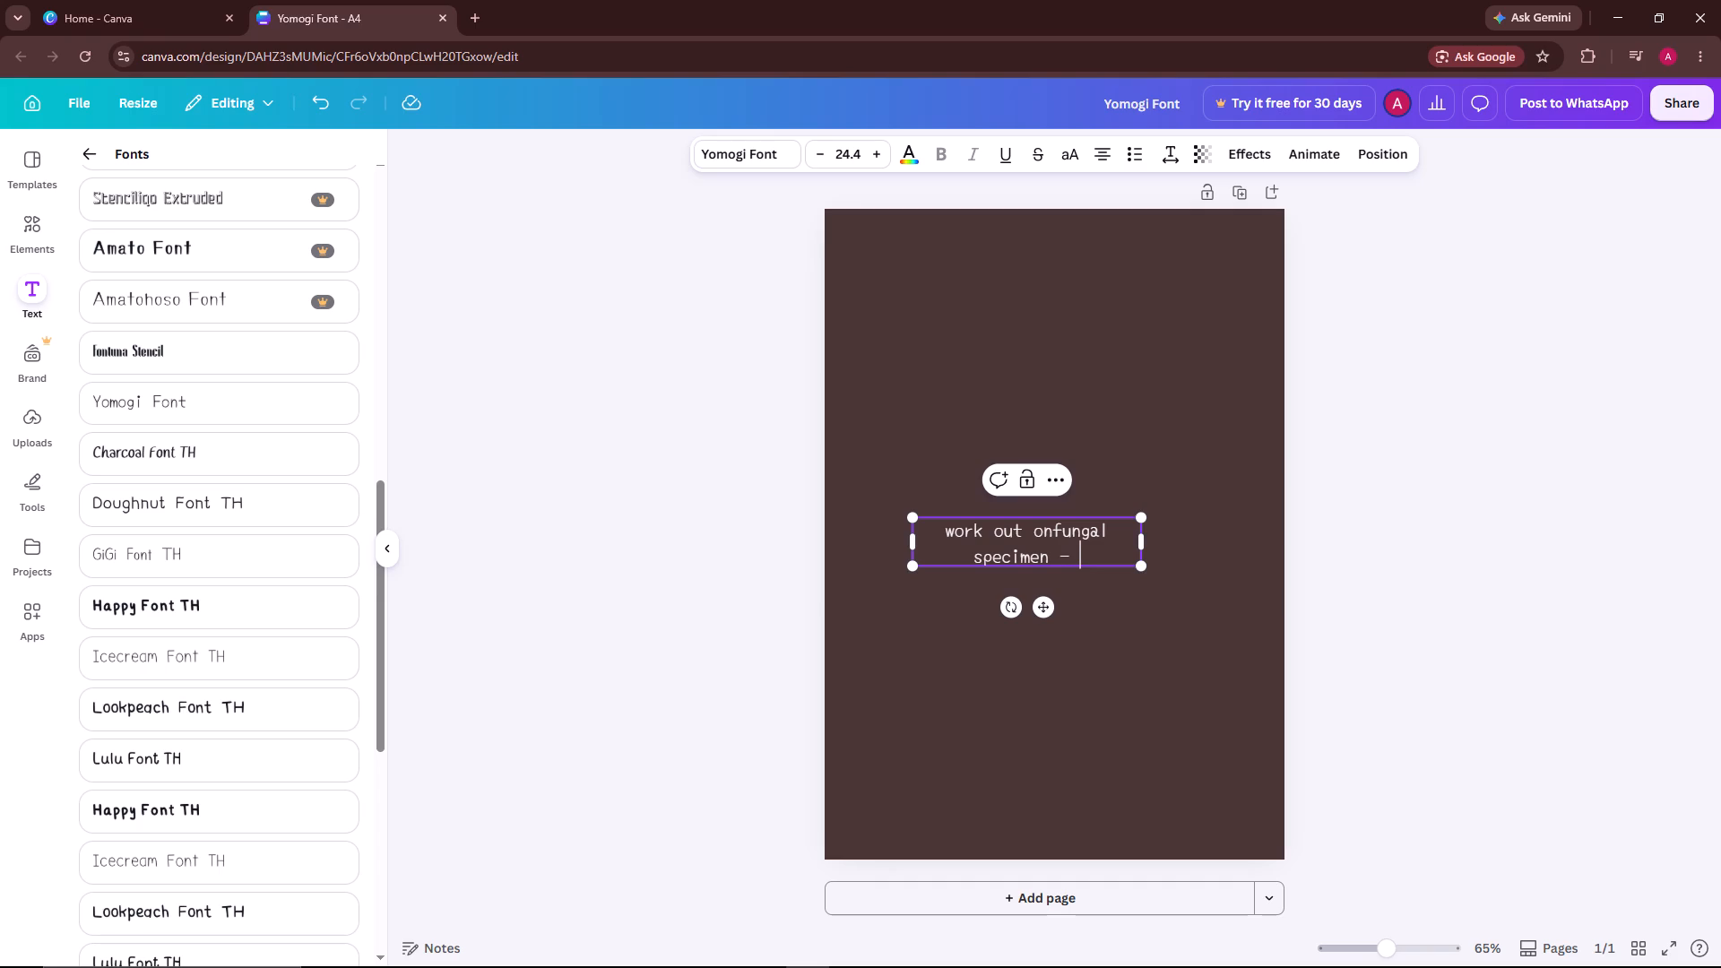
key("2")
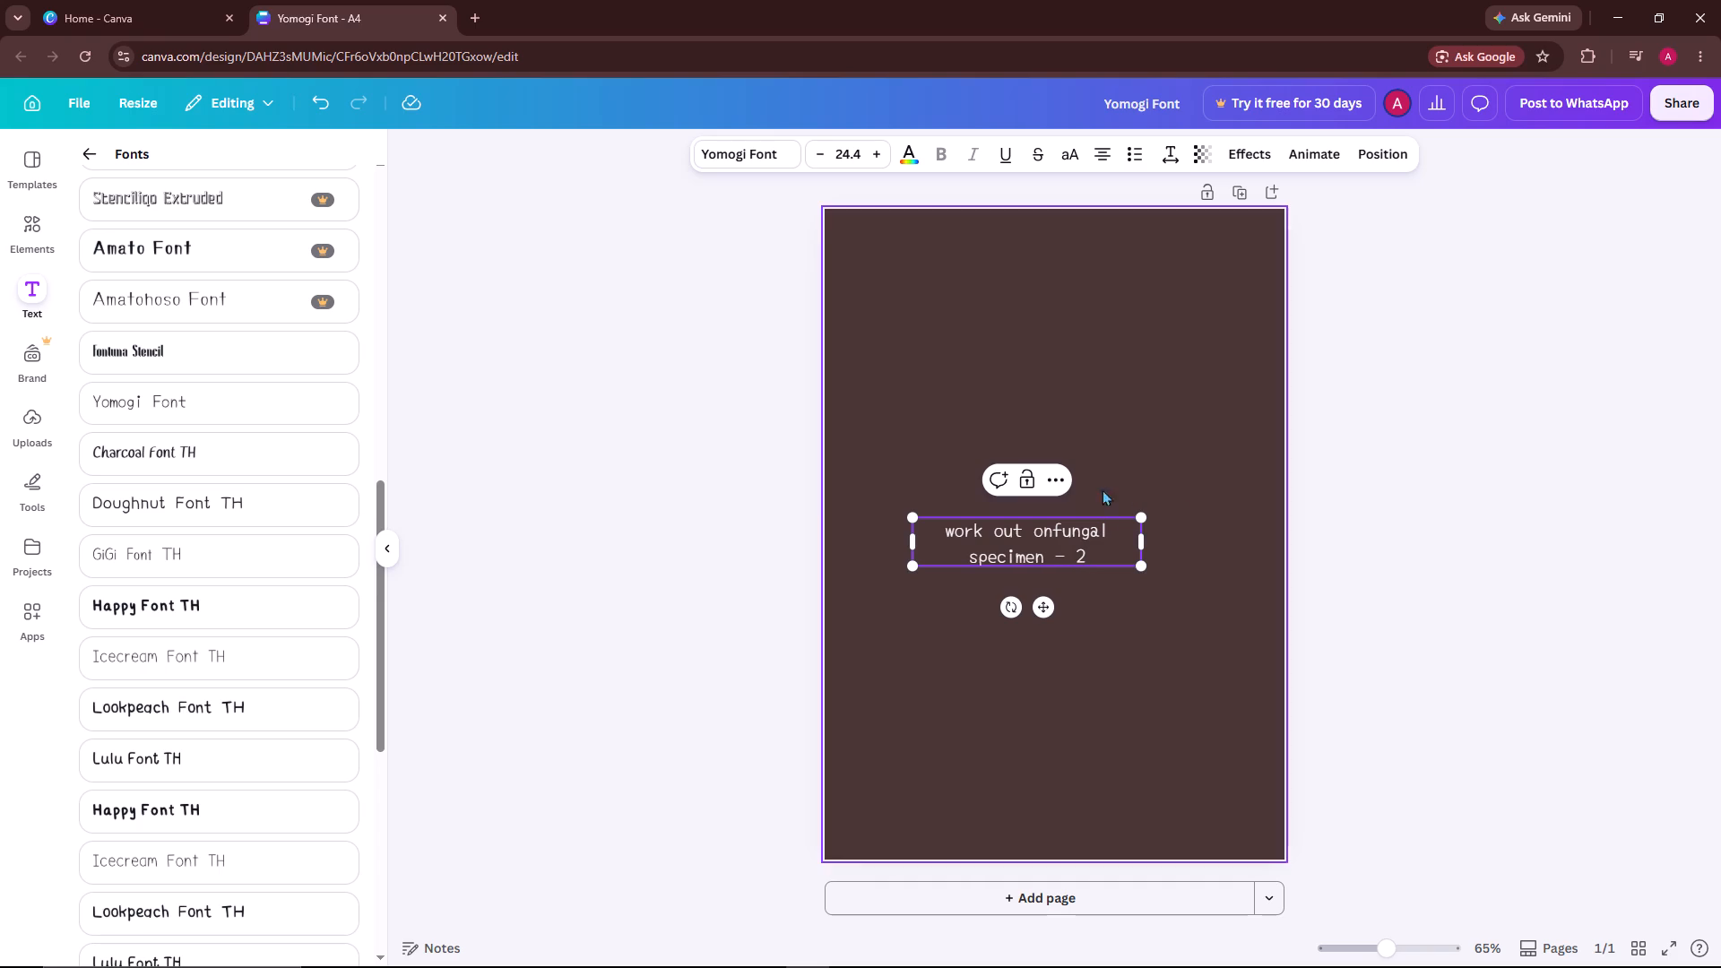
Widen the heading's text box until the whole heading fits on one line.
left_click(1136, 544)
left_click_drag(1145, 541, 1197, 540)
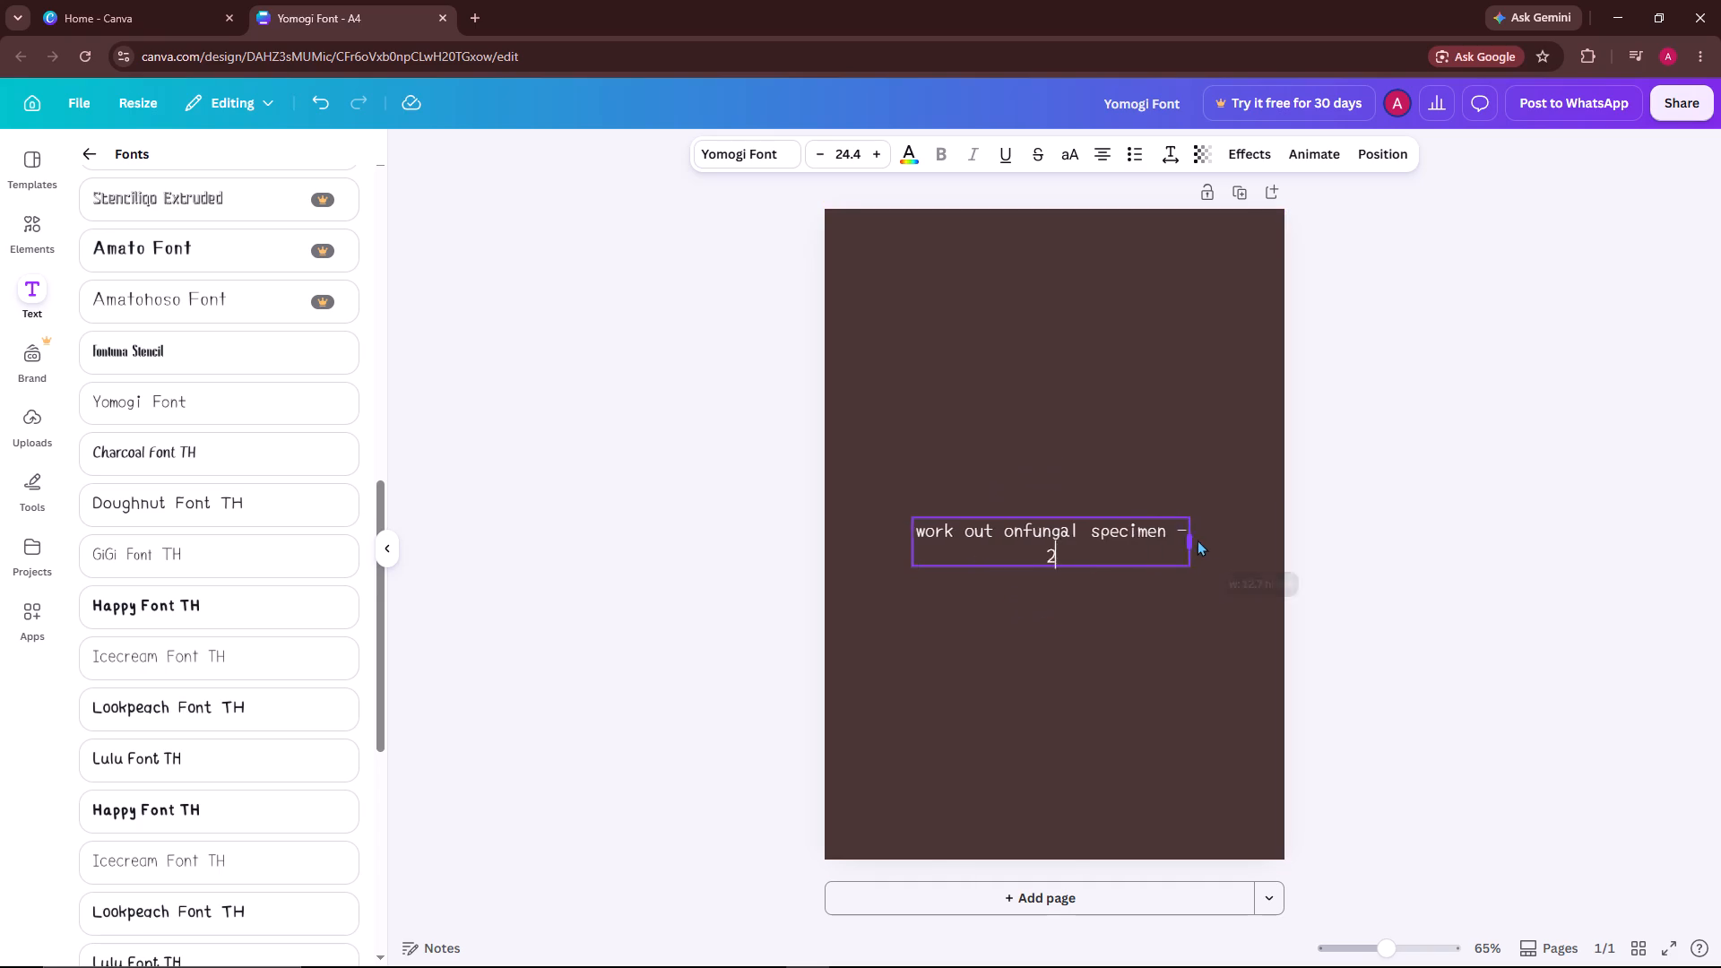
left_click_drag(1197, 540, 1227, 540)
left_click(1176, 599)
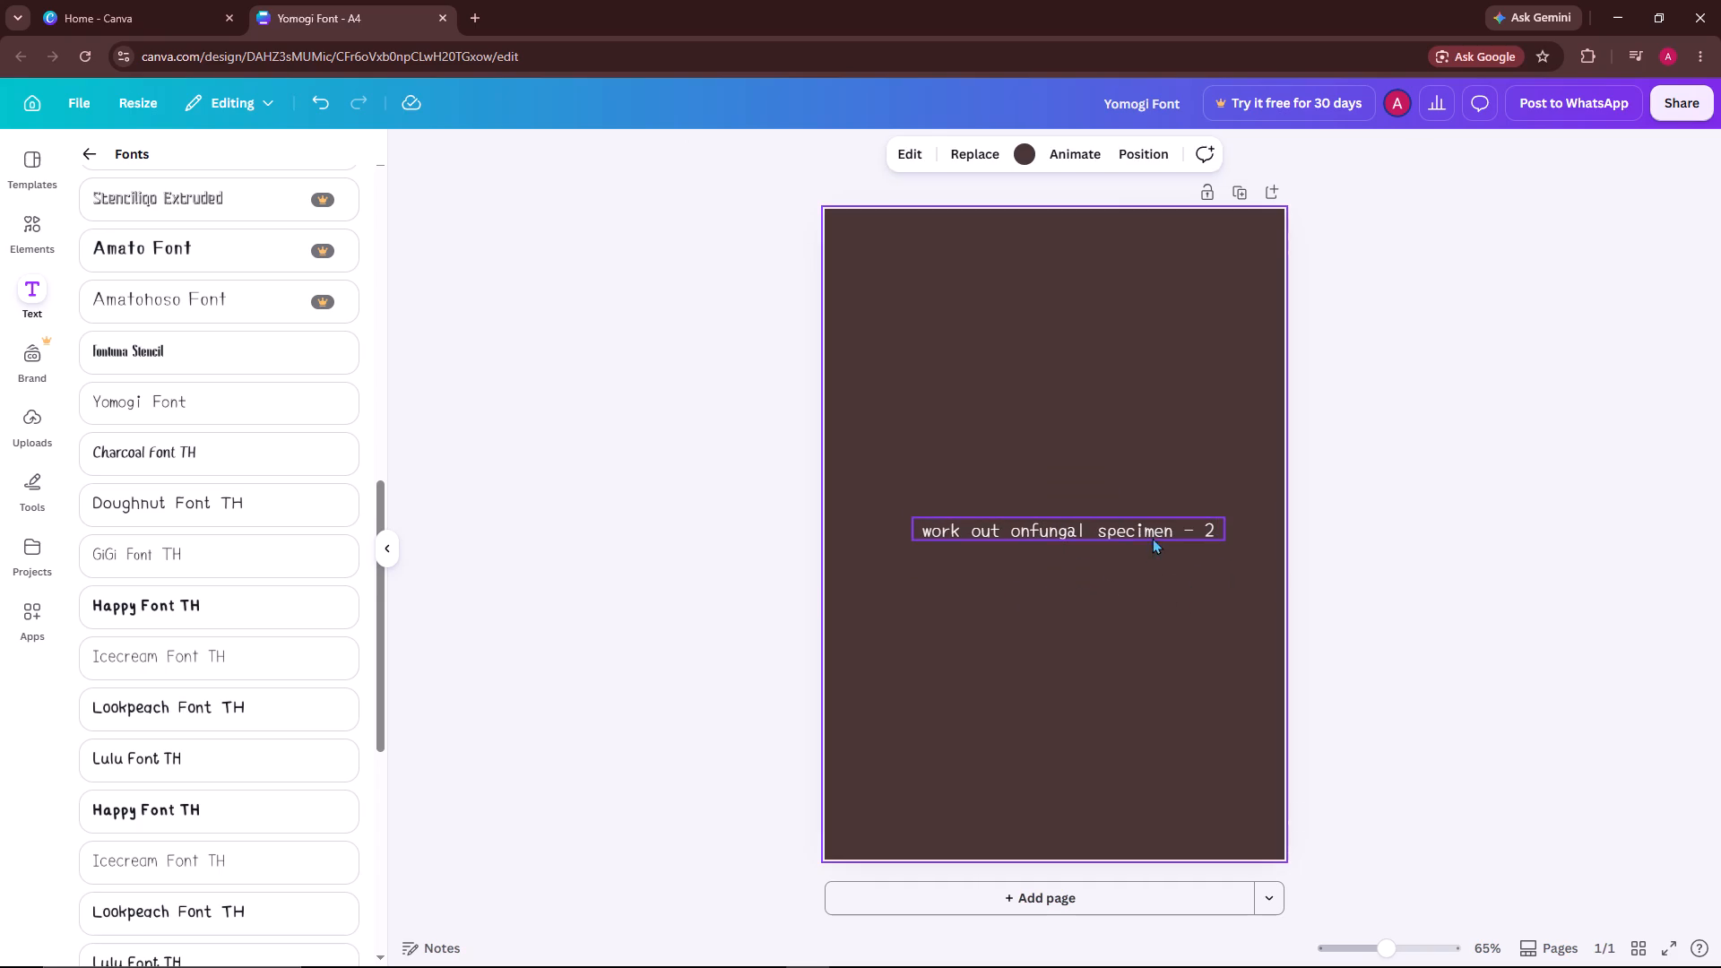
Move the heading up near the top edge of the page, centred horizontally.
left_click_drag(1138, 530, 1131, 311)
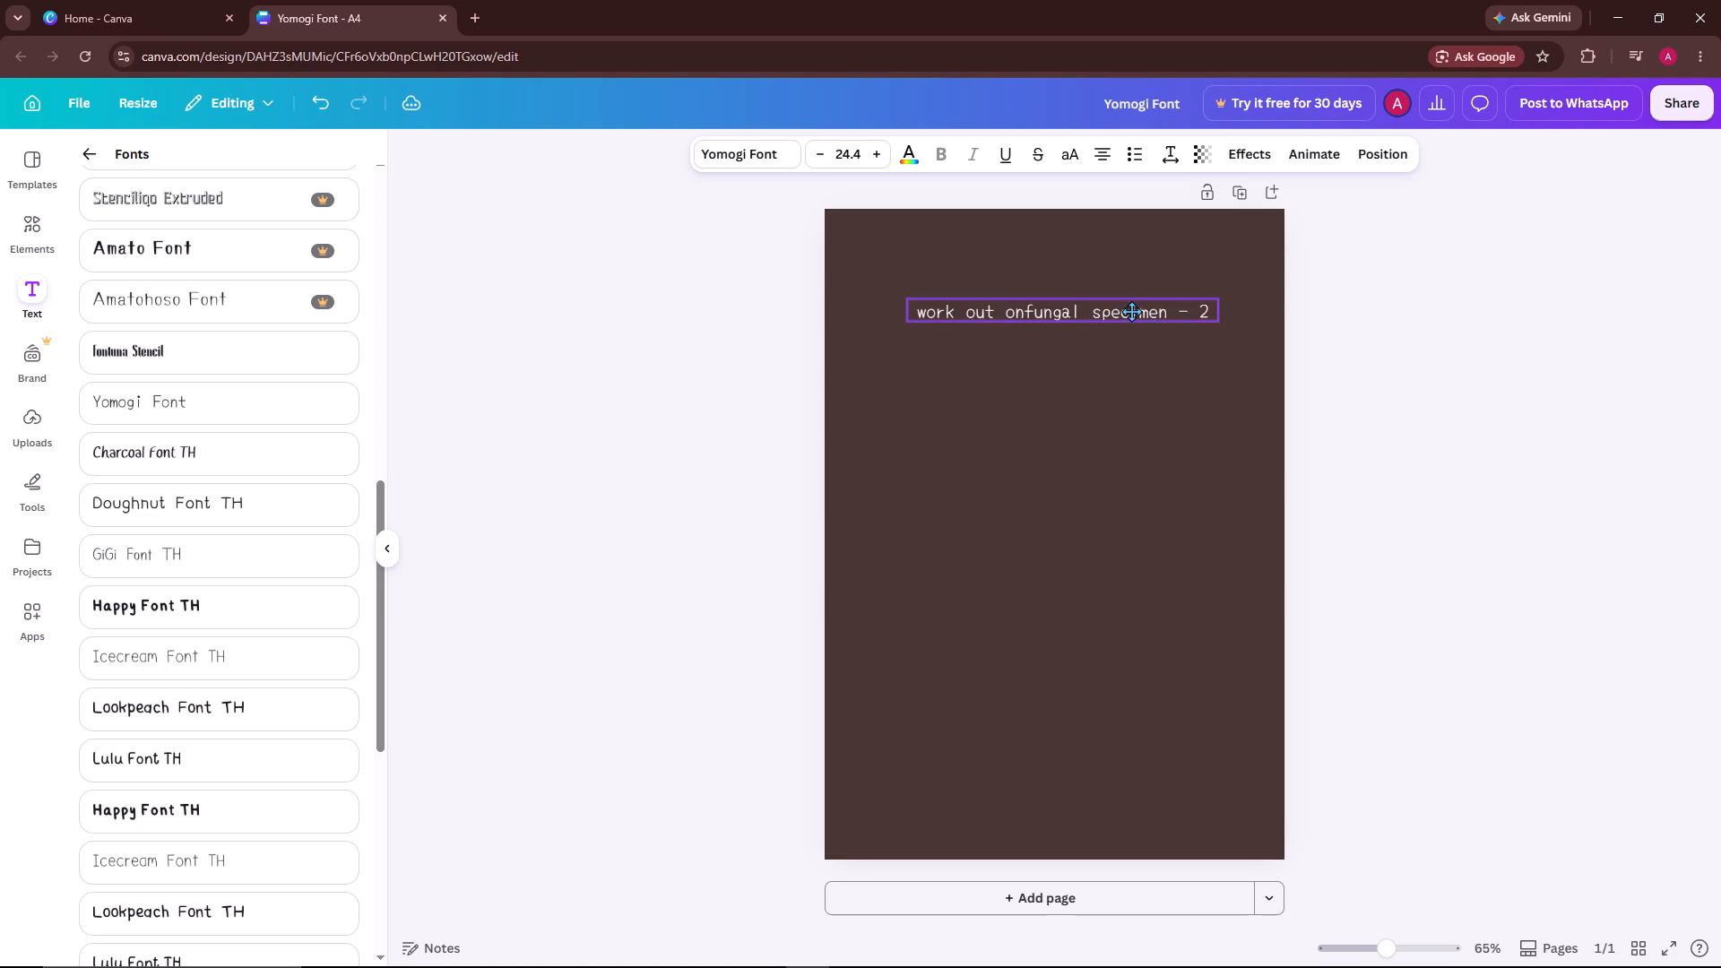
left_click_drag(1131, 311, 1135, 276)
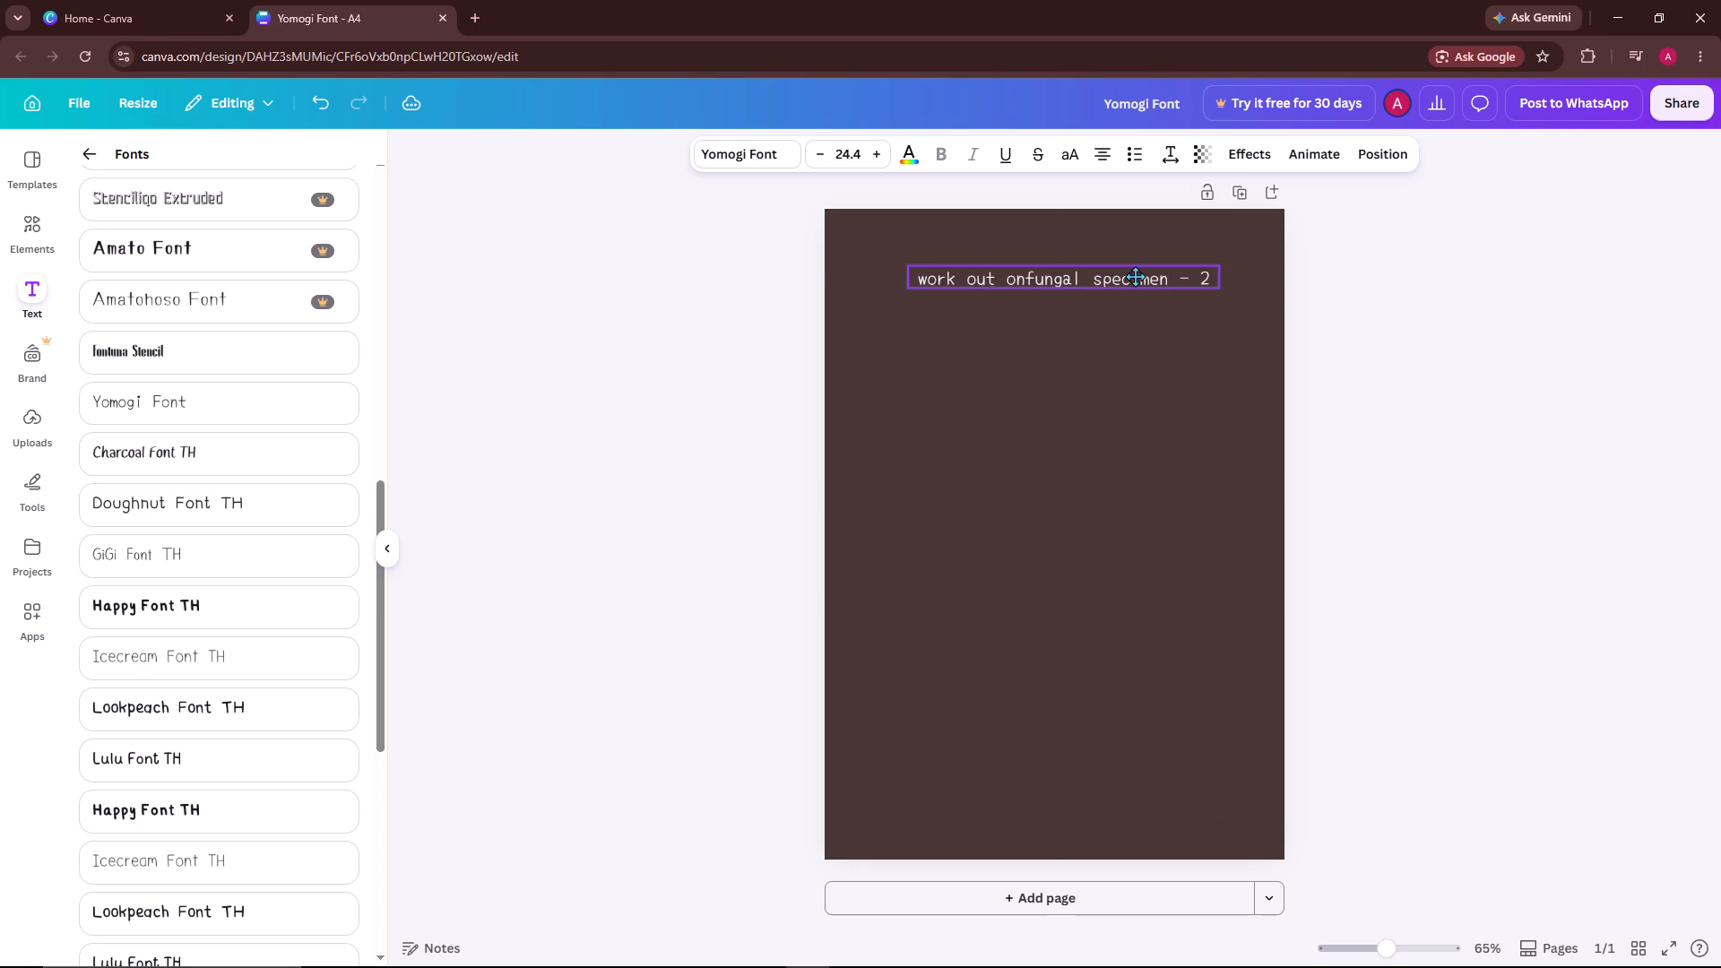
left_click_drag(1135, 276, 1130, 273)
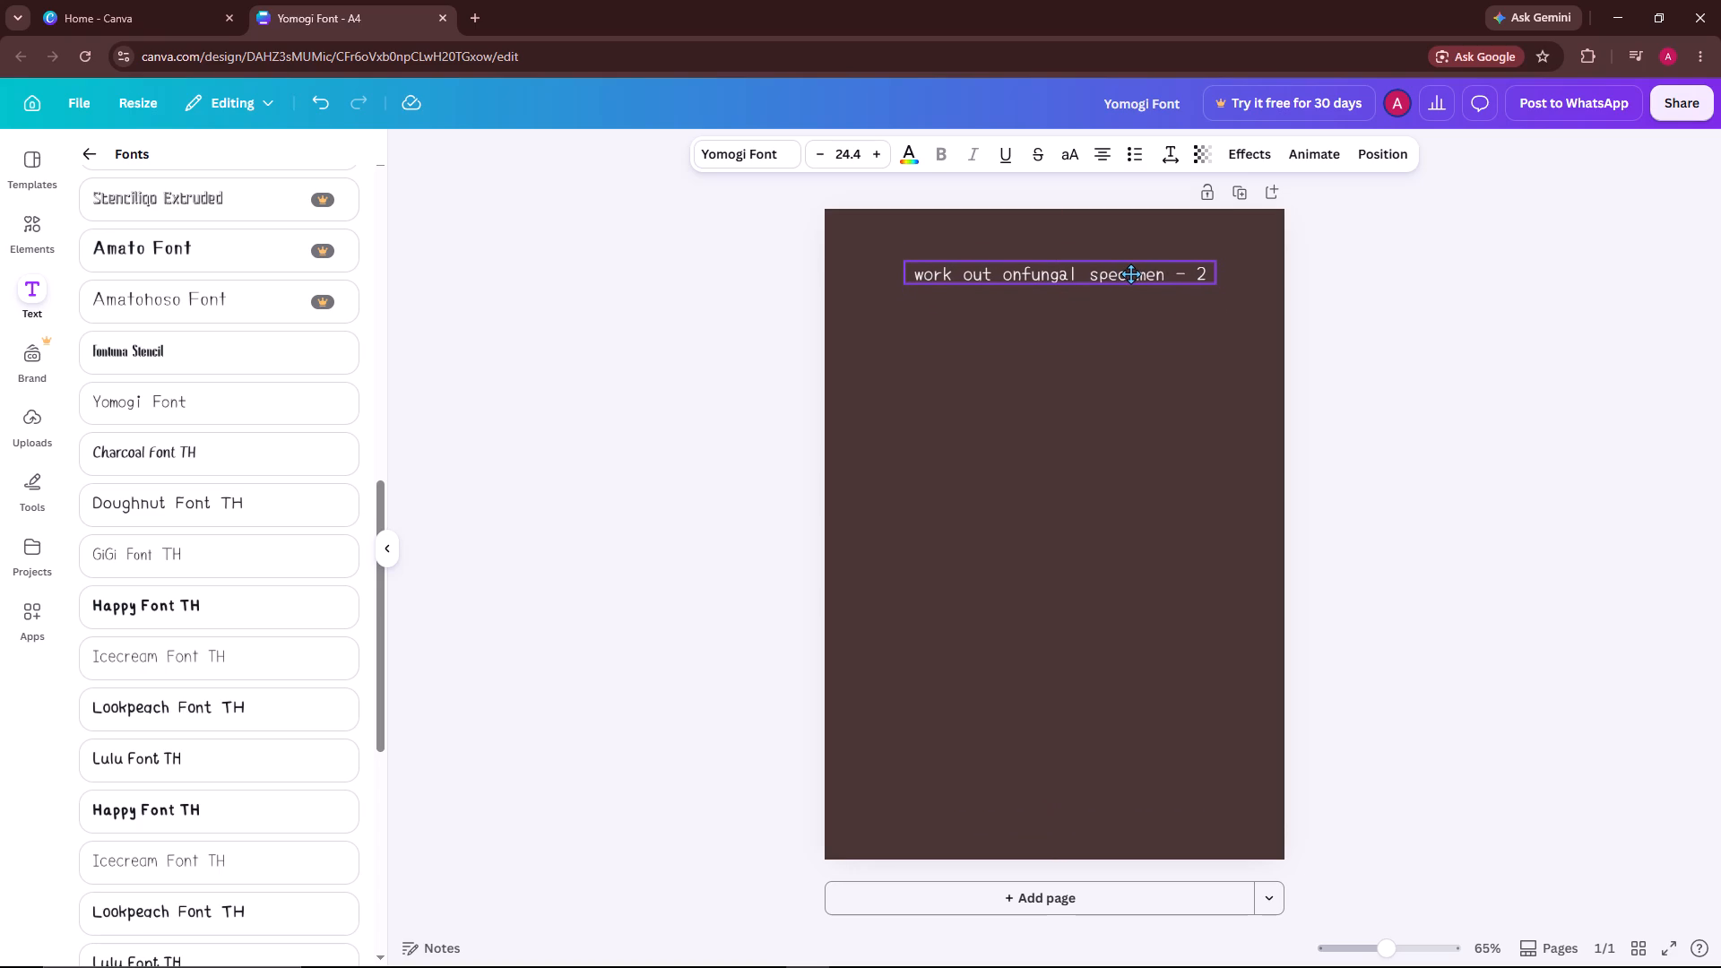
left_click_drag(1130, 273, 1127, 268)
left_click(1129, 435)
Browse further through the font results for other font styles.
scroll(113, 603, "down", 3)
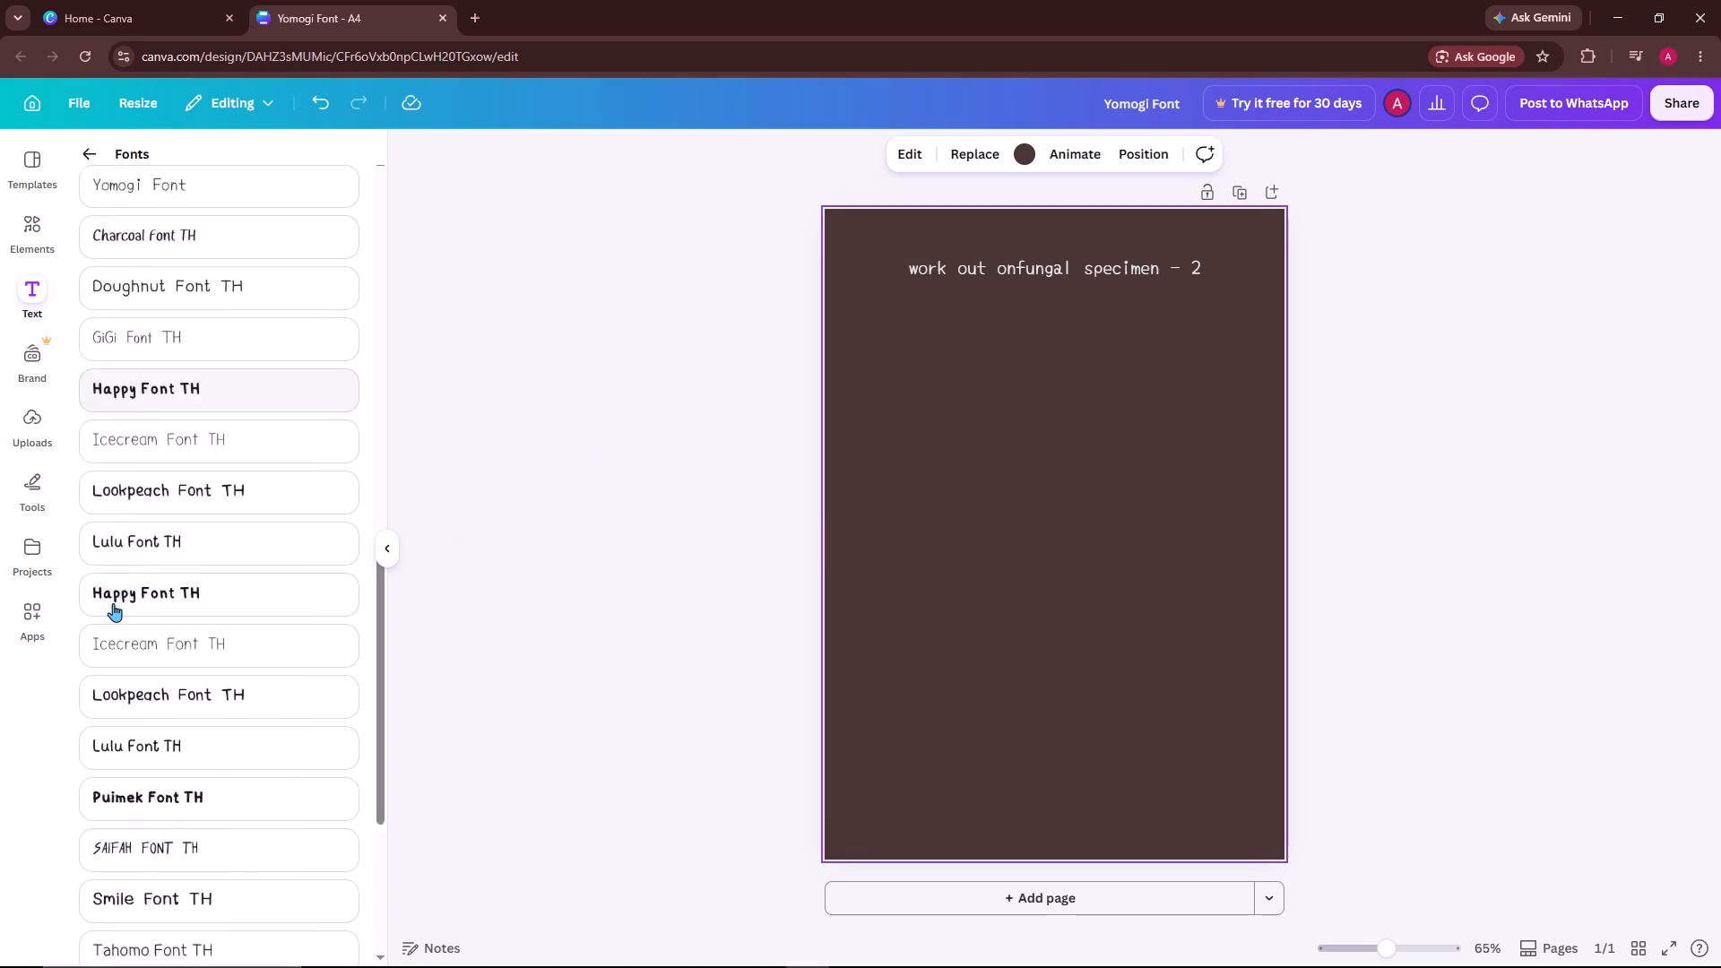
scroll(113, 601, "down", 2)
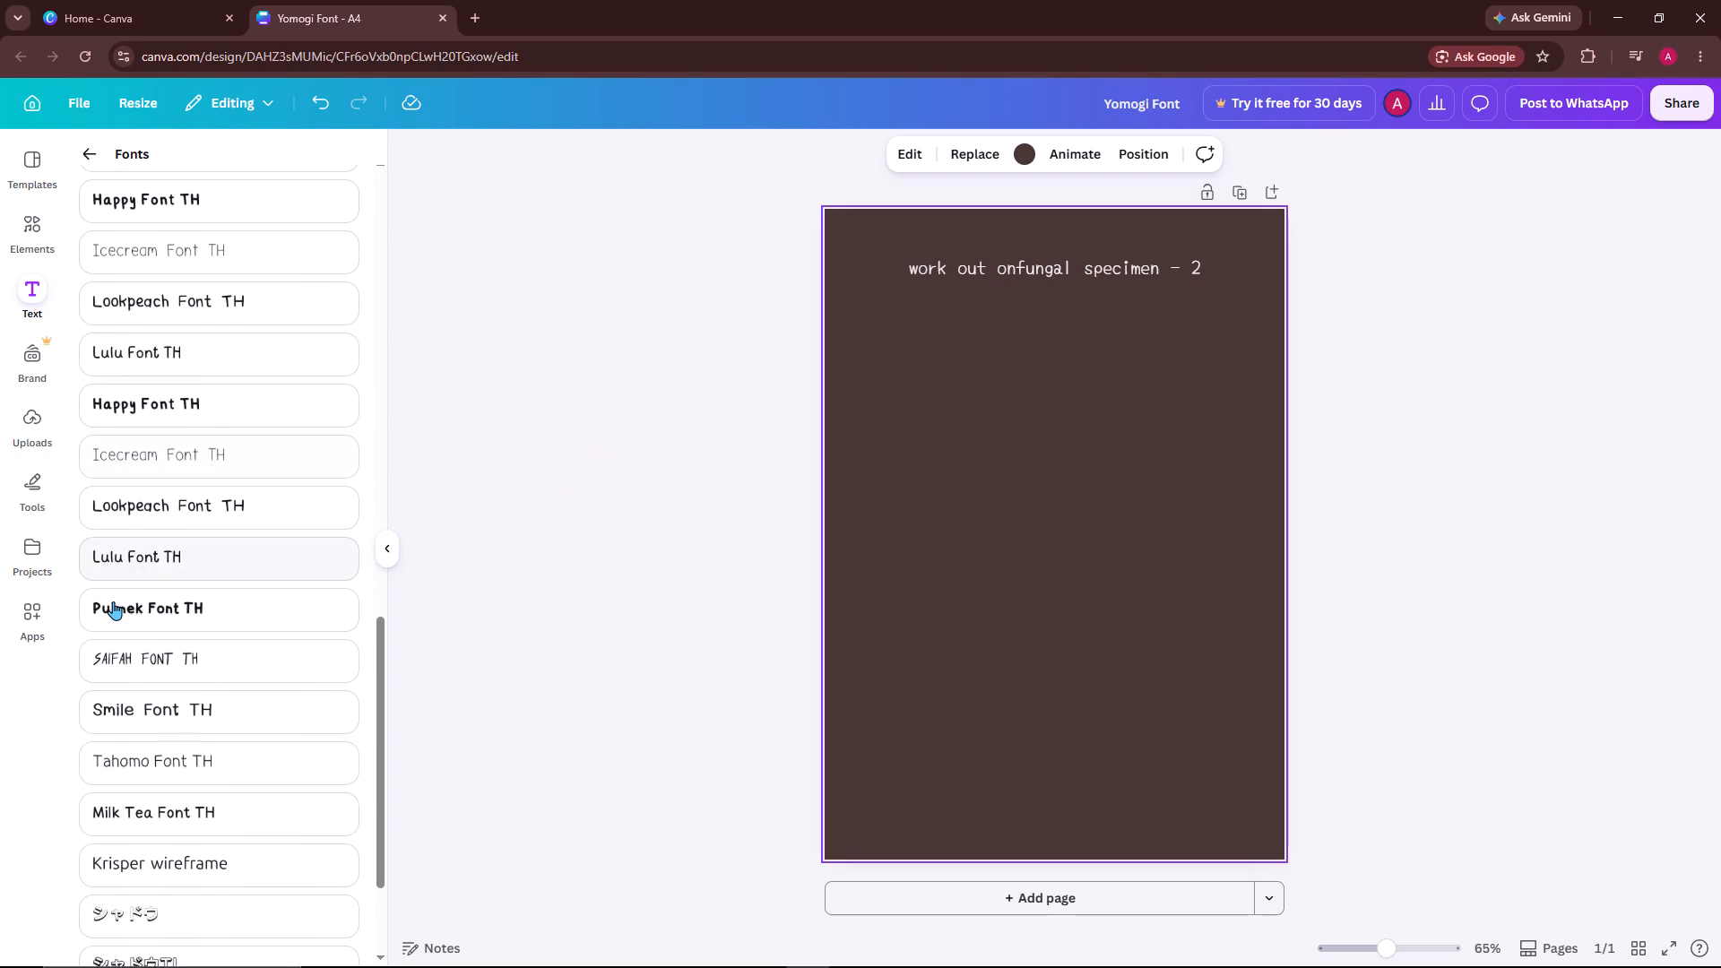
scroll(113, 601, "down", 2)
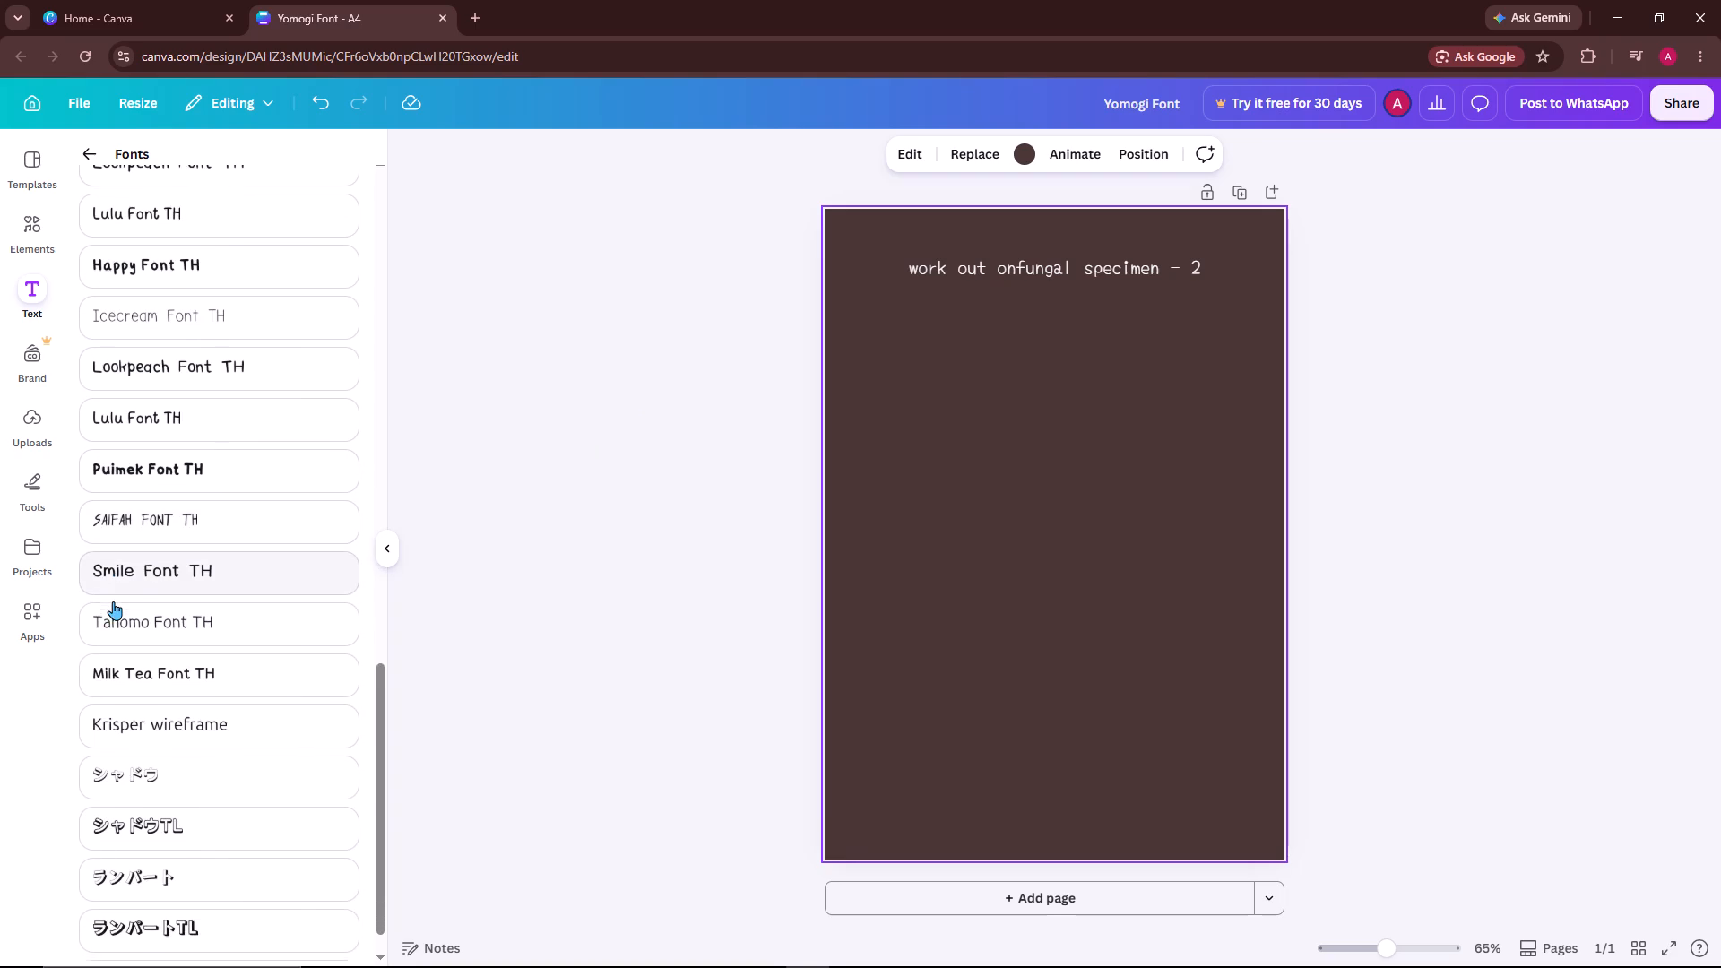
scroll(113, 601, "down", 1)
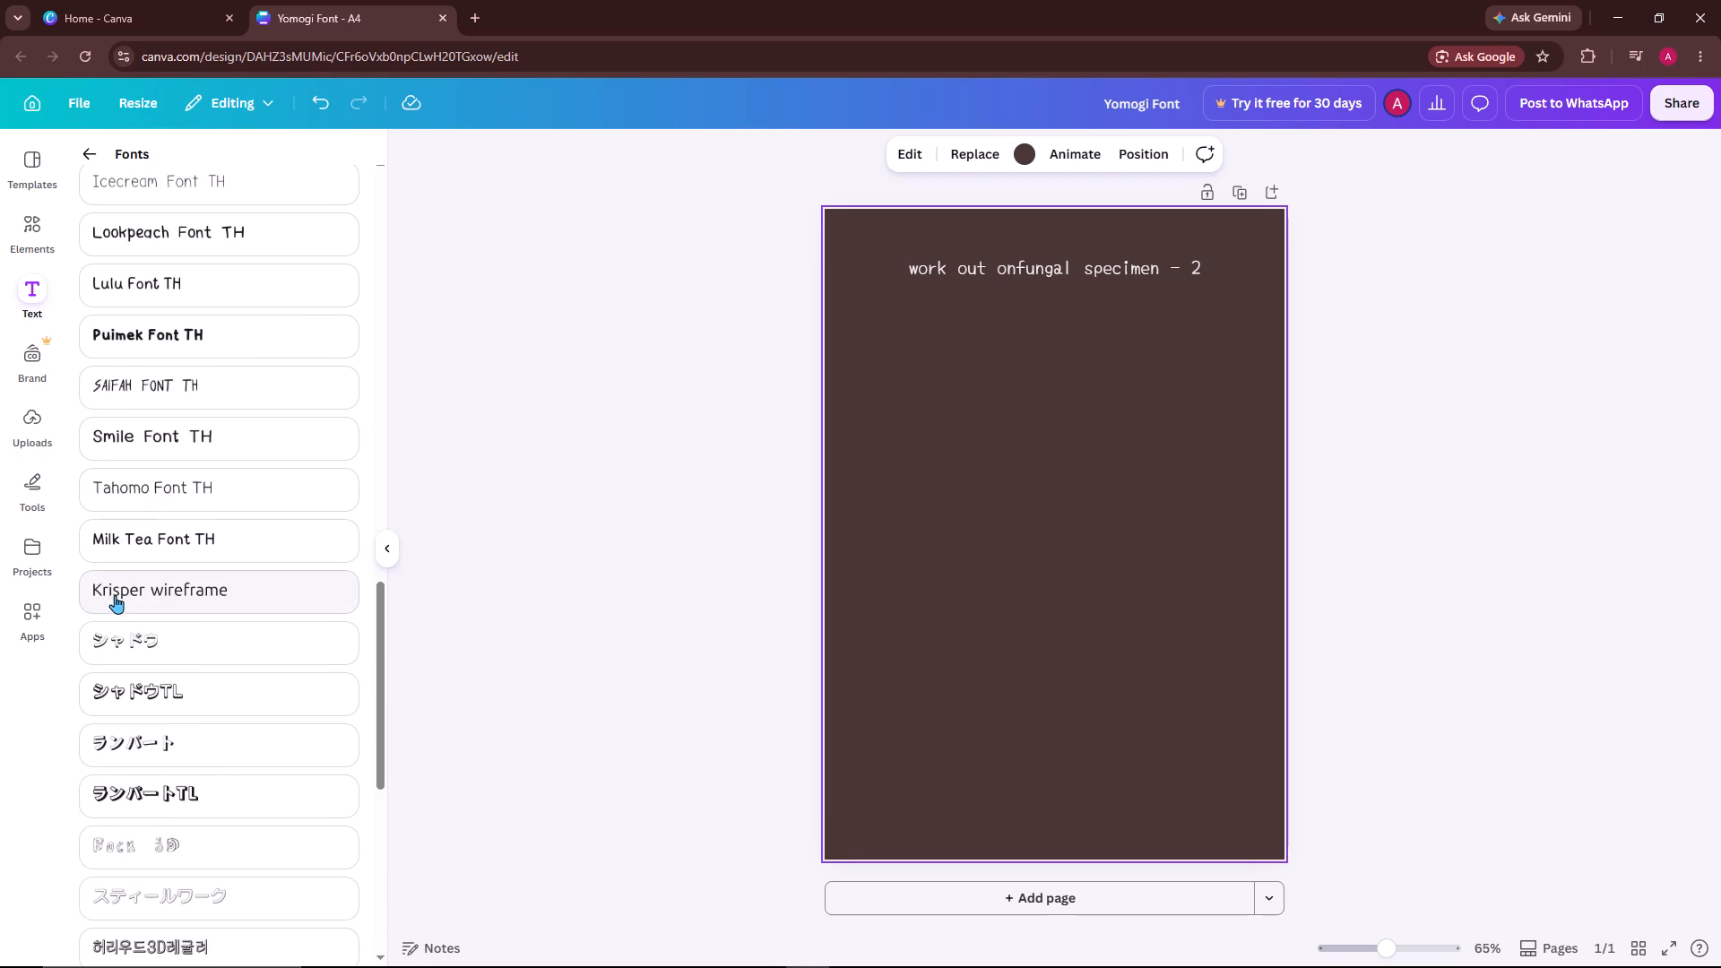
scroll(121, 593, "down", 5)
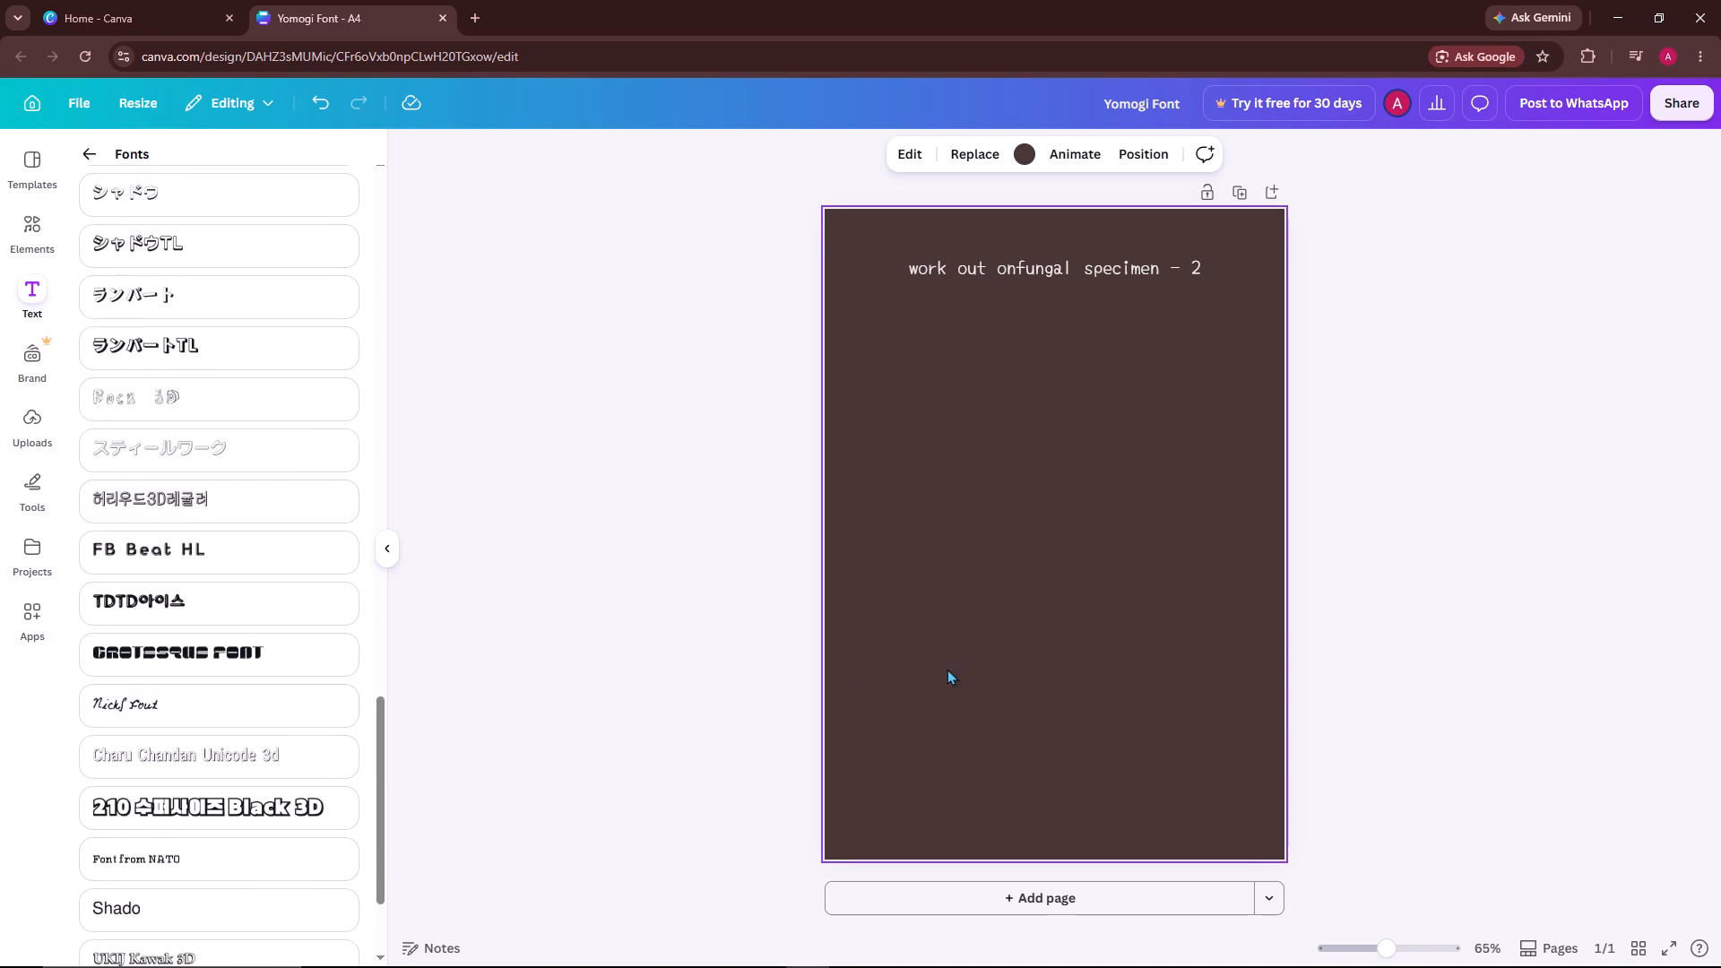
Recolour the whole heading "work out onfungal specimen - 2" to a solid red, about #F44343.
left_click(1170, 272)
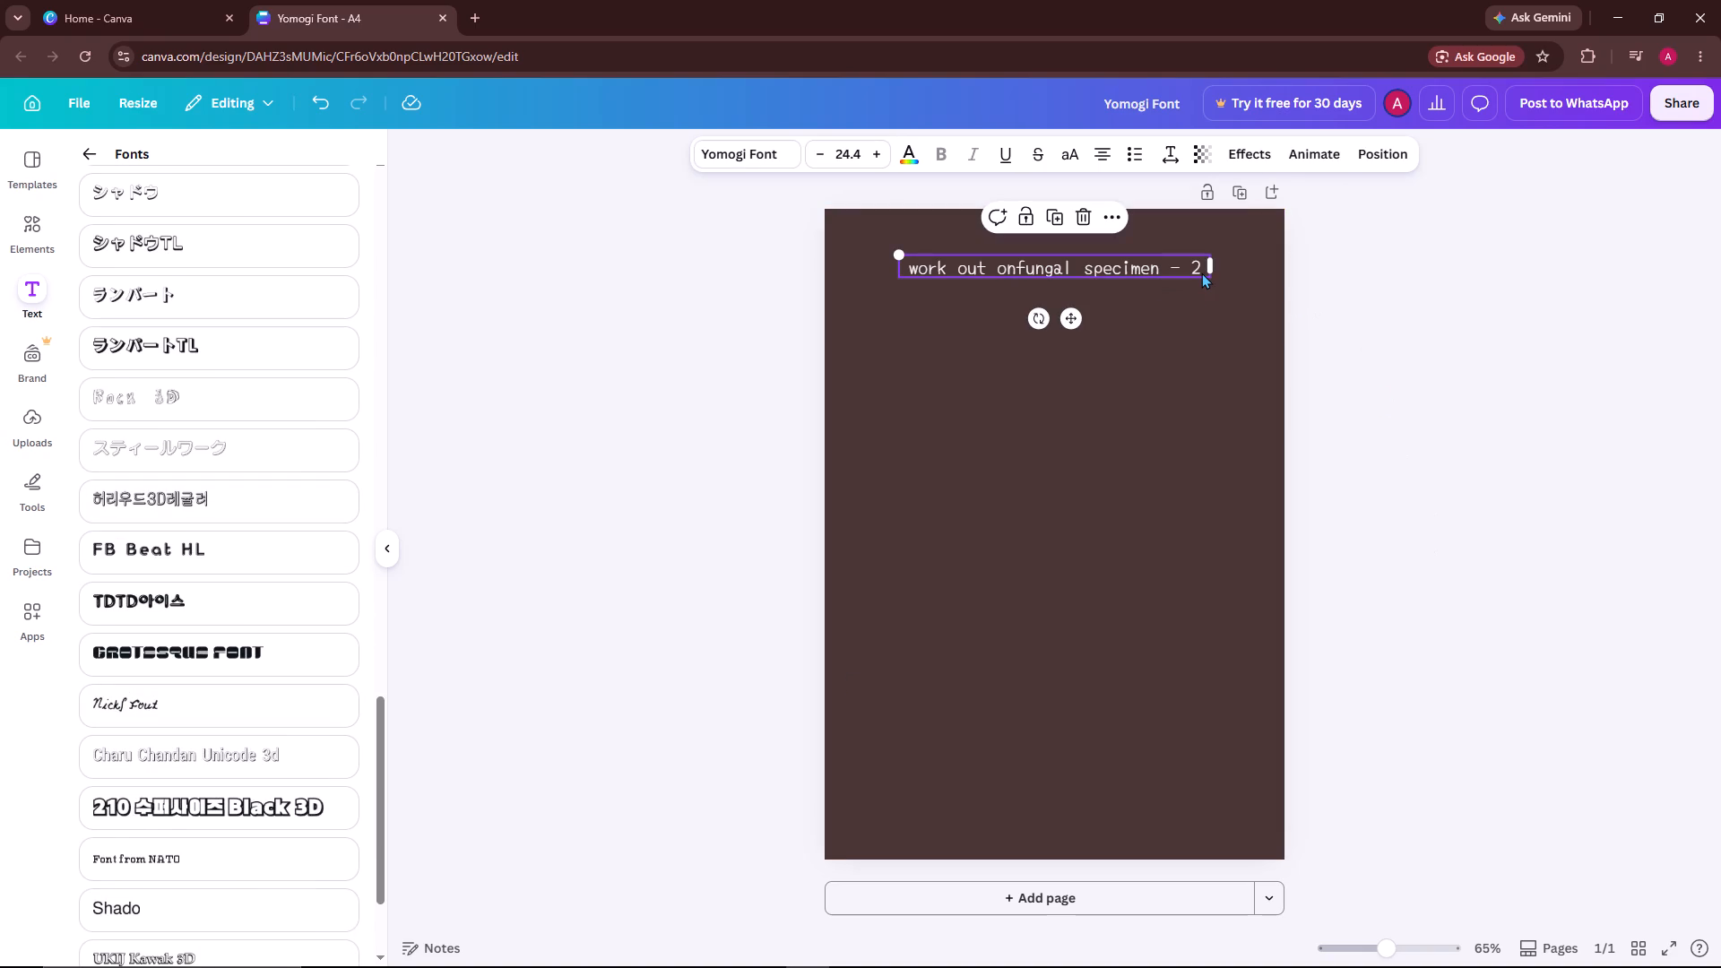
left_click(1201, 266)
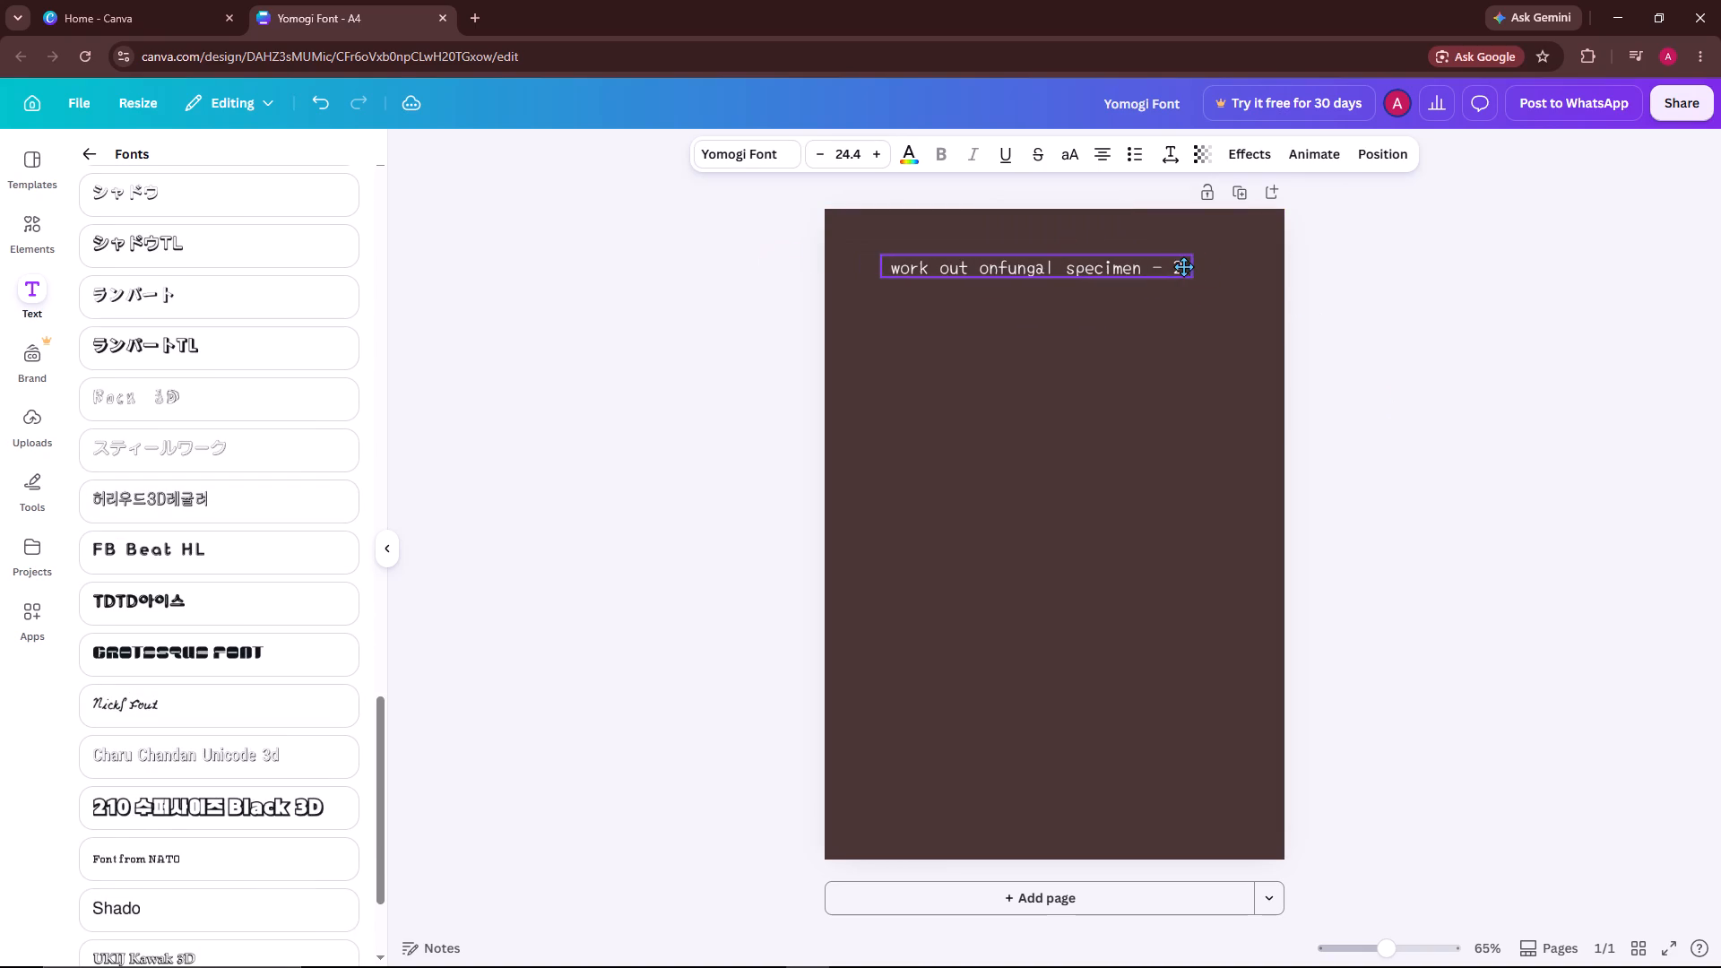
left_click(1134, 364)
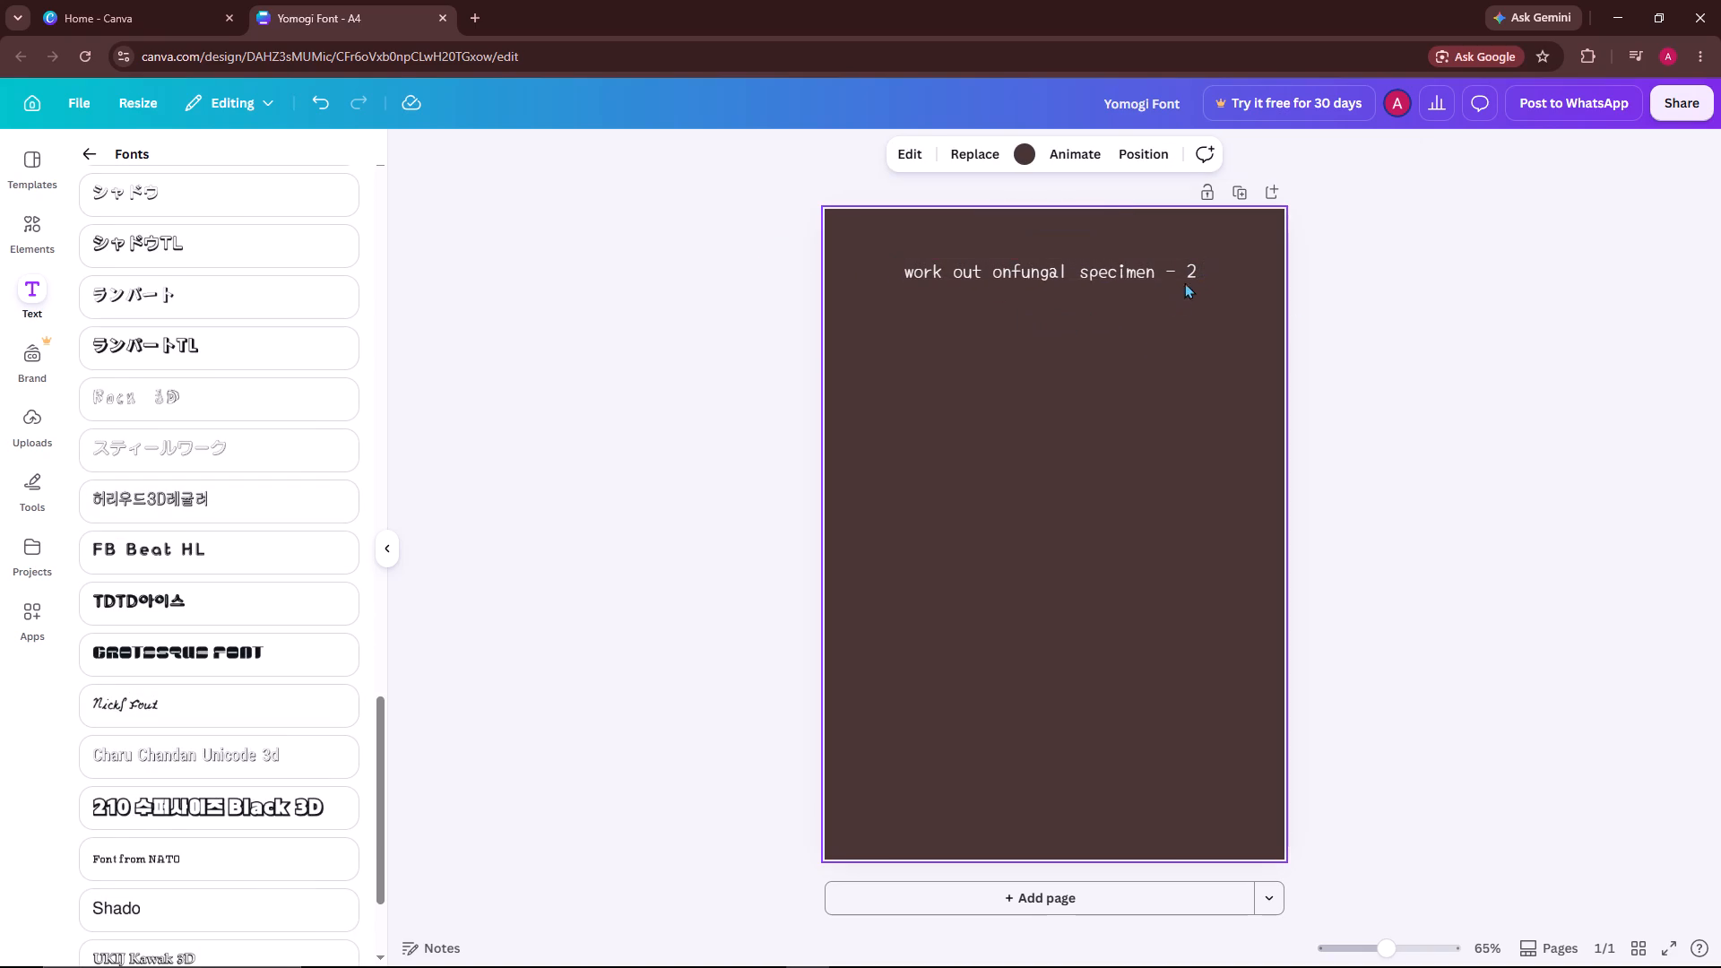
left_click(1196, 272)
left_click(1196, 272)
left_click_drag(1195, 272, 1080, 268)
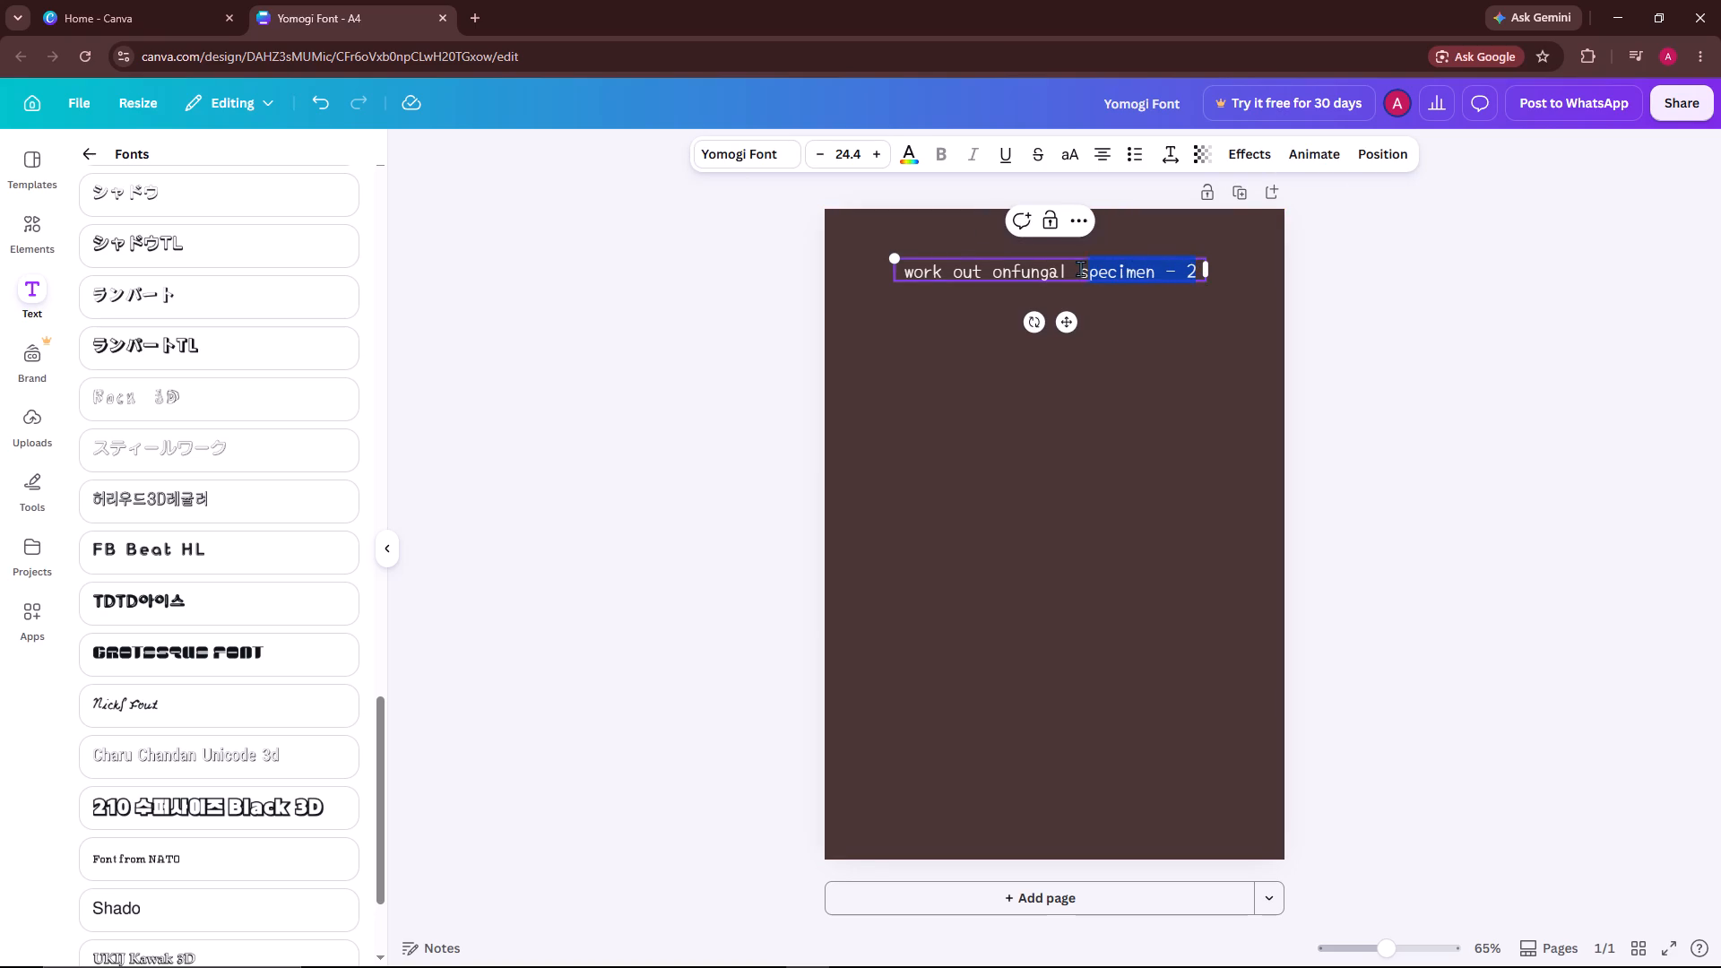
left_click_drag(1080, 268, 885, 267)
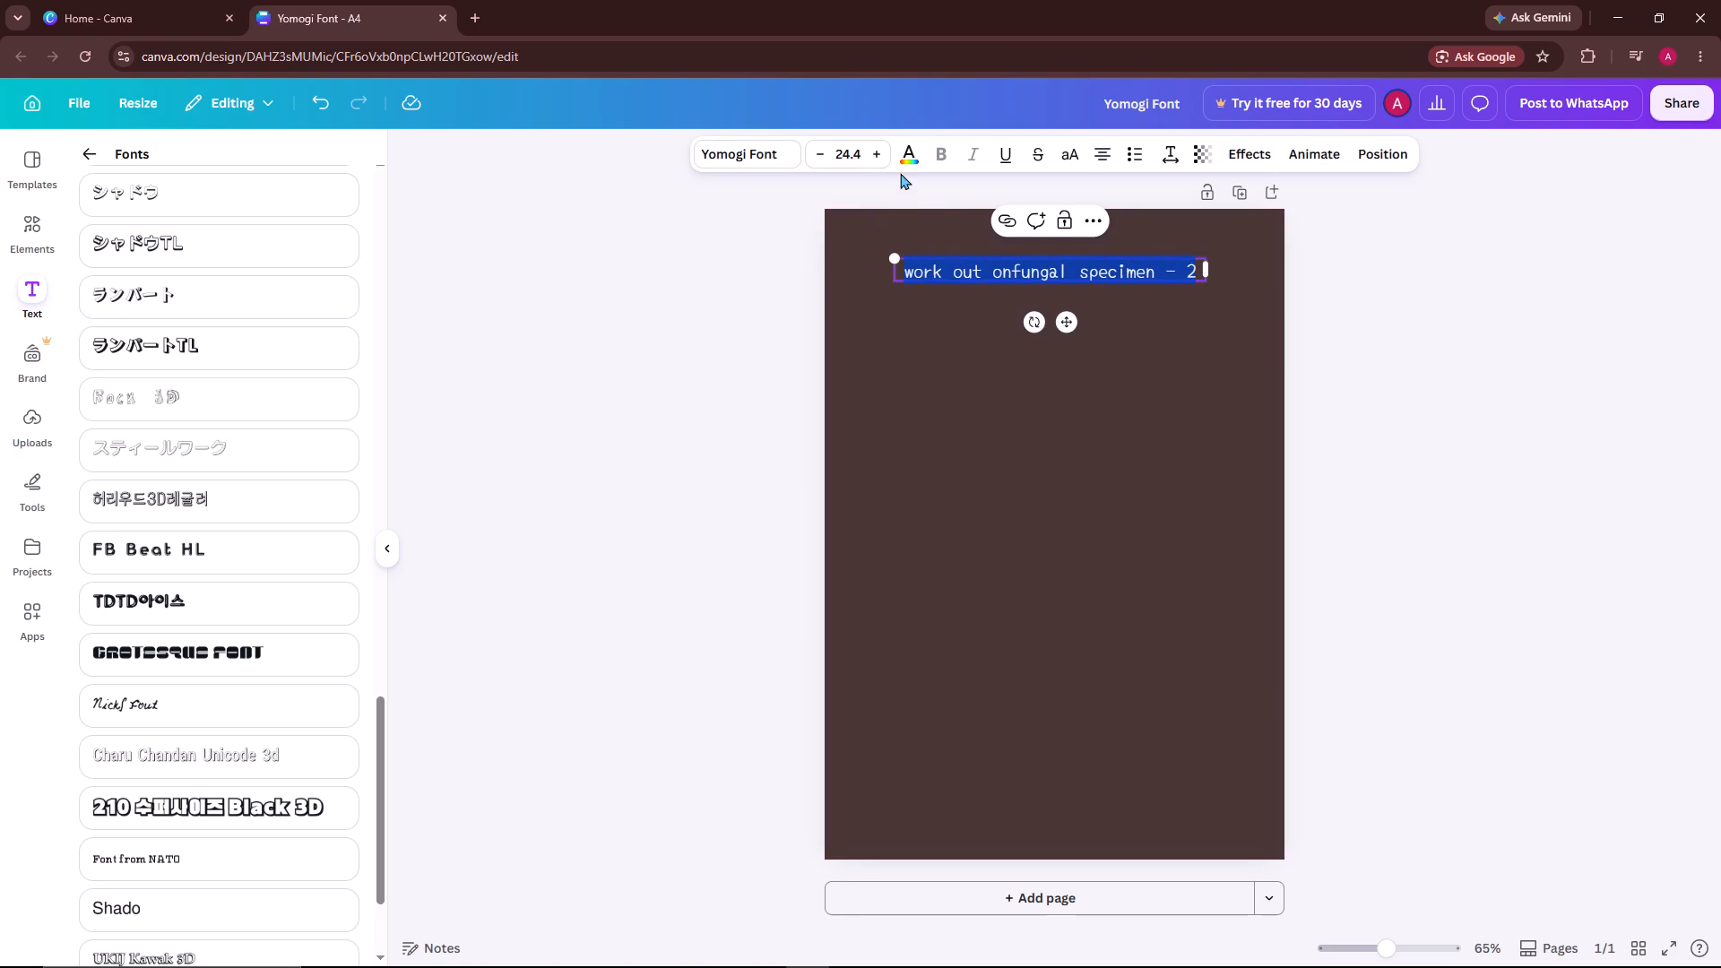
left_click(901, 160)
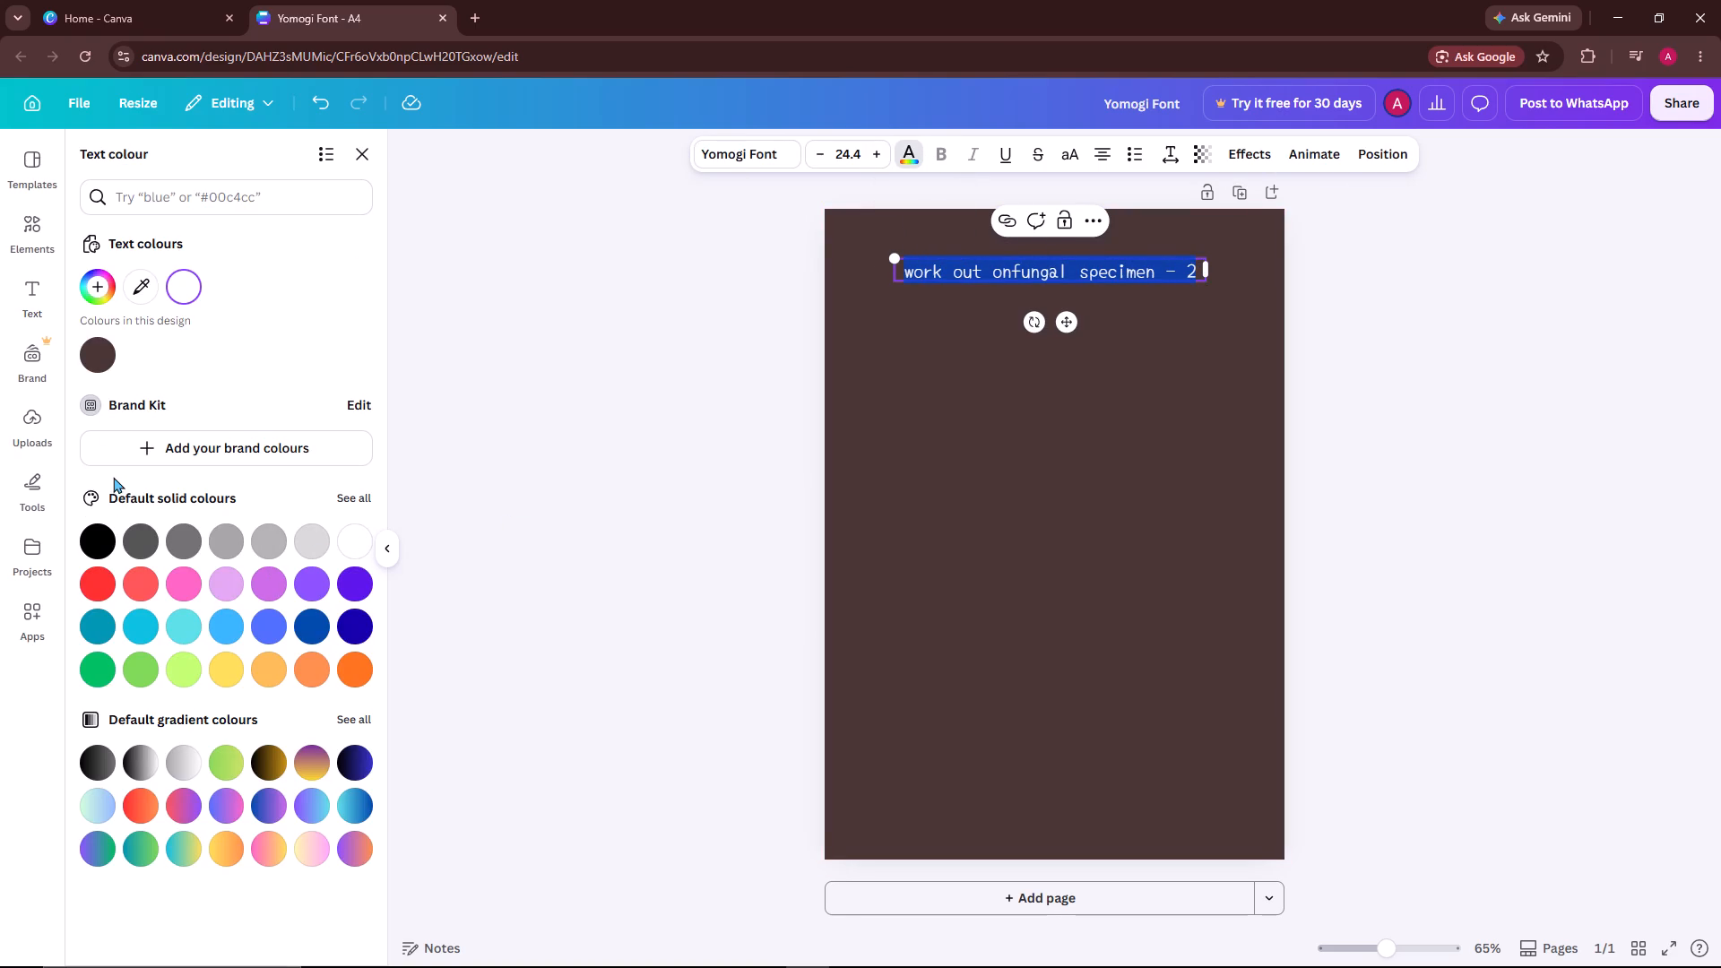
left_click(99, 298)
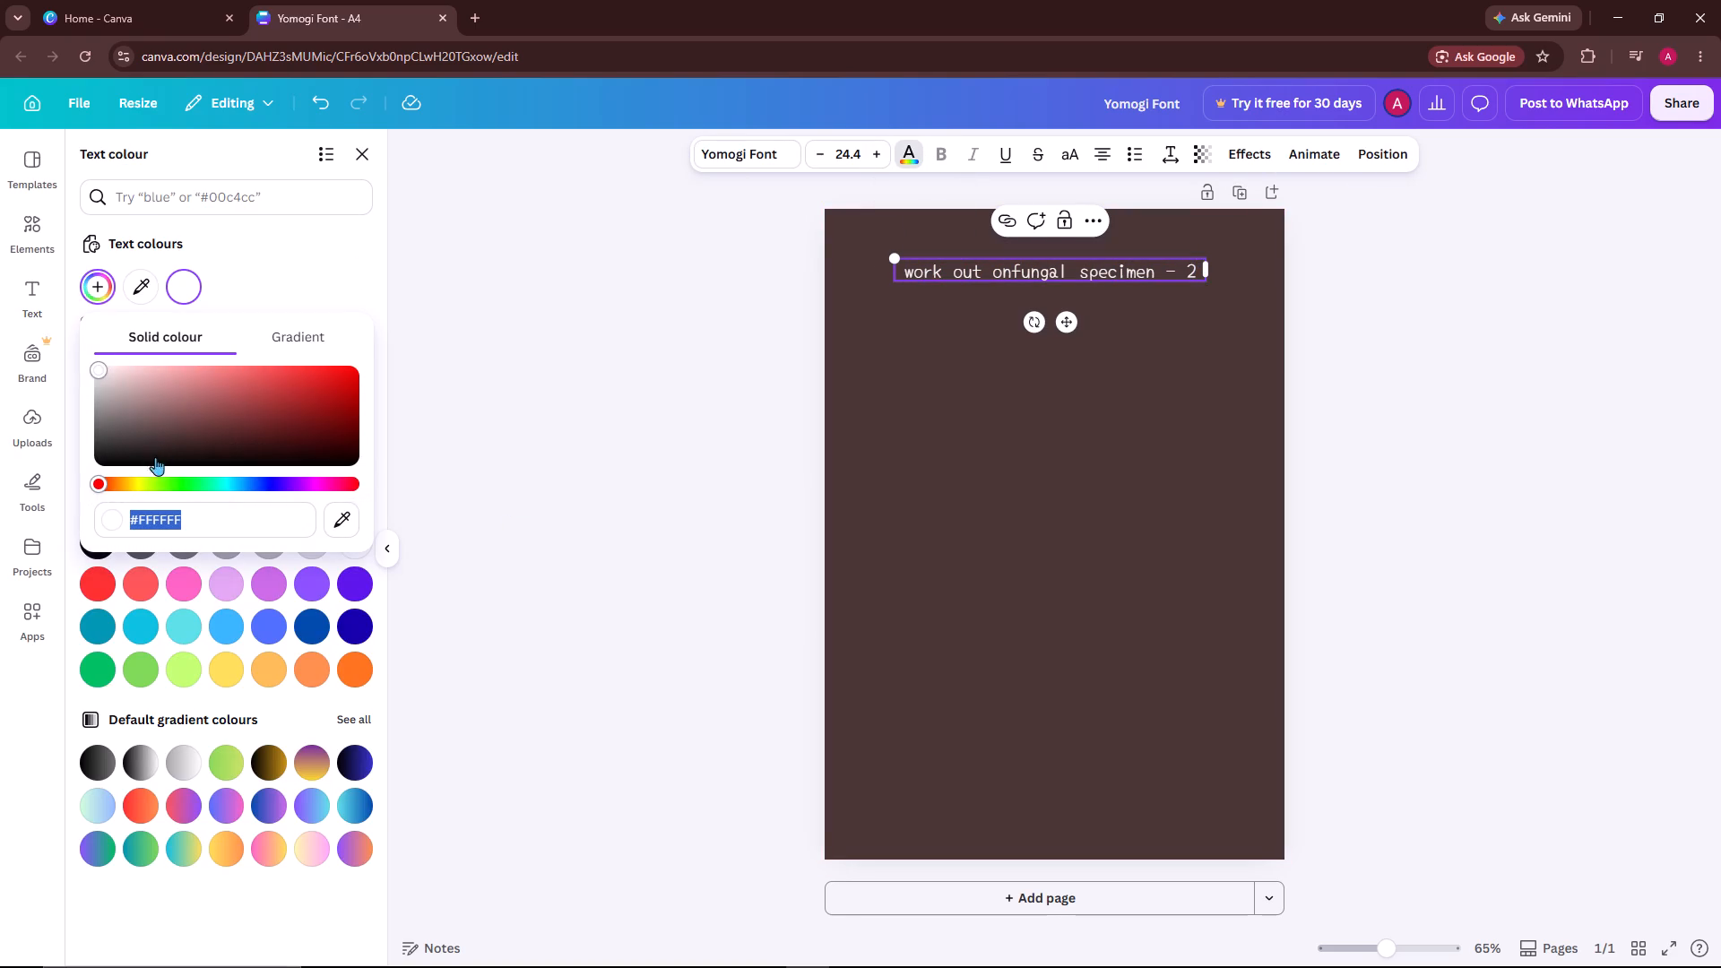
left_click_drag(155, 402, 204, 374)
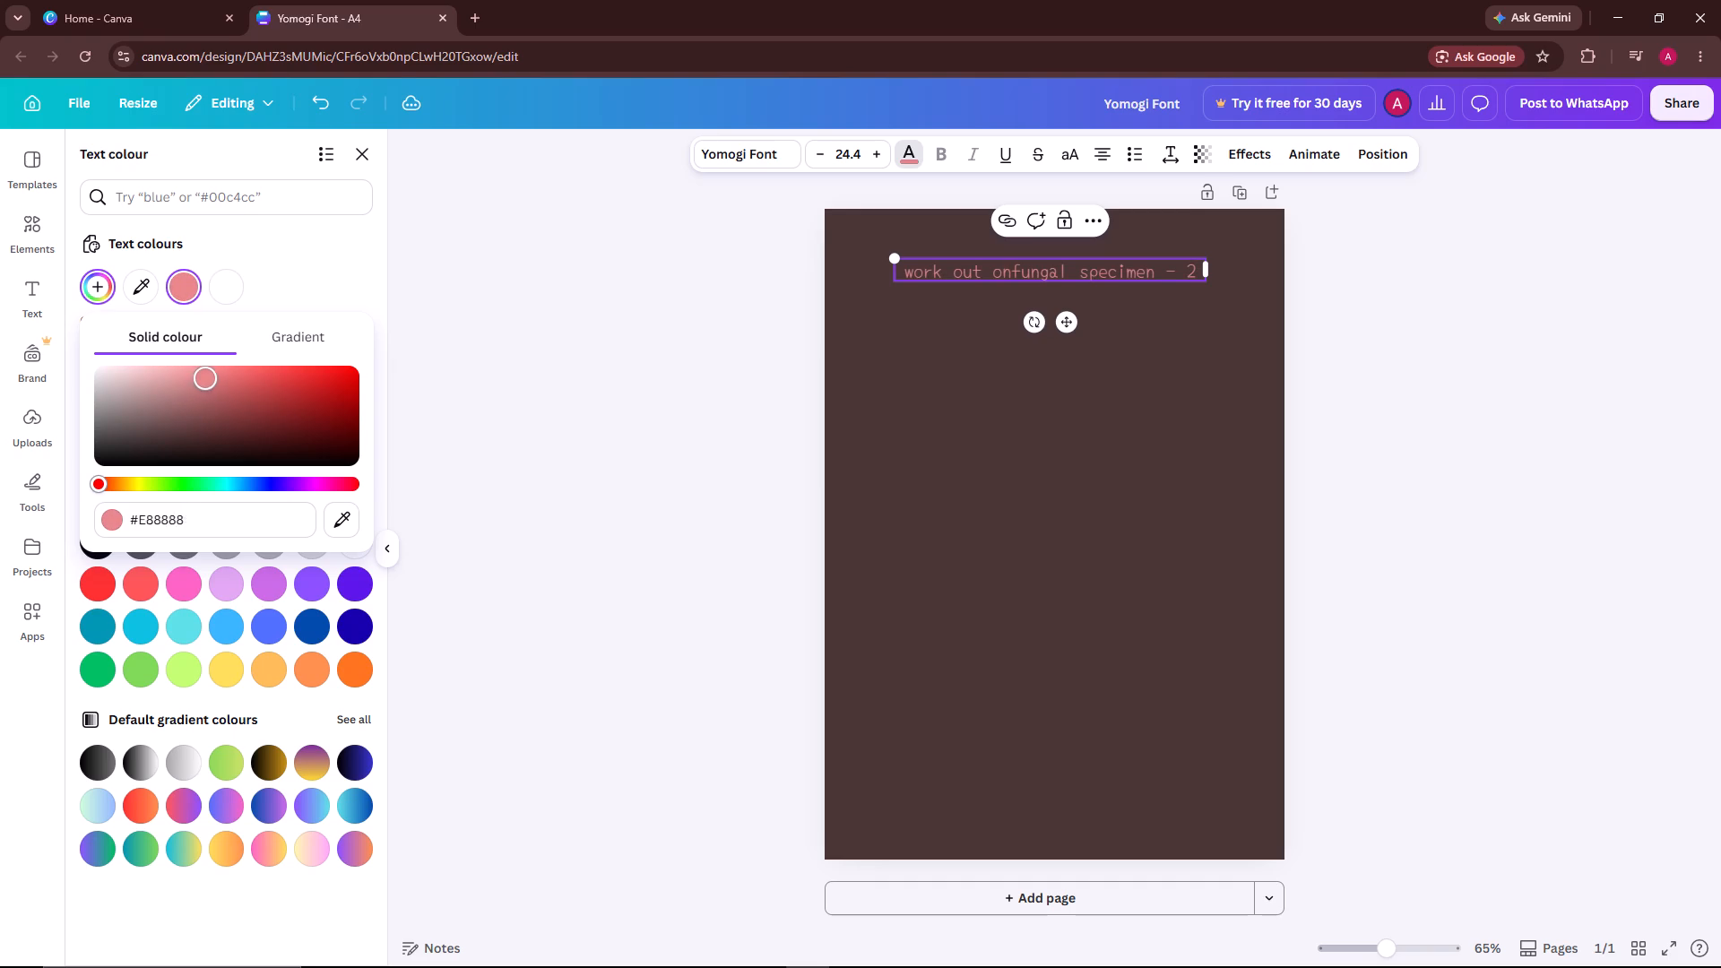
left_click_drag(204, 374, 286, 369)
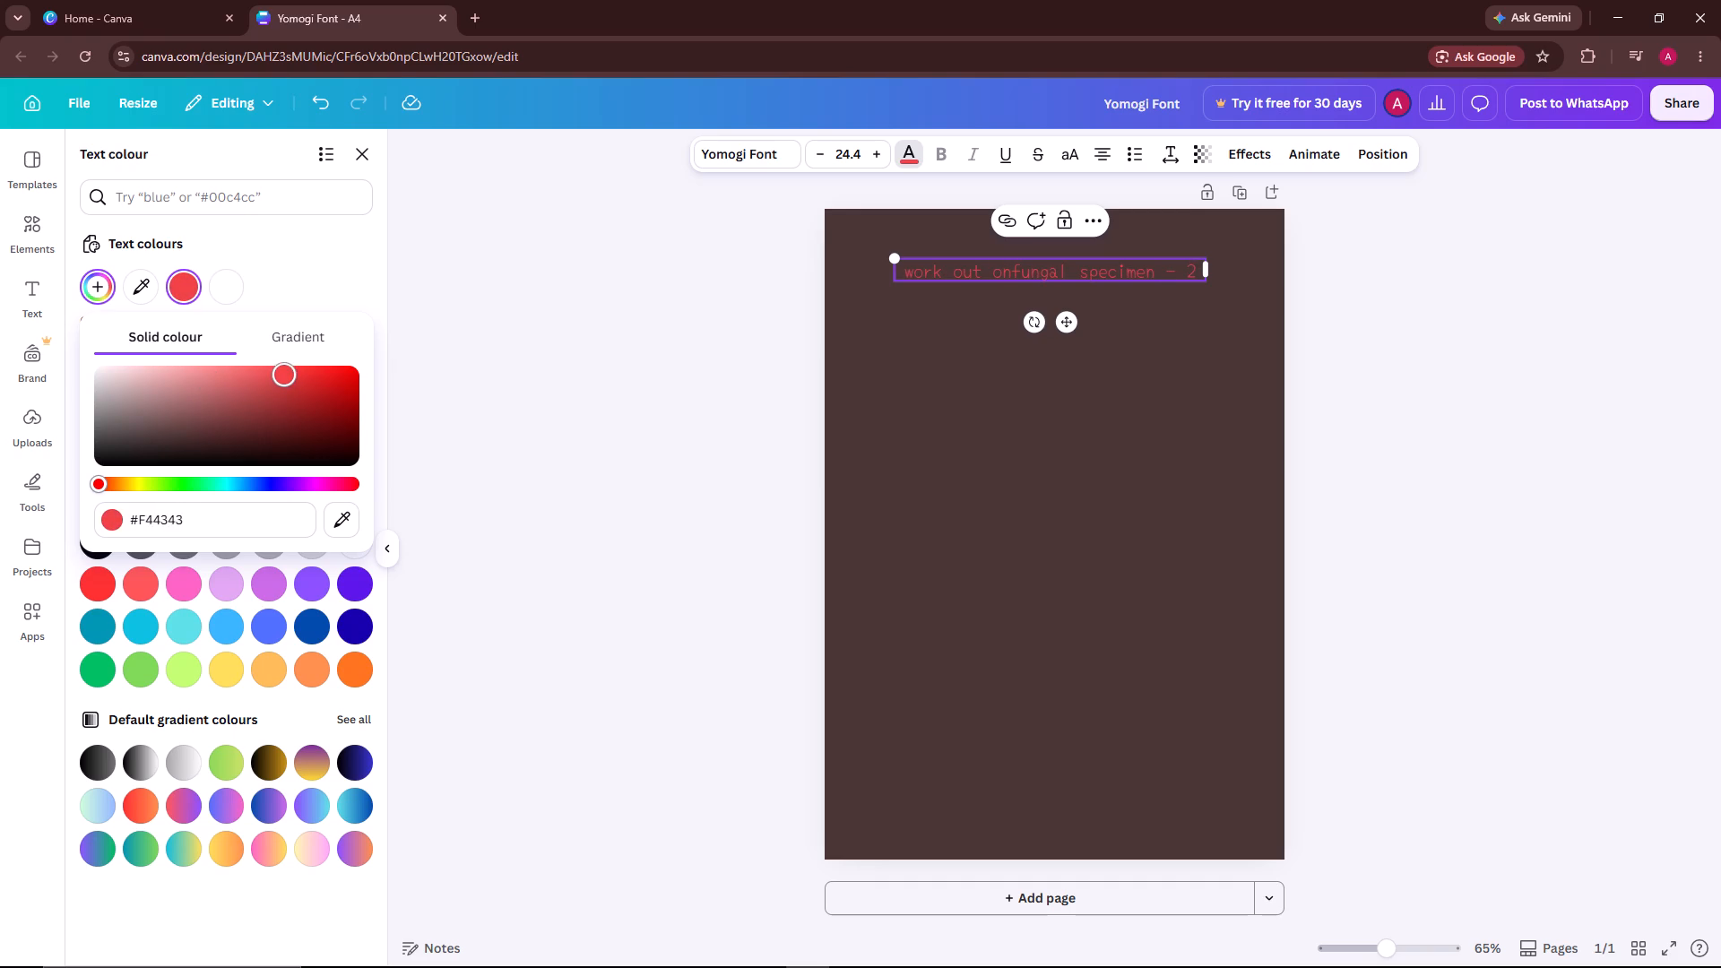
left_click_drag(286, 369, 288, 367)
left_click(383, 553)
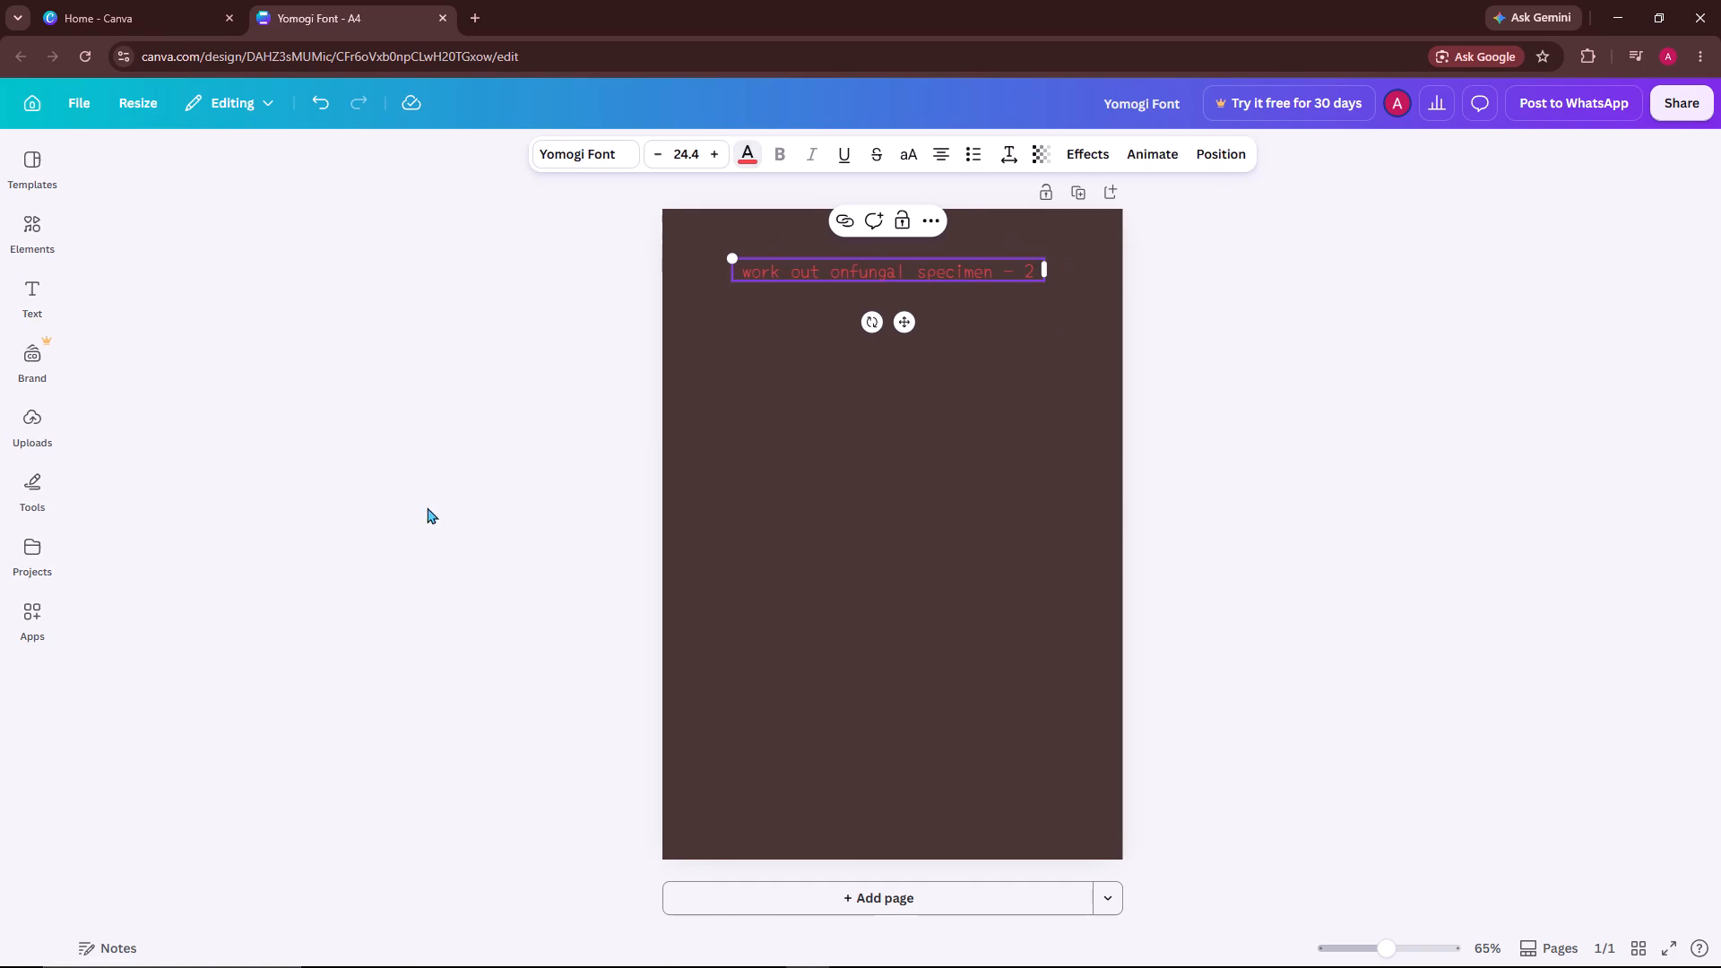
left_click(486, 476)
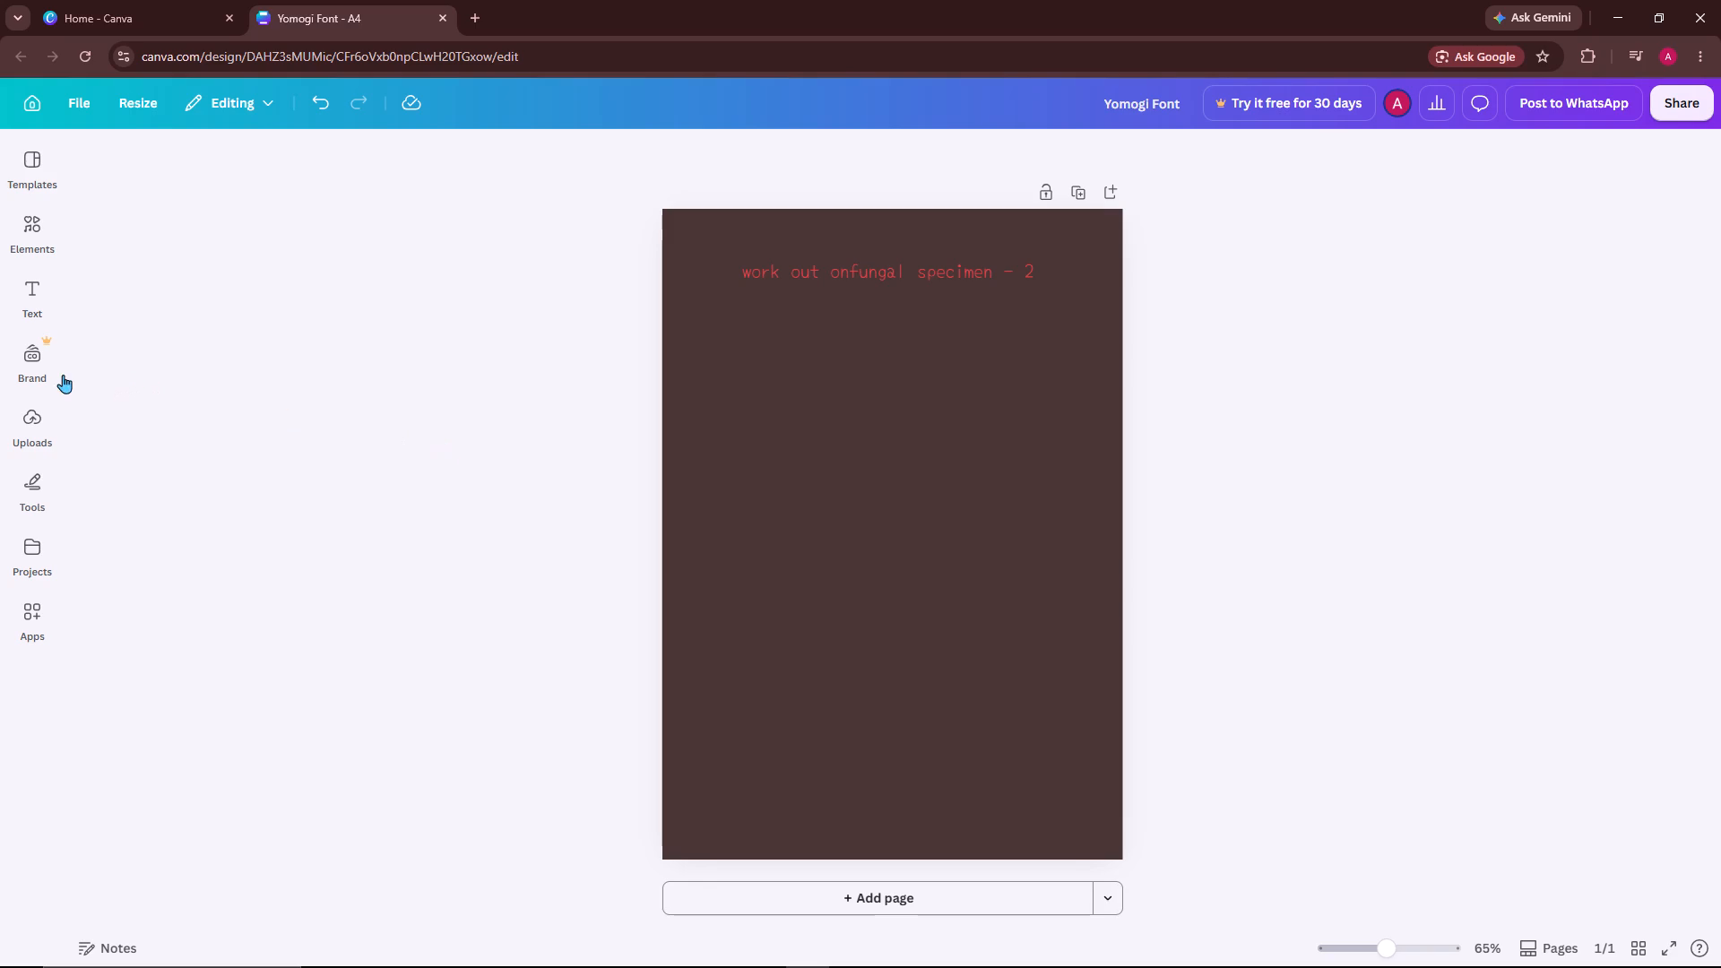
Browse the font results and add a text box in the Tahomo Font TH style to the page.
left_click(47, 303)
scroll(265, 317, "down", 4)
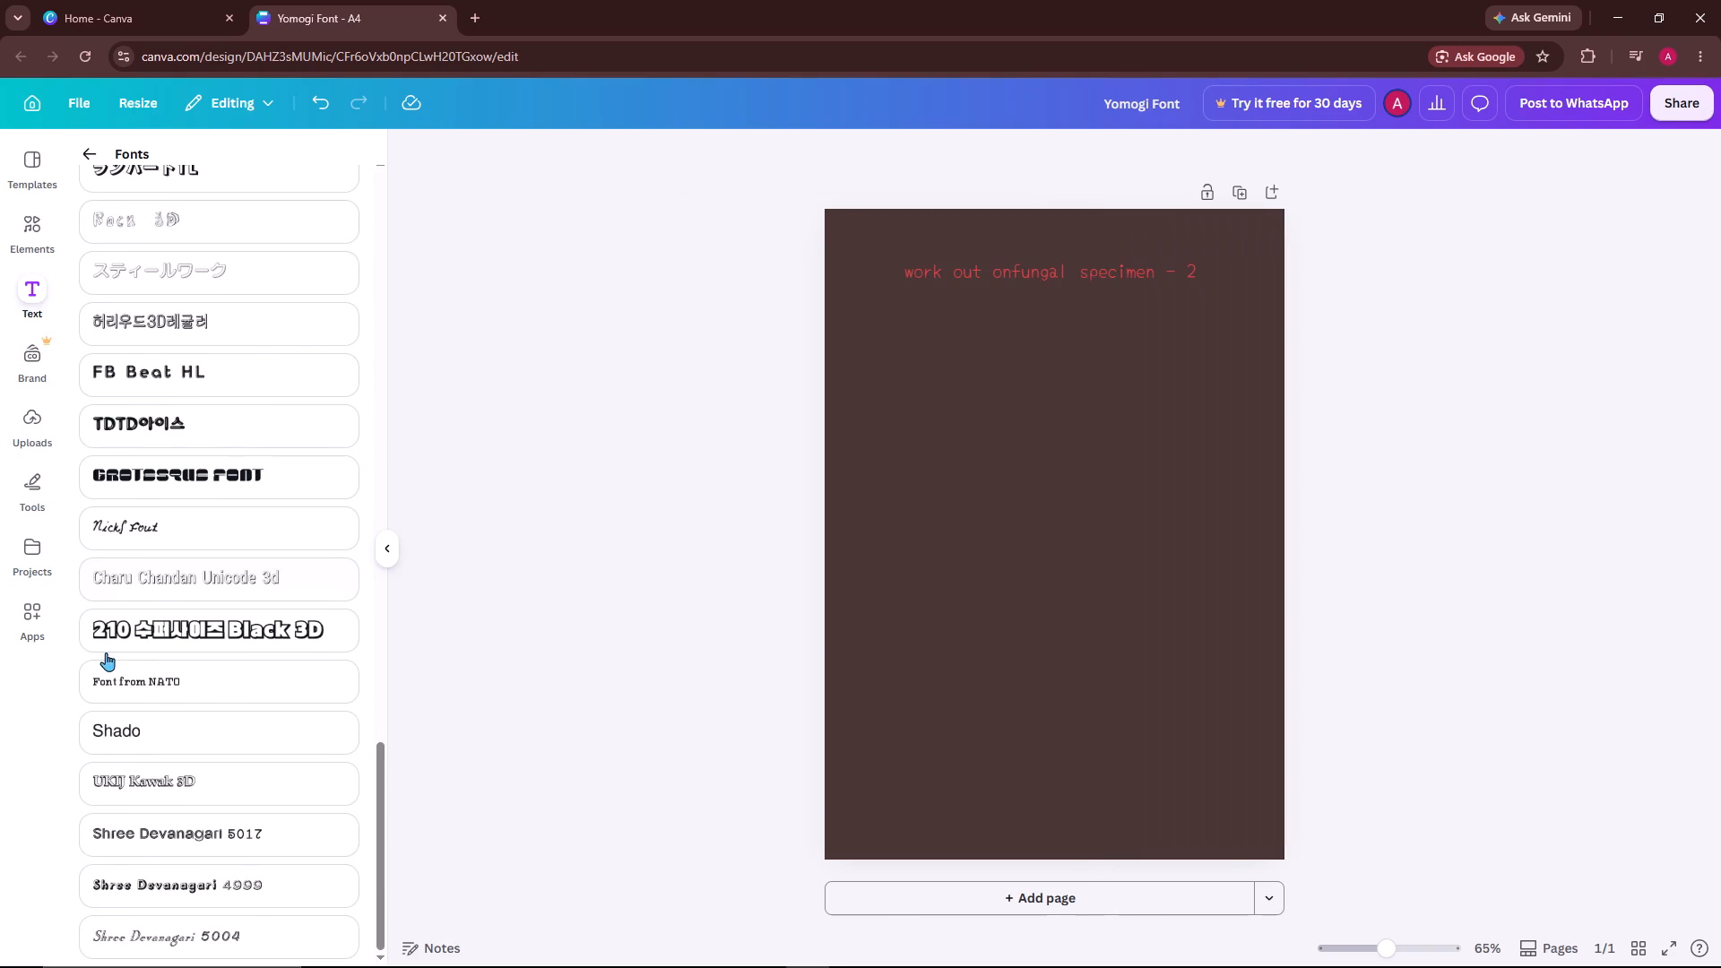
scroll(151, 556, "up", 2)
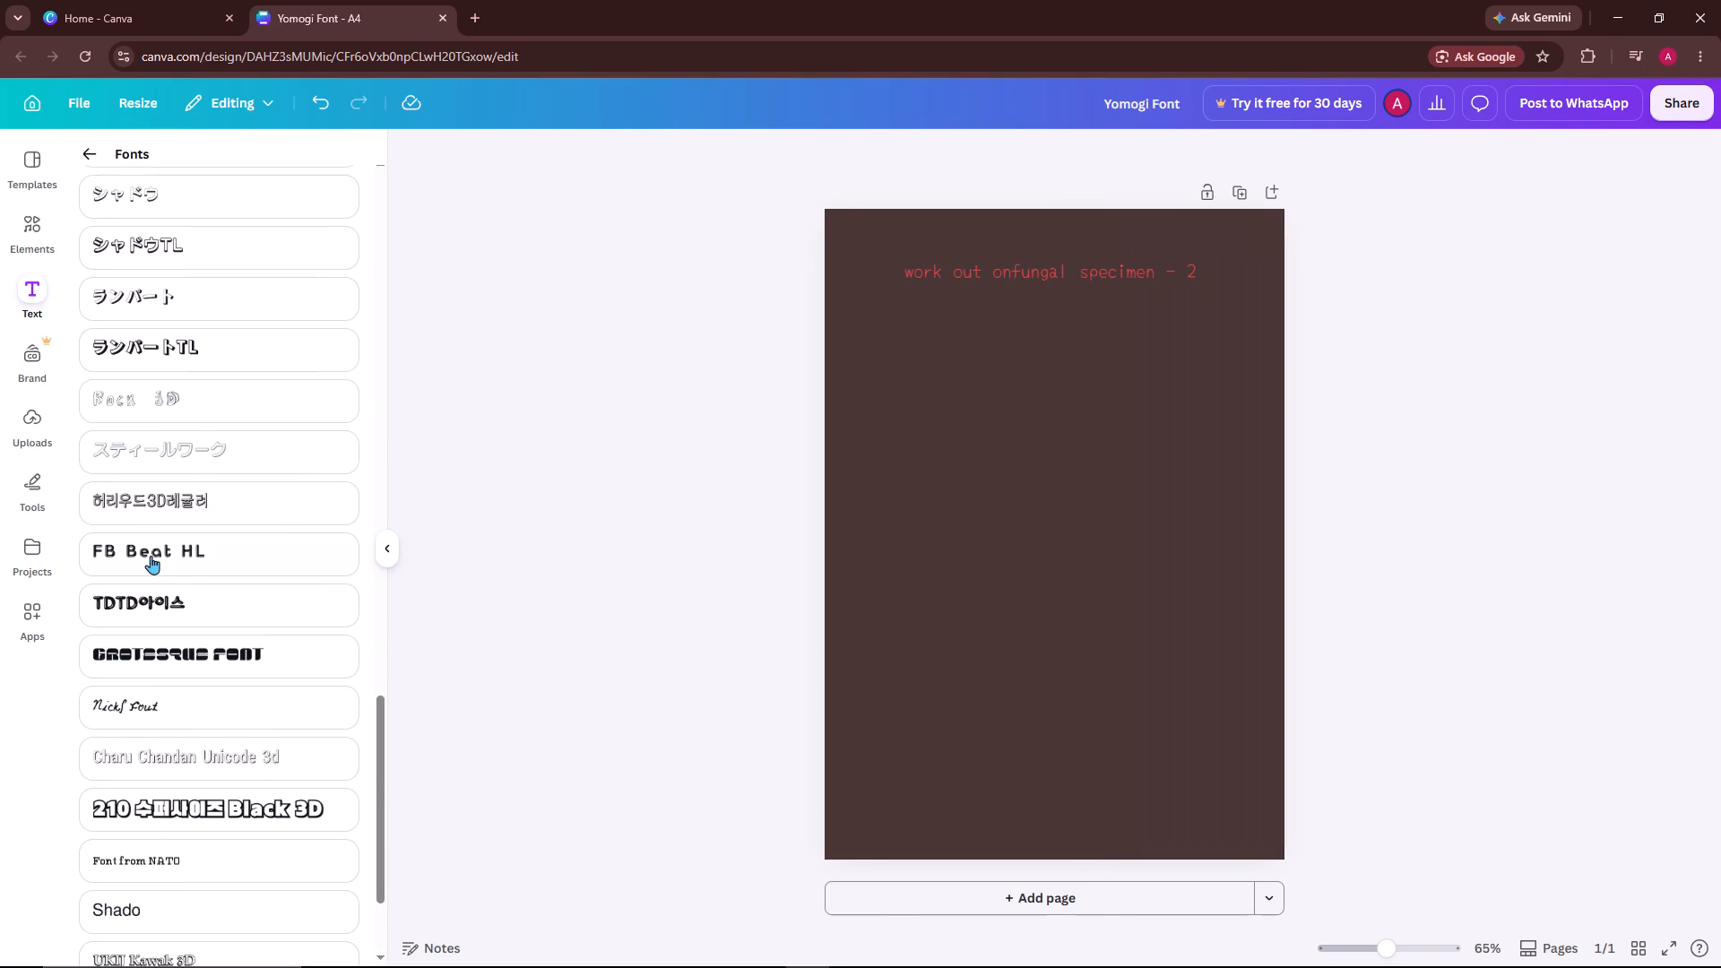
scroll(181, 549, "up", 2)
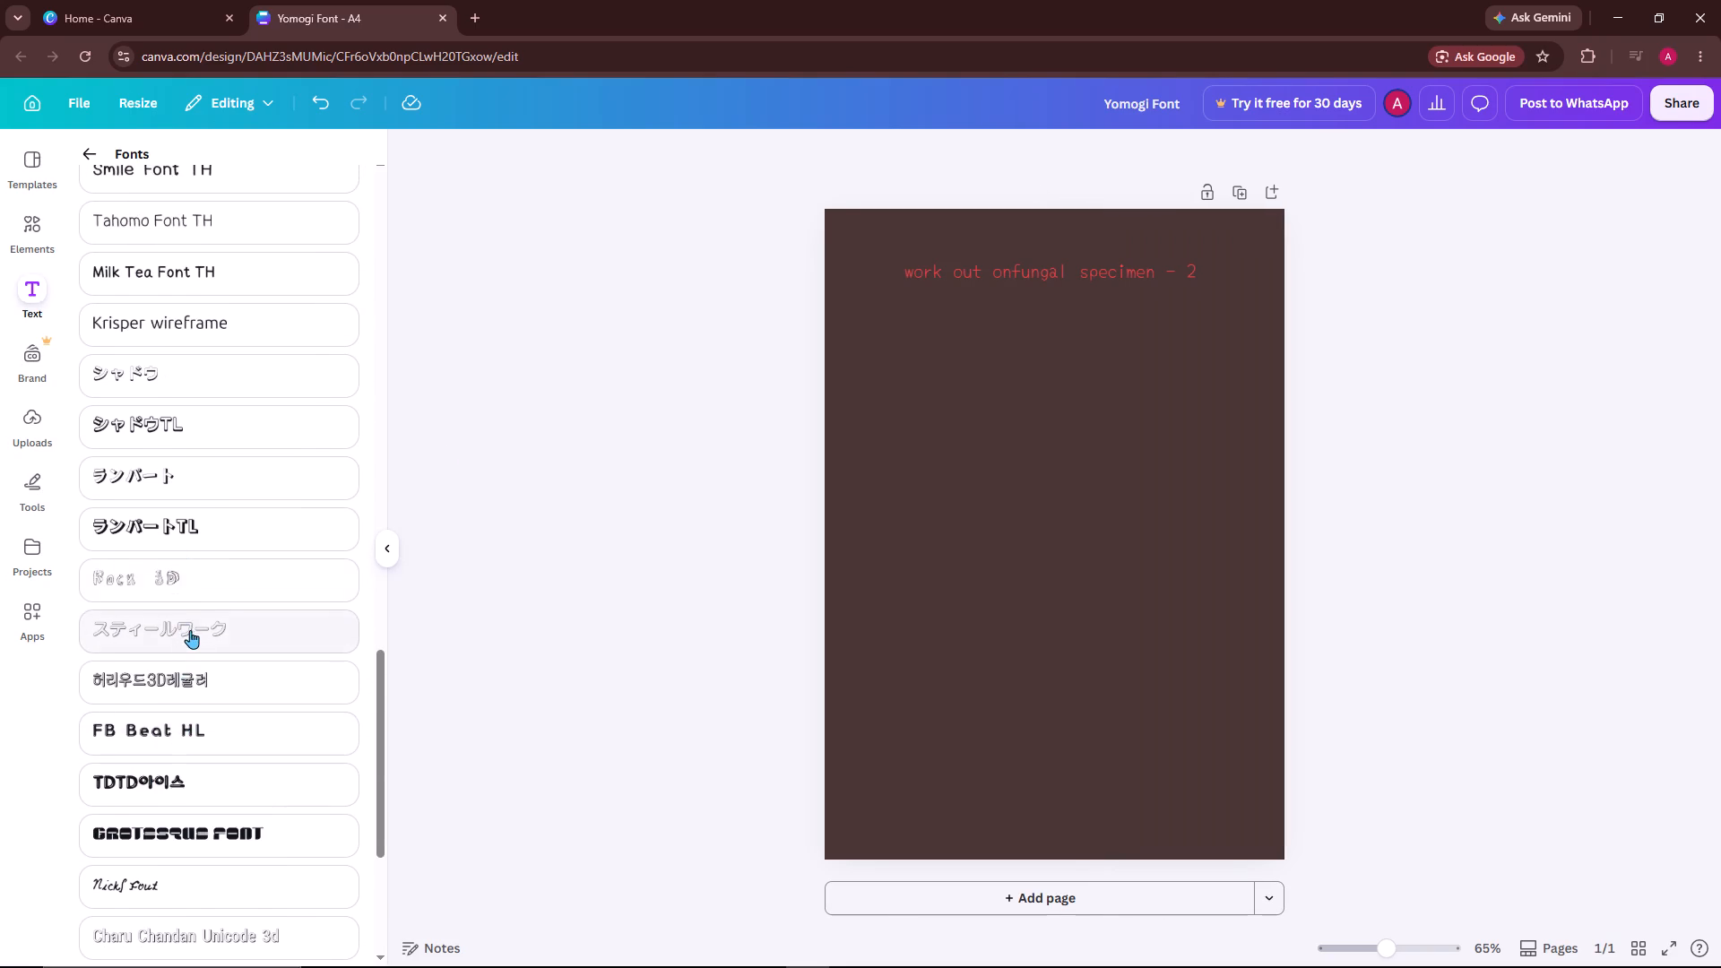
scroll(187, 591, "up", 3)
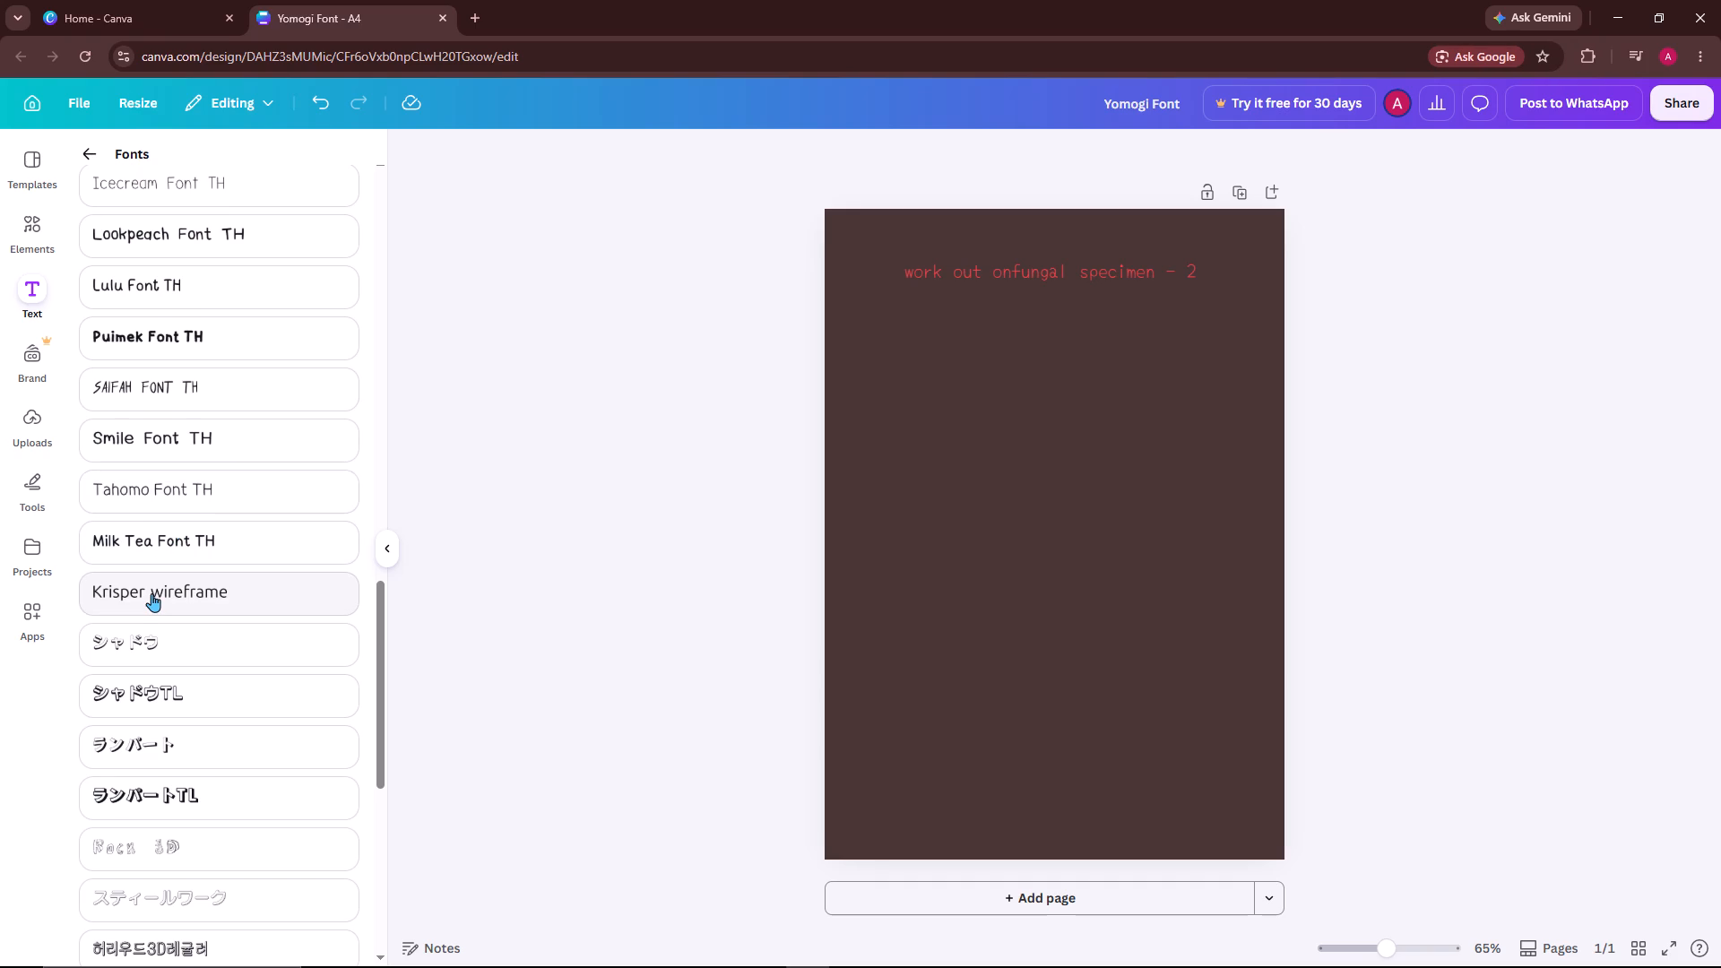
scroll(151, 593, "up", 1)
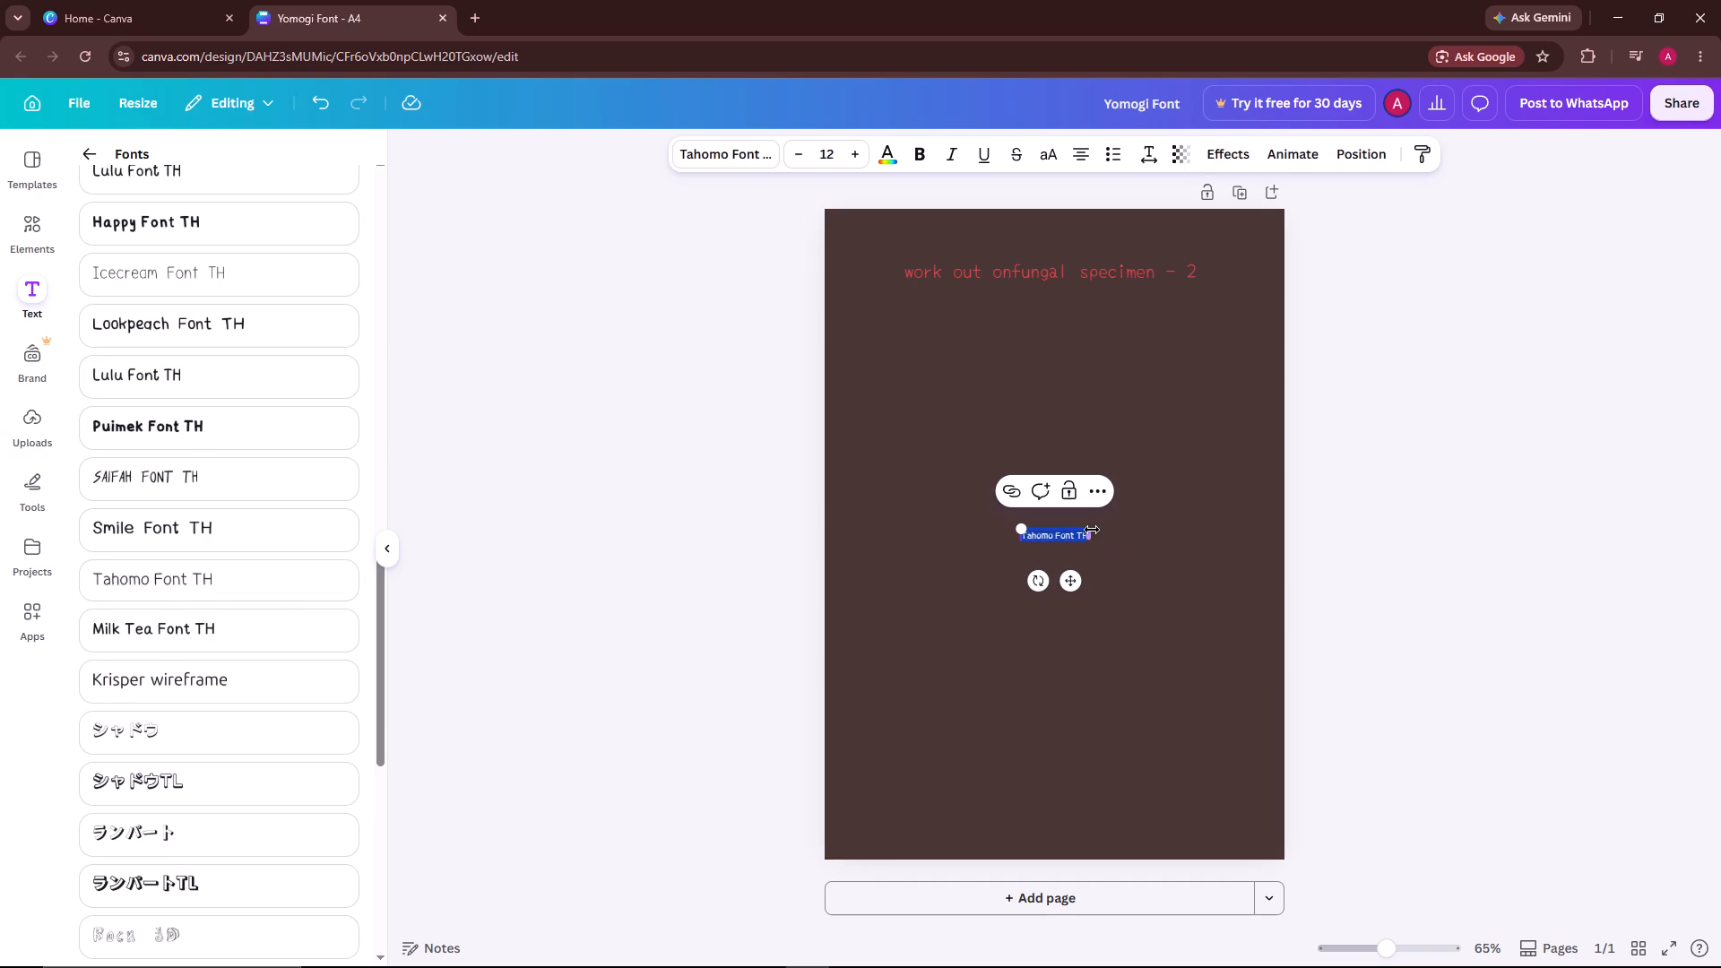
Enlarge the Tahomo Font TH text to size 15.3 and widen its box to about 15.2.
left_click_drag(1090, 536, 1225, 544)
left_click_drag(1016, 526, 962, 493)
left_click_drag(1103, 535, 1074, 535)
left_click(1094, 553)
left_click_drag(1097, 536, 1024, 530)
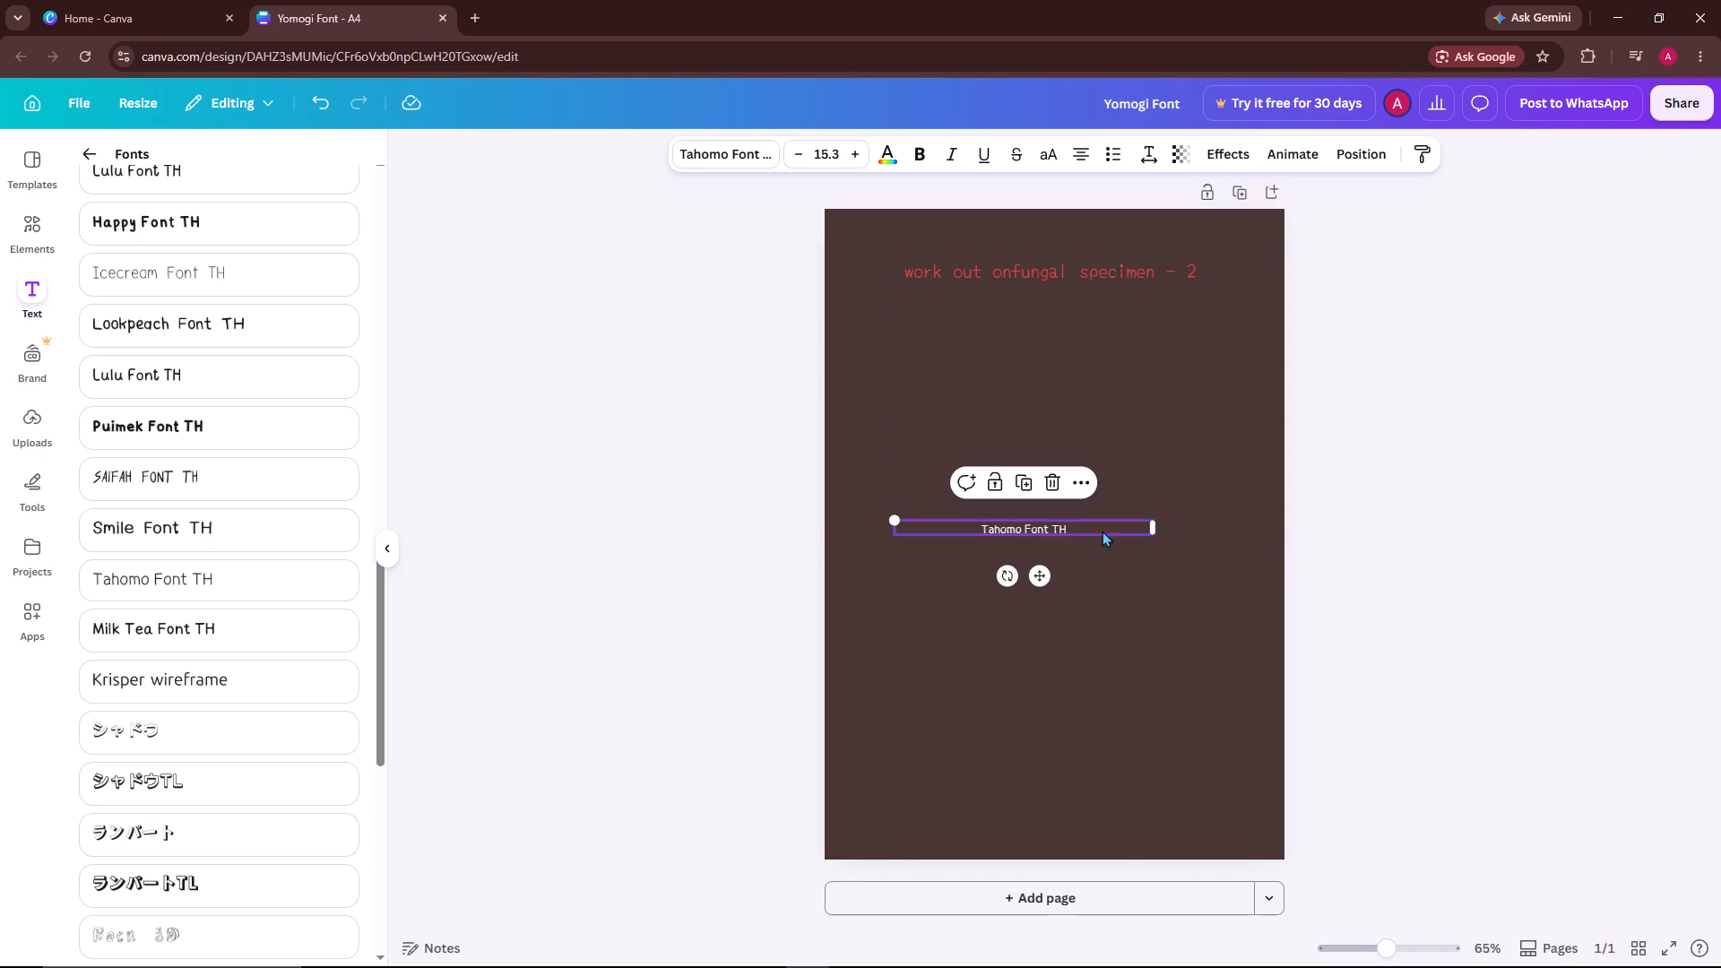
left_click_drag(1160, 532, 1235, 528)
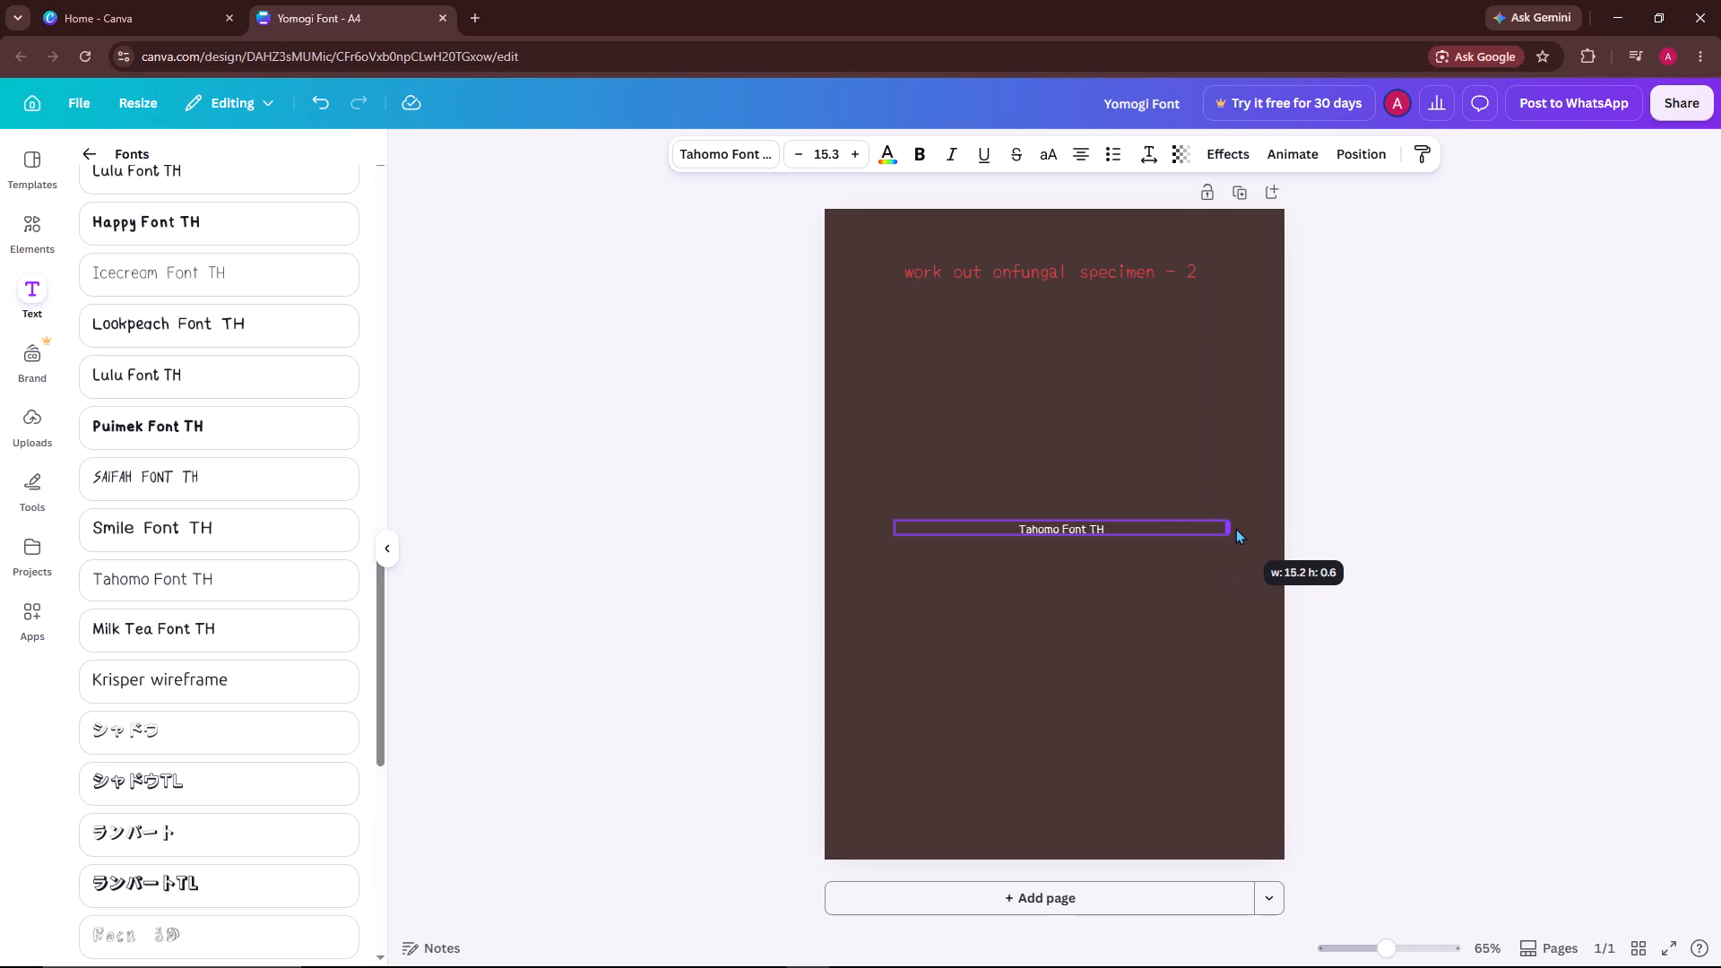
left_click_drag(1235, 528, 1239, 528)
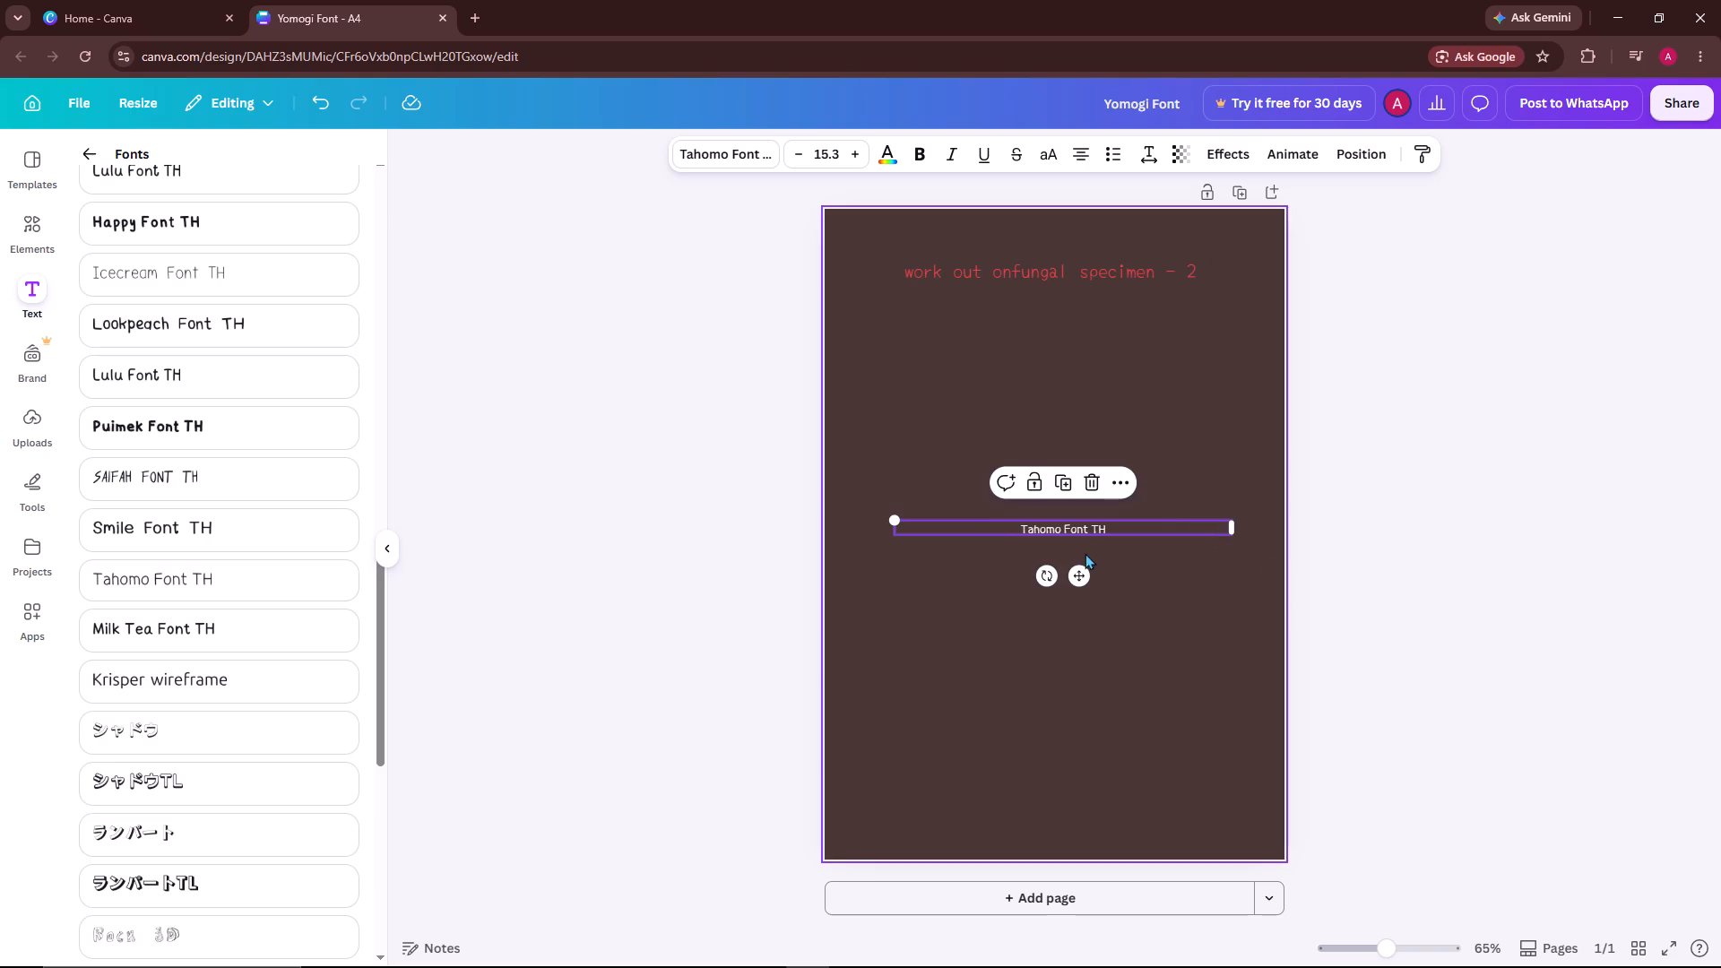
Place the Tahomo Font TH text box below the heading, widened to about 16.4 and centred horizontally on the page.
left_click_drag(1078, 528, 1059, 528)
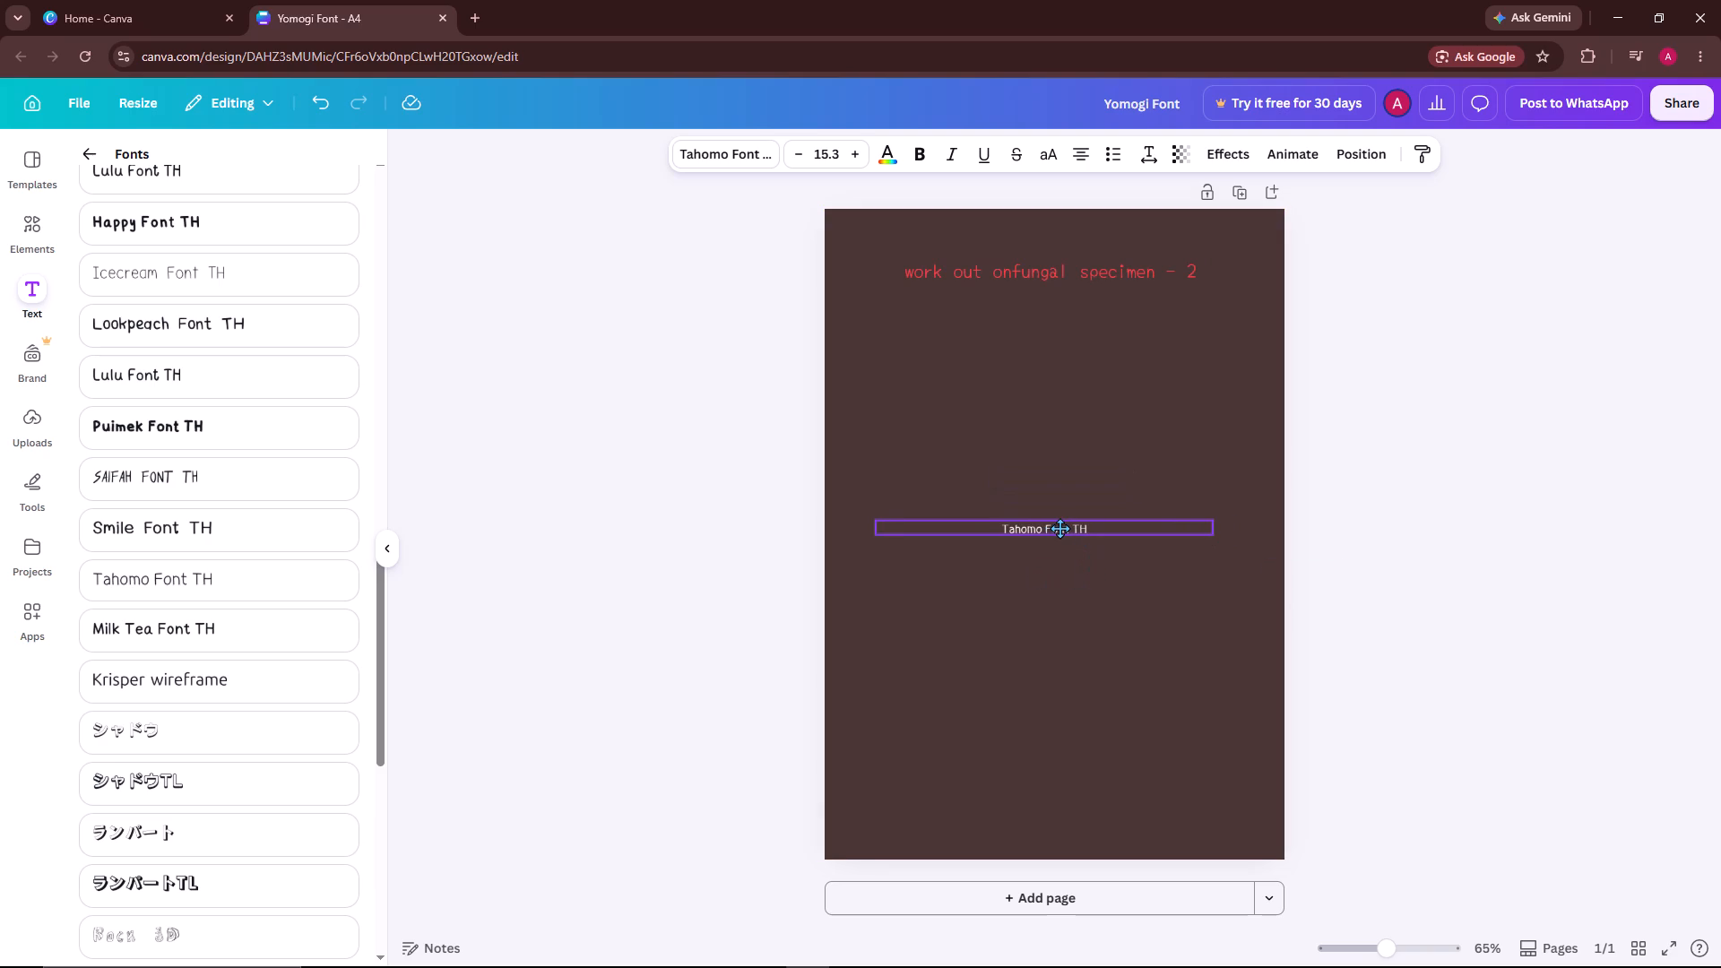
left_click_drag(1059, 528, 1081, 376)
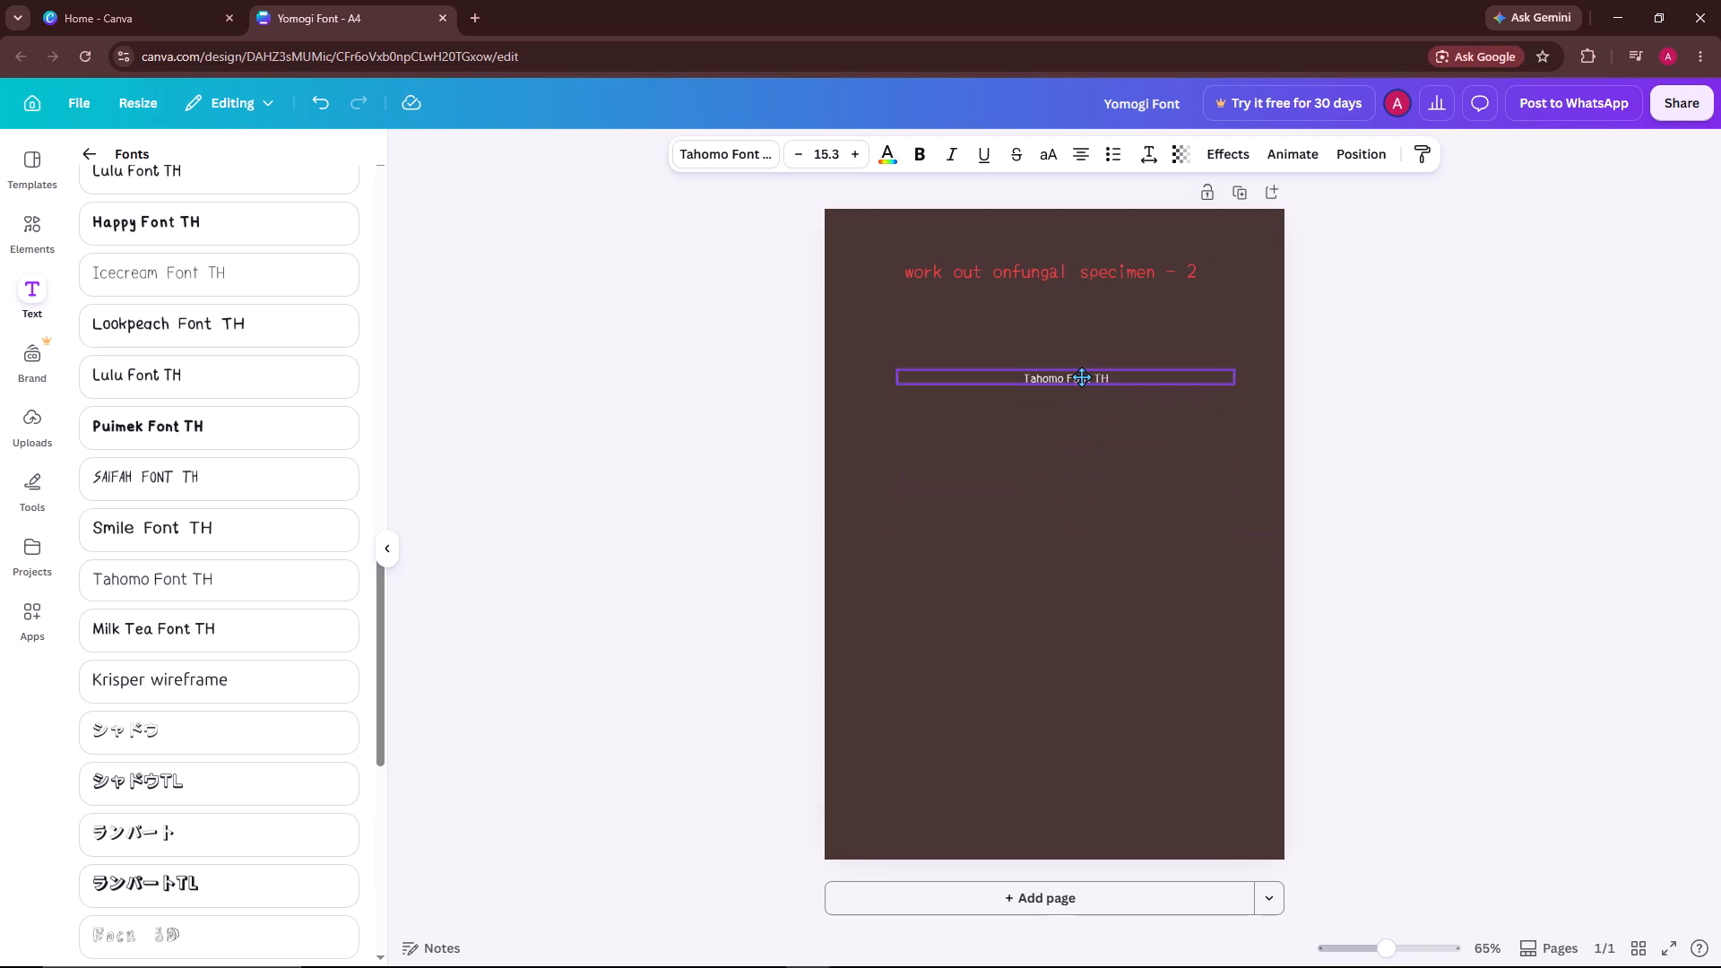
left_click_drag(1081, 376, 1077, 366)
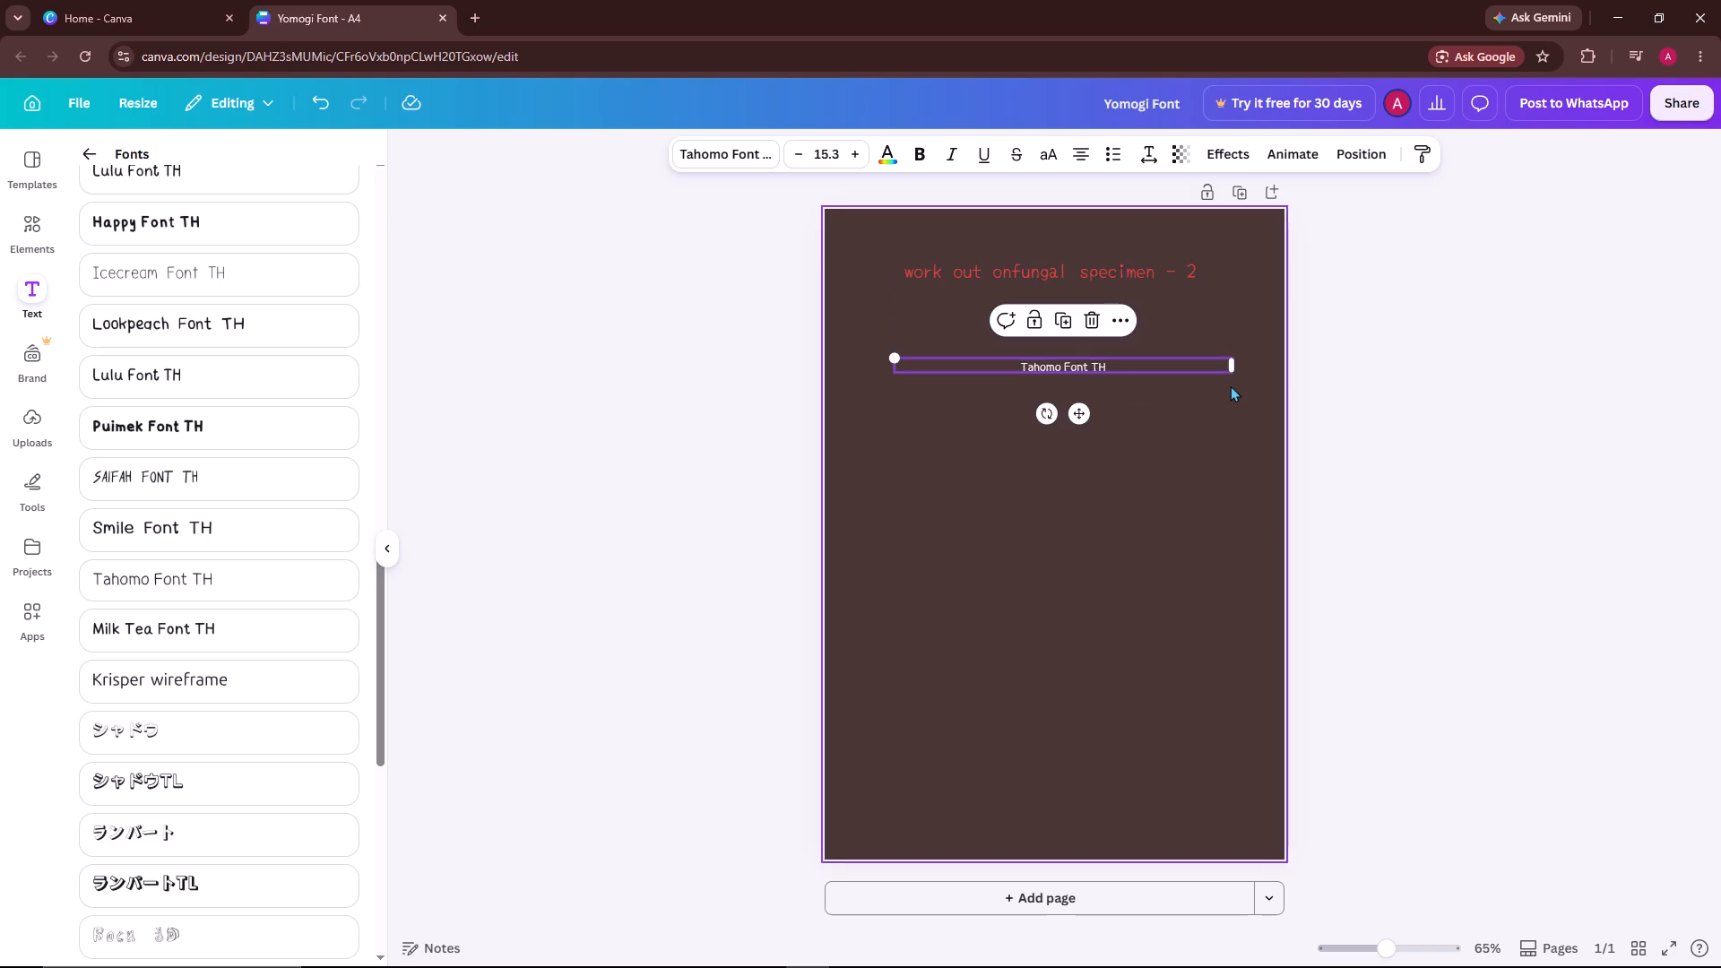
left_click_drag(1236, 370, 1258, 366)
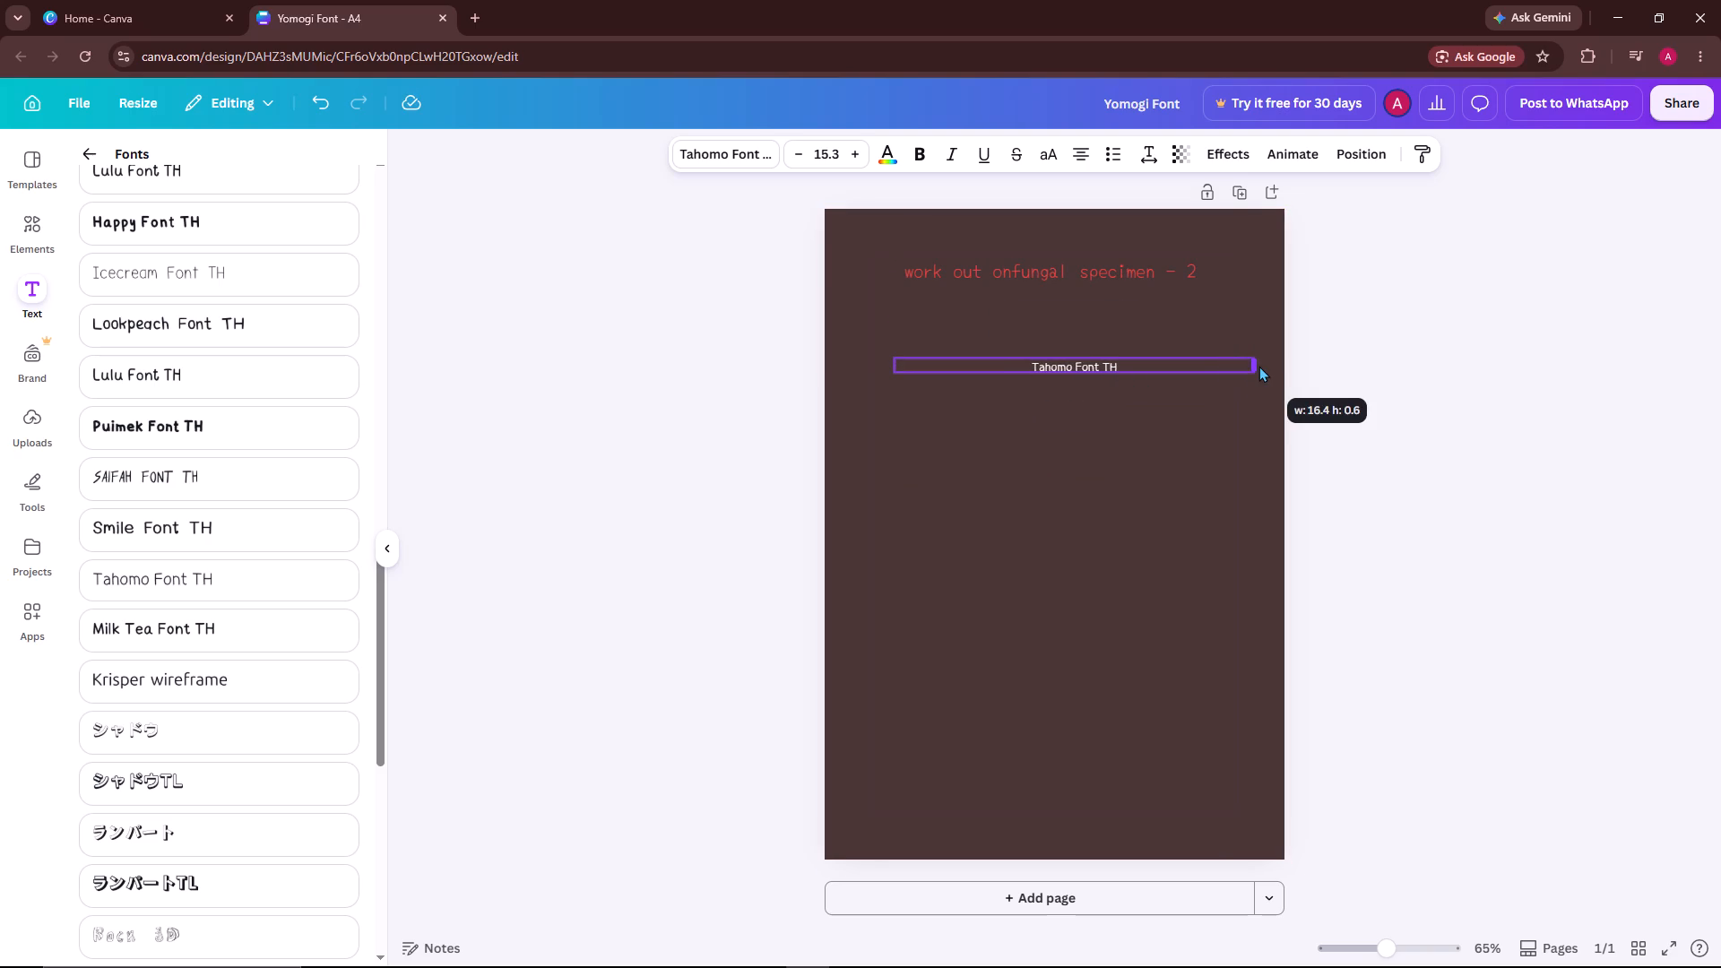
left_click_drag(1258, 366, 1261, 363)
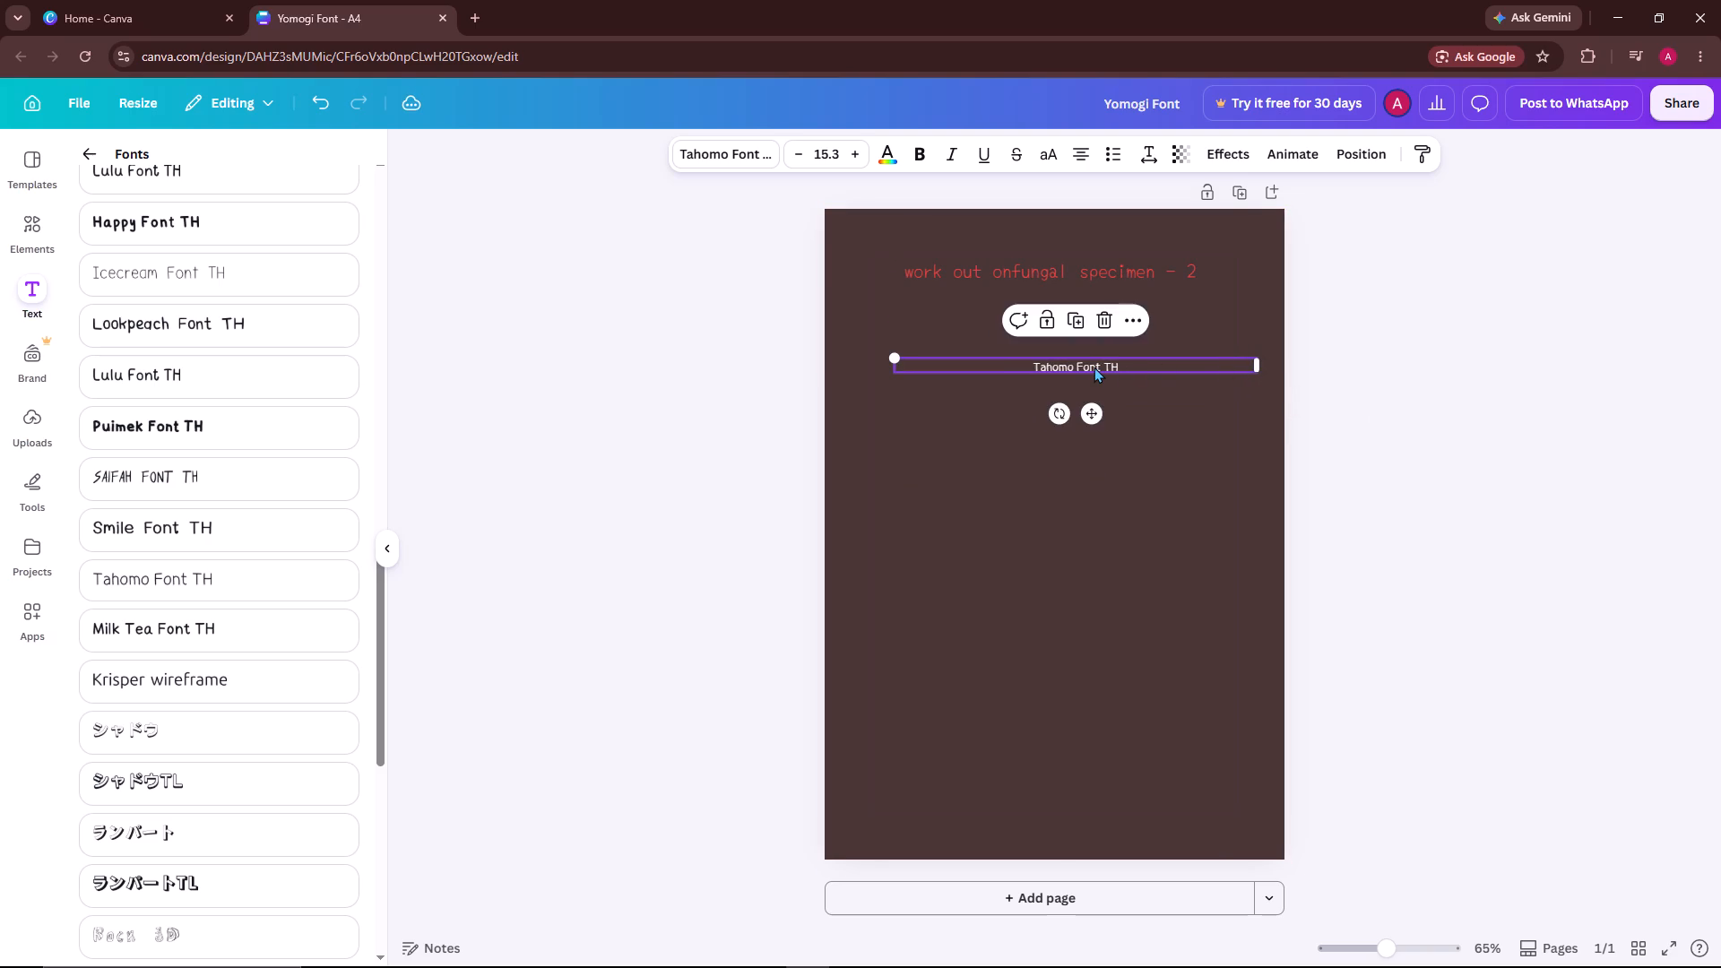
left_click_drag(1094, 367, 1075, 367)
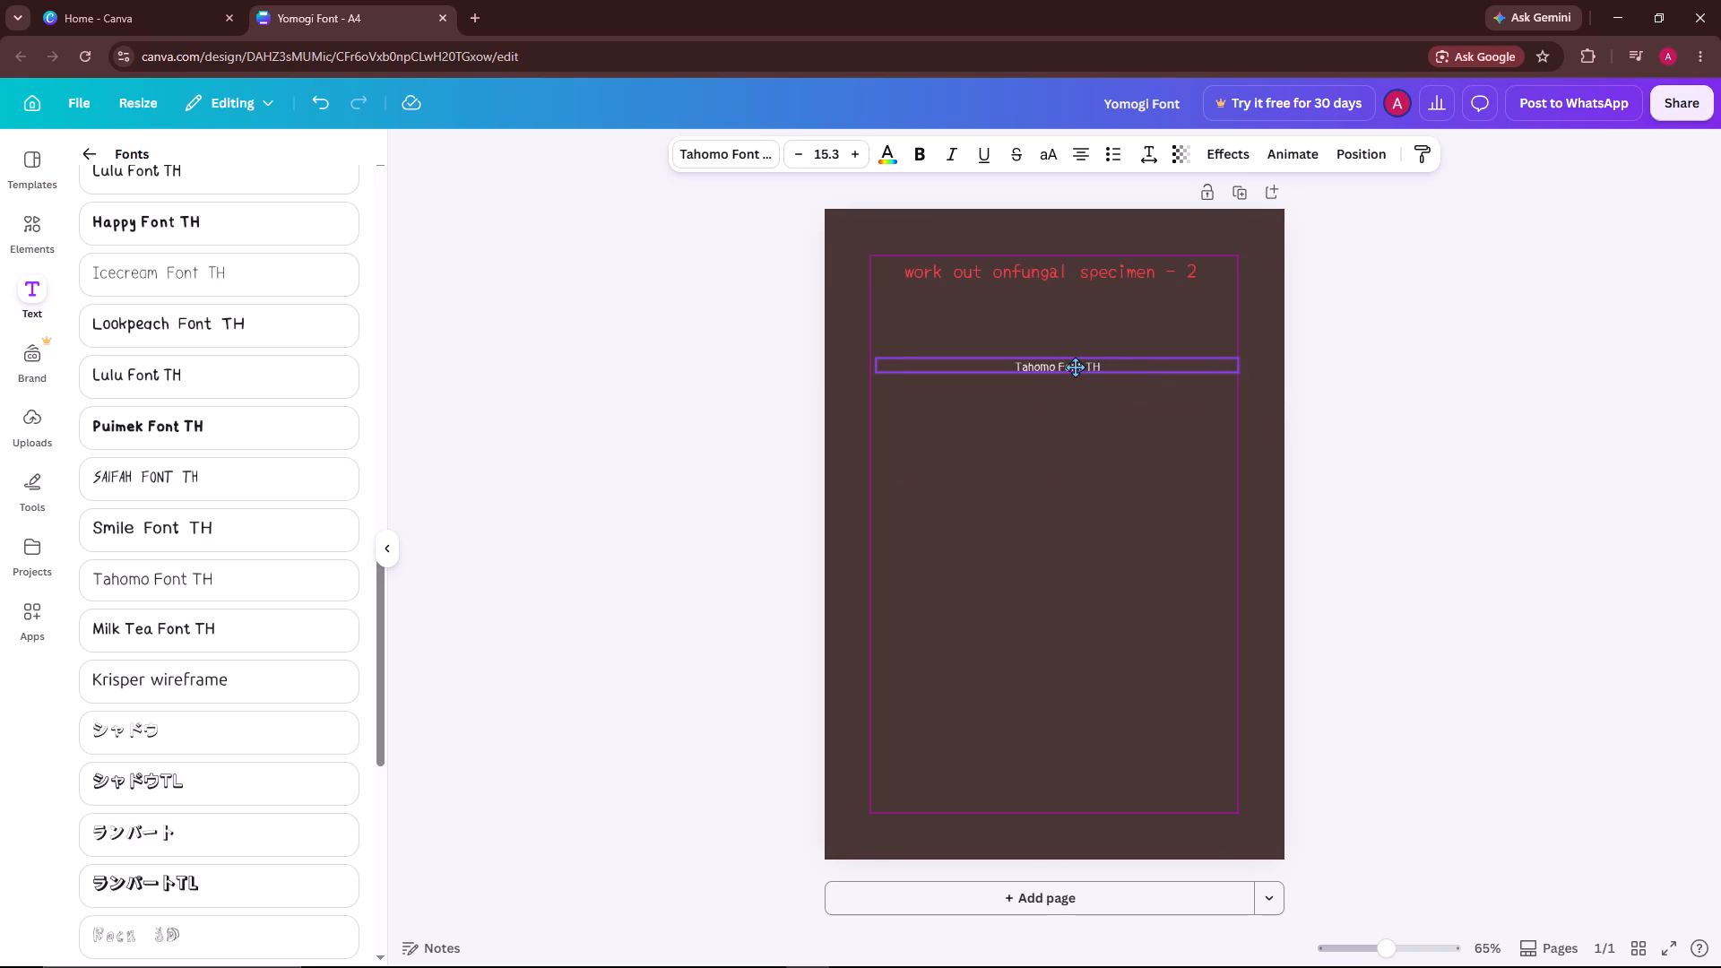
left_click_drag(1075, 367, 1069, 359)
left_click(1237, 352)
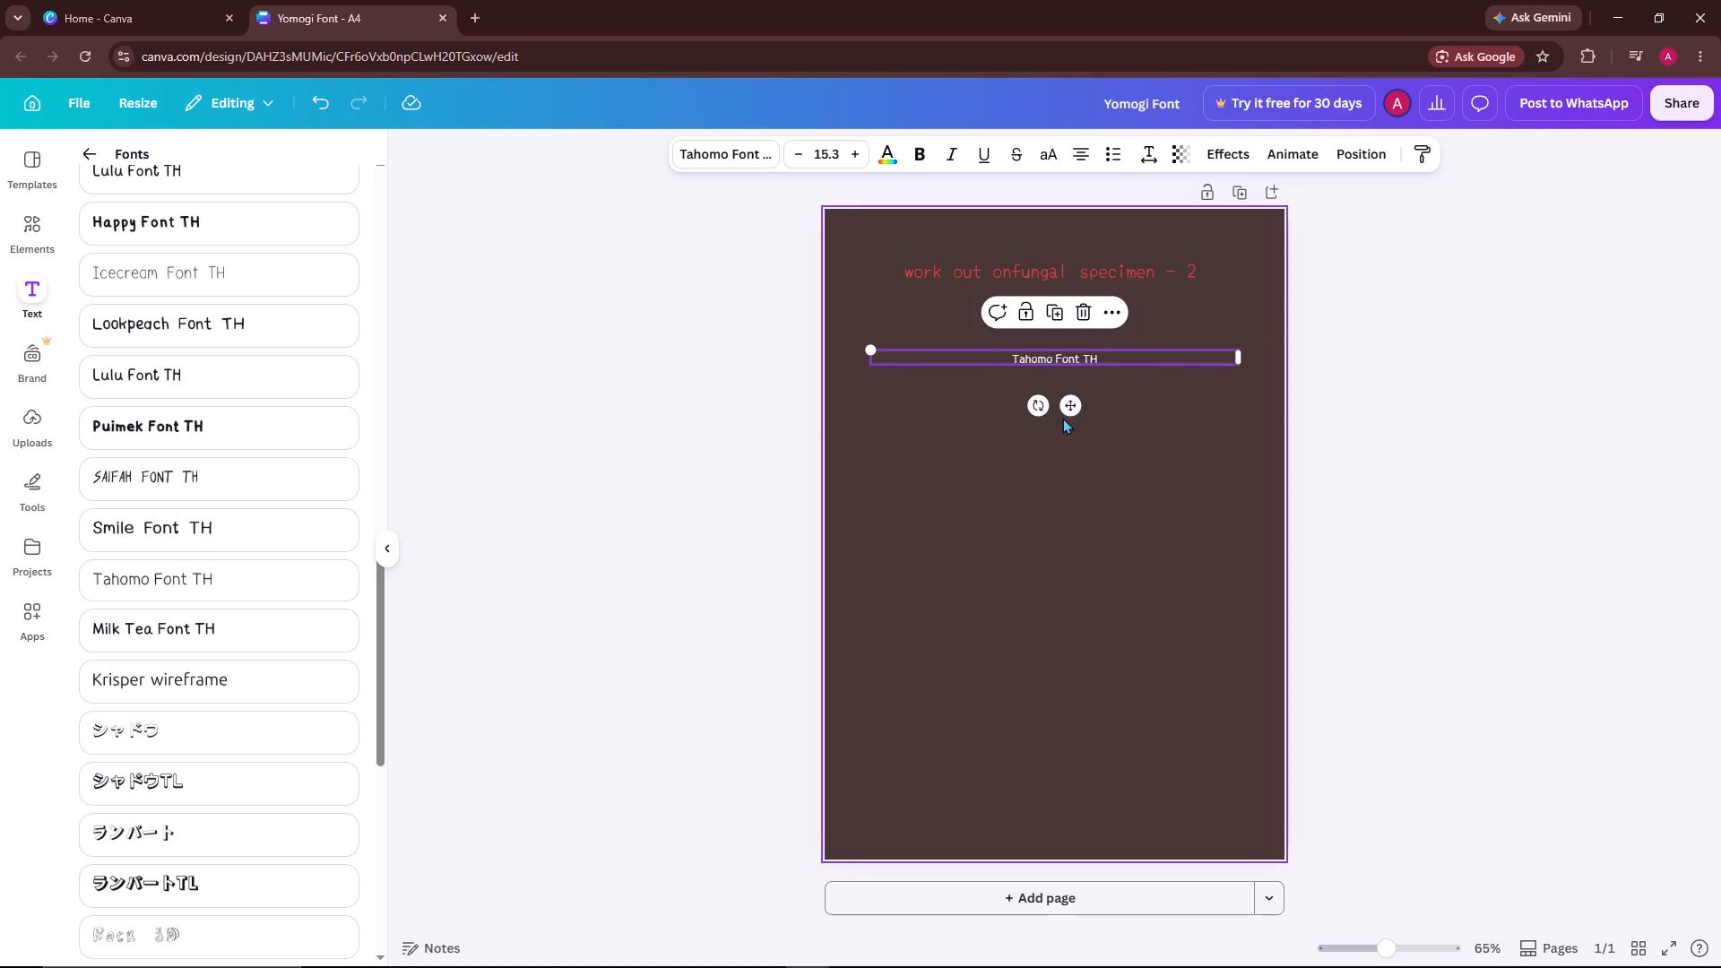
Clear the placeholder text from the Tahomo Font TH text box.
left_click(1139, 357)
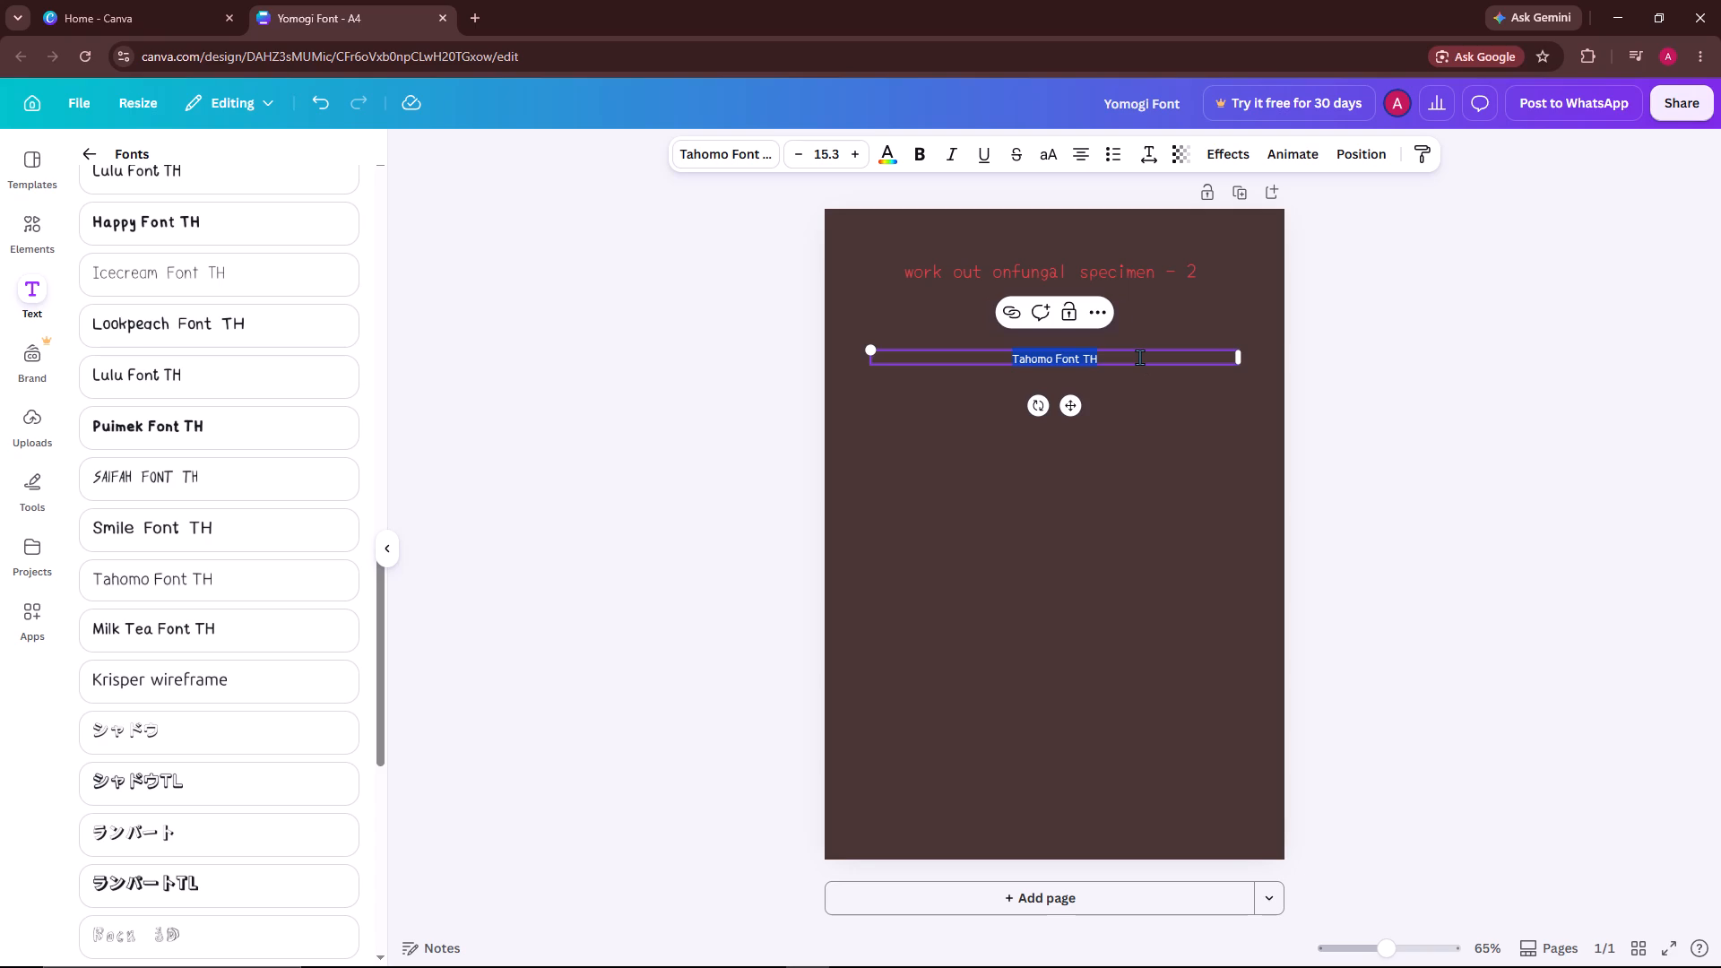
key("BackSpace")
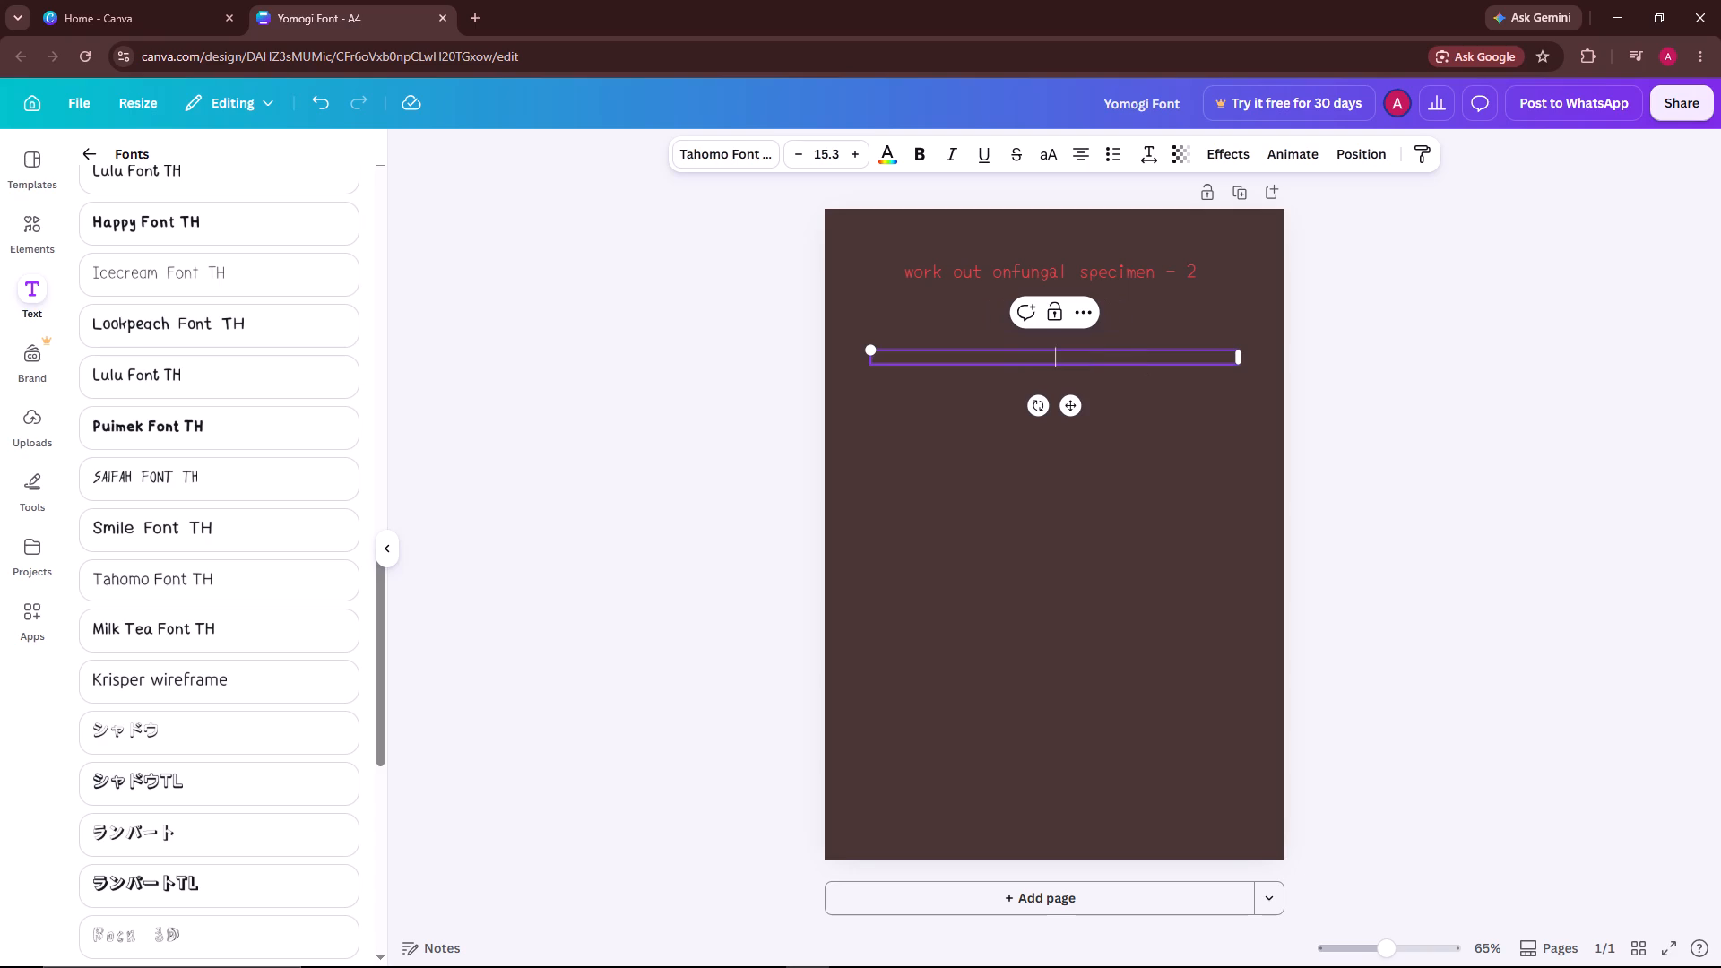
Duplicate the red heading and place the copy just below it, slightly nearer the page's left edge.
left_click(1038, 265)
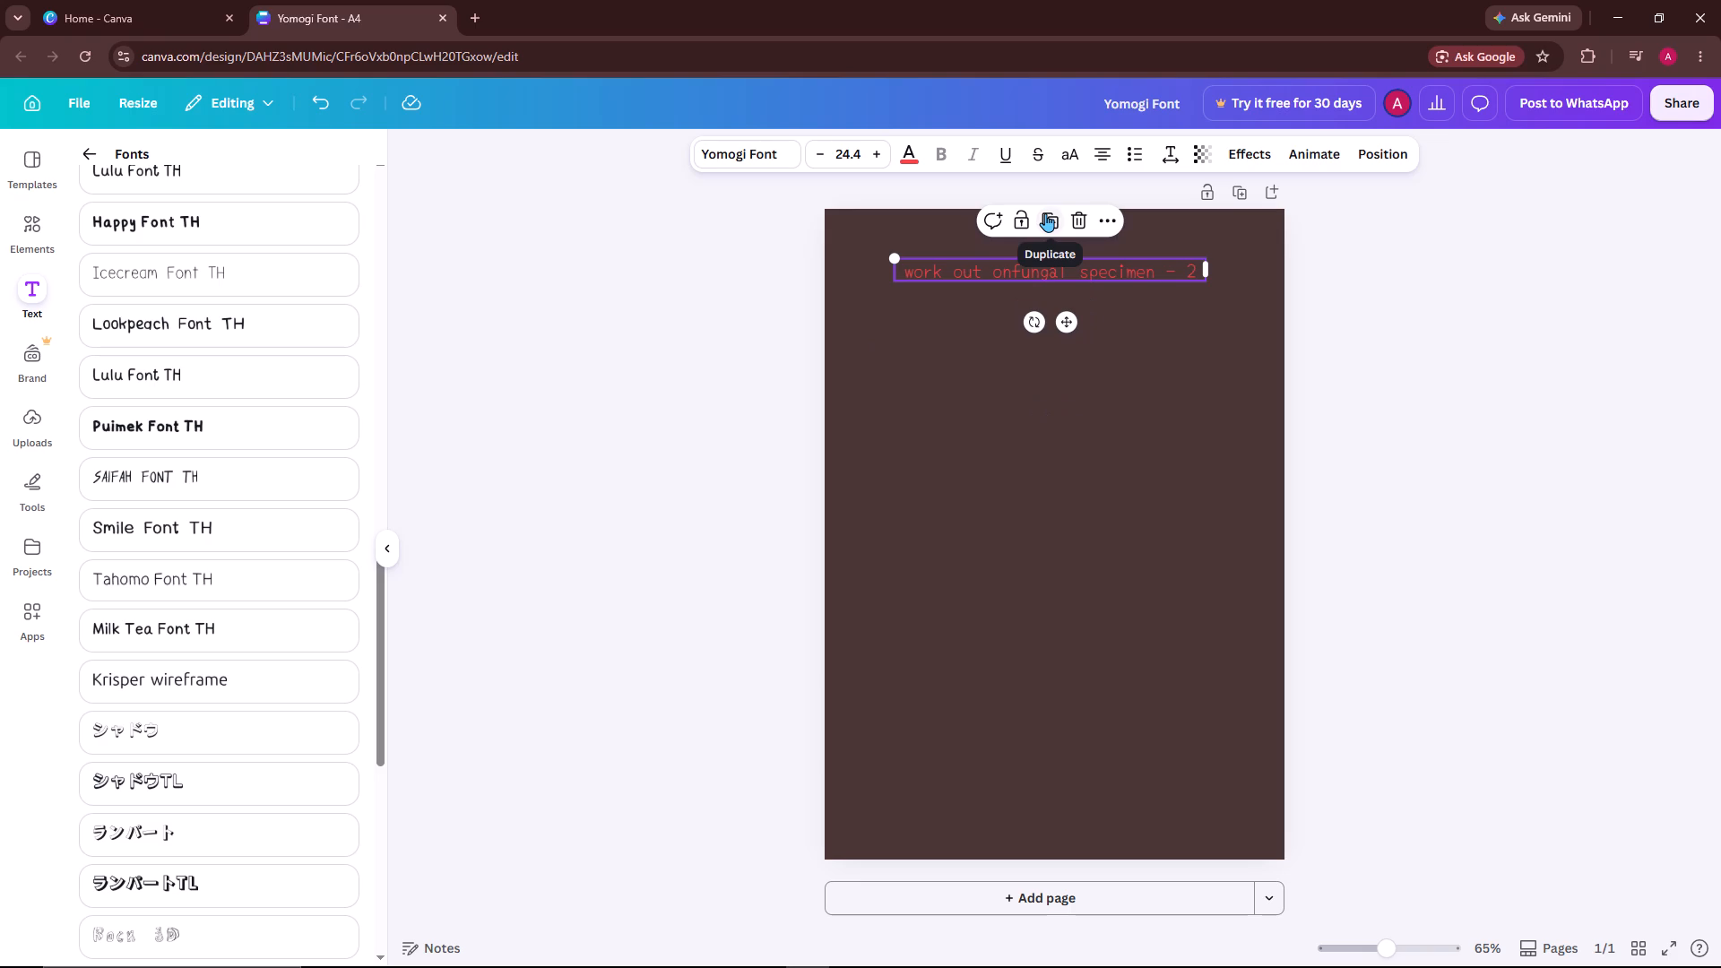
left_click(1045, 213)
left_click_drag(1042, 275, 1014, 322)
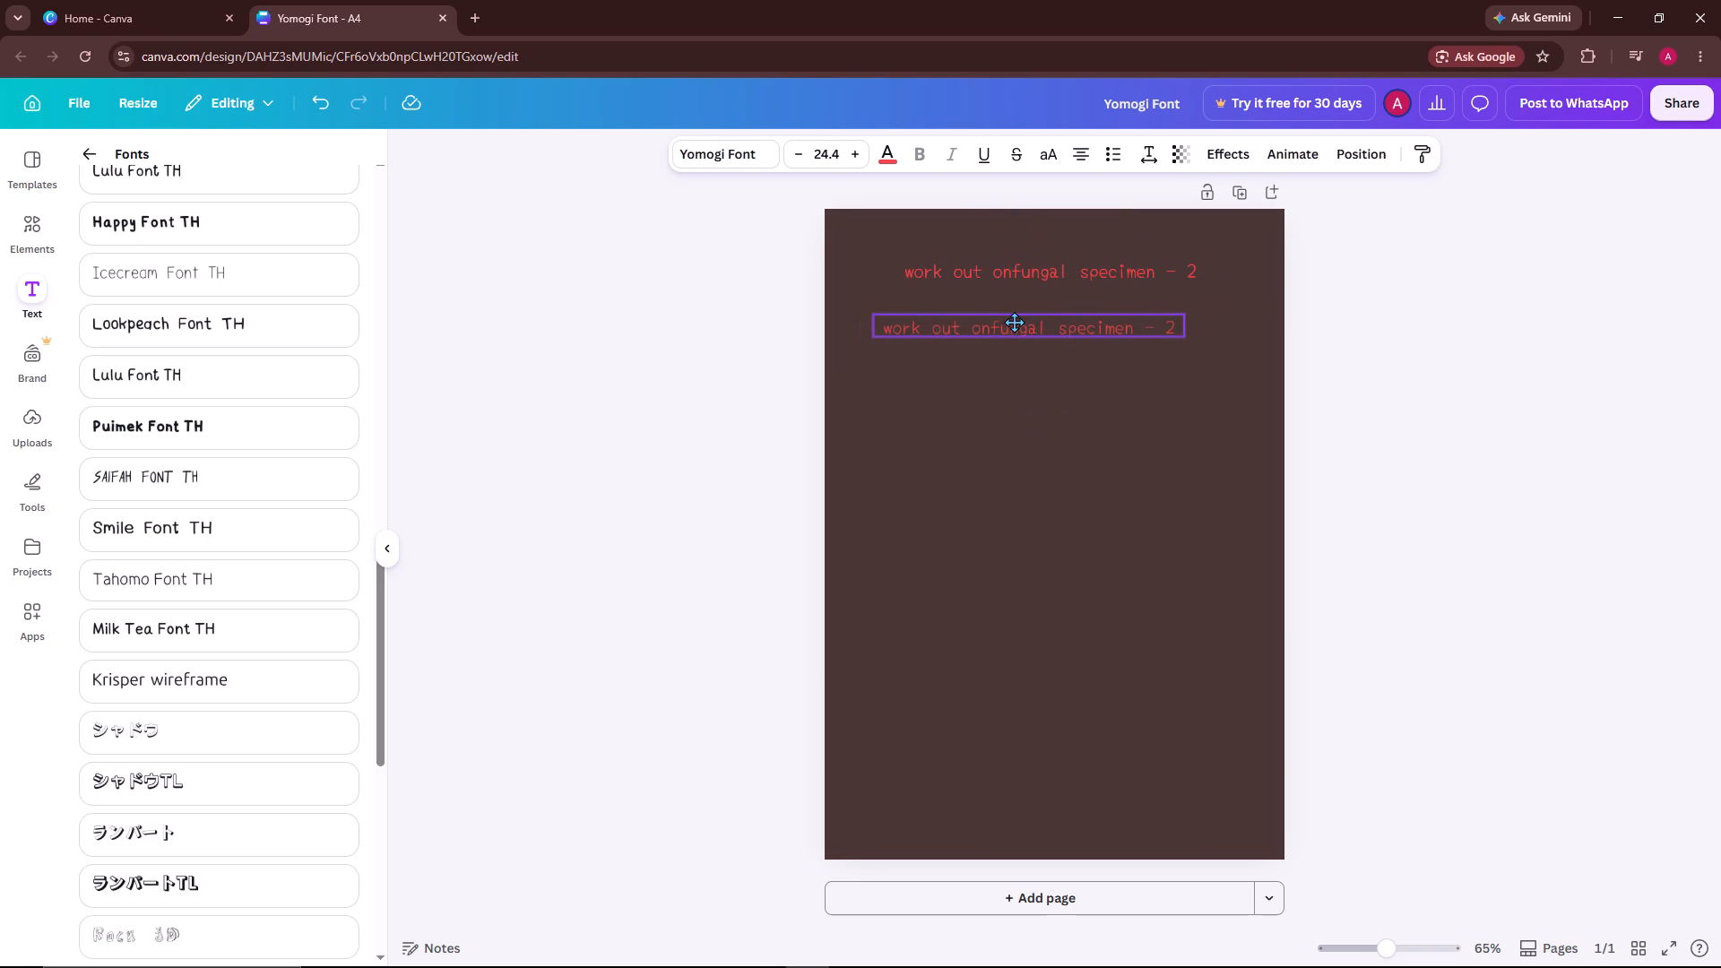
left_click_drag(1014, 322, 1001, 320)
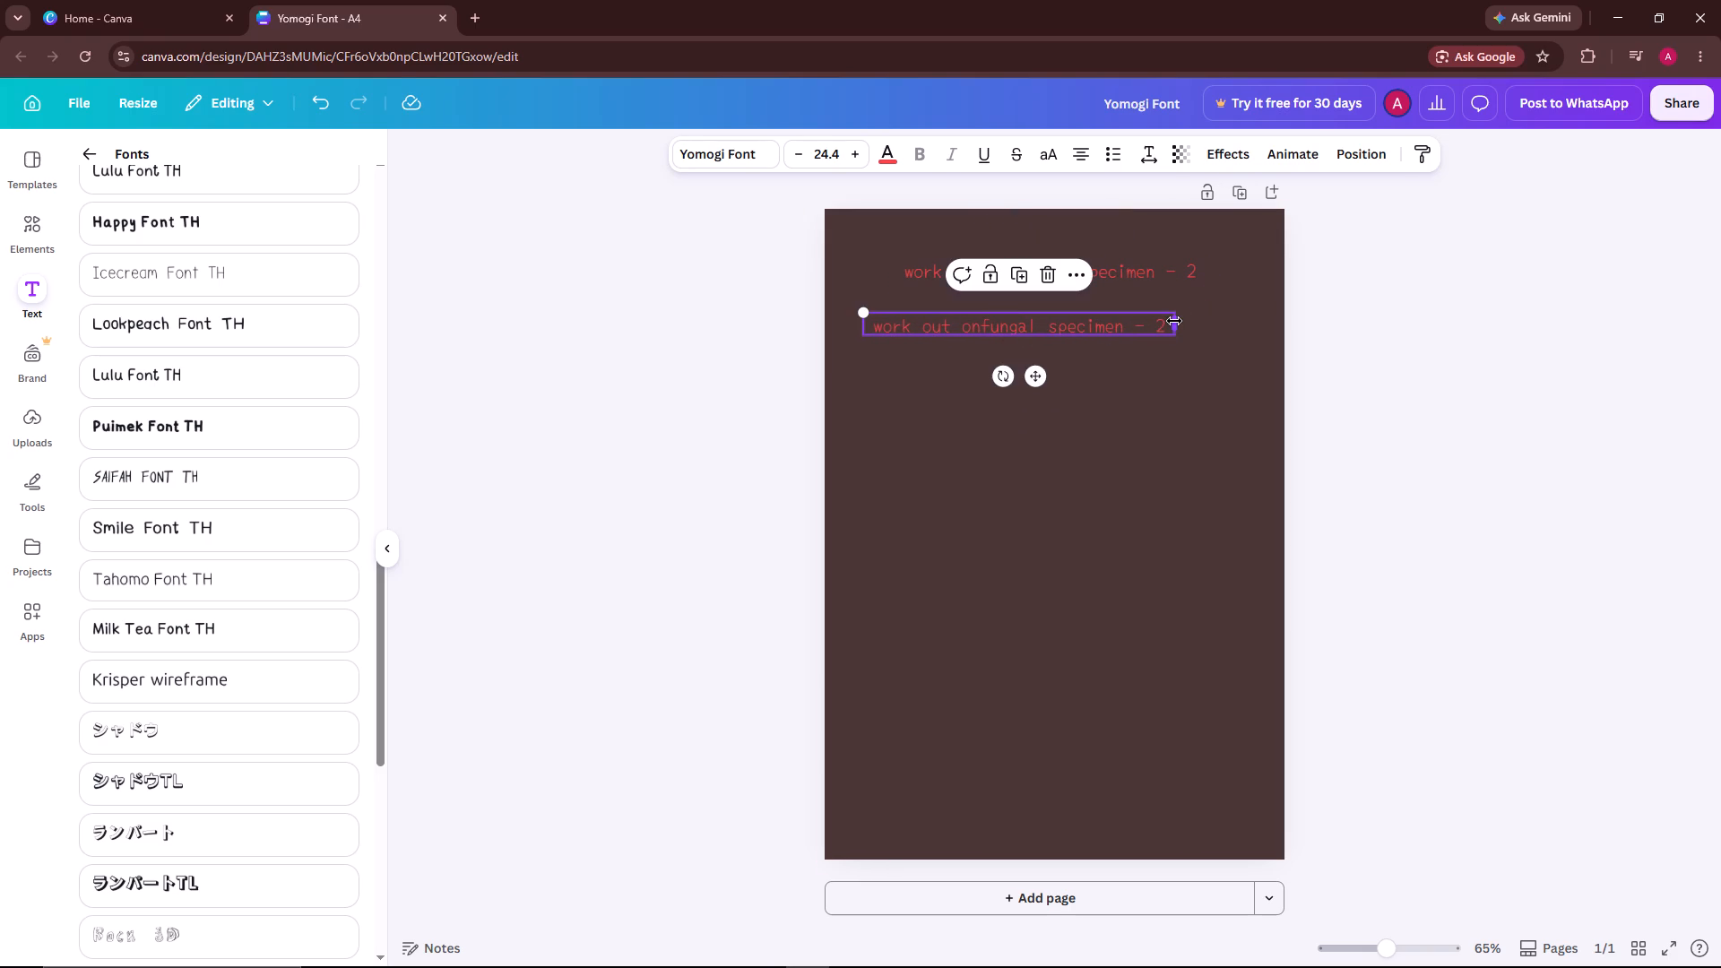
Replace the duplicated heading's text with "supplied materials :".
left_click(1161, 324)
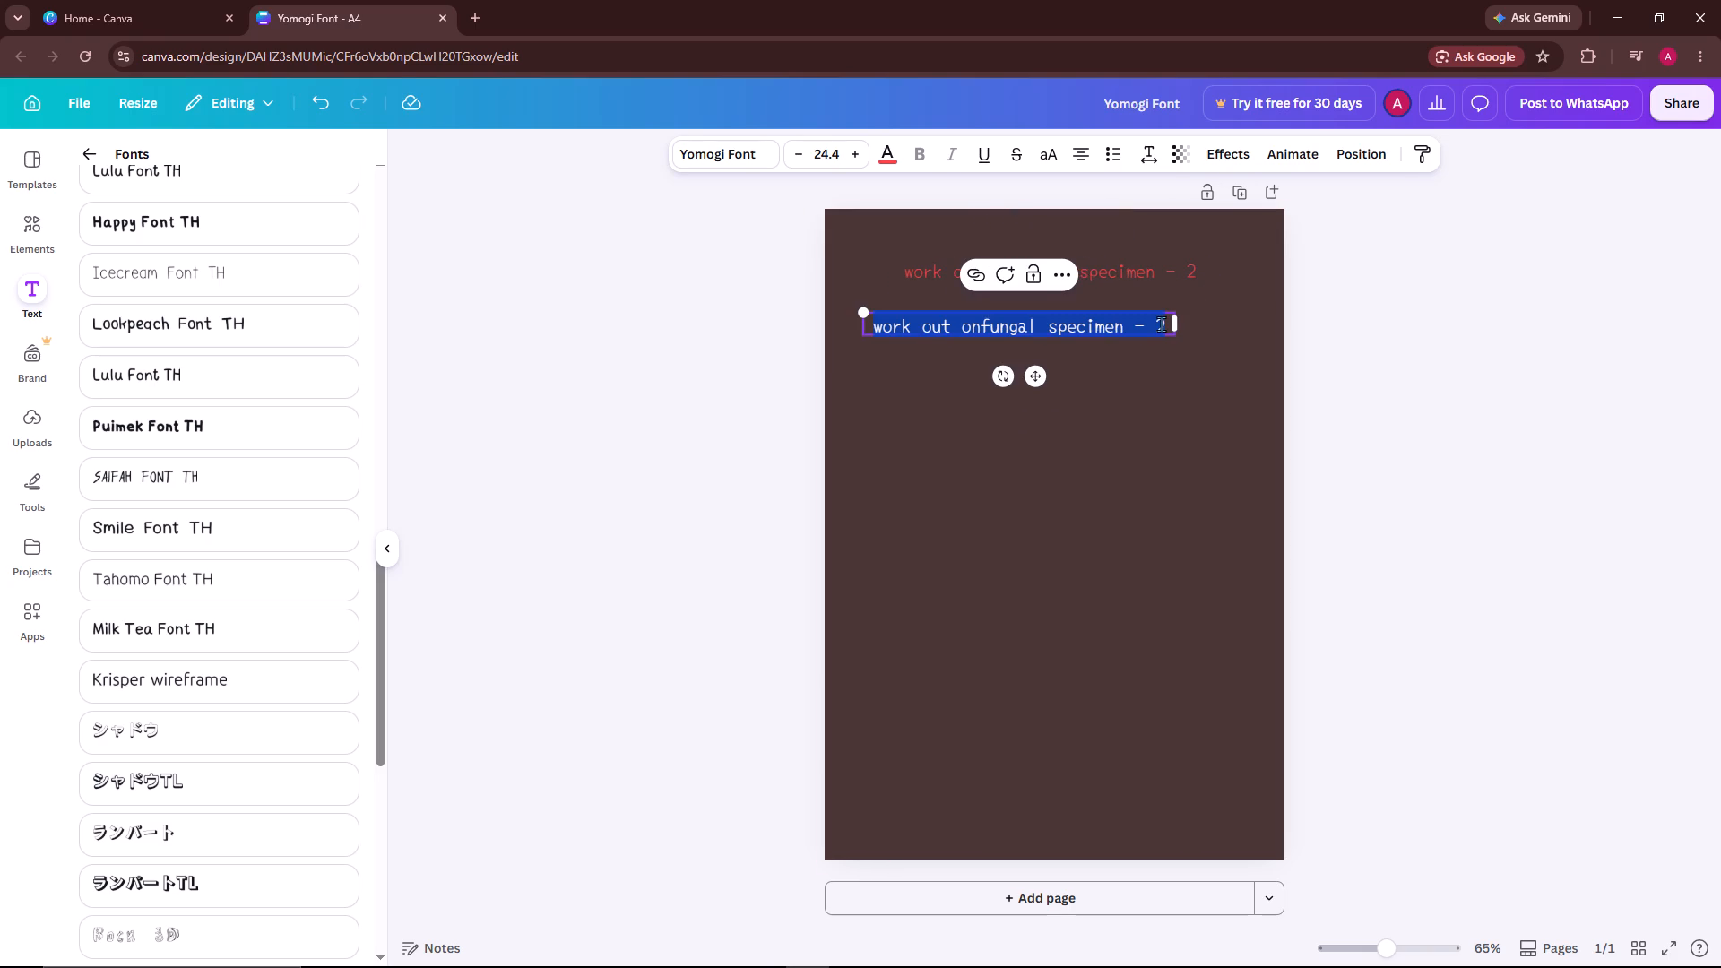
key("BackSpace")
type("suppl")
type("ied")
key("space")
type("materials")
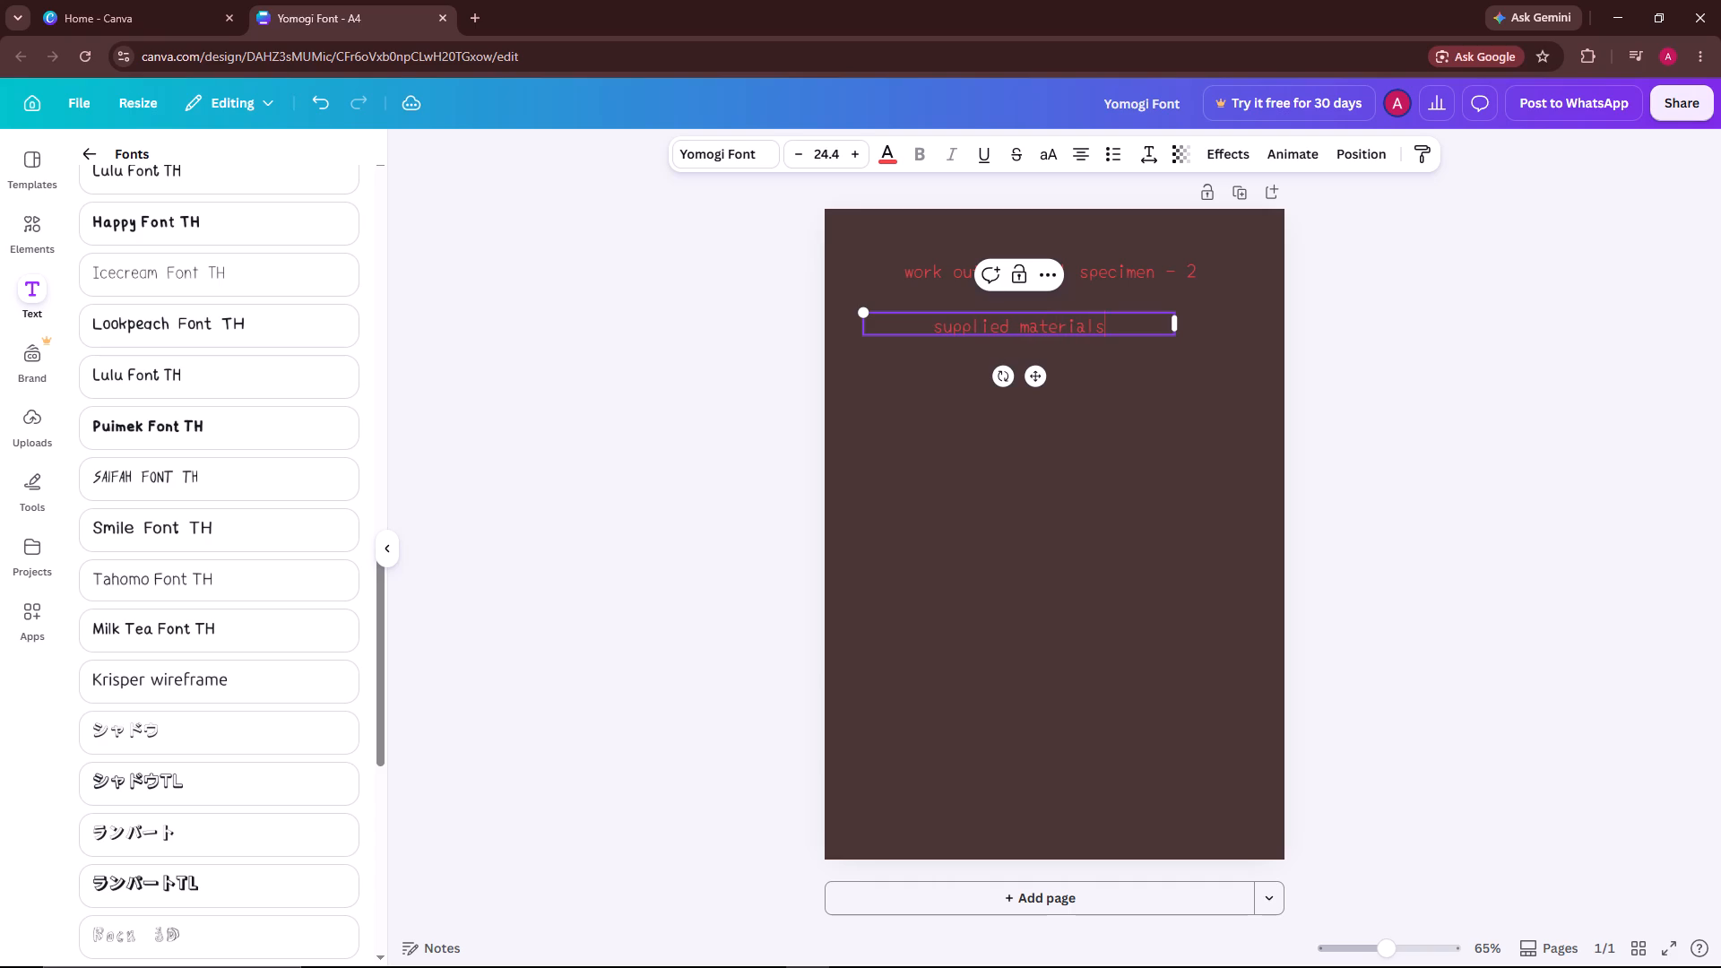
key("space")
type(":")
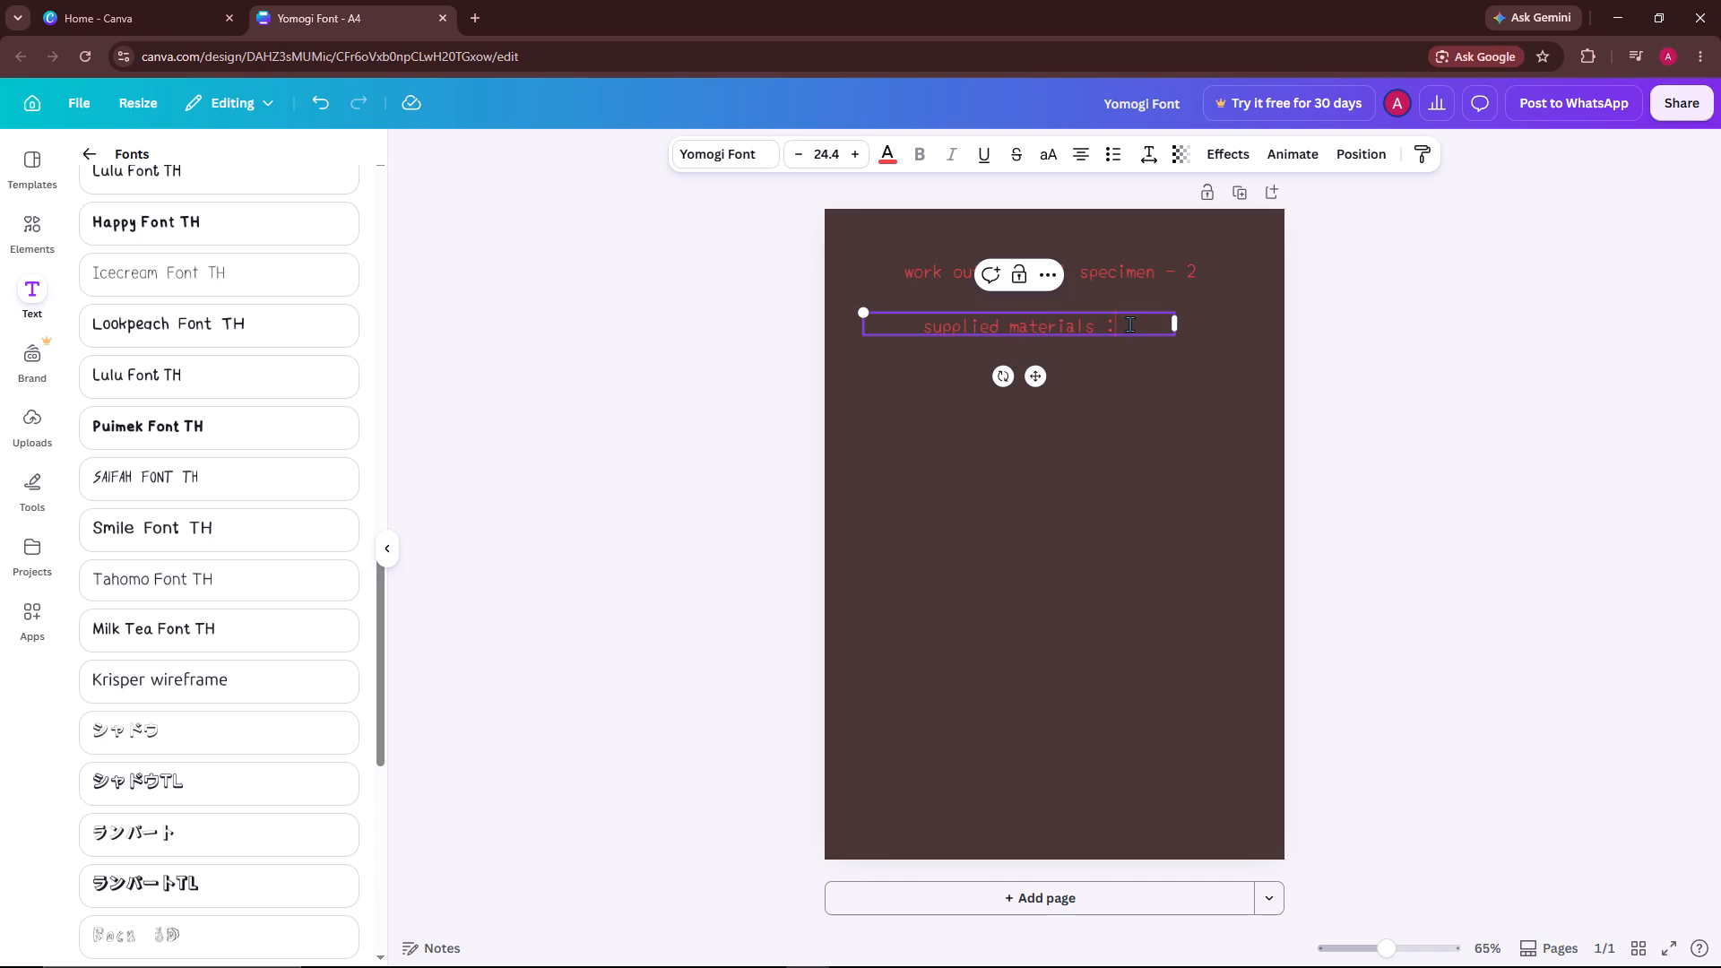
Recolour the "supplied materials :" text to black (#000000).
left_click_drag(1133, 322, 958, 308)
left_click(890, 153)
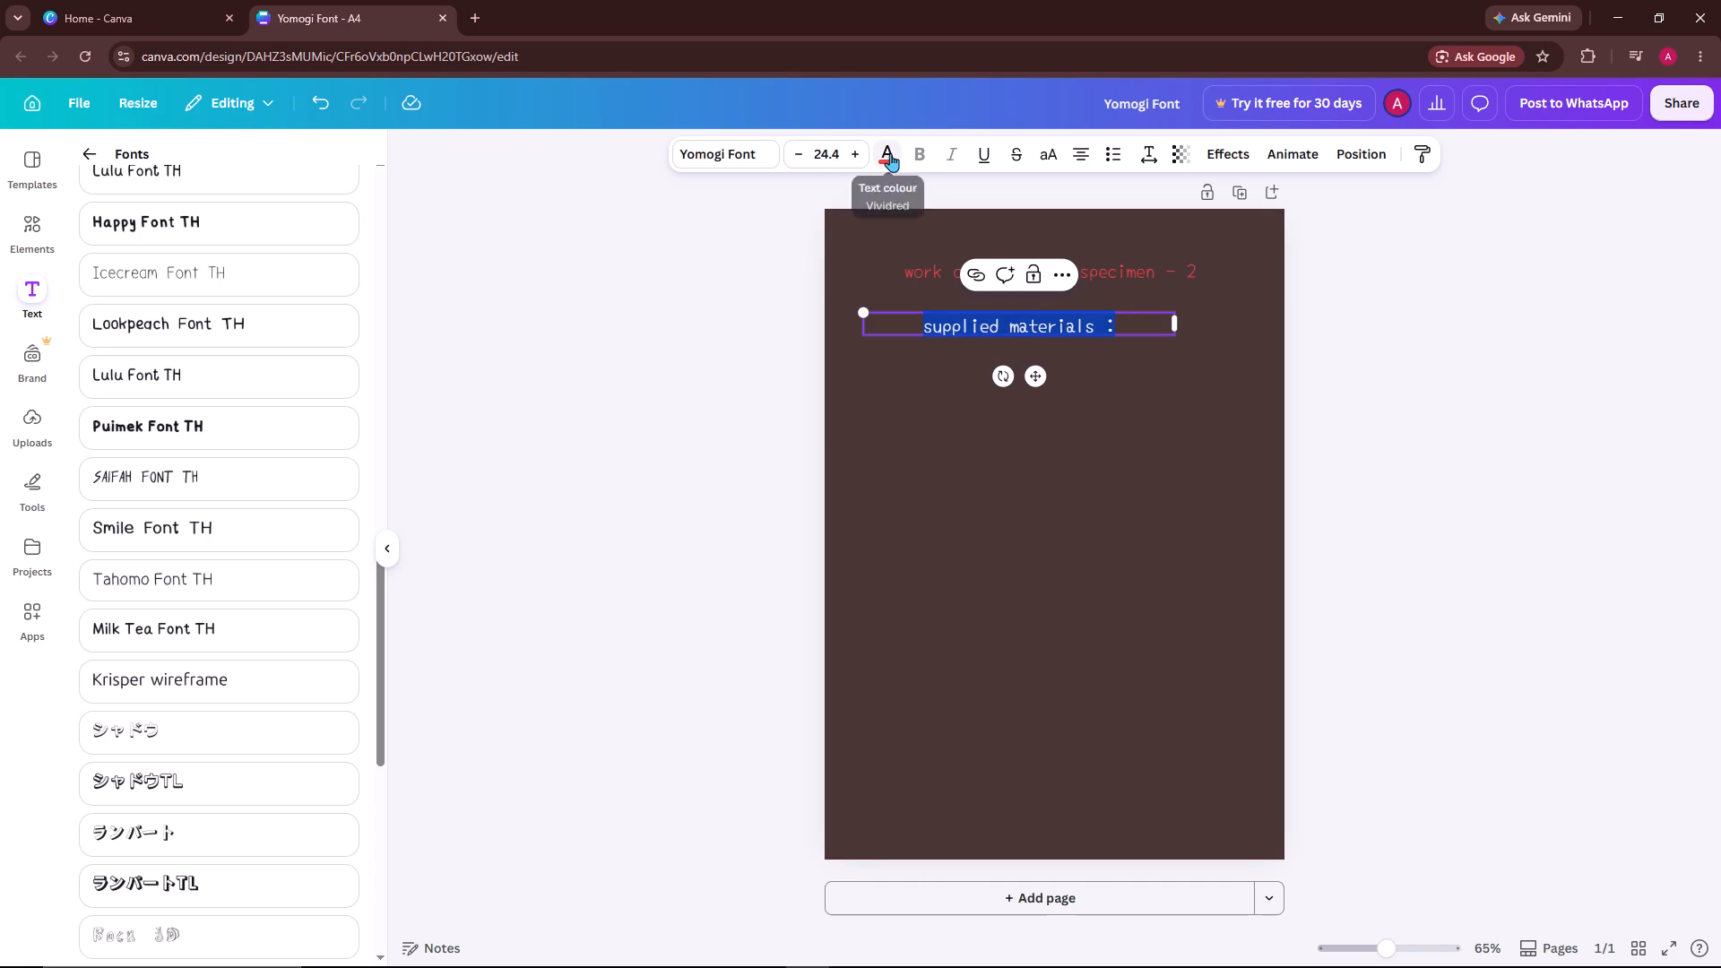
left_click(98, 284)
left_click_drag(147, 387, 150, 389)
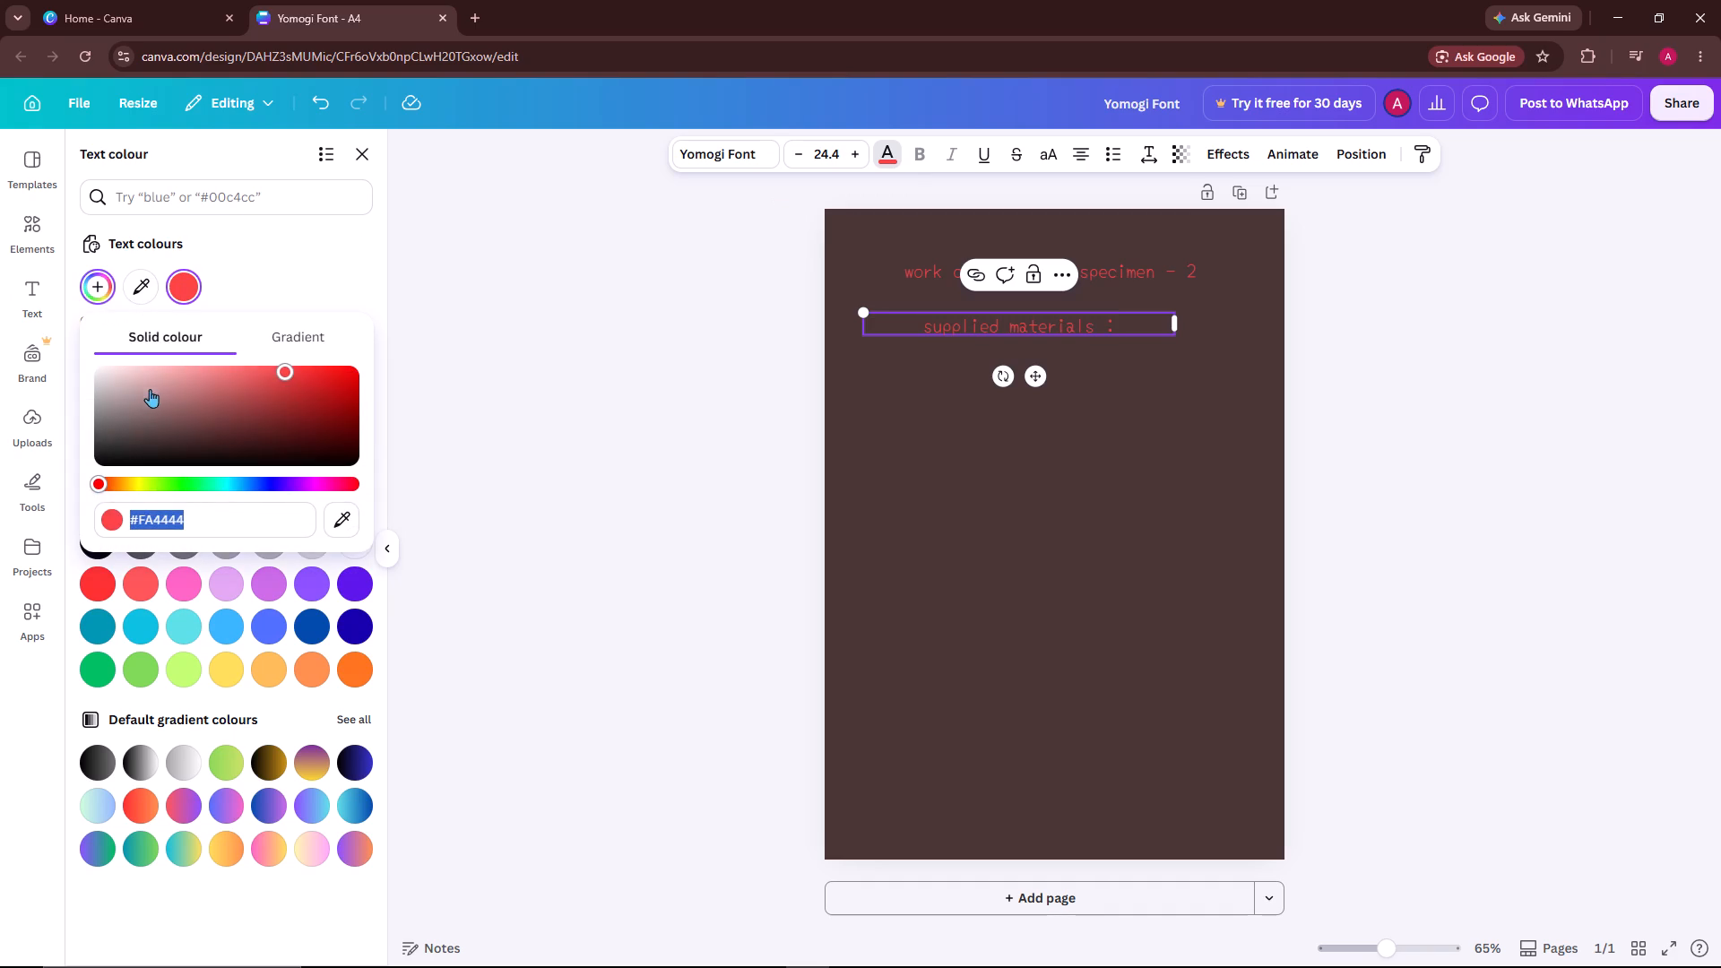
left_click_drag(150, 389, 129, 452)
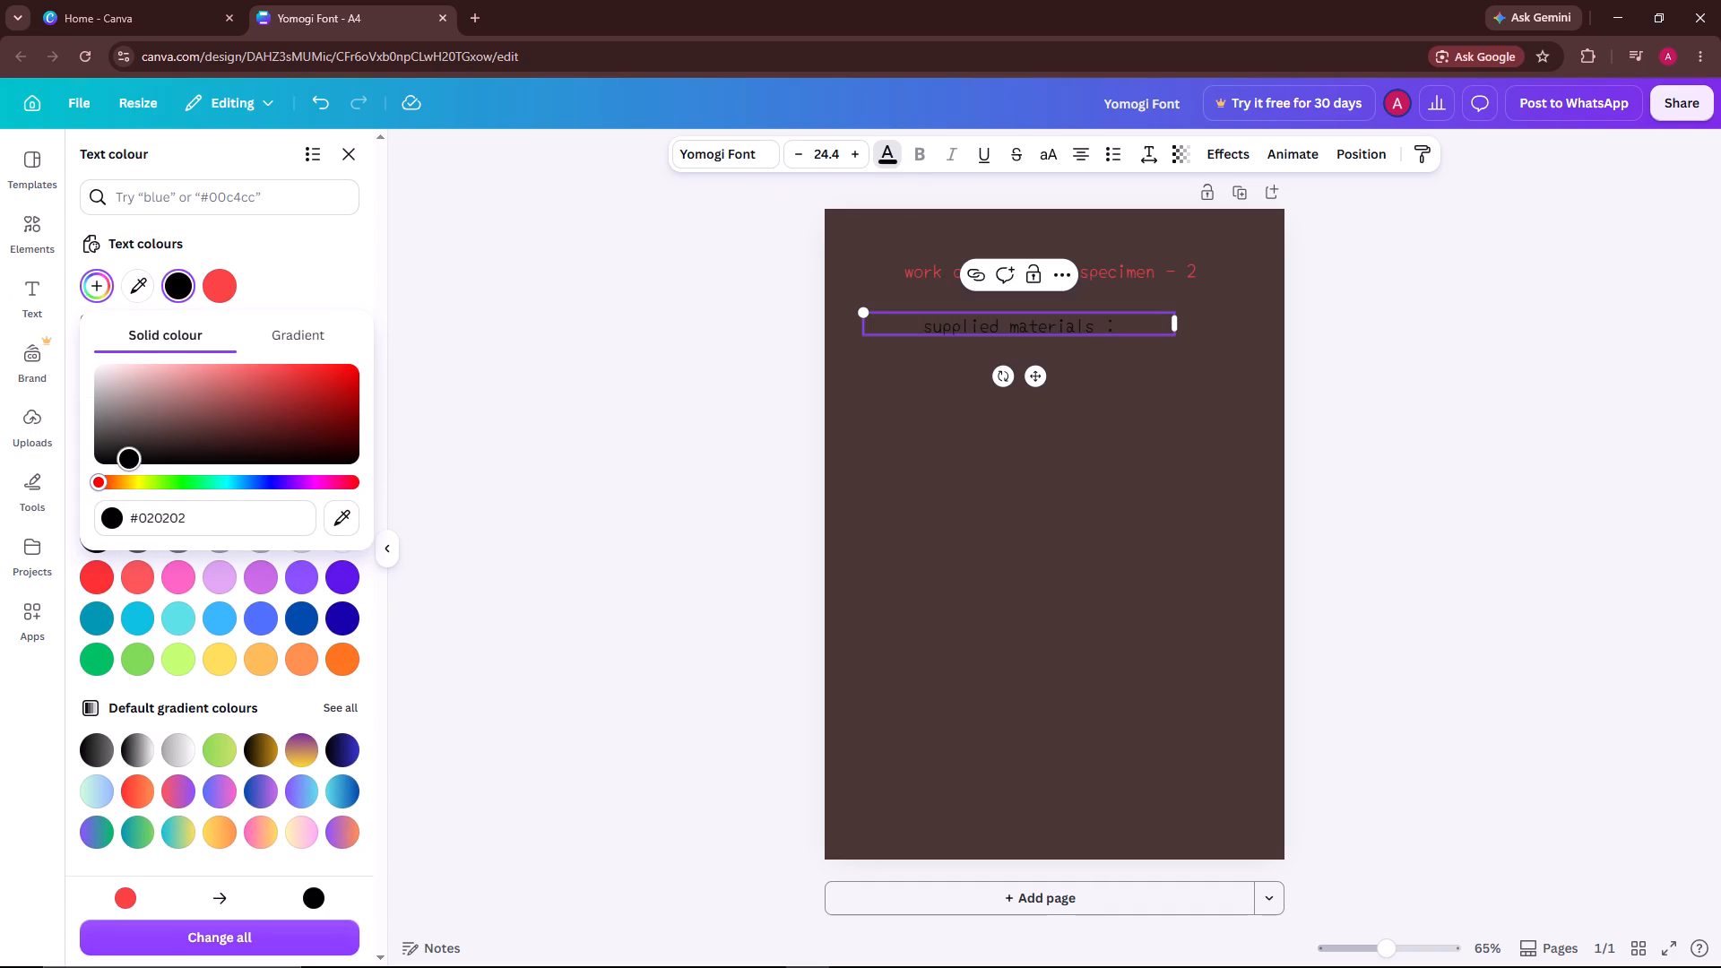
left_click_drag(129, 452, 111, 489)
Narrow the "supplied materials :" text box to fit its text and move it slightly closer to the red heading.
left_click(1163, 324)
left_click_drag(1181, 324, 1148, 322)
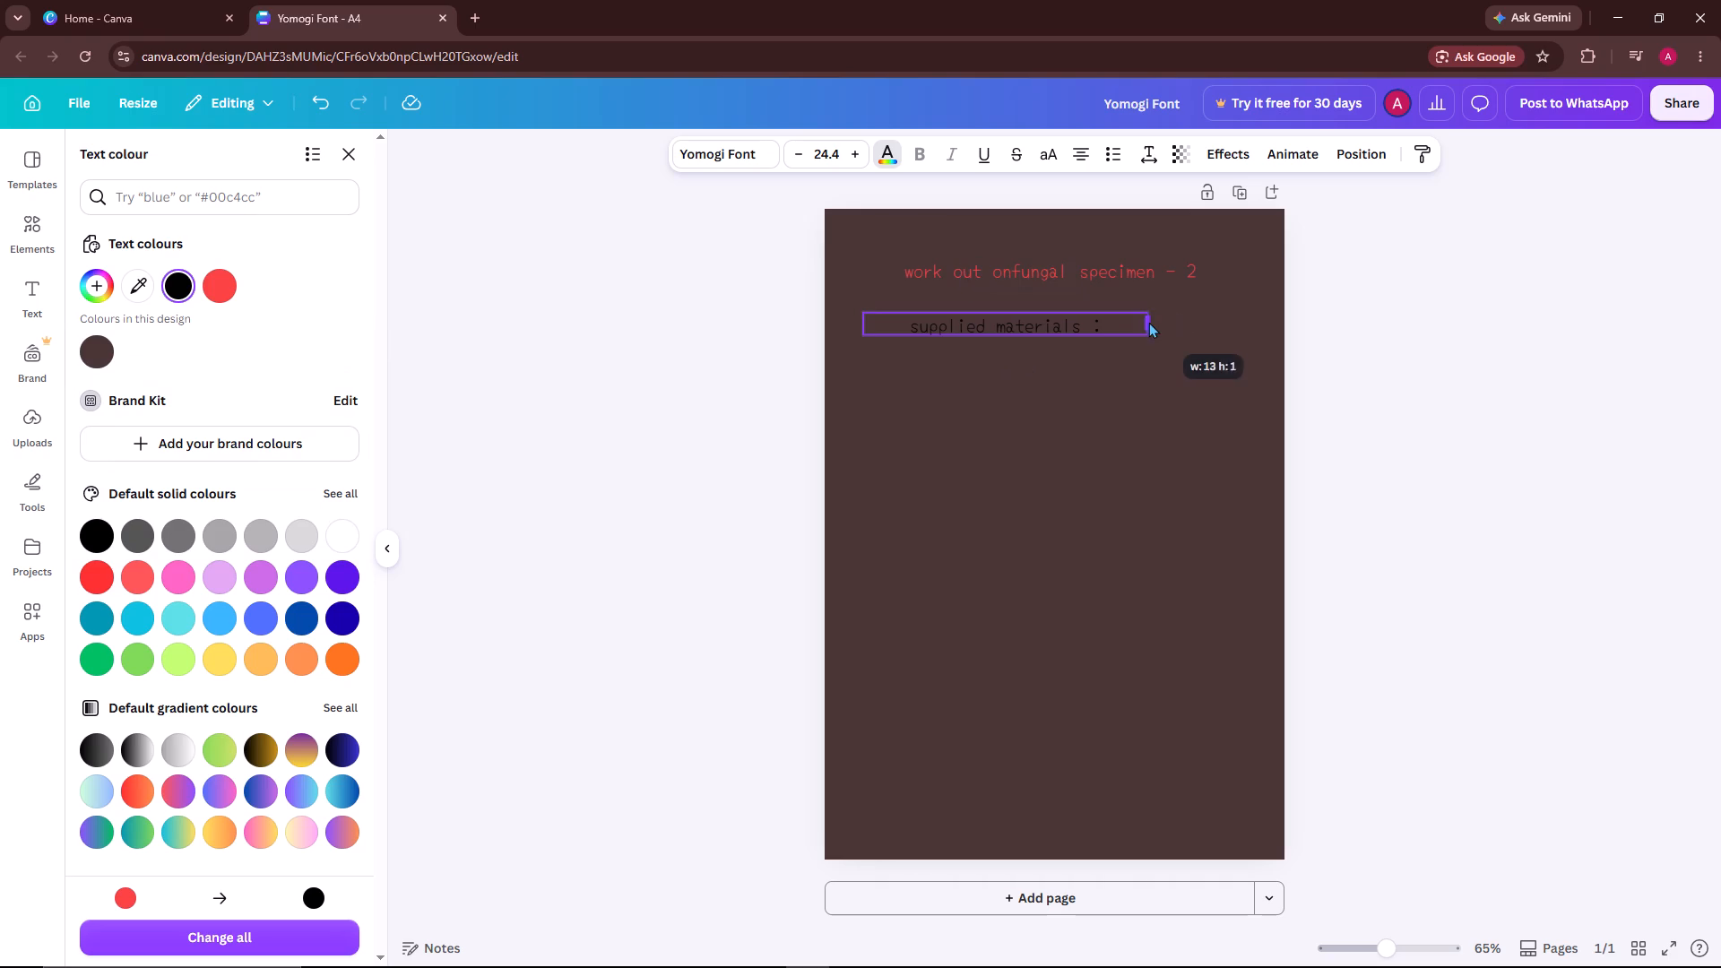
left_click_drag(1148, 322, 1076, 319)
left_click(1005, 379)
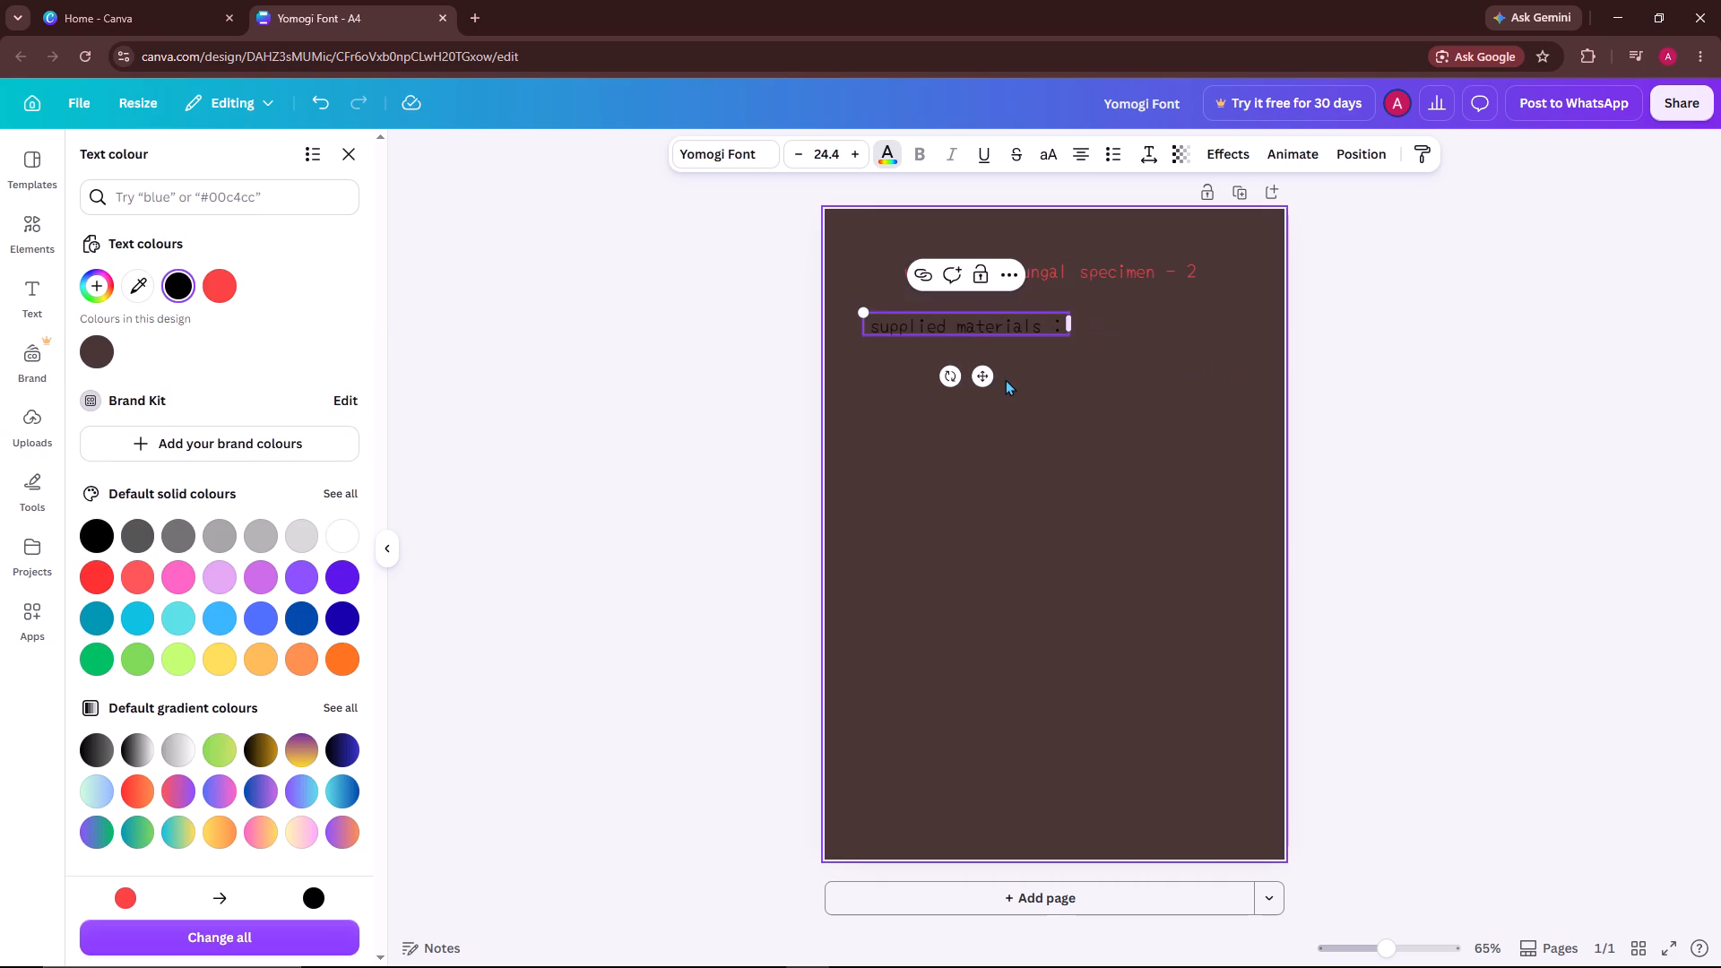
left_click_drag(964, 323, 964, 312)
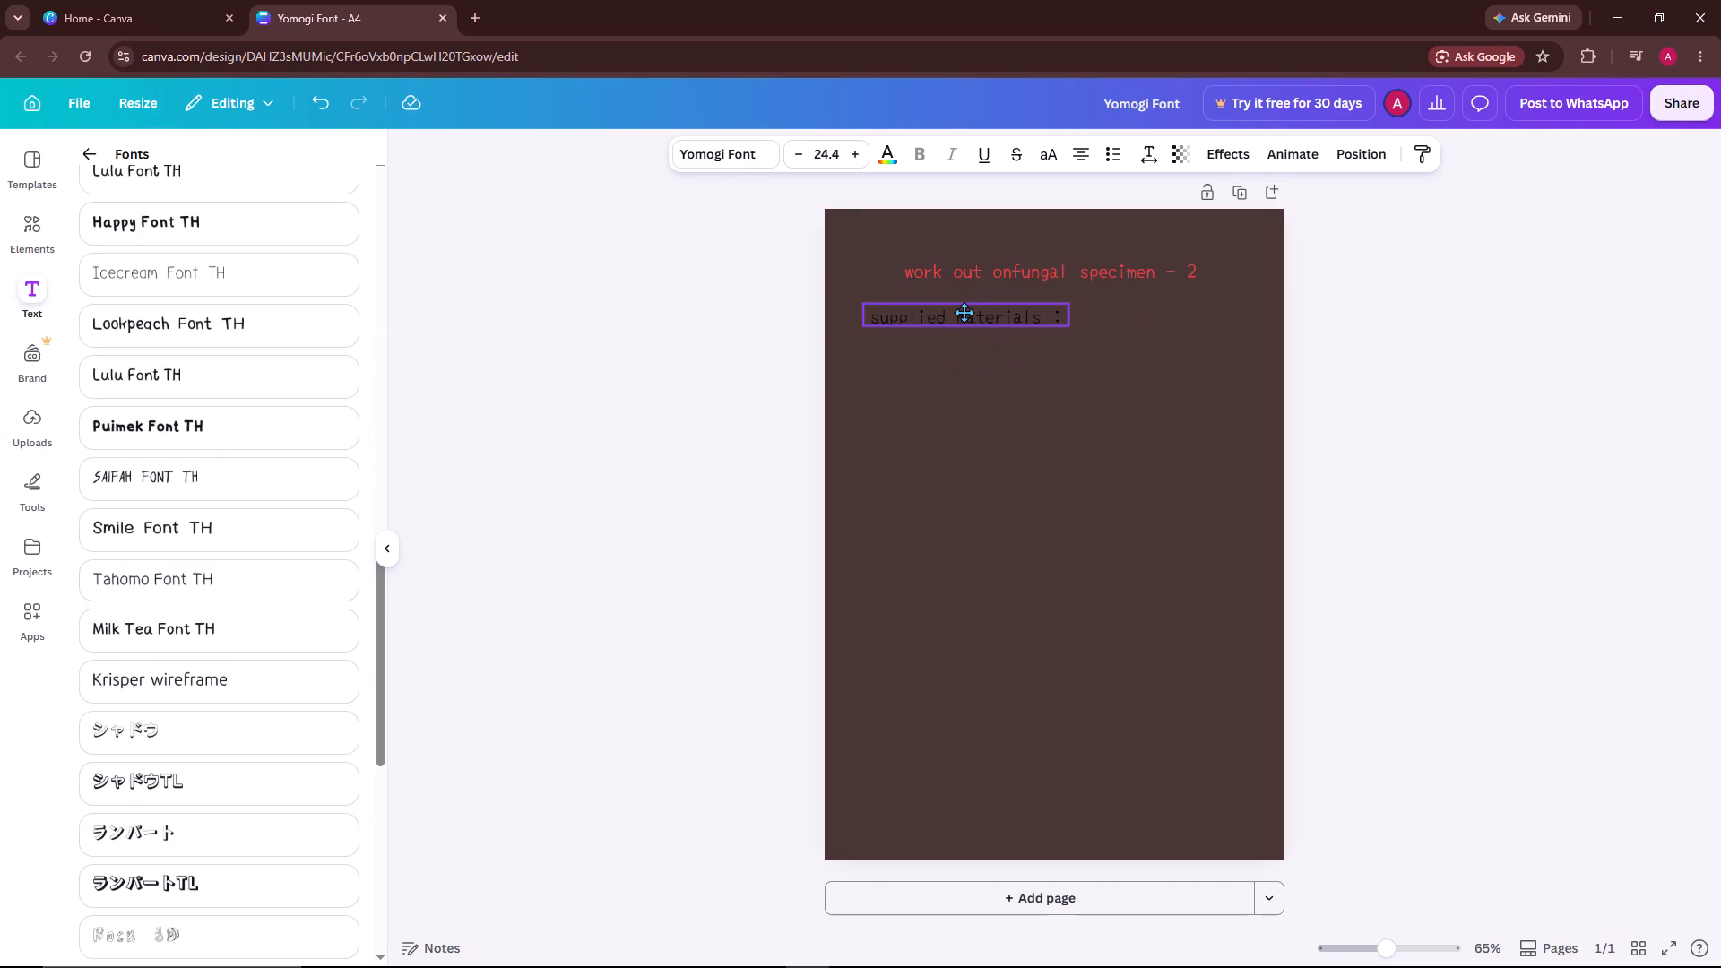
left_click_drag(964, 312, 964, 313)
left_click(1159, 365)
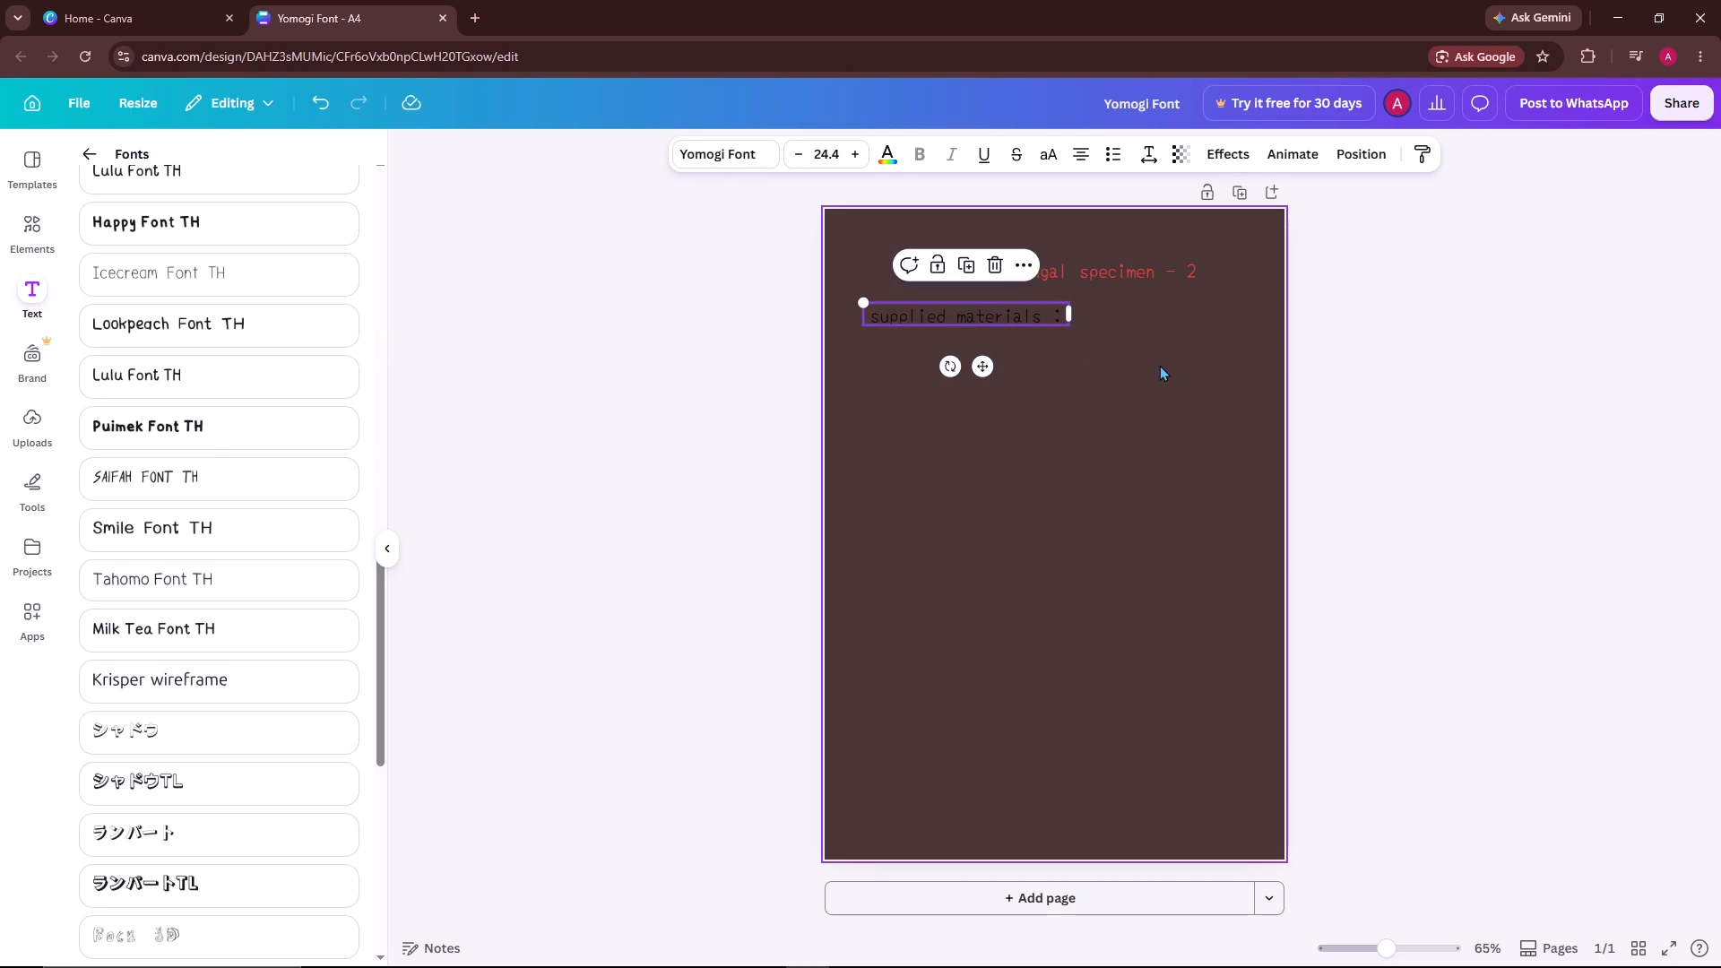
Add a Tahomo Font TH text box at mid-page, scaled to font size 16.8, widened across most of the page and roughly centred.
left_click(285, 565)
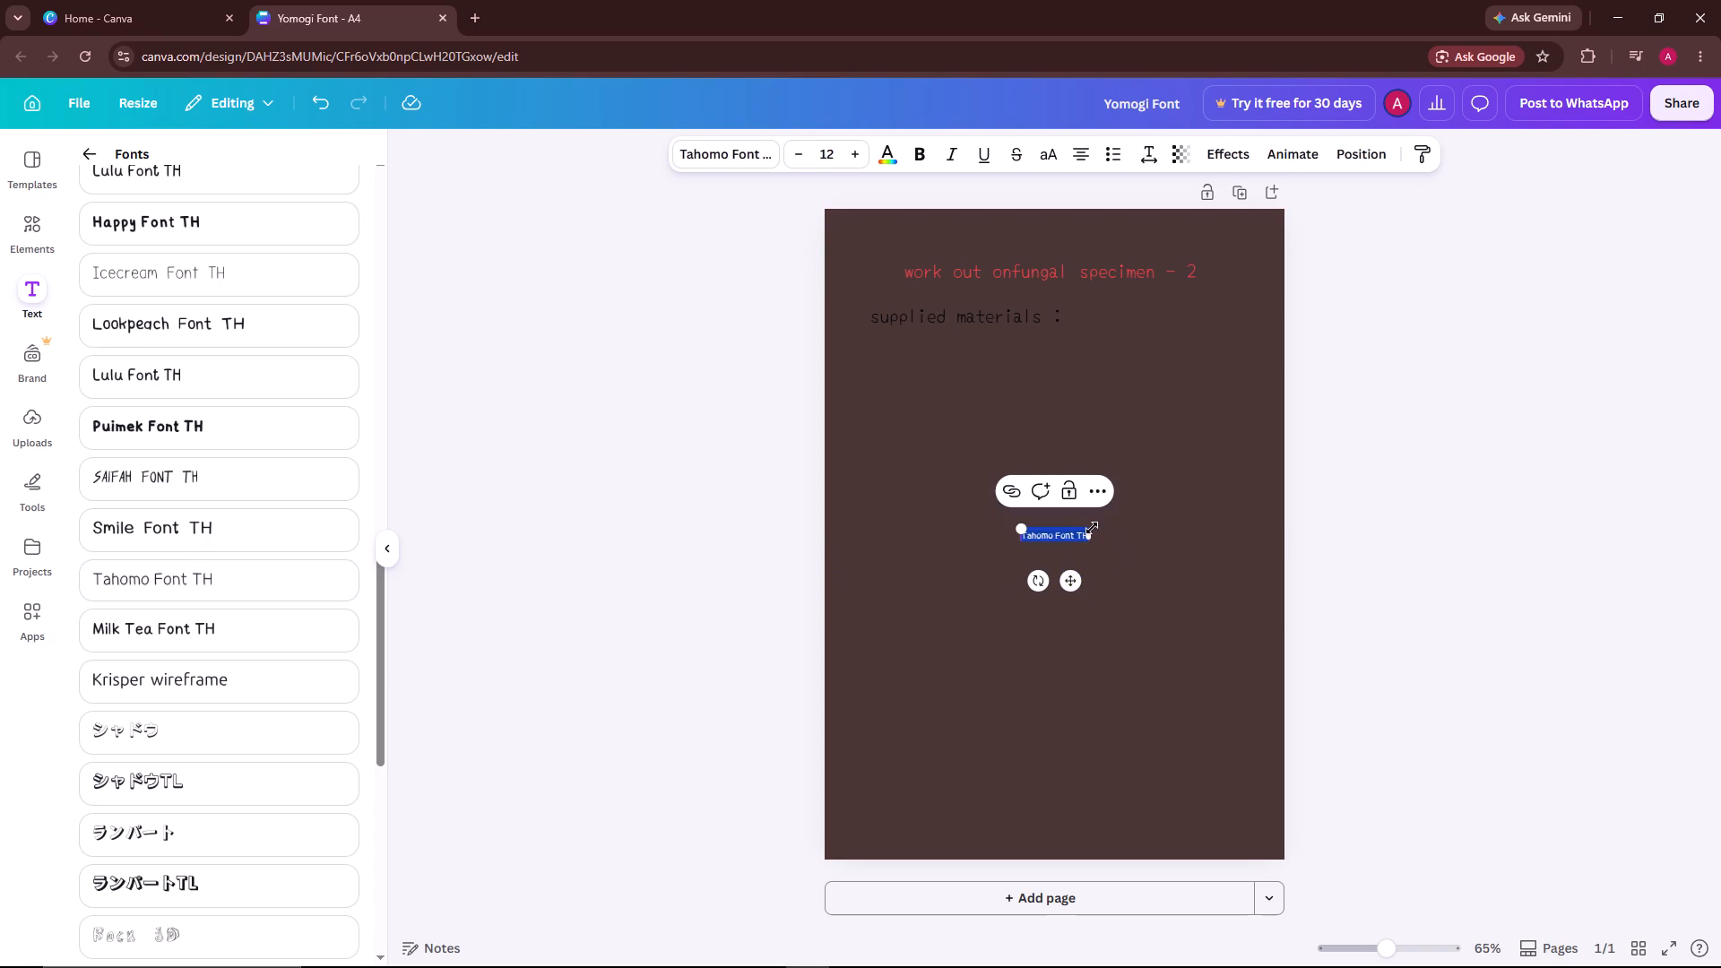
left_click_drag(1088, 536, 1278, 547)
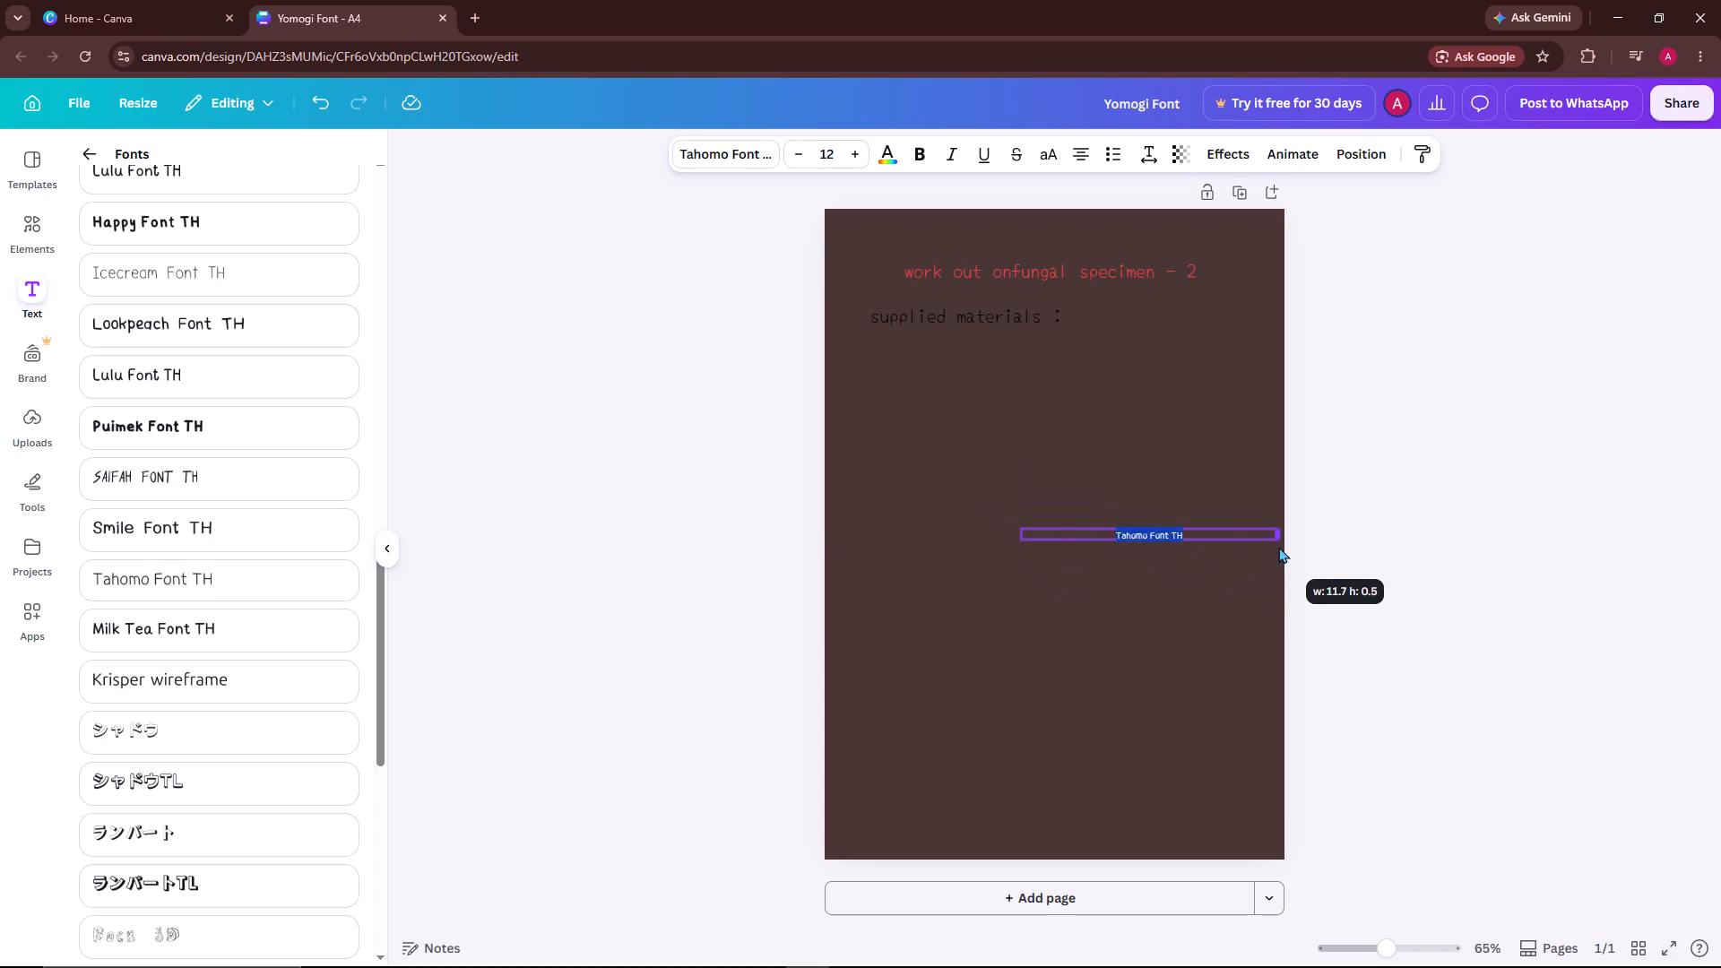
left_click_drag(1278, 547, 1258, 547)
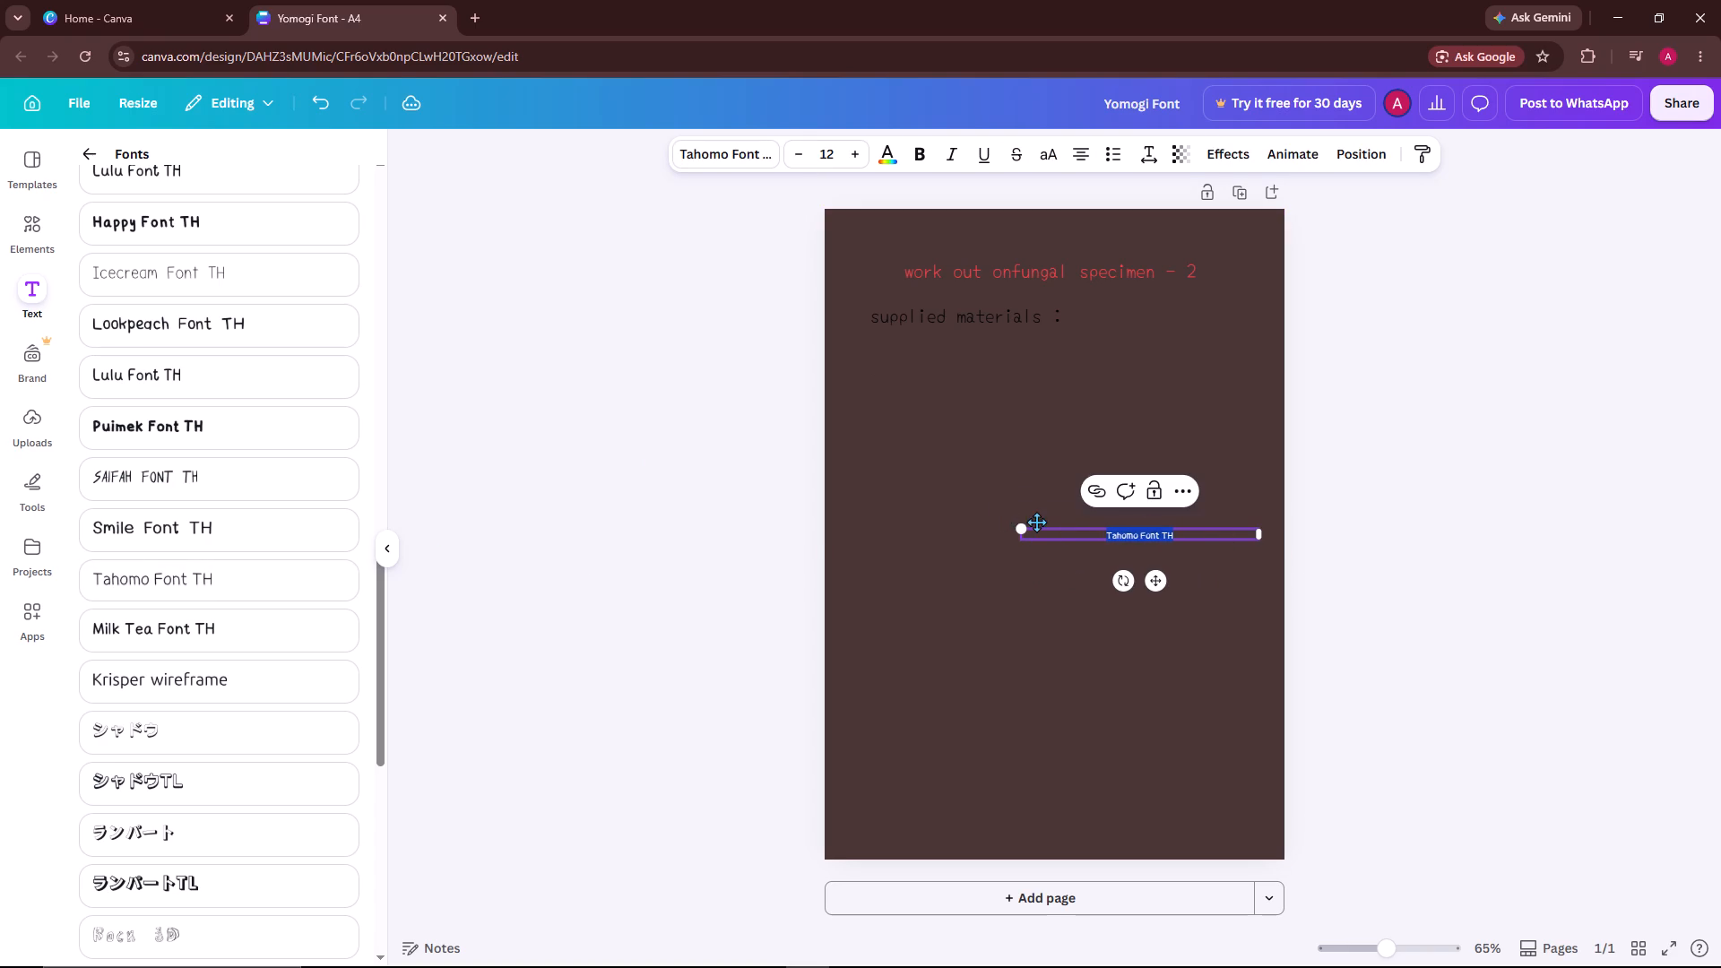
left_click_drag(1026, 530, 942, 506)
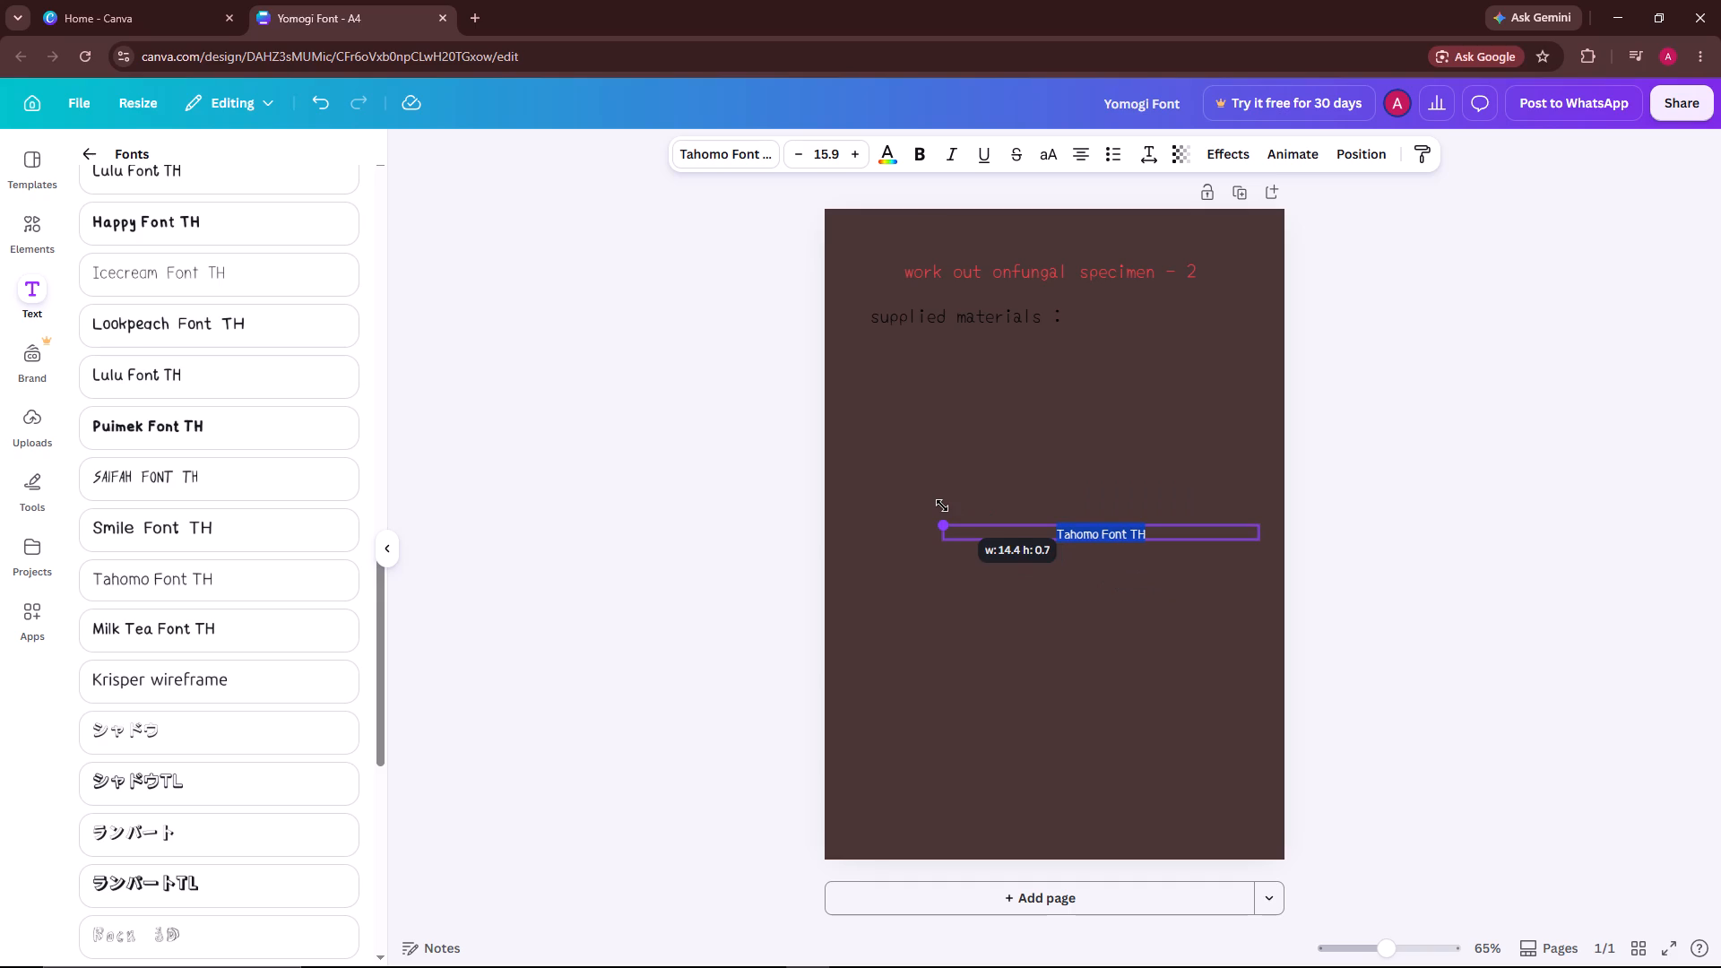
left_click_drag(942, 506, 933, 506)
left_click(1041, 583)
left_click_drag(1085, 532, 1046, 528)
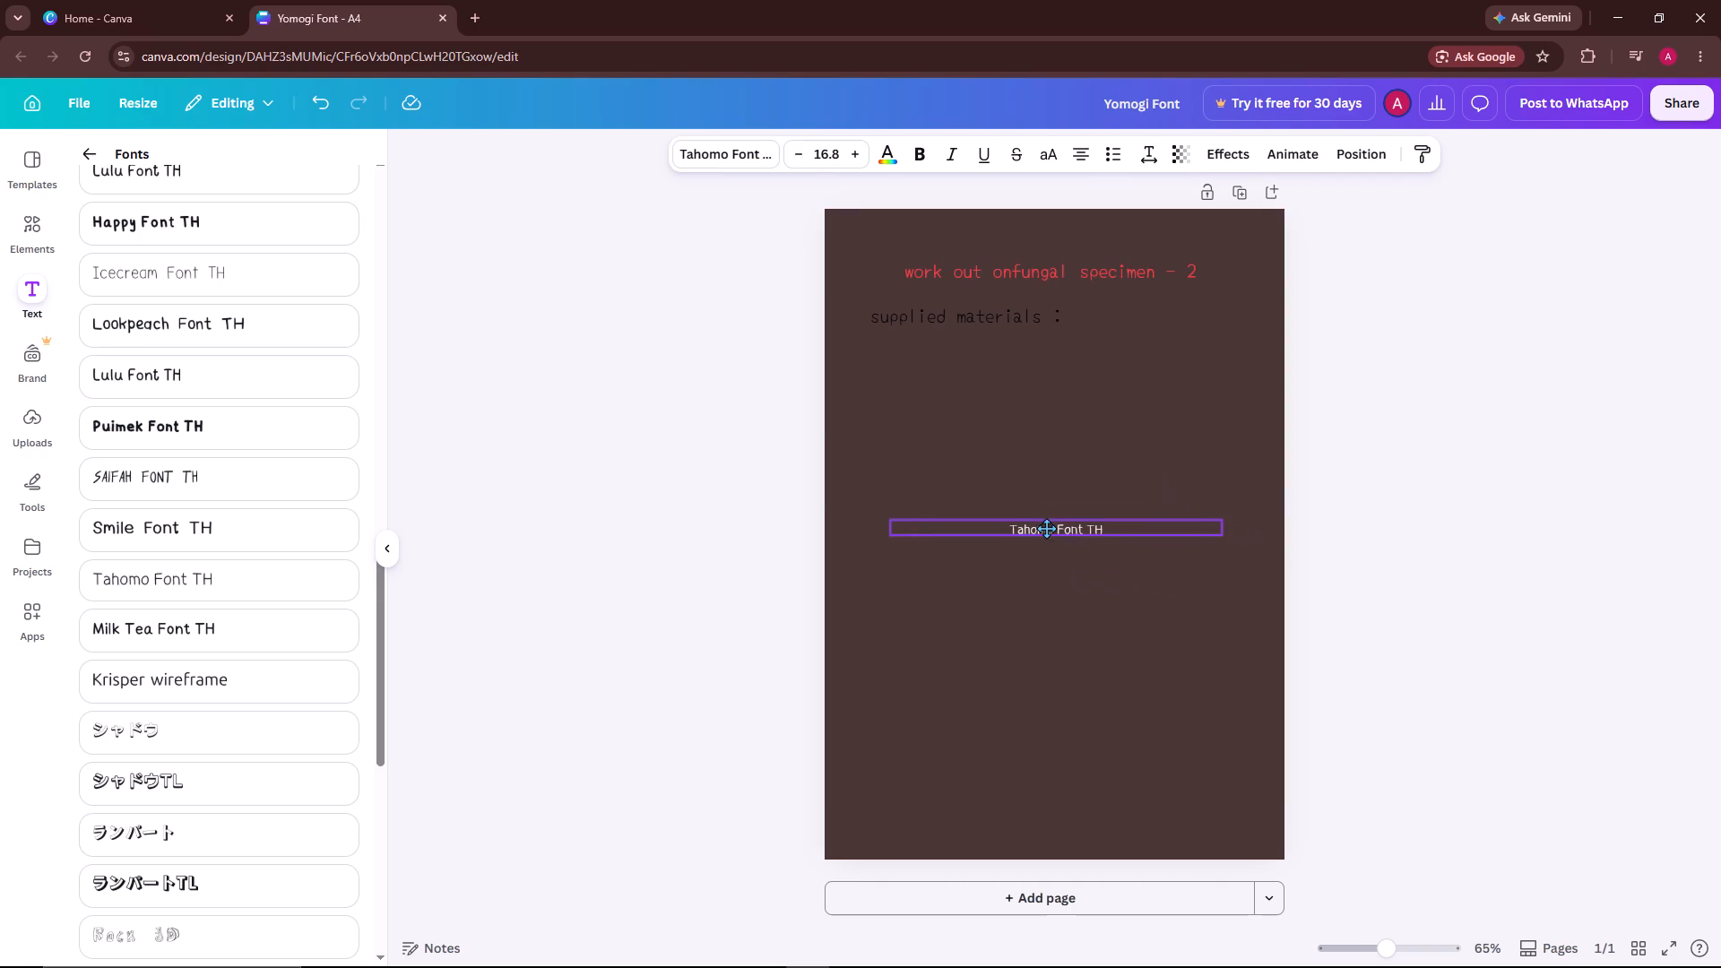
left_click_drag(1046, 528, 1045, 528)
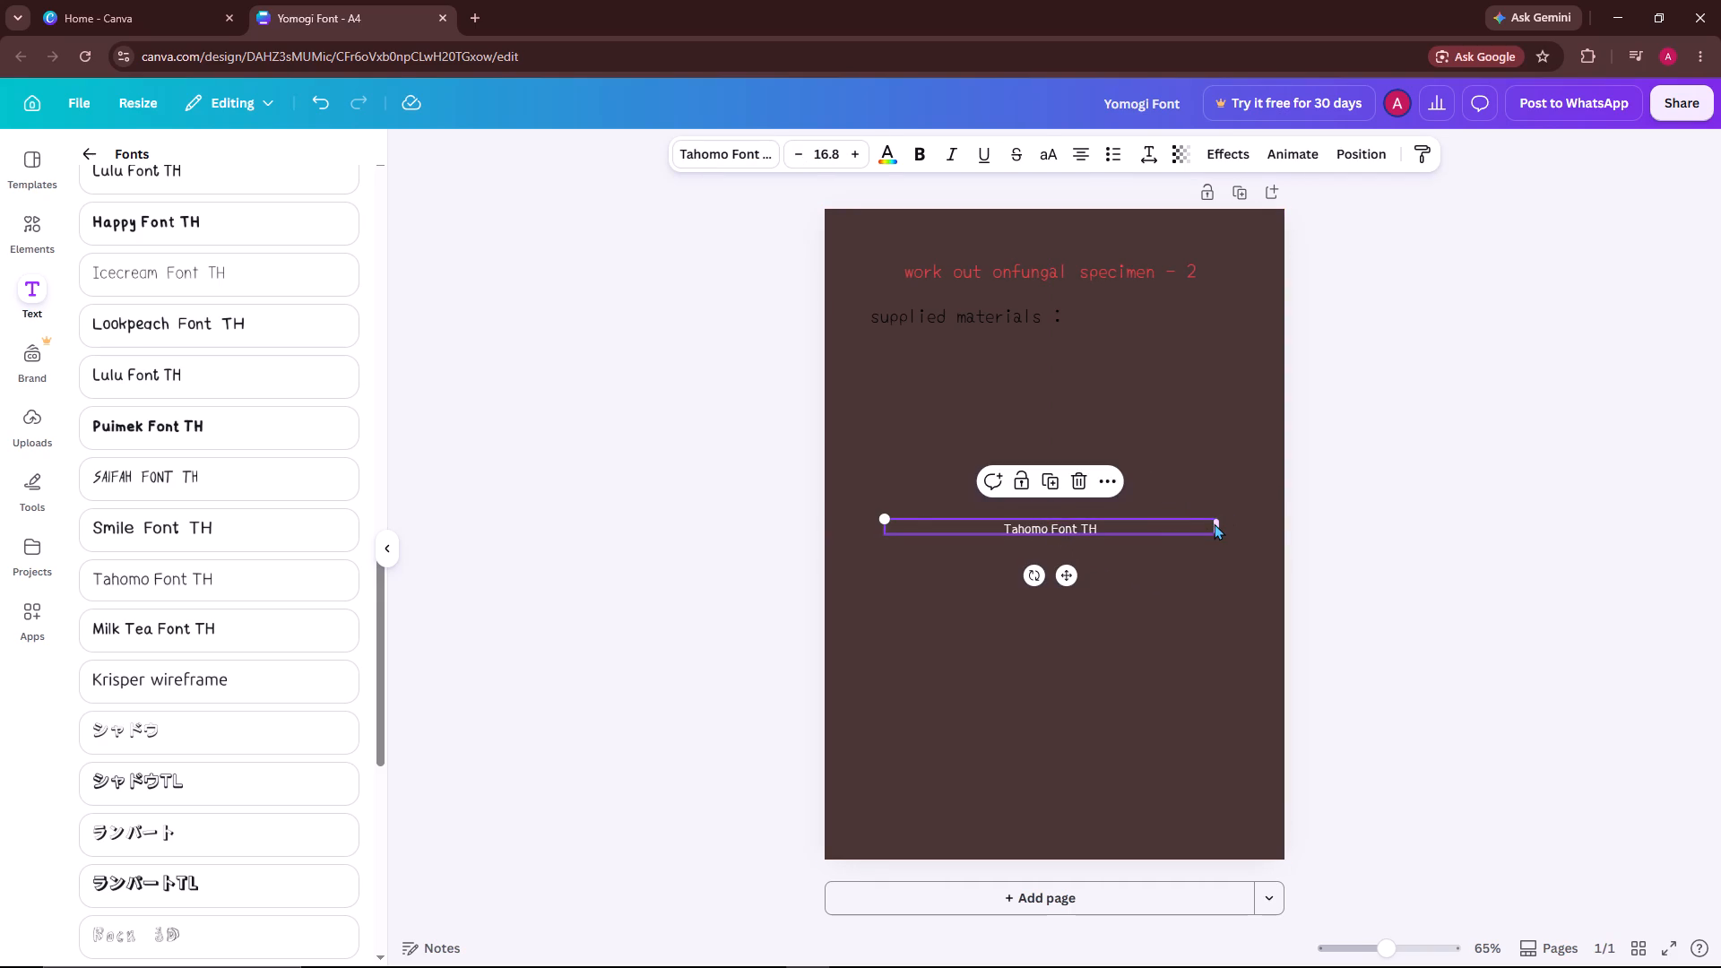
left_click_drag(1217, 523, 1244, 526)
left_click_drag(1065, 523, 1043, 519)
left_click_drag(1223, 525, 1244, 513)
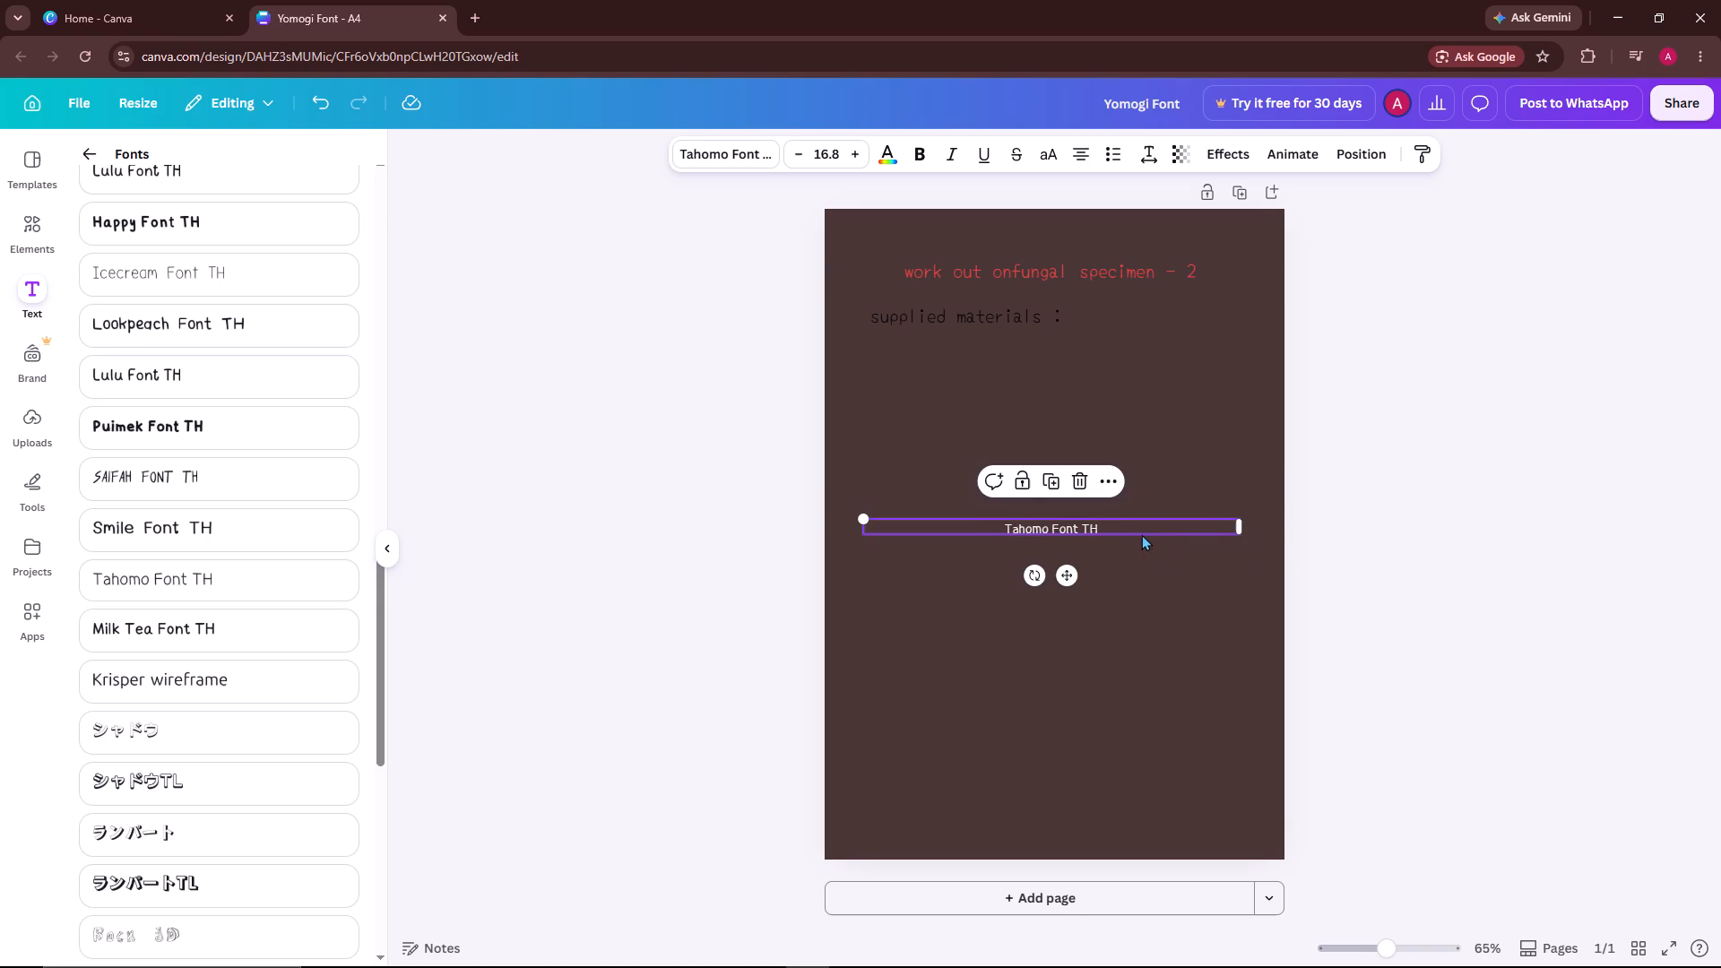
Duplicate the Tahomo Font TH text box and place the copy right after "supplied materials :", narrowed to about 8 wide.
left_click(1061, 486)
left_click_drag(1066, 540, 1087, 447)
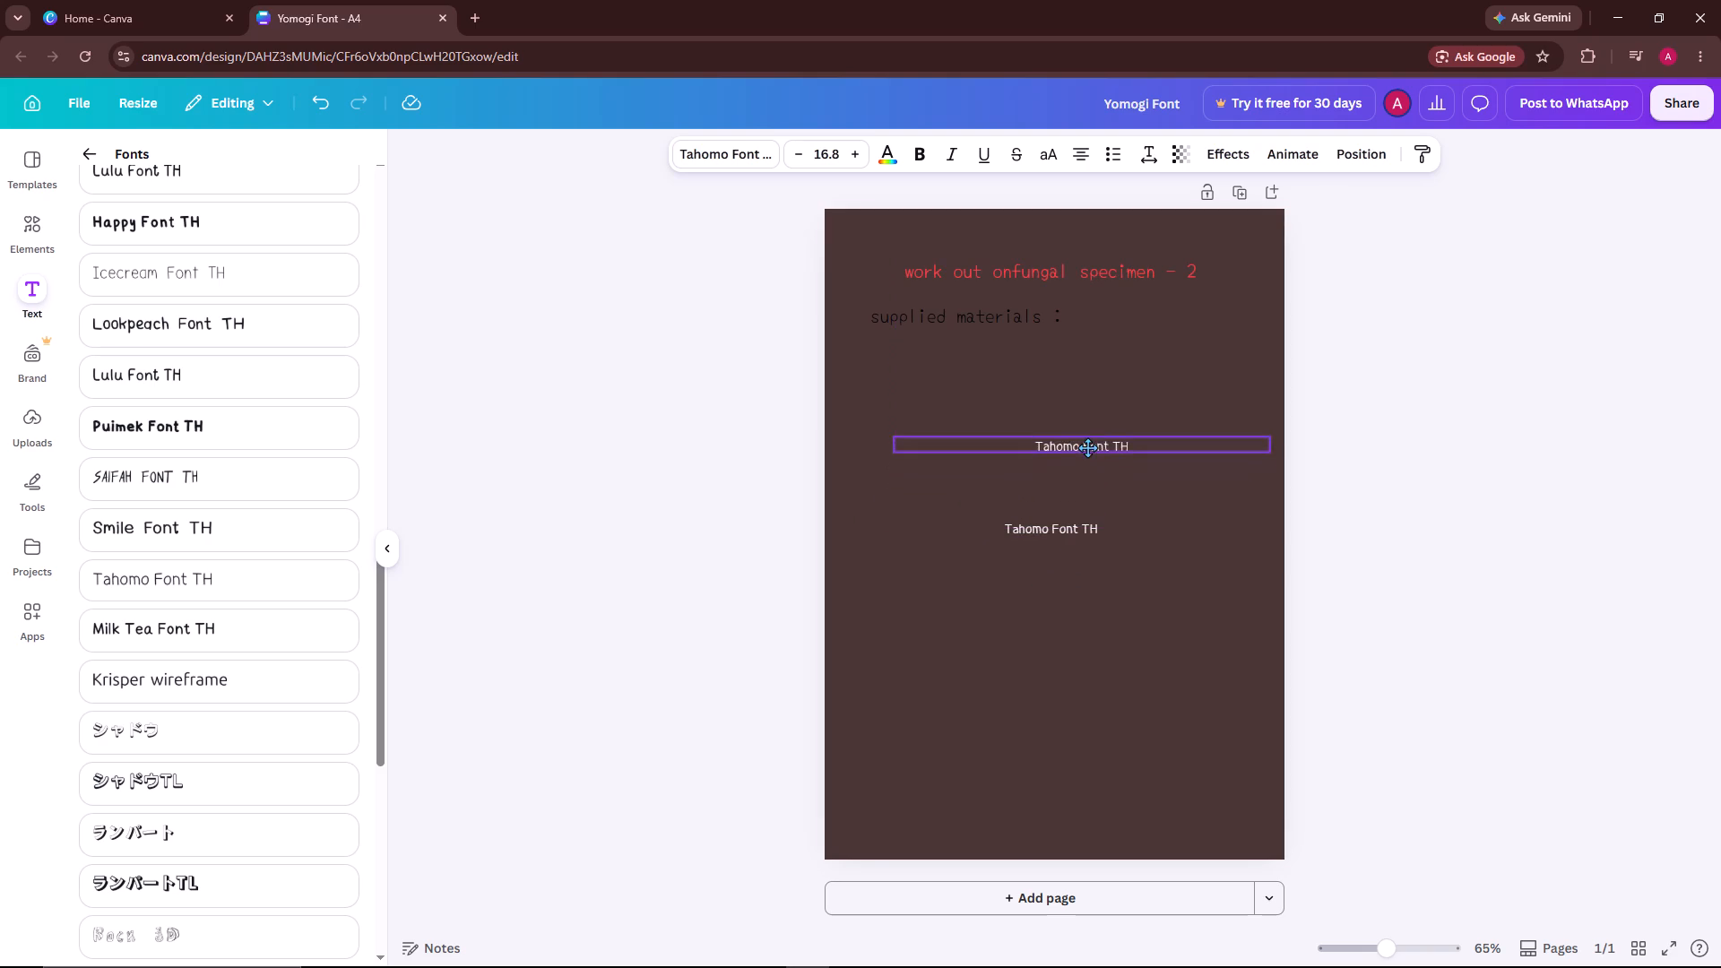
left_click_drag(1087, 447, 1049, 553)
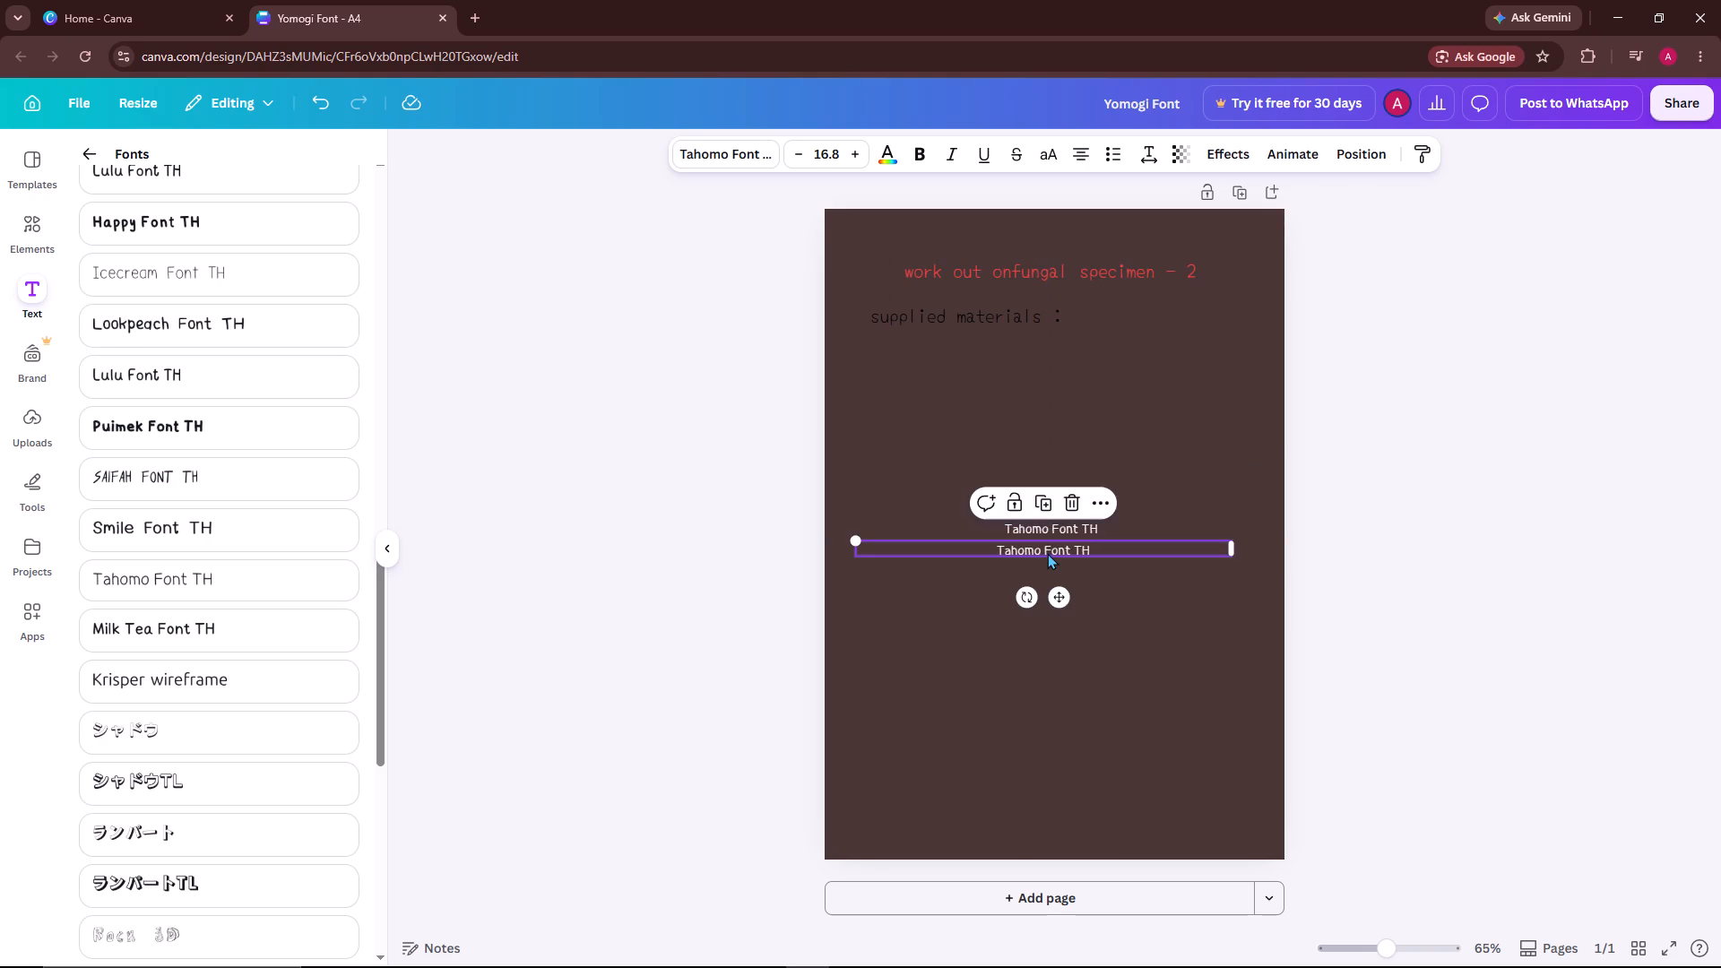
left_click_drag(1047, 553, 1043, 601)
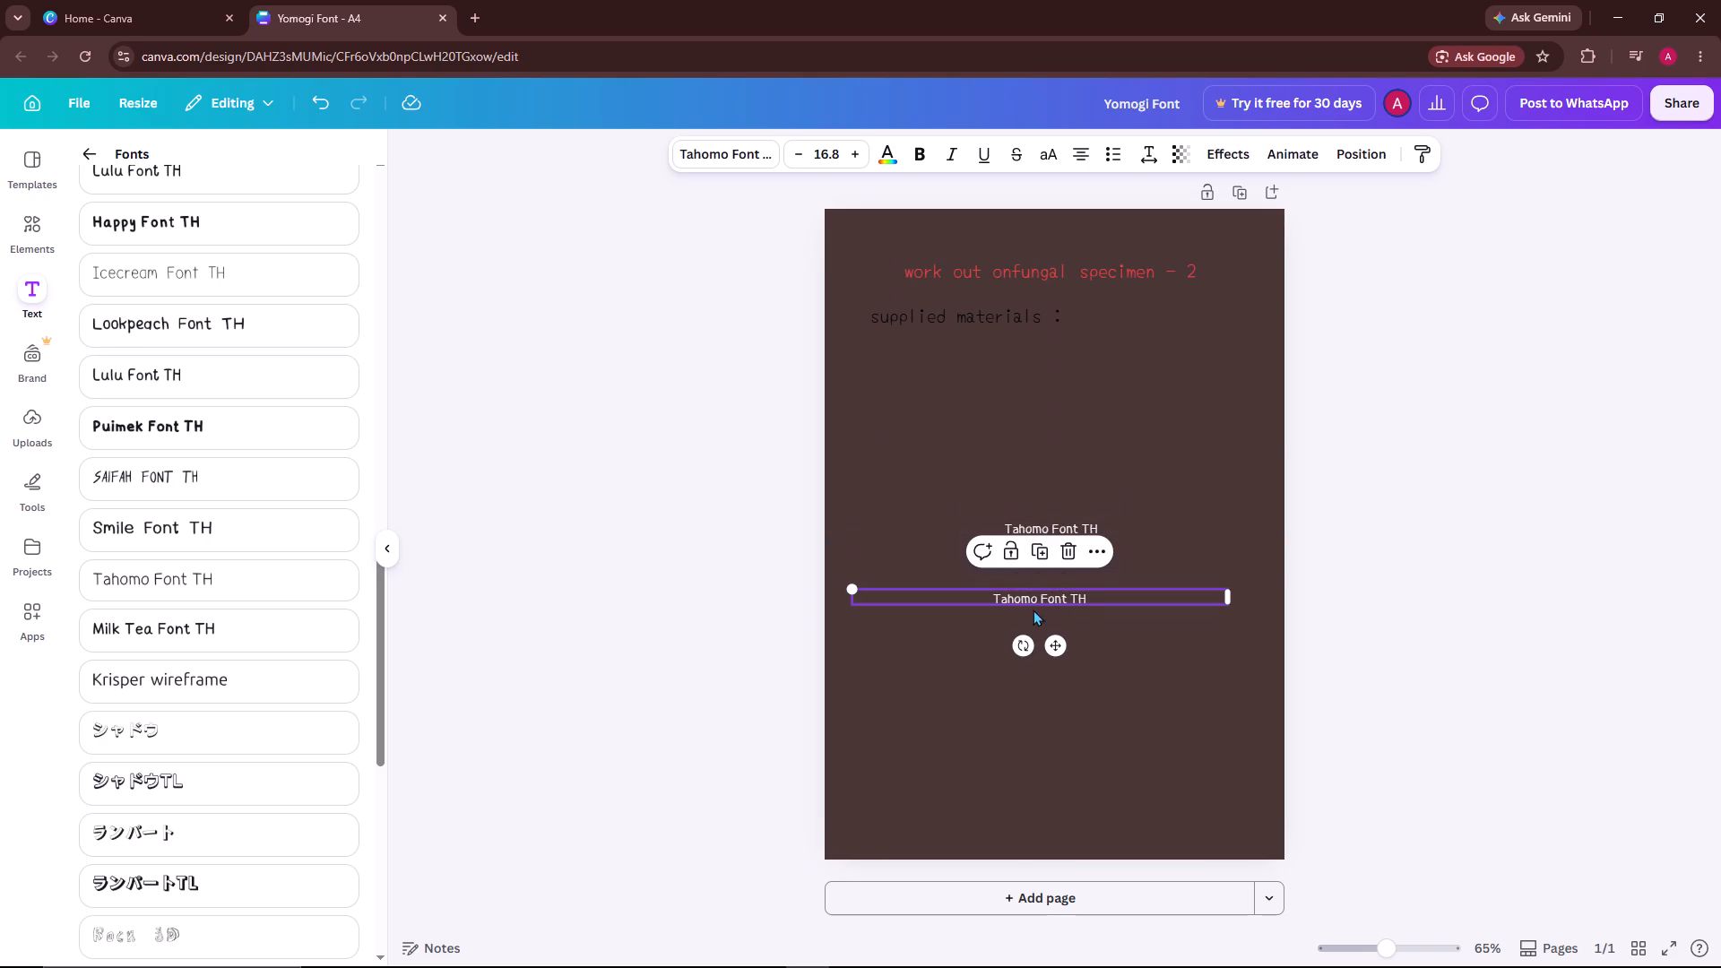
left_click_drag(1031, 593, 1066, 407)
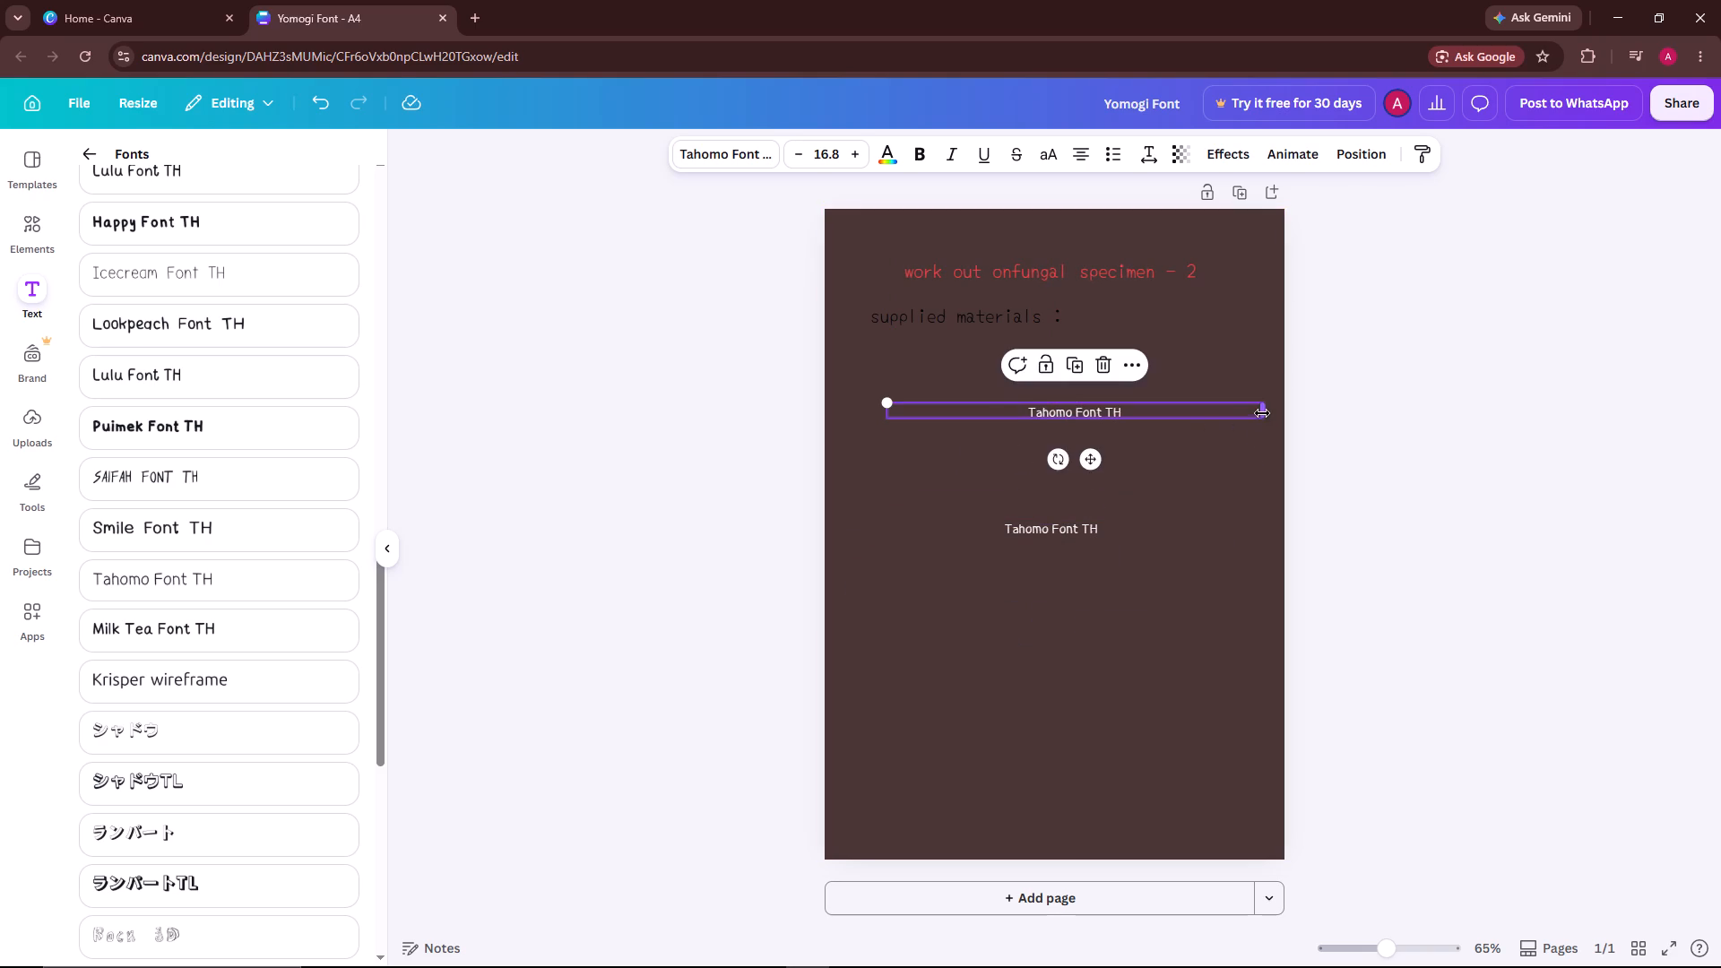
left_click_drag(1262, 413, 1112, 418)
left_click_drag(984, 411, 1154, 368)
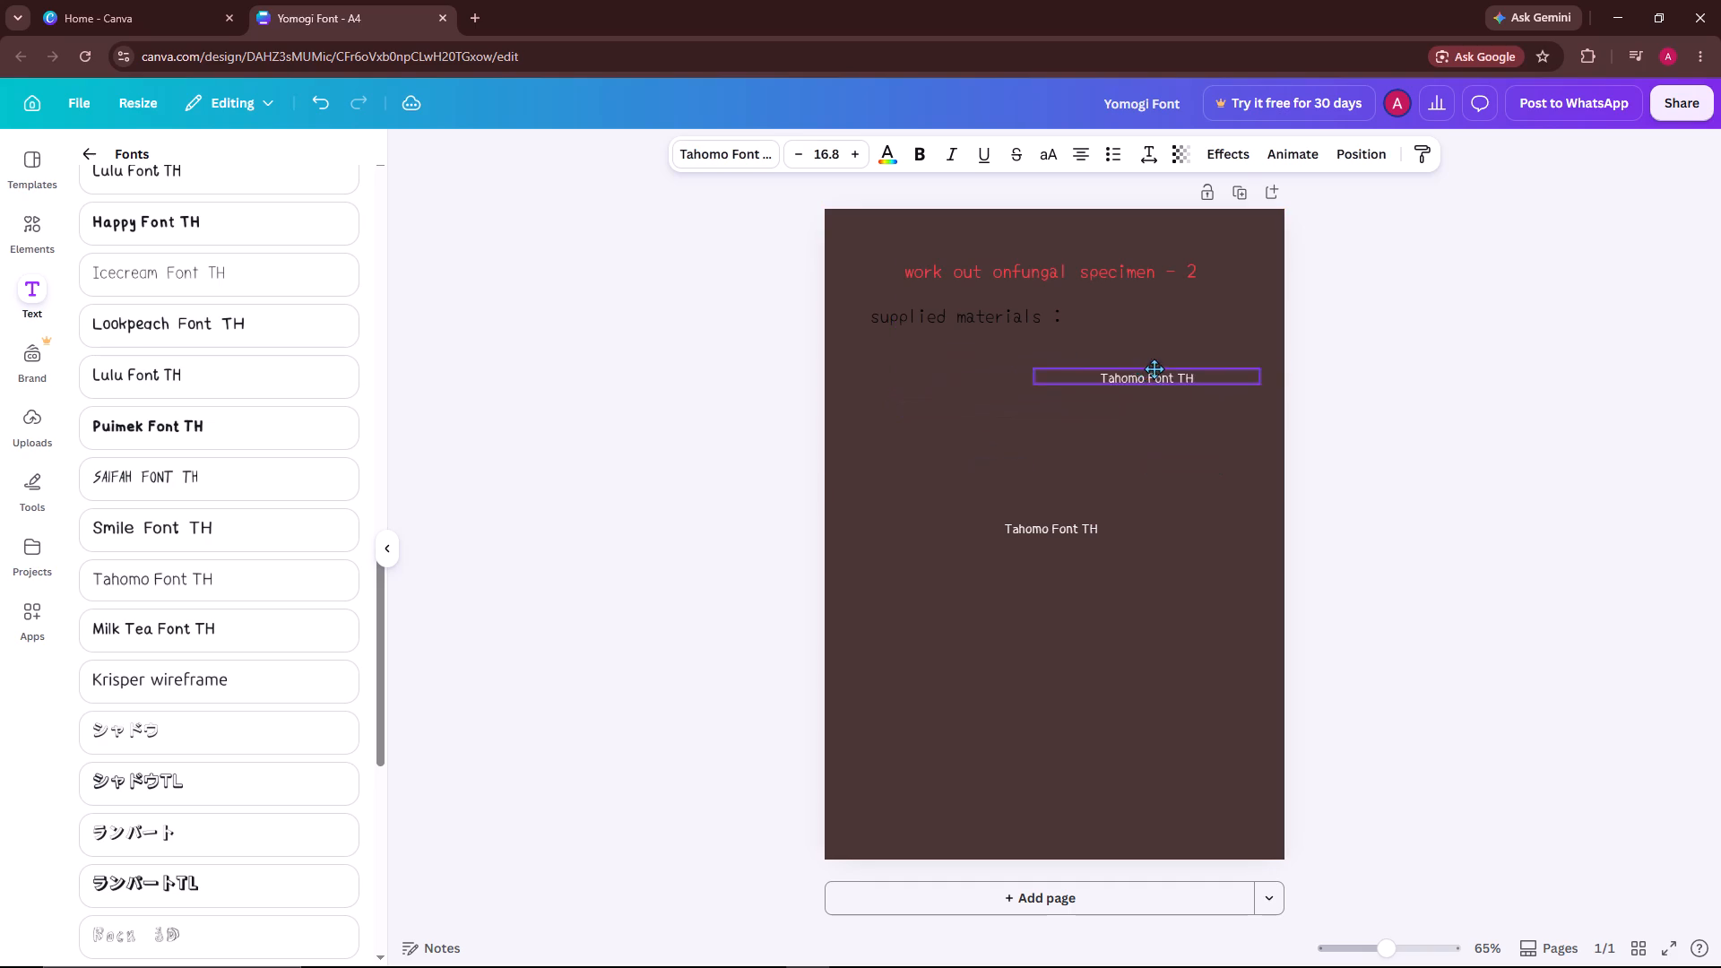
left_click_drag(1154, 368, 1167, 314)
left_click_drag(1303, 319, 1270, 323)
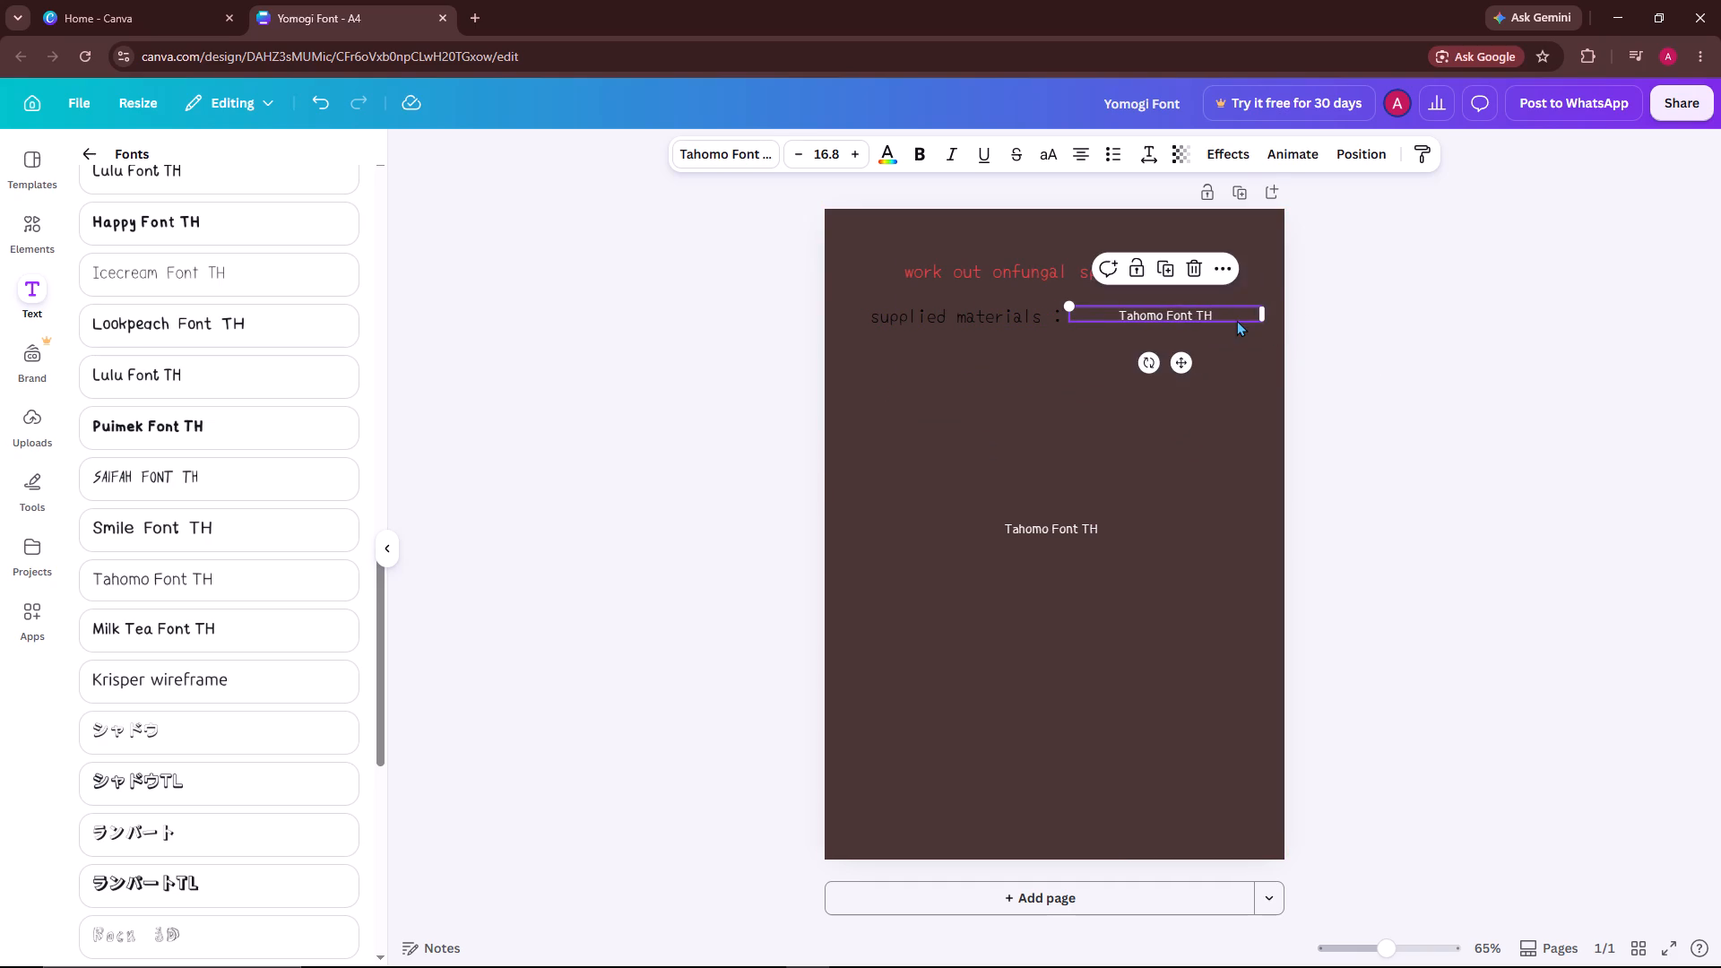
left_click(1218, 315)
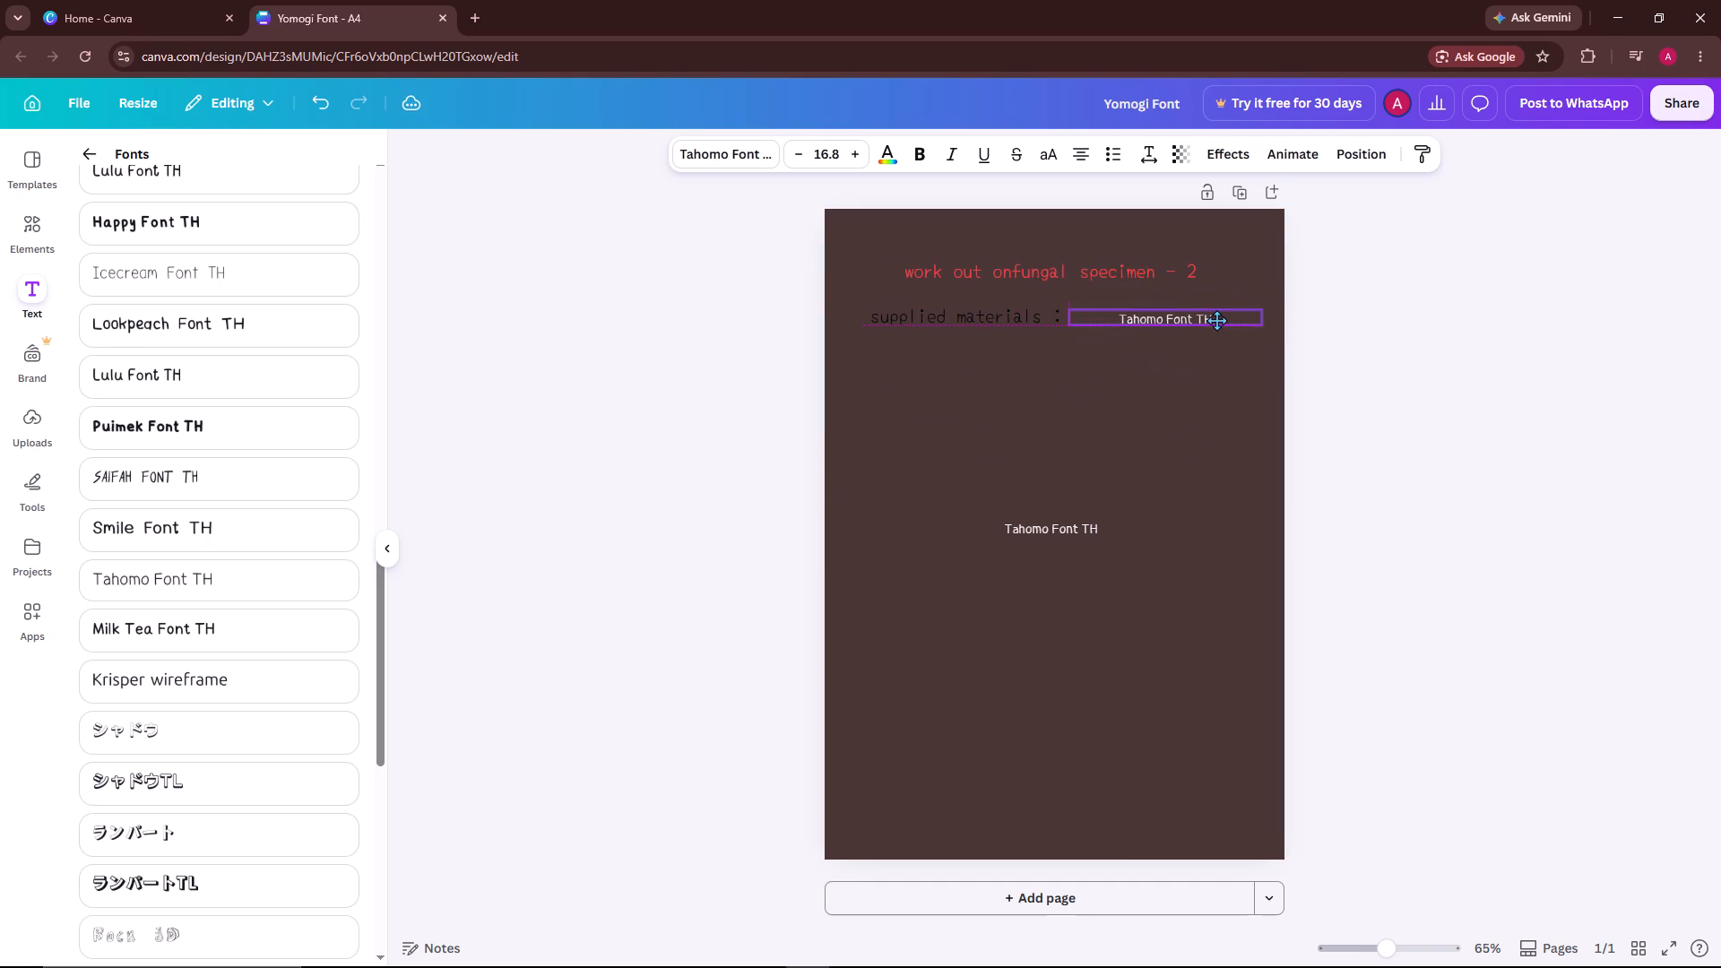
left_click_drag(1261, 316, 1241, 315)
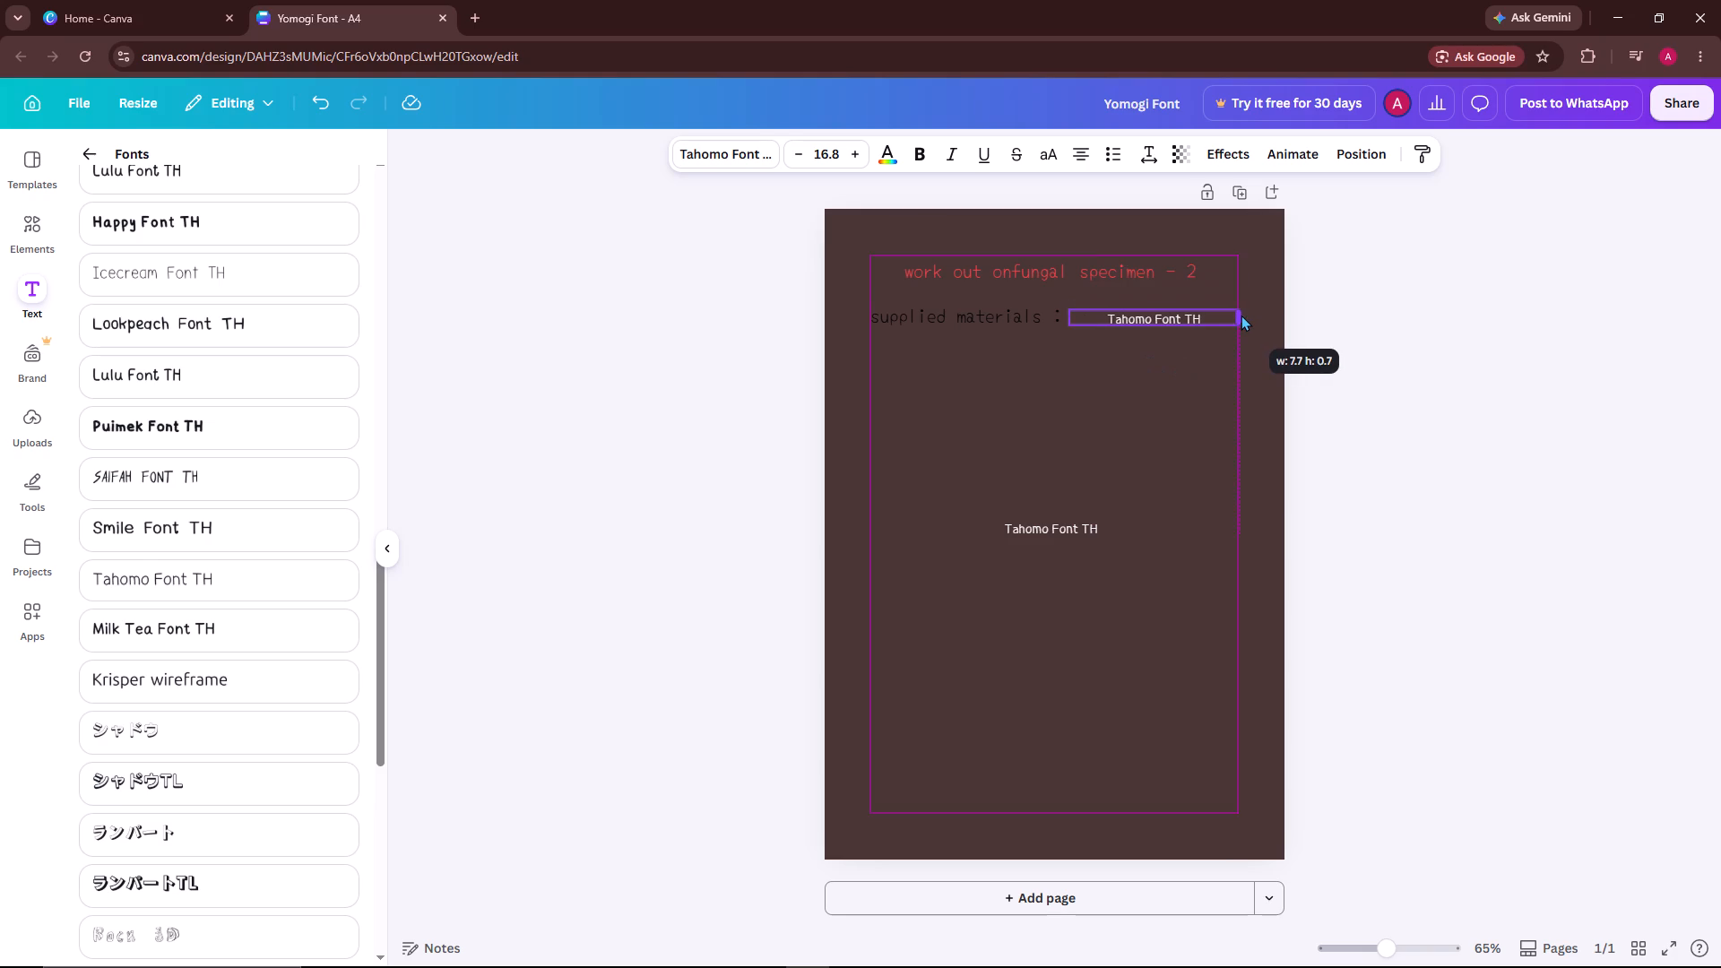
left_click_drag(1241, 315, 1244, 313)
Replace the placeholder text beside "supplied materials :" with "laboratory sample".
left_click(1215, 317)
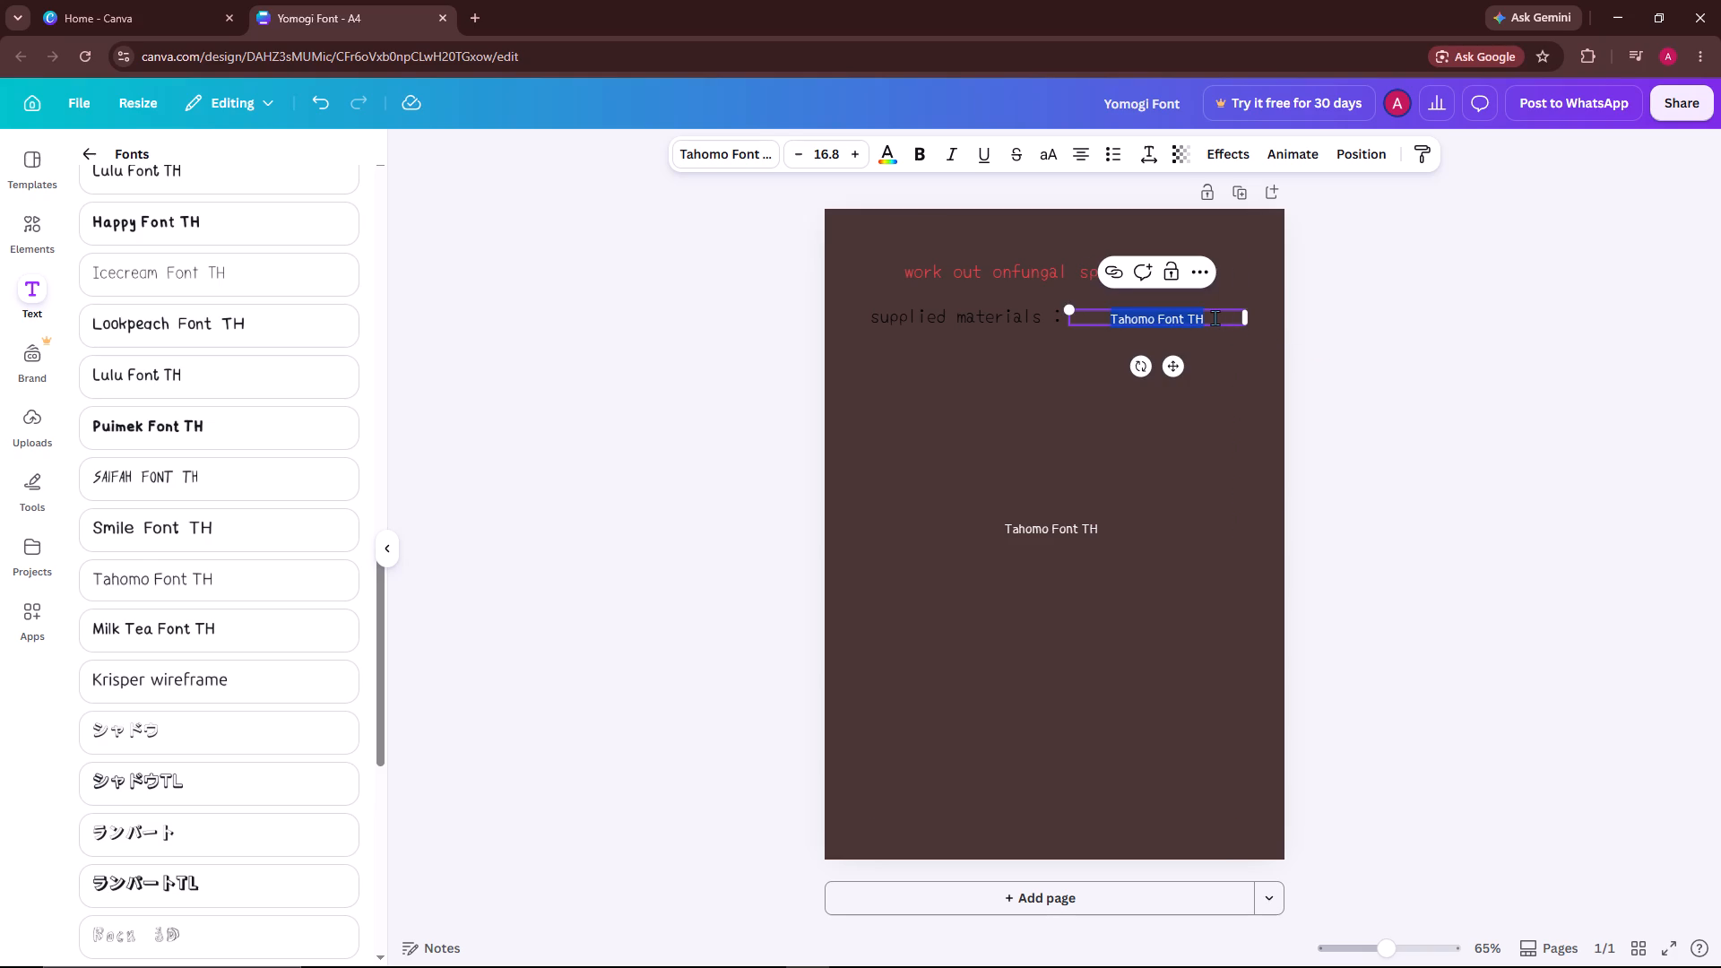
key("BackSpace")
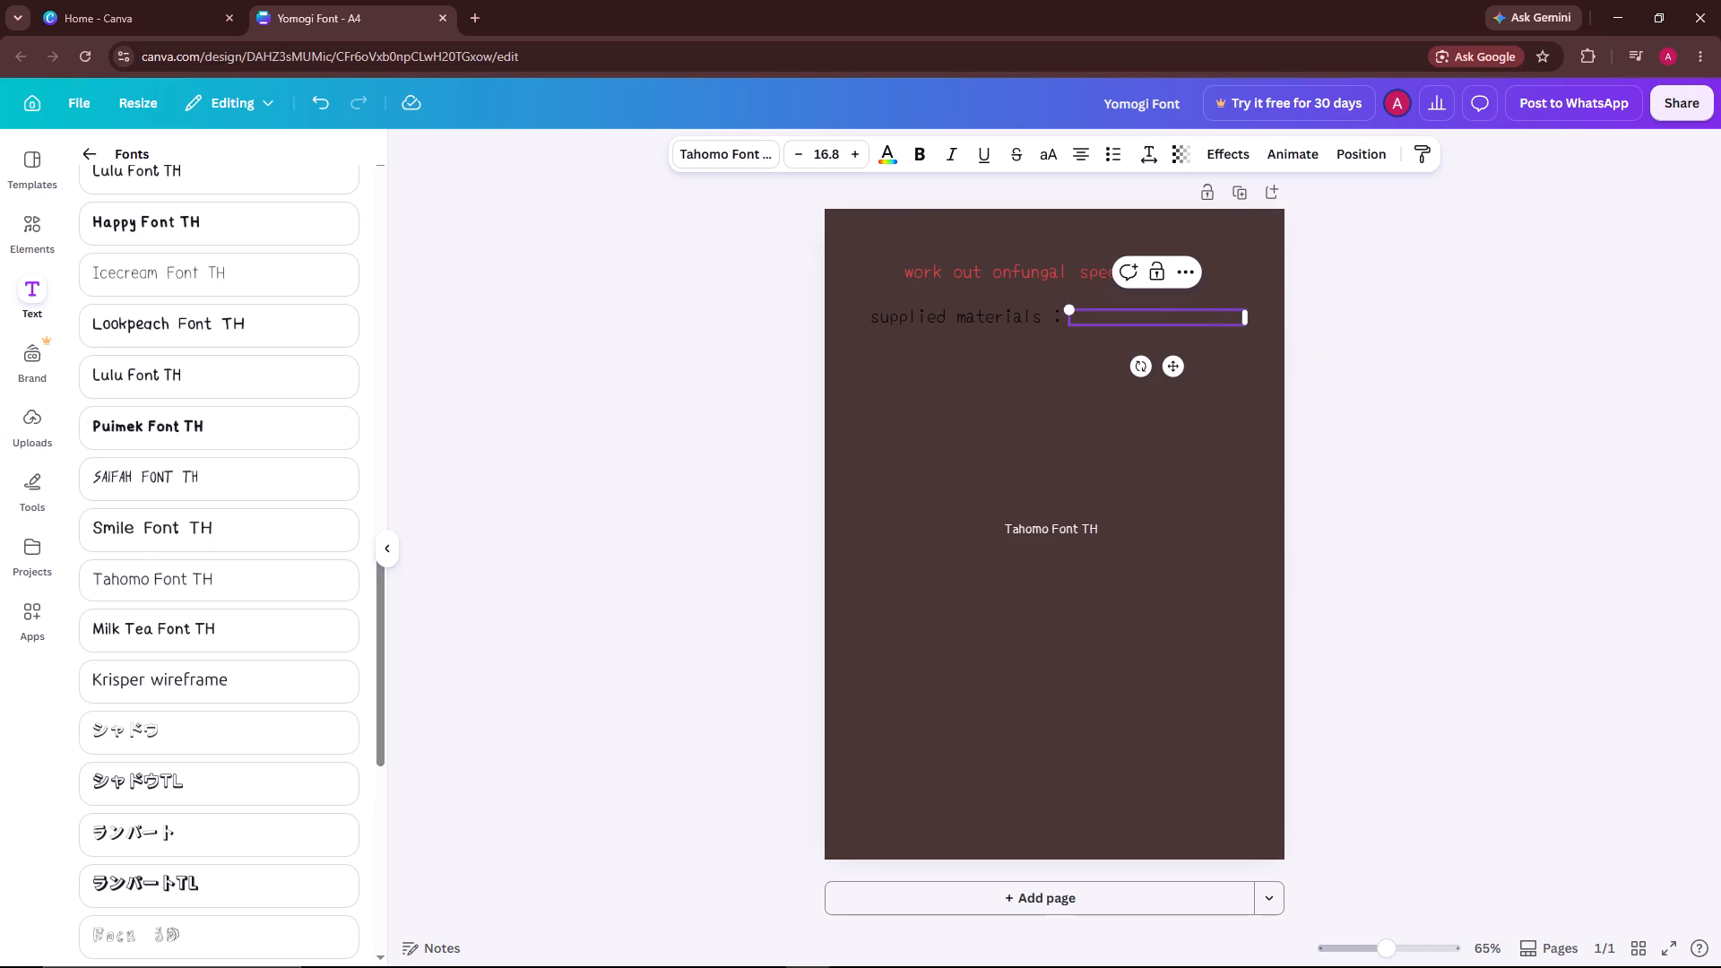
type("lab")
type("oro")
key("BackSpace")
type("at")
type("ory")
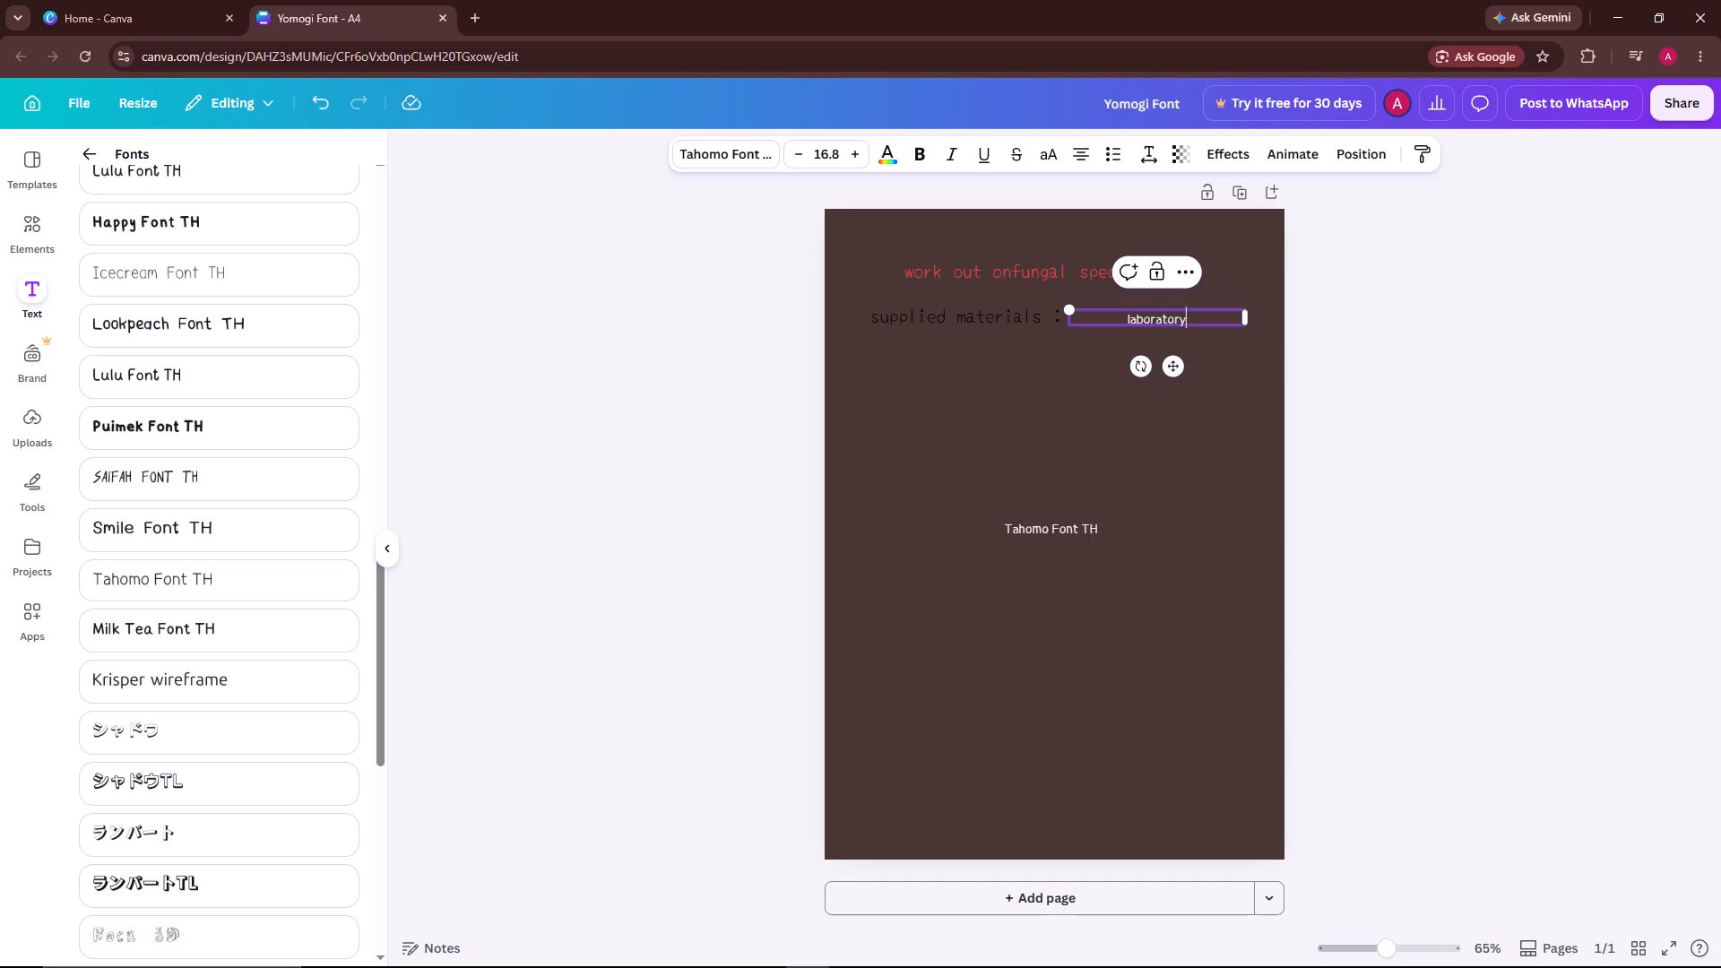
key("space")
type("sample")
left_click(1085, 610)
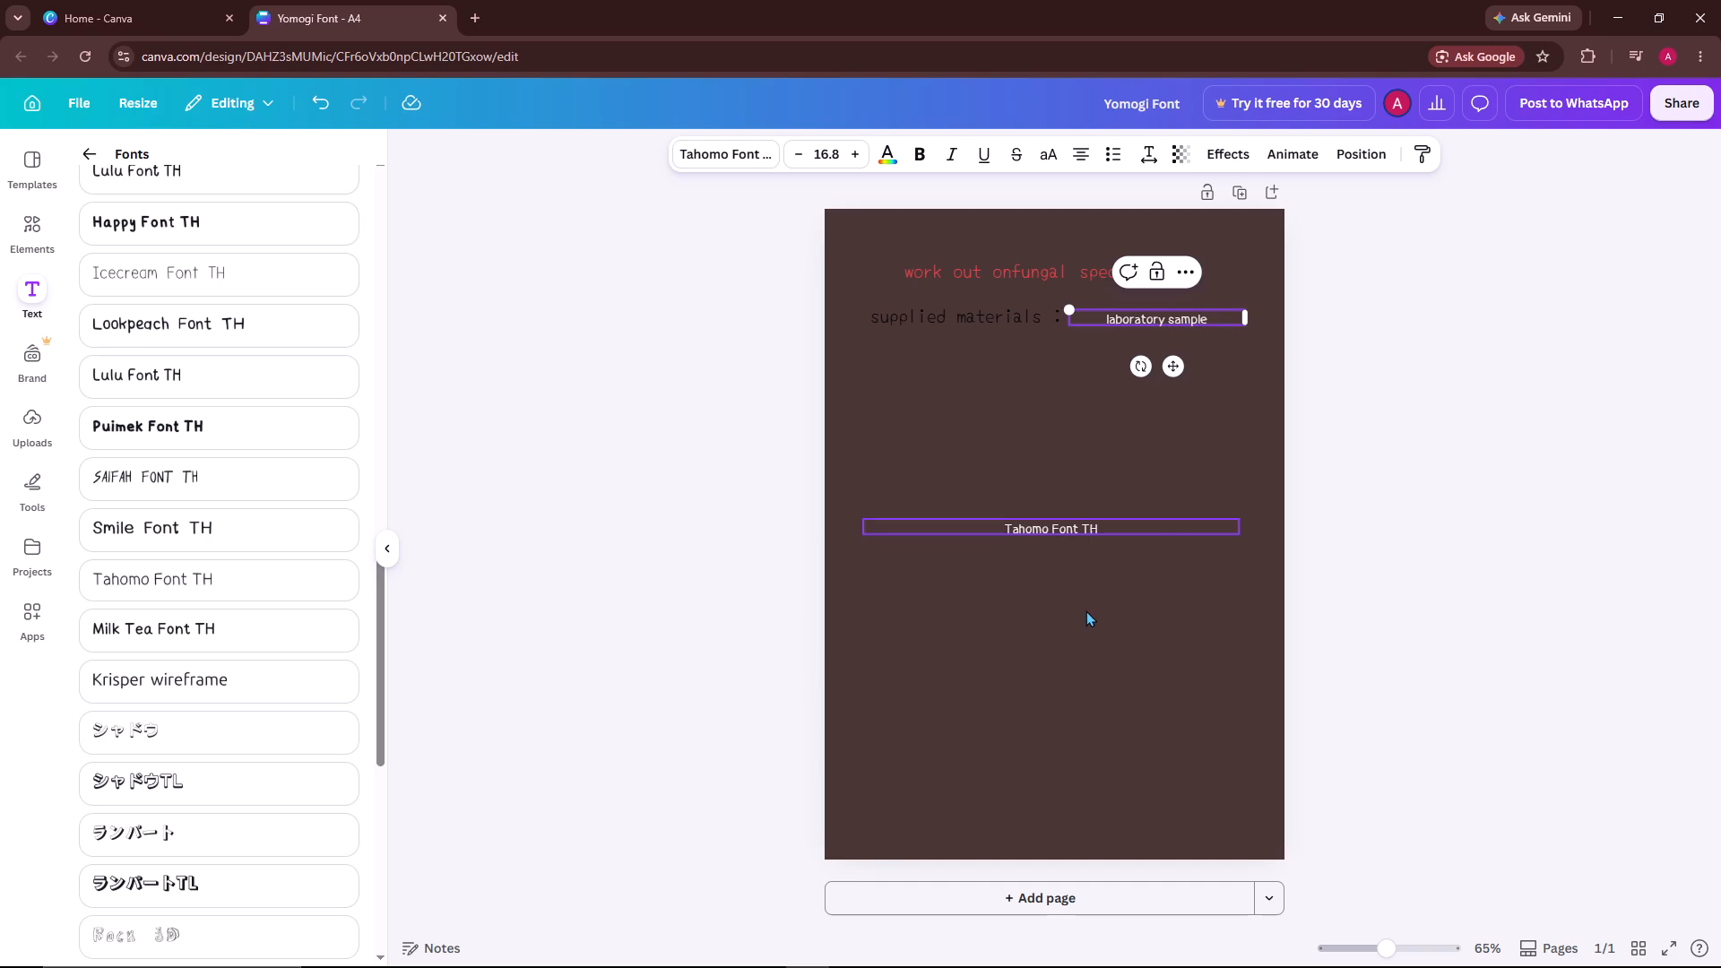
Pad the end of "laboratory sample" with spaces so the words sit close to the "supplied materials :" colon.
double_click(1224, 313)
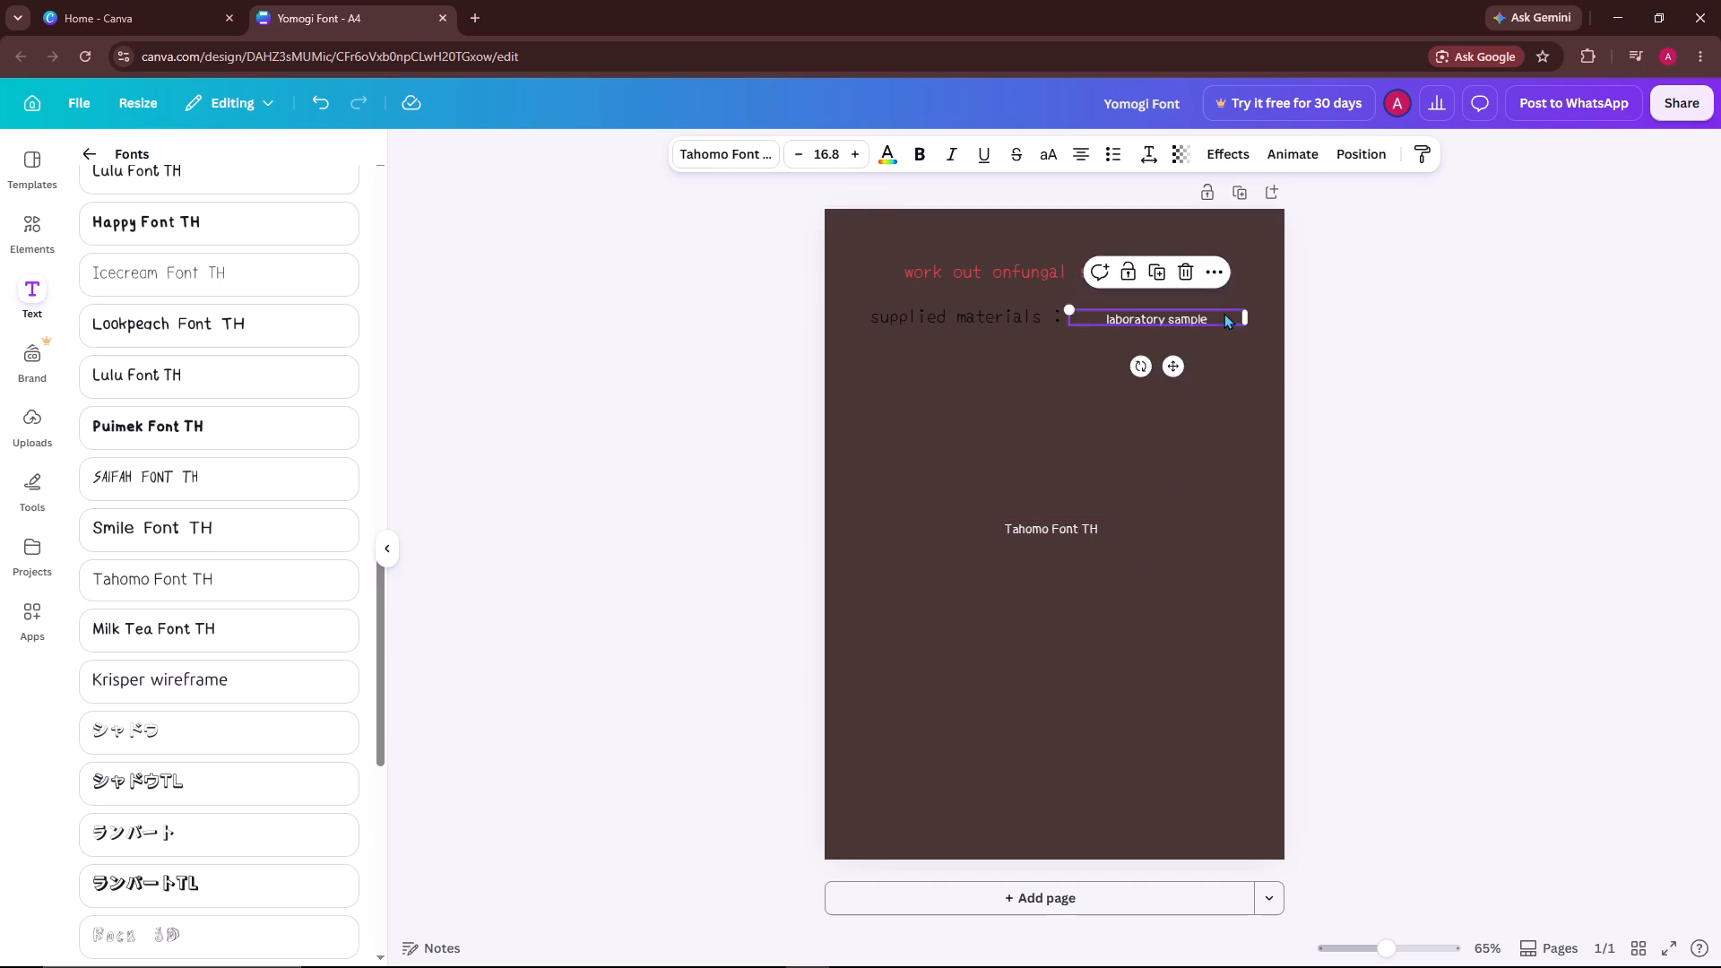
key("space")
key("space")
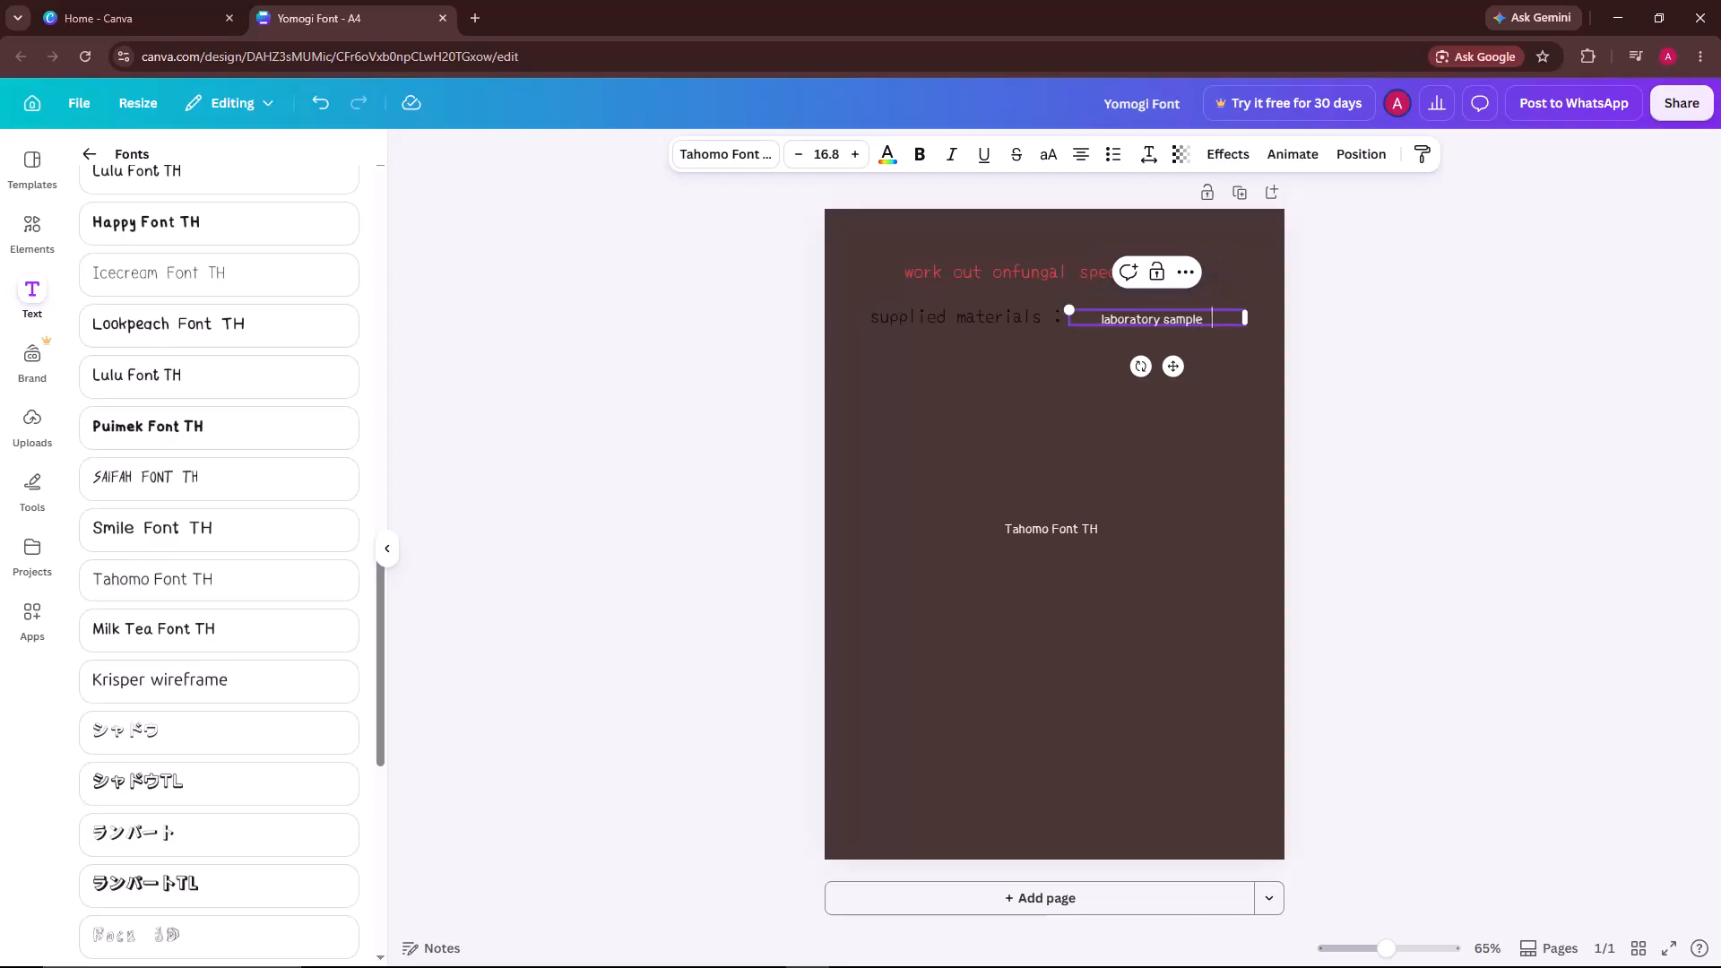
key("space")
key("space")
key("space")
key("space")
left_click(987, 373)
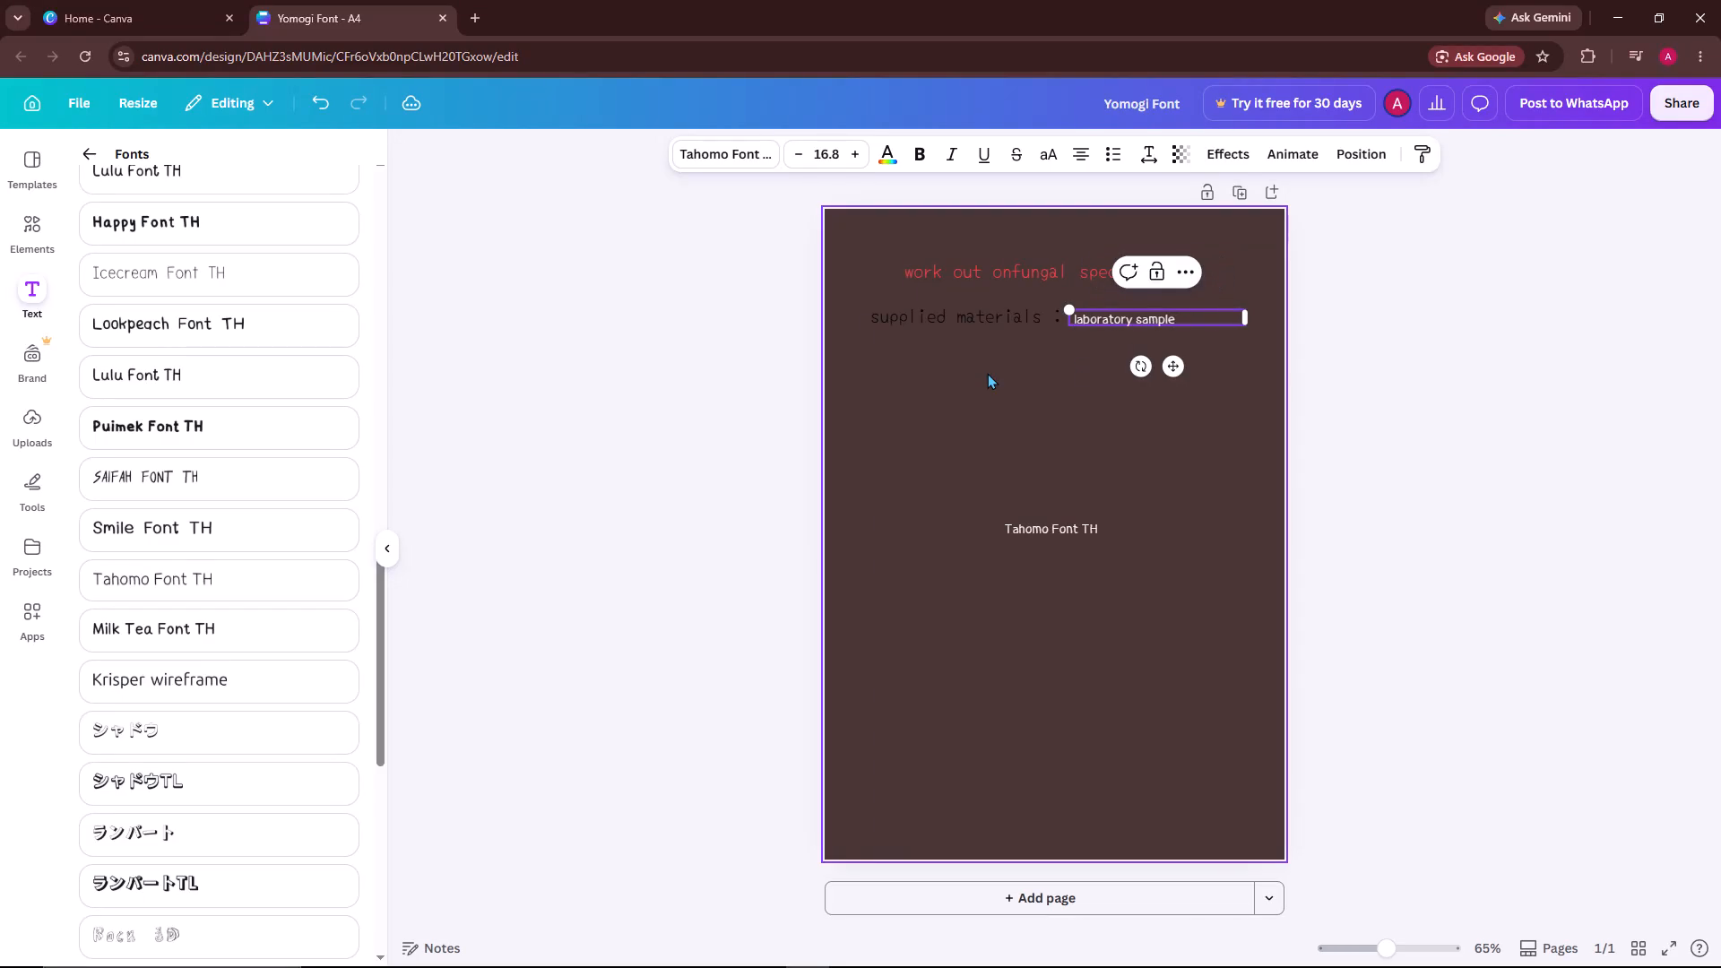
Move the Tahomo Font TH text box up the page, leaving room for another line below "supplied materials :".
left_click_drag(1083, 534, 1084, 436)
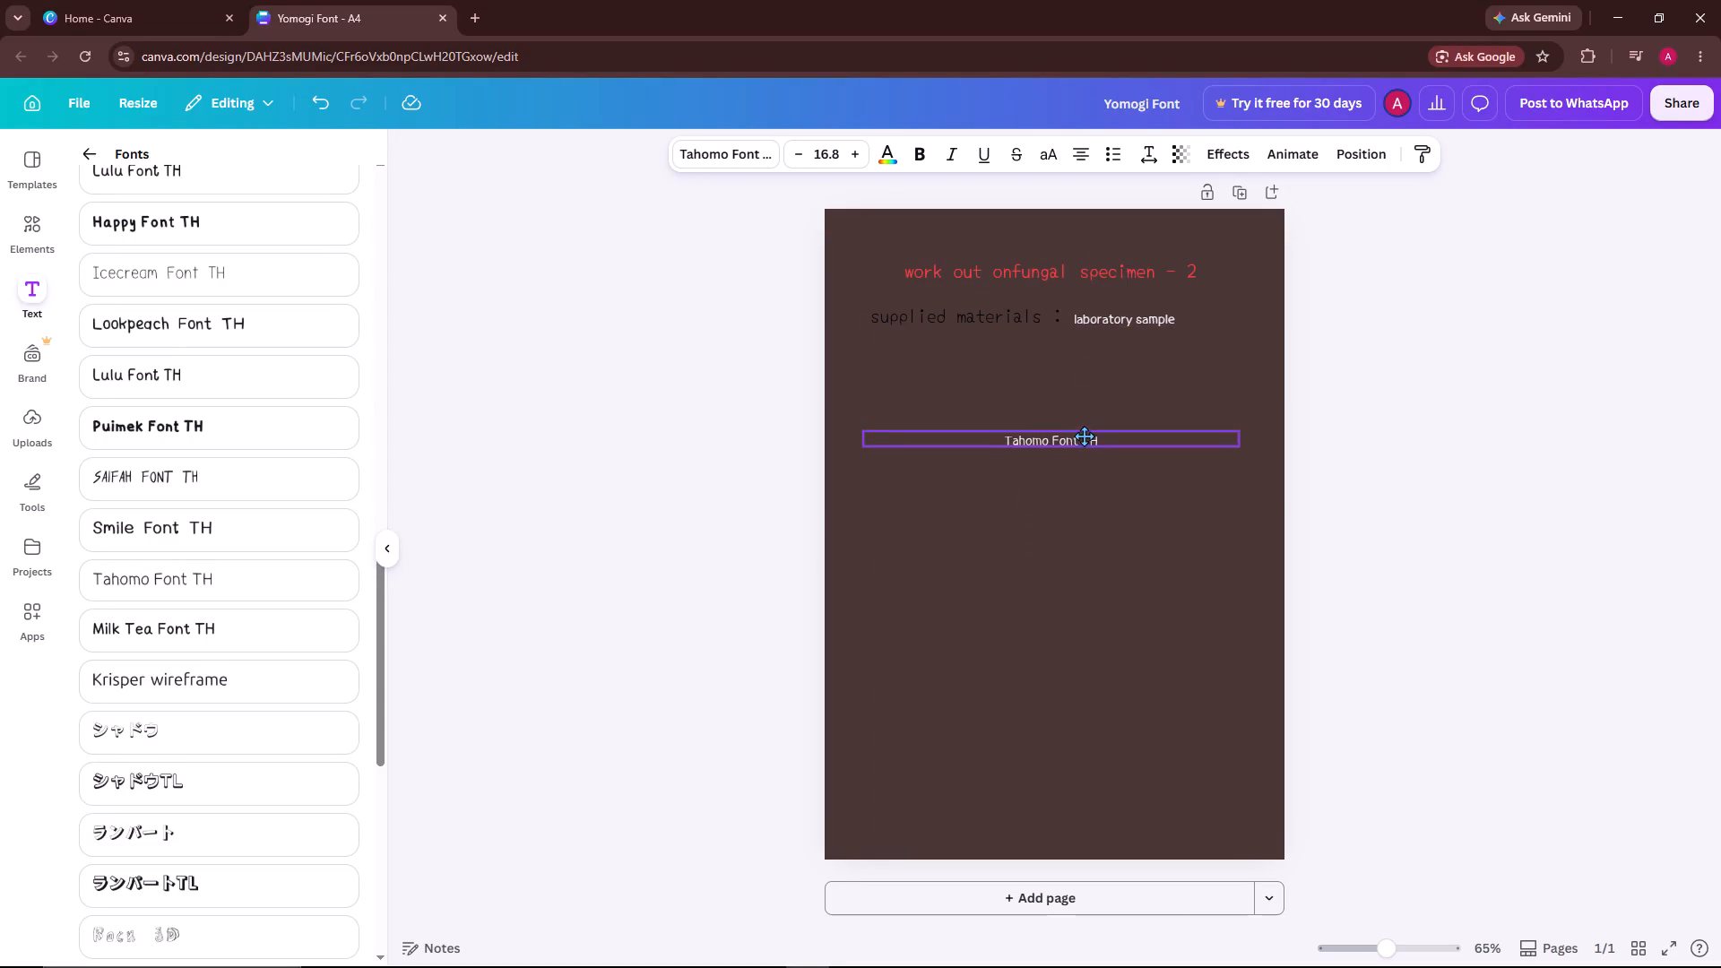
left_click_drag(1084, 436, 1088, 361)
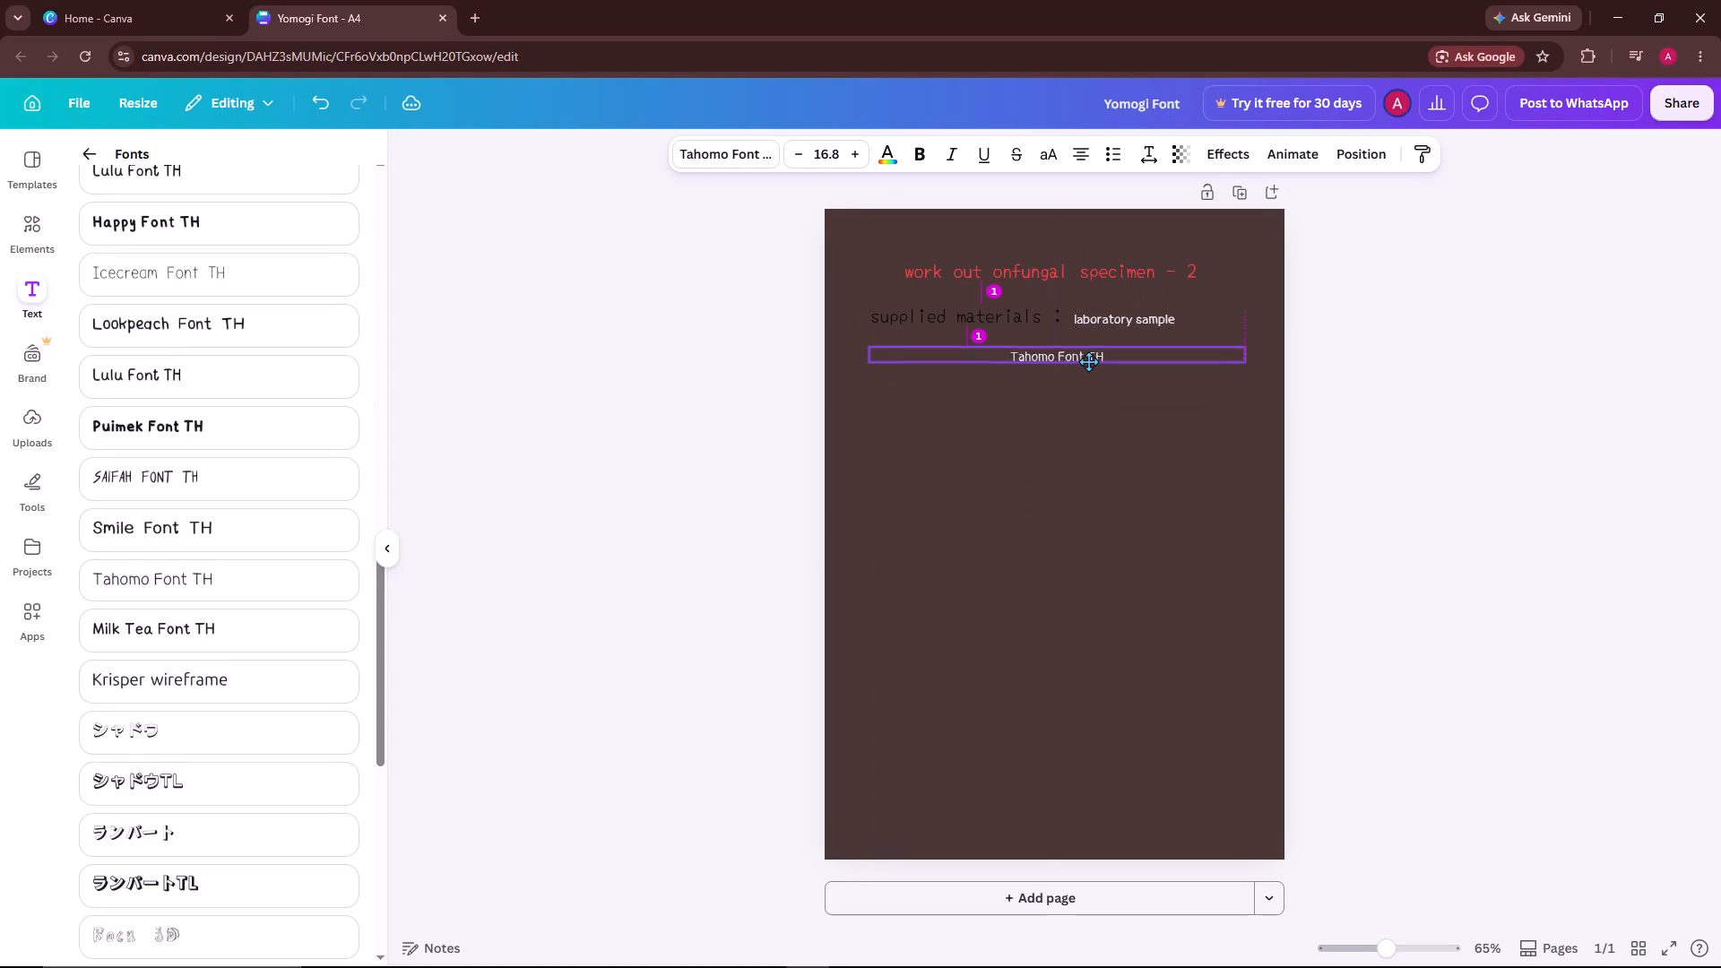
left_click_drag(1088, 361, 1088, 350)
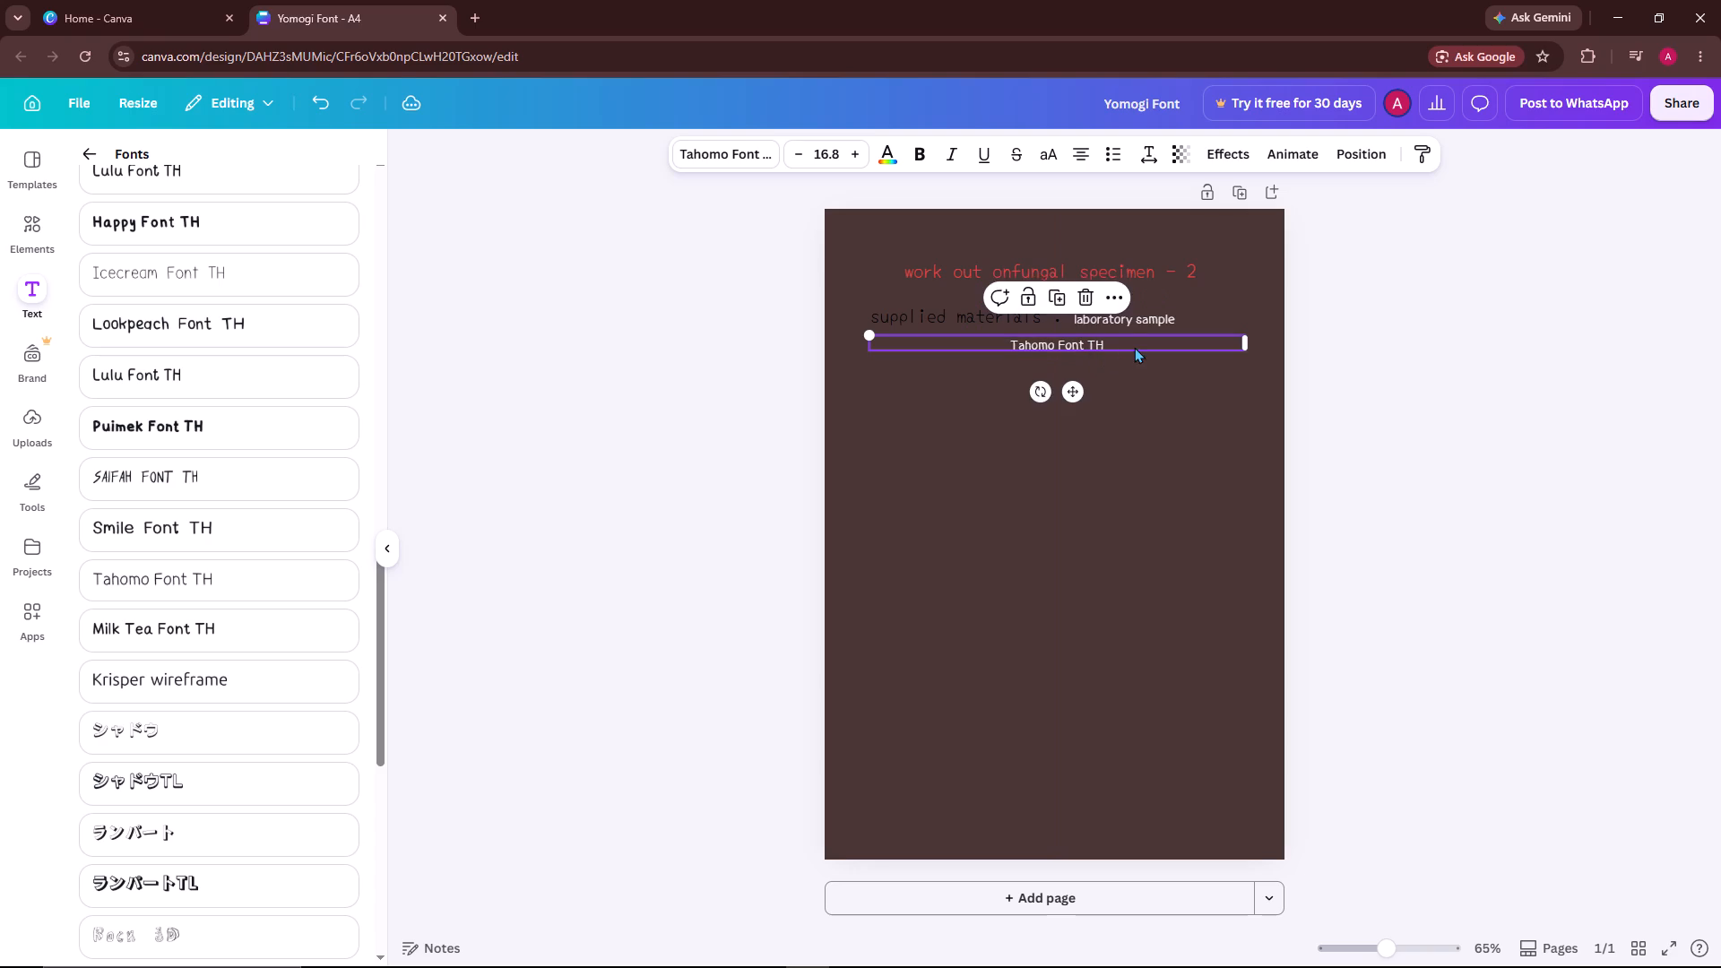
left_click(1134, 347)
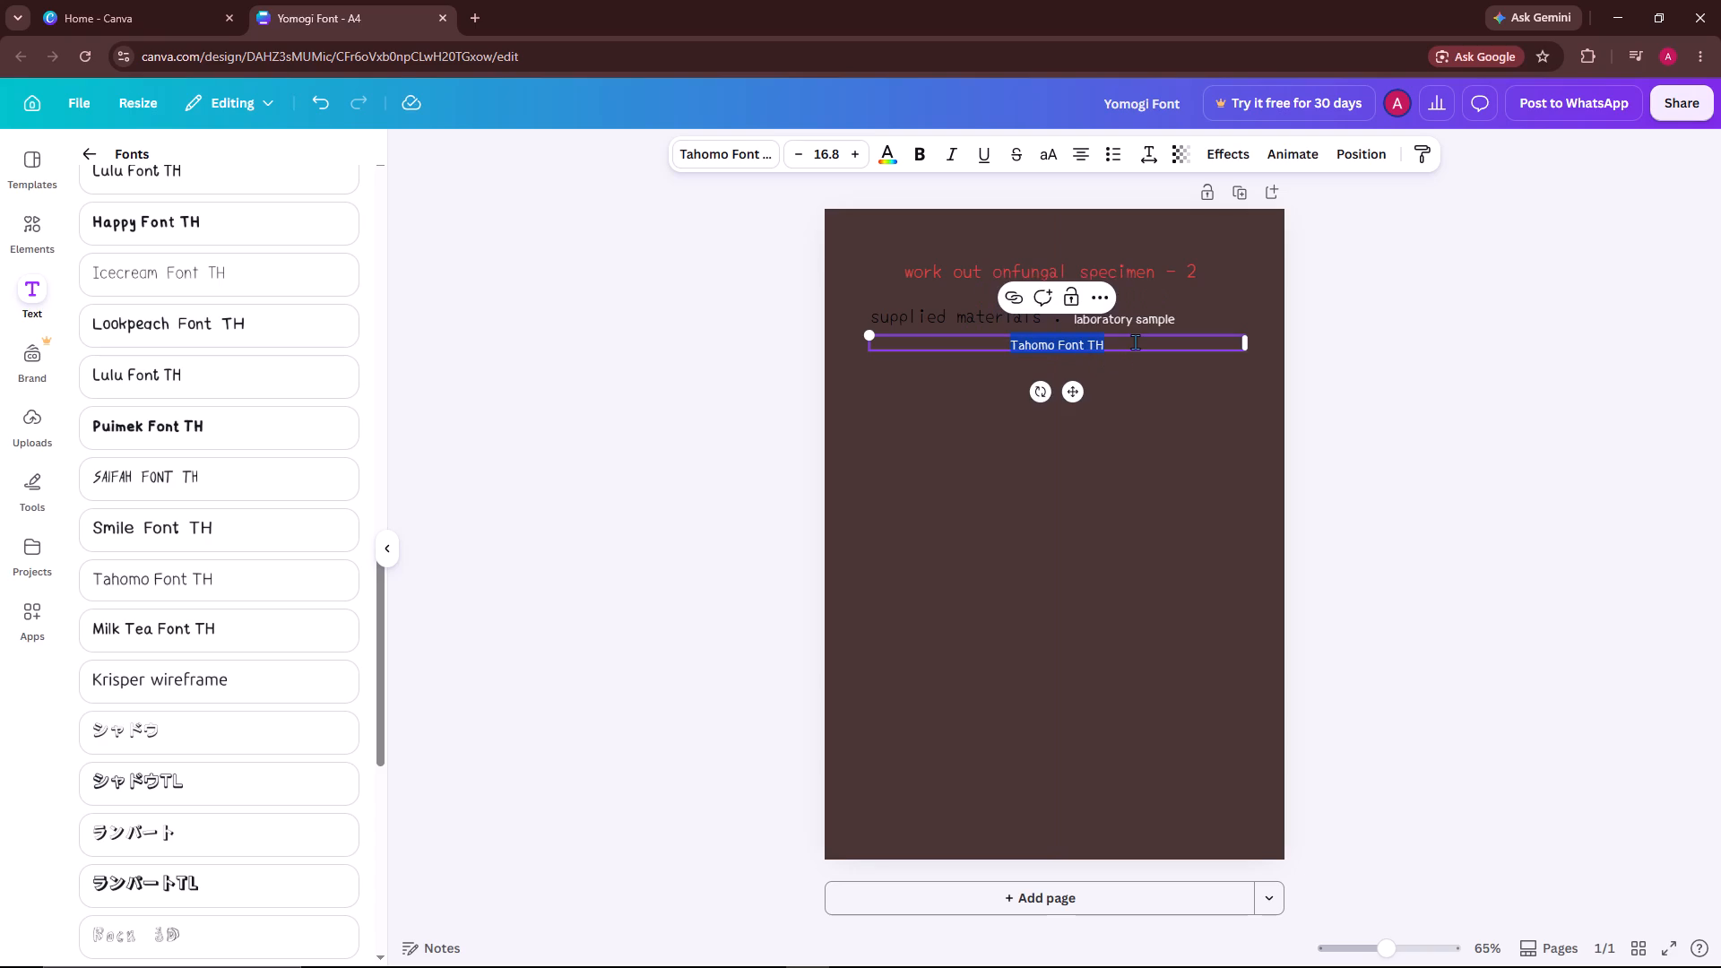
left_click(1114, 547)
left_click_drag(1094, 346, 1086, 471)
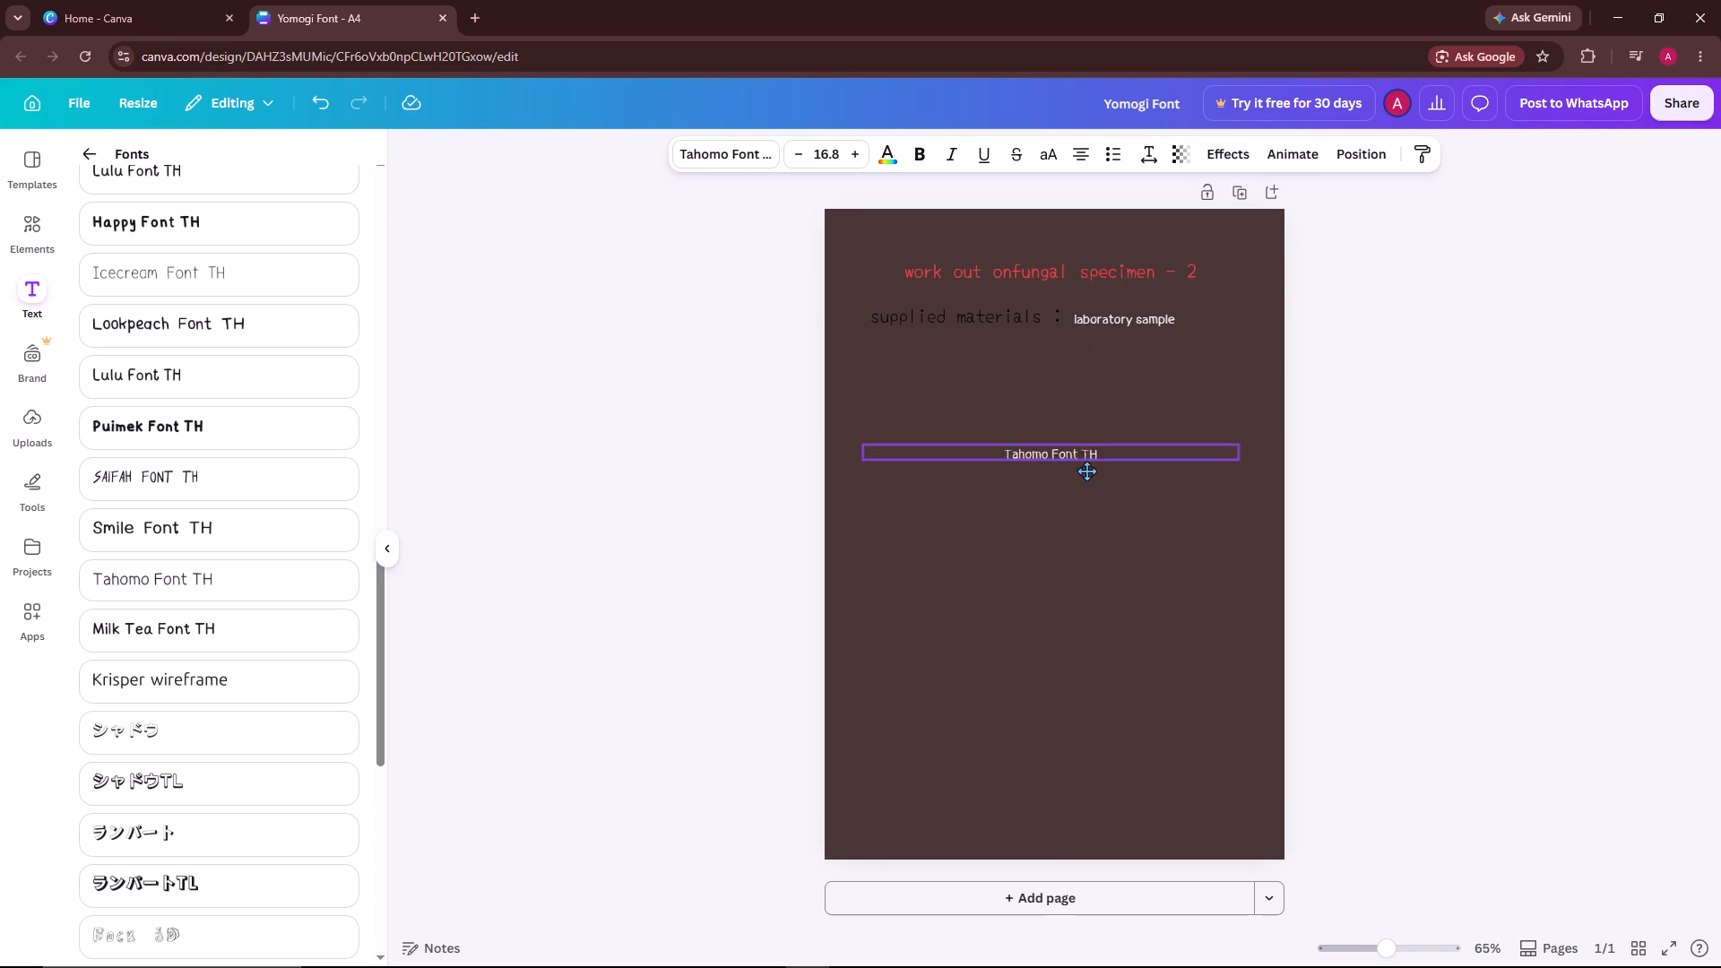
left_click_drag(1086, 471, 1085, 473)
Duplicate the "supplied materials :" label and place the copy directly beneath it, aligned to the same left edge.
left_click(941, 320)
left_click(967, 271)
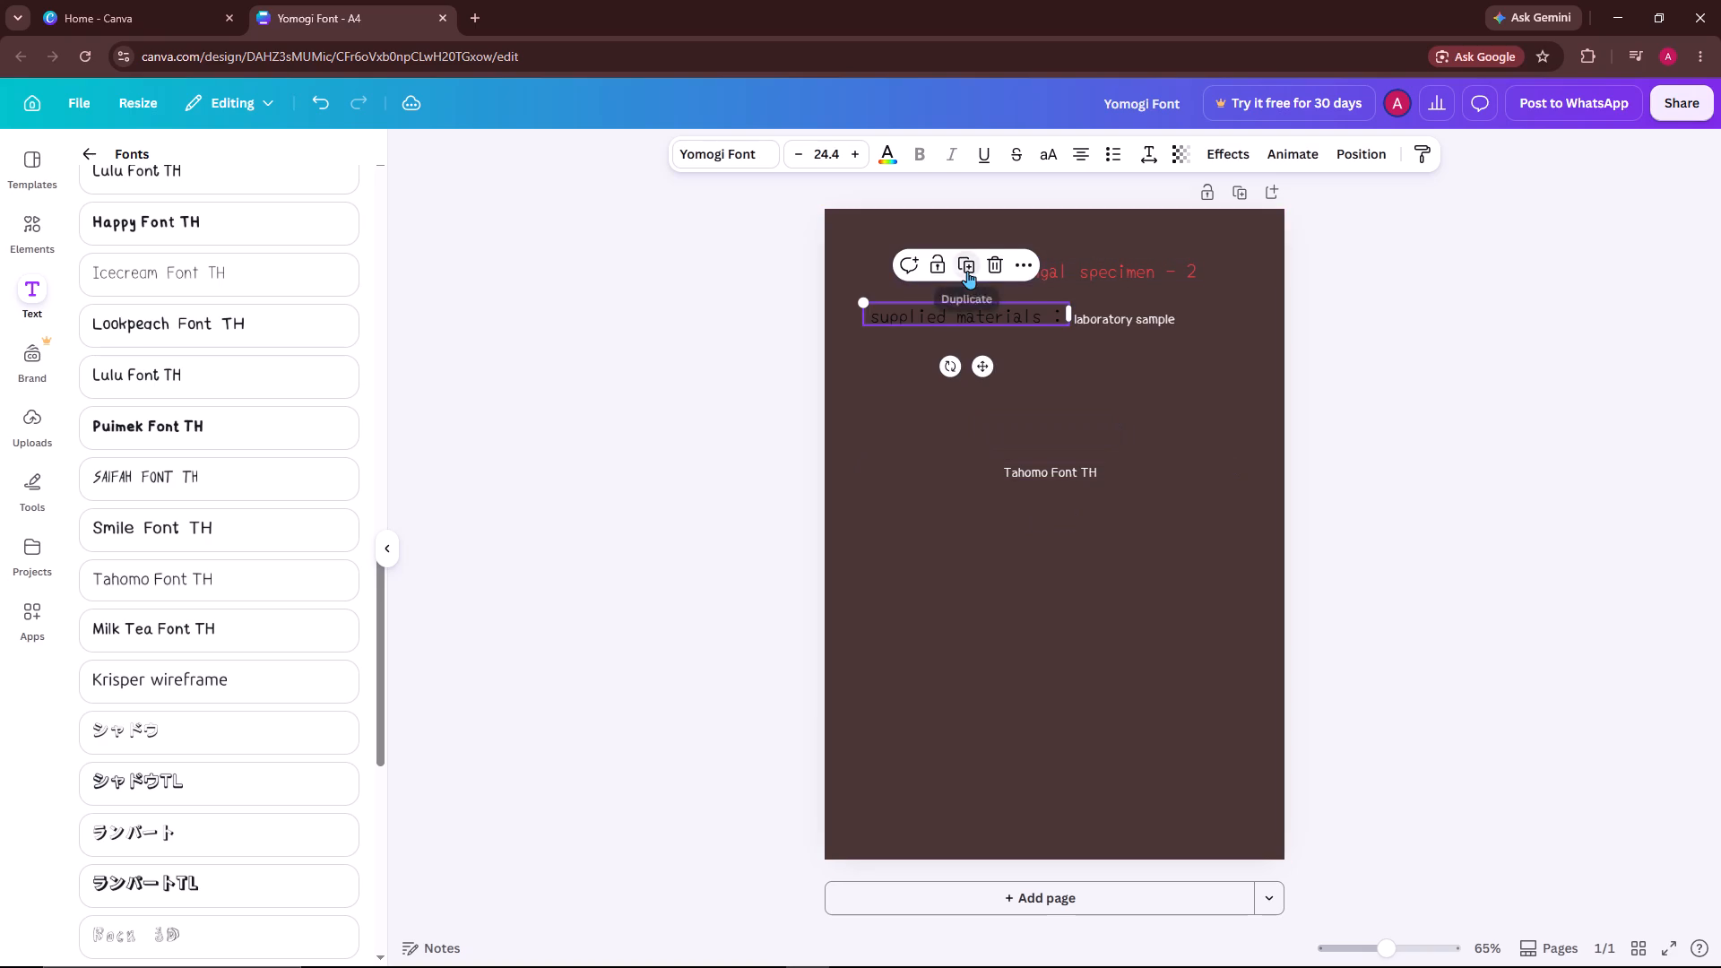
left_click_drag(965, 319, 965, 354)
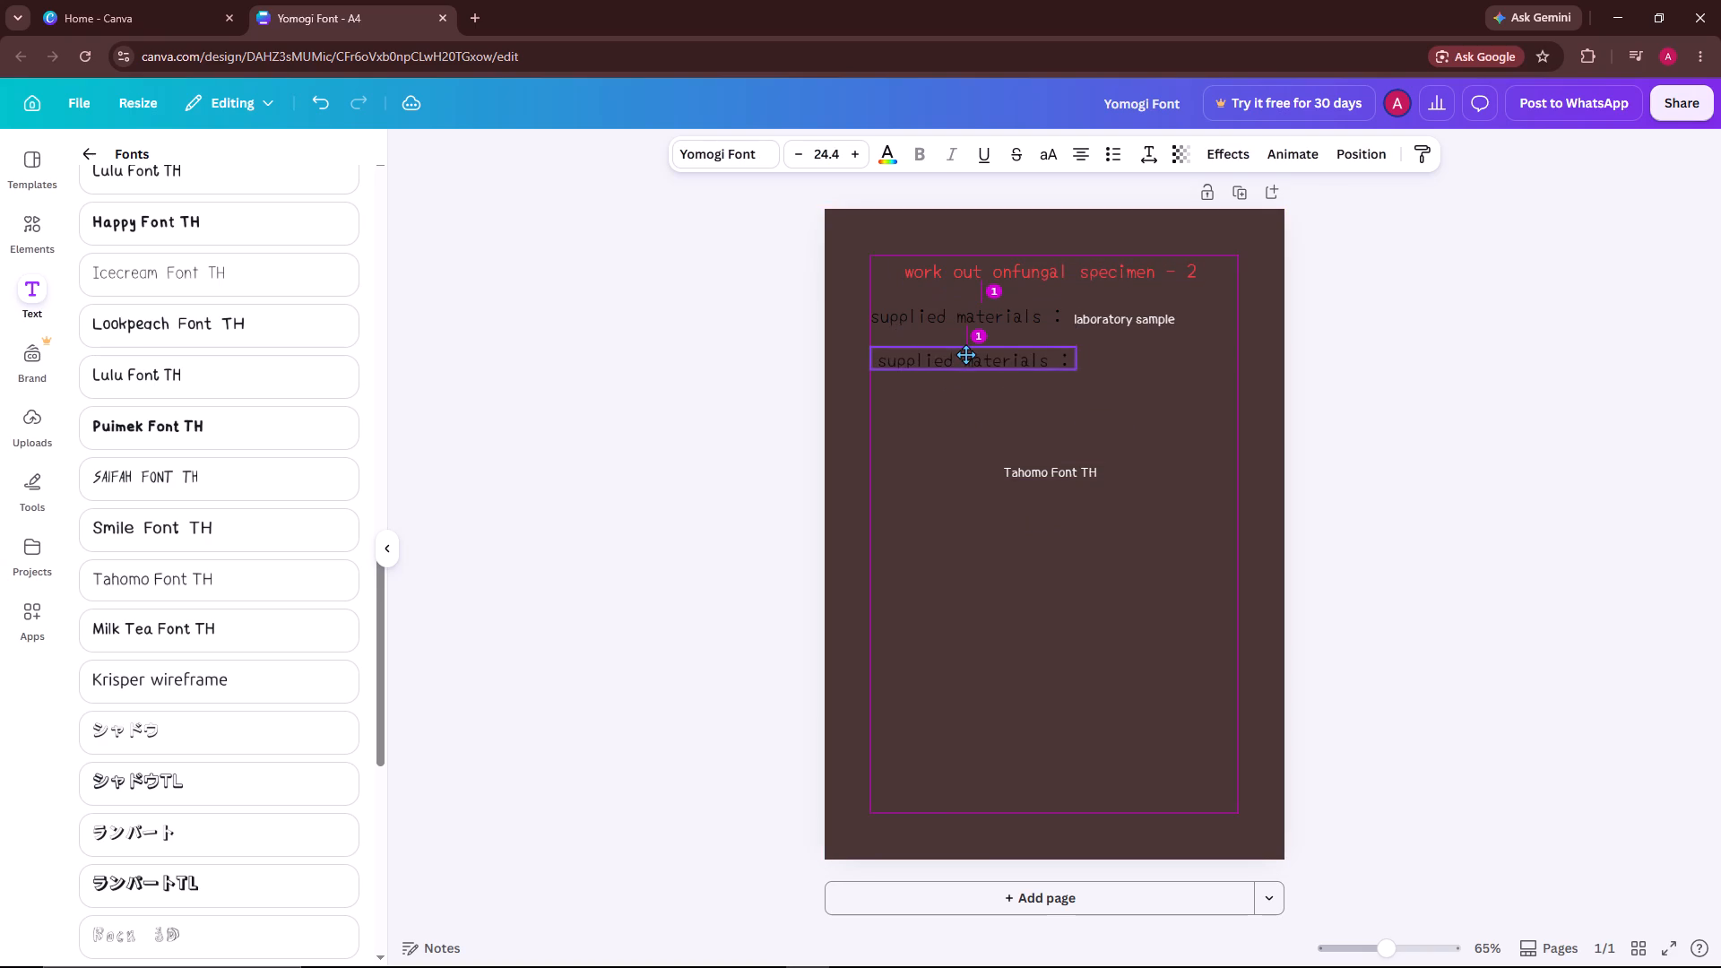
left_click_drag(965, 354, 949, 342)
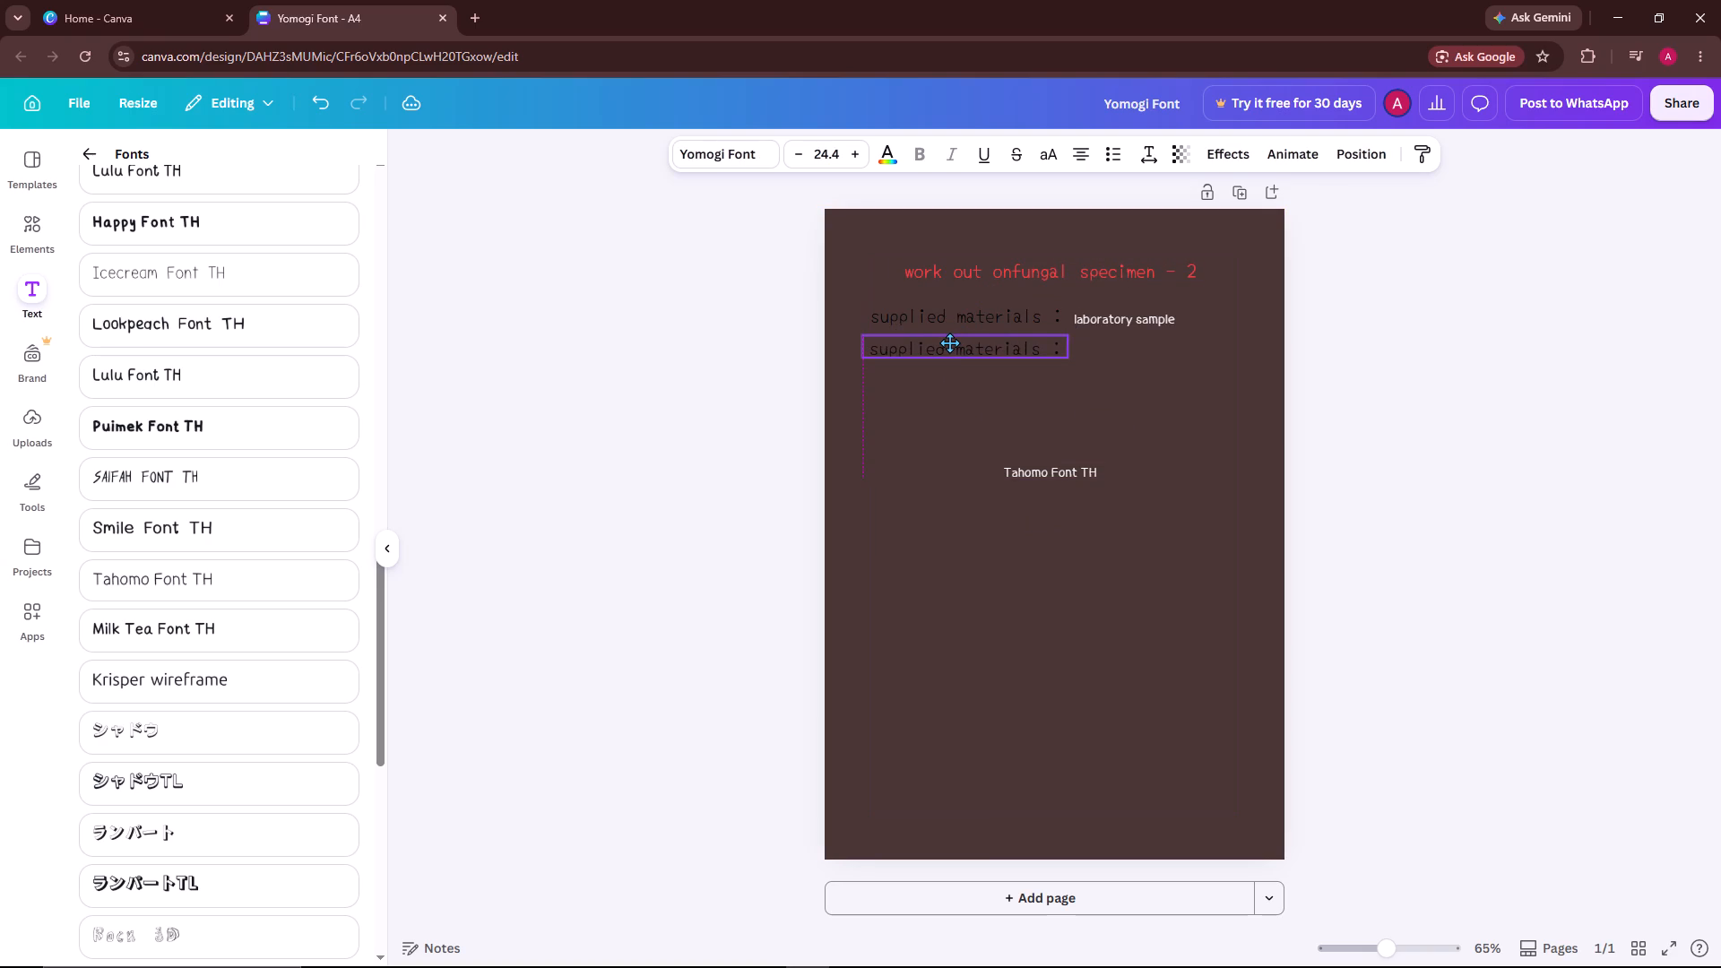
left_click_drag(949, 342, 954, 342)
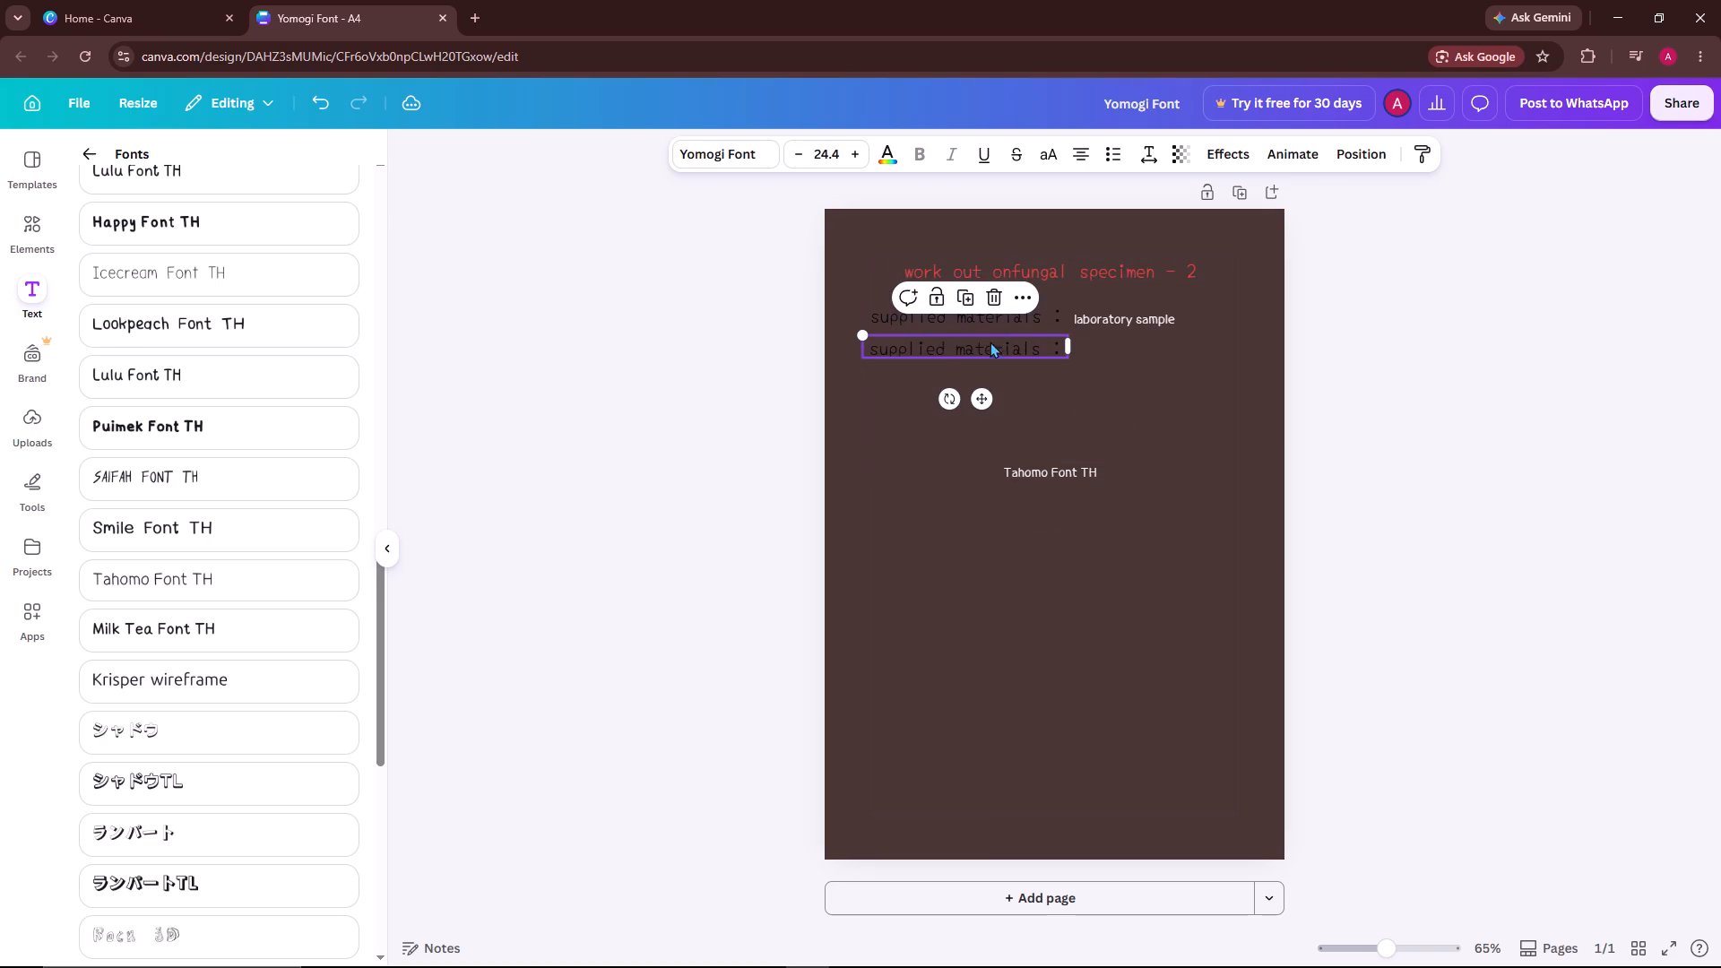
Replace the text of the lower "supplied materials :" copy with "microscopic study :".
left_click(1021, 340)
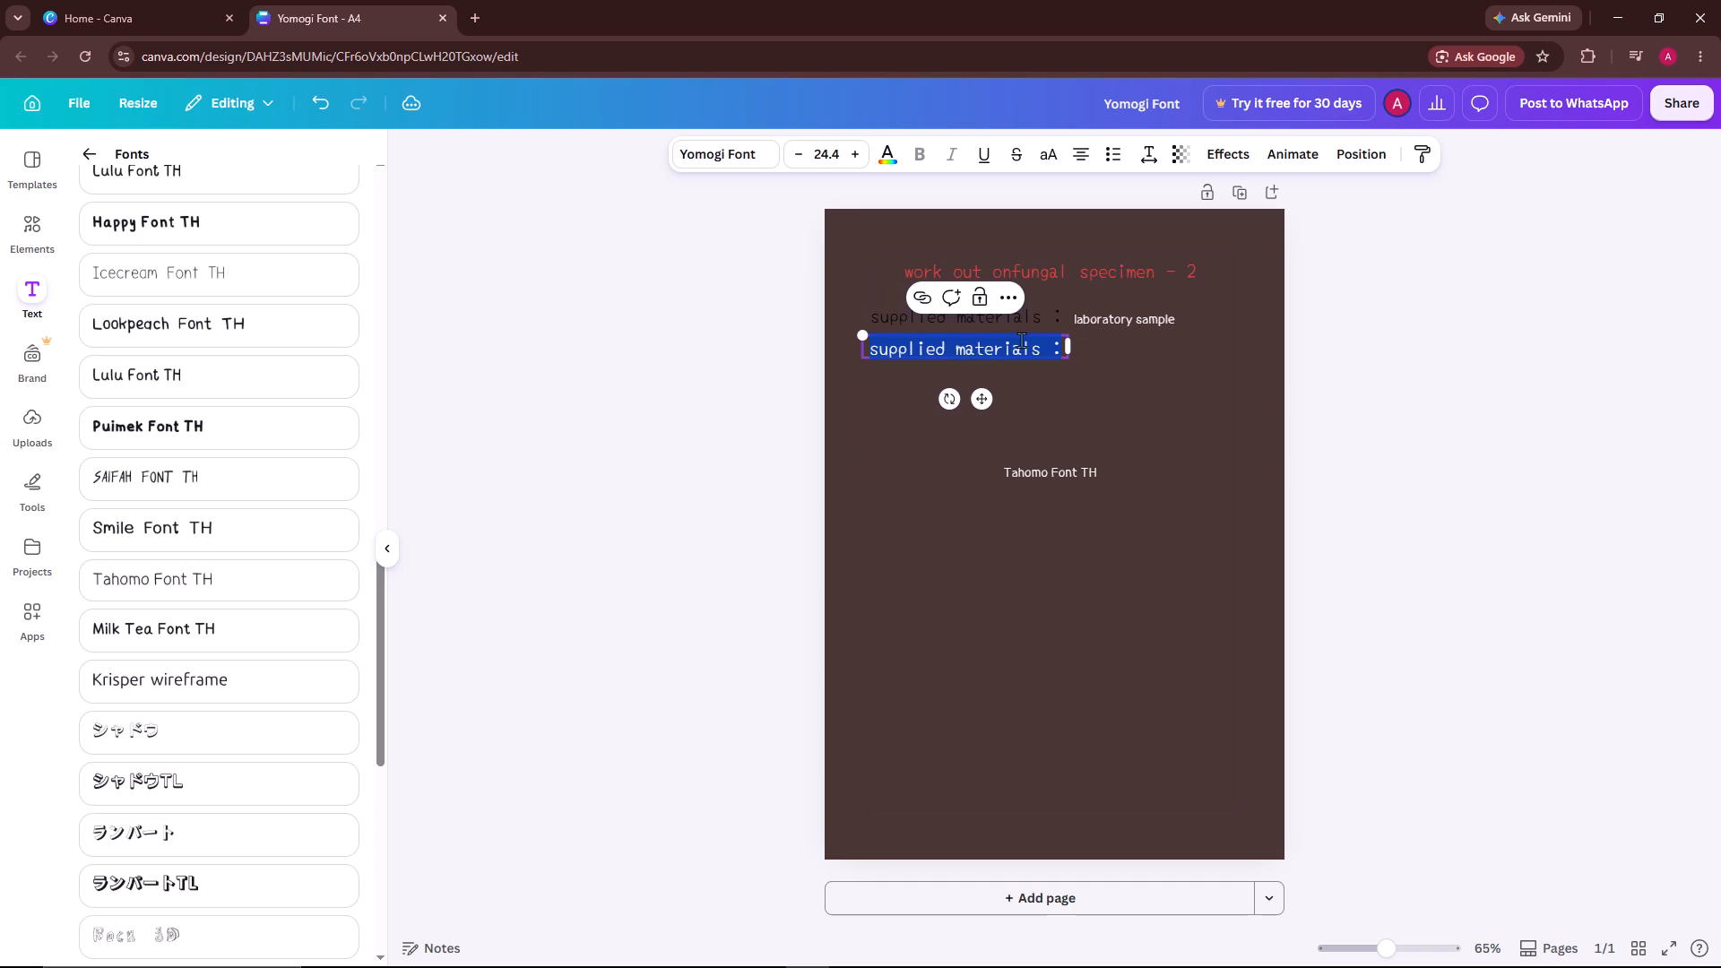
key("BackSpace")
type("micro")
key("s")
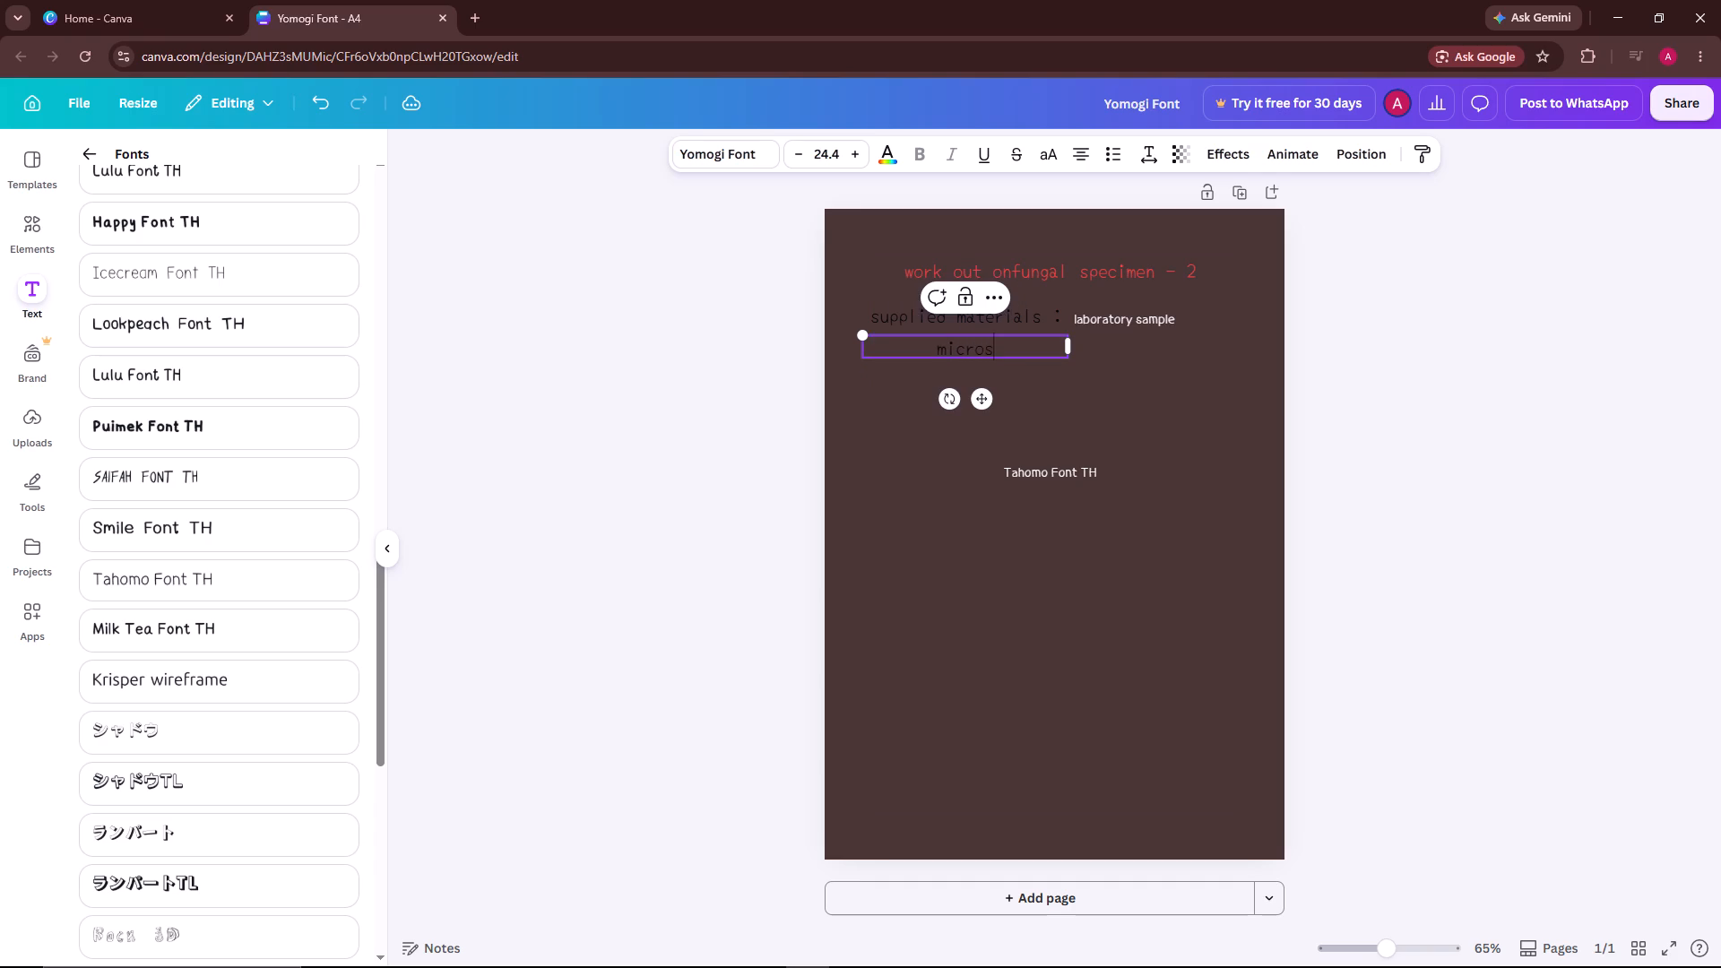
type("copic")
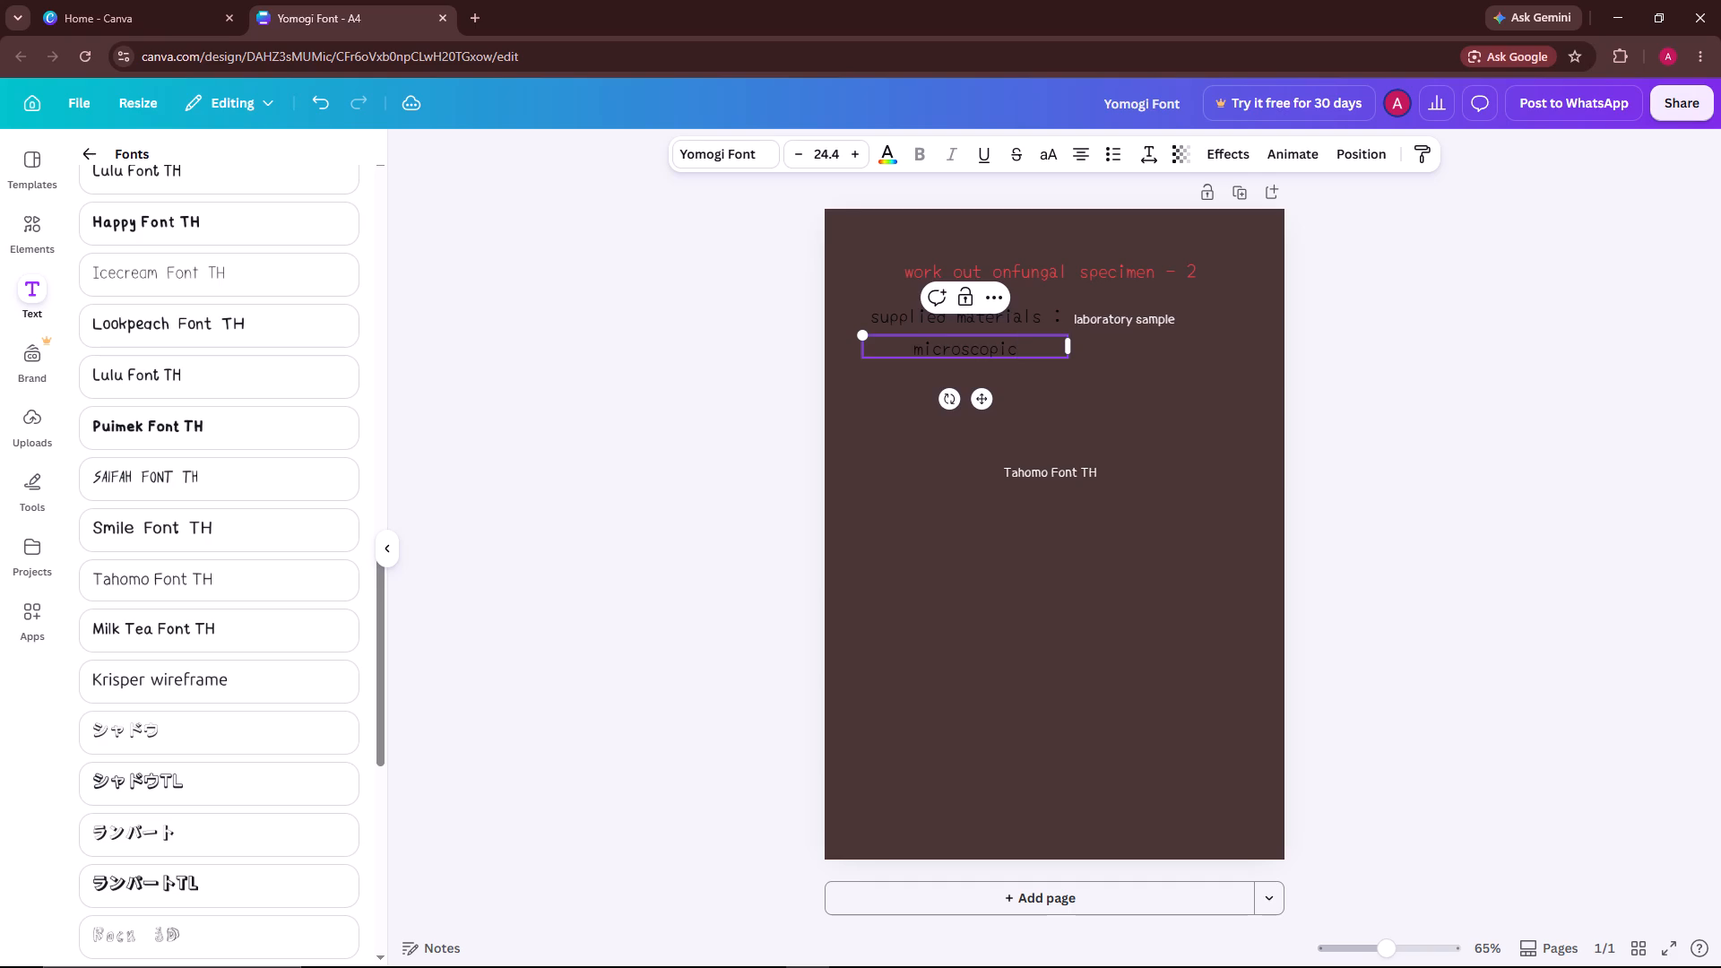
key("space")
type("stud")
key("y")
key("space")
type(":")
Nudge the "microscopic study :" label slightly lower to widen the gap below "supplied materials :".
left_click(947, 473)
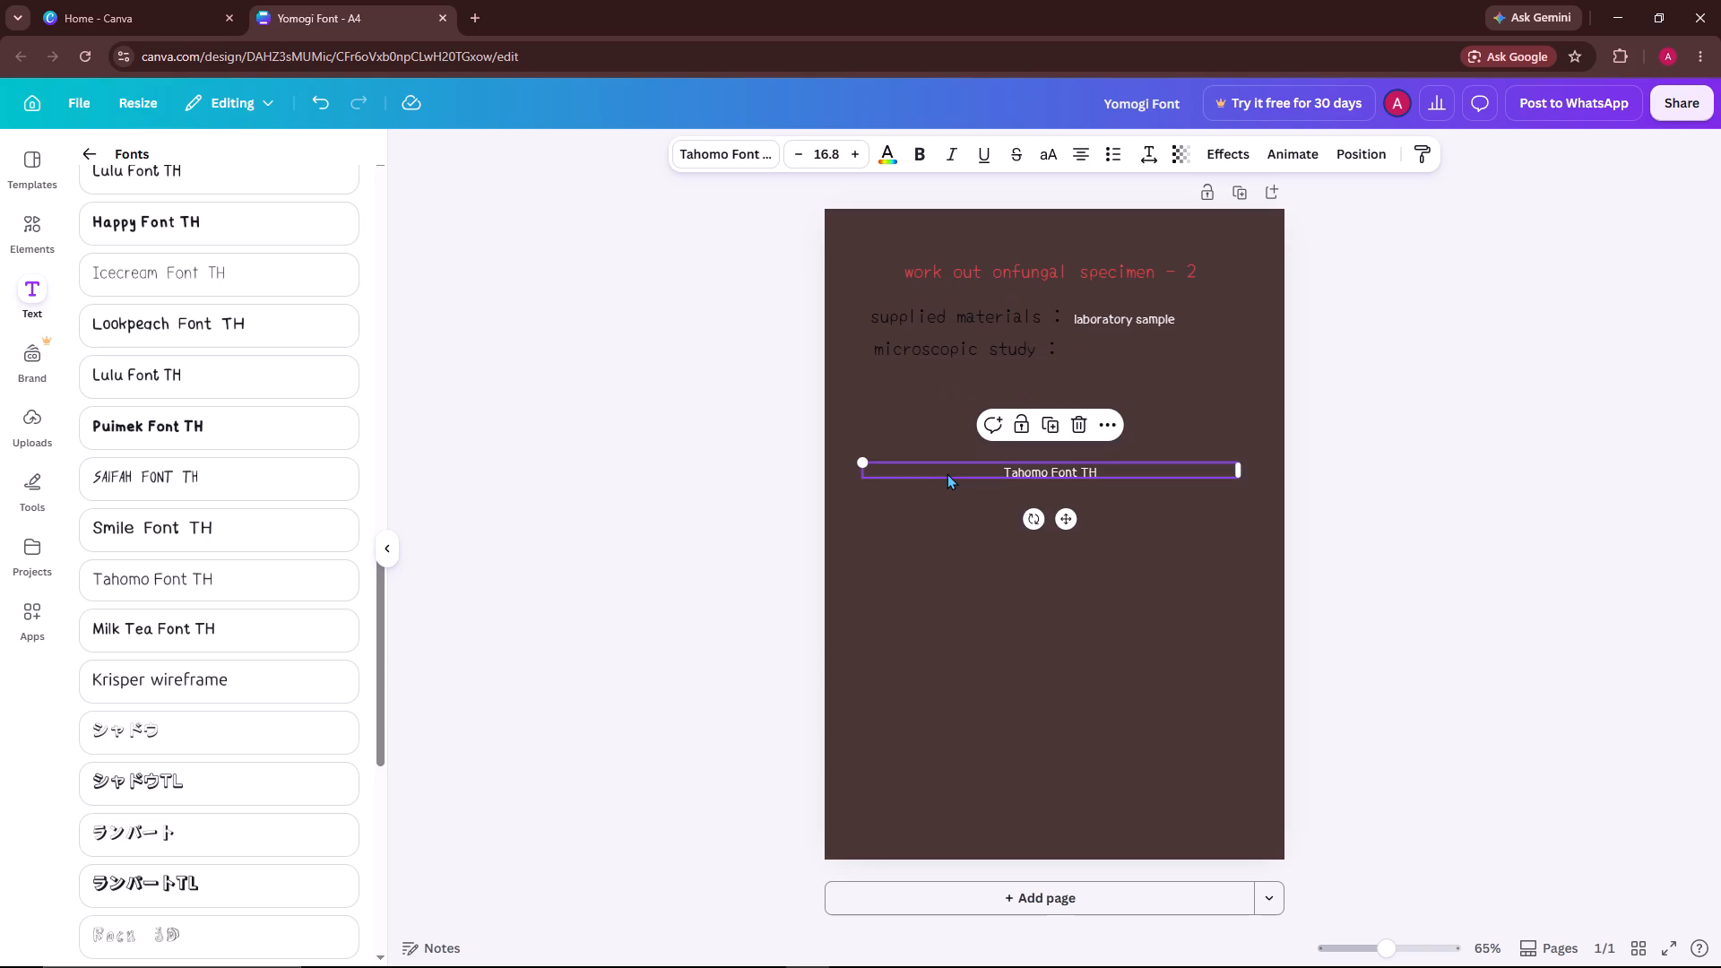
left_click(909, 539)
left_click(953, 350)
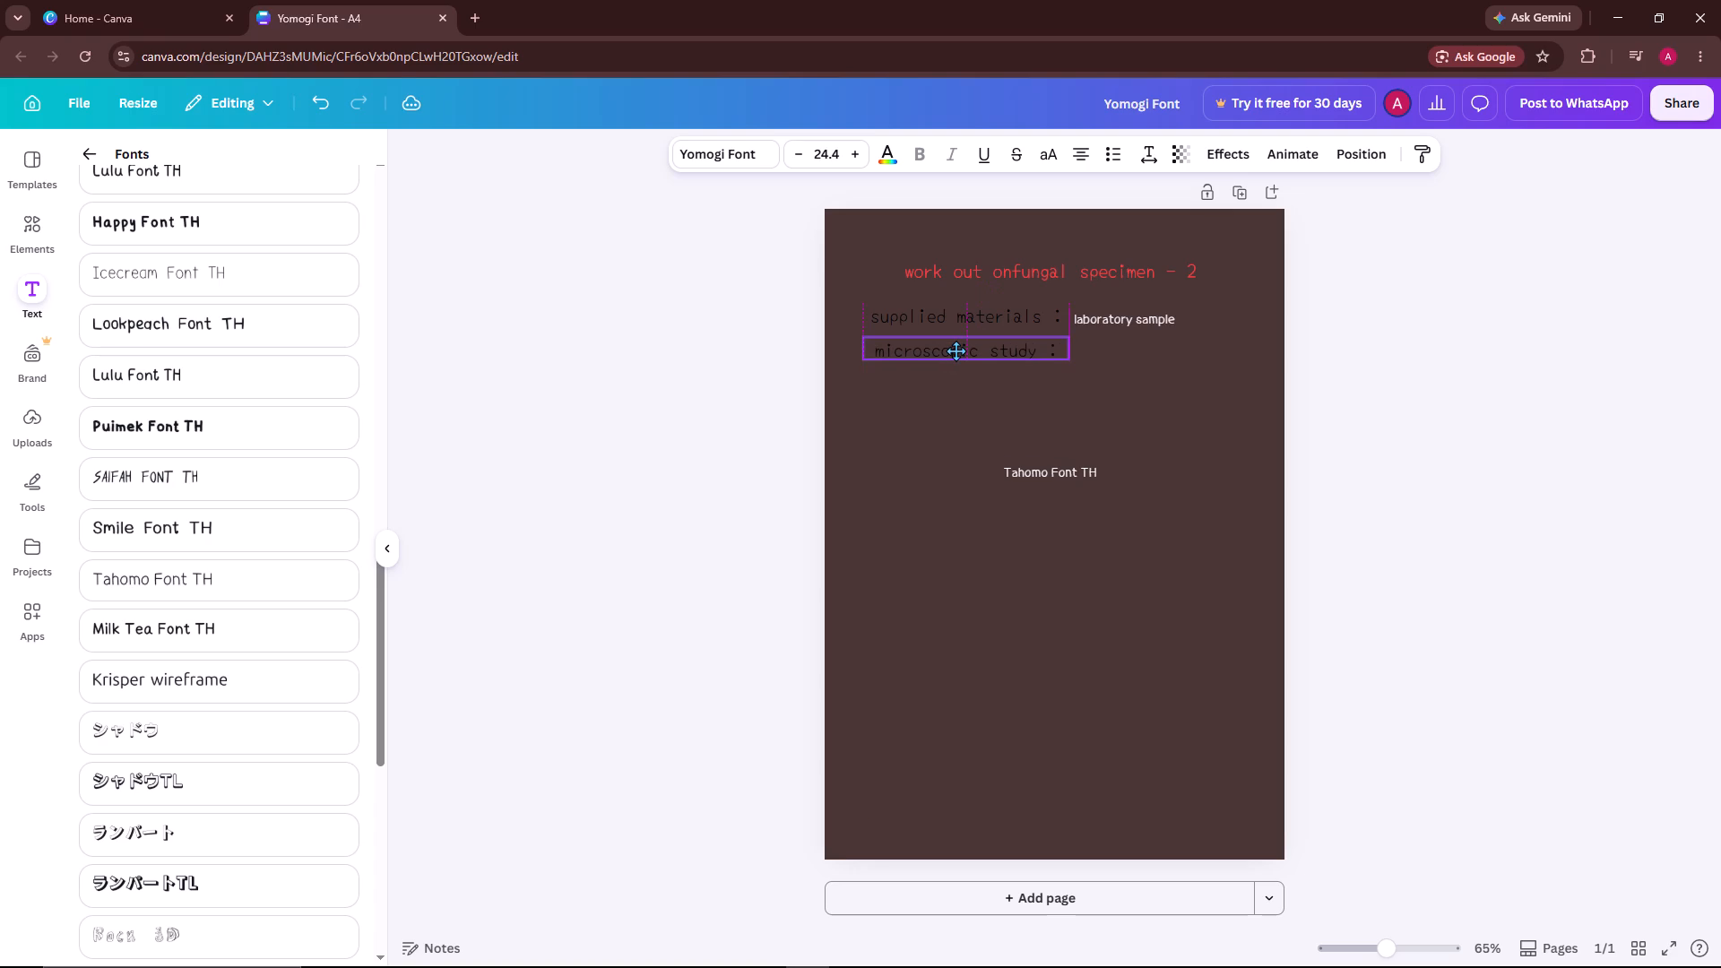
left_click(877, 544)
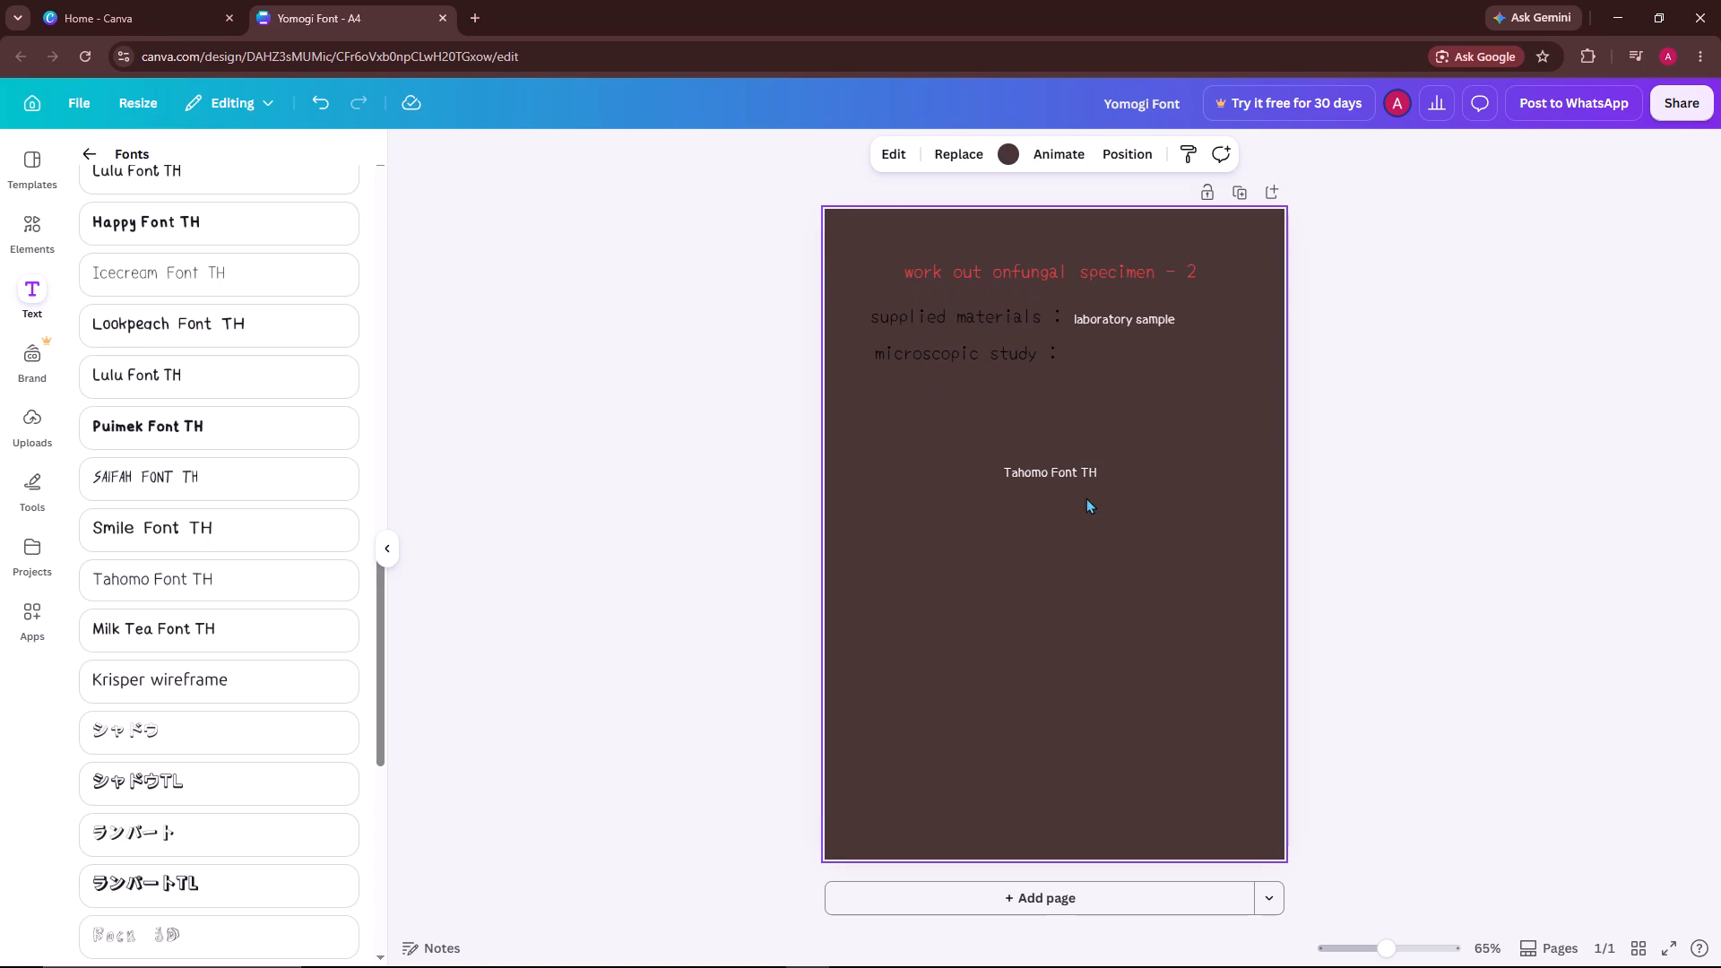
Duplicate the "laboratory sample" text and place the copy beside "microscopic study :", aligned beneath the original.
left_click(1136, 324)
left_click(1160, 271)
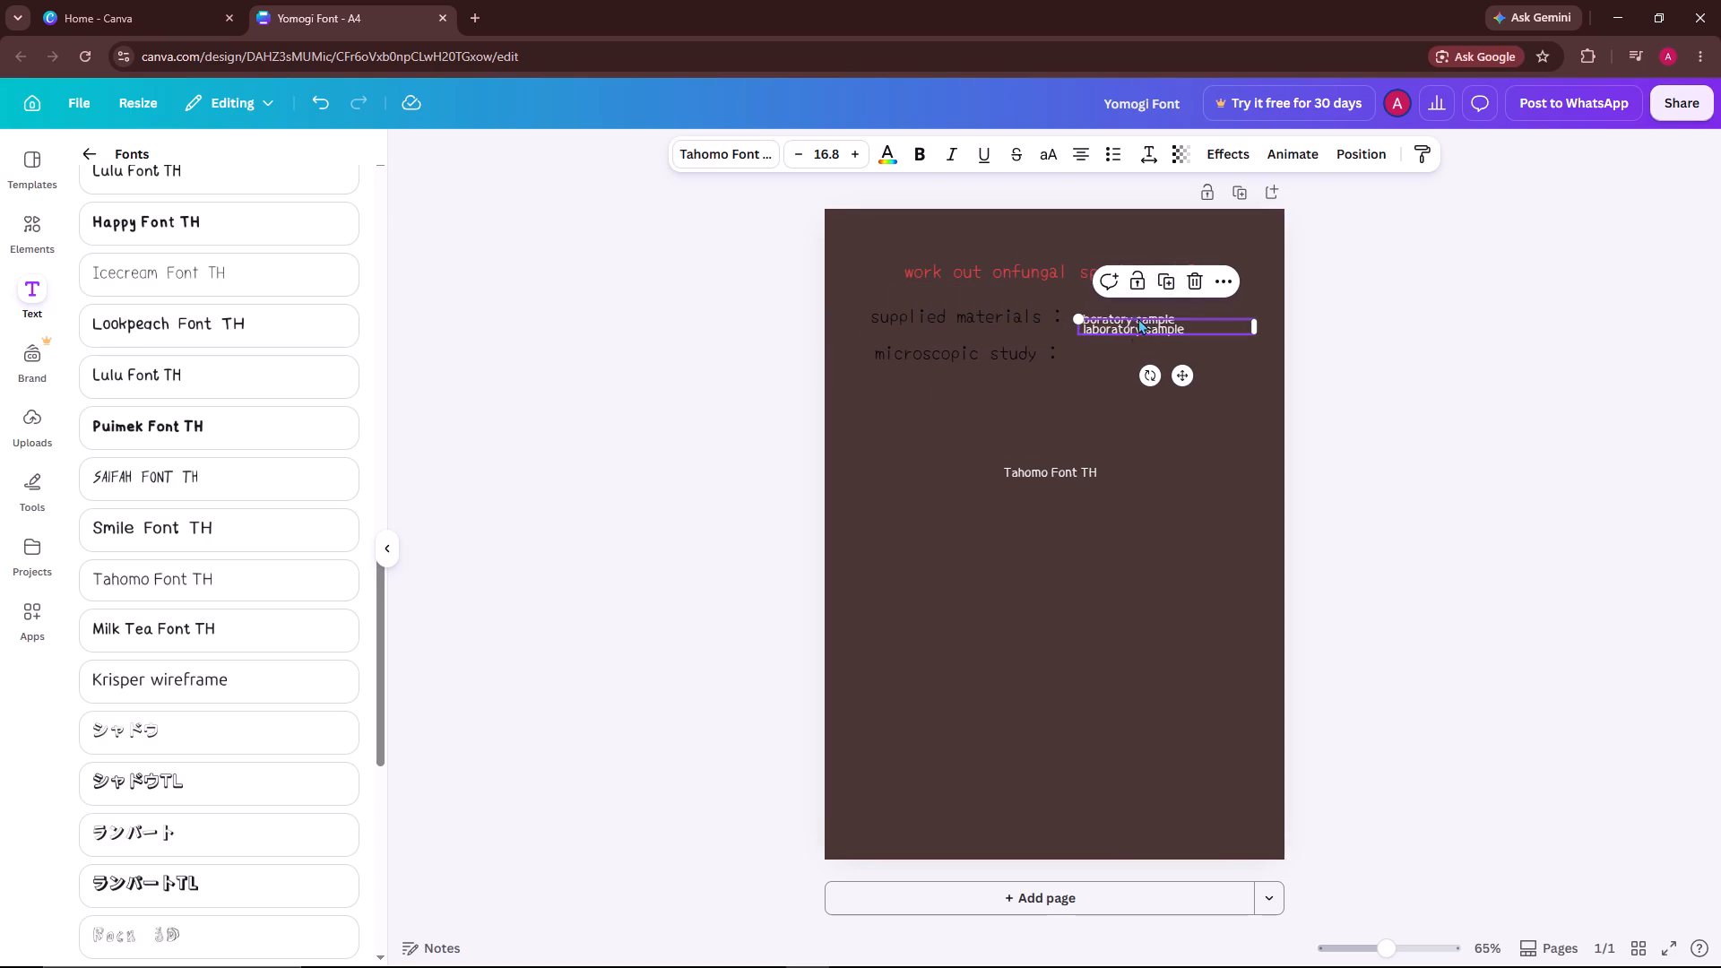
left_click_drag(1132, 330, 1122, 341)
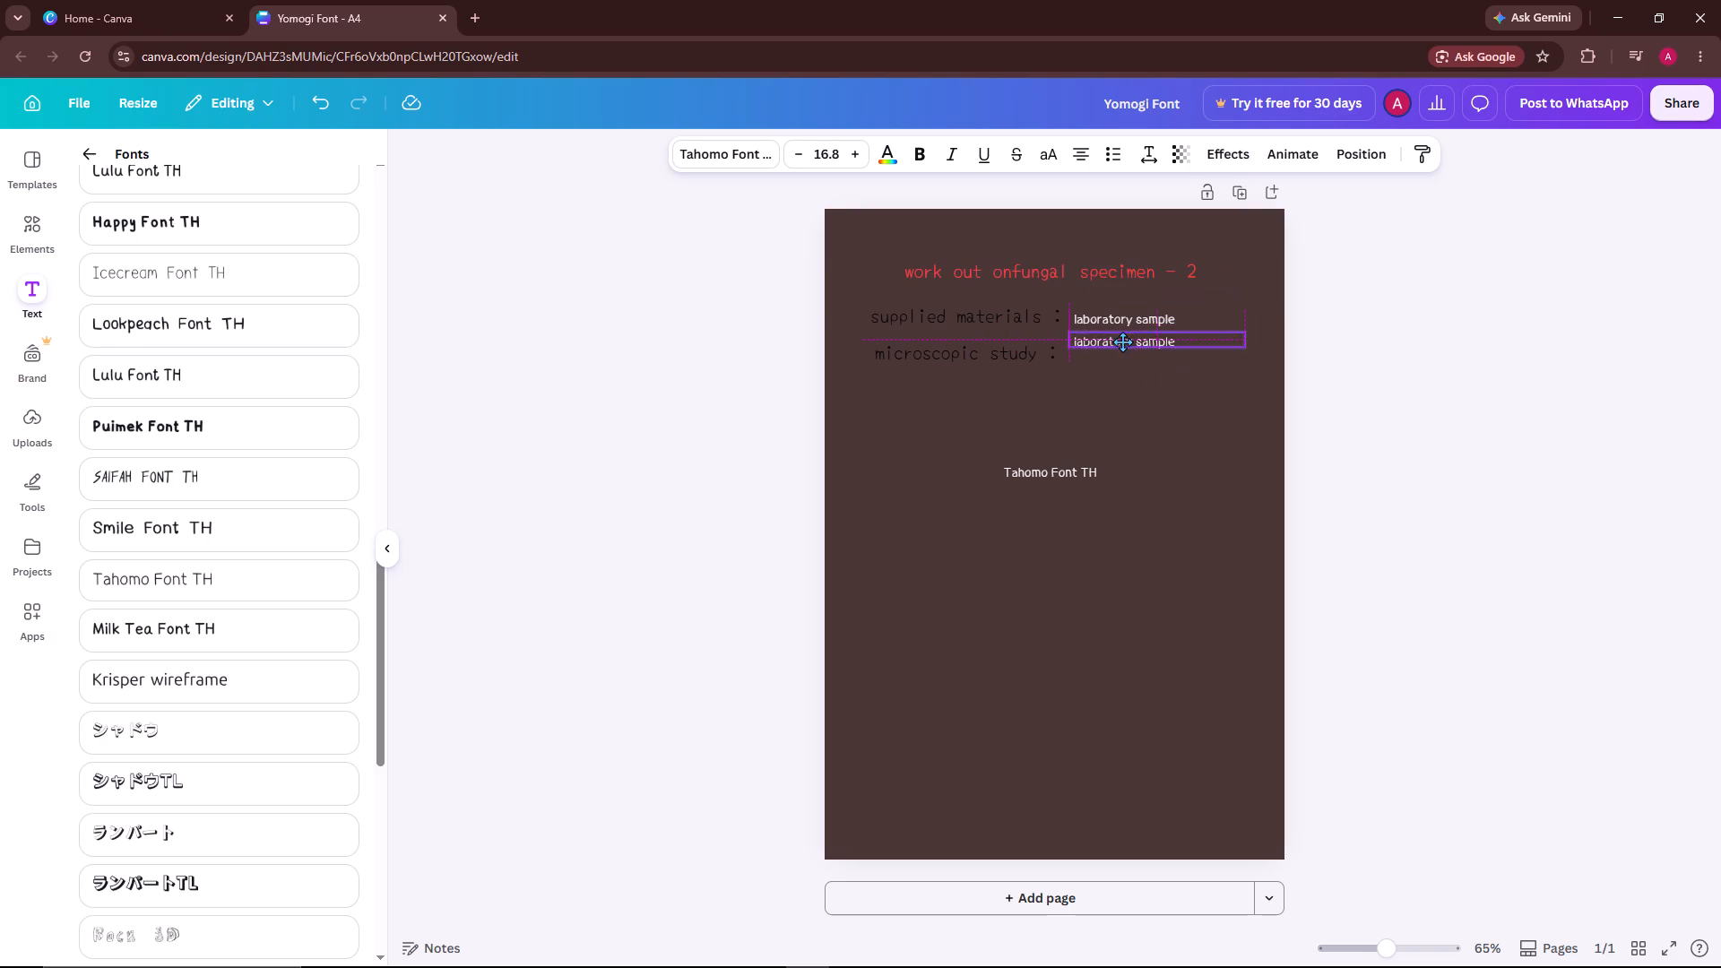
left_click_drag(1122, 341, 1121, 353)
Replace the copied text beside "microscopic study :" with "staning with lactophenol-".
left_click(1180, 354)
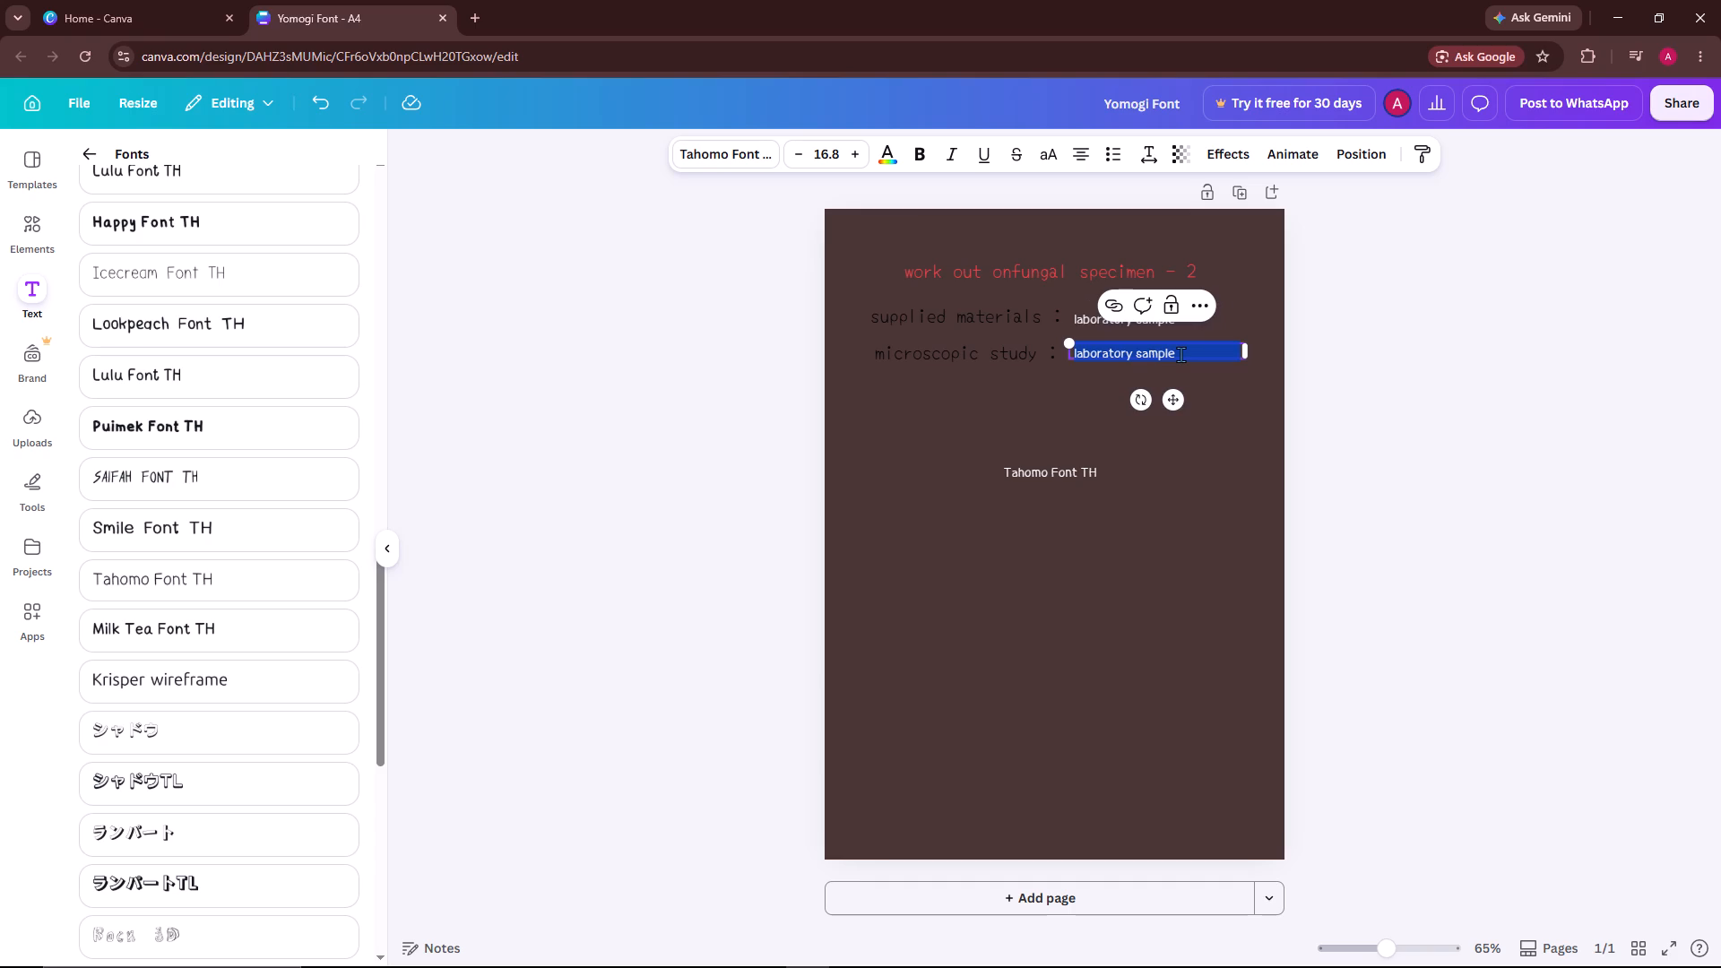
key("BackSpace")
type("stan")
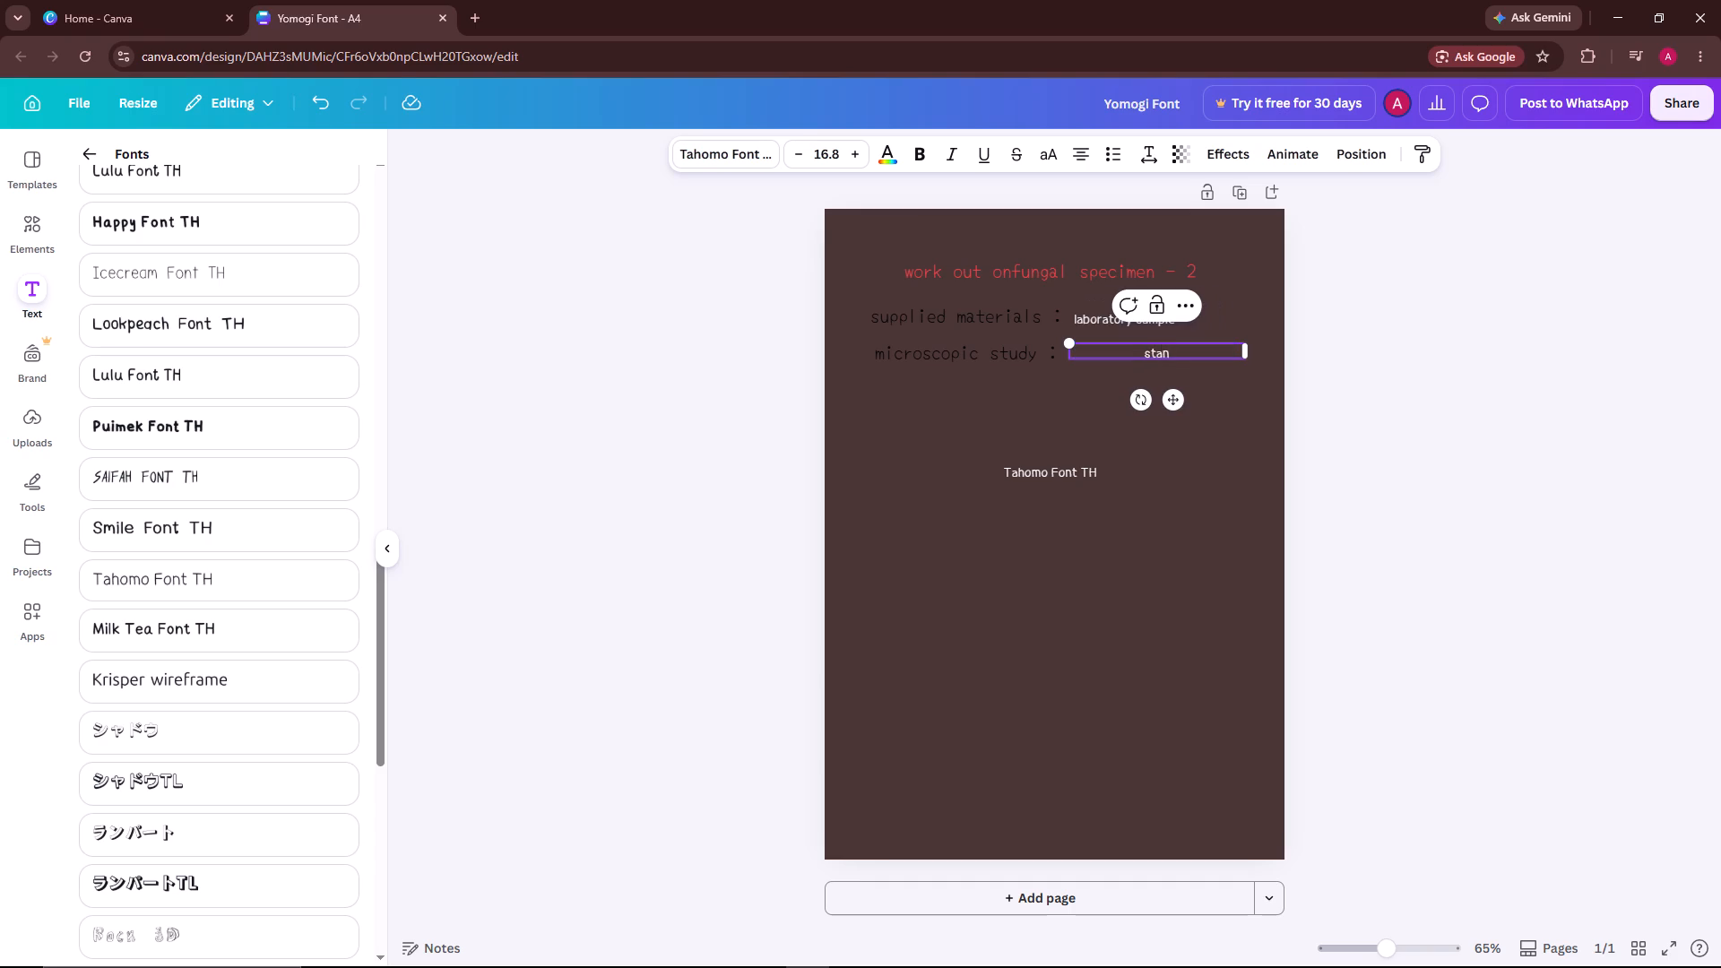
type("ing with")
key("space")
type("lacto")
key("space")
key("BackSpace")
type("phenol")
key("space")
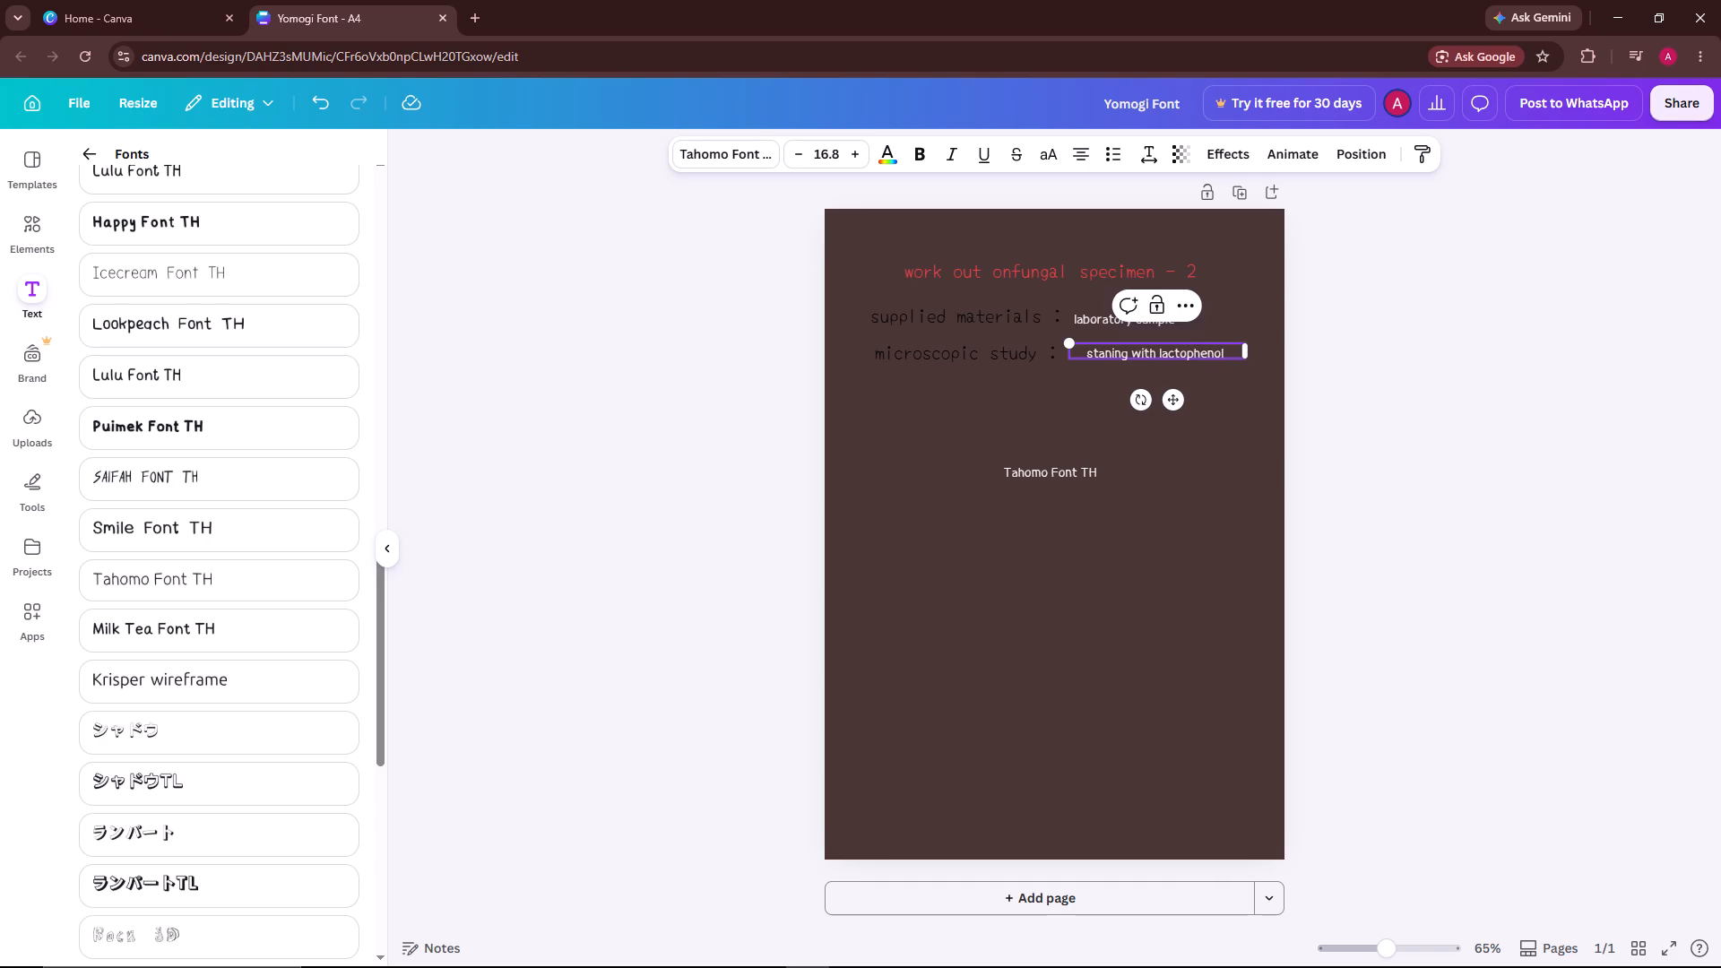
key("BackSpace")
key("minus")
Pad the end of "staning with lactophenol-" with spaces so the words sit close to the "microscopic study :" colon.
key("space")
key("space")
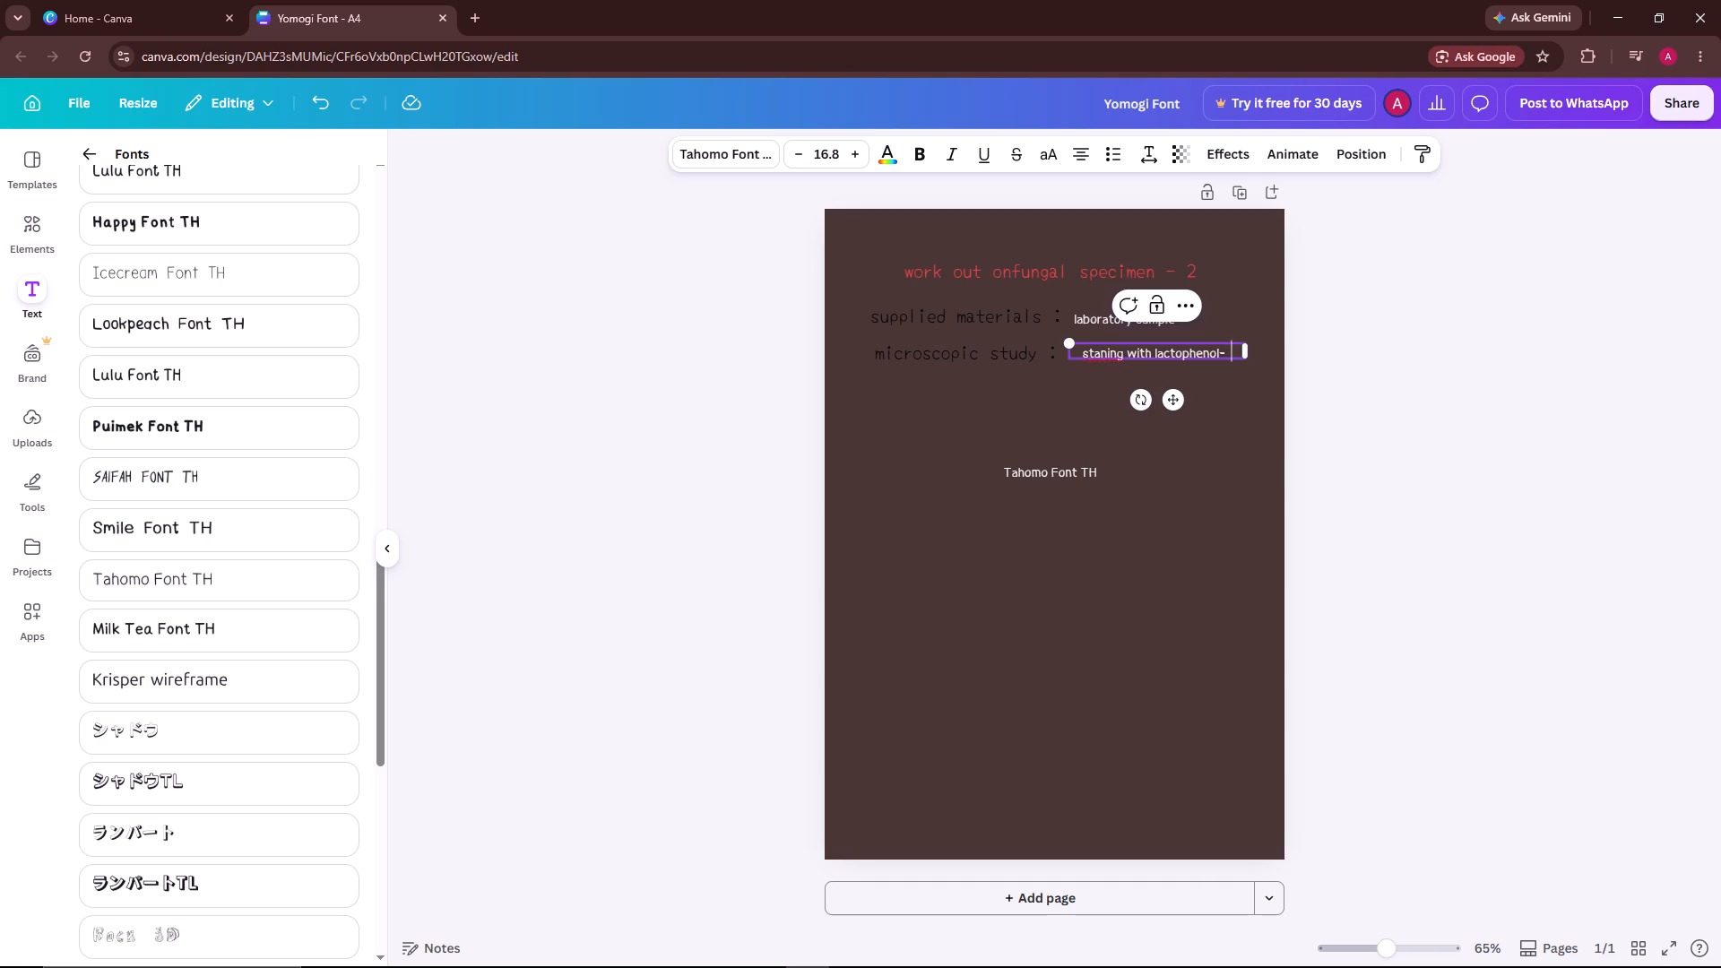
key("space")
key("space")
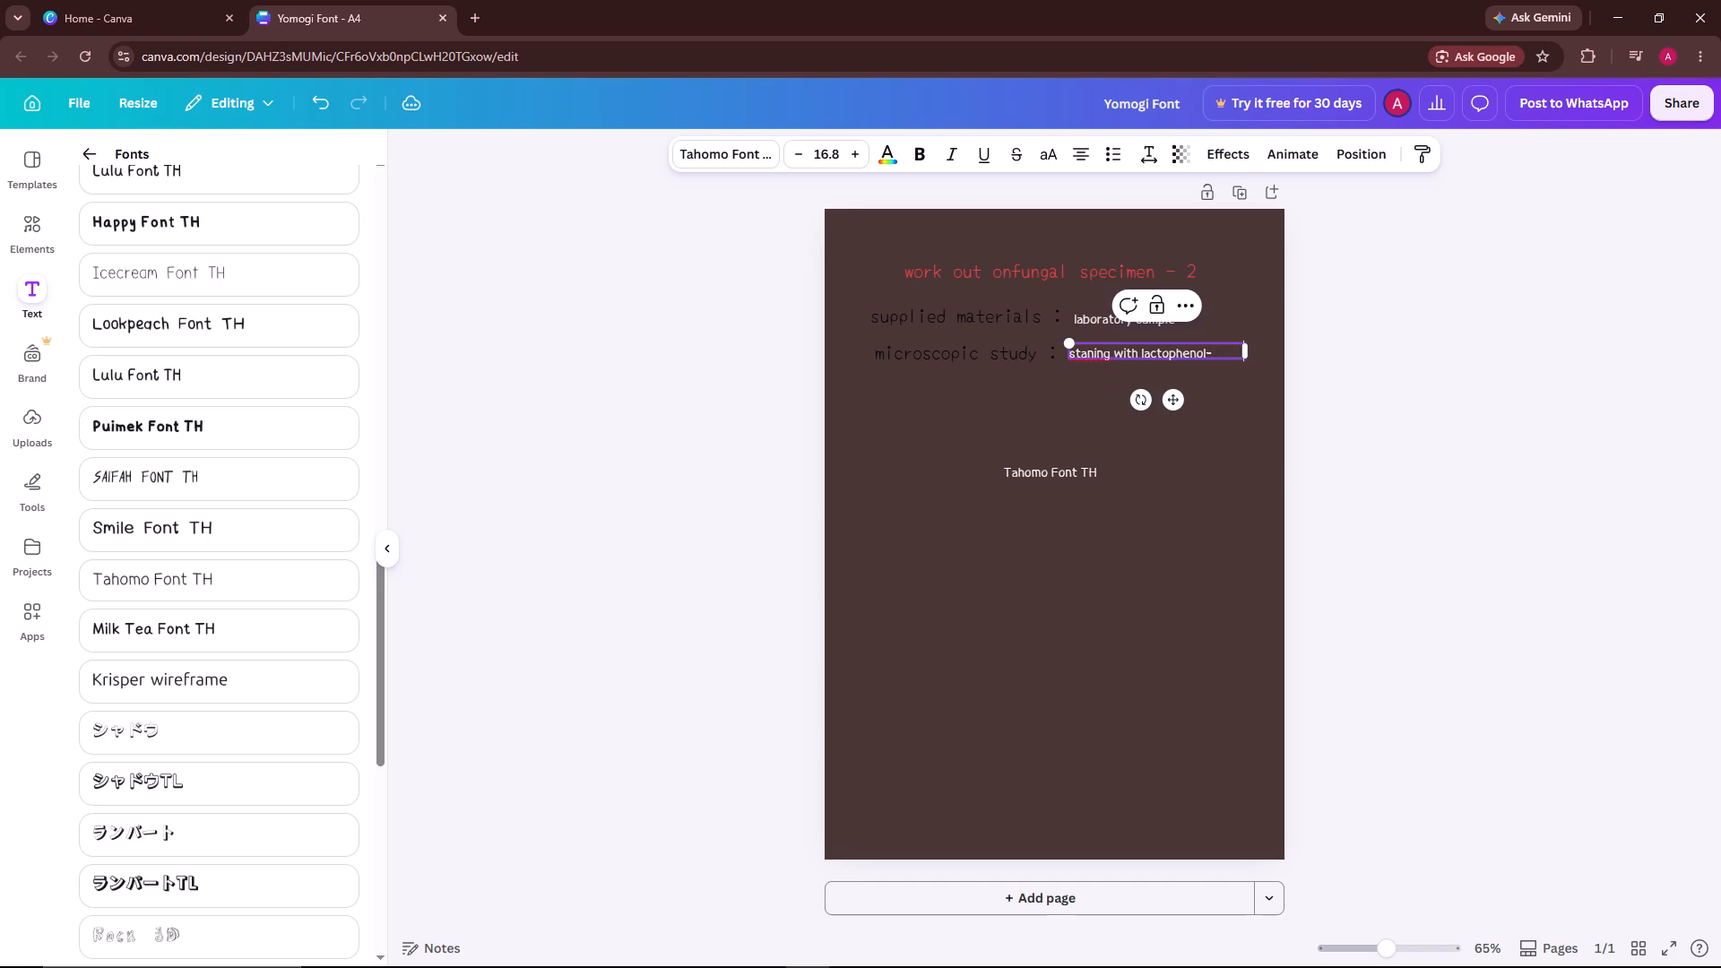
left_click(1047, 670)
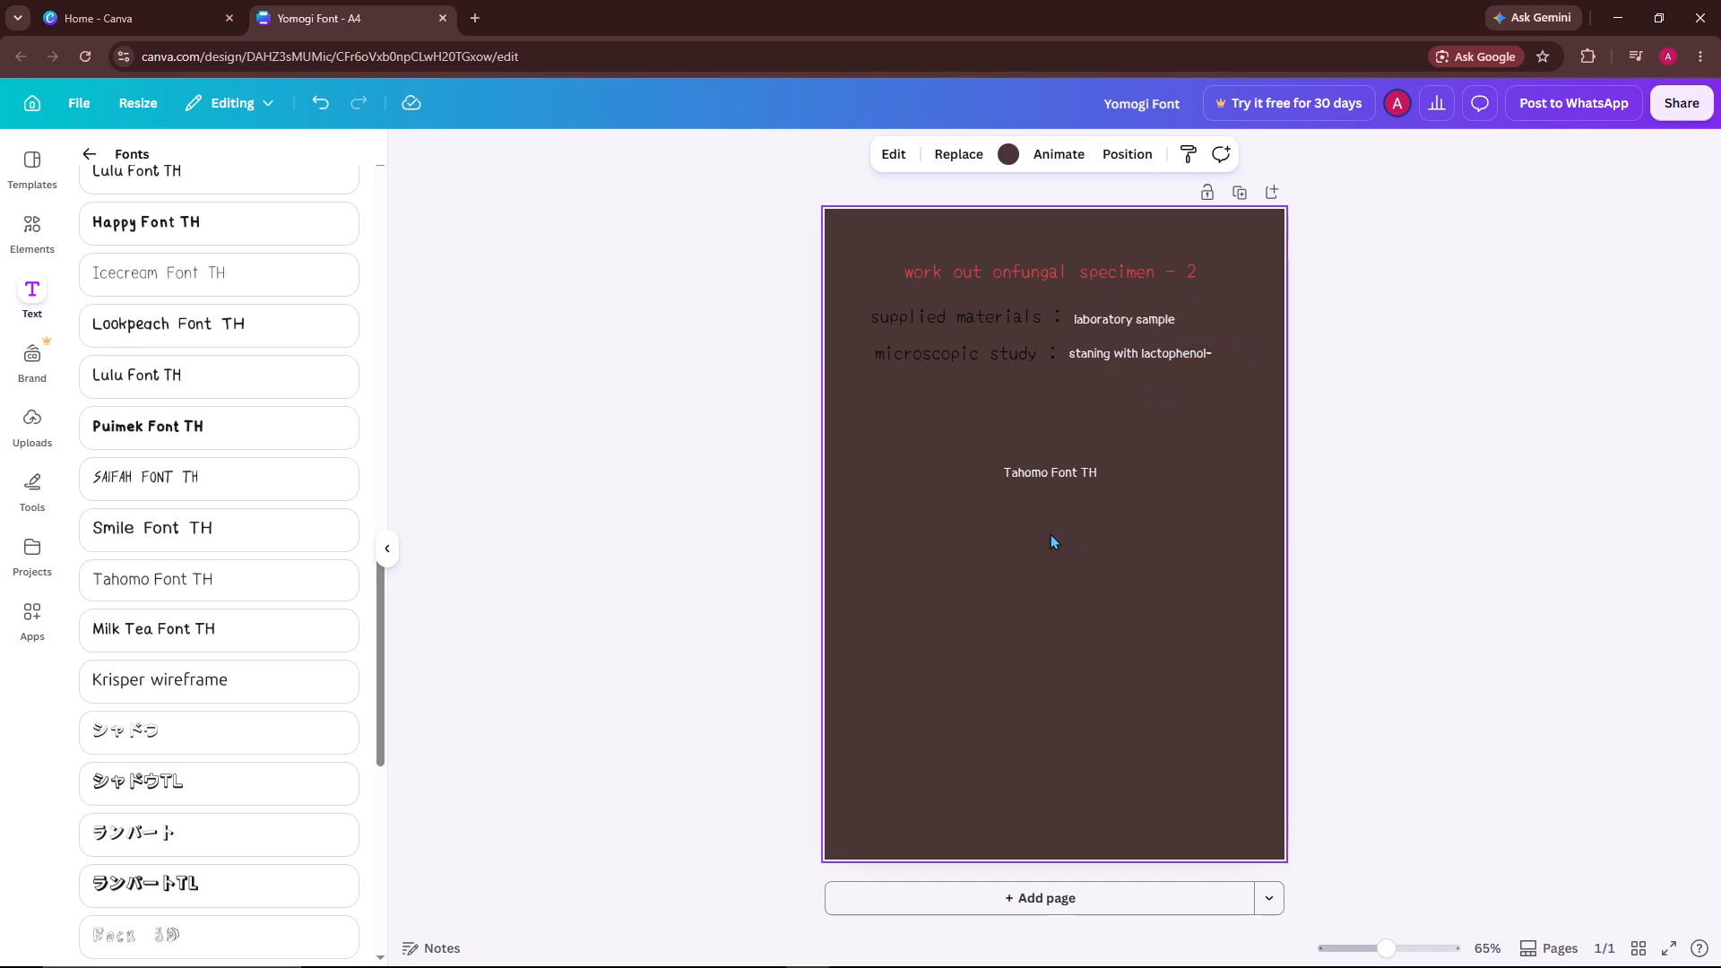
Replace the "Tahomo Font TH" placeholder text in the middle of the page with "cotton blue soluetion".
left_click(1049, 473)
left_click(1108, 471)
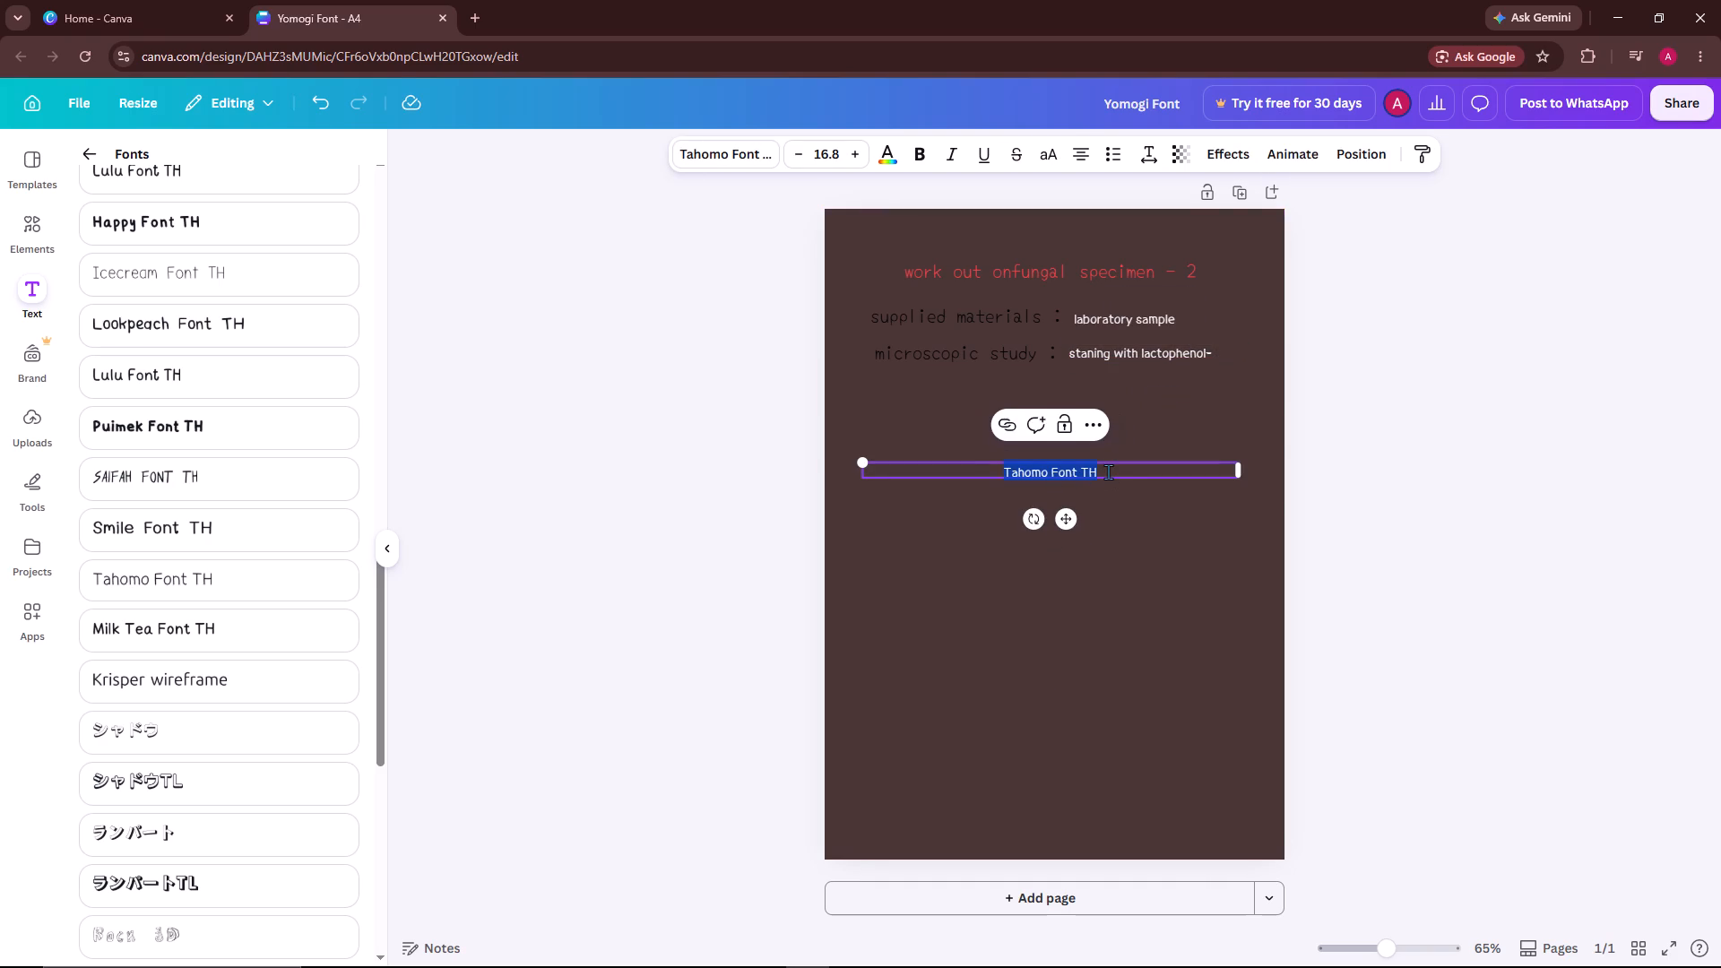
key("BackSpace")
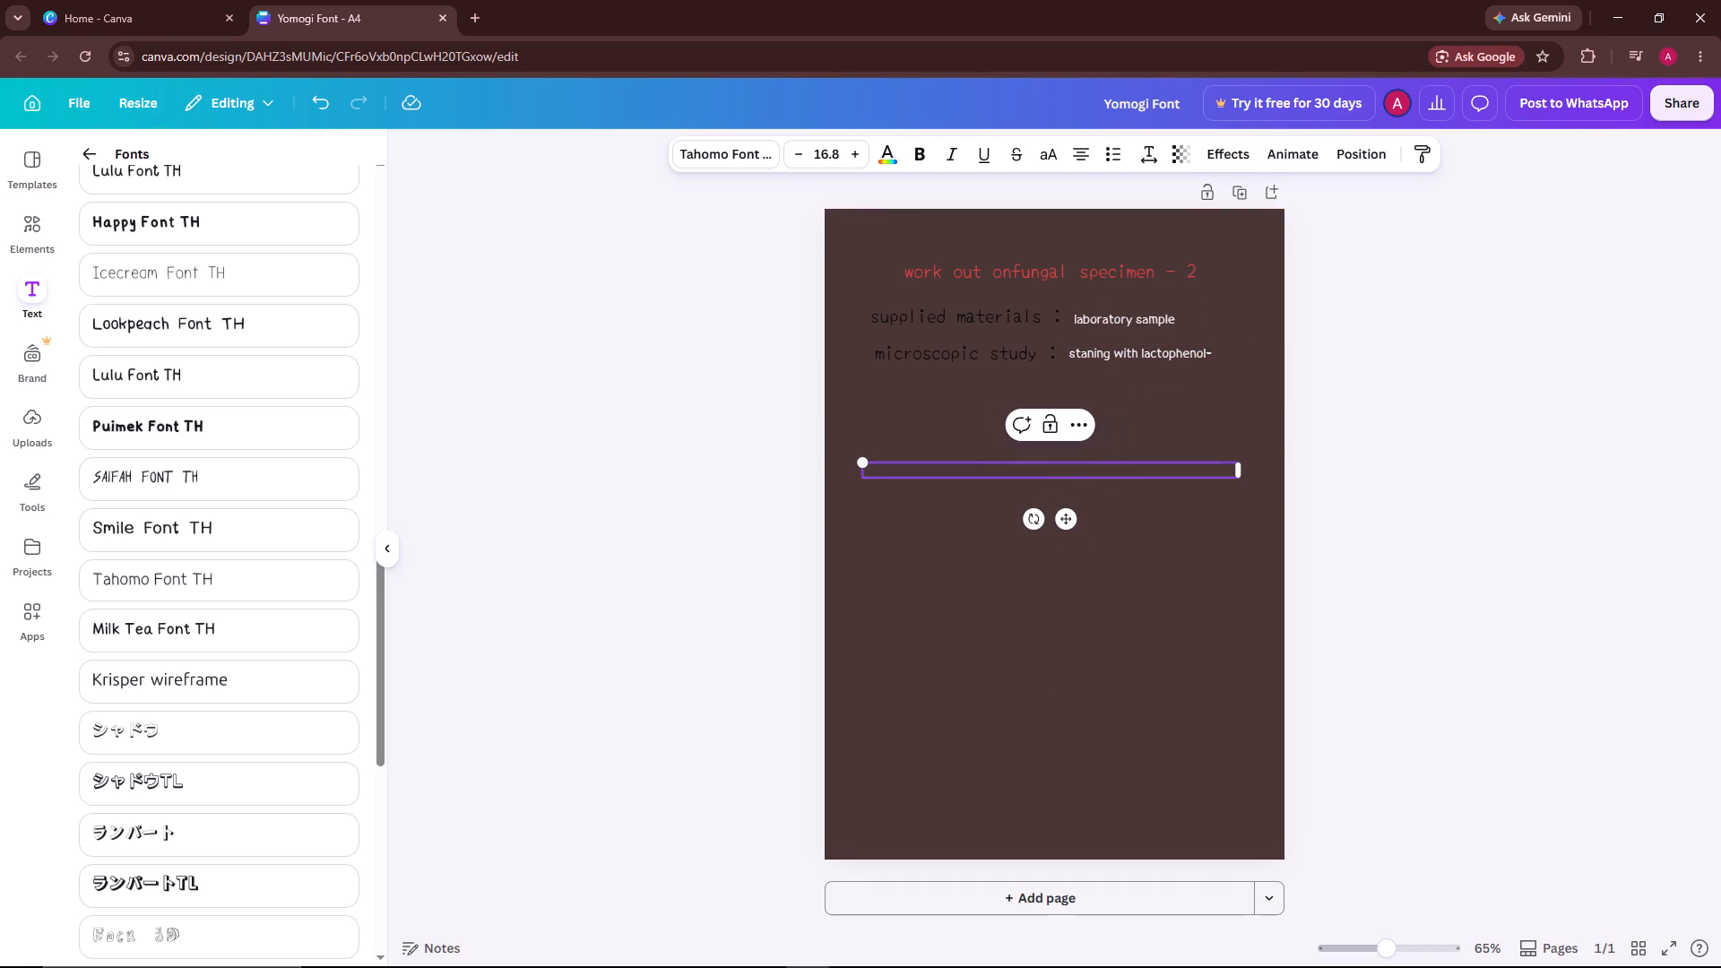
type("cott")
type("on bli")
key("BackSpace")
type("ue")
key("space")
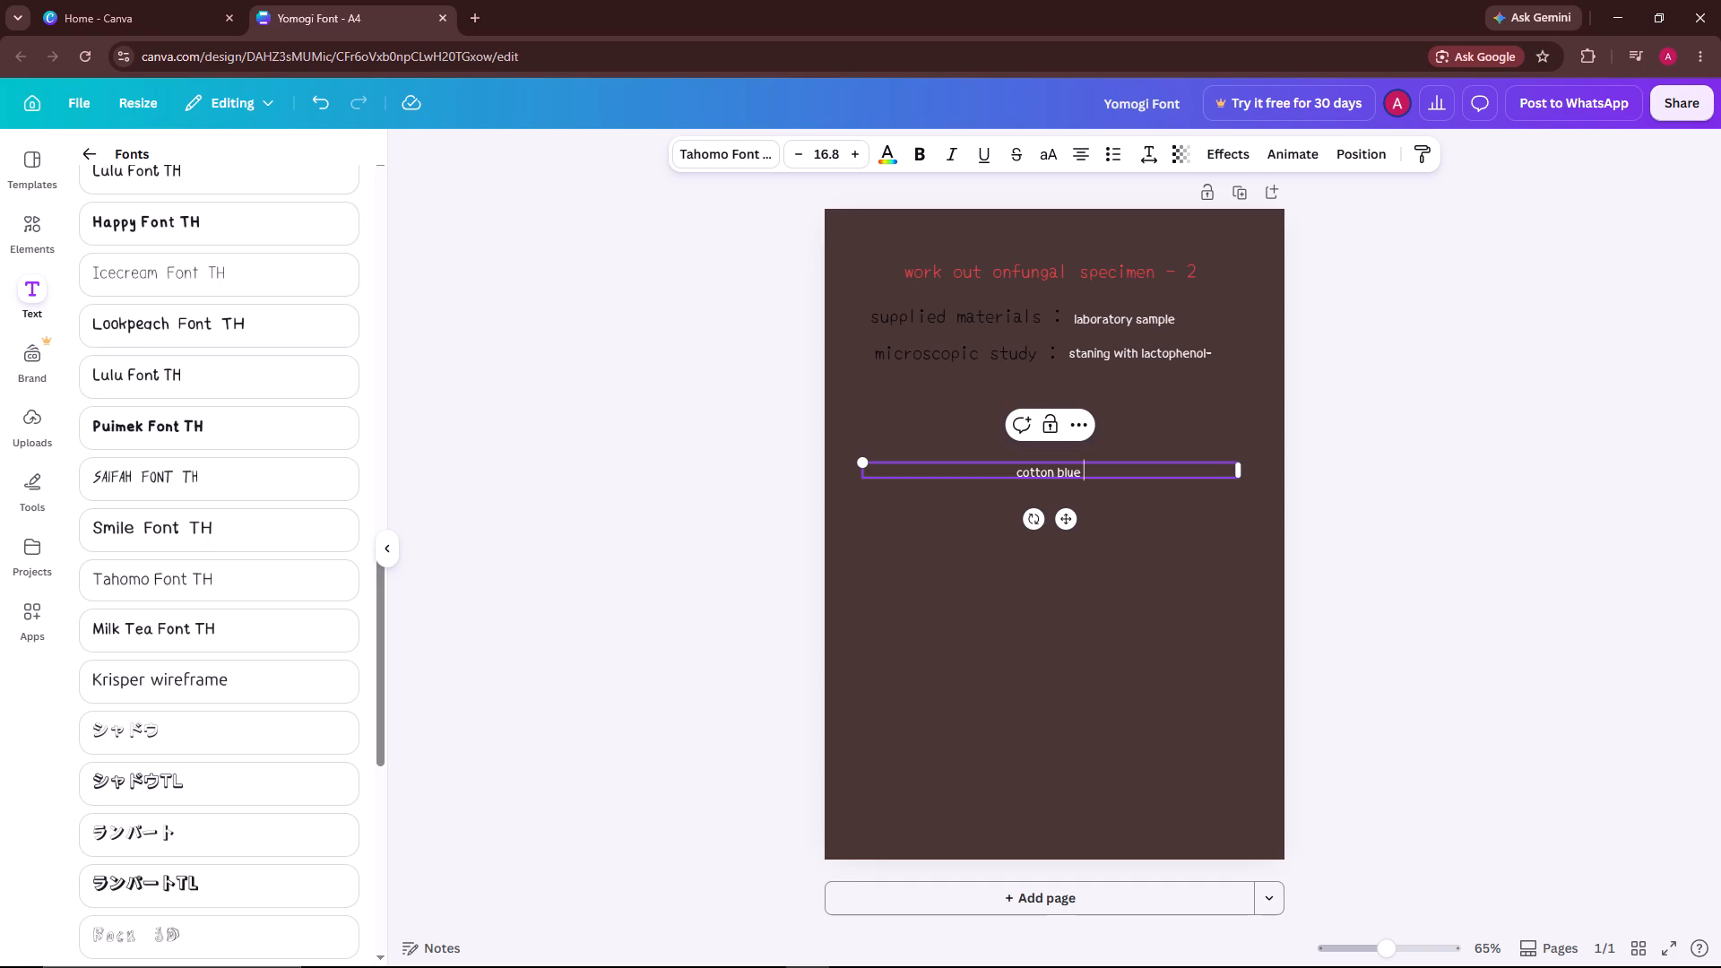
type("solu")
key("t")
key("BackSpace")
type("etion")
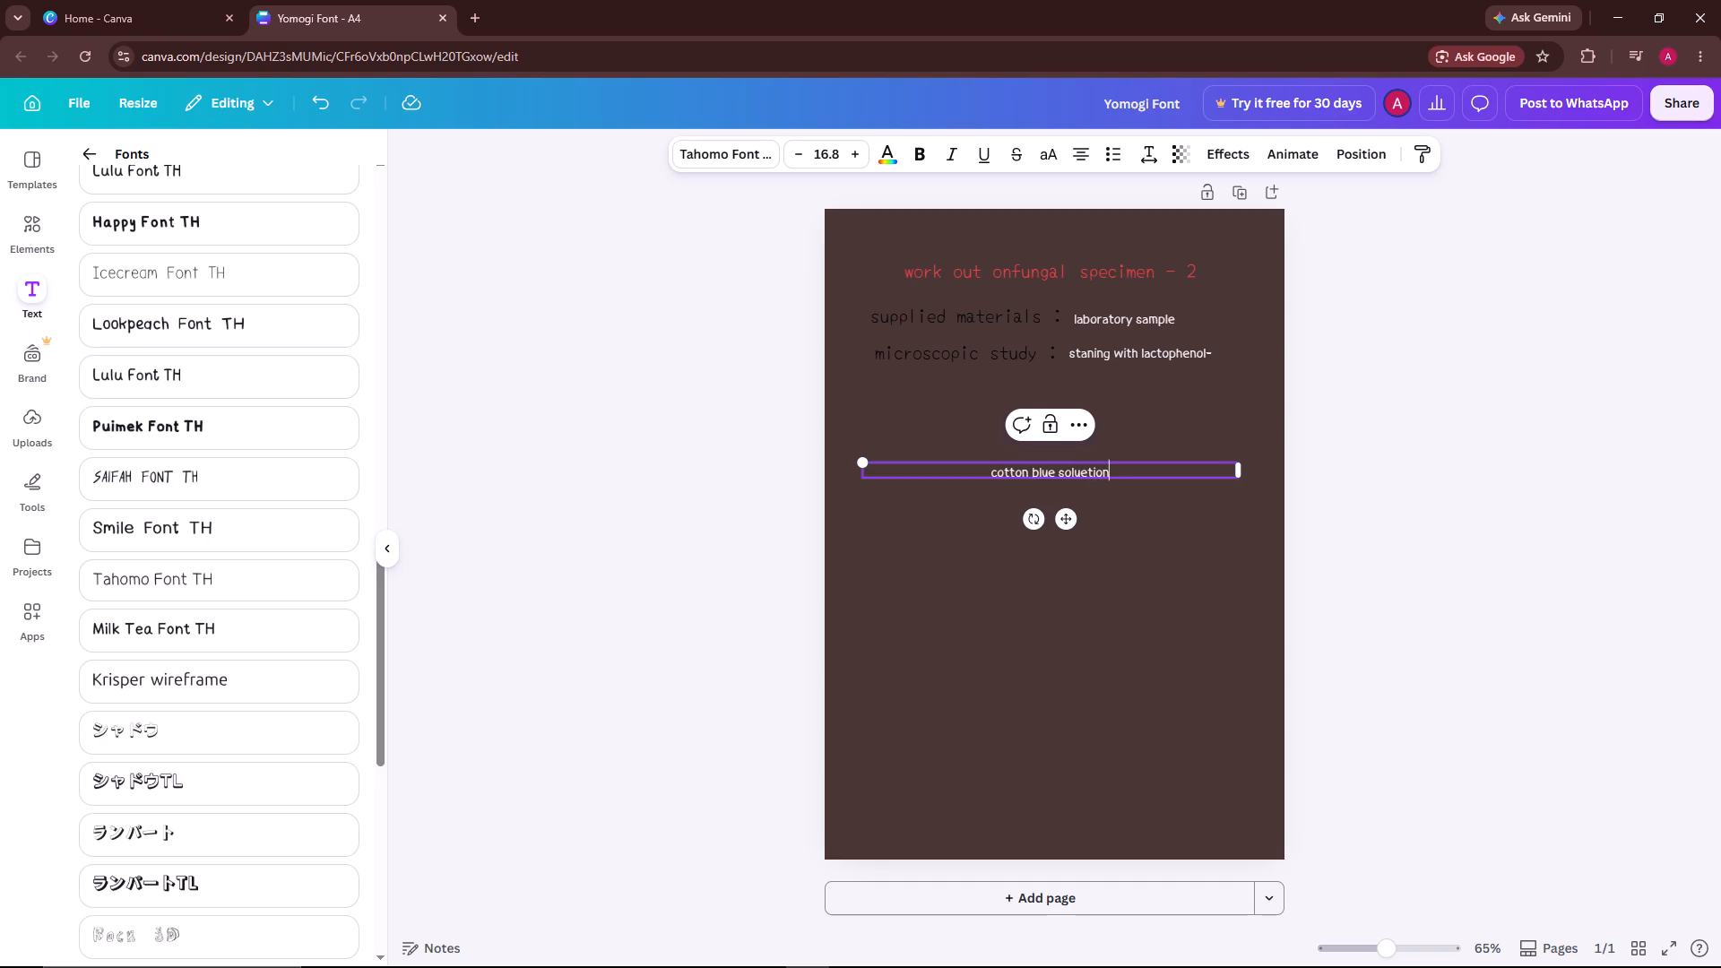
Append "reveals" to "cotton blue soluetion", with a space separating the words.
type("rev")
type("eals")
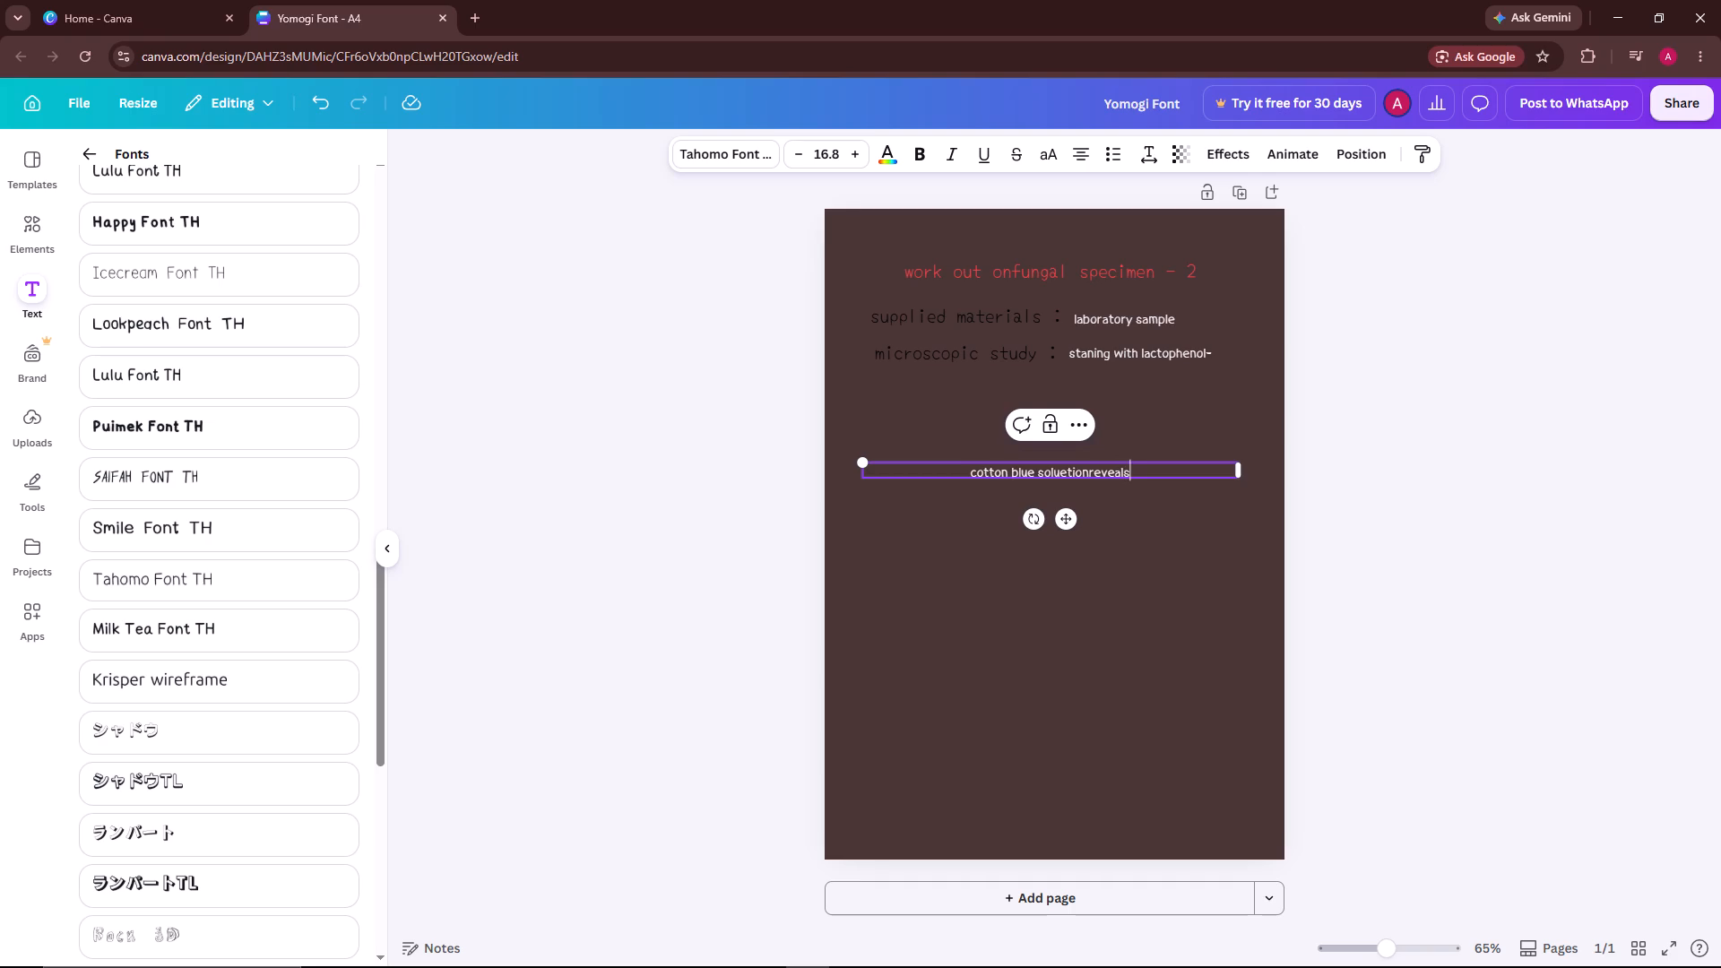
key("space")
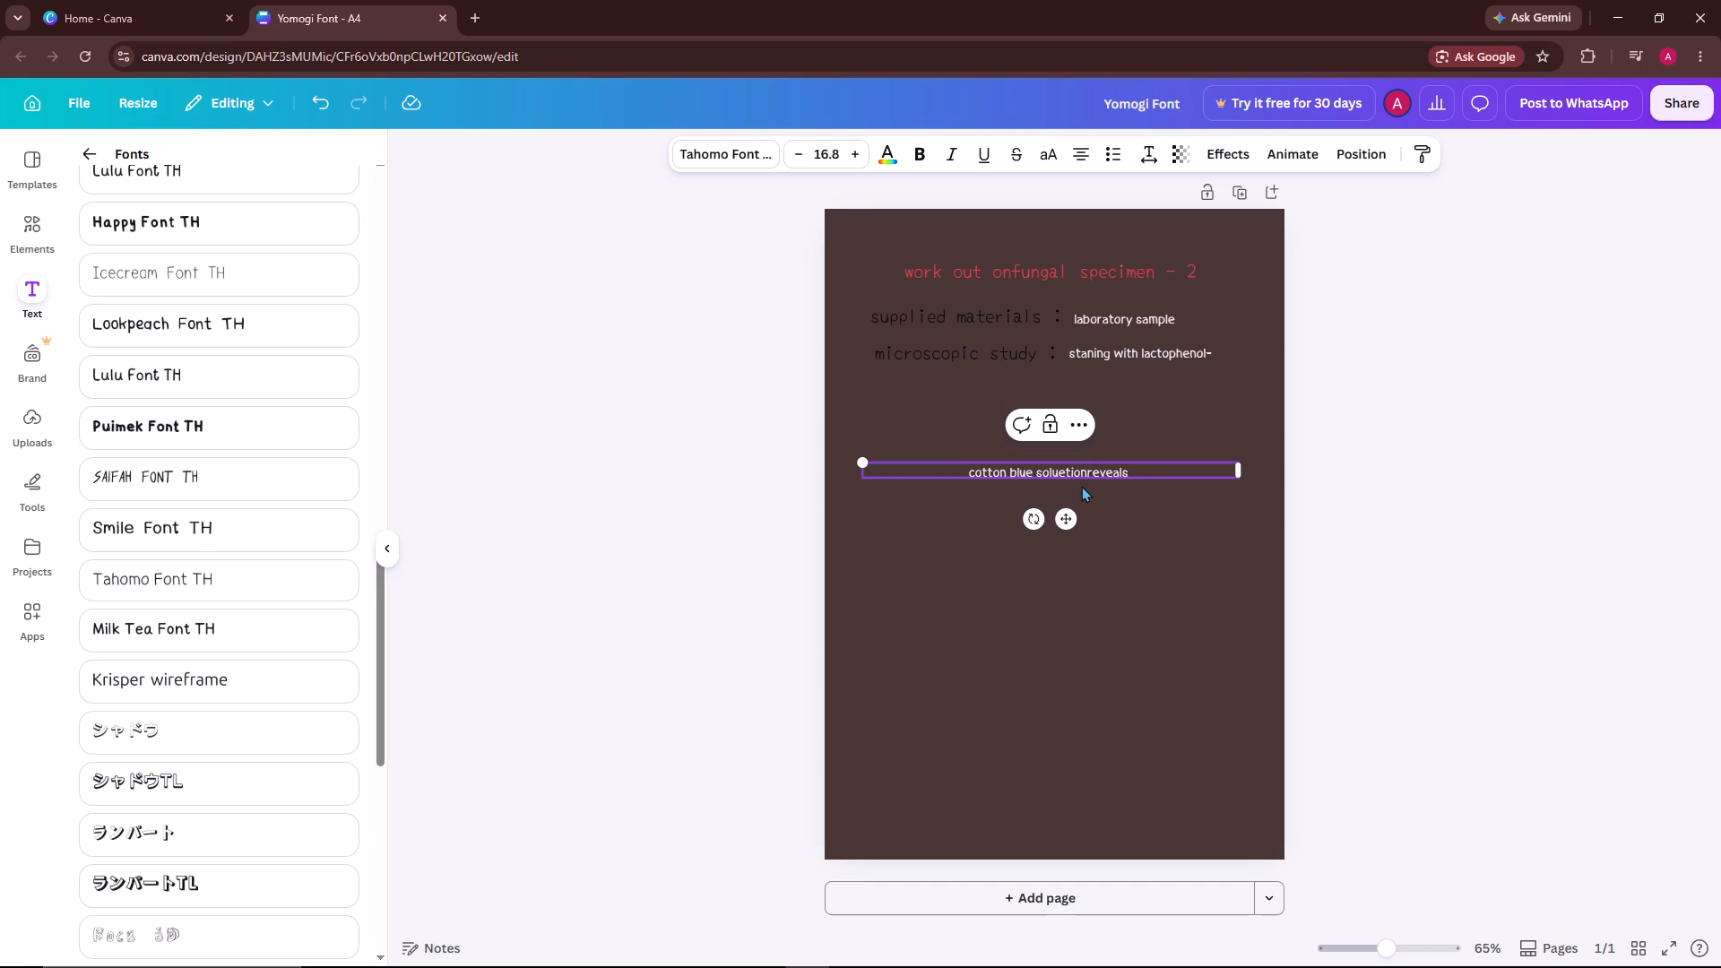
left_click(1085, 477)
key("space")
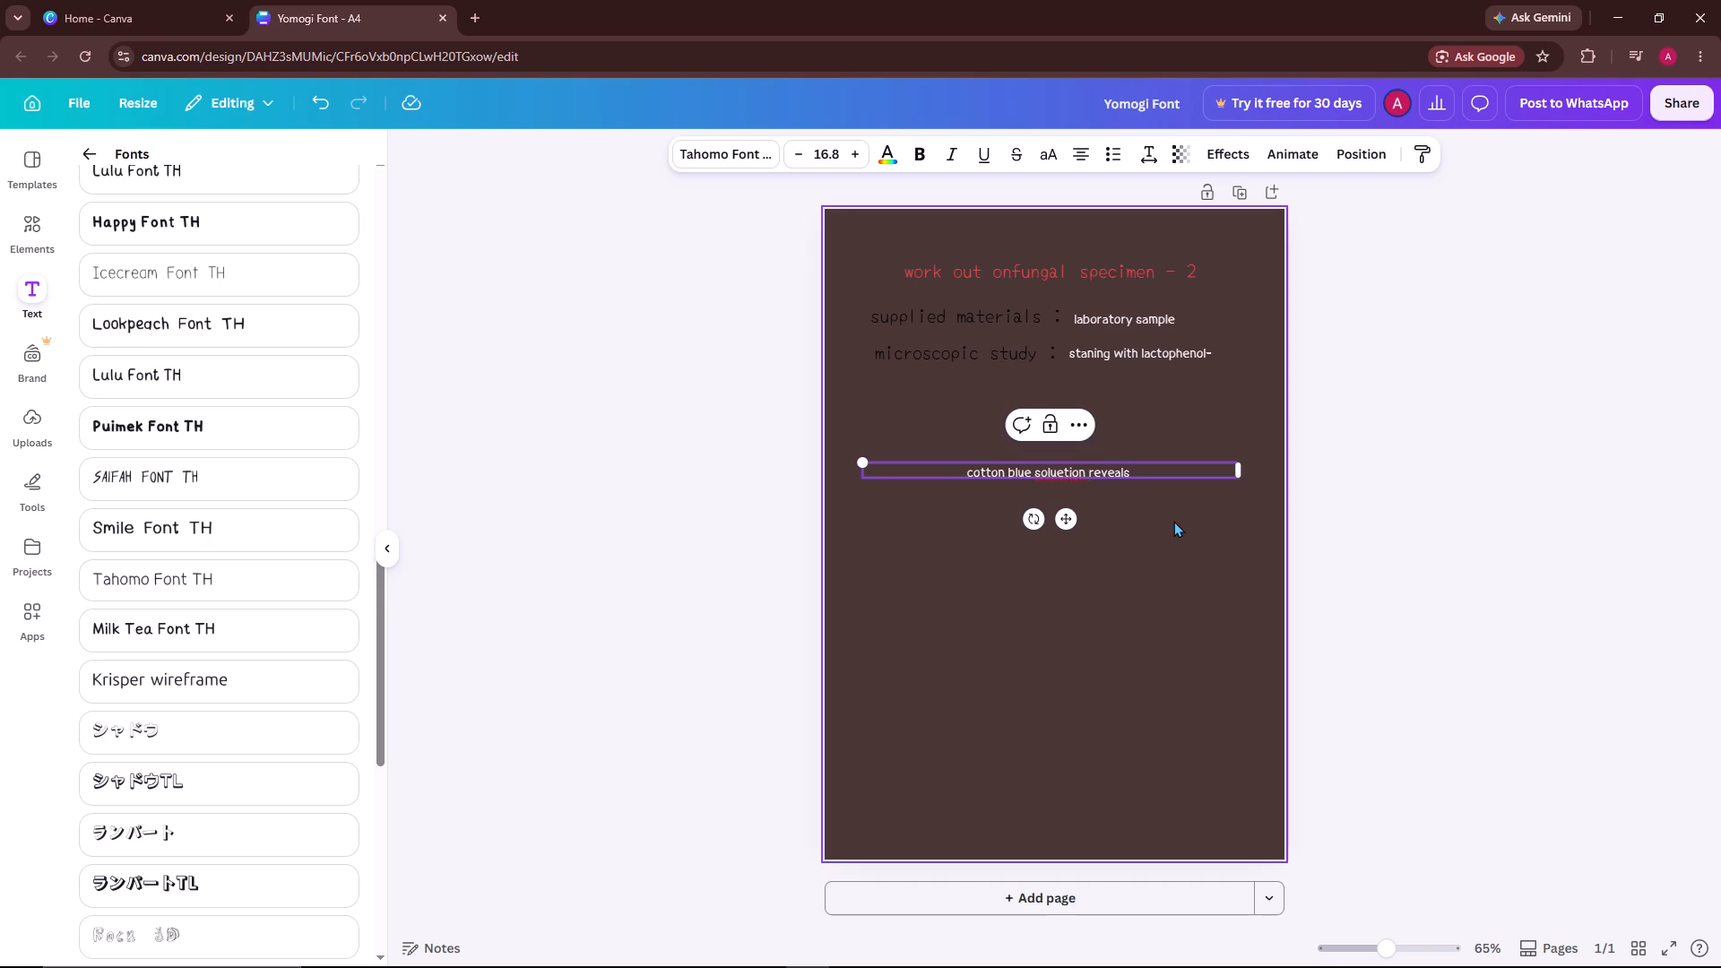
Collapse the fonts list and continue the sentence after "reveals" with "the following".
left_click(1140, 475)
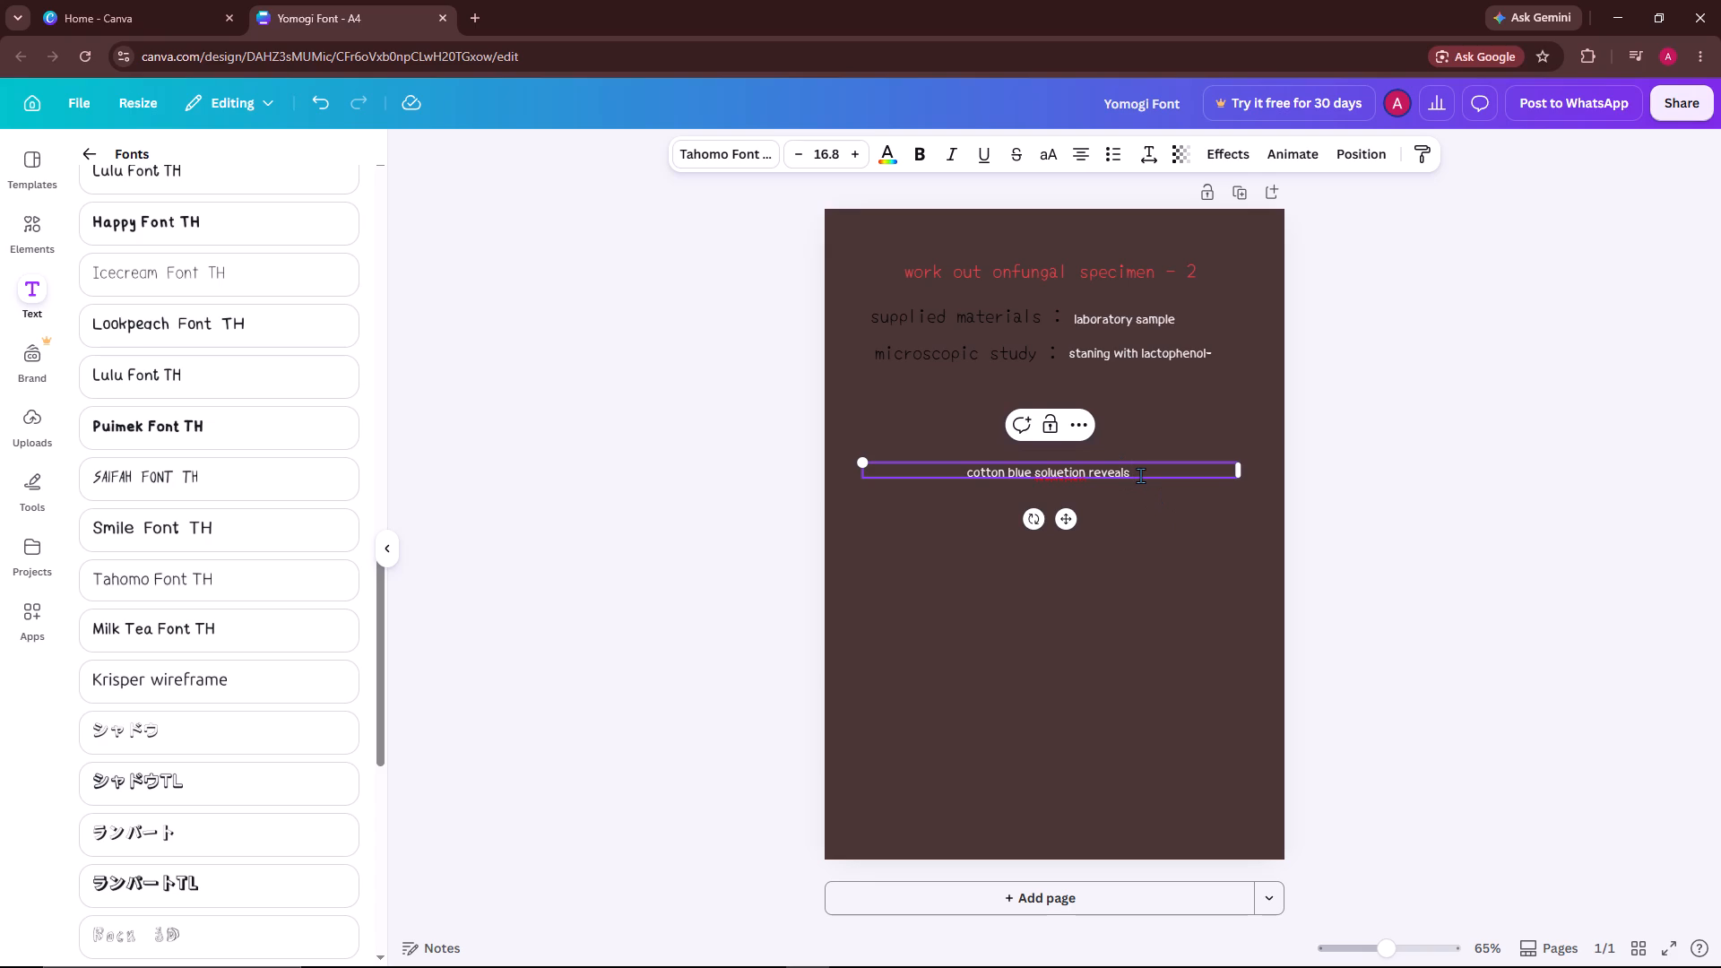
left_click(385, 544)
left_click(982, 473)
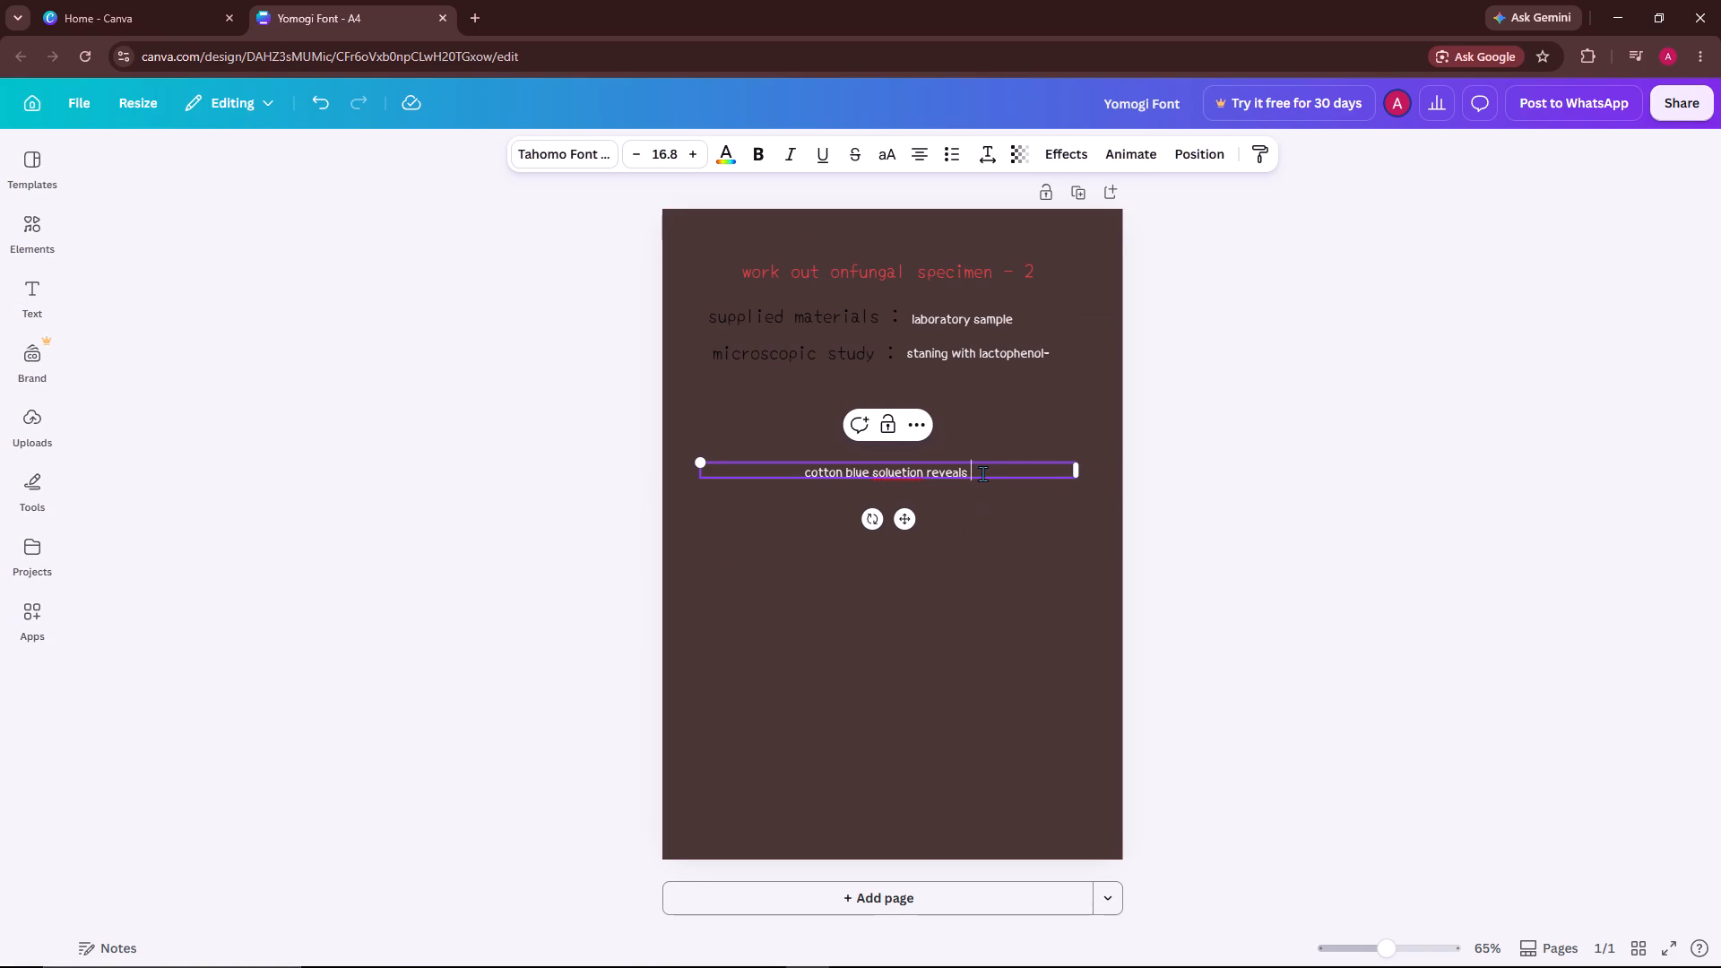
type("te")
key("space")
key("BackSpace")
key("BackSpace")
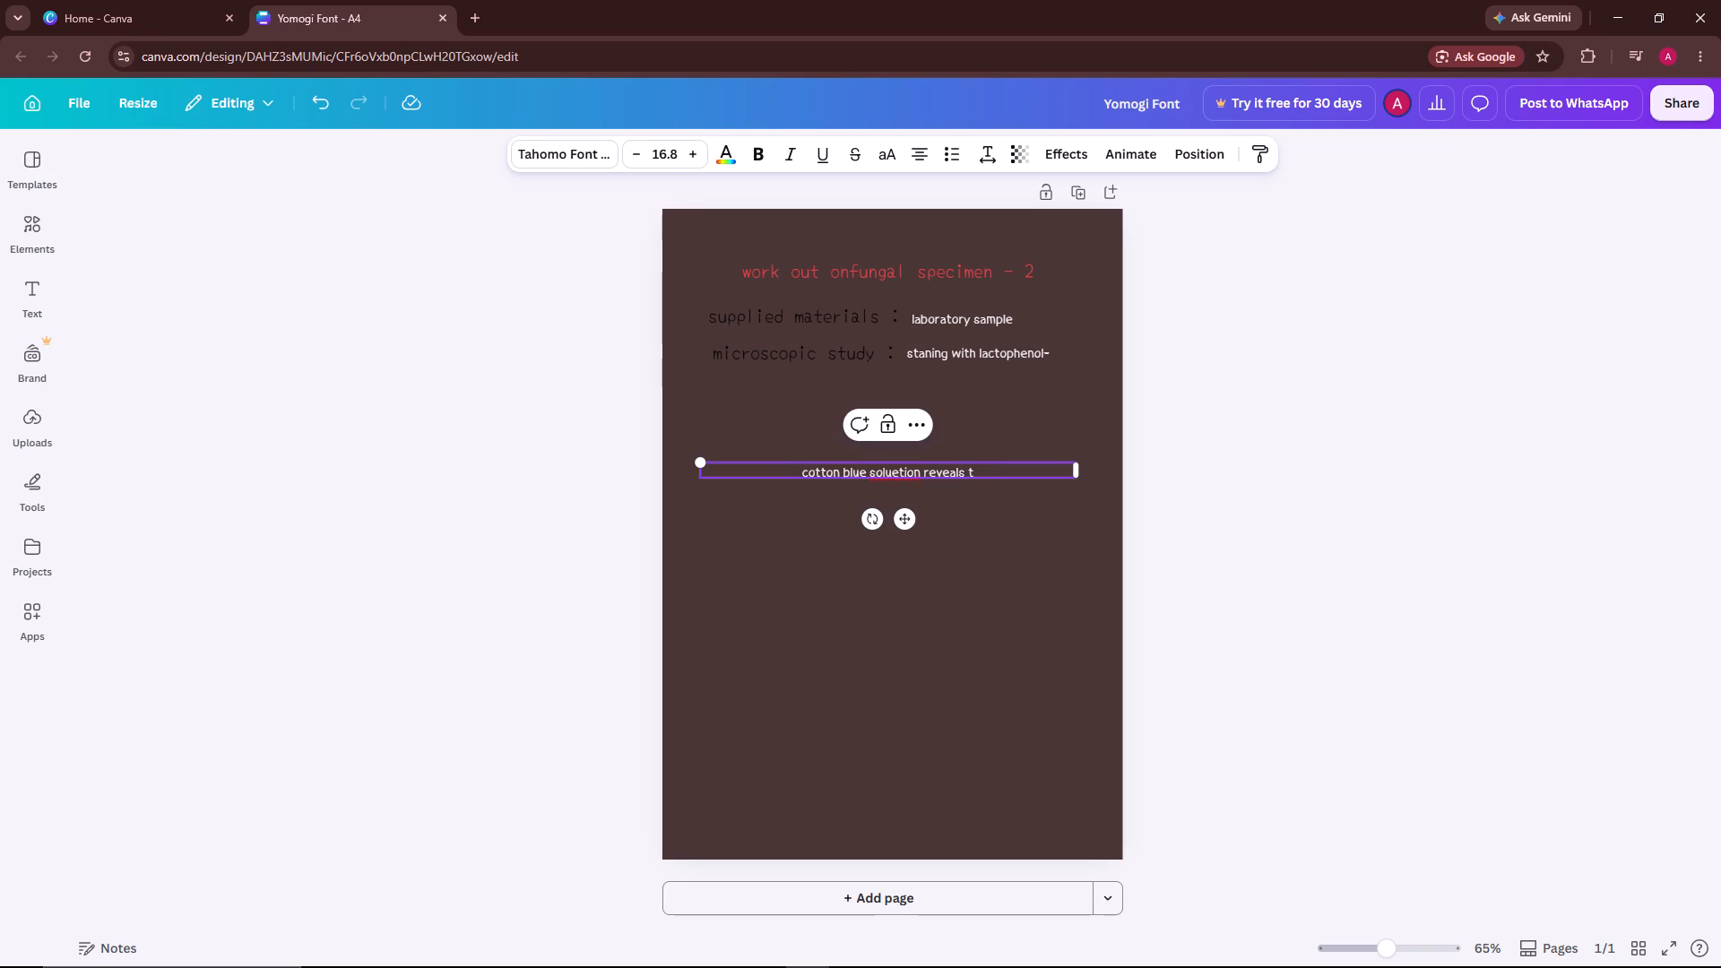
type("he")
key("space")
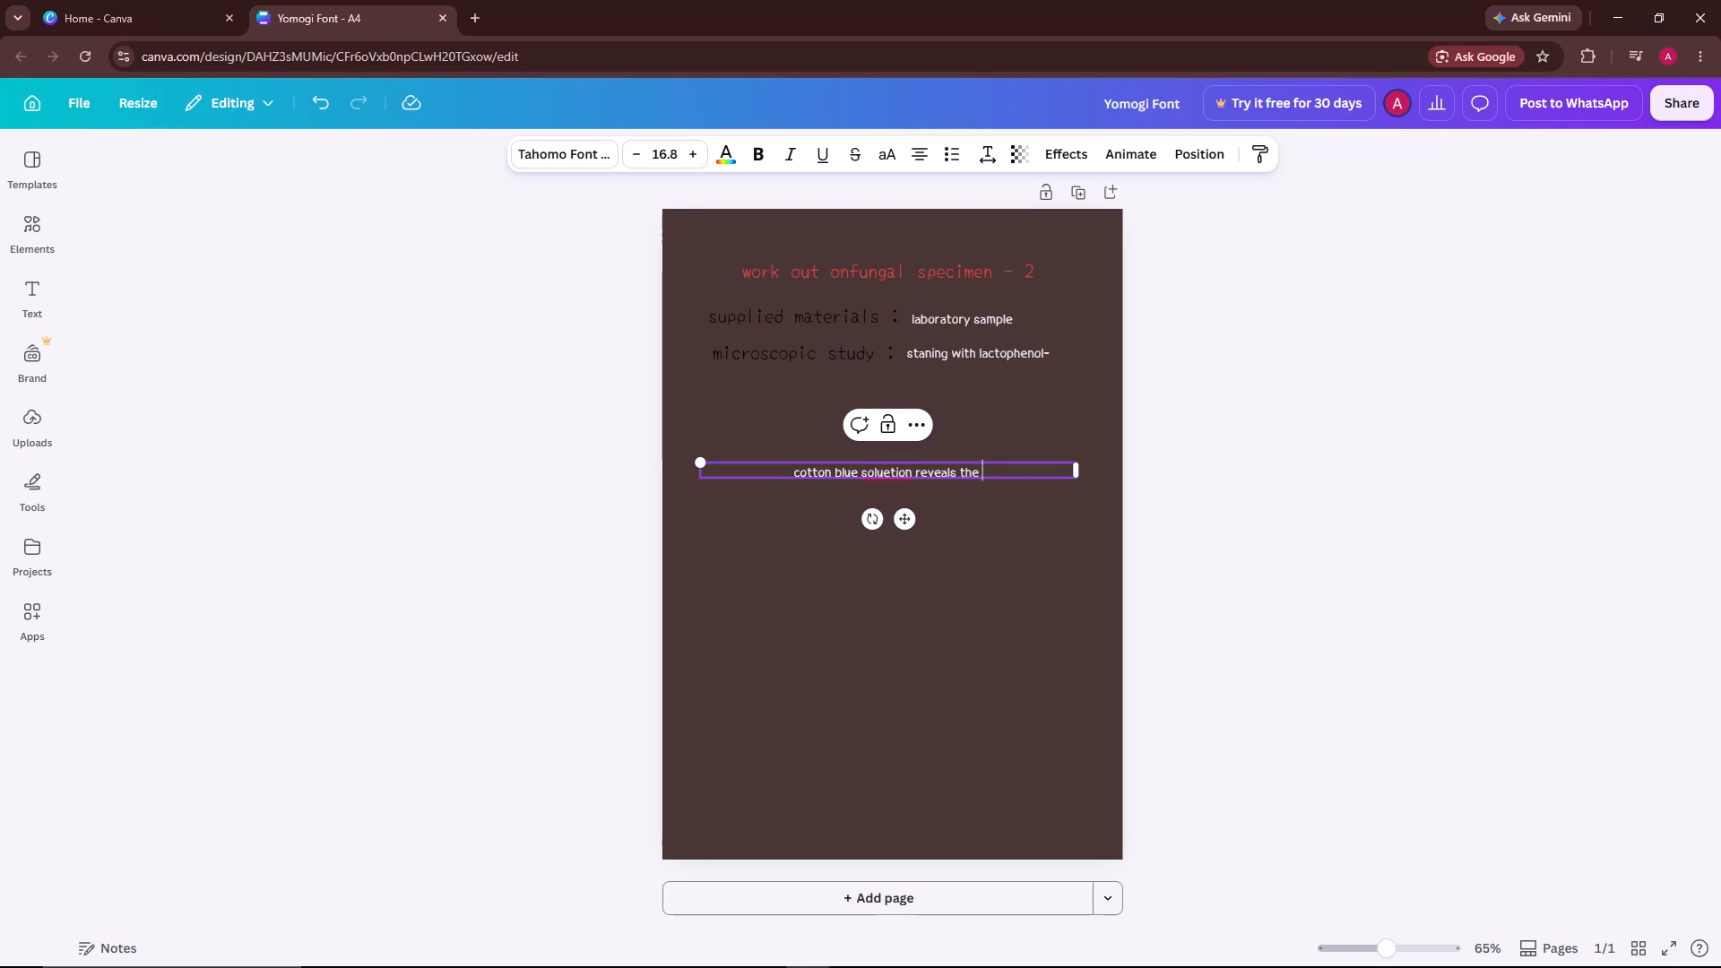
type("folloe")
key("BackSpace")
type("wing")
key("space")
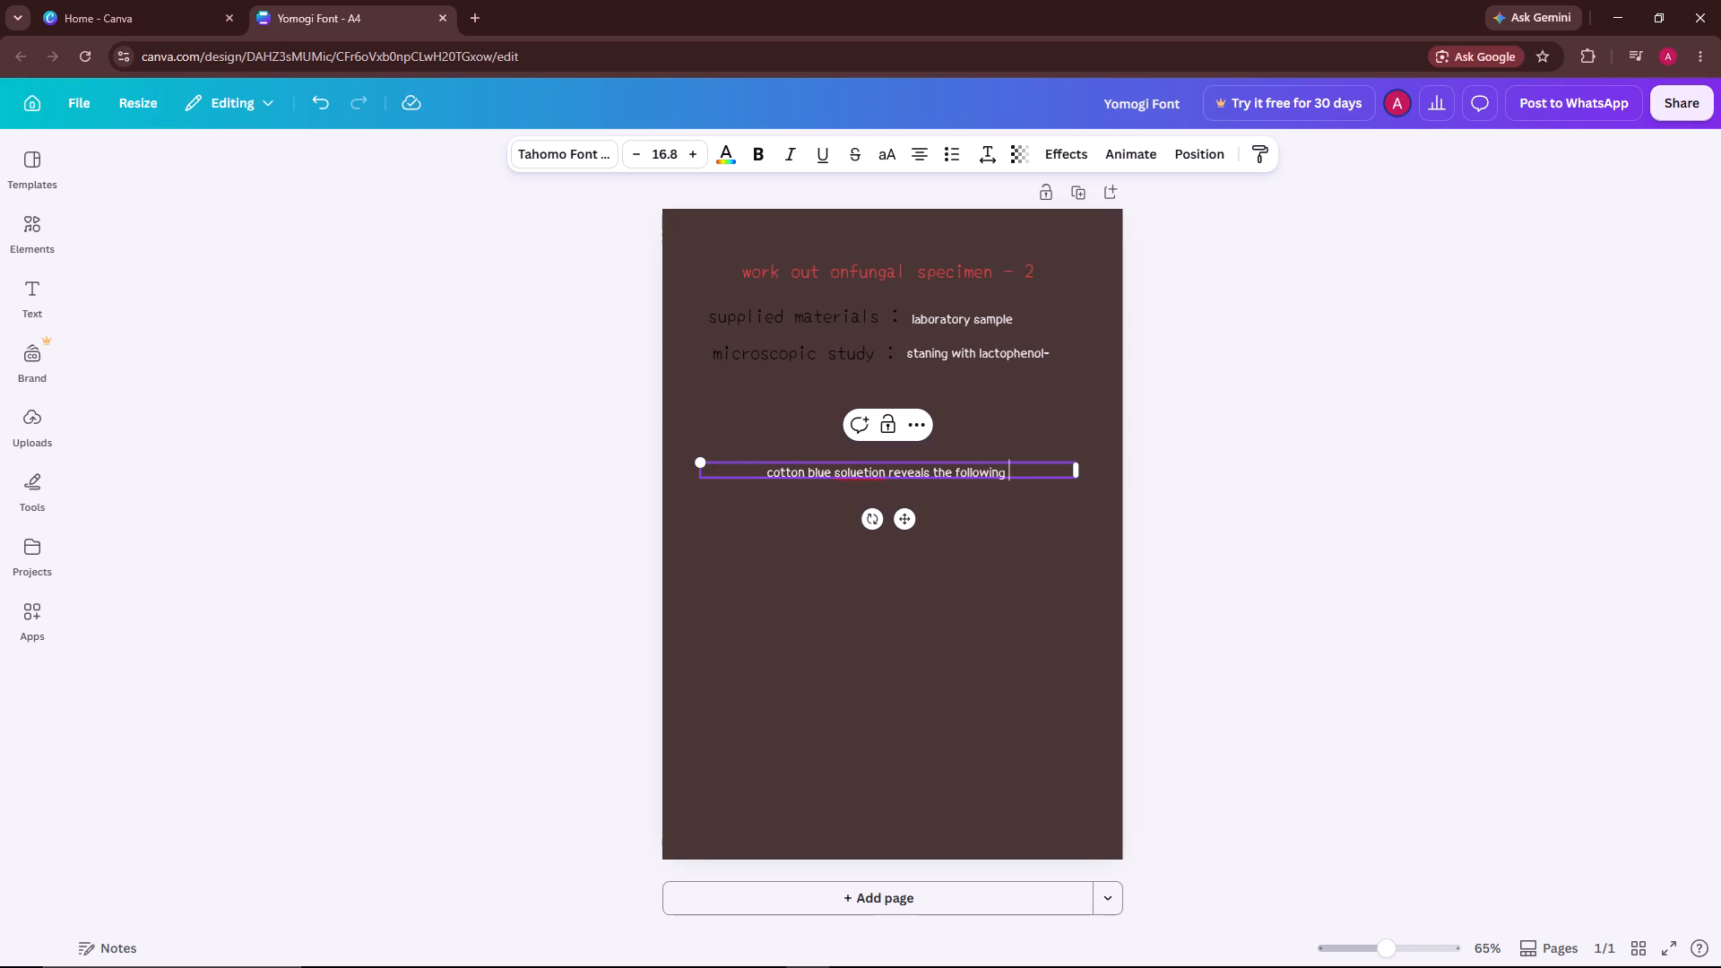
Extend the cotton blue sentence after "following" with "vegetative and reproductive".
type("vege")
type("tative")
key("space")
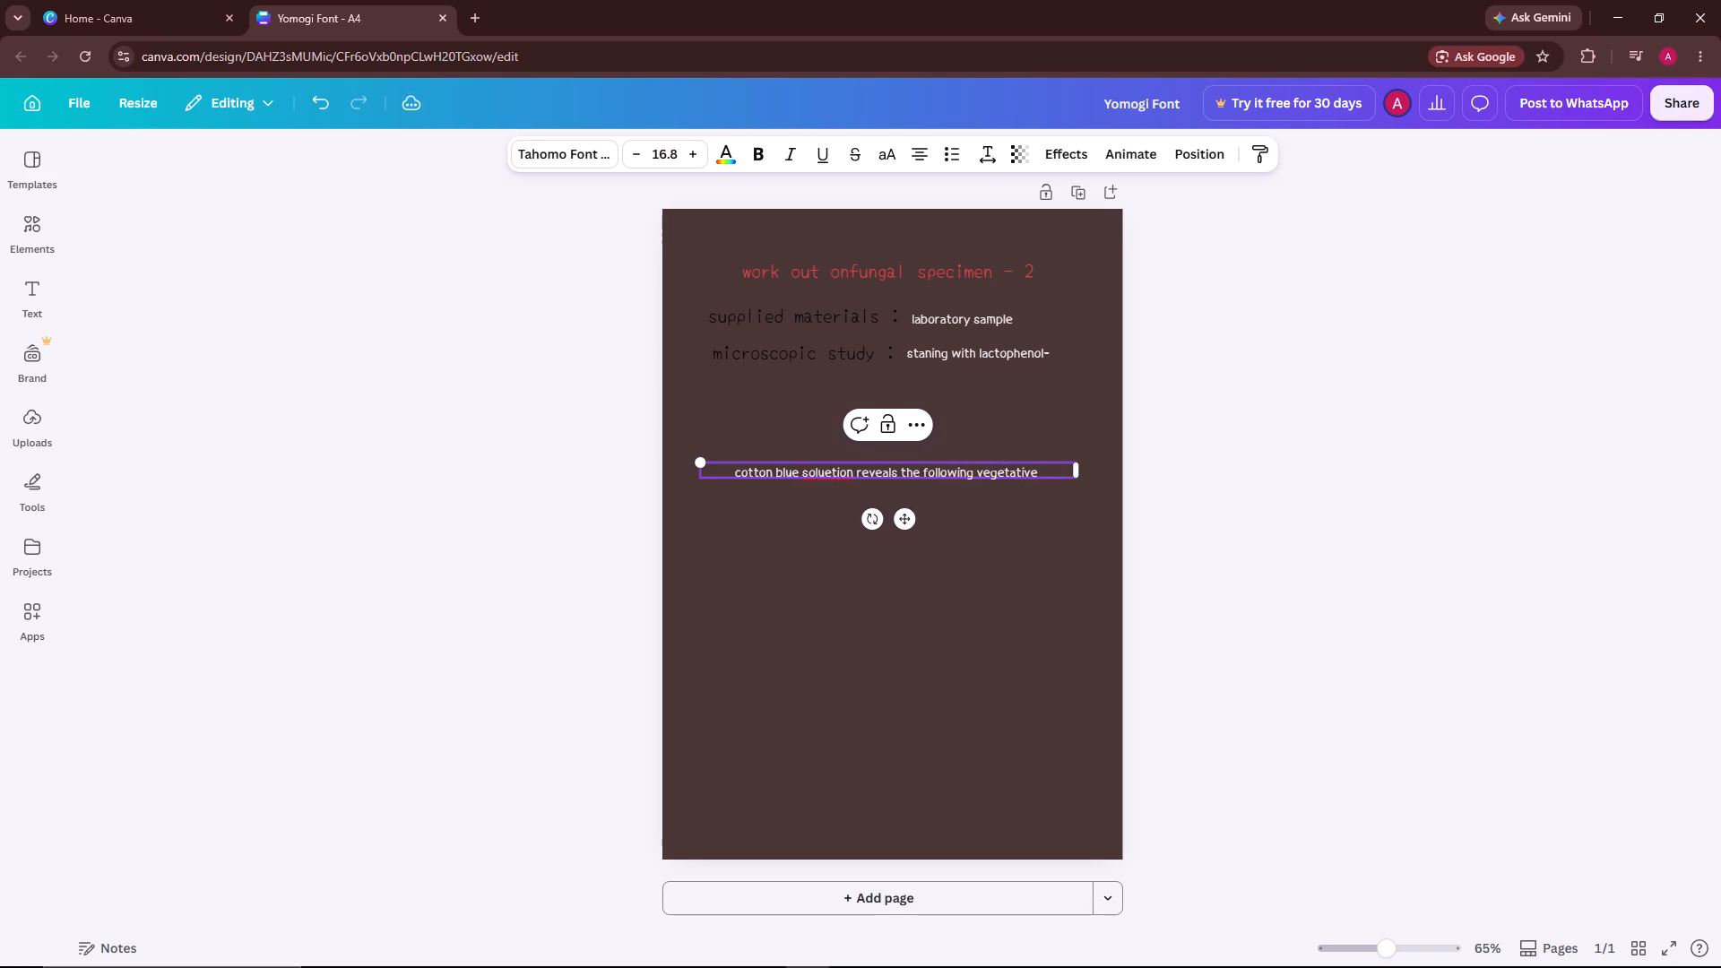
type("and")
key("space")
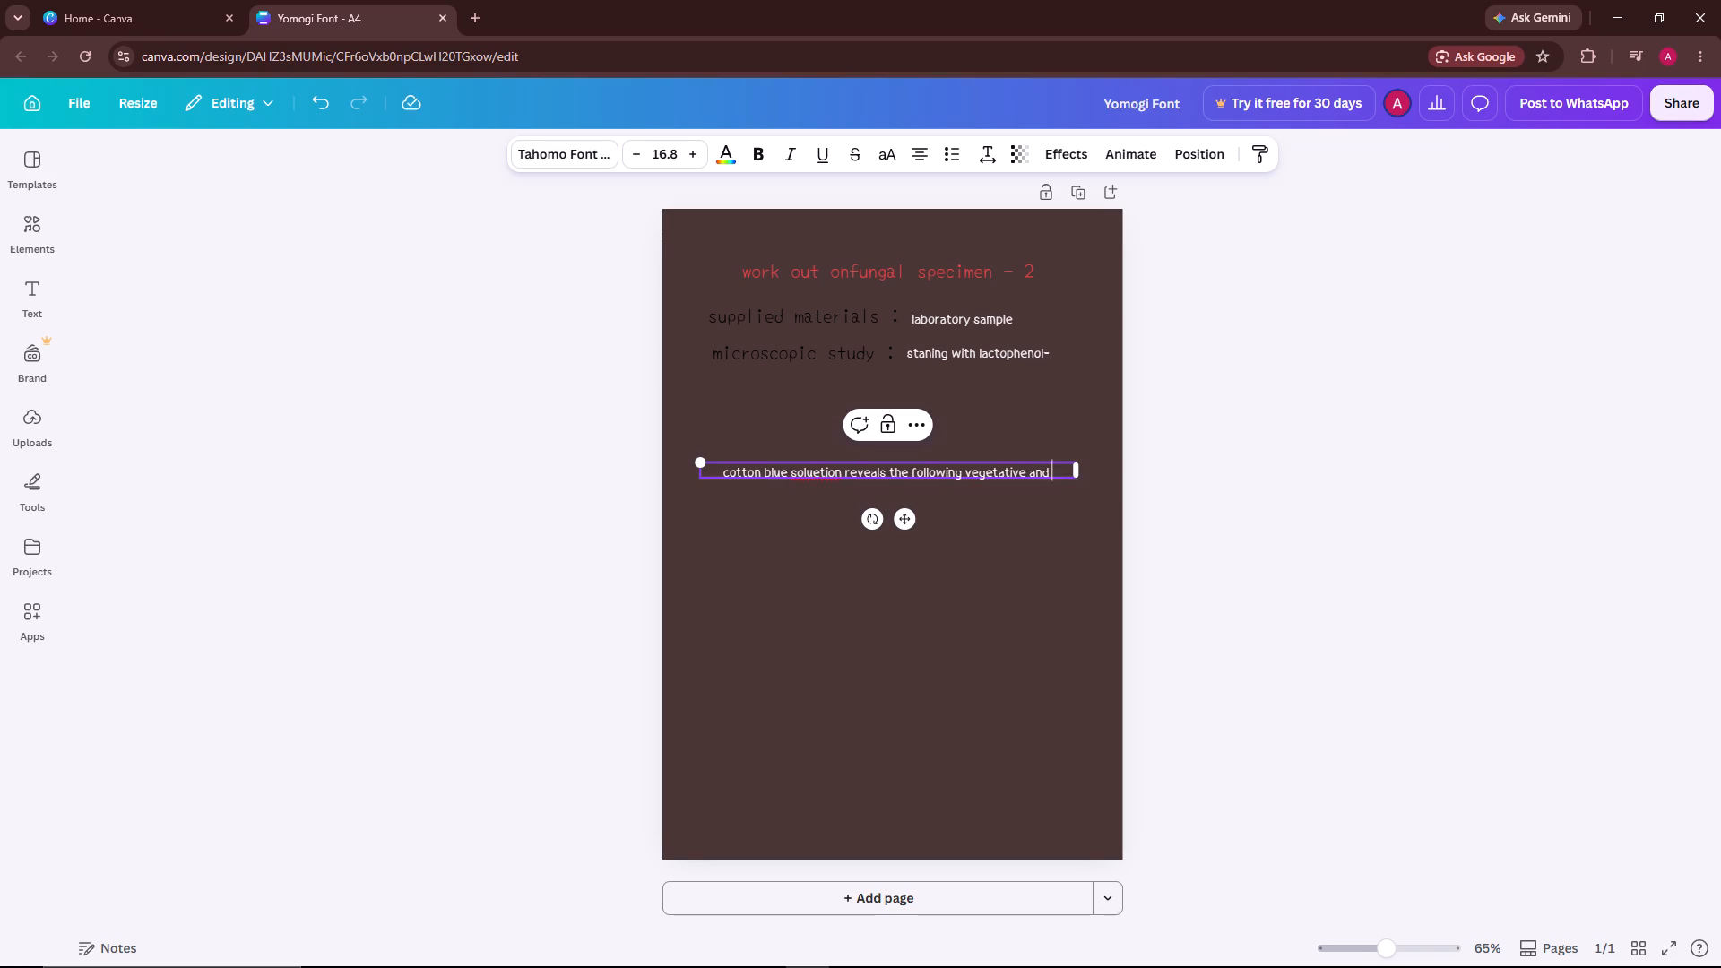
type("rep")
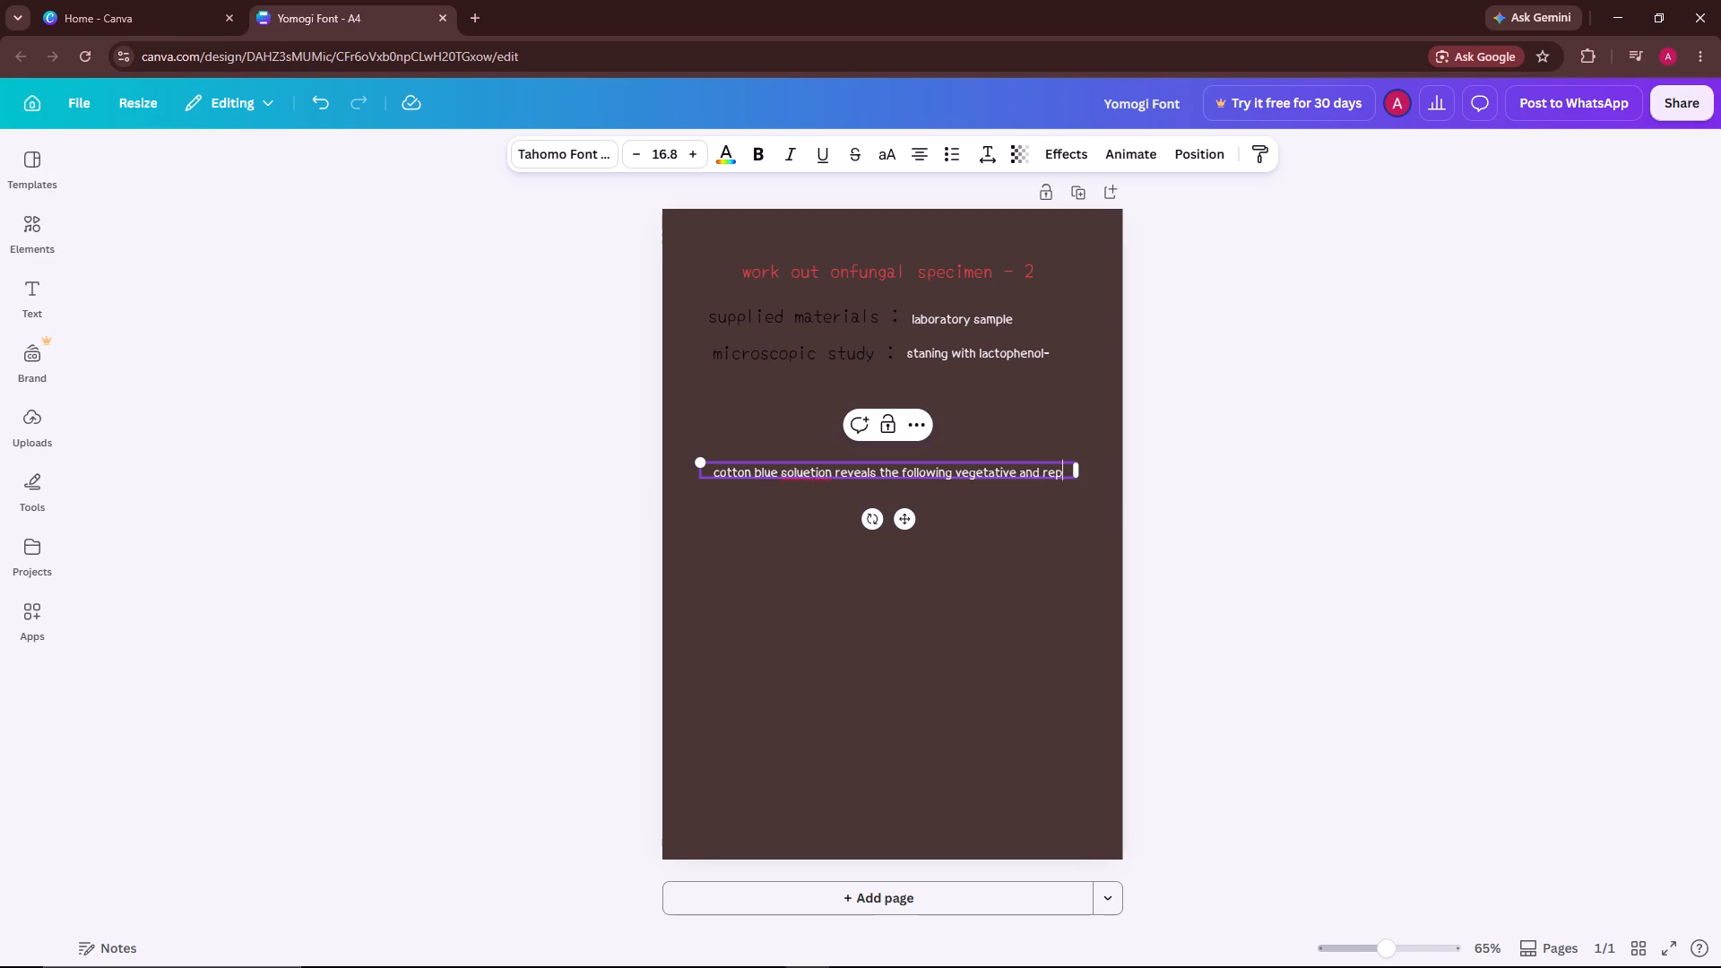
type("roductivr")
key("BackSpace")
type("e")
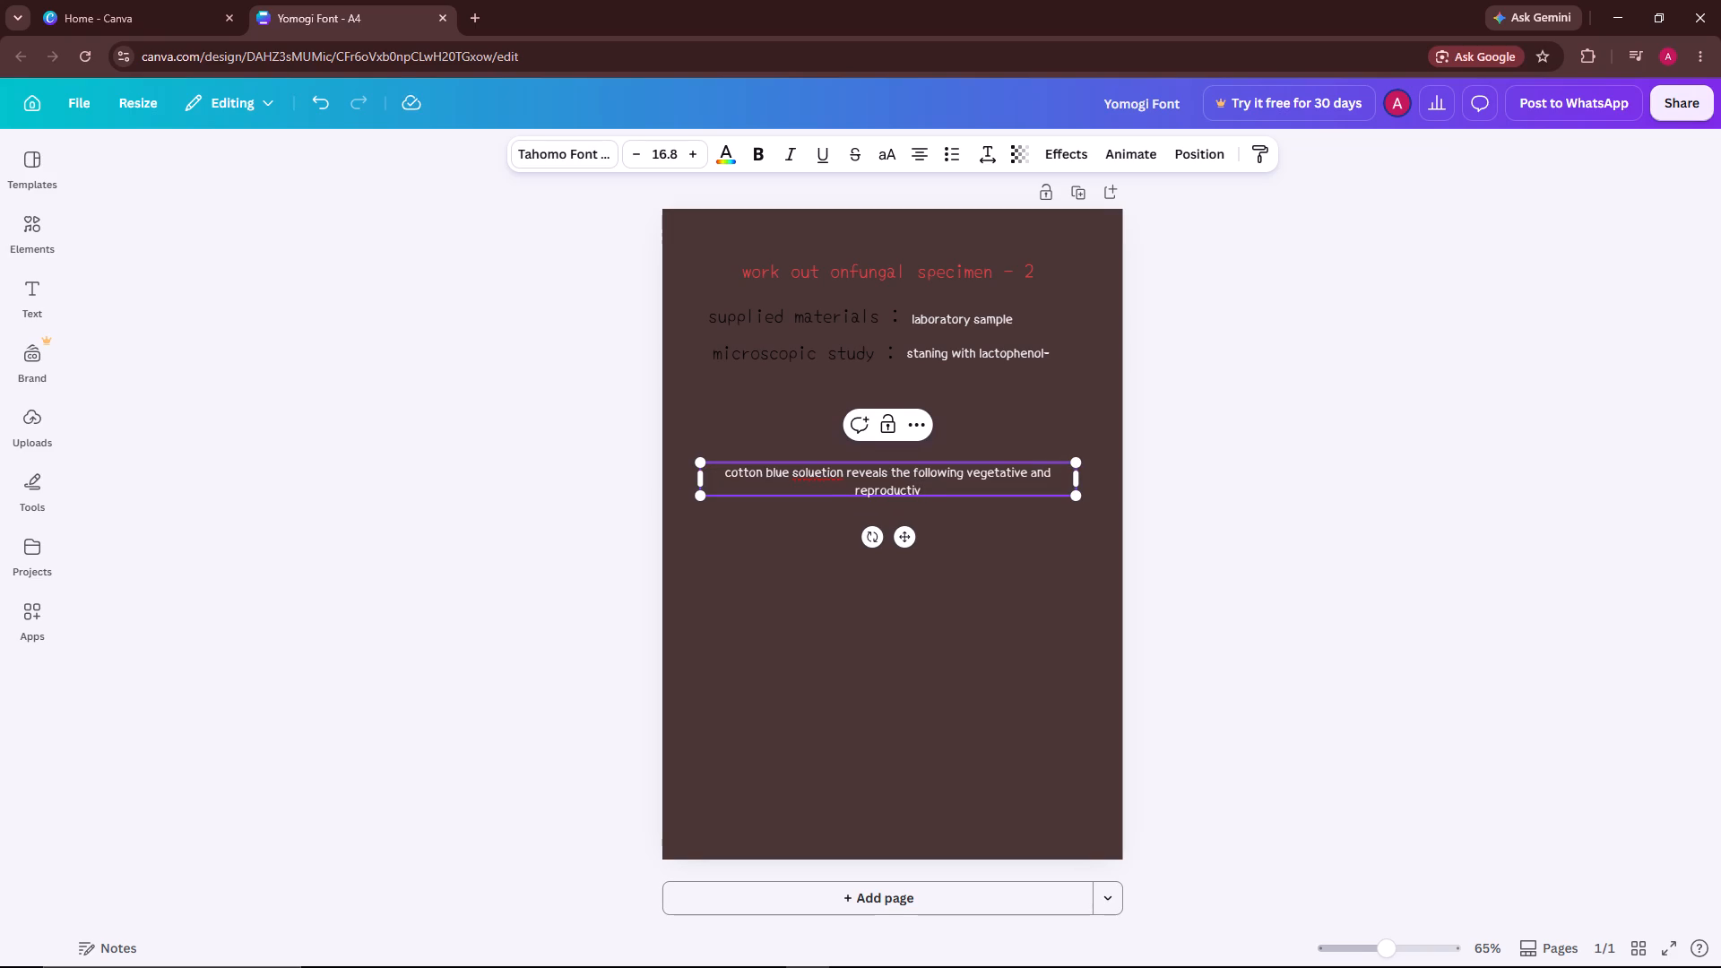
key("space")
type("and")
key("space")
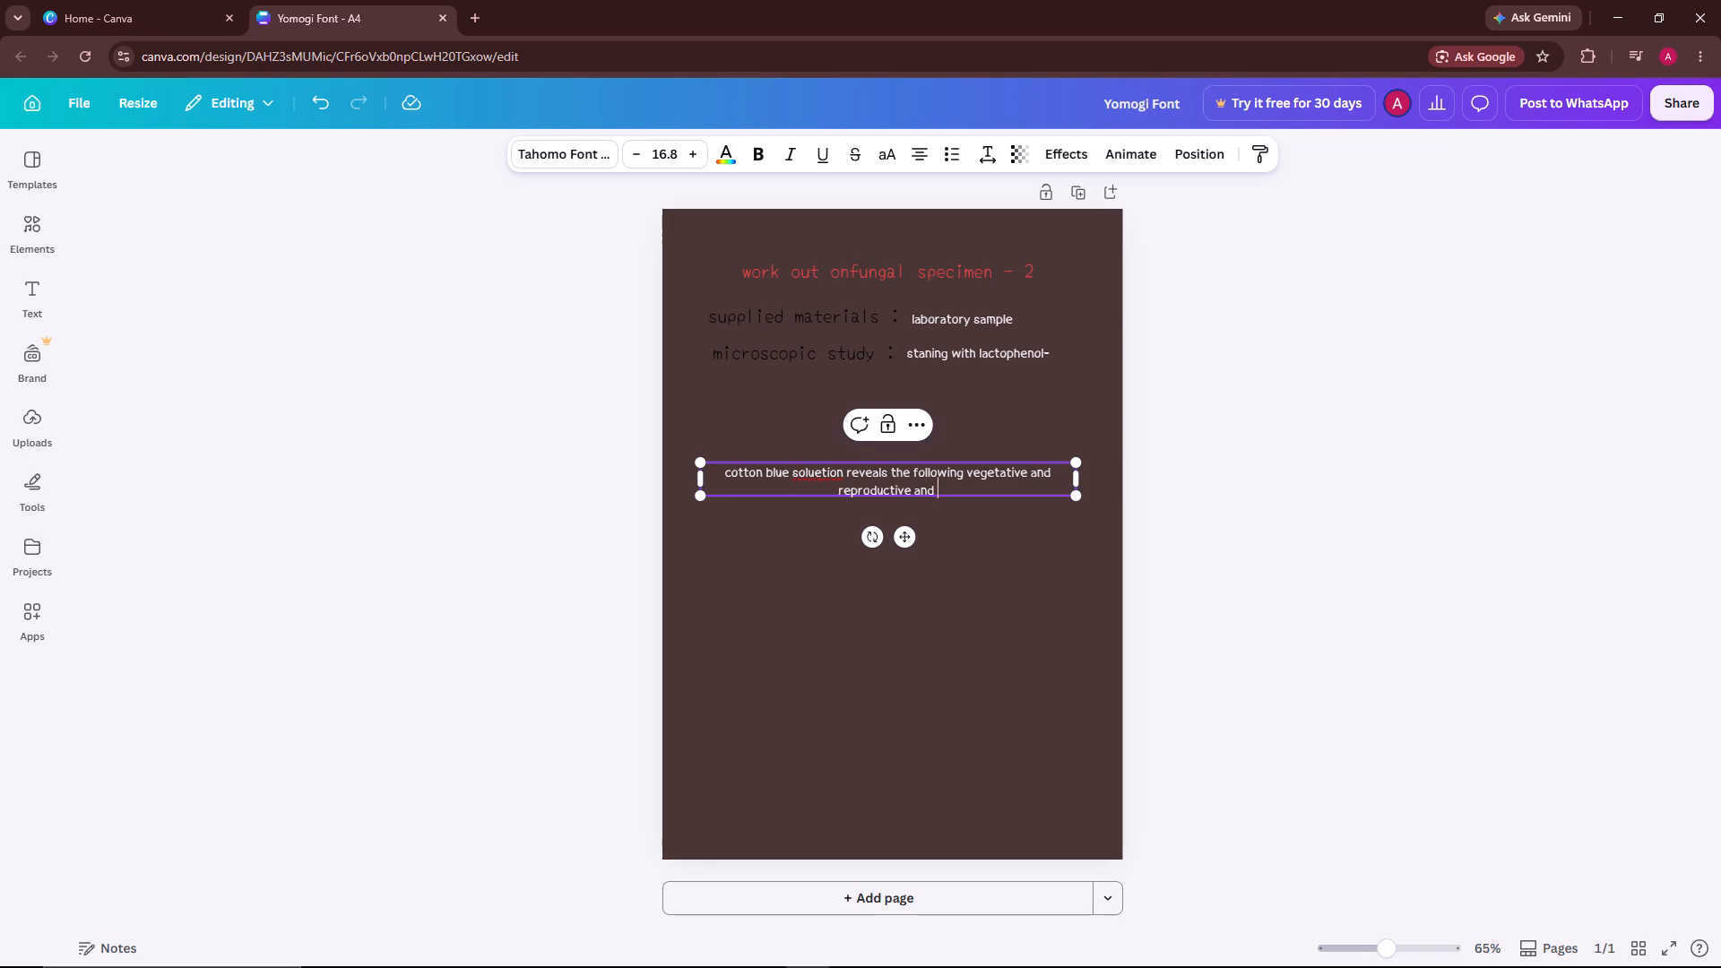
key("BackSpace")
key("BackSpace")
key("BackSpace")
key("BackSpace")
Complete the cotton blue sentence after "reproductive" with "charecterstics of the fungas.".
type("charecters")
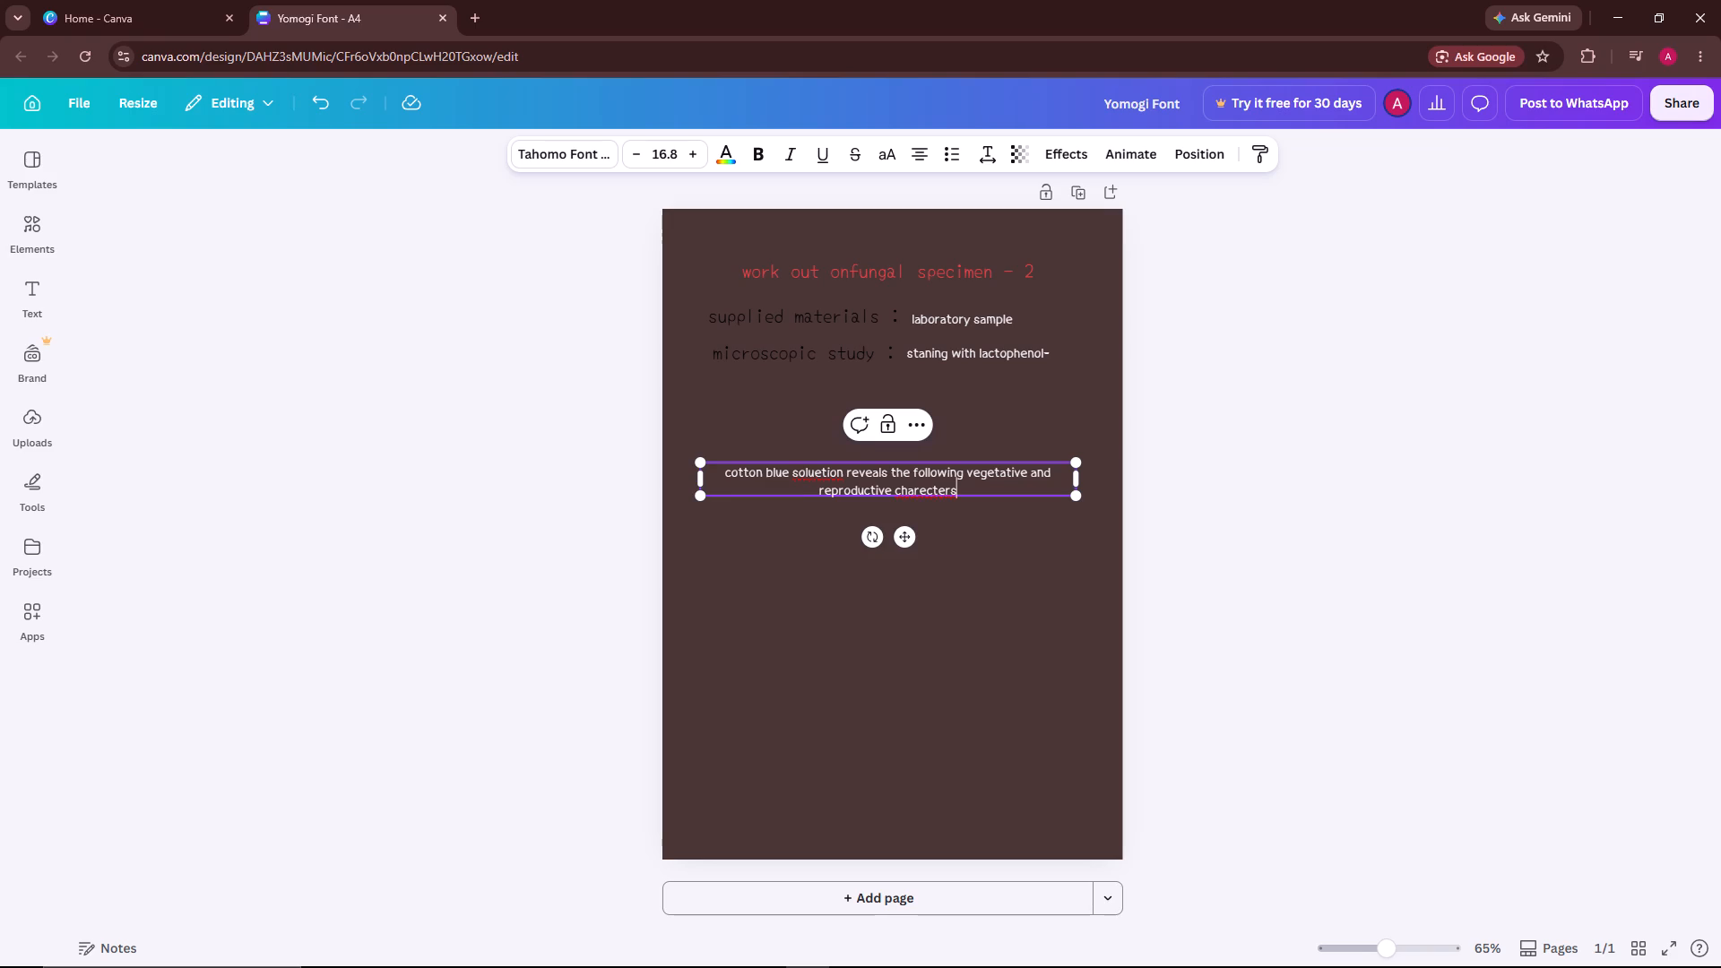
type("tics")
key("space")
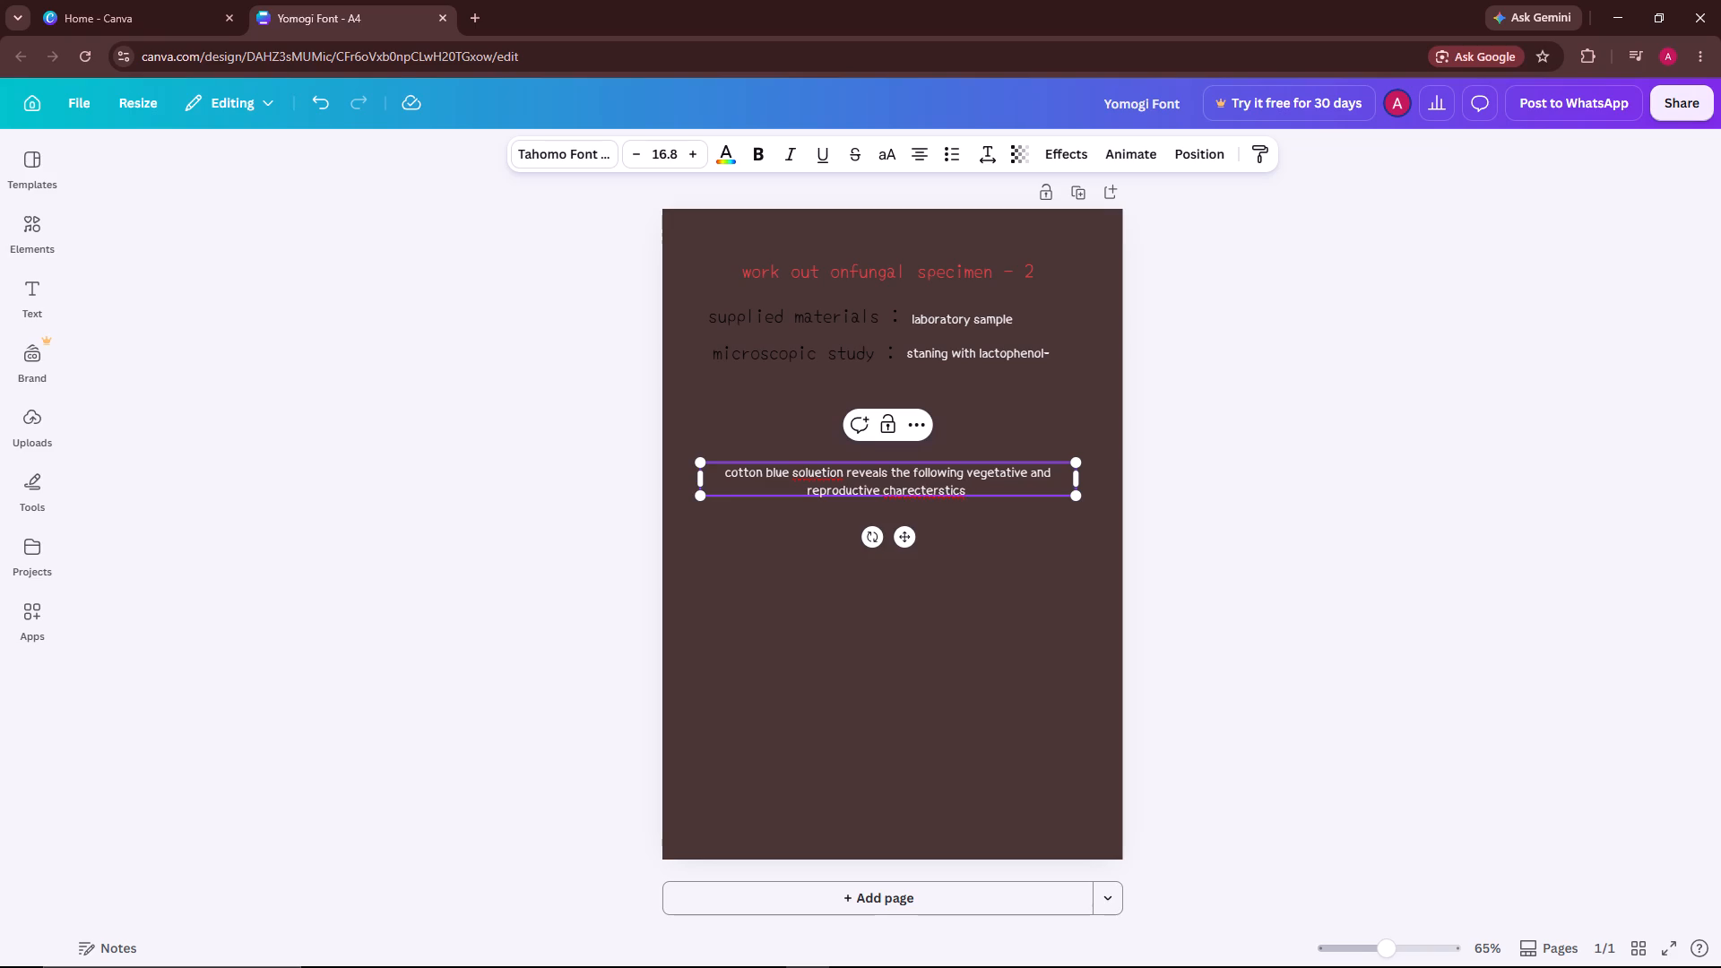
key("i")
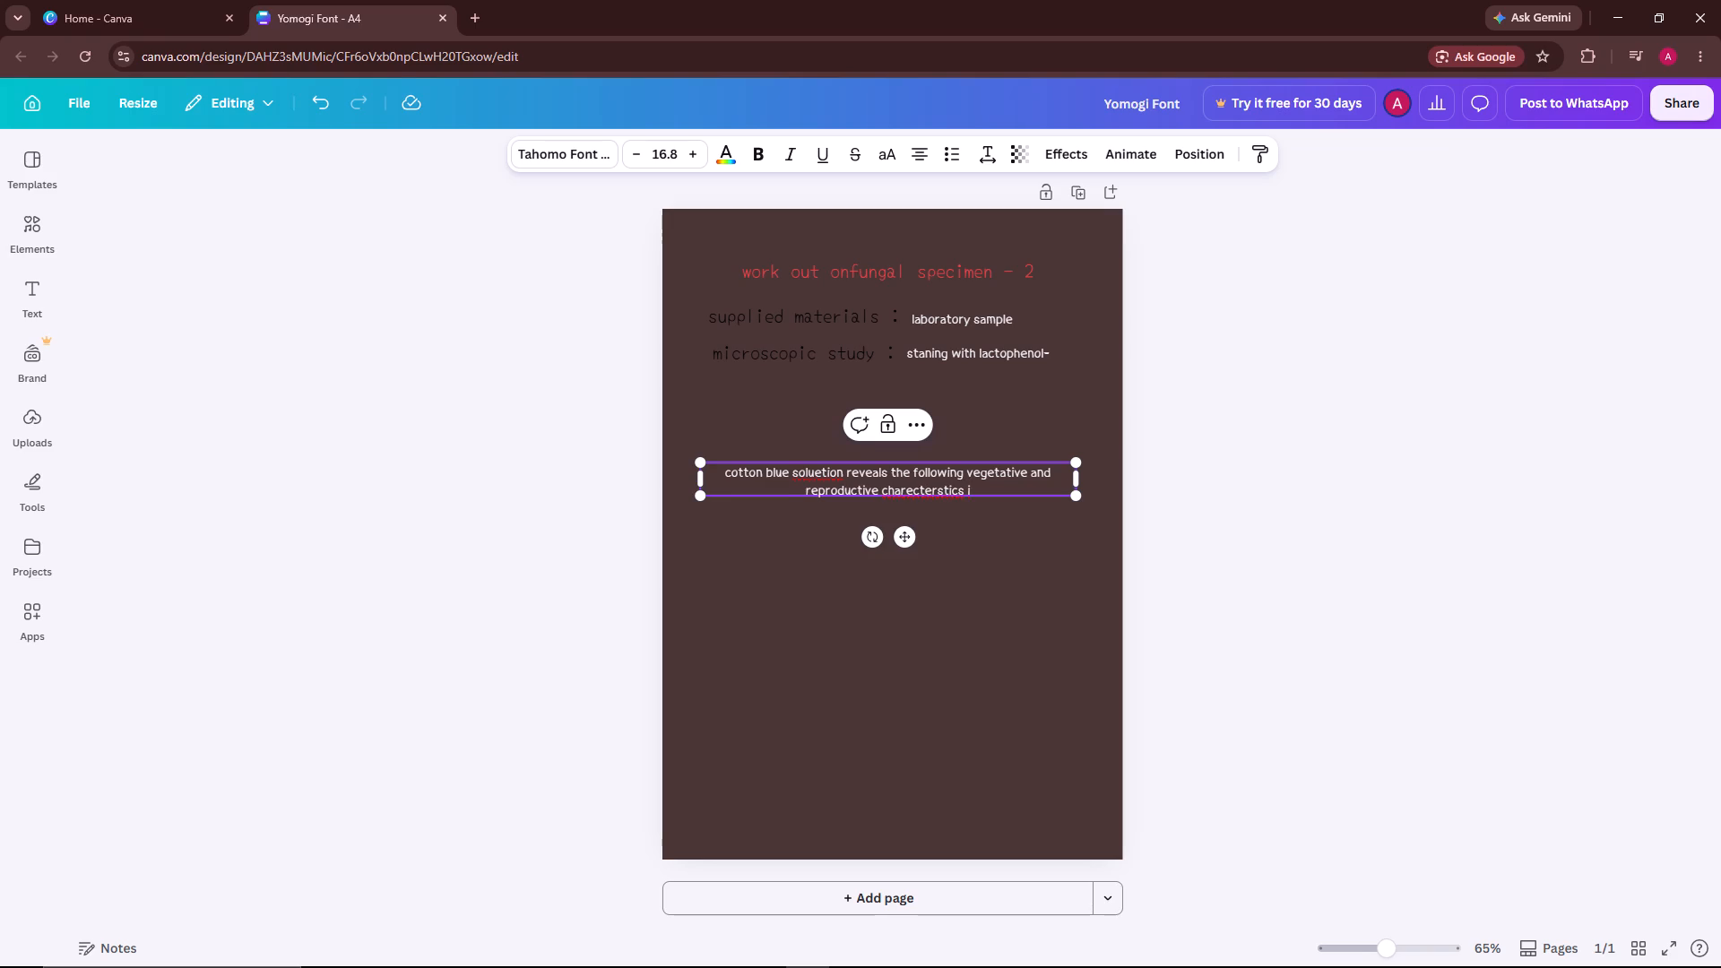
key("BackSpace")
type("of")
key("space")
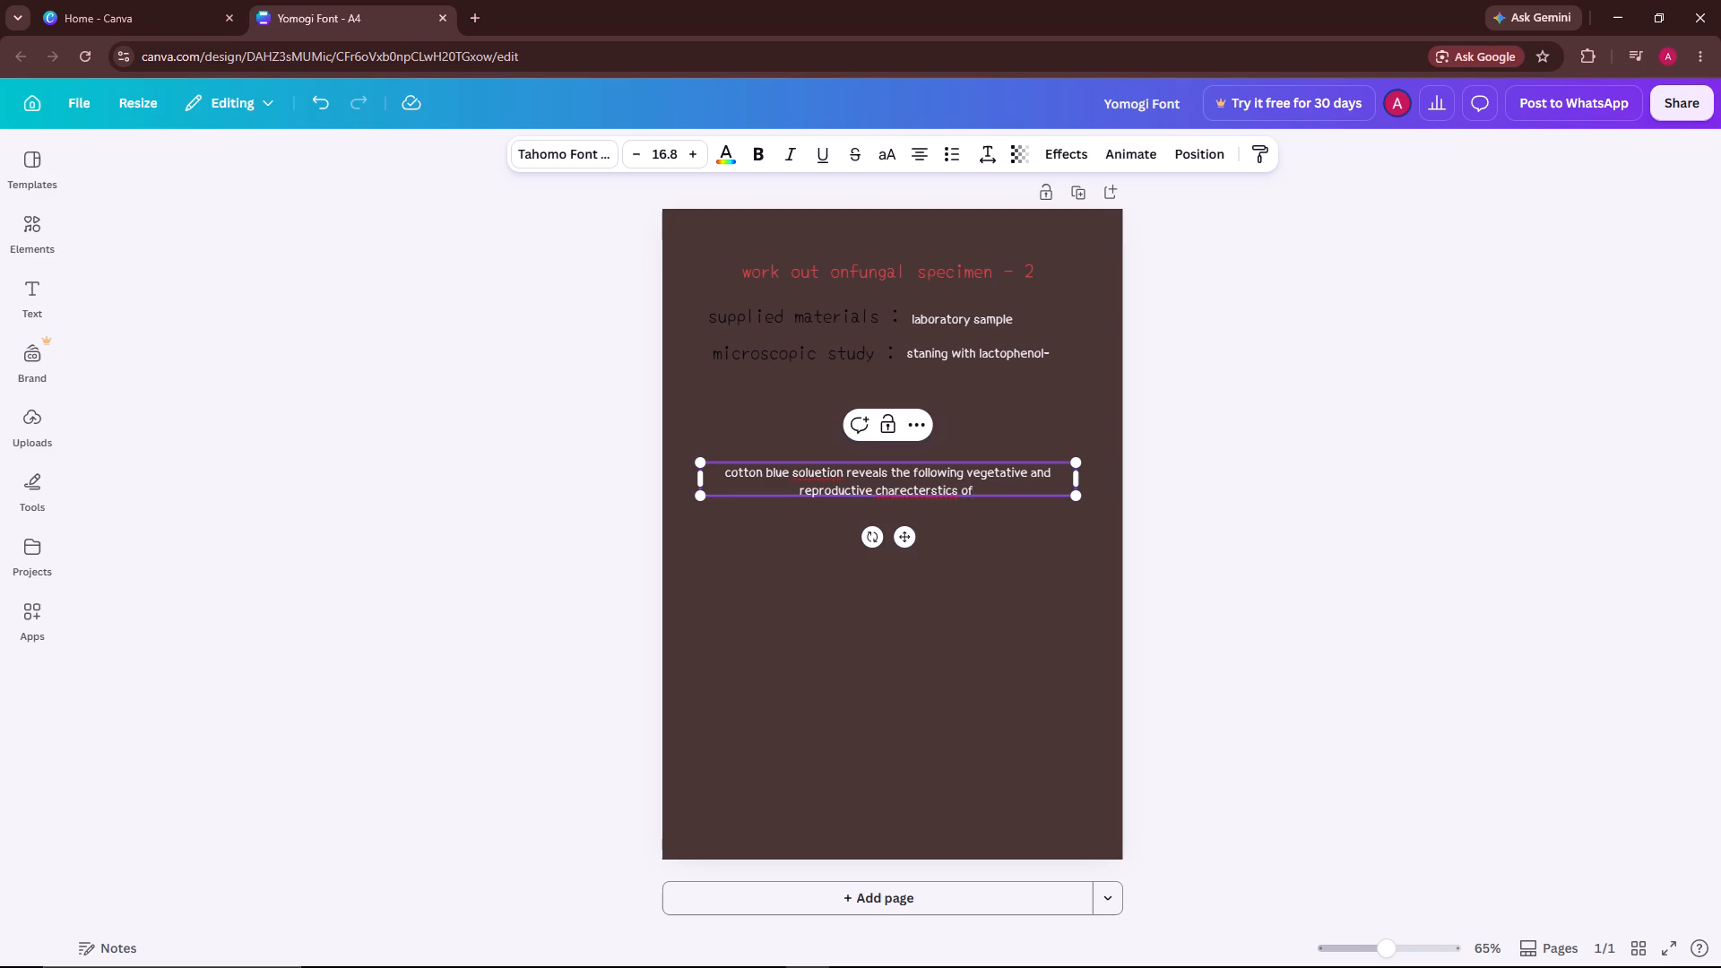
type("the")
key("space")
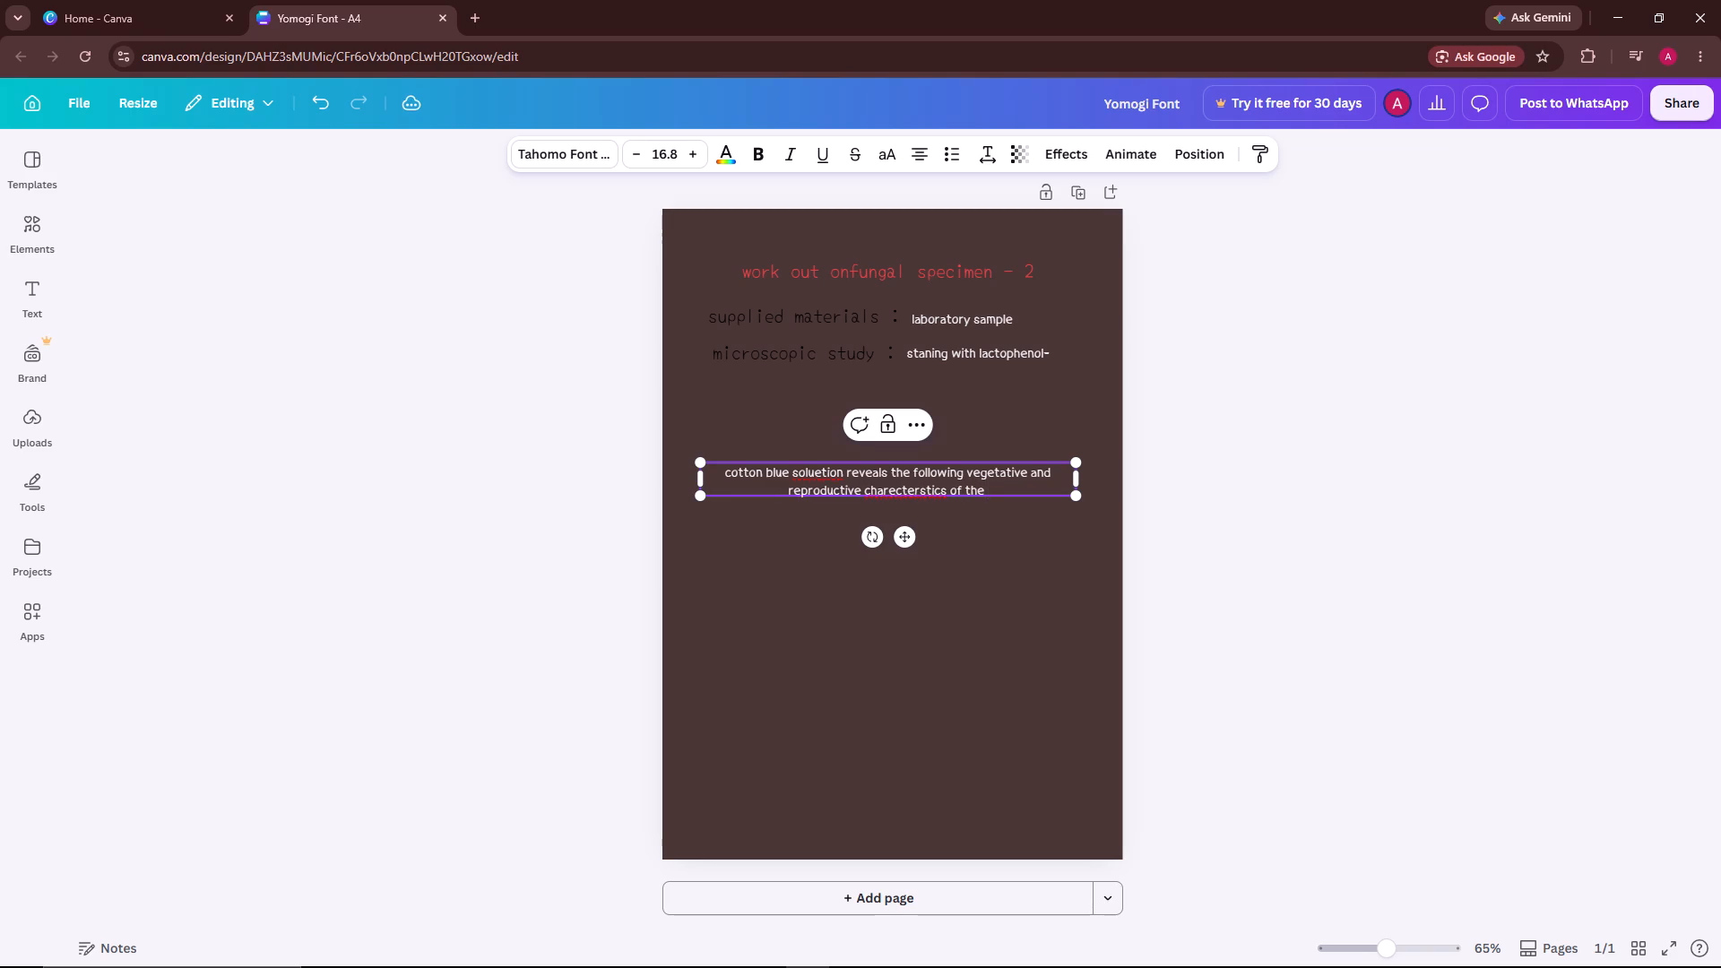
type("fungas")
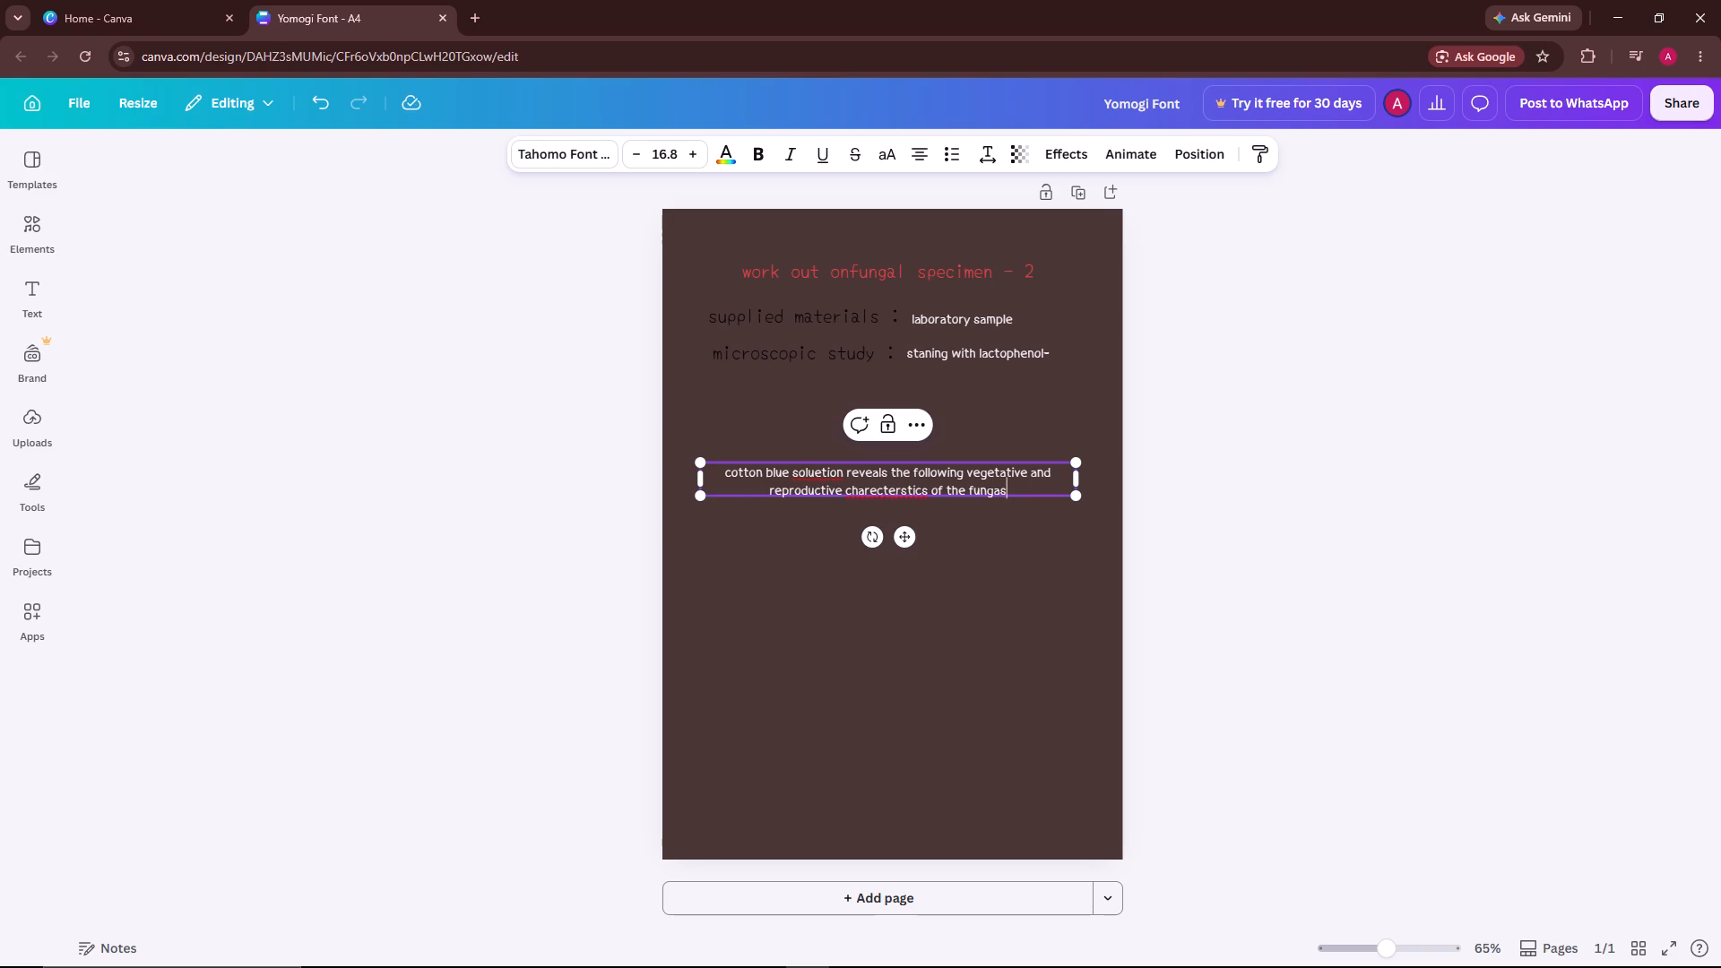
type(".")
key("space")
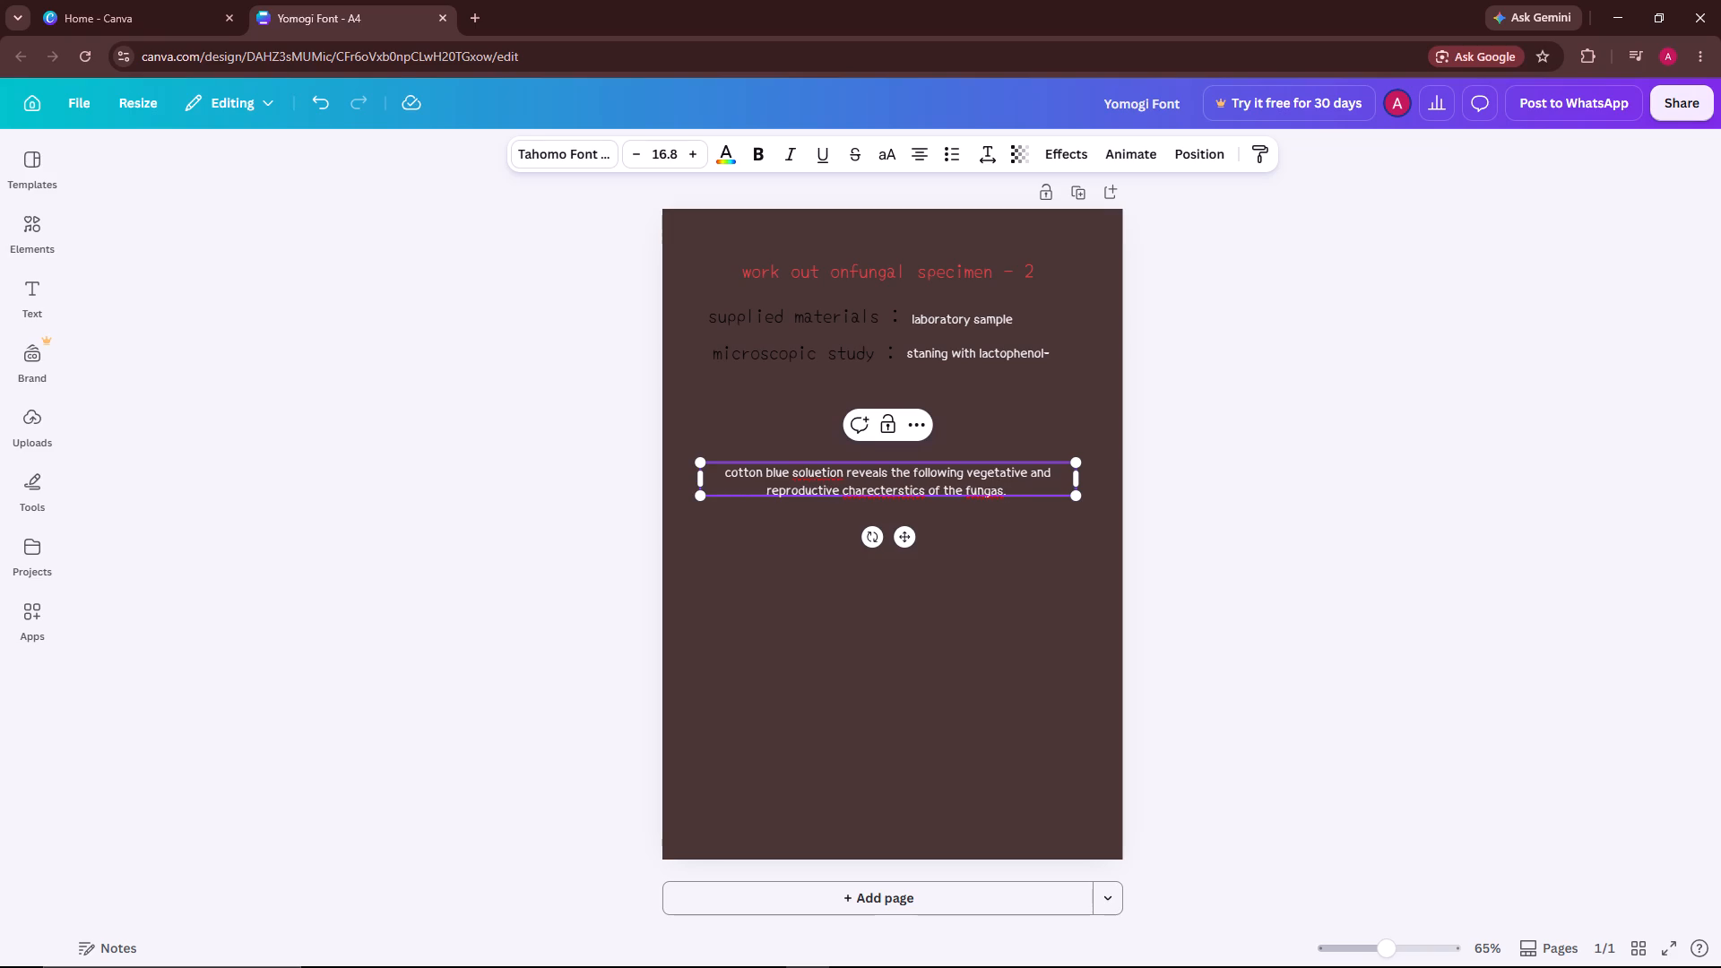
Continue the cotton blue paragraph after "fungas." with "dimensions ofthe spores were measured by".
type("dimensions")
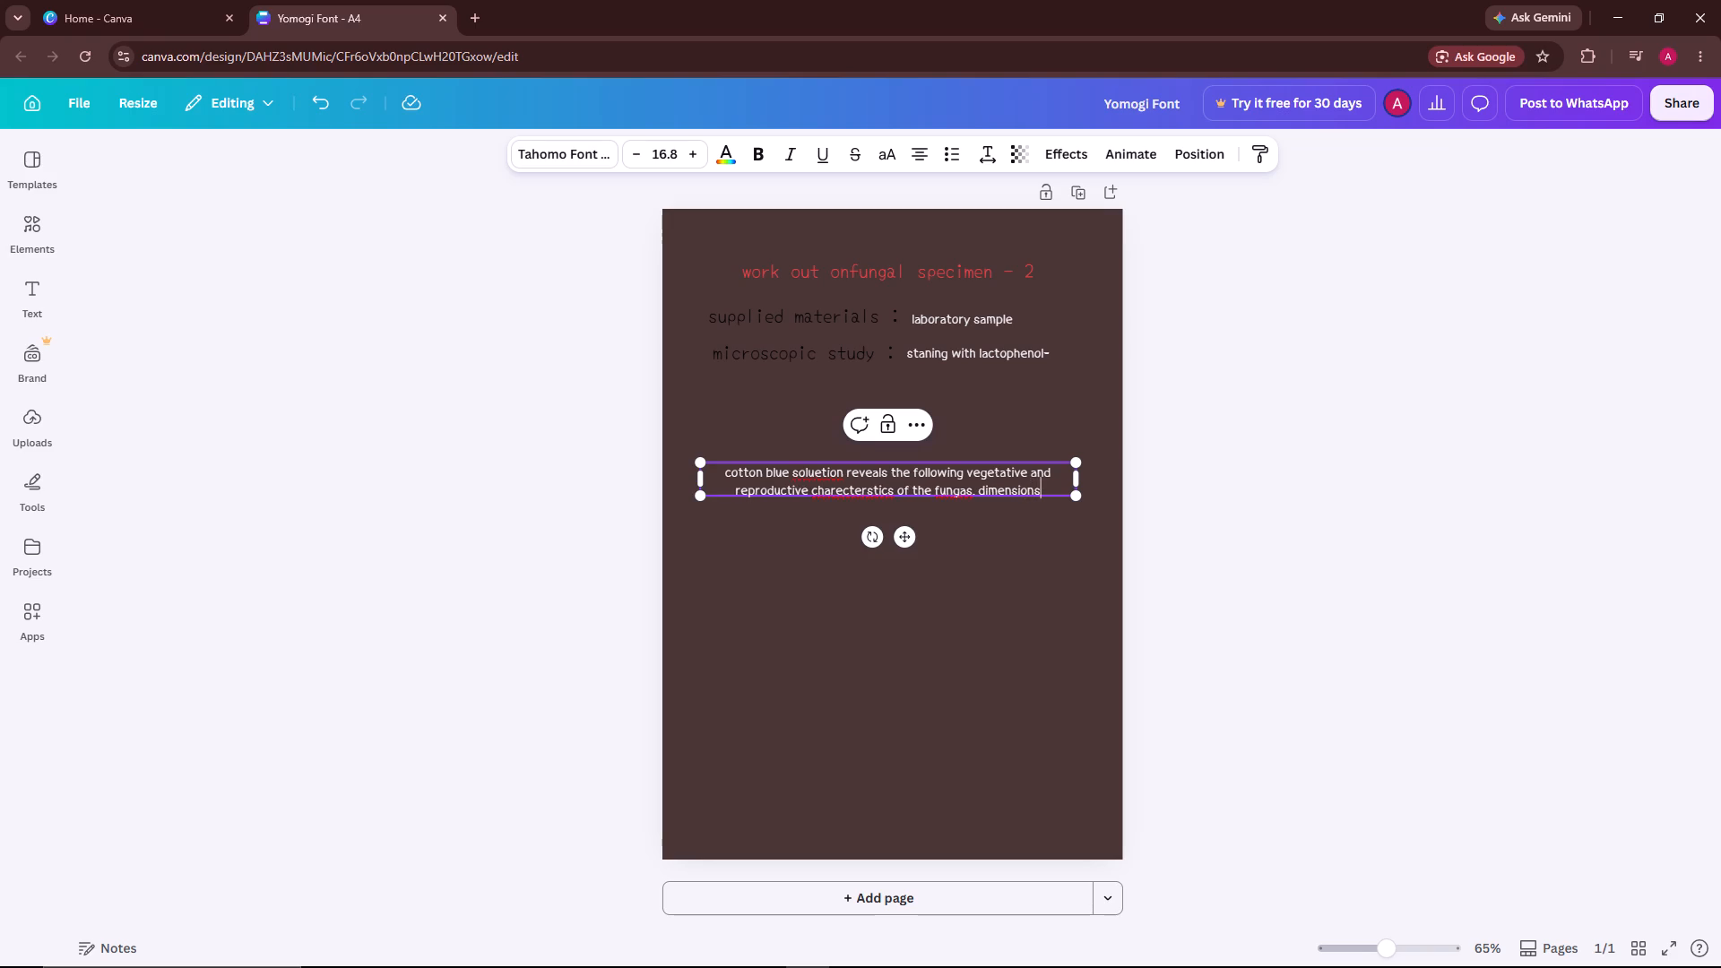
key("space")
type("of")
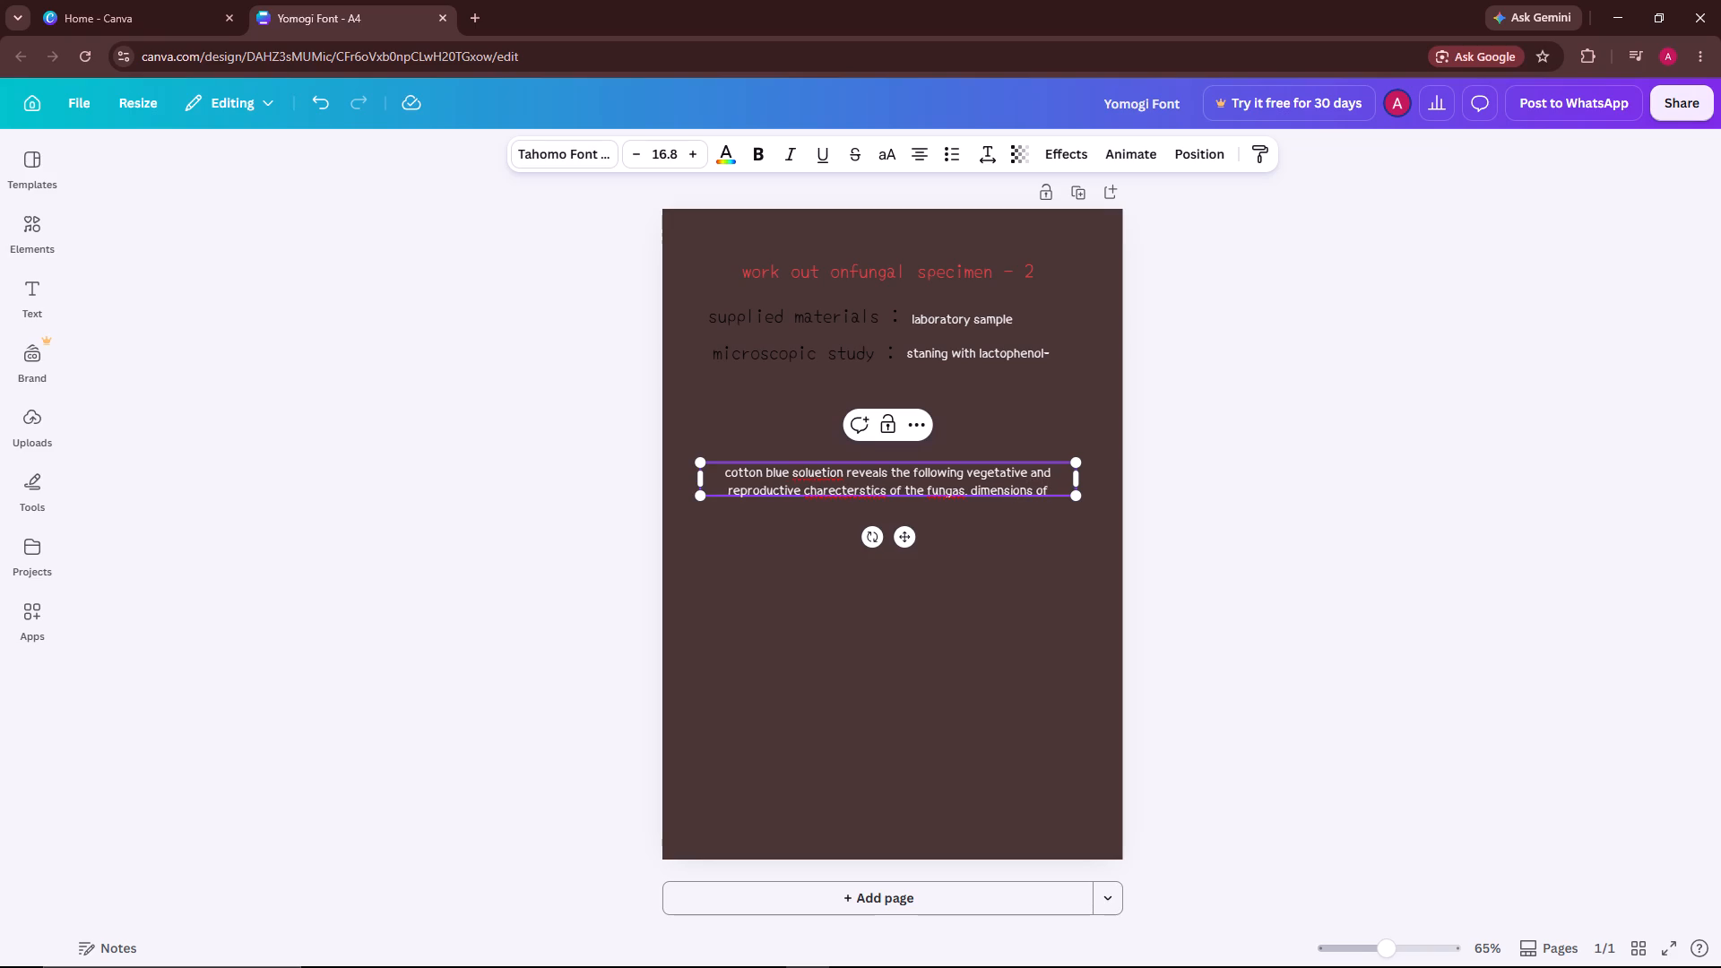
type("the")
key("space")
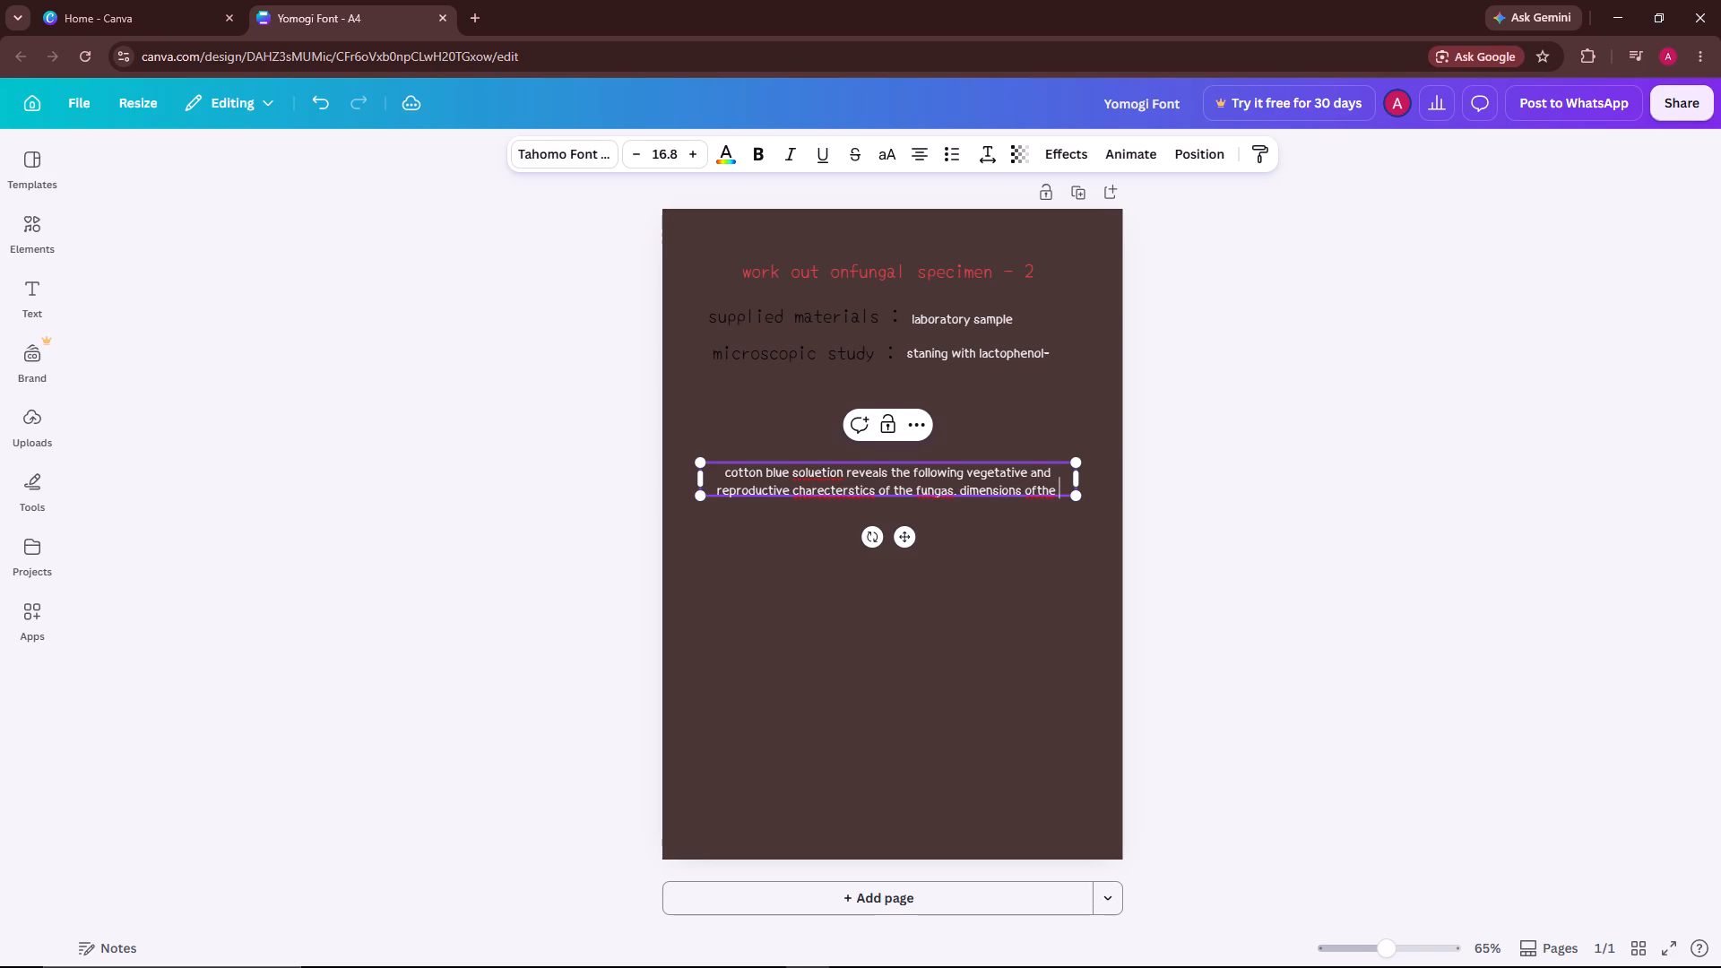
type("spore")
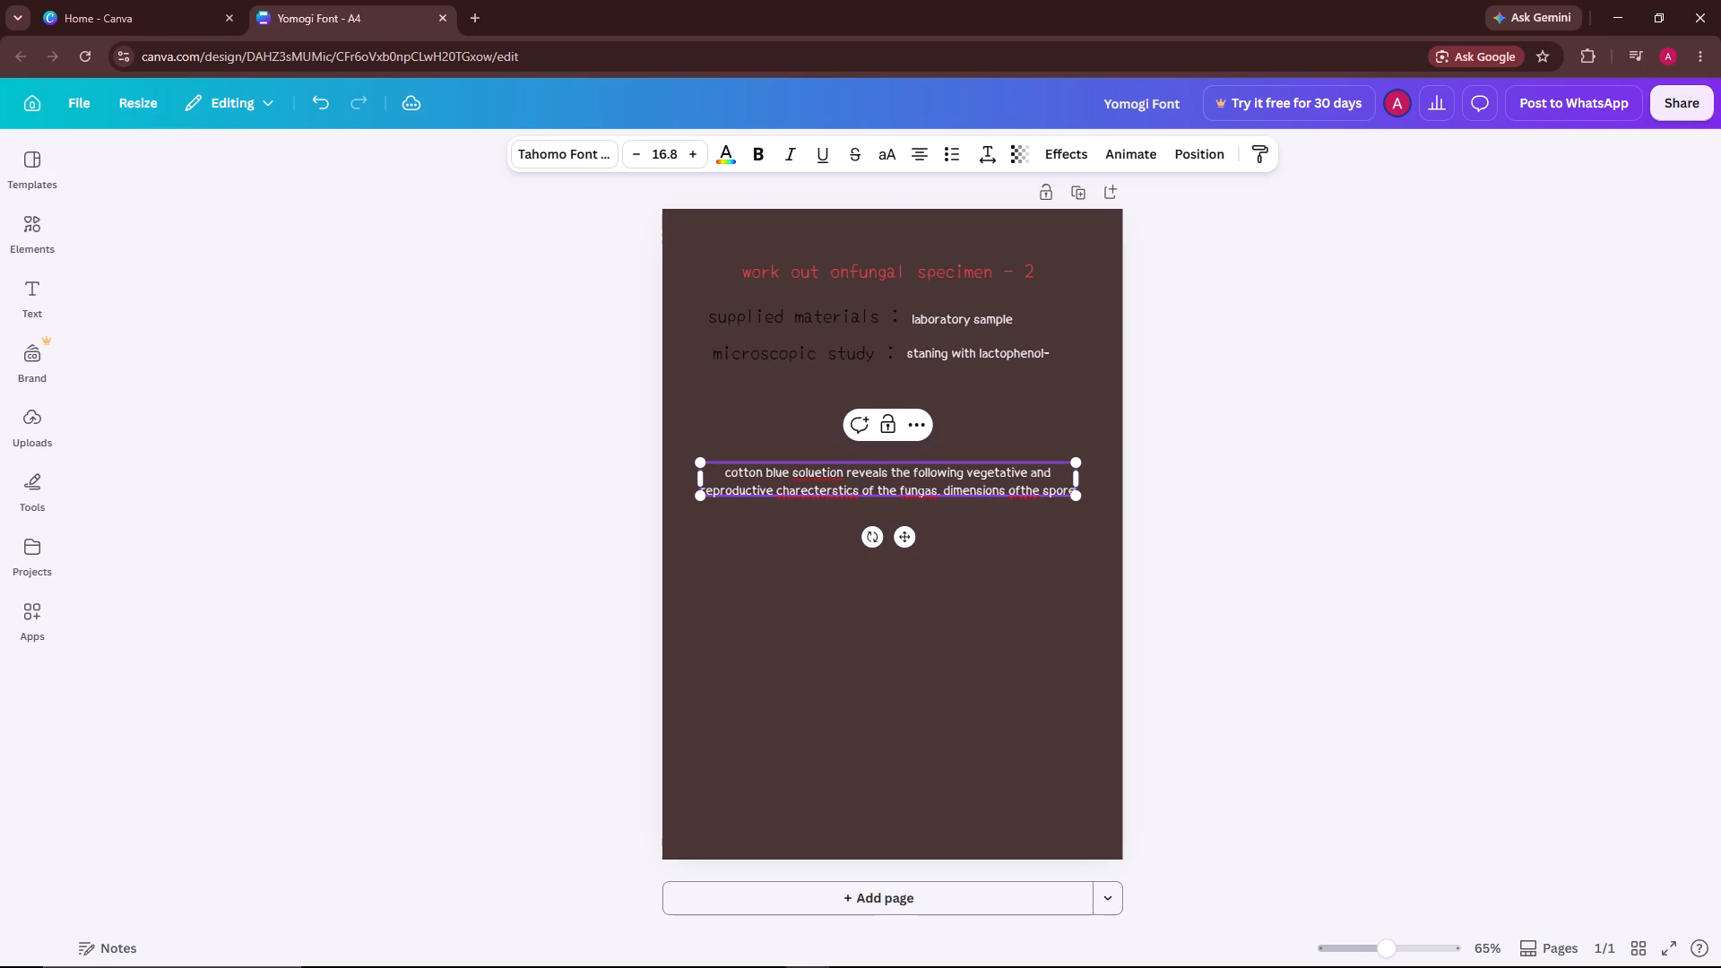
type("s")
key("space")
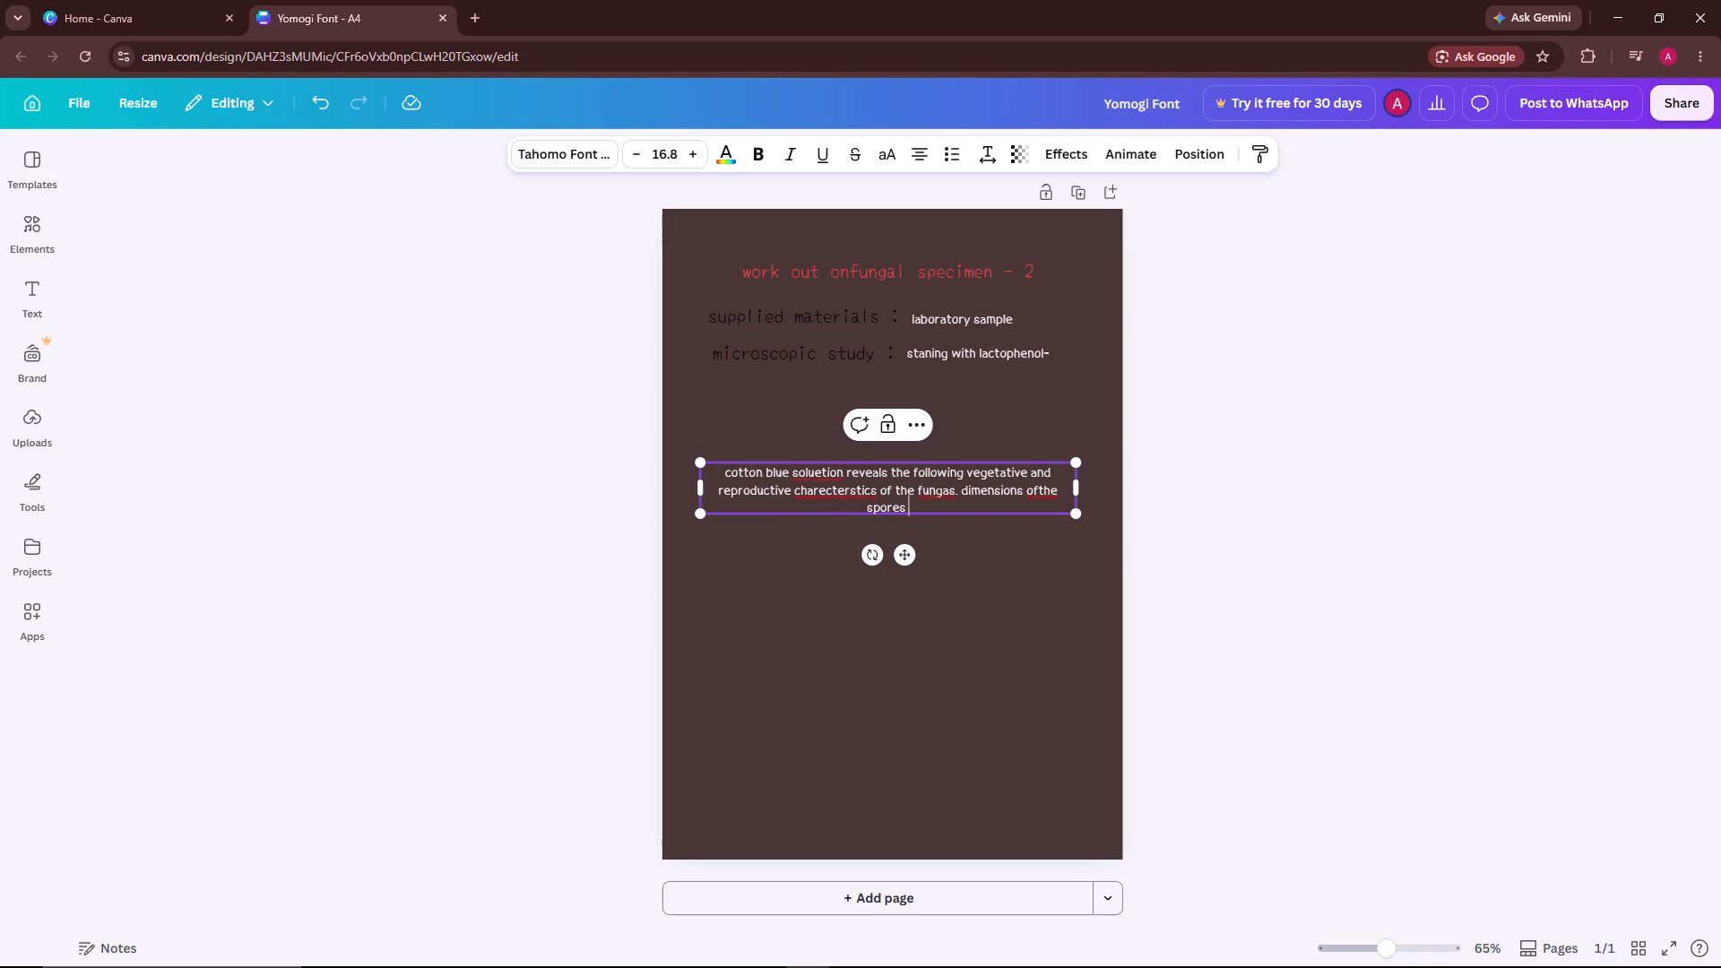
type("we")
type("re meas")
type("ured")
key("space")
type("by")
key("space")
Extend the cotton blue paragraph after "measured by" with "standdardization of".
type("sta")
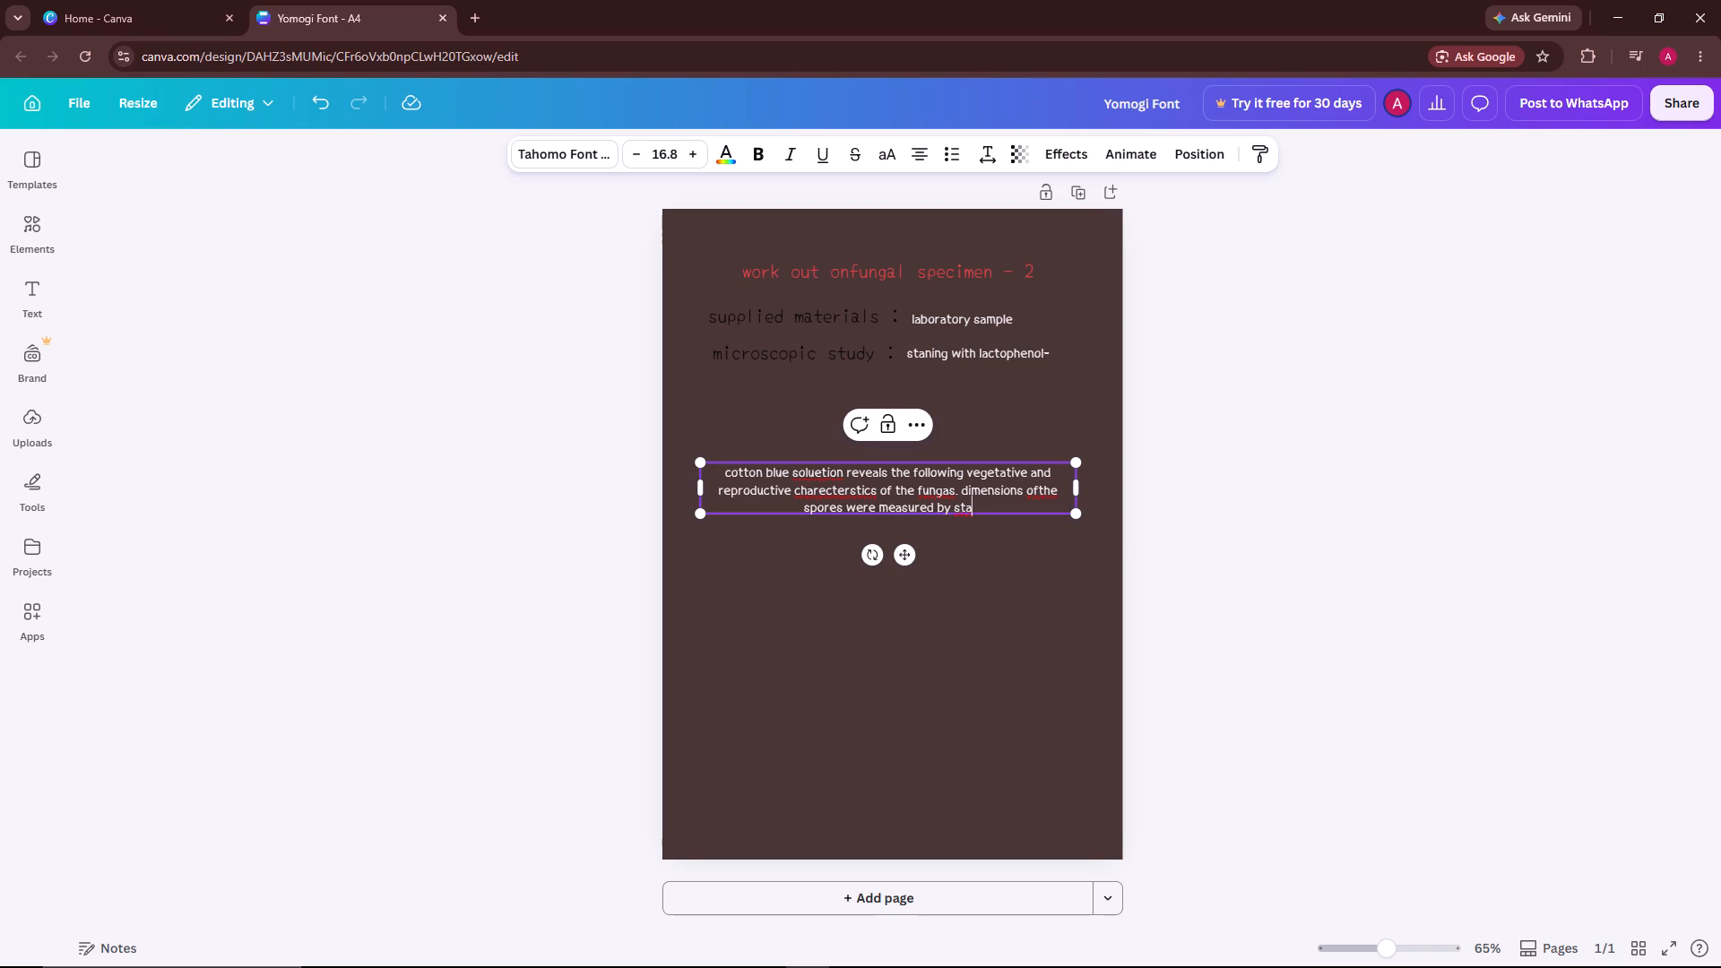
key("b")
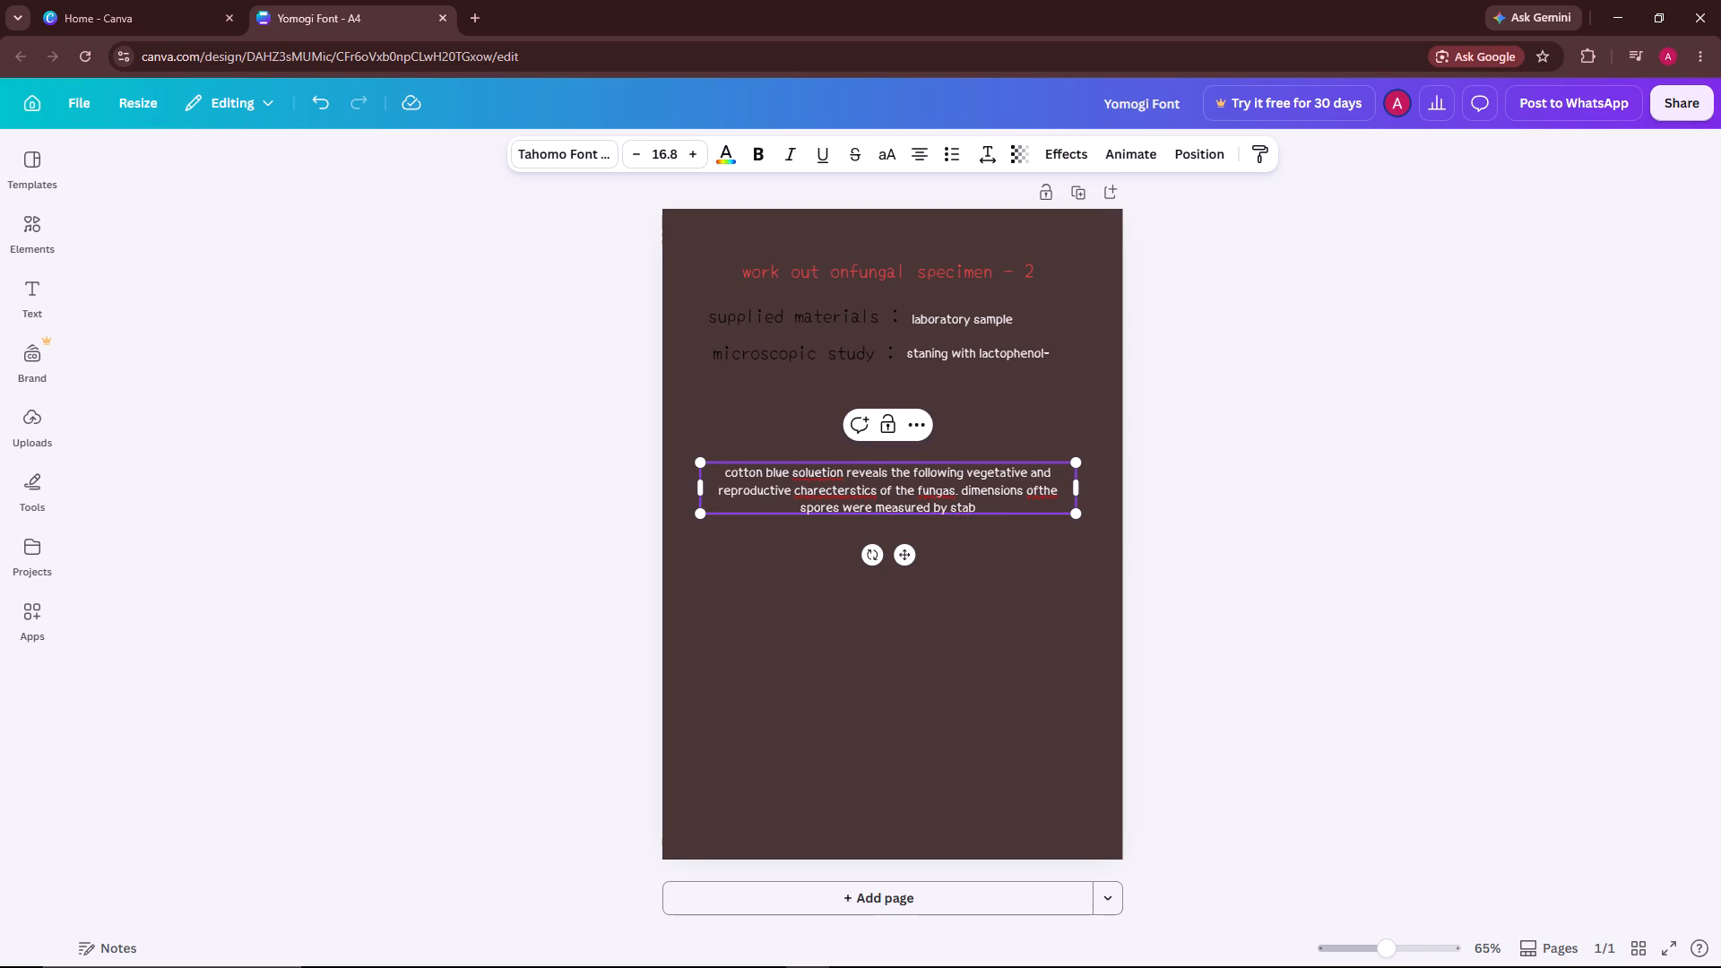
key("BackSpace")
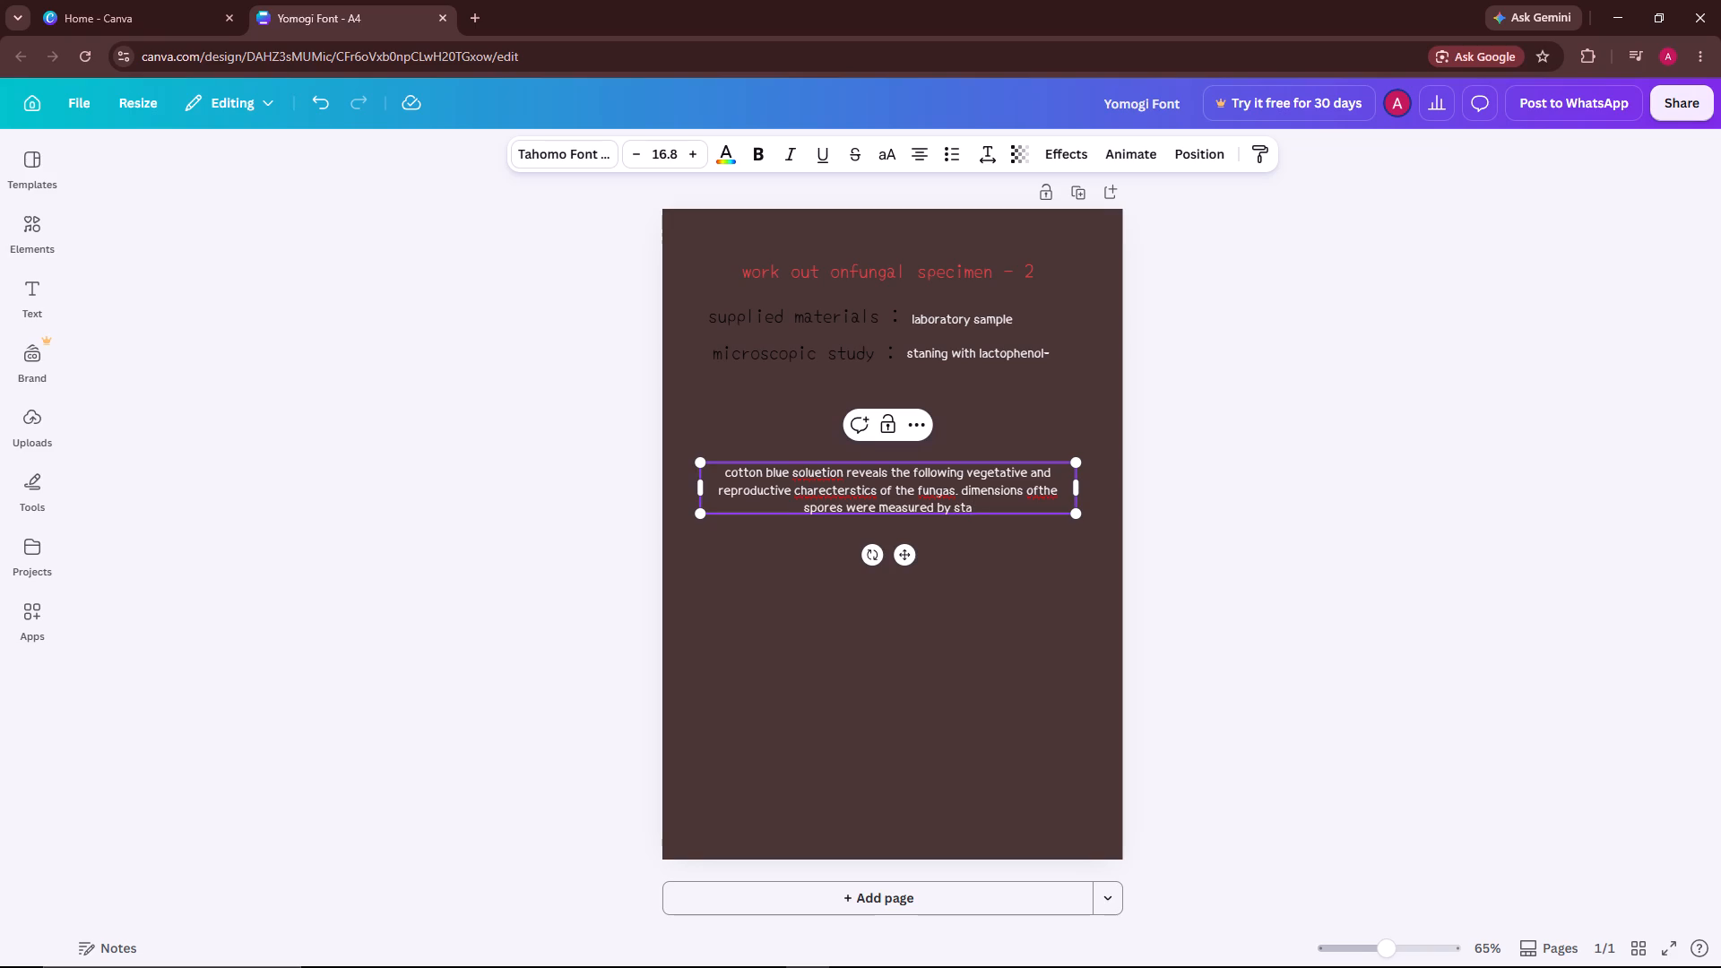
type("nd")
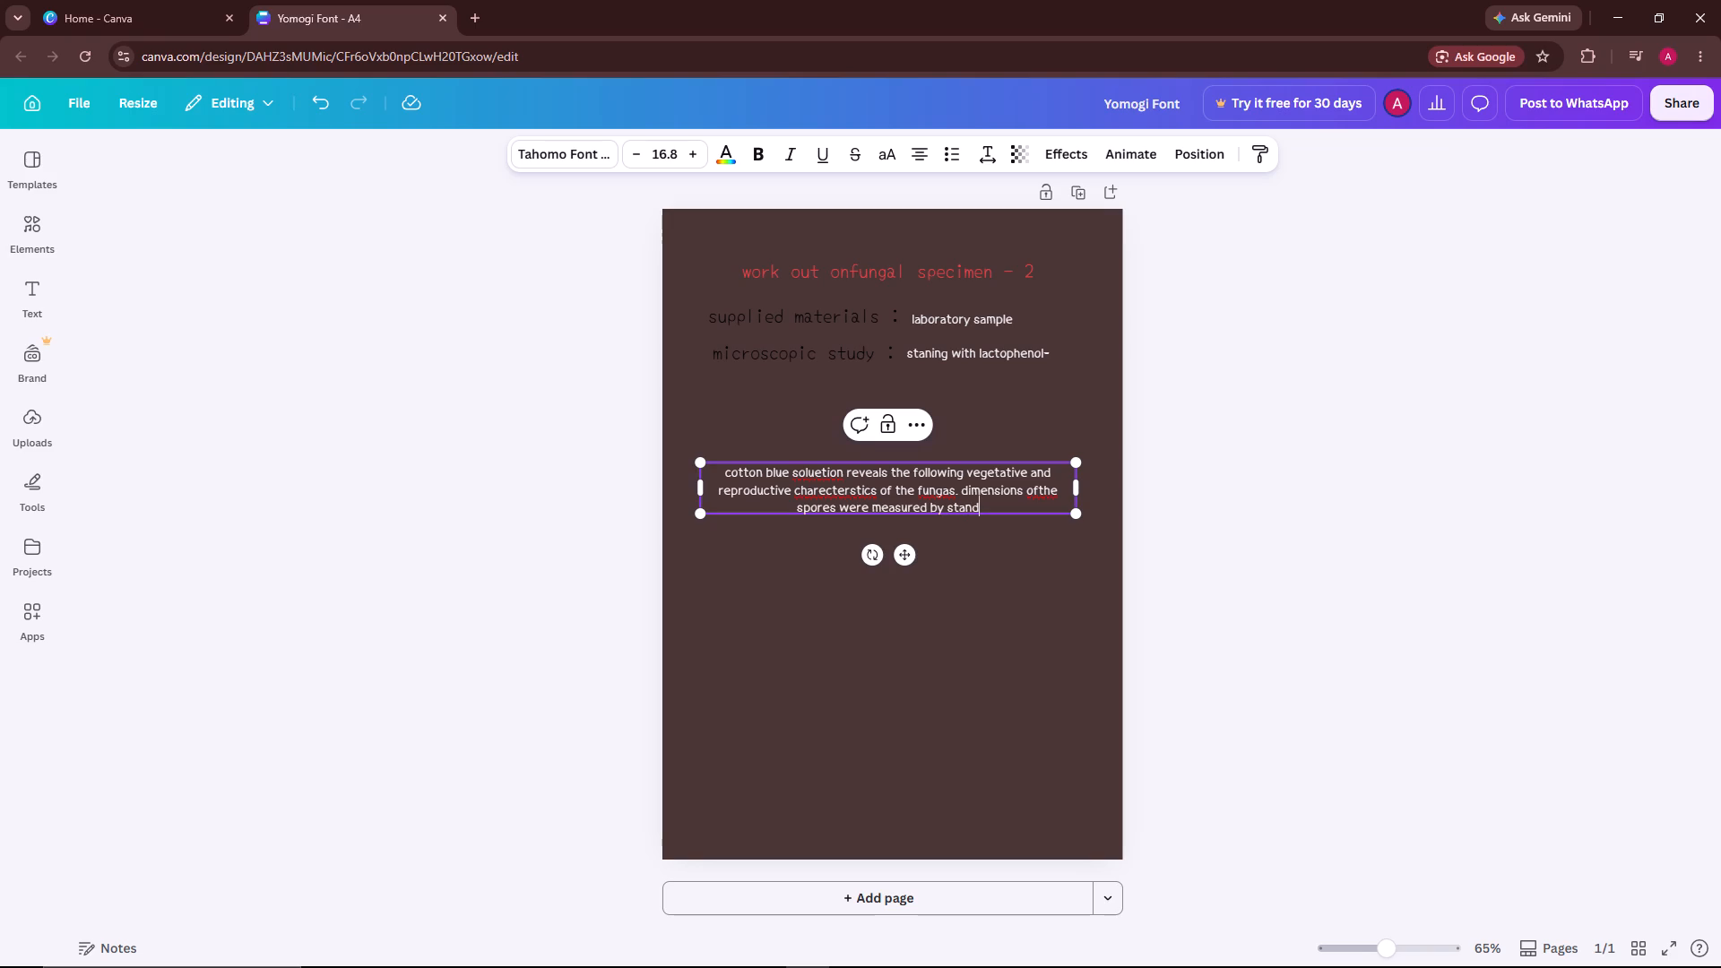
type("dar")
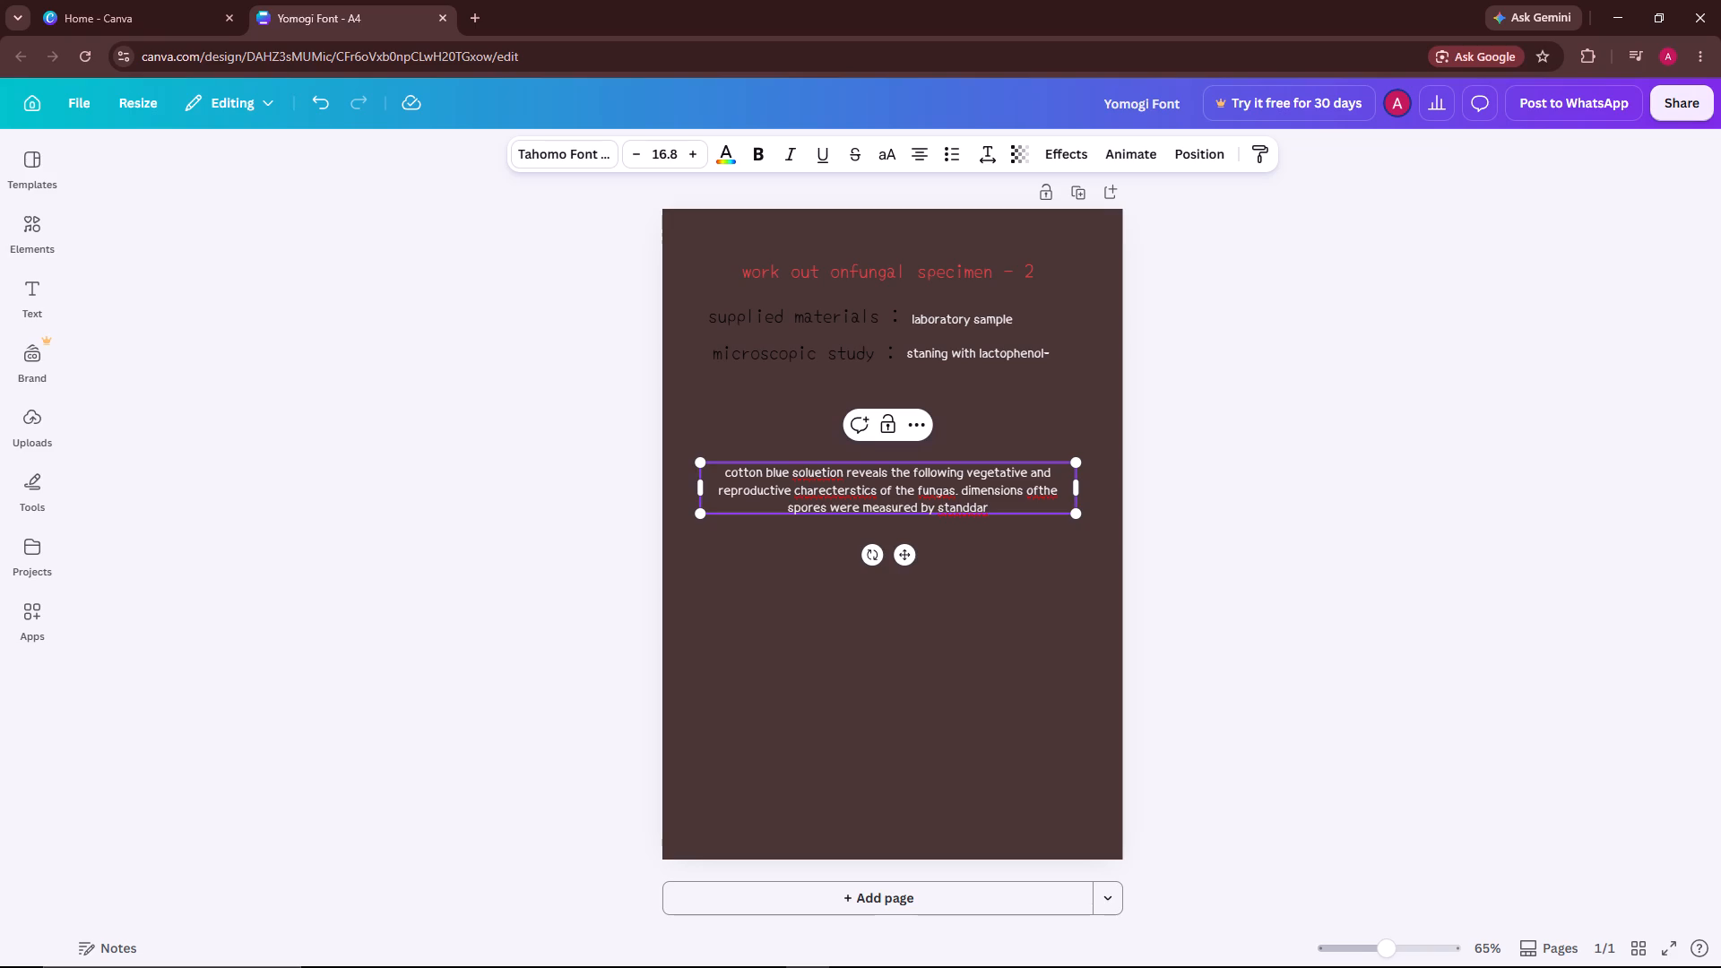
type("di")
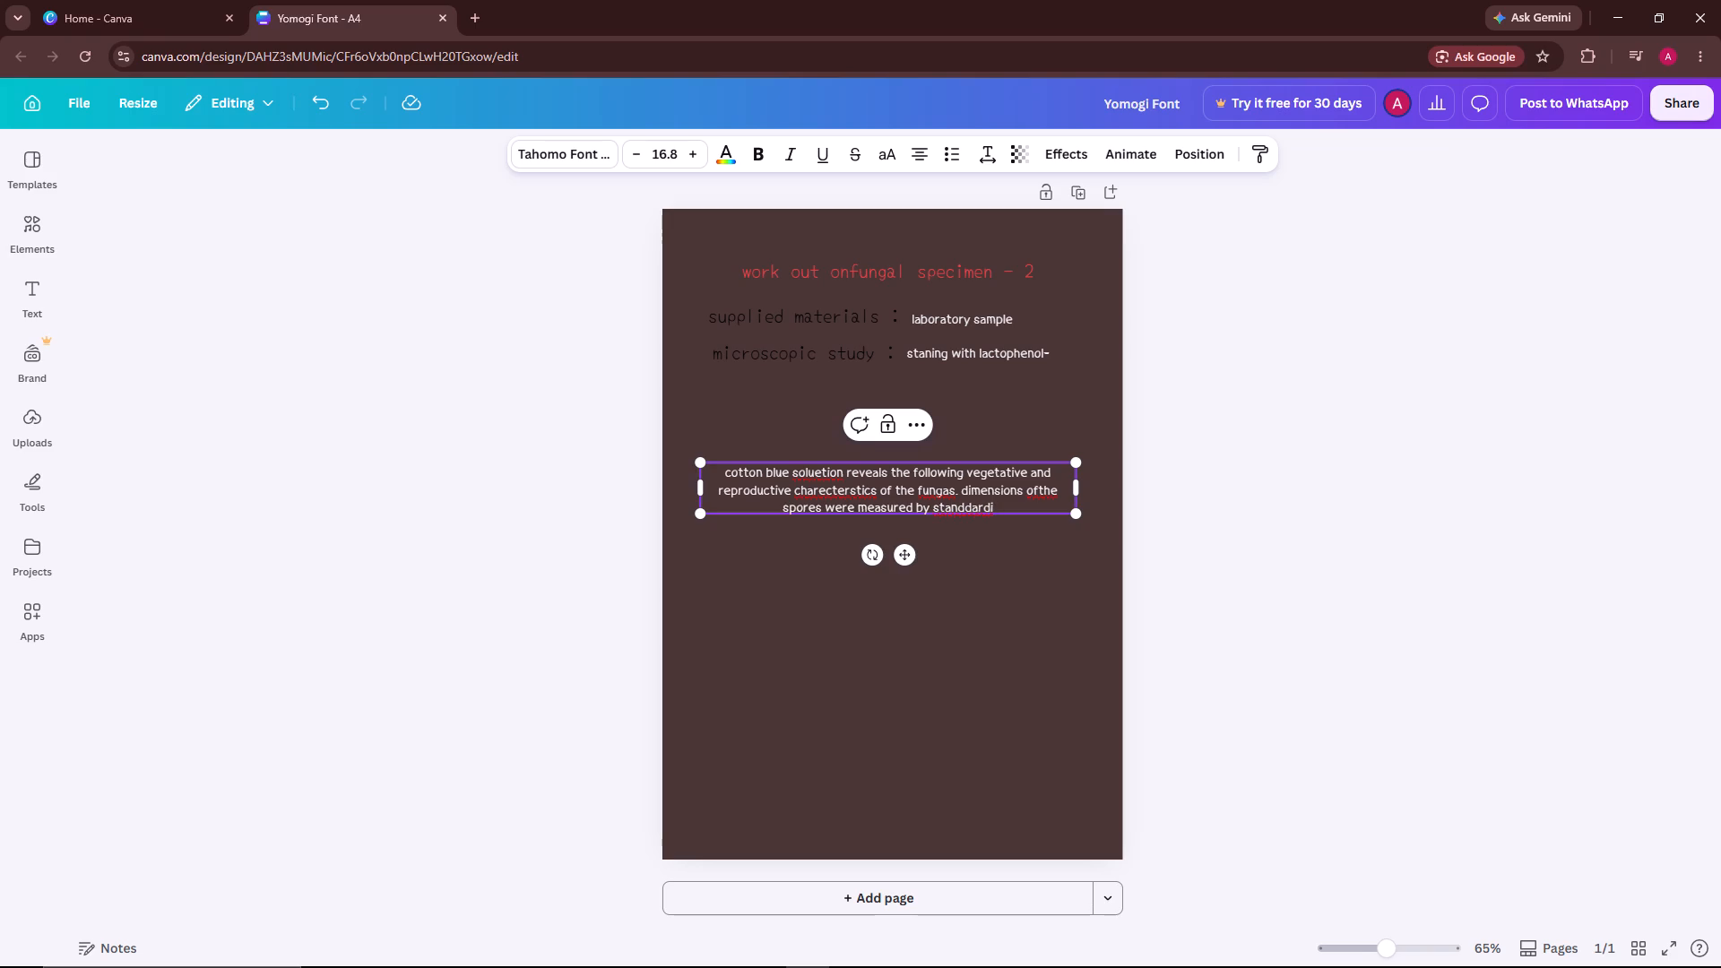
type("zation of")
key("space")
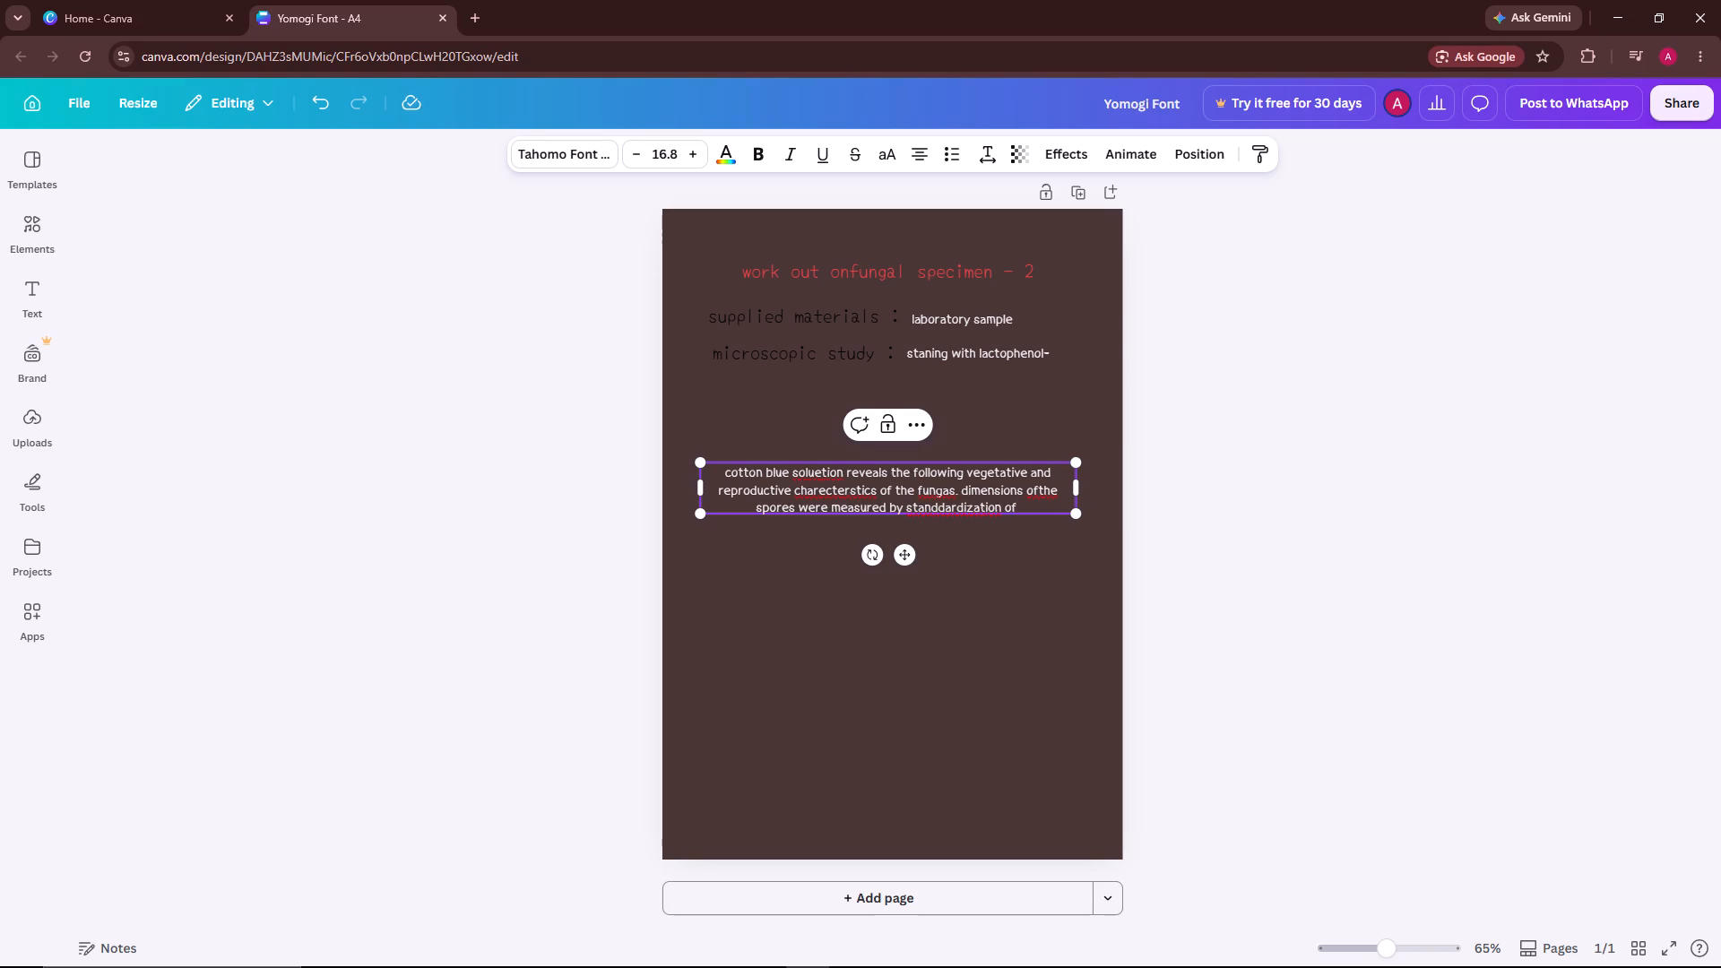
Complete the spore measurement sentence after "standdardization of" with "stage and ocular micrometer.".
type("stag")
type("e and")
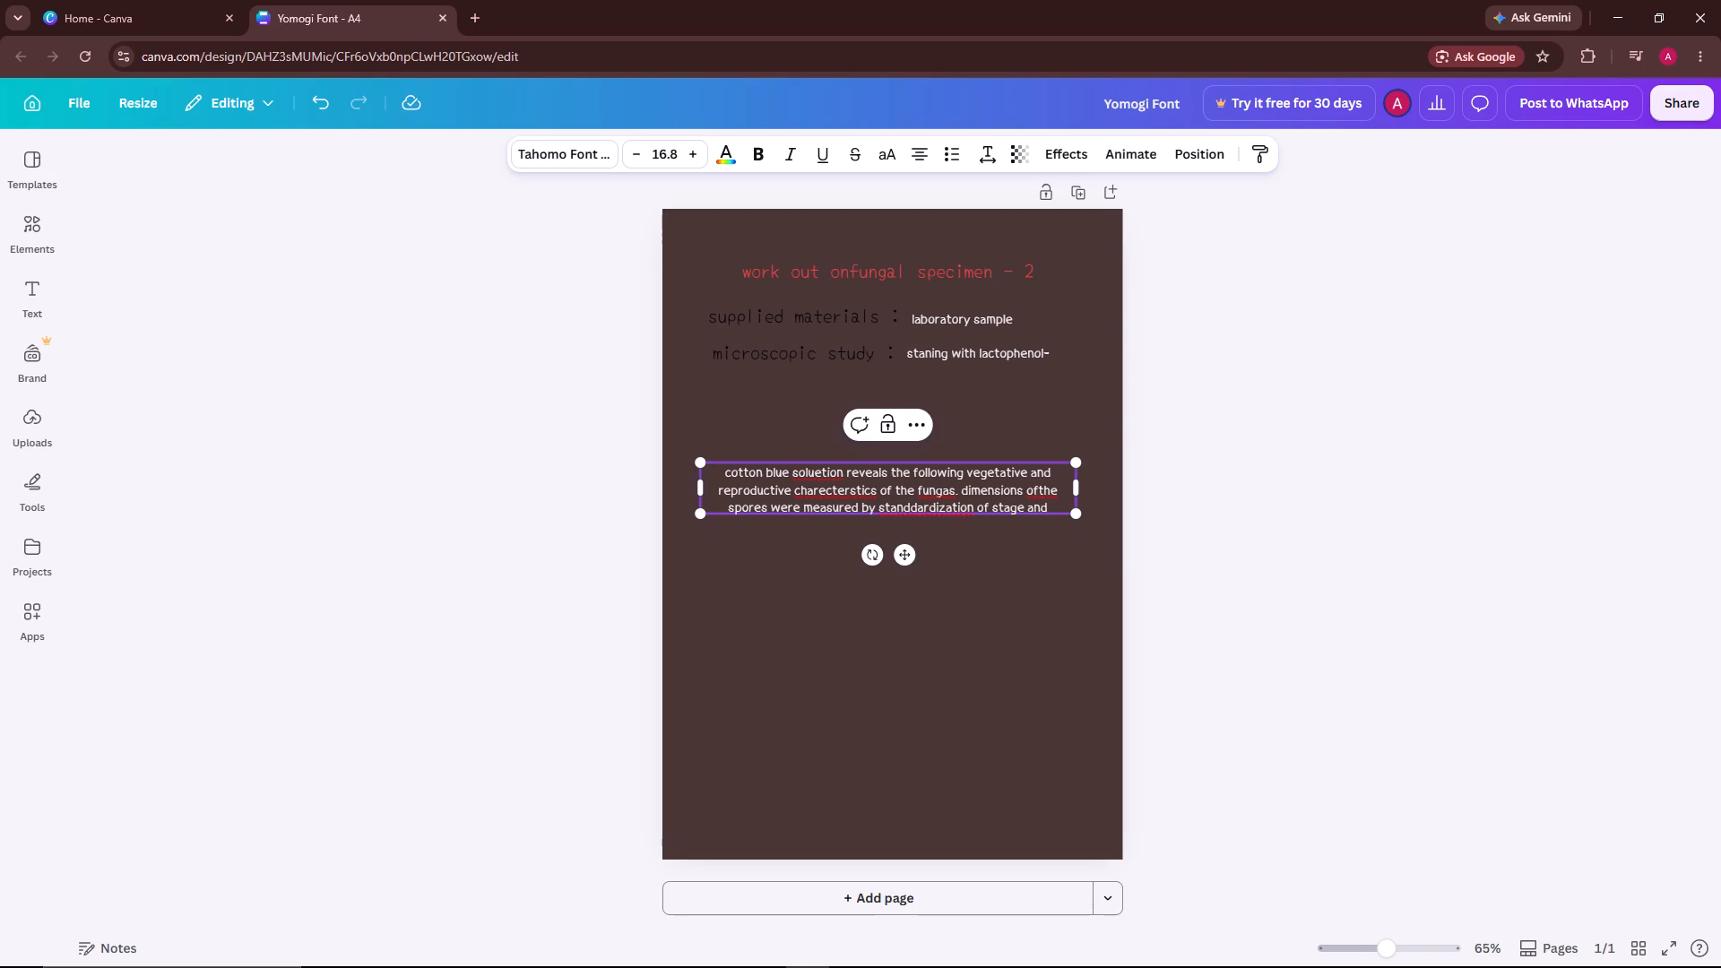
key("space")
type("ocu")
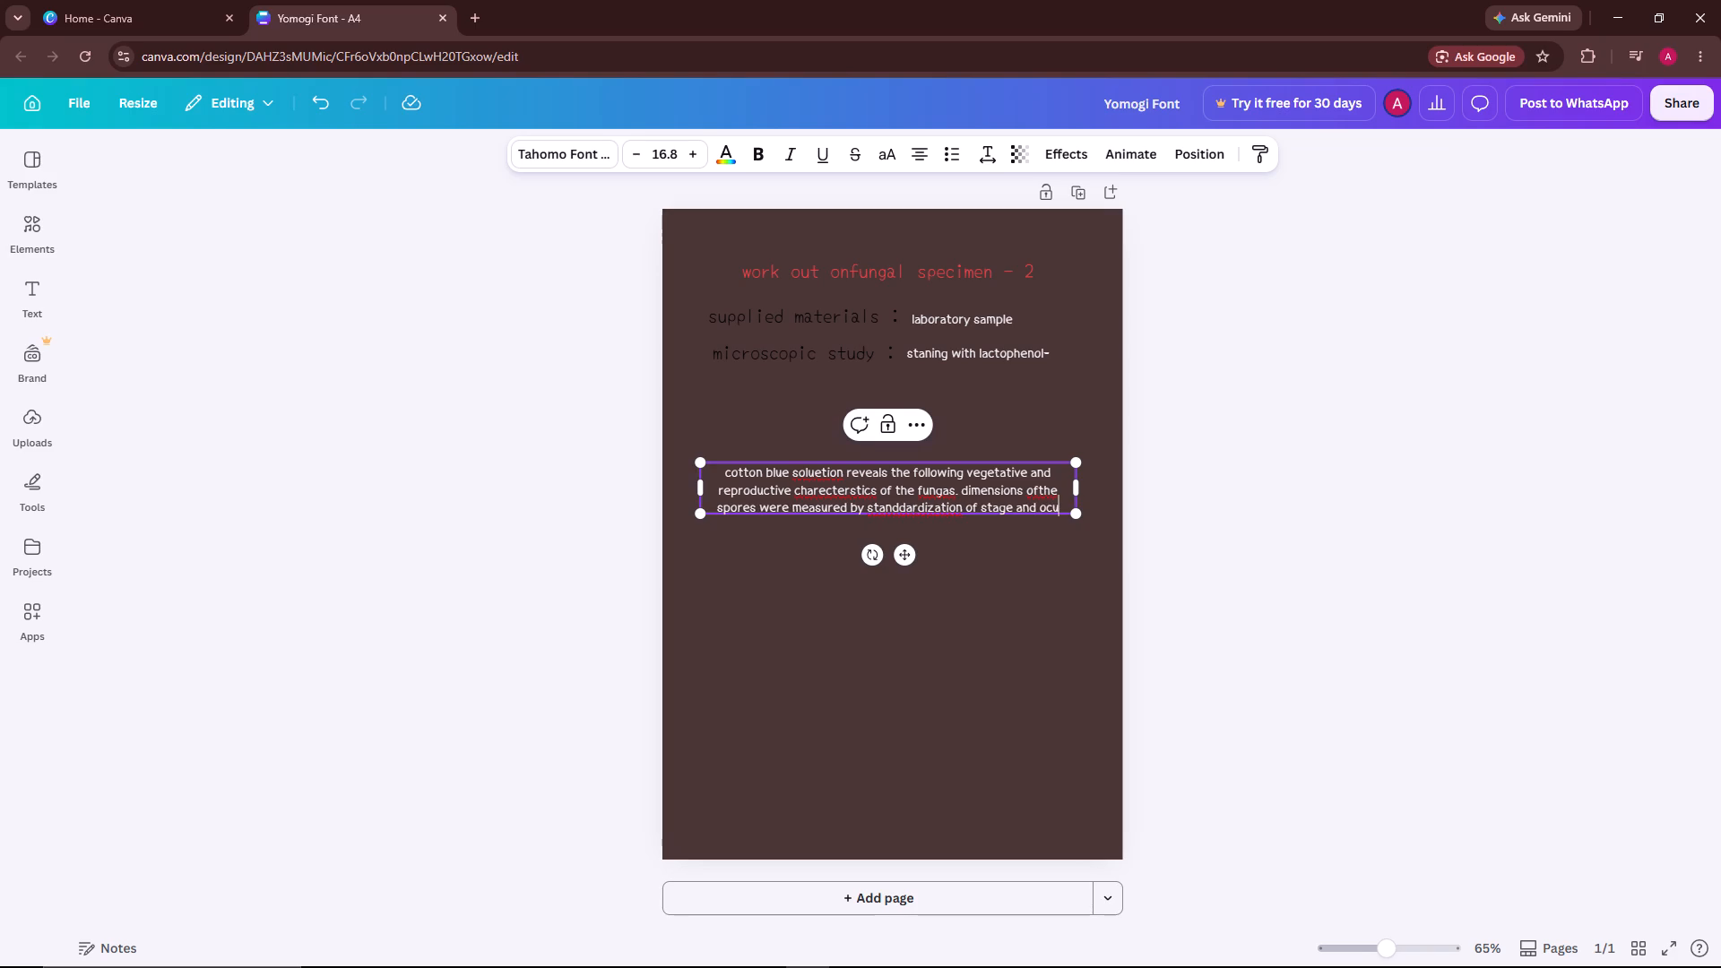
type("lar")
key("space")
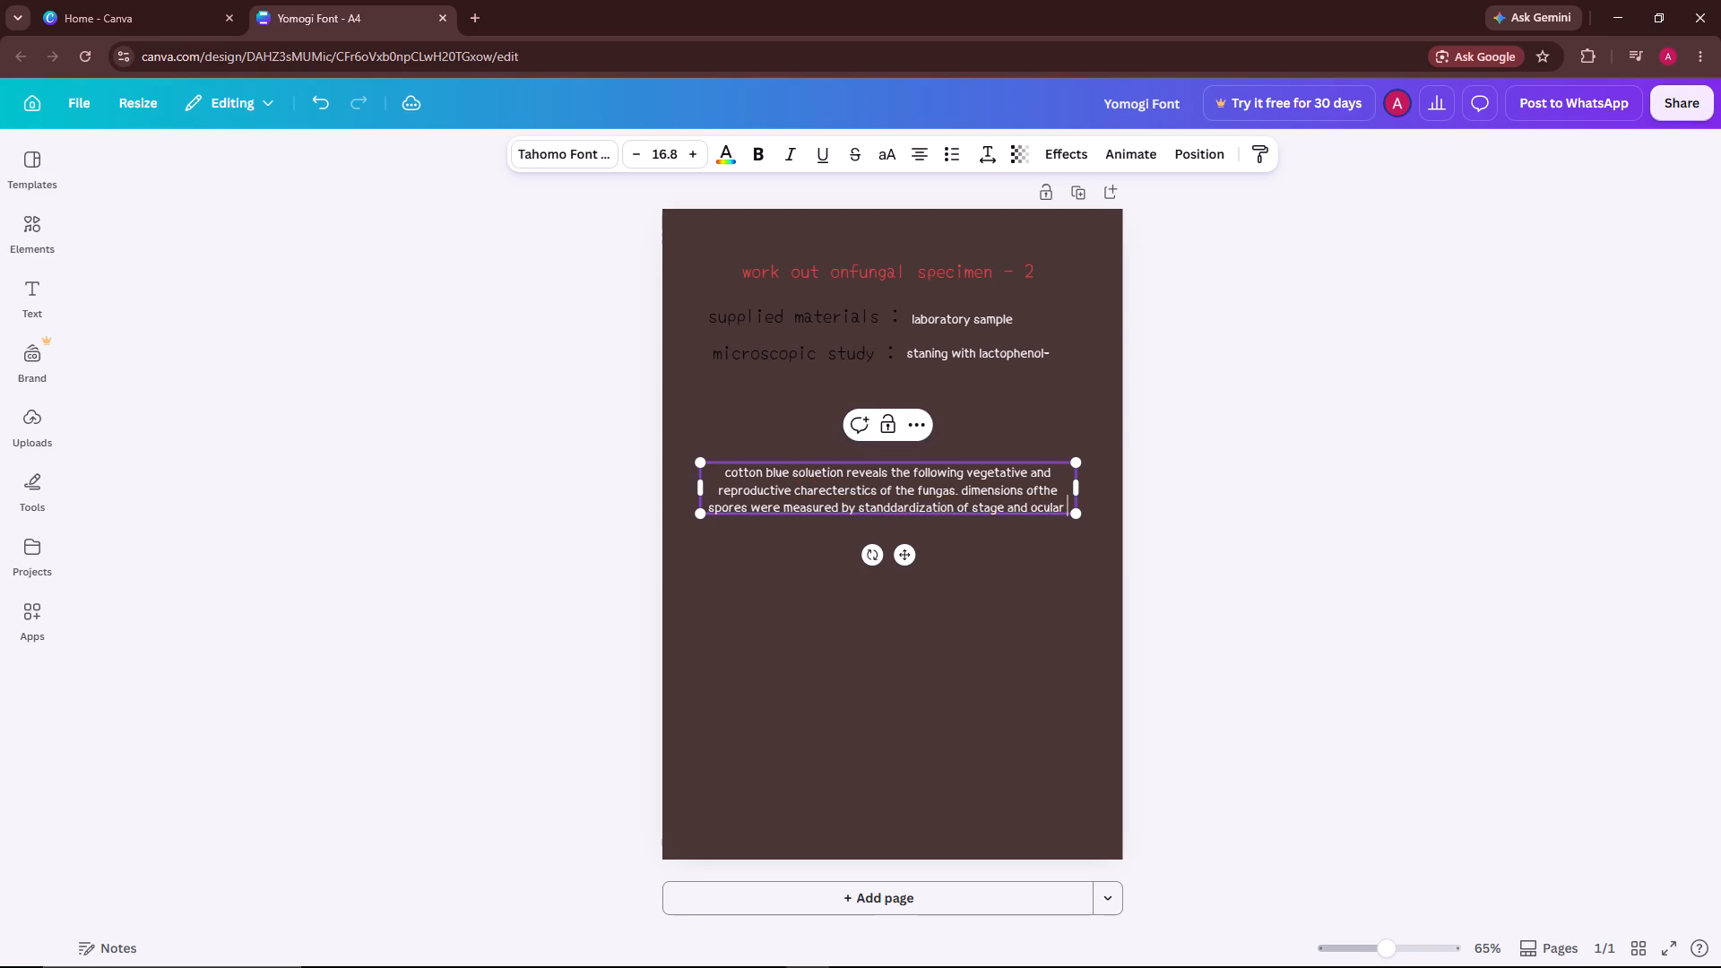
type("mi")
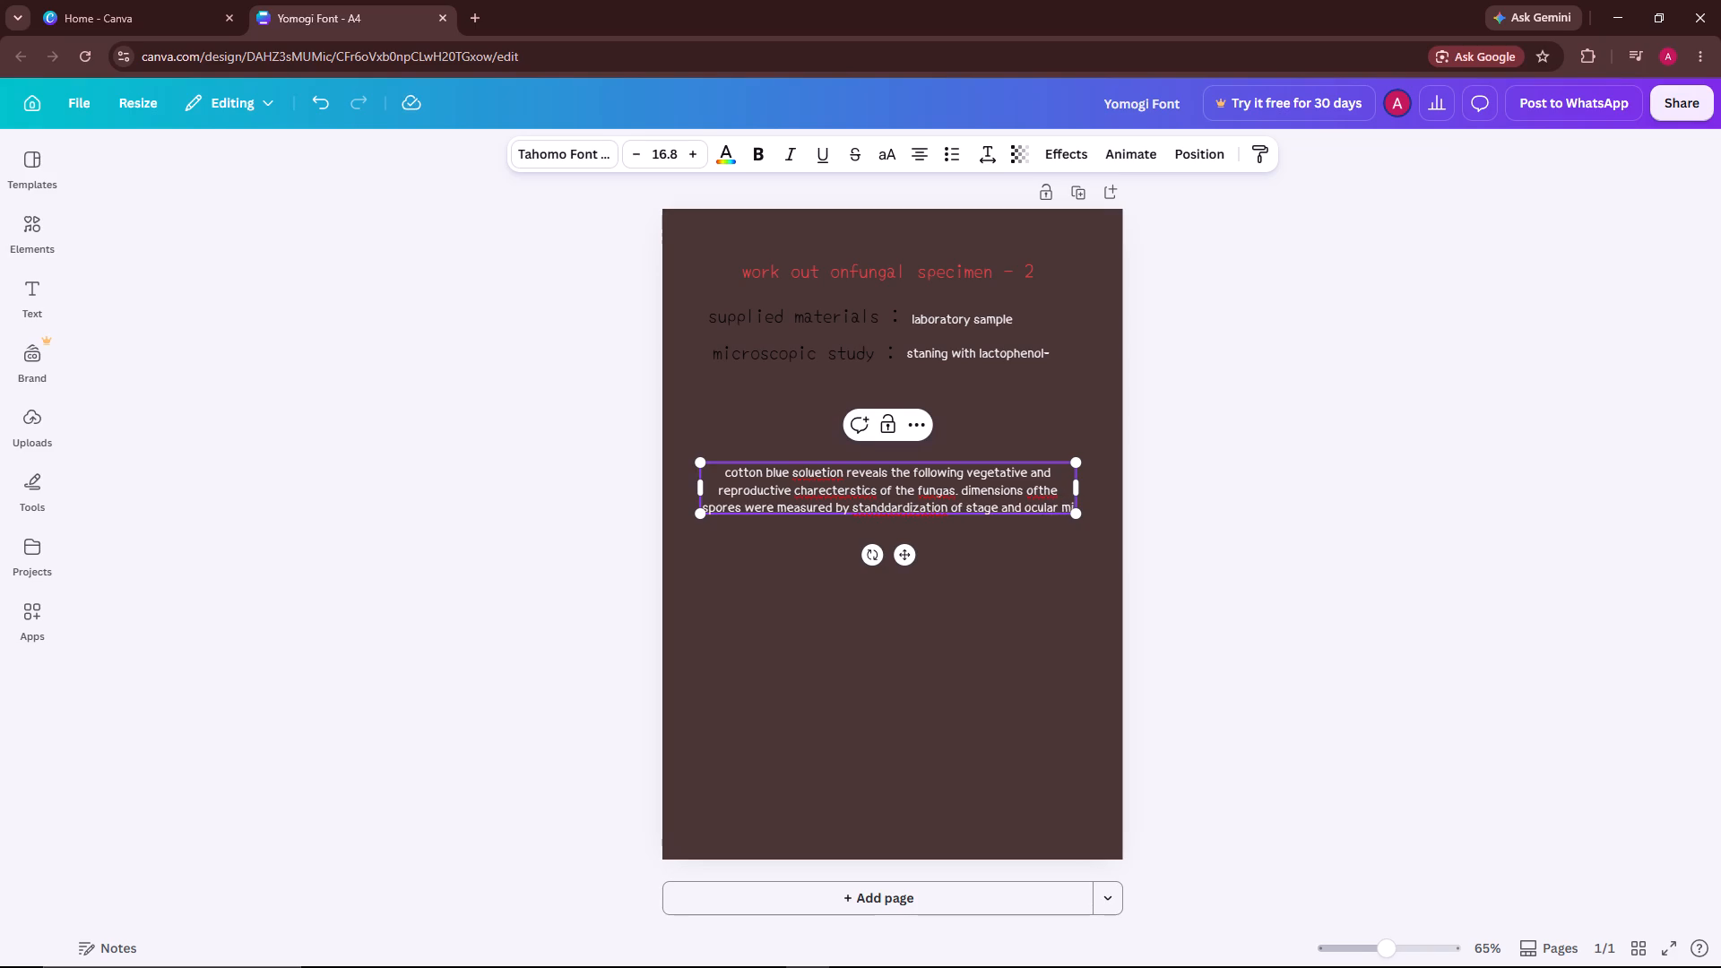
type("cro")
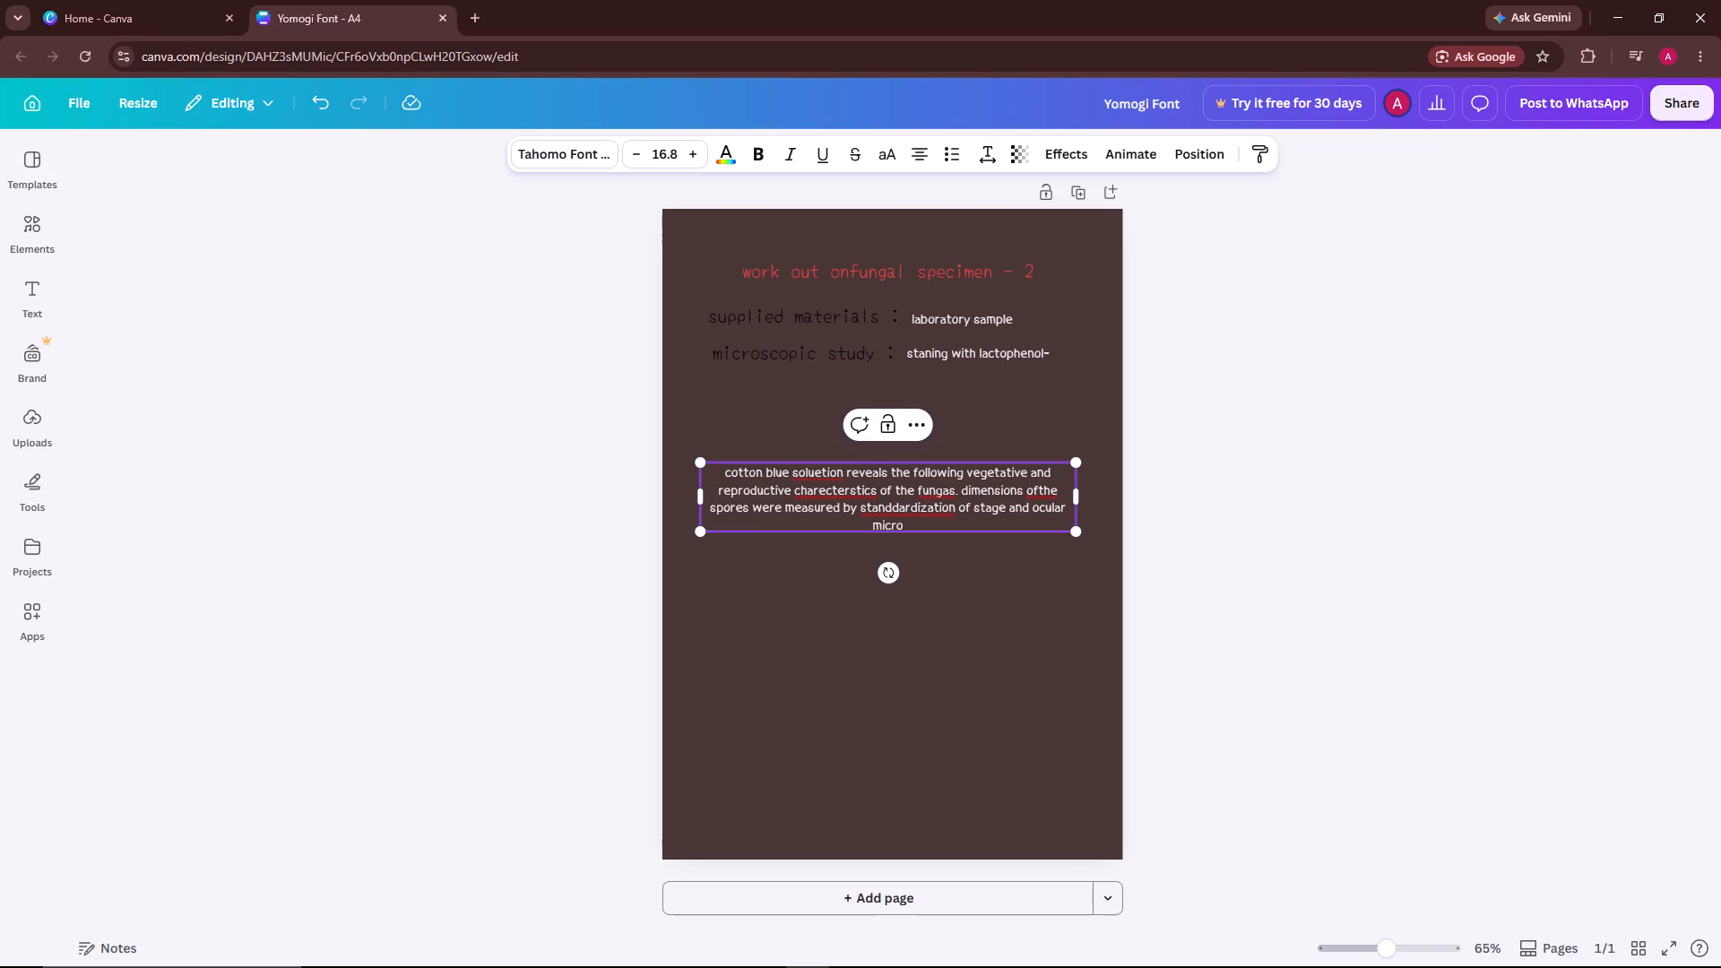
type("meter")
key("period")
Pad the paragraph's last line after "micrometer." with trailing spaces to shift the word to the paragraph's left edge.
key("space")
key("space")
key("space")
key("space")
key("space")
key("space")
key("space")
key("space")
key("space")
key("space")
key("space")
key("space")
key("space")
key("space")
key("space")
key("space")
key("space")
key("space")
key("space")
key("space")
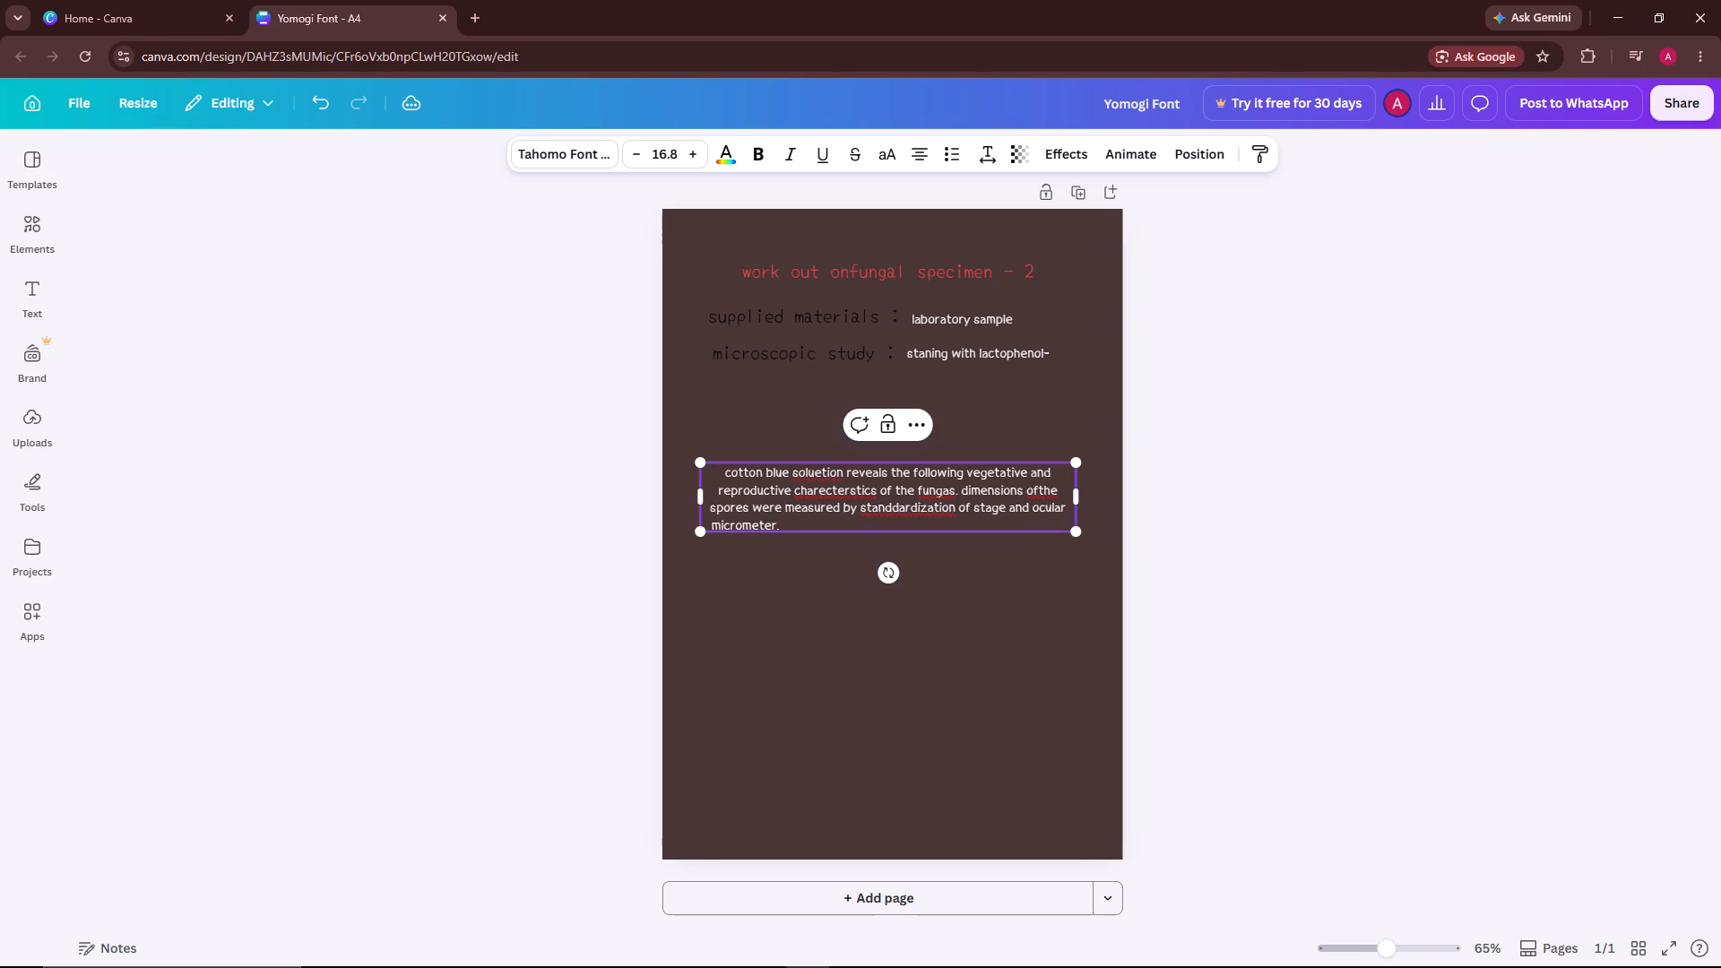
left_click(860, 576)
Move the cotton blue paragraph up to sit directly beneath the "microscopic study" line.
left_click_drag(893, 481, 898, 398)
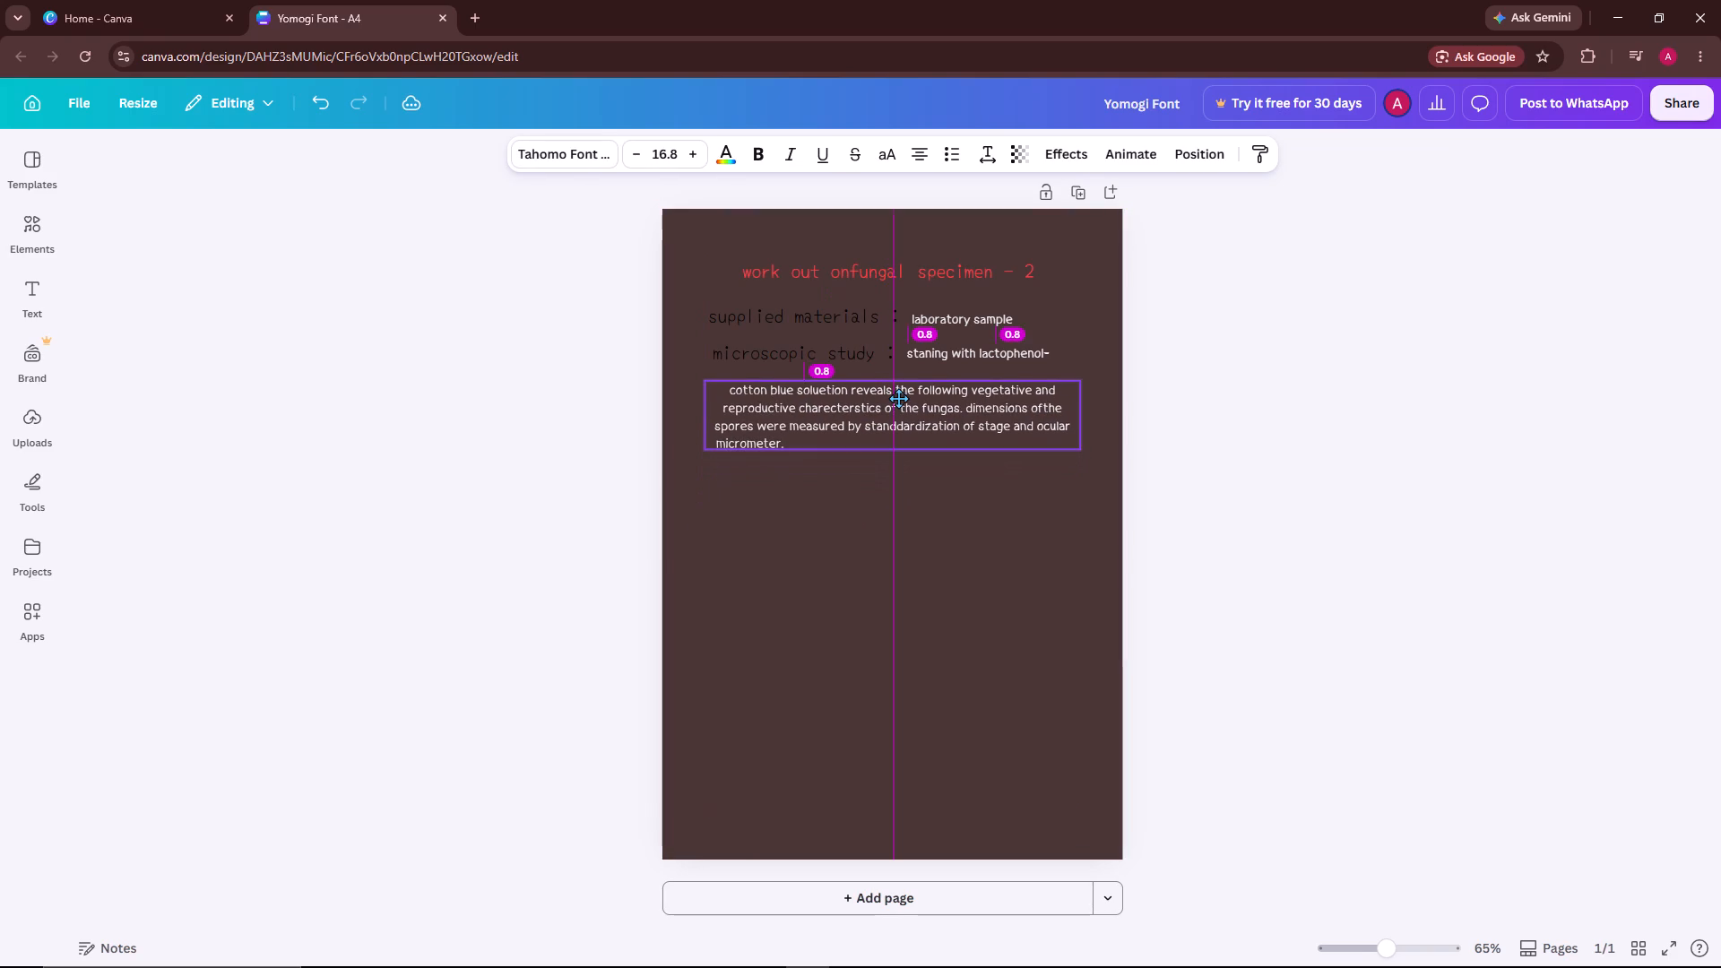
left_click_drag(898, 398, 898, 387)
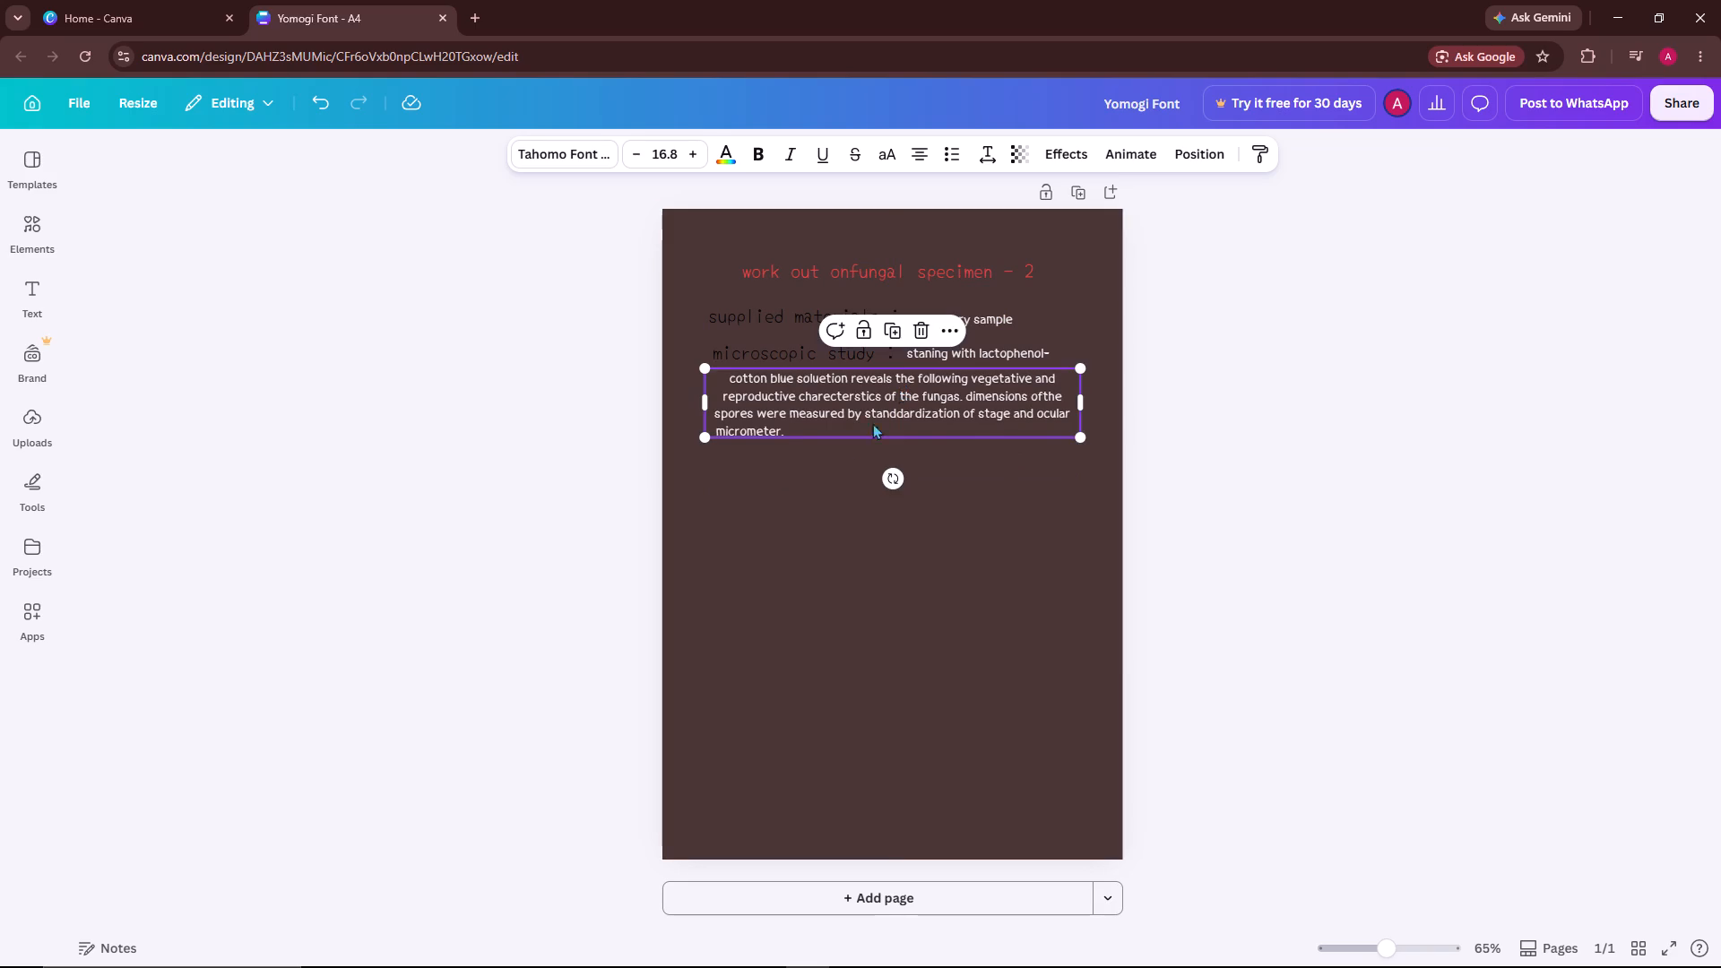
left_click(834, 497)
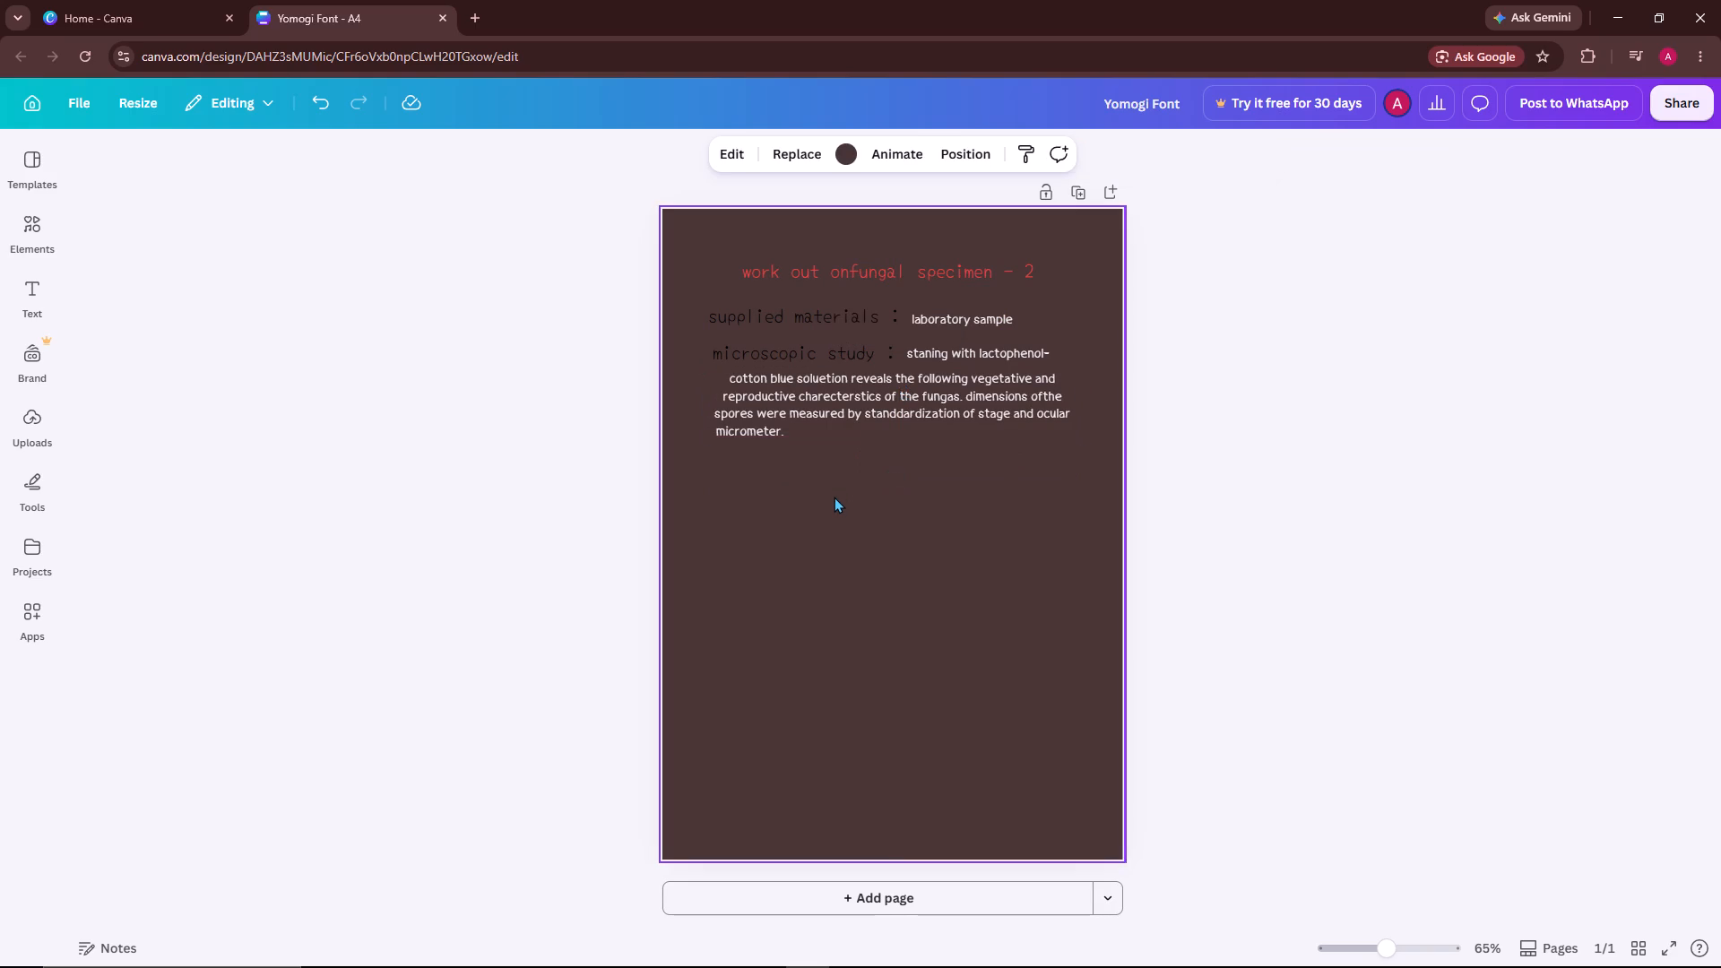
Duplicate the "microscopic study :" heading and place the copy just below the cotton blue paragraph.
left_click(804, 357)
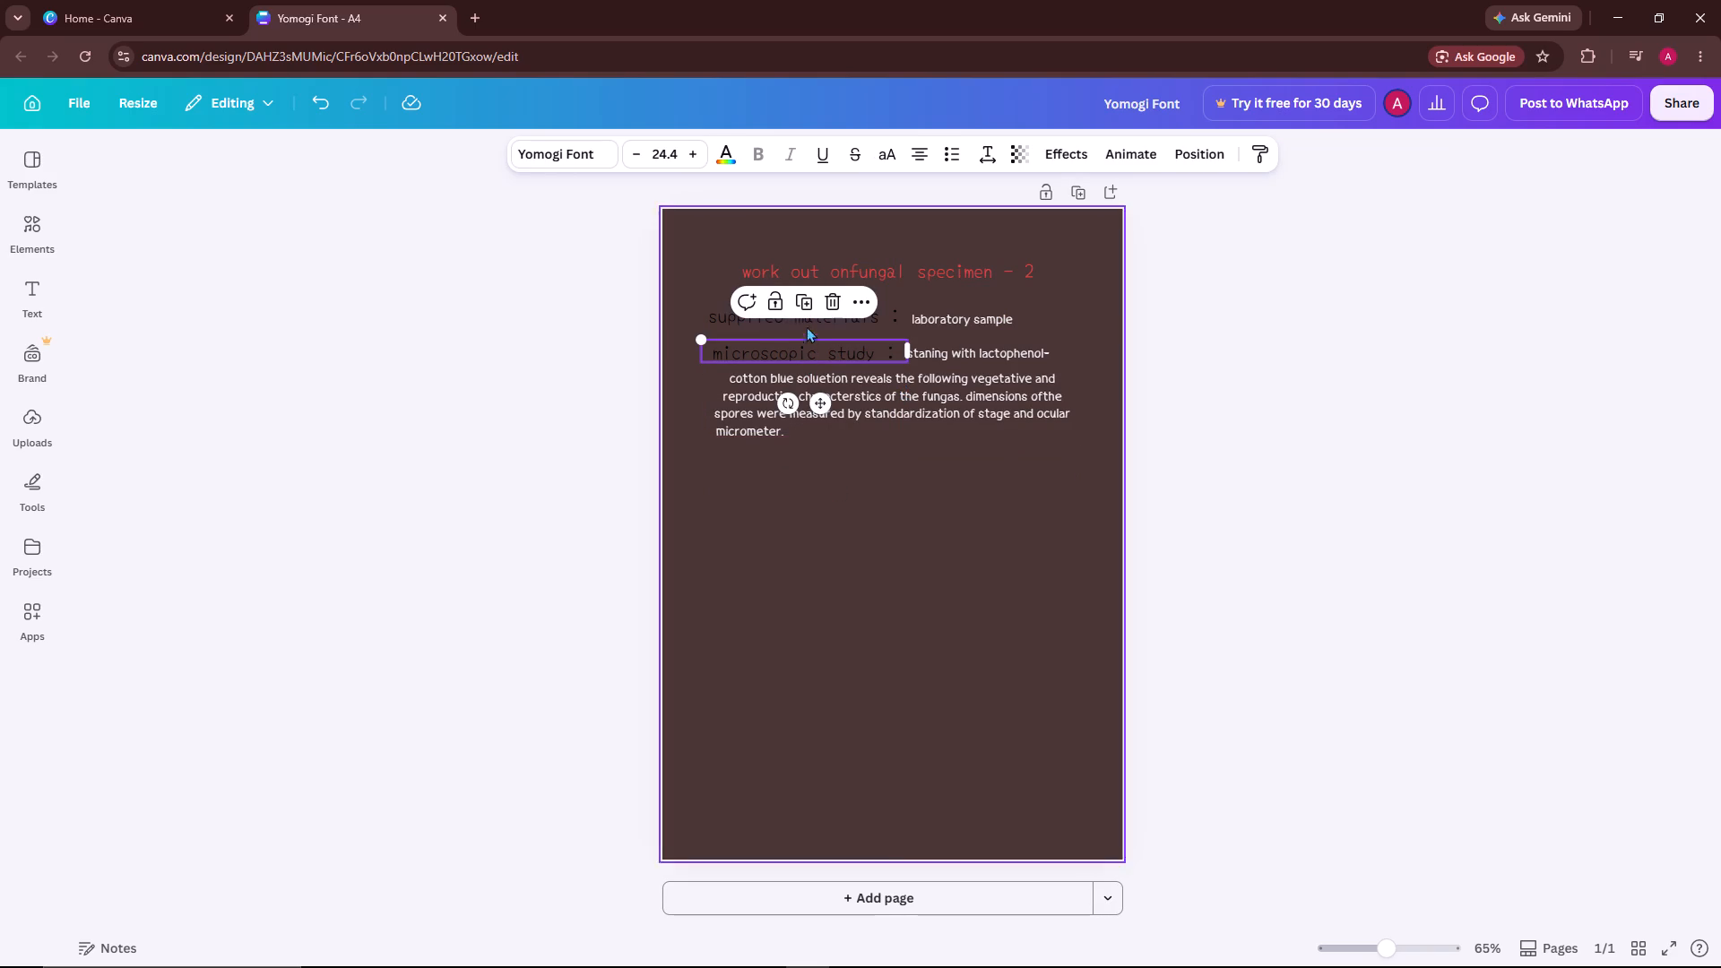
left_click(809, 310)
left_click_drag(811, 359, 814, 419)
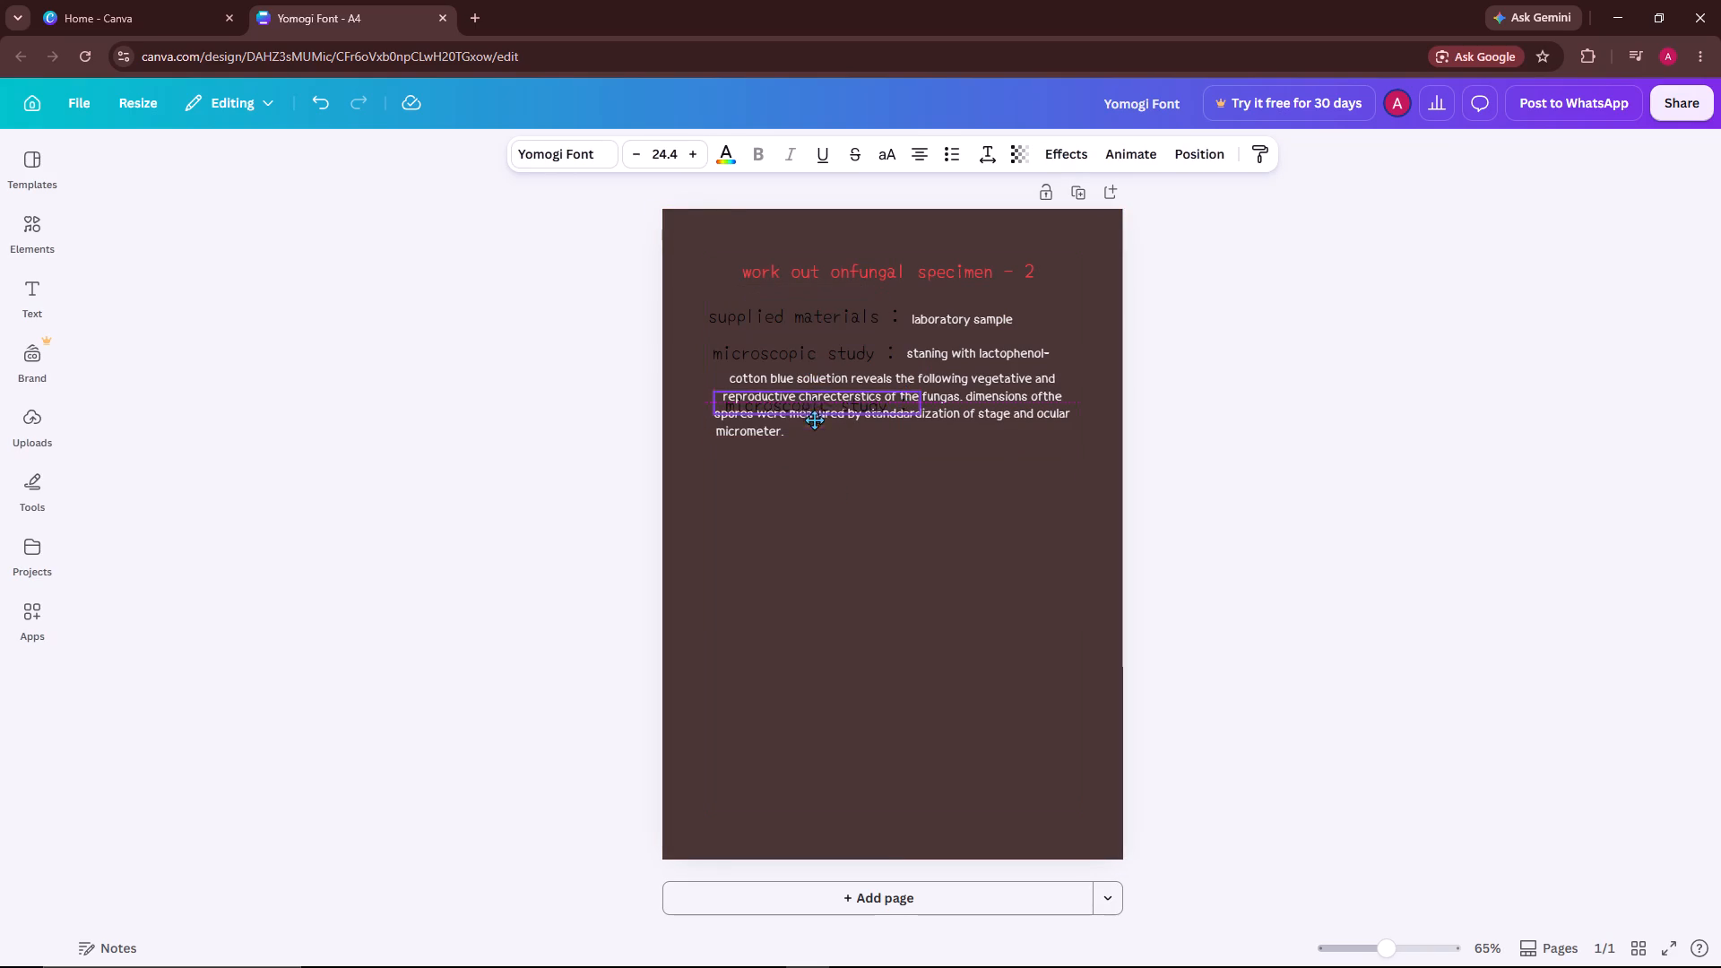
left_click_drag(814, 419, 810, 450)
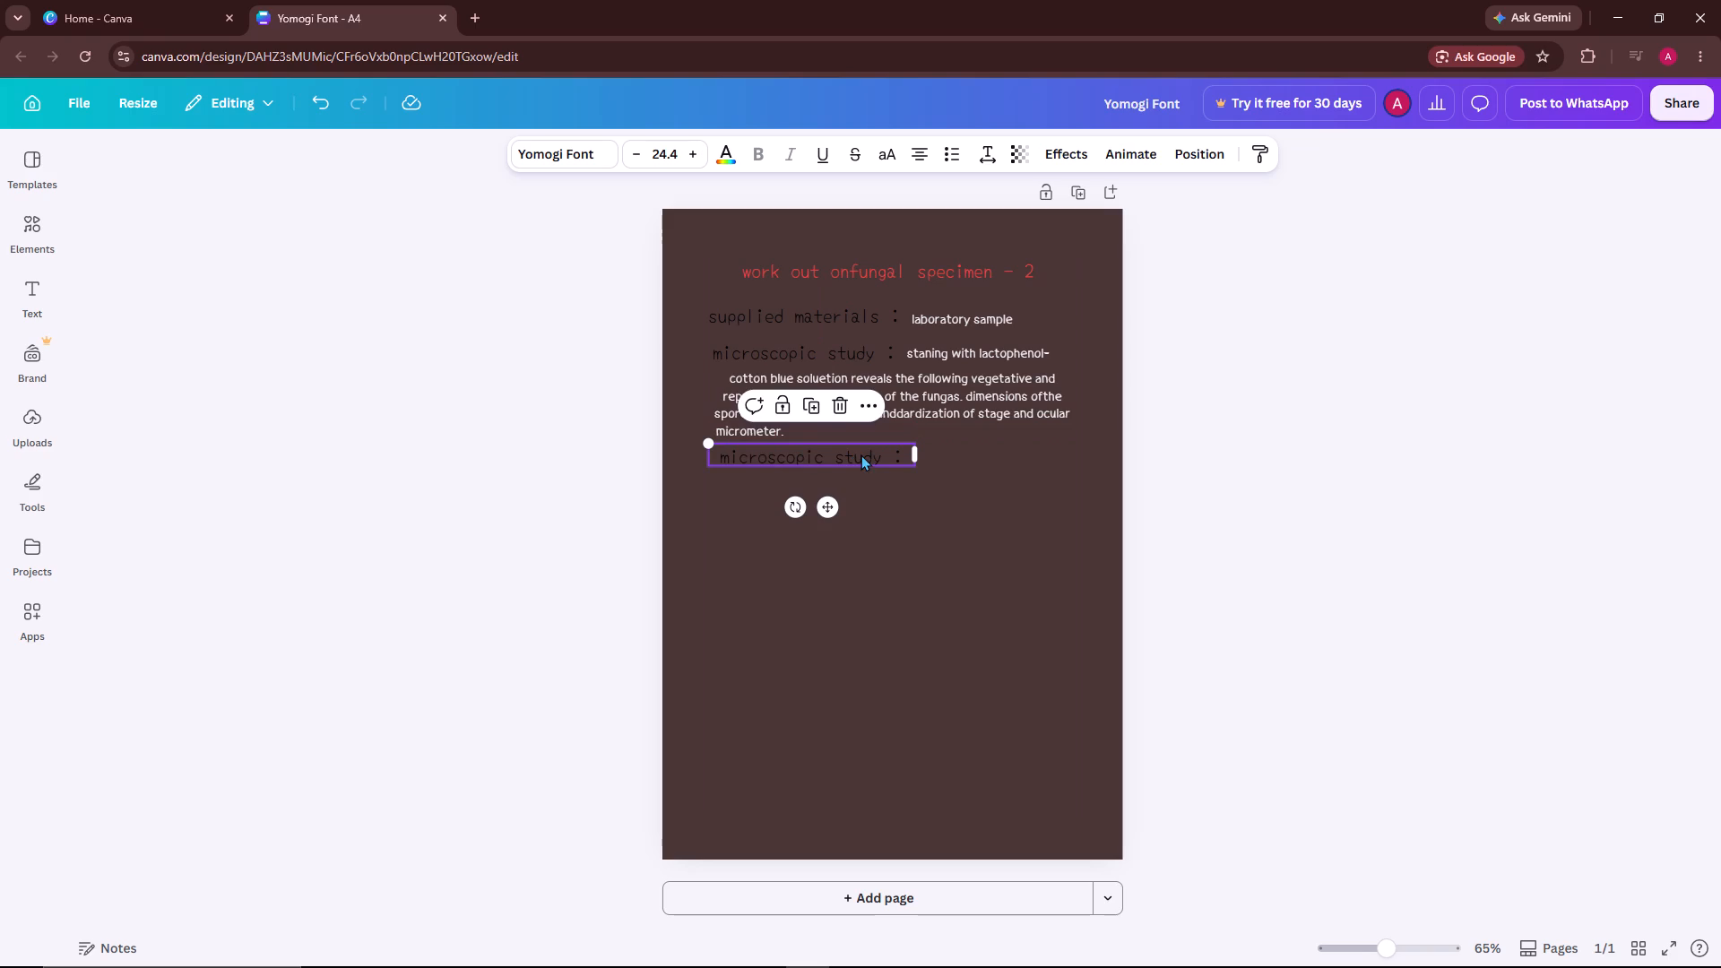
Replace the duplicated heading's text with "A. vegetative structure :".
left_click(860, 454)
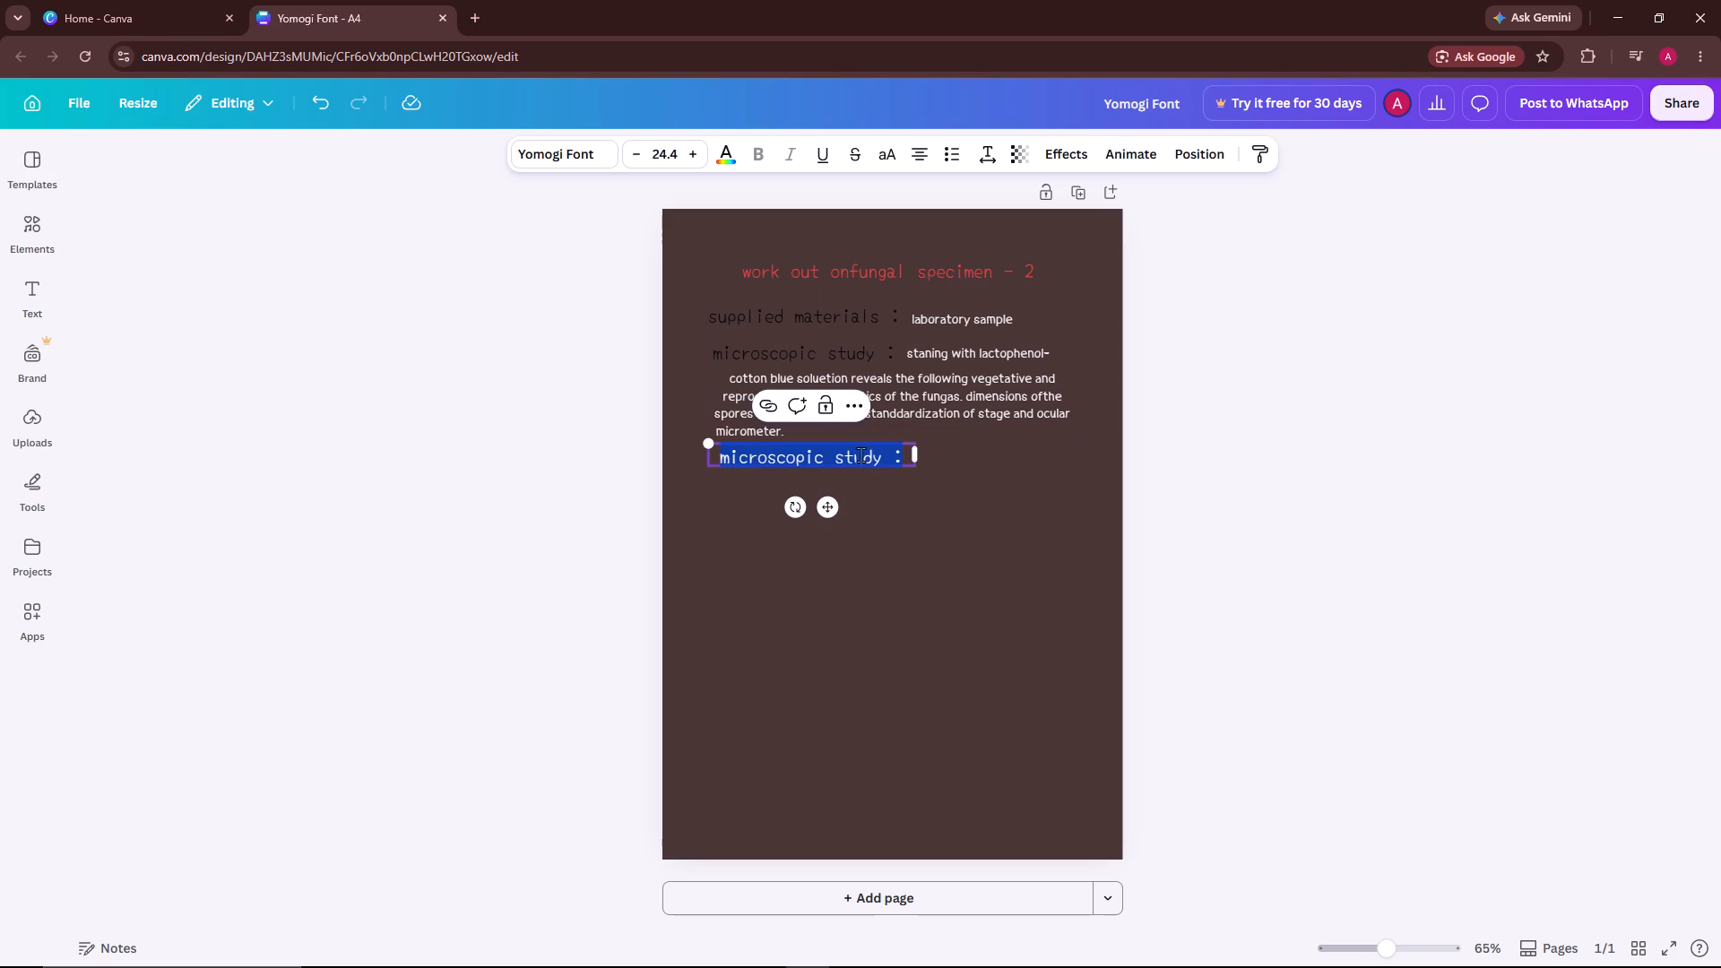
key("BackSpace")
key("a")
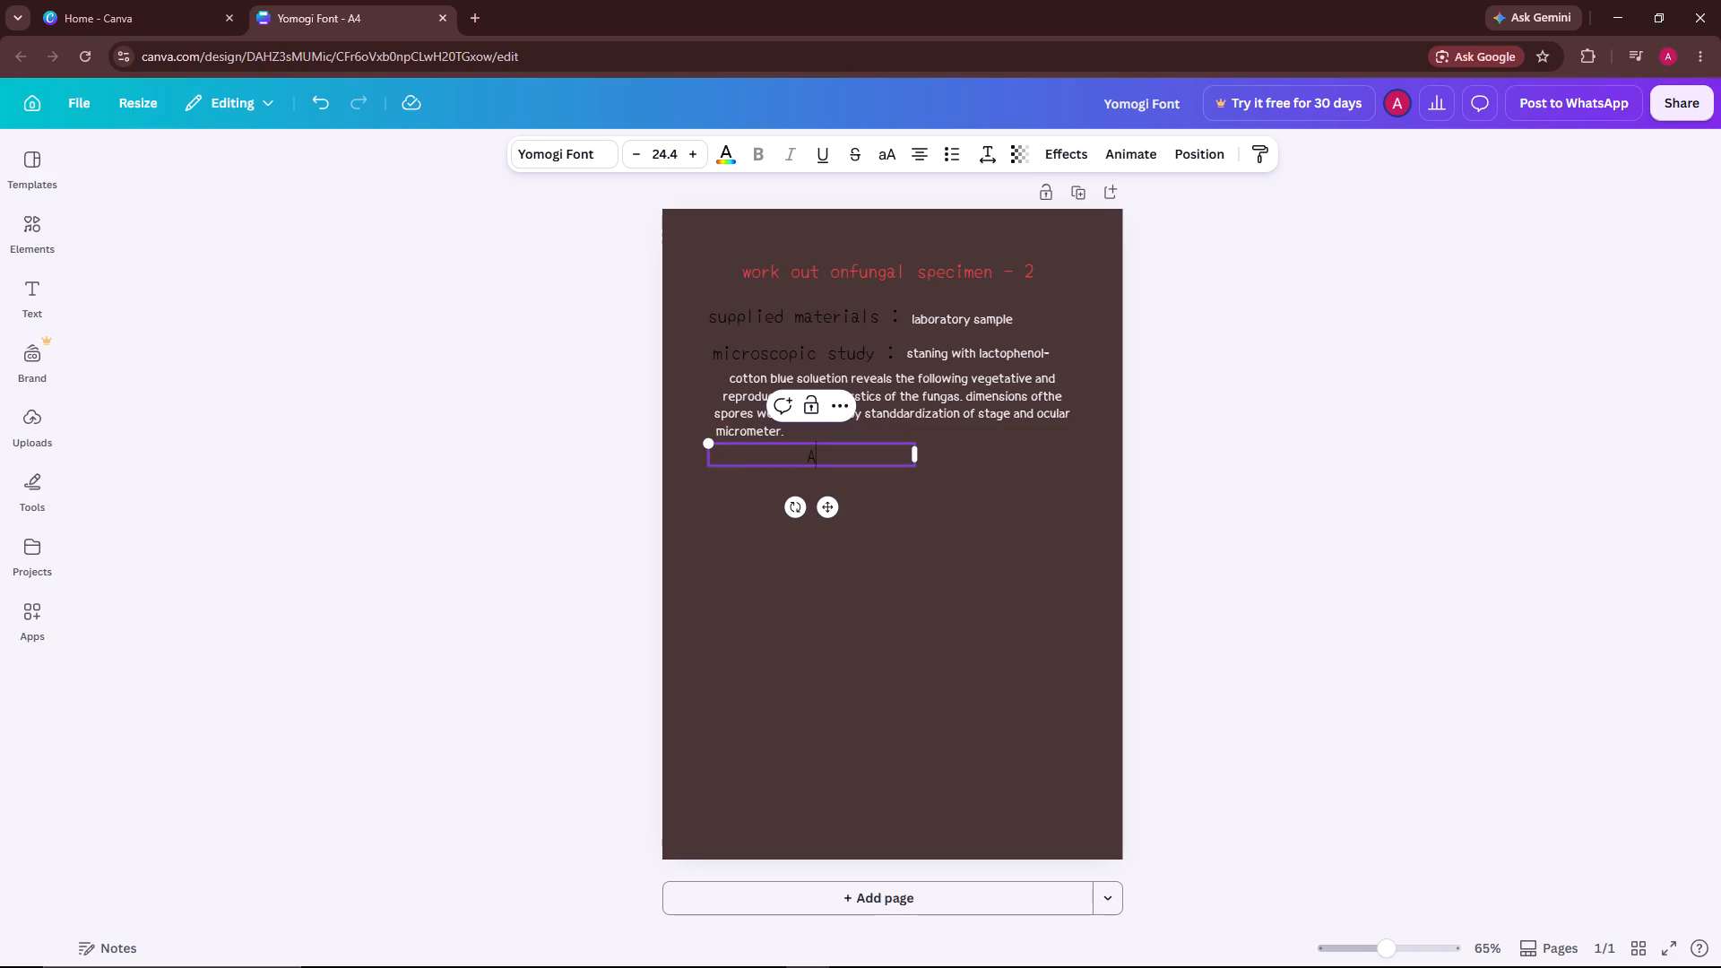
key("period")
key("space")
type("vege")
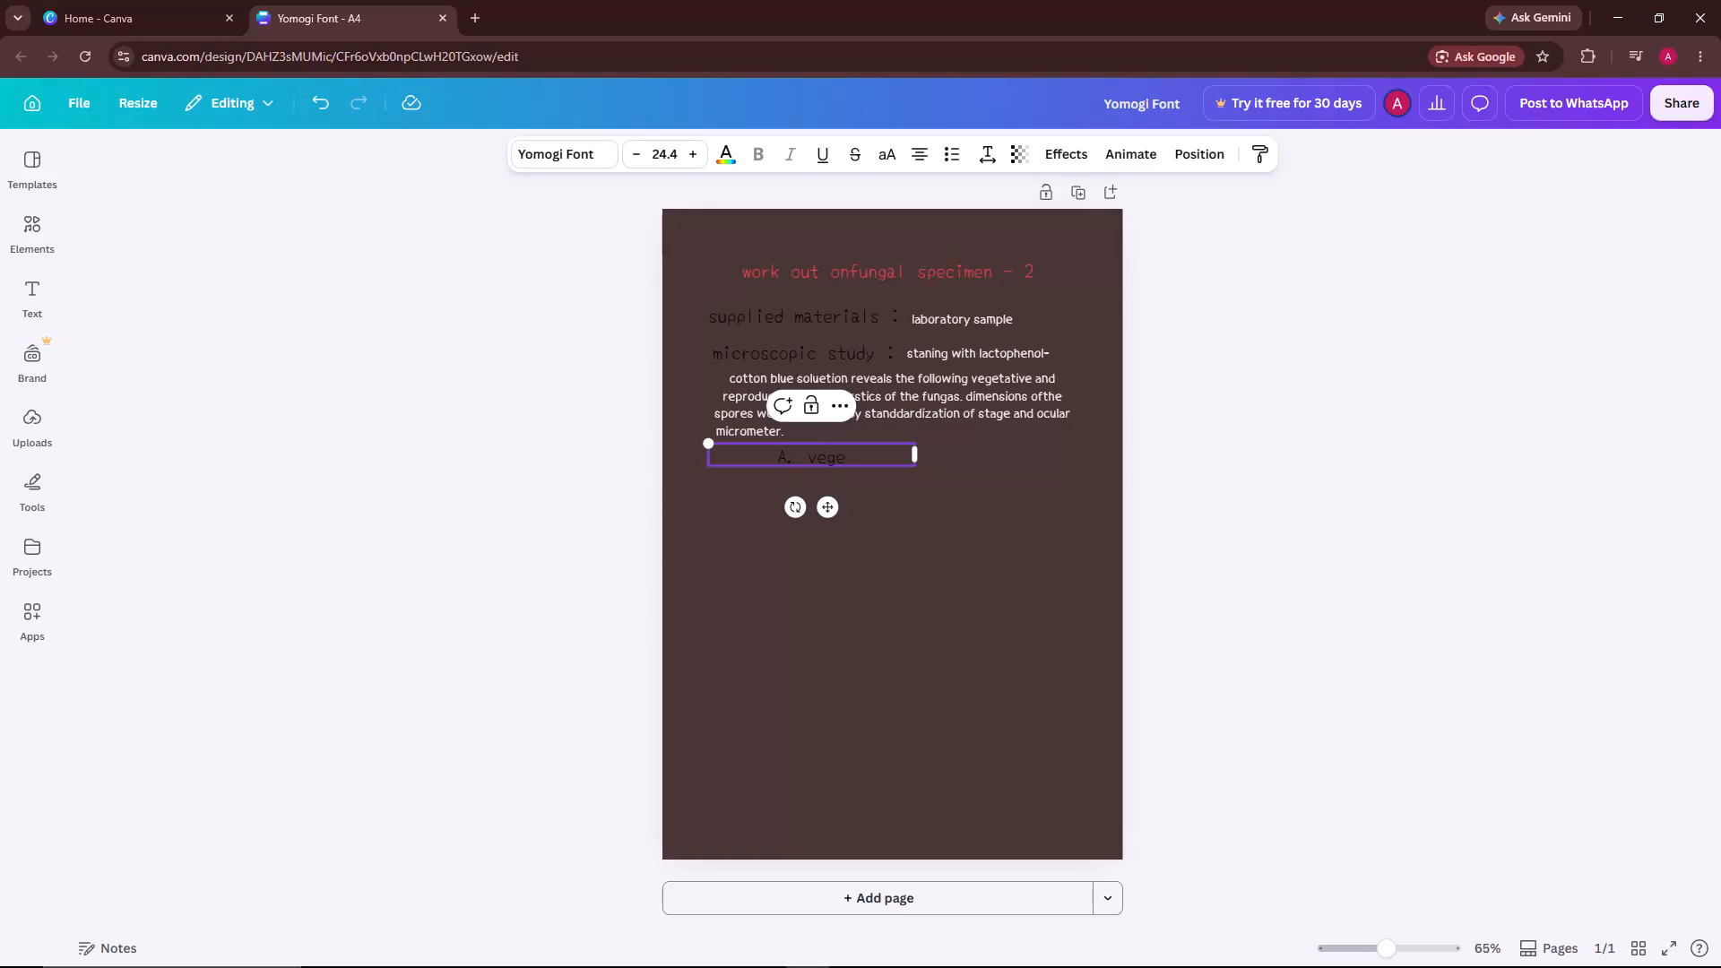
type("tative")
key("space")
type("structure")
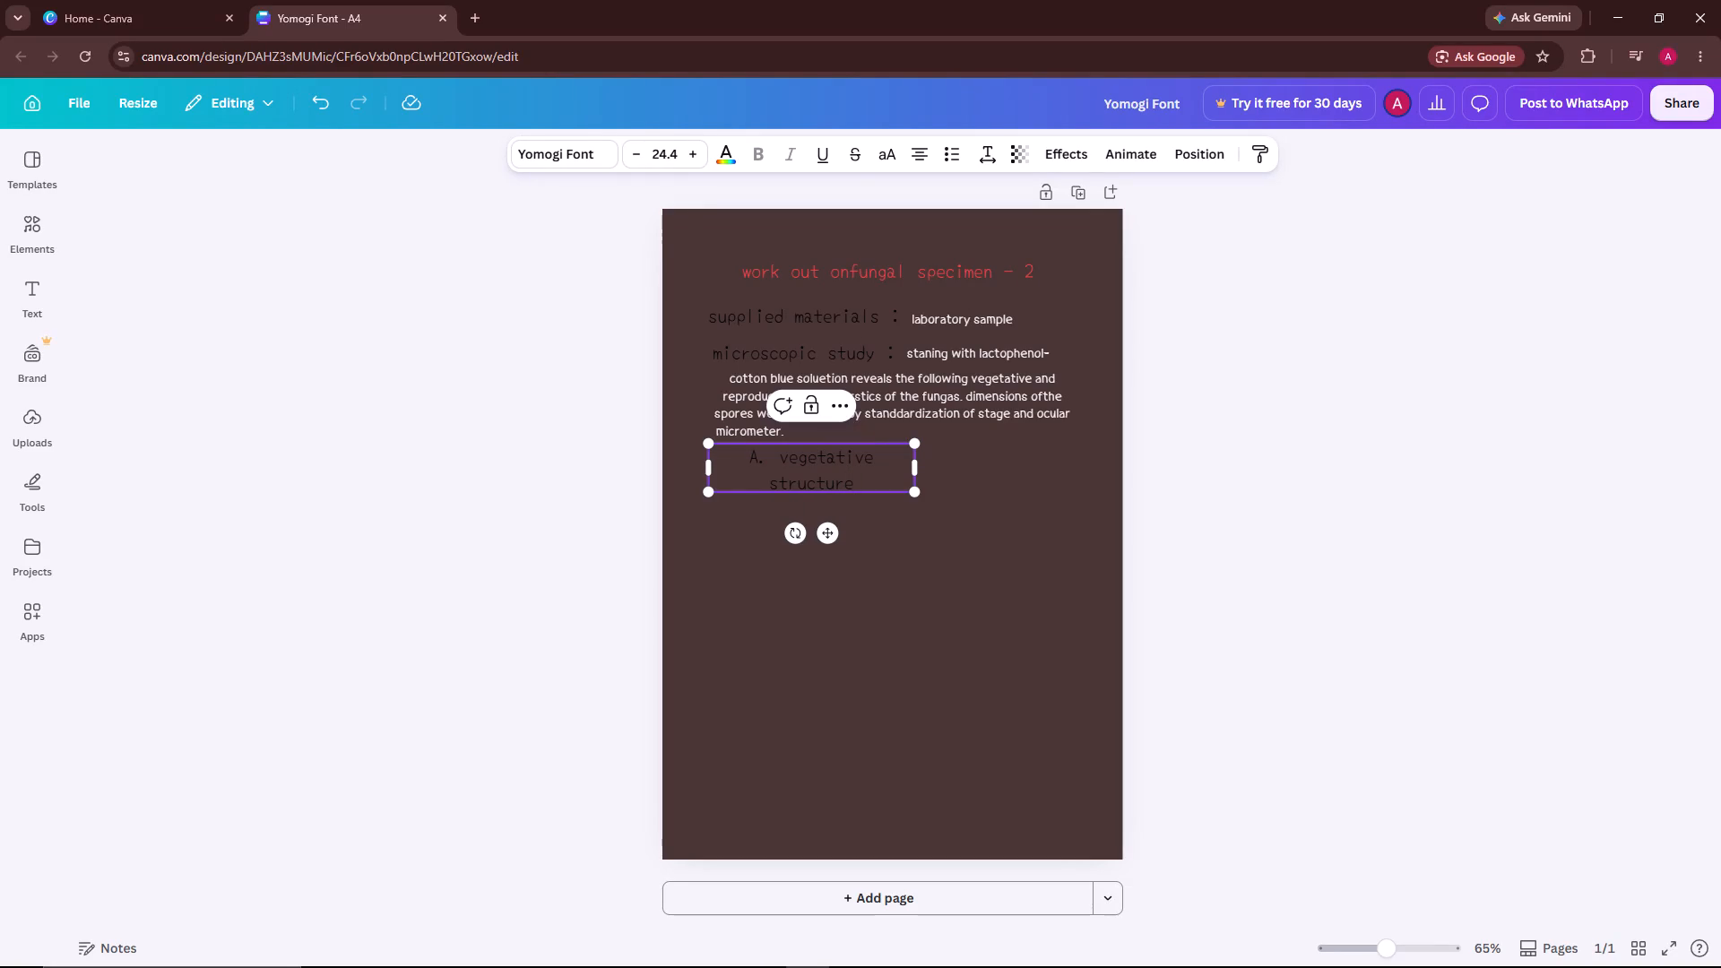
key("semicolon")
key("BackSpace")
key("space")
type(":")
Widen the "A. vegetative structure :" text box to about 11.8 so the heading fits on one line.
left_click_drag(918, 468, 973, 468)
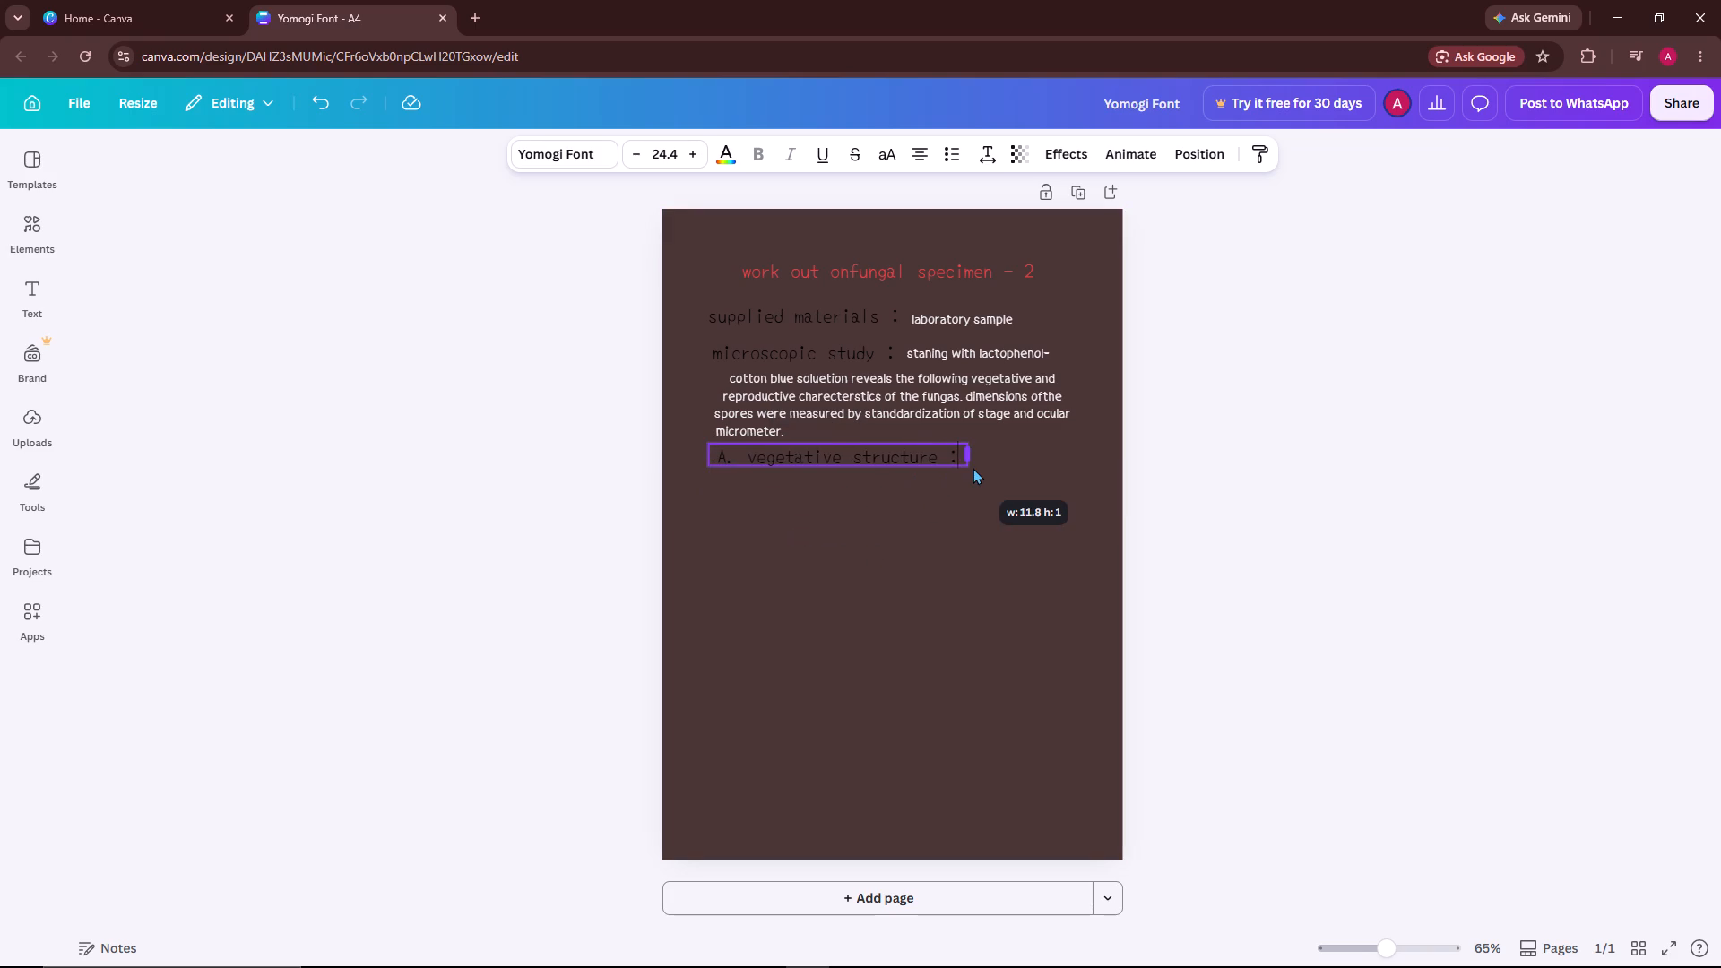
left_click_drag(973, 468, 966, 462)
left_click(792, 561)
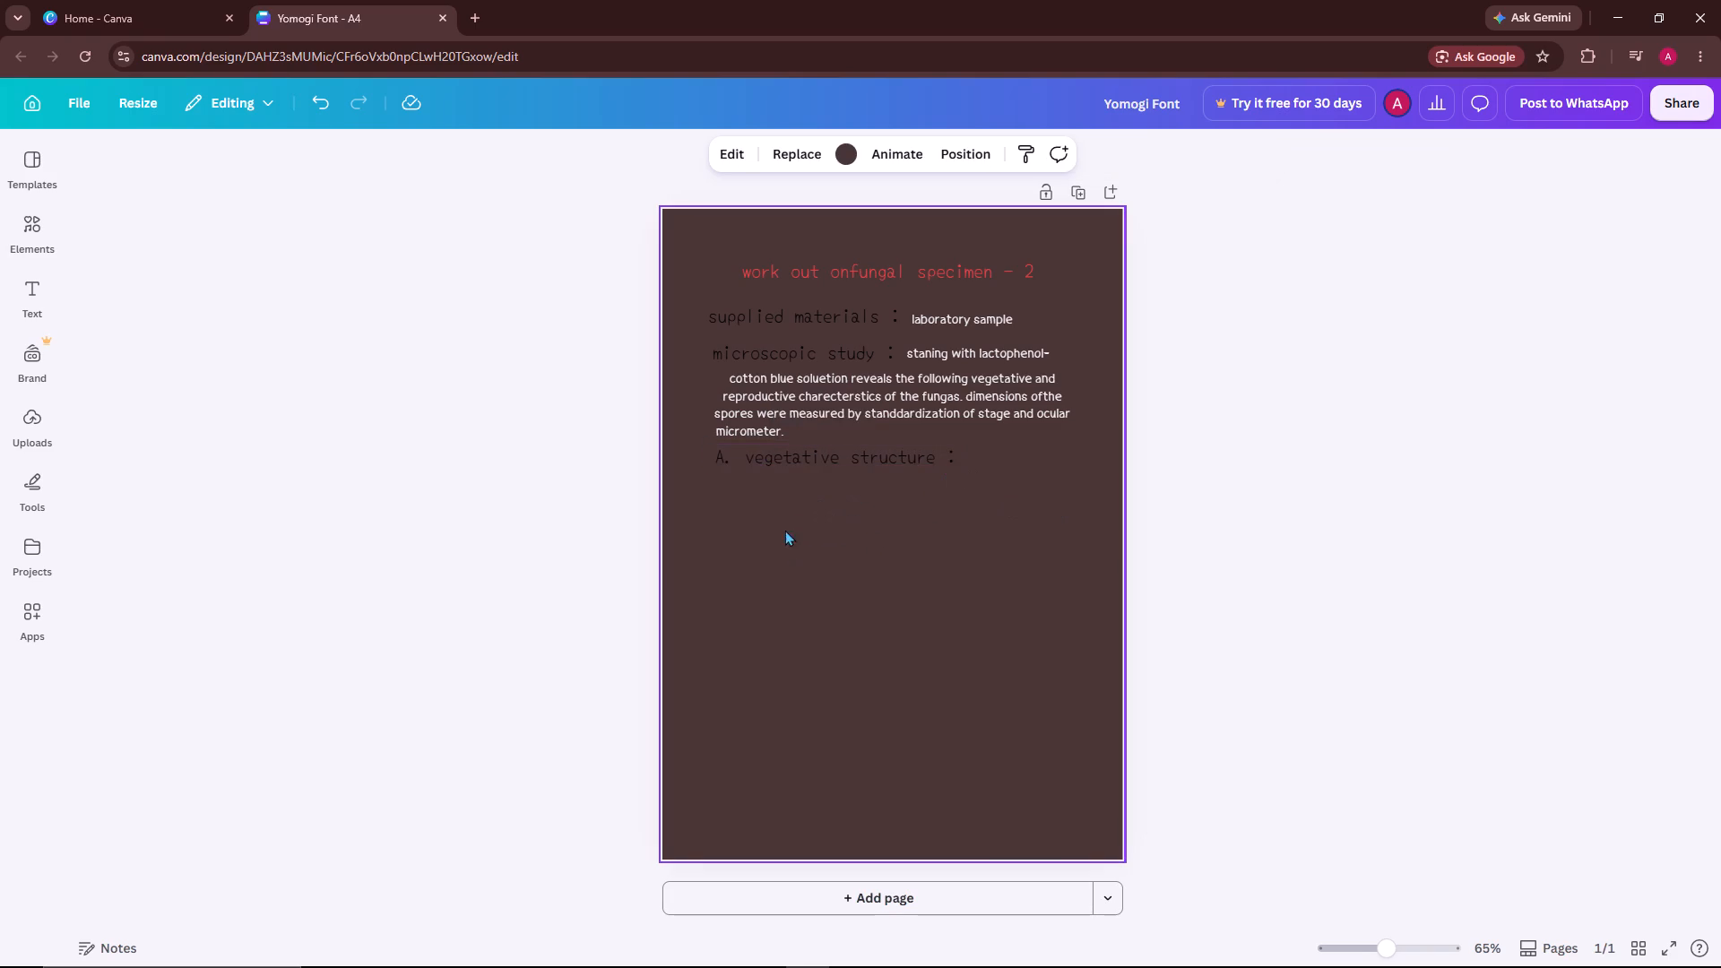
Nudge the "A. vegetative structure :" heading slightly left to line up with the "supplied materials :" heading.
left_click_drag(799, 460, 791, 460)
left_click(1048, 619)
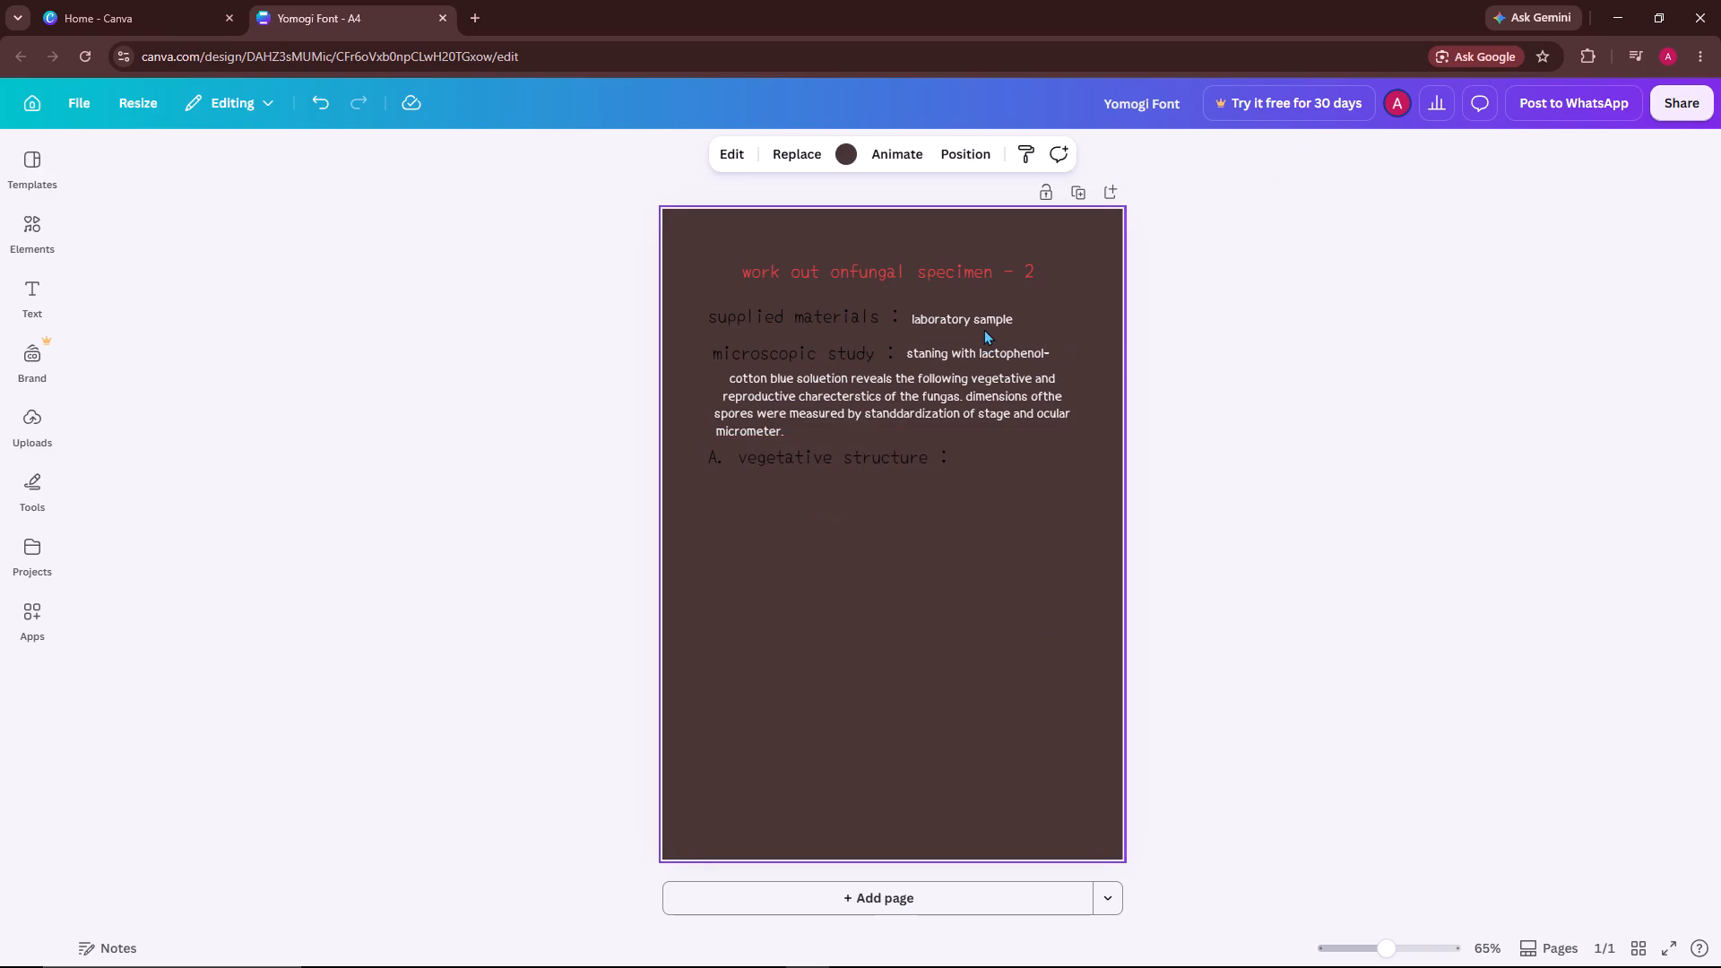
Duplicate the "laboratory sample" text and place the copy just after the "A. vegetative structure :" heading.
left_click(983, 323)
left_click(997, 279)
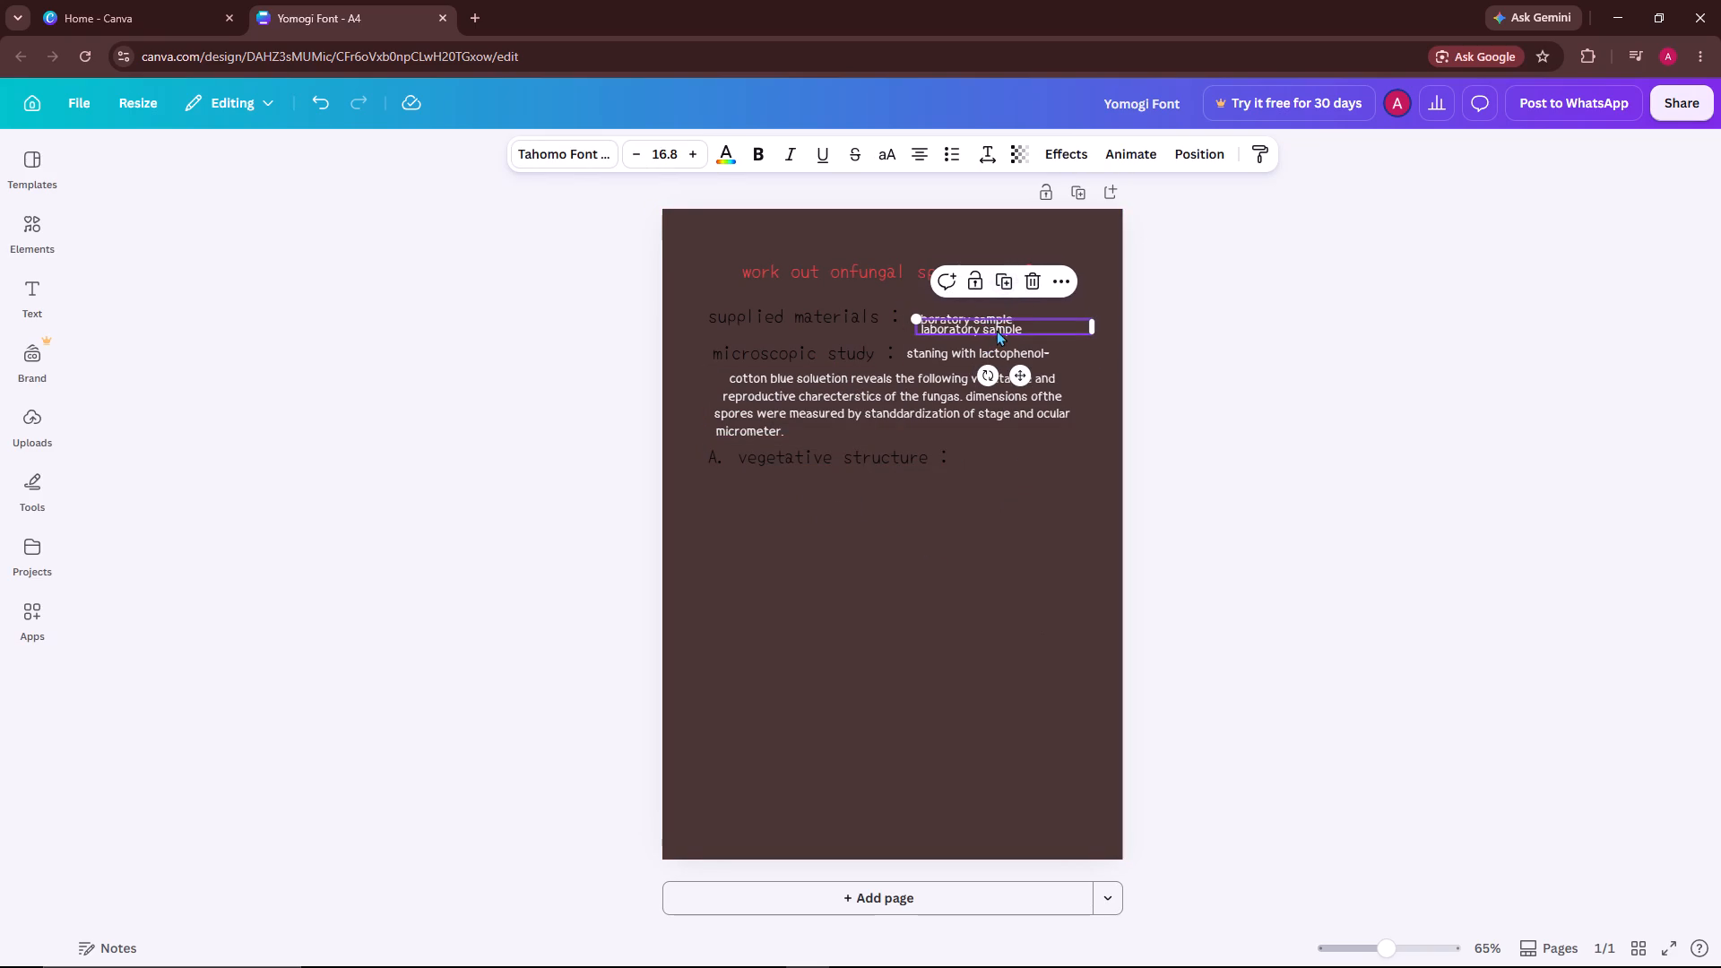
left_click_drag(996, 330, 1022, 462)
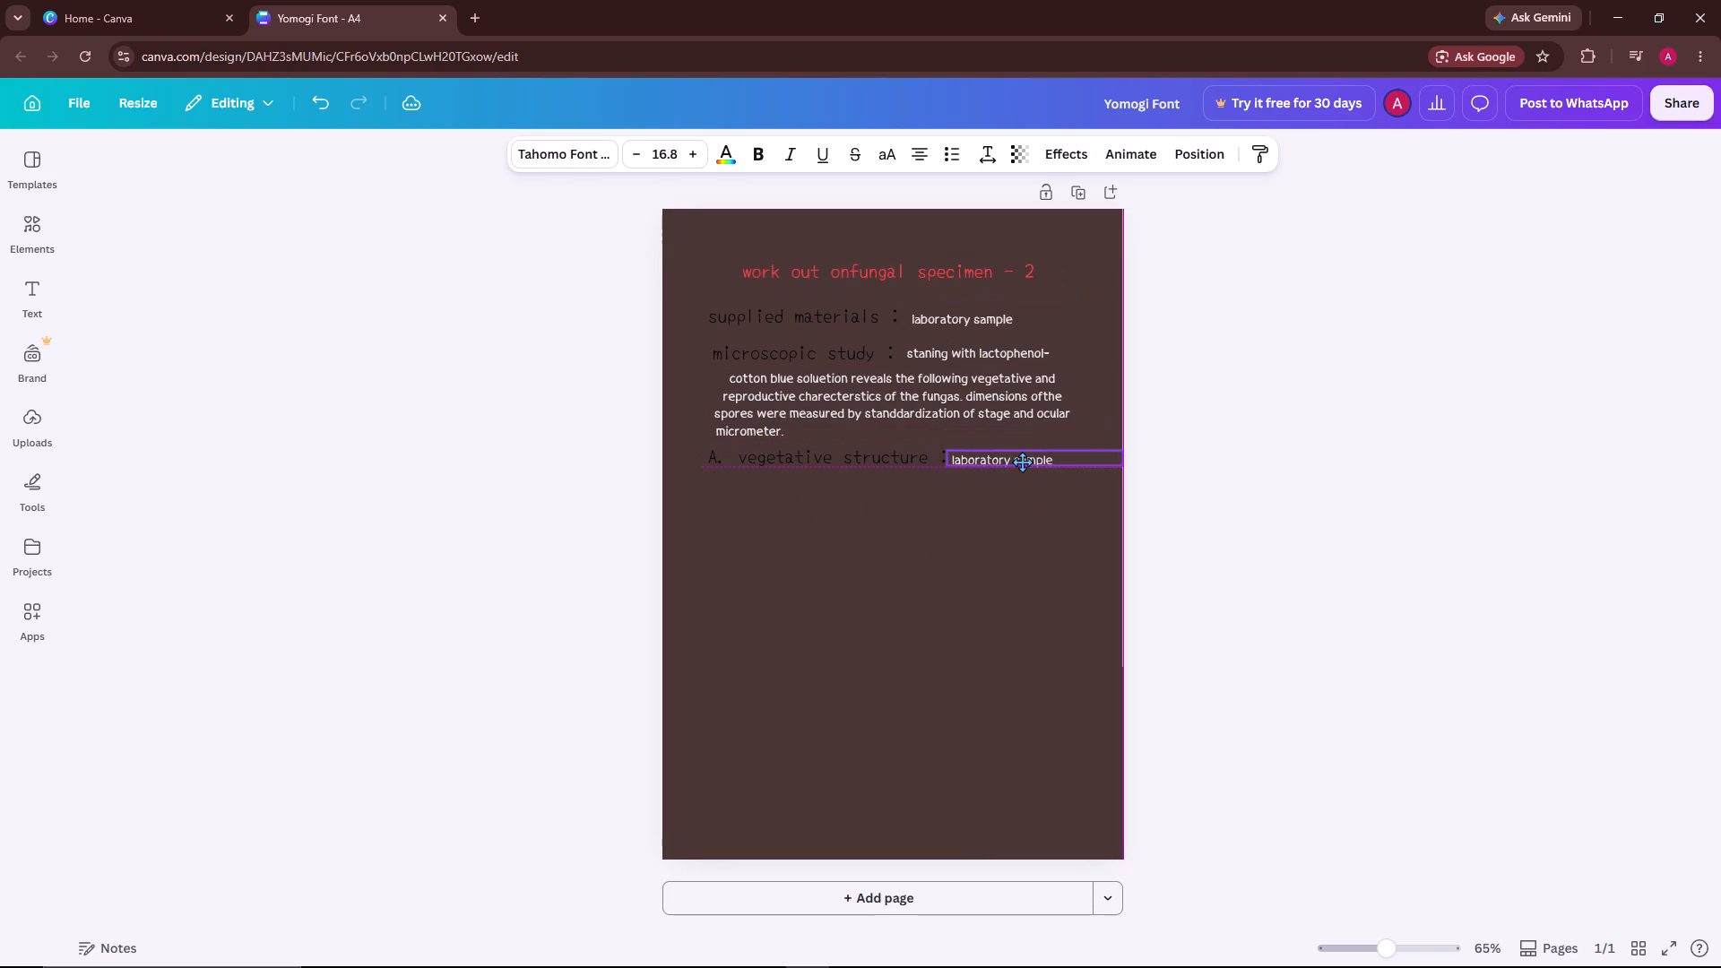
left_click_drag(1022, 462, 1024, 458)
Replace the copied "laboratory sample" text beside the vegetative structure heading with "filamentous fungus".
left_click(1077, 455)
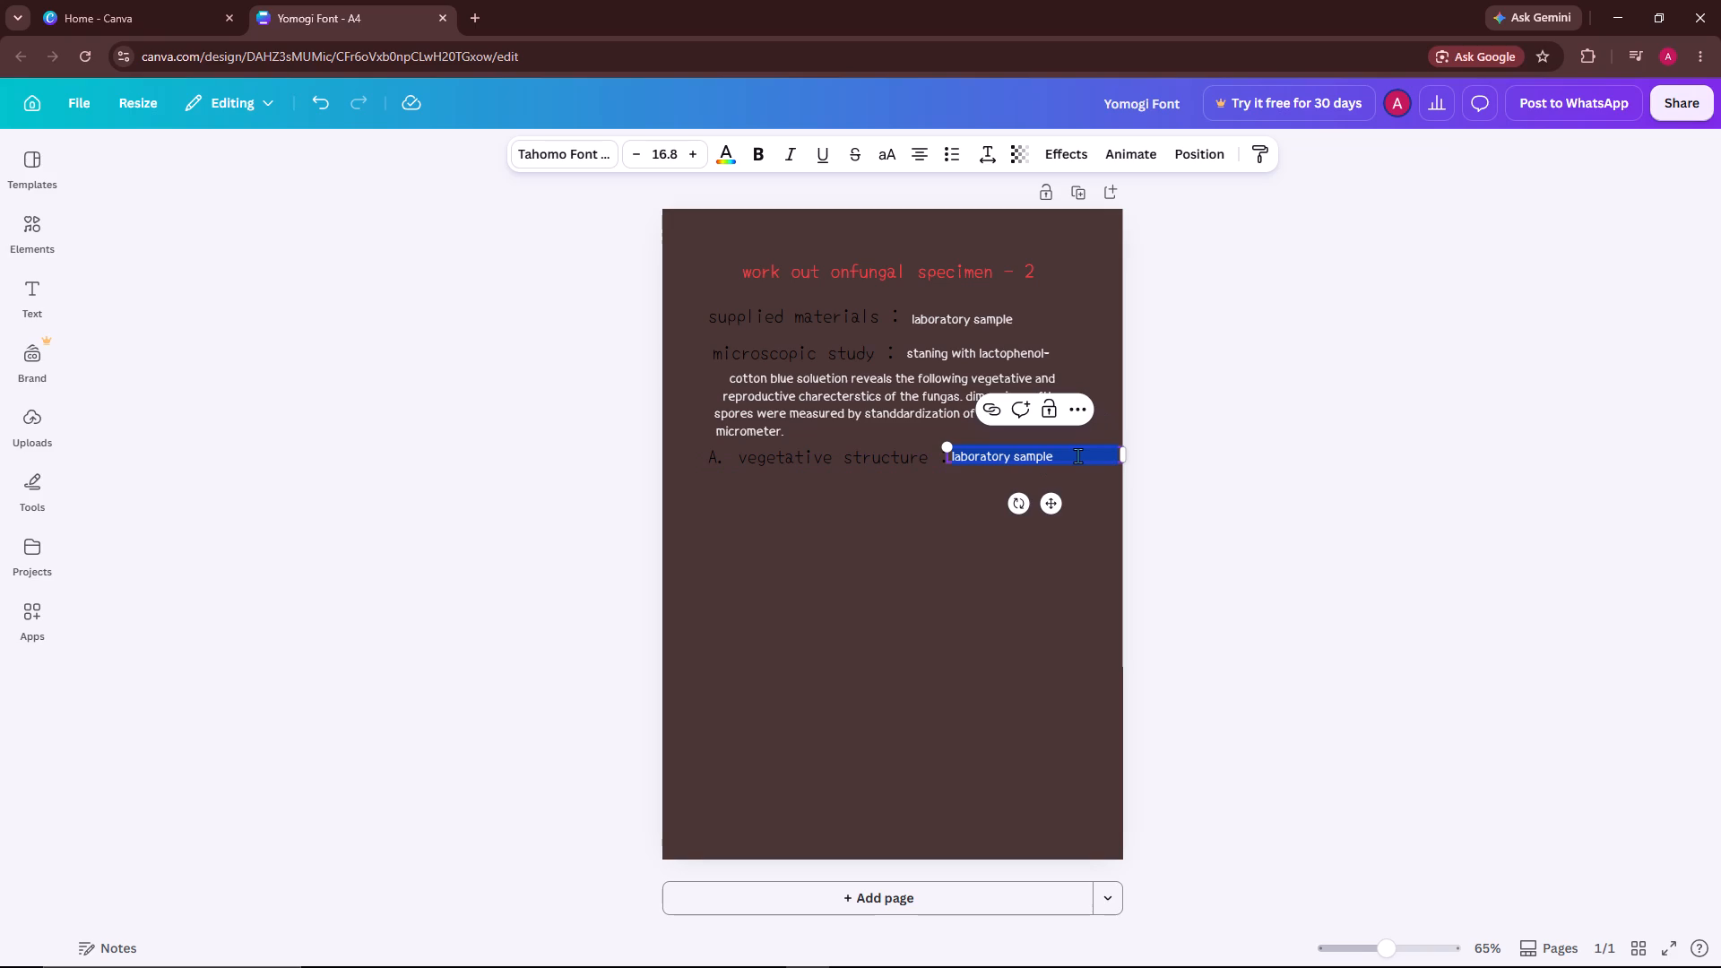
key("BackSpace")
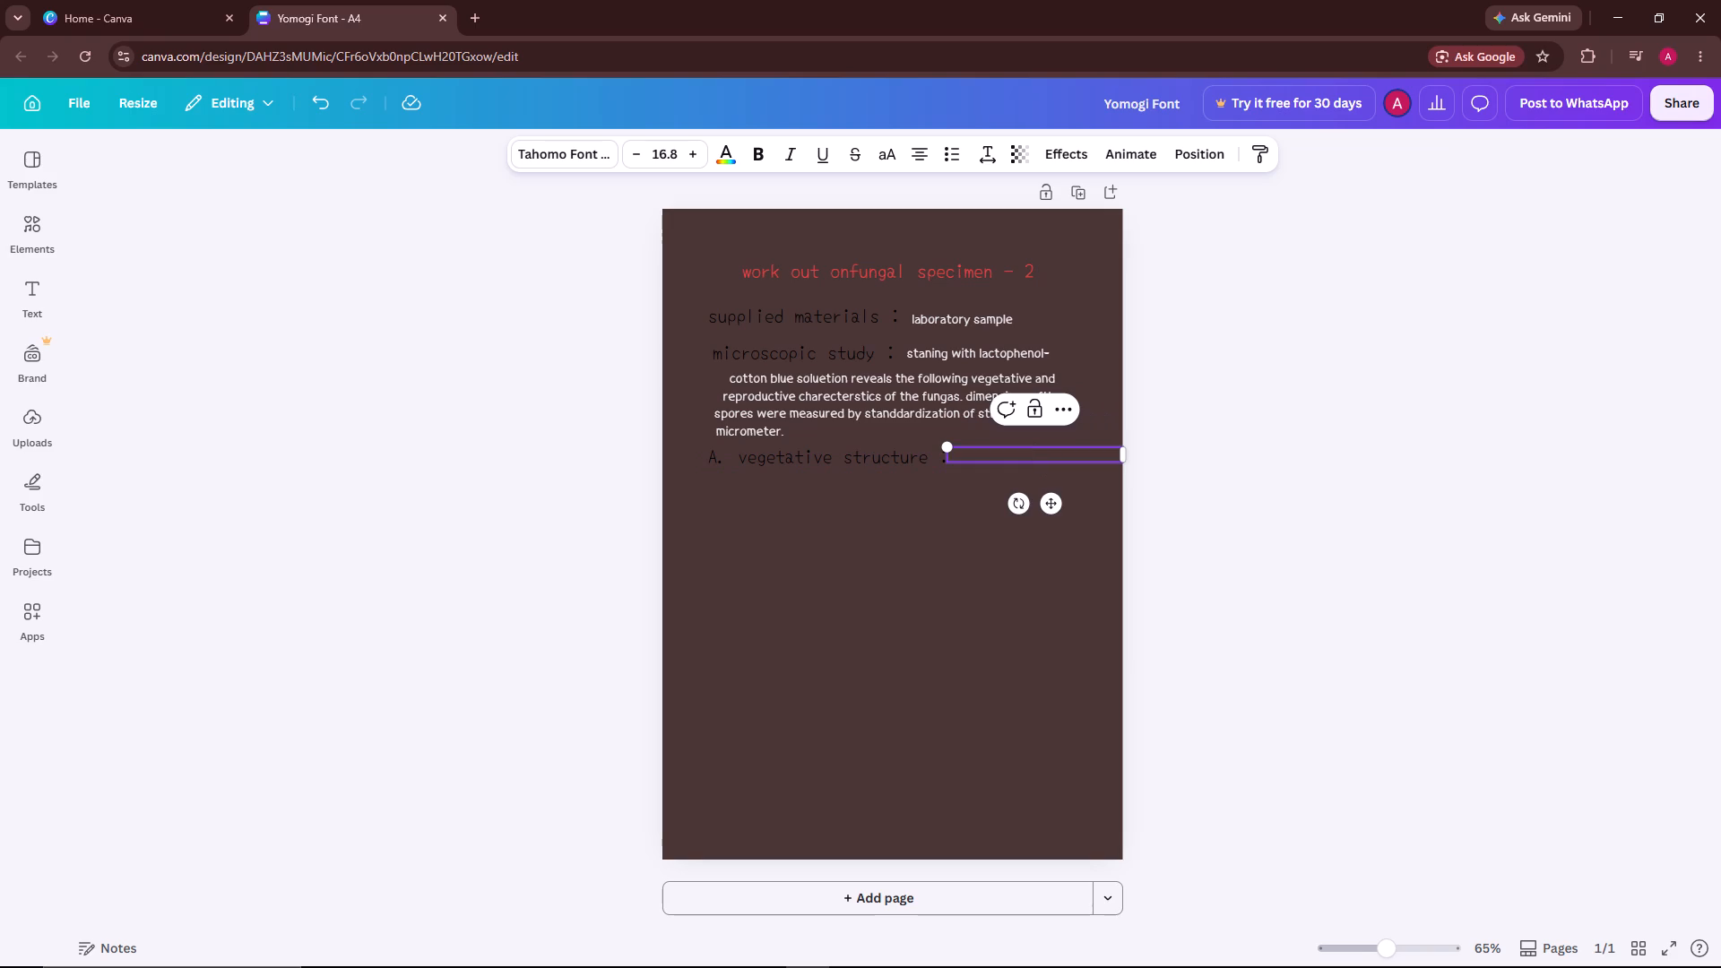
type("fila")
type("mentus")
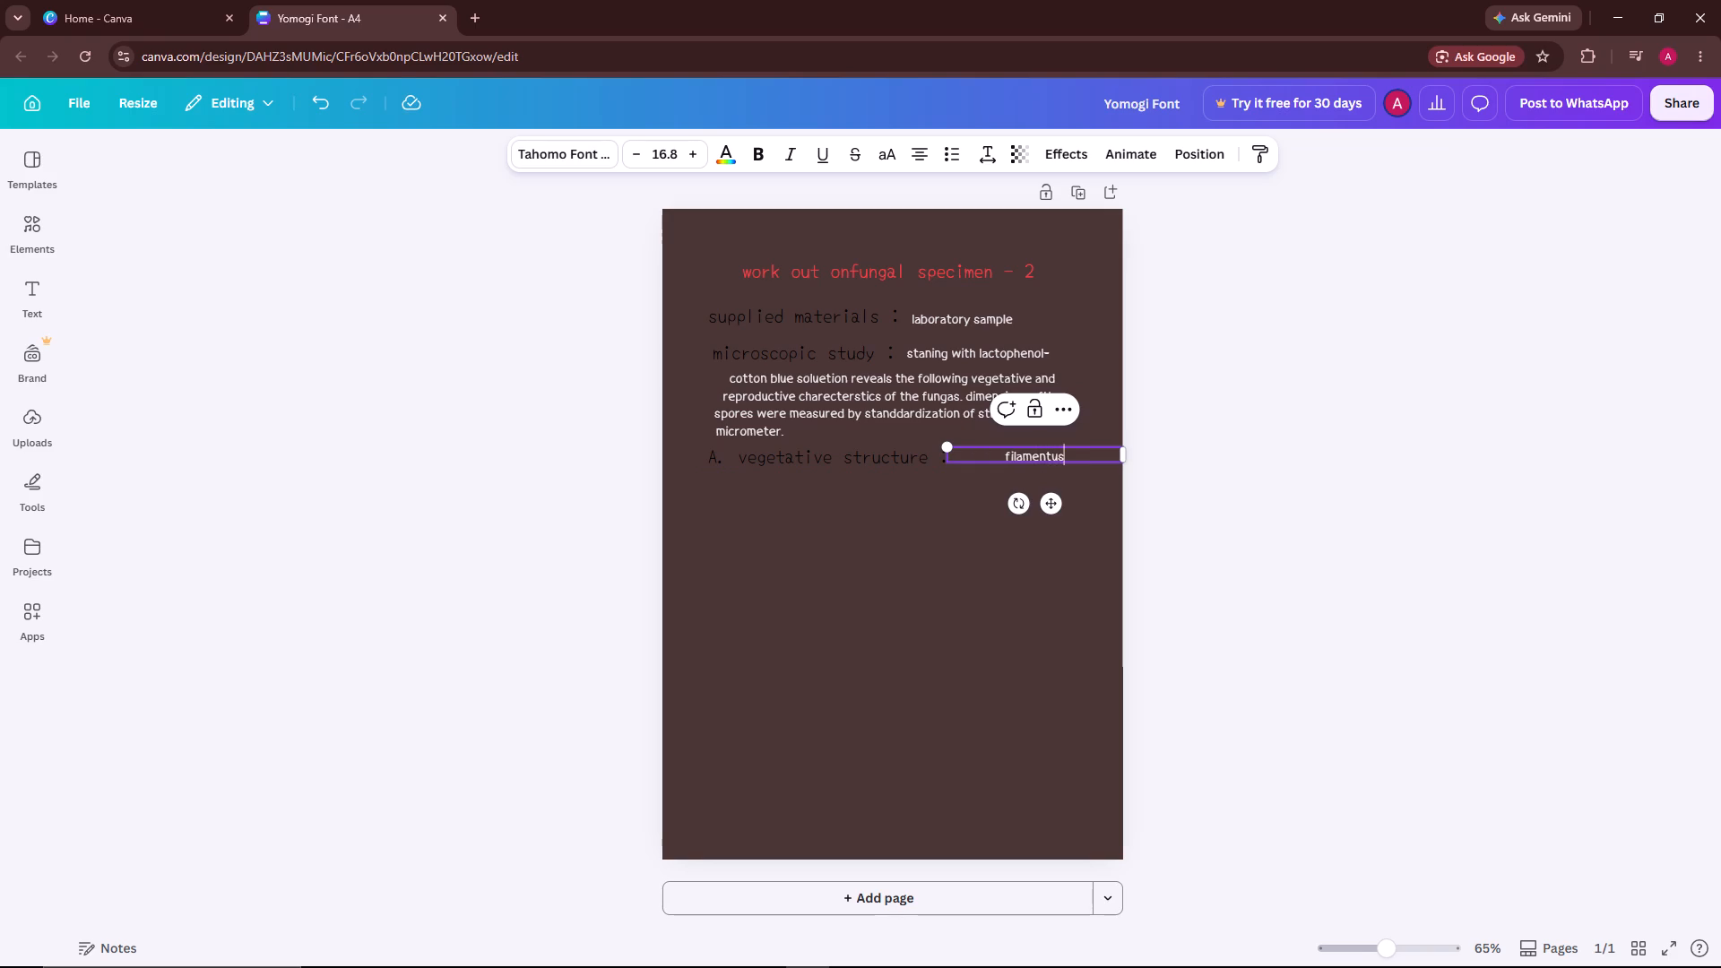
key("BackSpace")
key("BackSpace")
type("ous")
key("space")
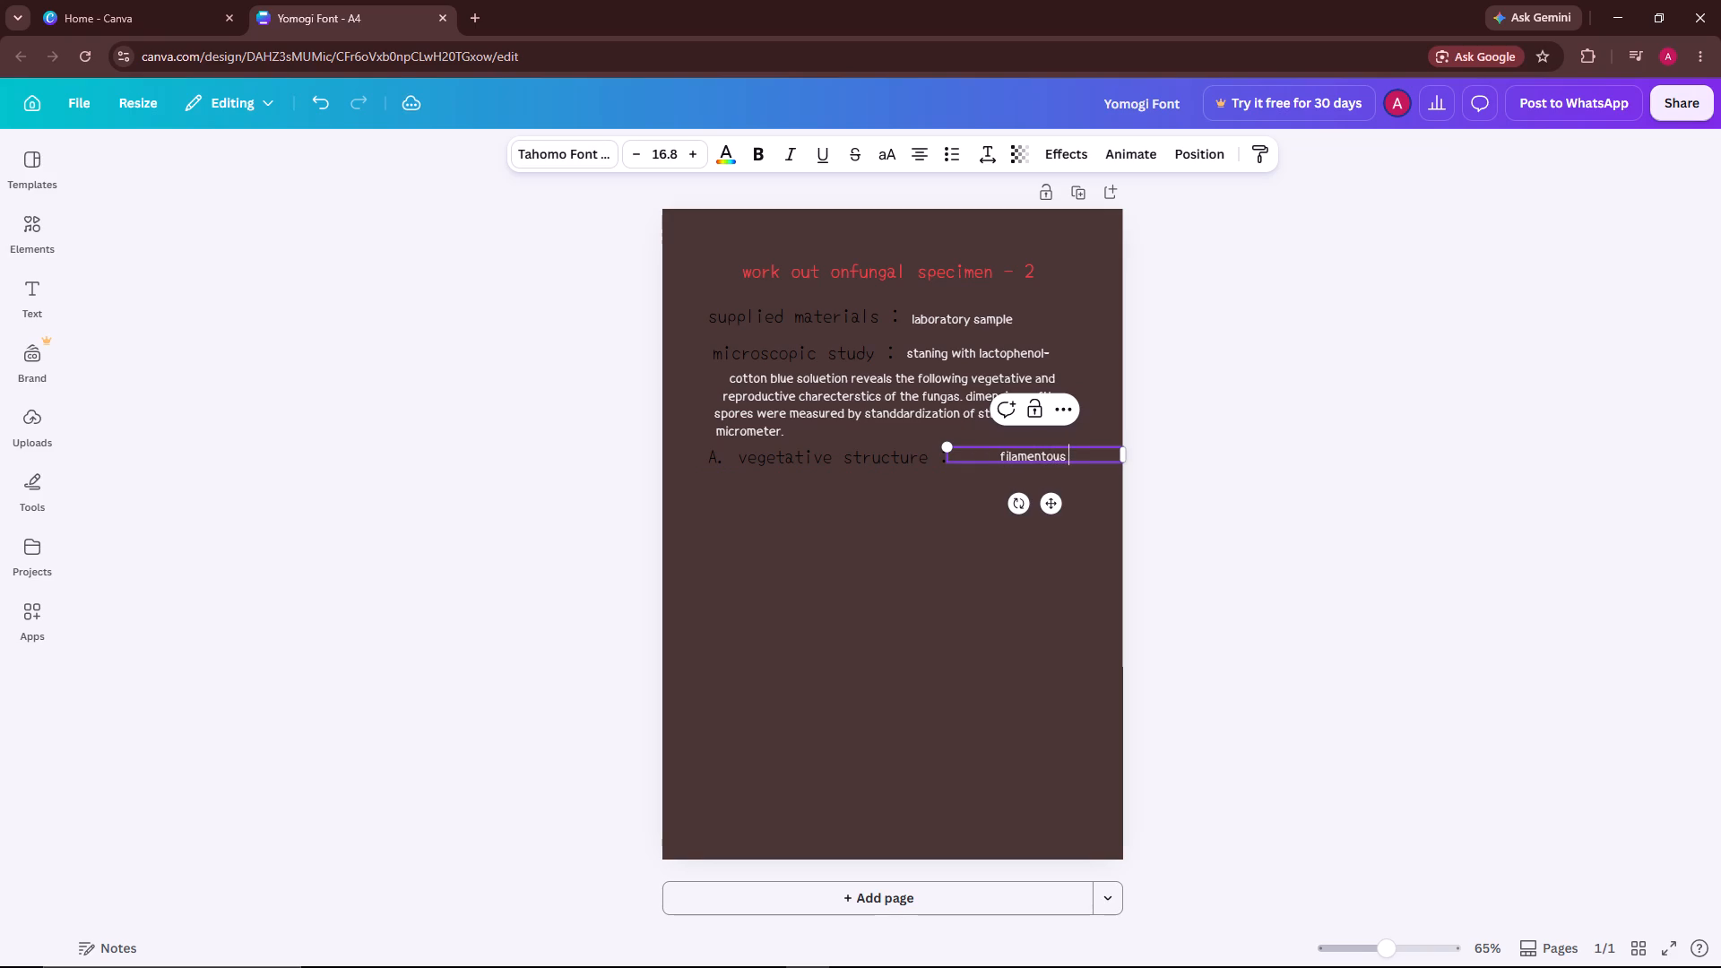
type("fun")
type("gus")
Pad "filamentous fungus" with trailing spaces so the centred text shifts left, close to the heading's colon.
key("space")
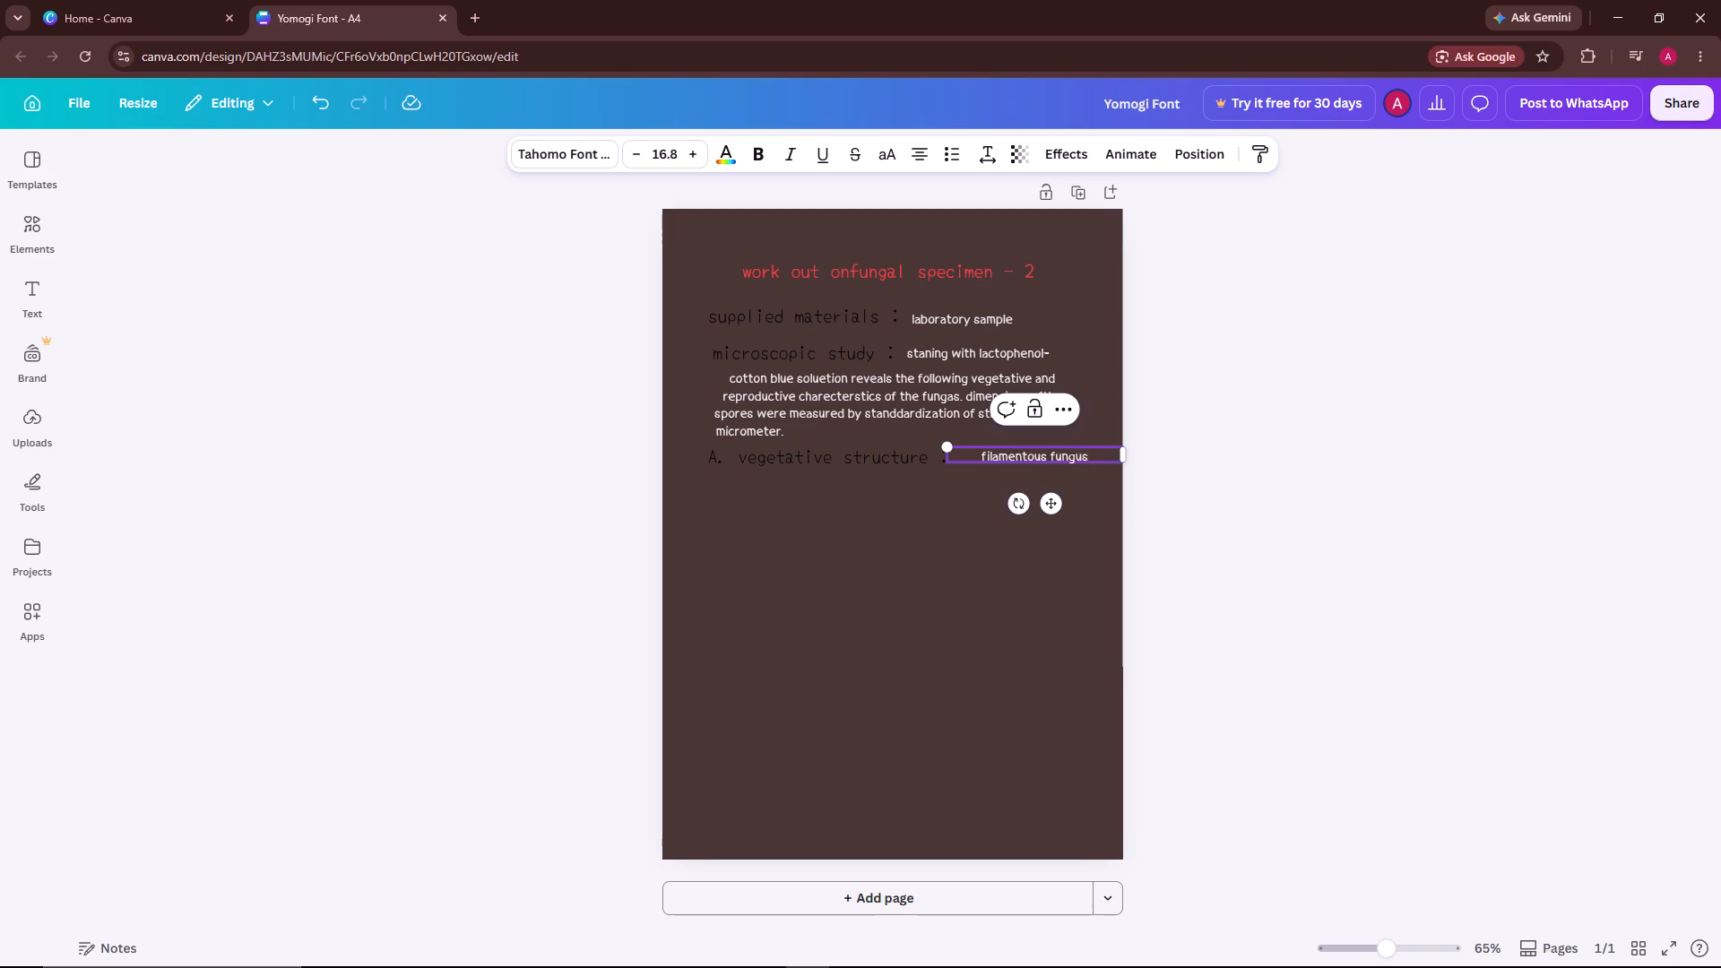
key("space")
key("space")
key("space")
key("space")
key("space")
key("space")
key("space")
key("space")
key("space")
key("space")
key("space")
key("space")
key("space")
key("space")
key("space")
key("space")
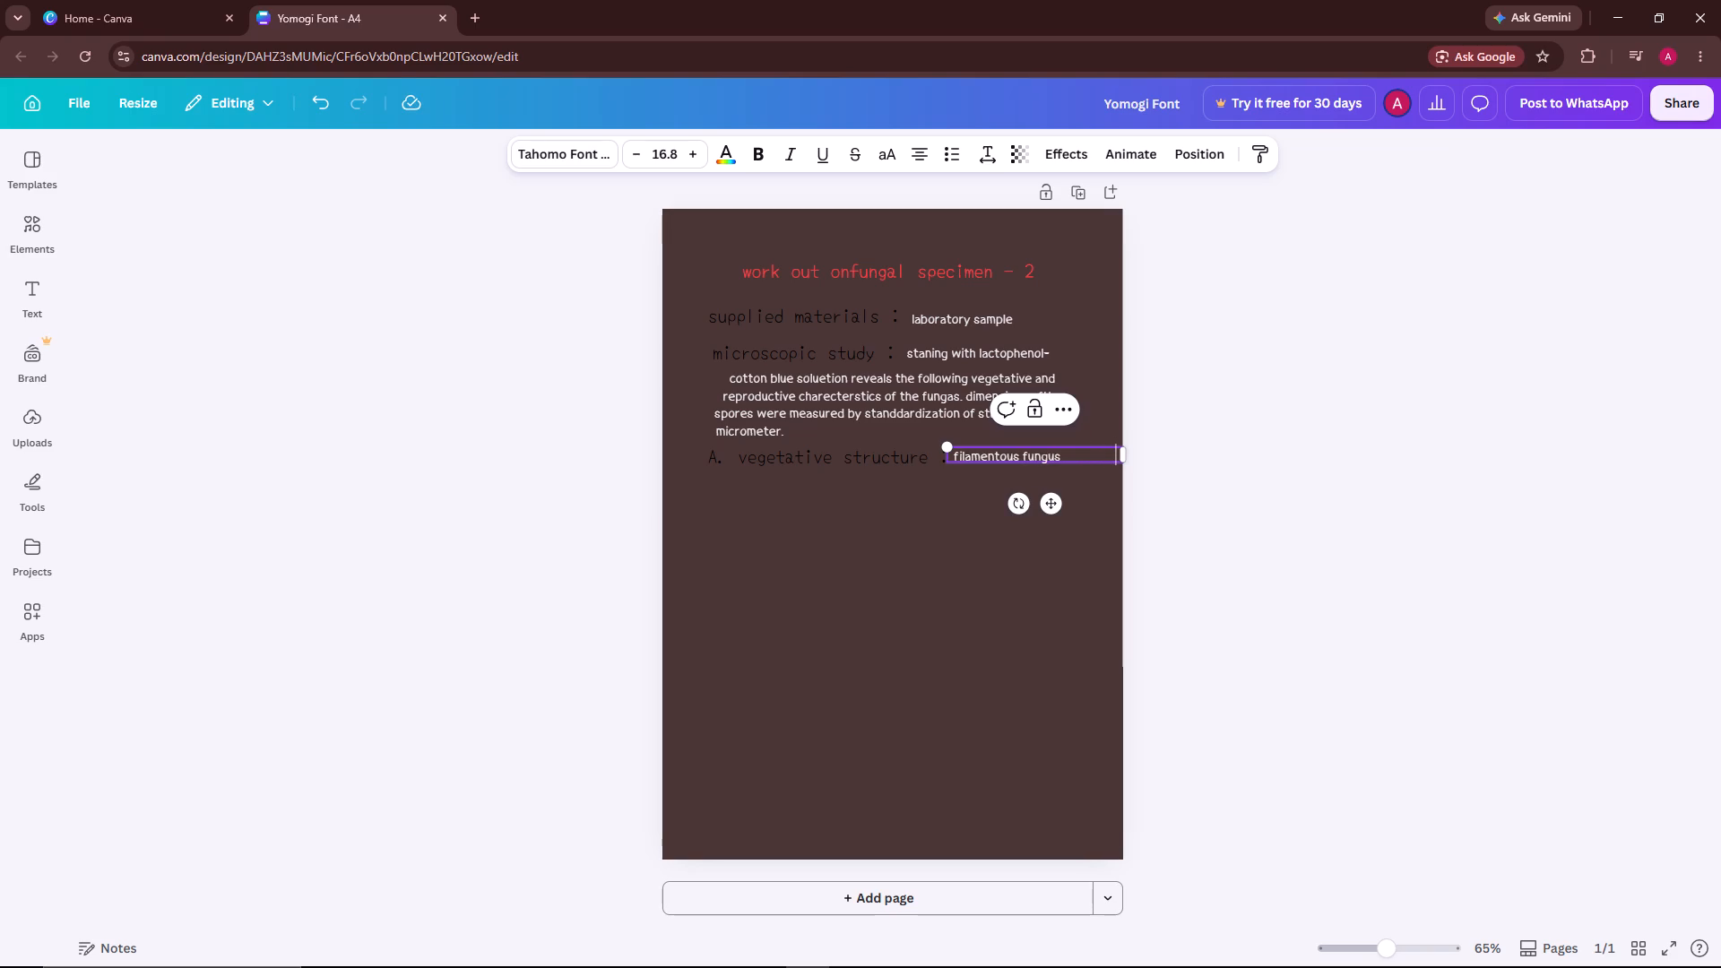
left_click(915, 634)
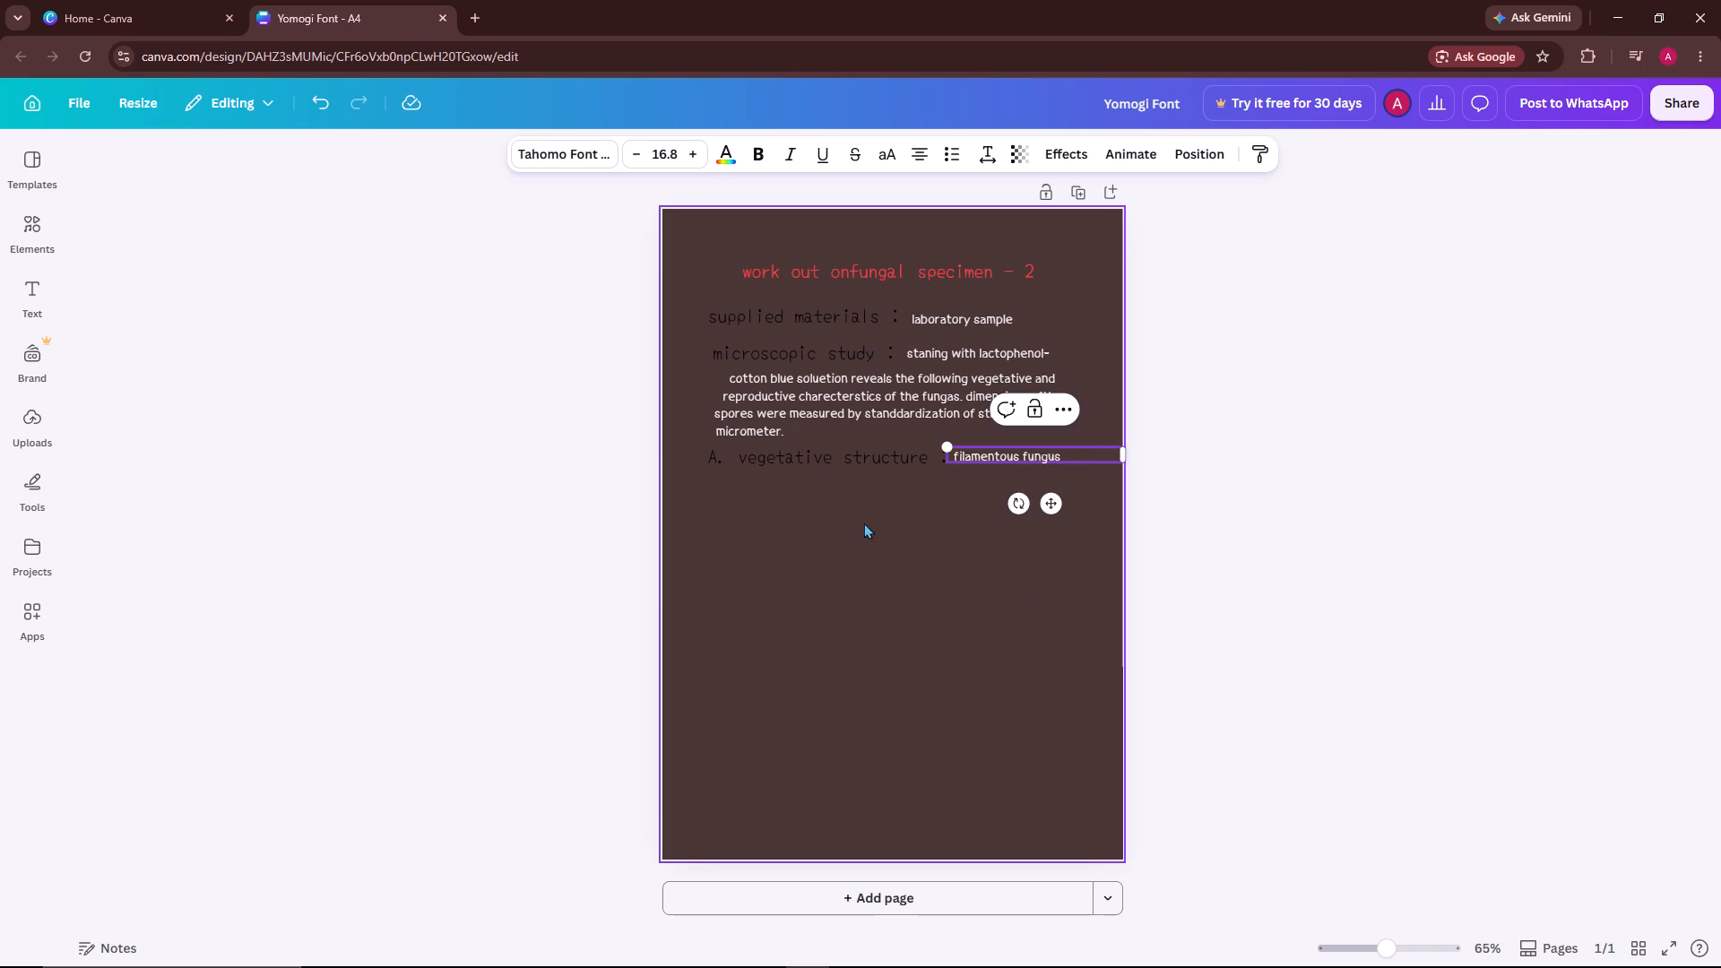
Duplicate the cotton blue paragraph and place the copy below the "A. vegetative structure :" line.
left_click(812, 385)
left_click(885, 324)
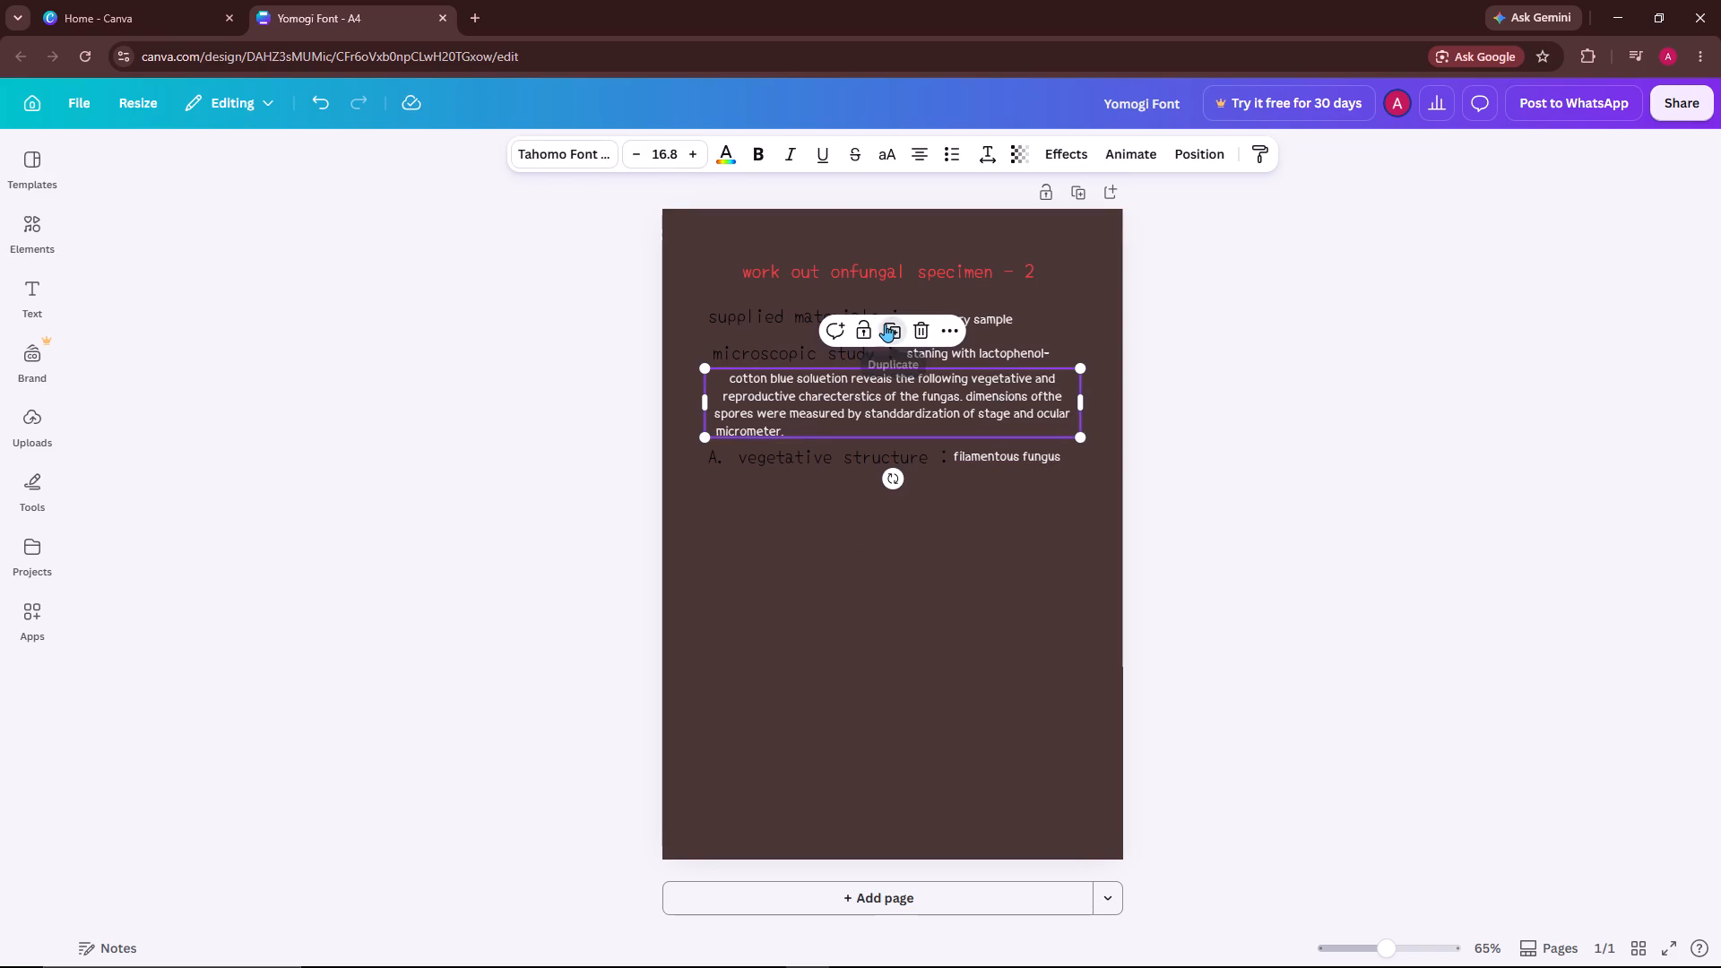
left_click_drag(883, 419, 868, 550)
Replace the copied paragraph's text with "composed of branching, thread- like structures called hyphae.".
left_click(869, 548)
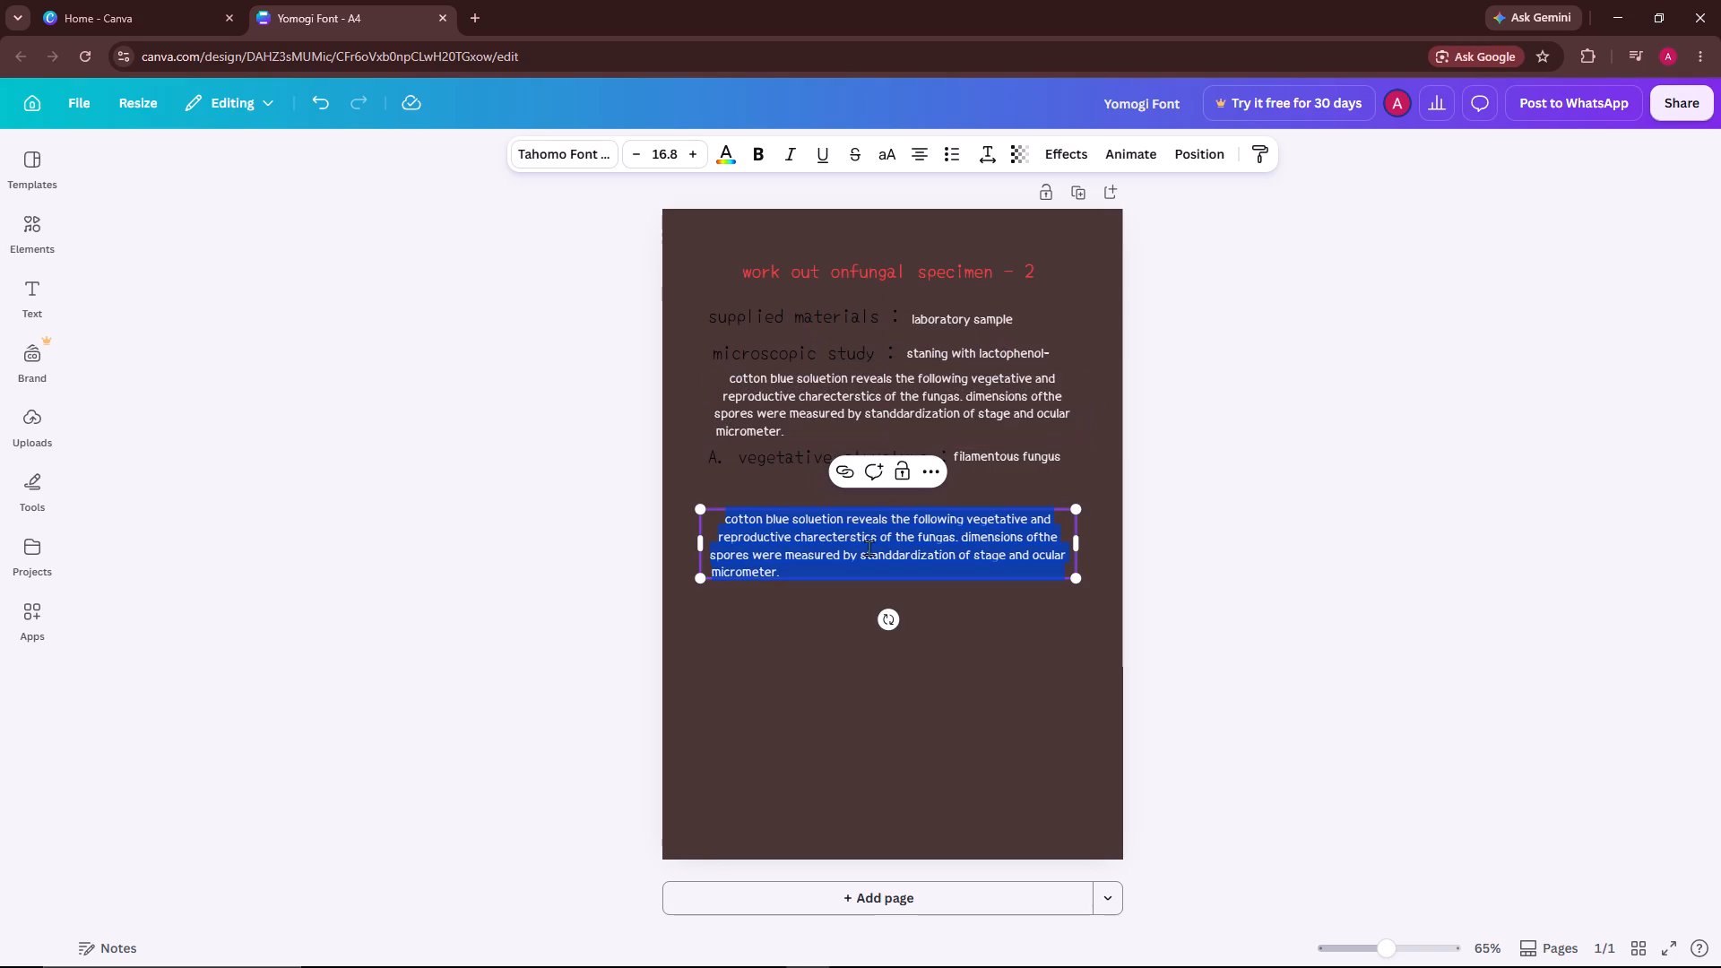
key("BackSpace")
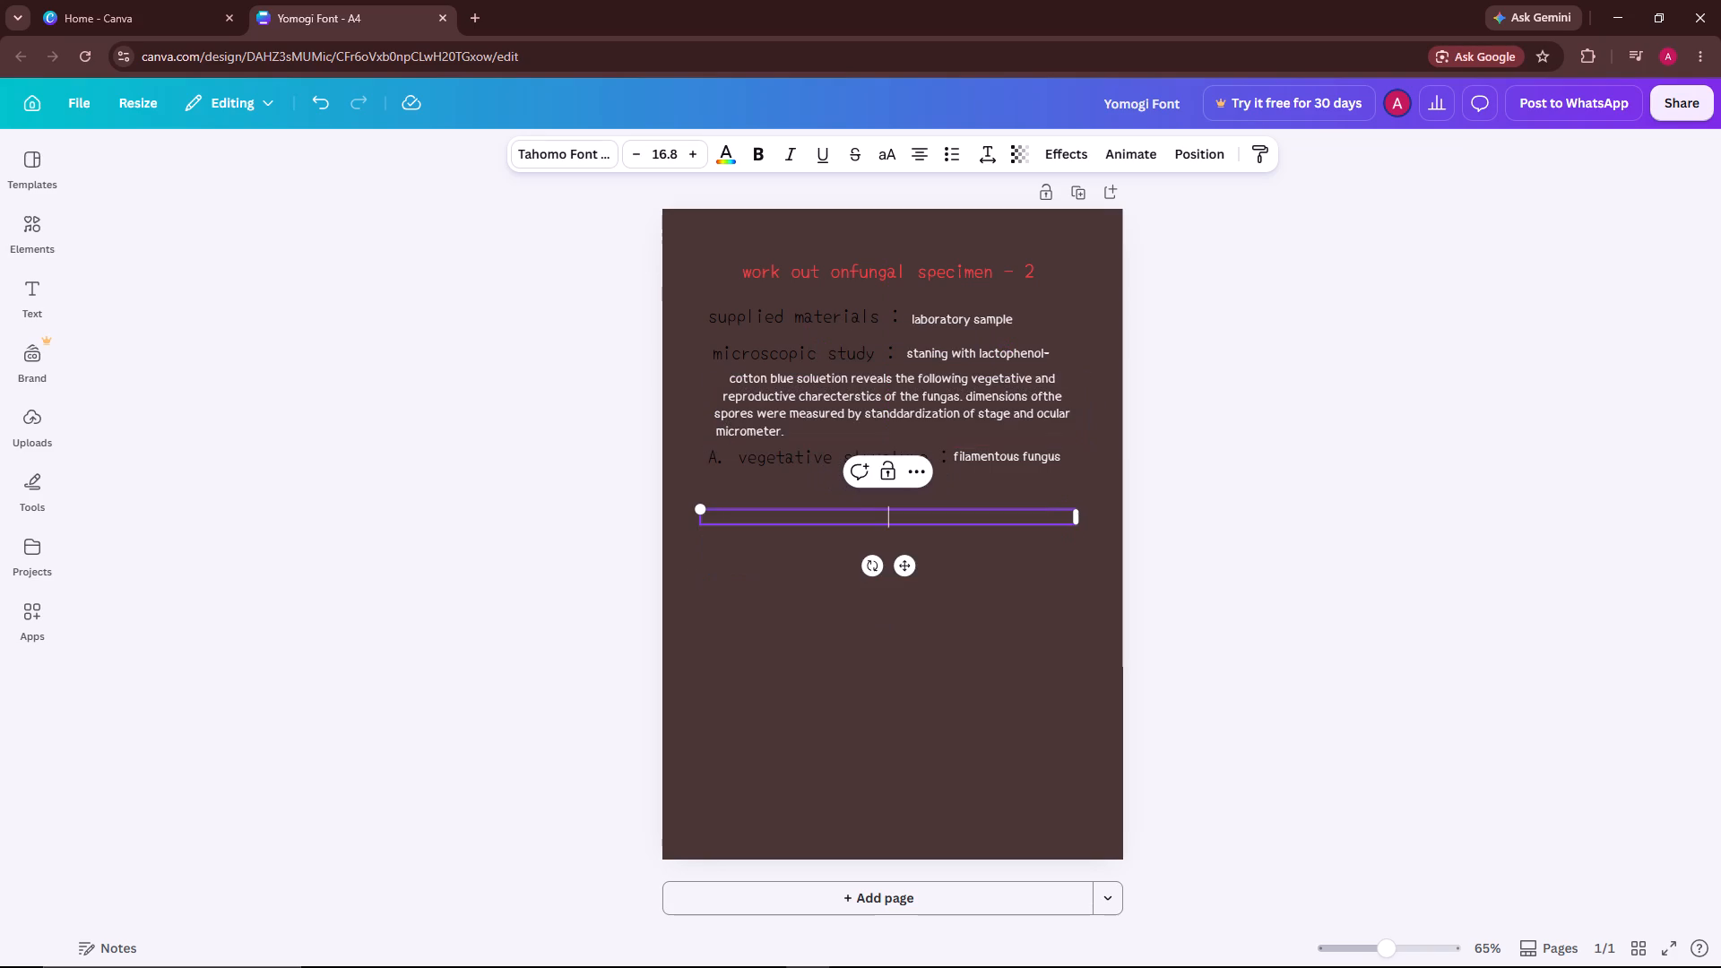
type("com")
type("posed")
key("space")
type("of")
key("space")
type("br")
type("an")
type("ching")
type(",")
key("space")
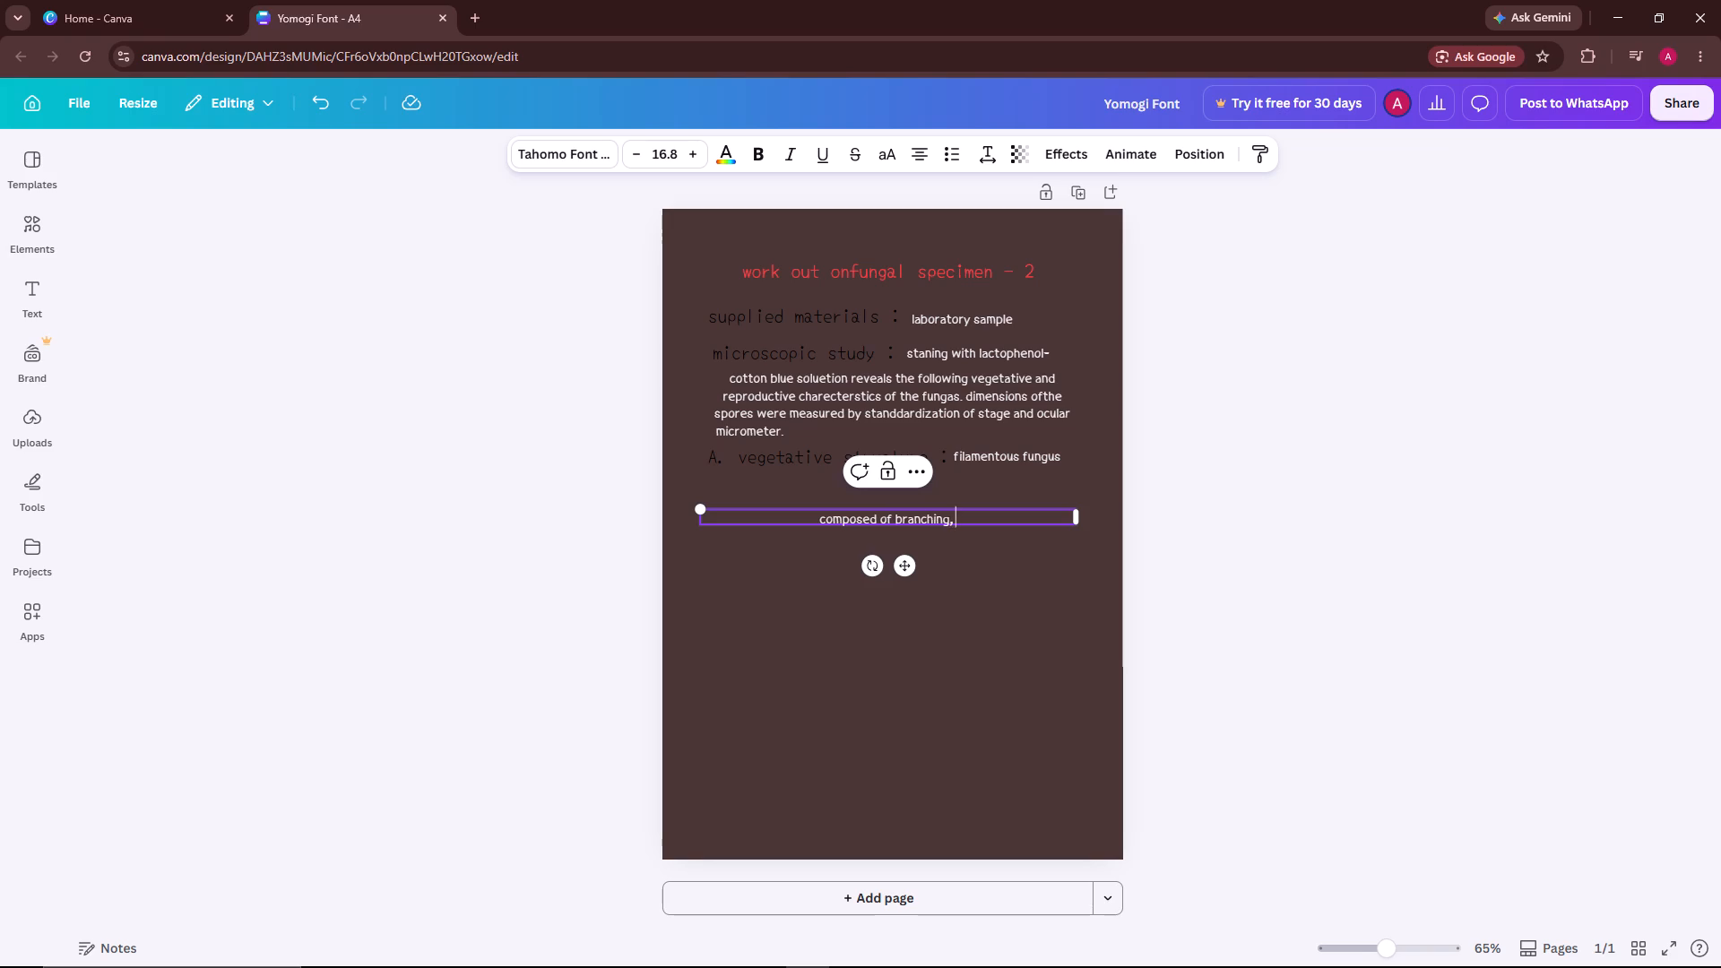
type("thre")
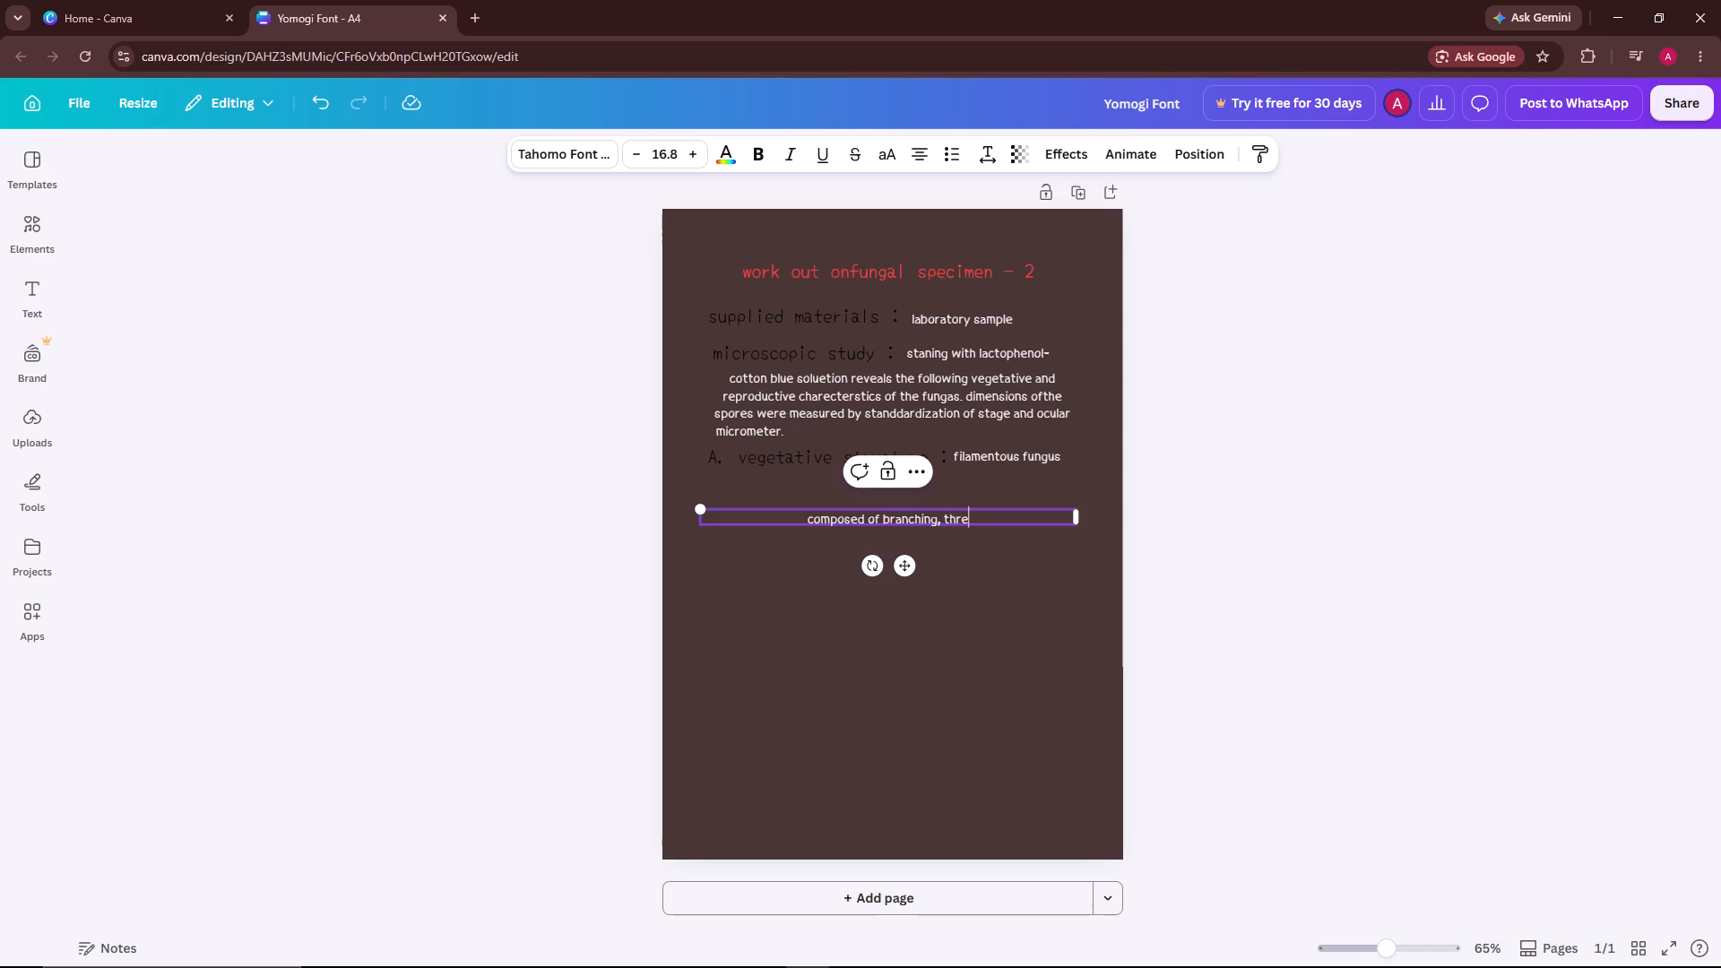
type("ad")
type("-")
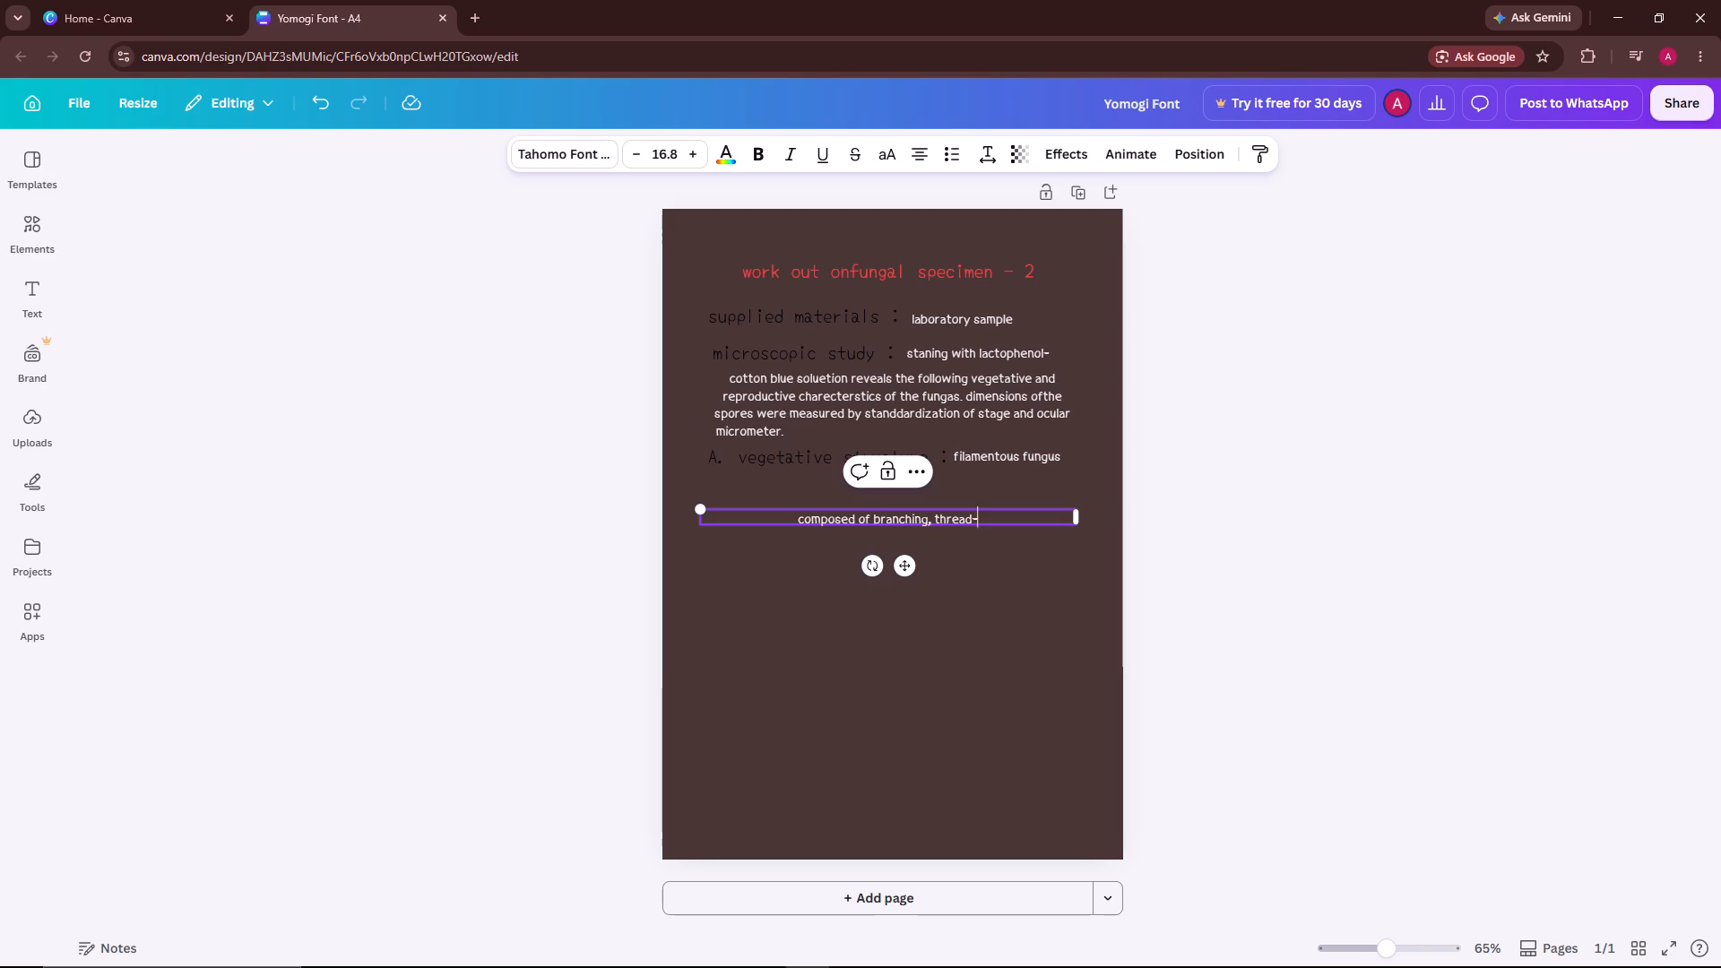
key("space")
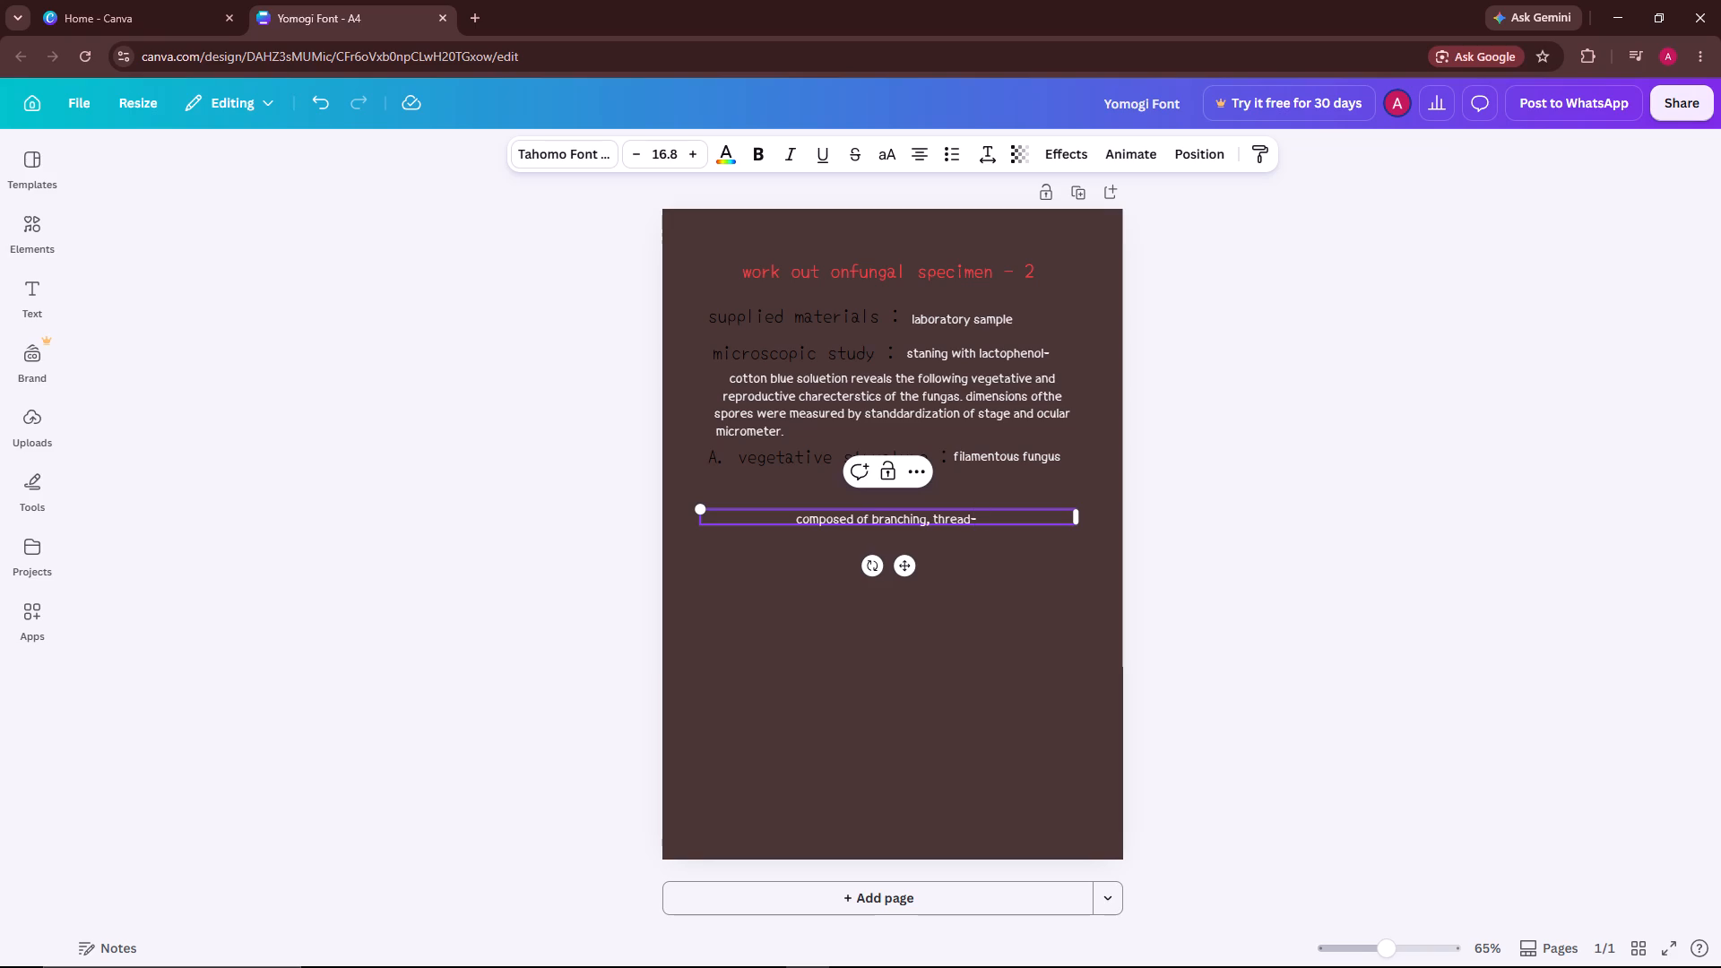
type("like")
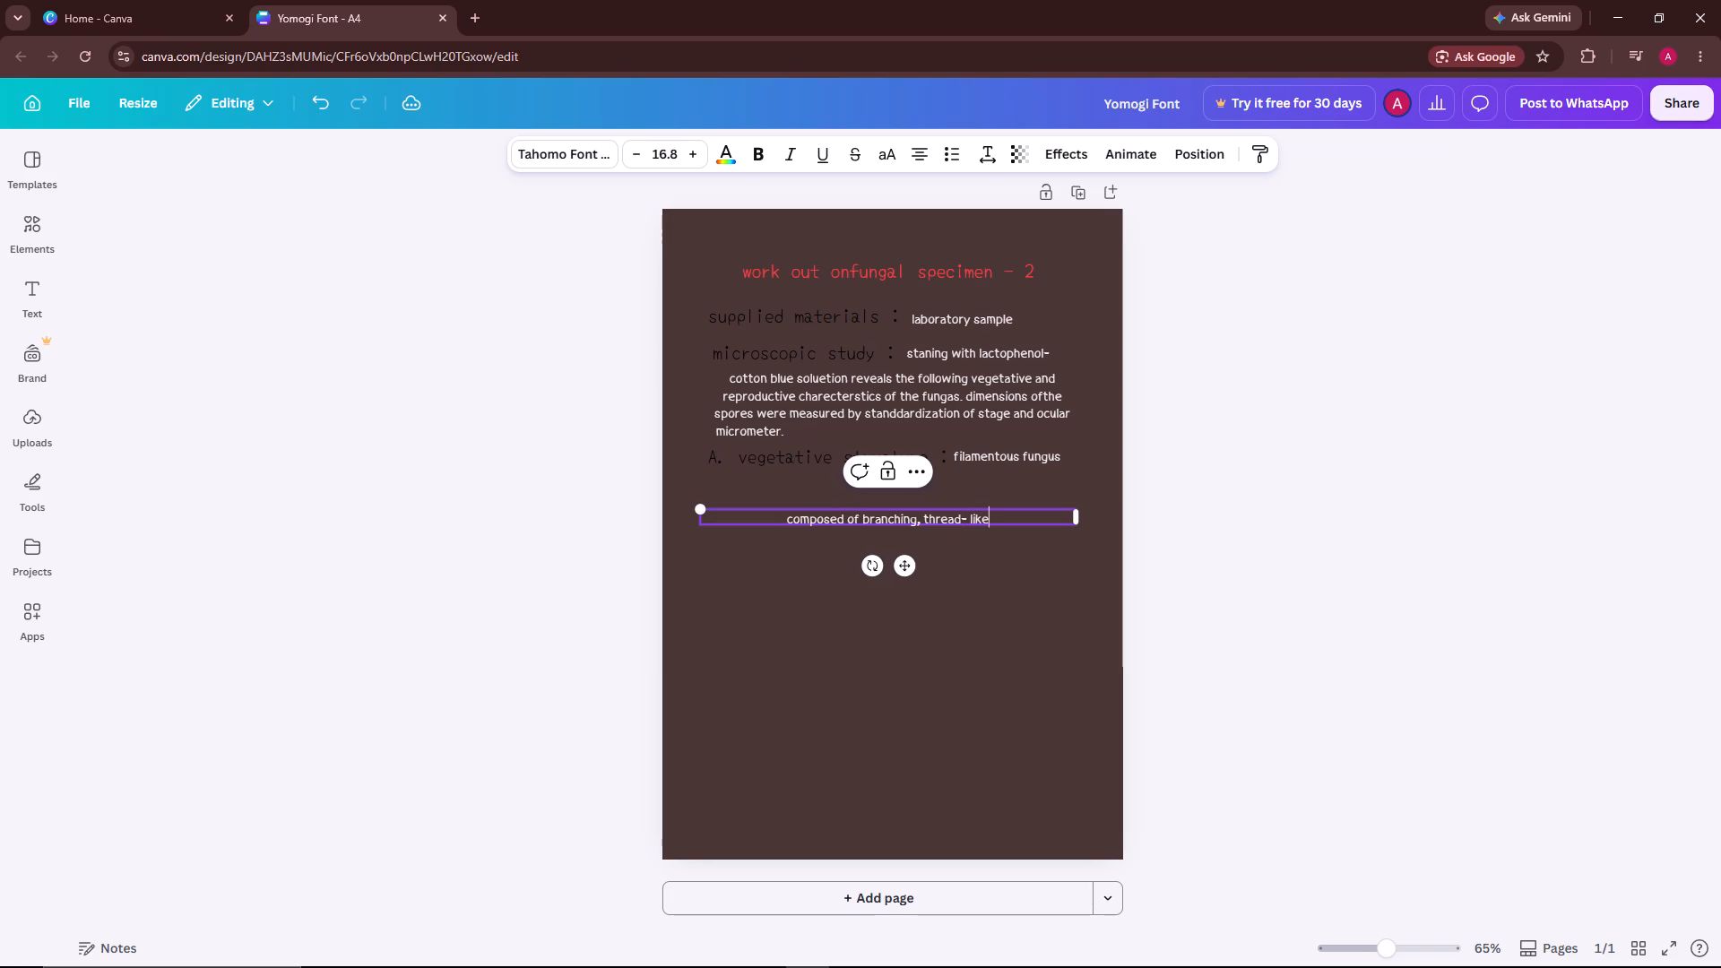
key("space")
type("structure")
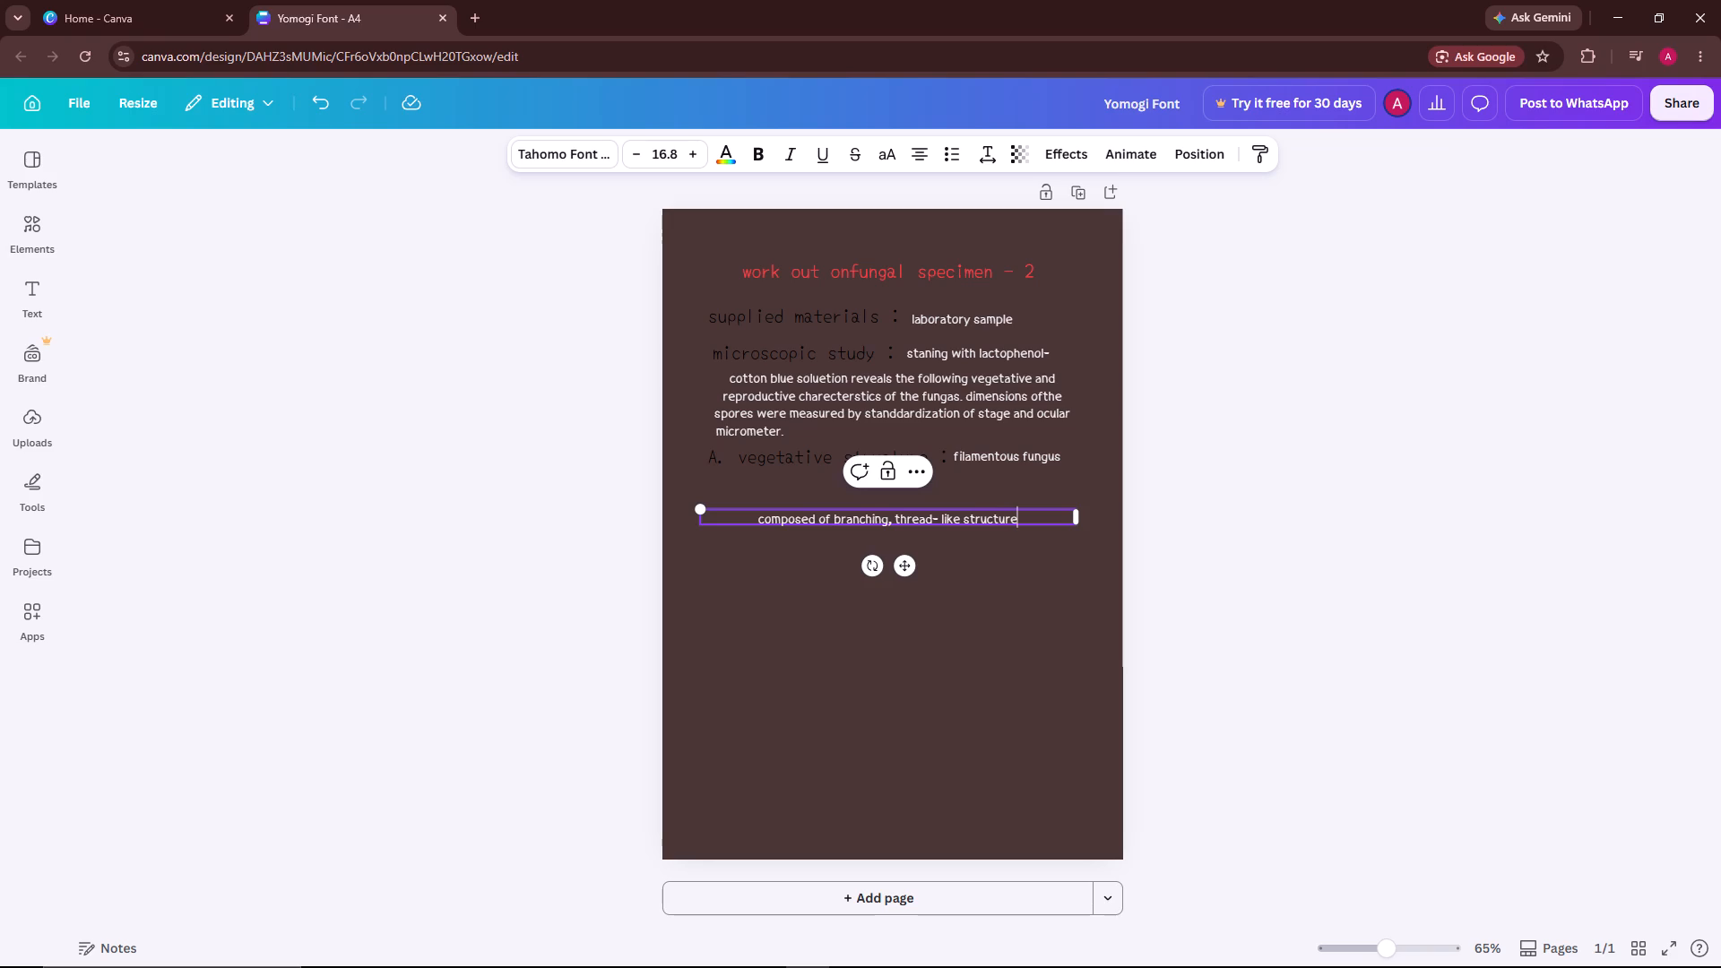
type("s called g")
key("BackSpace")
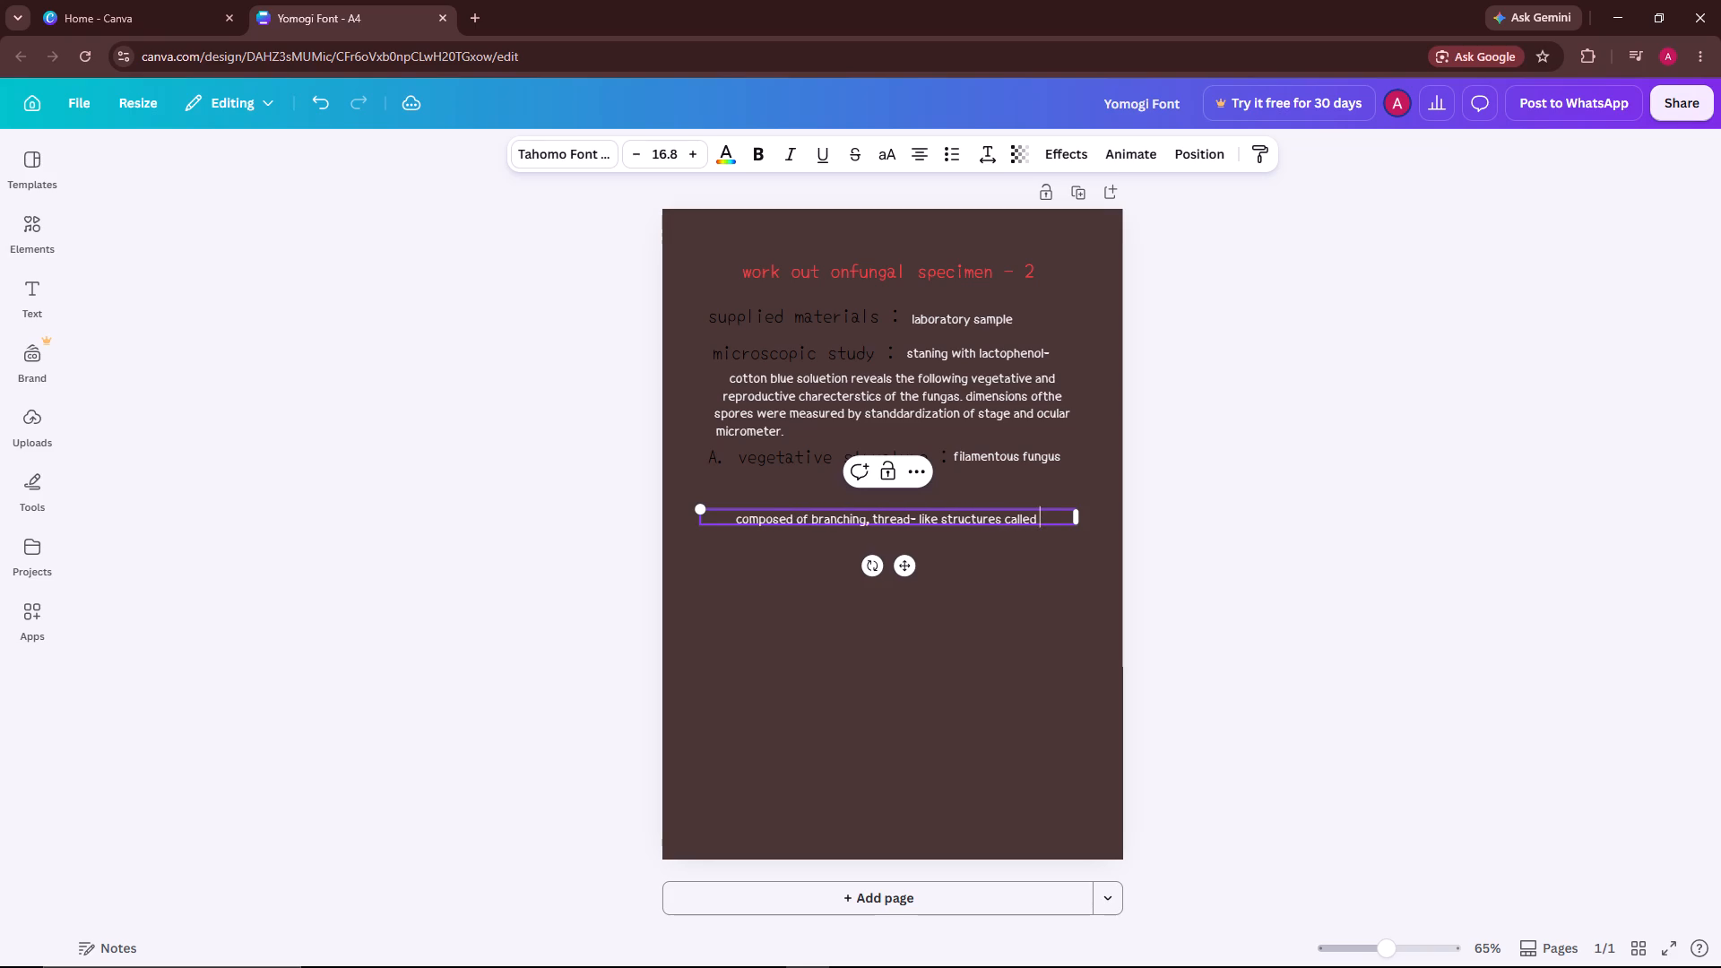
type("hy")
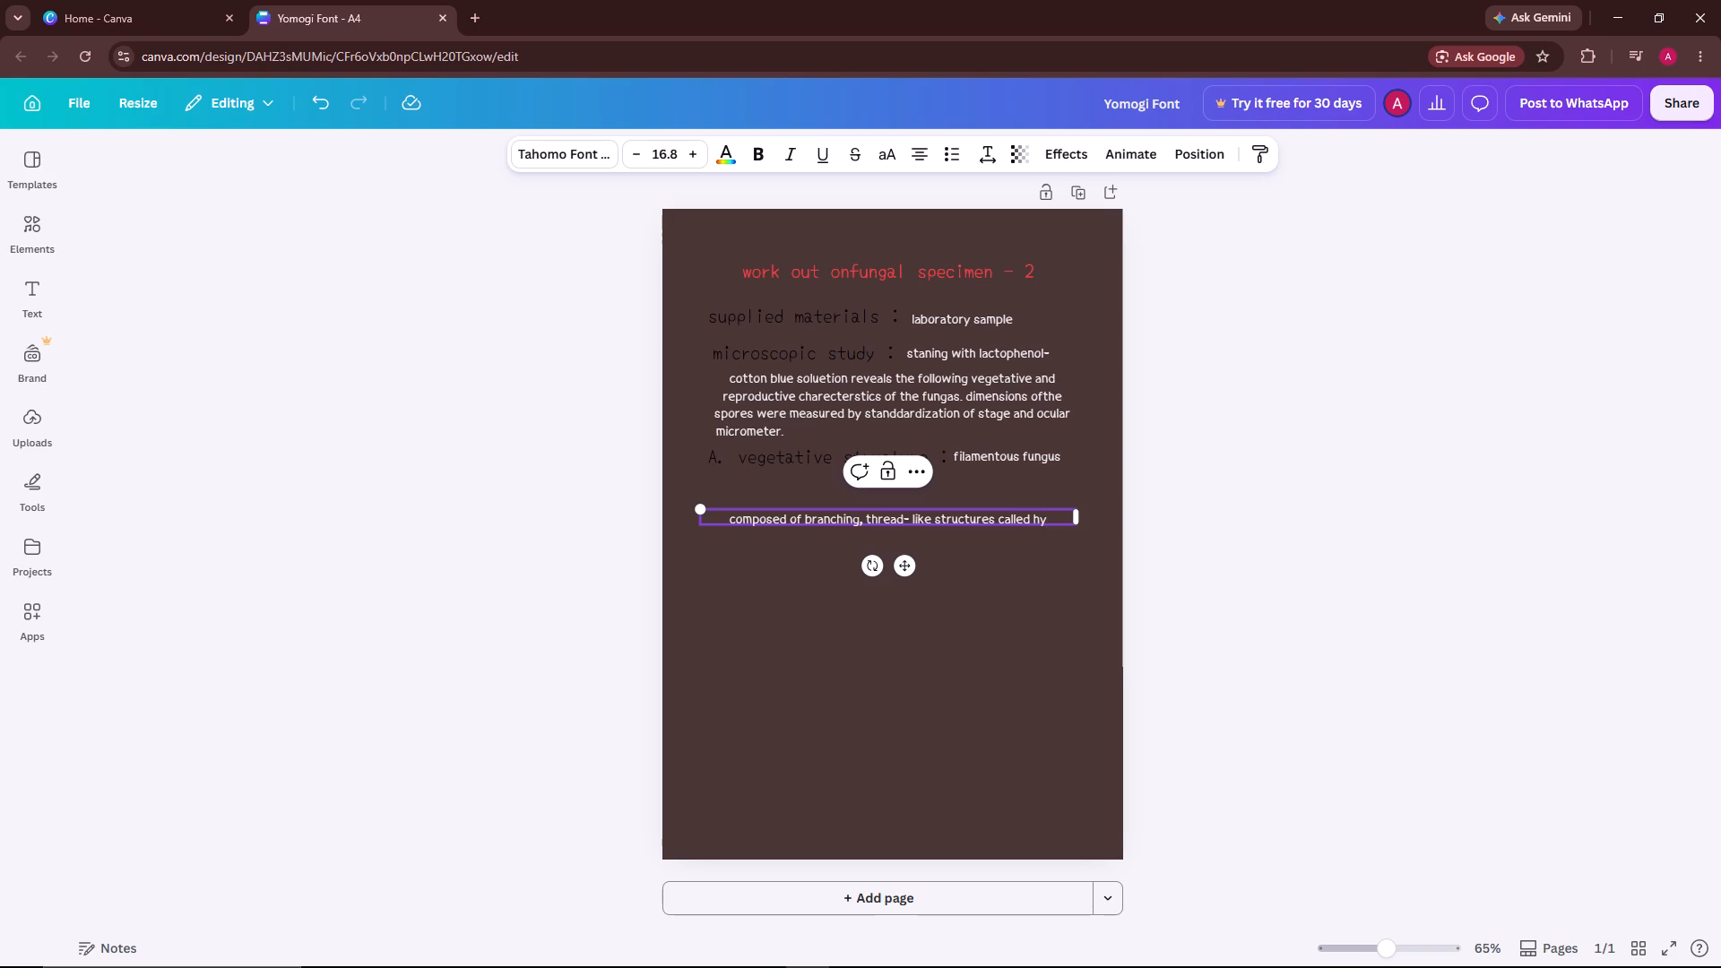
type("phae")
type(".")
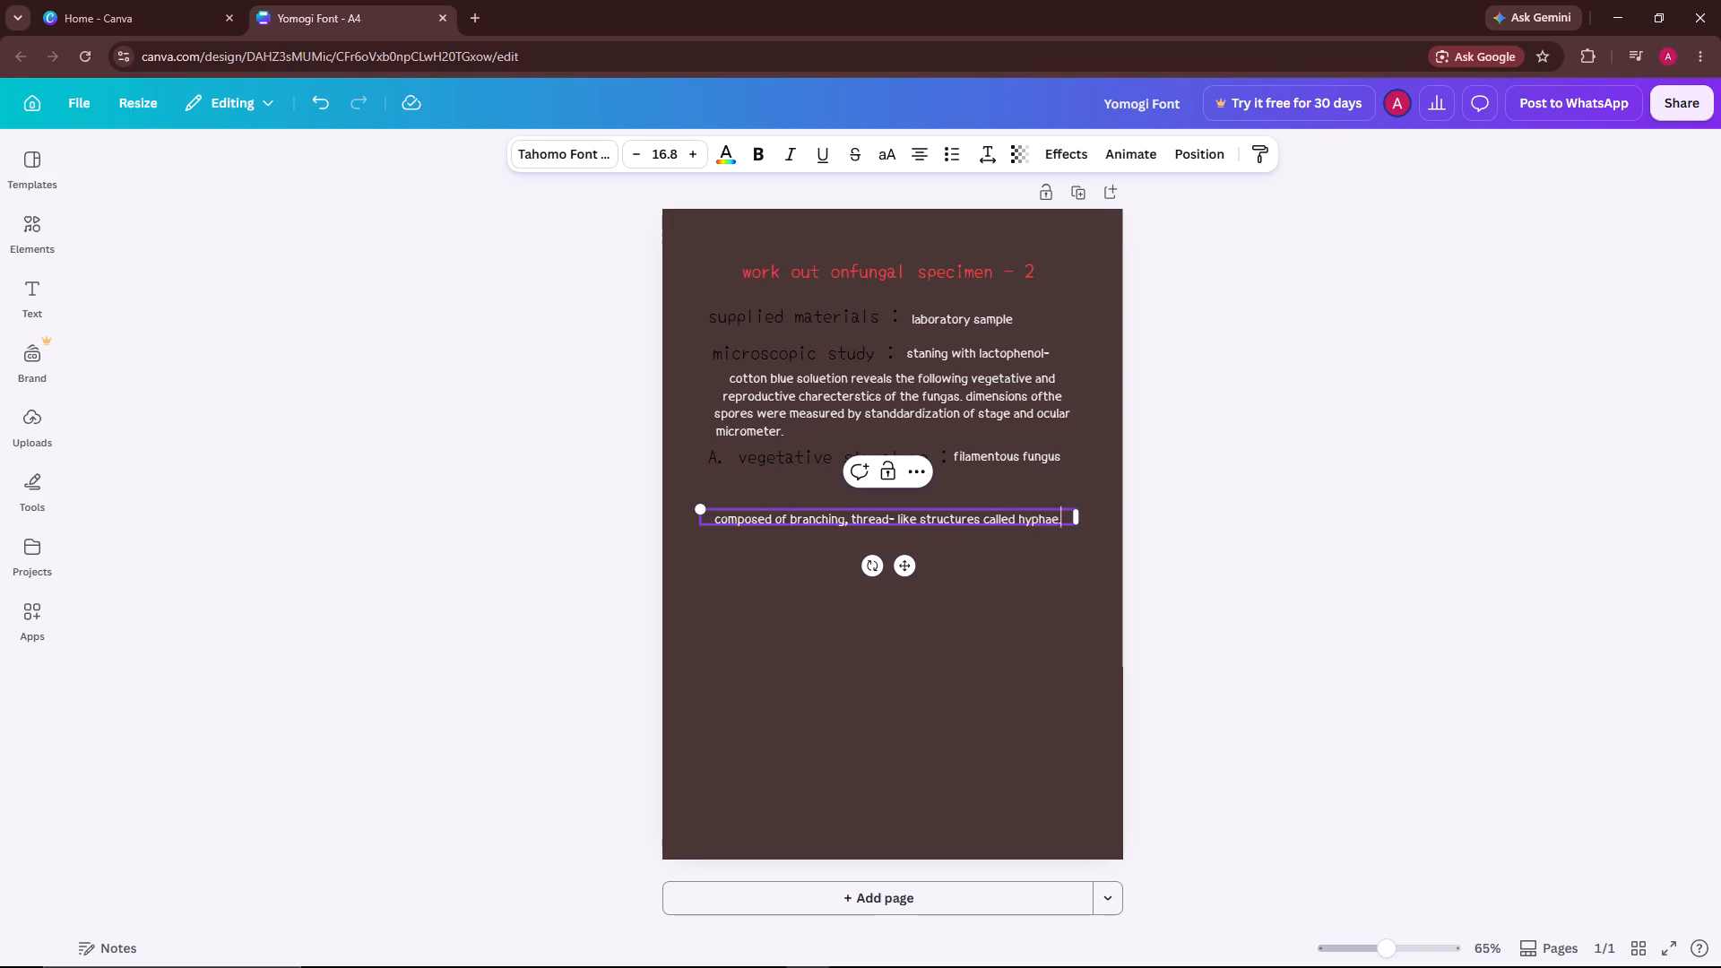
Continue the hyphae paragraph below the vegetative structure heading with "together, these hyphae from adense network known as a mycellium.".
key("space")
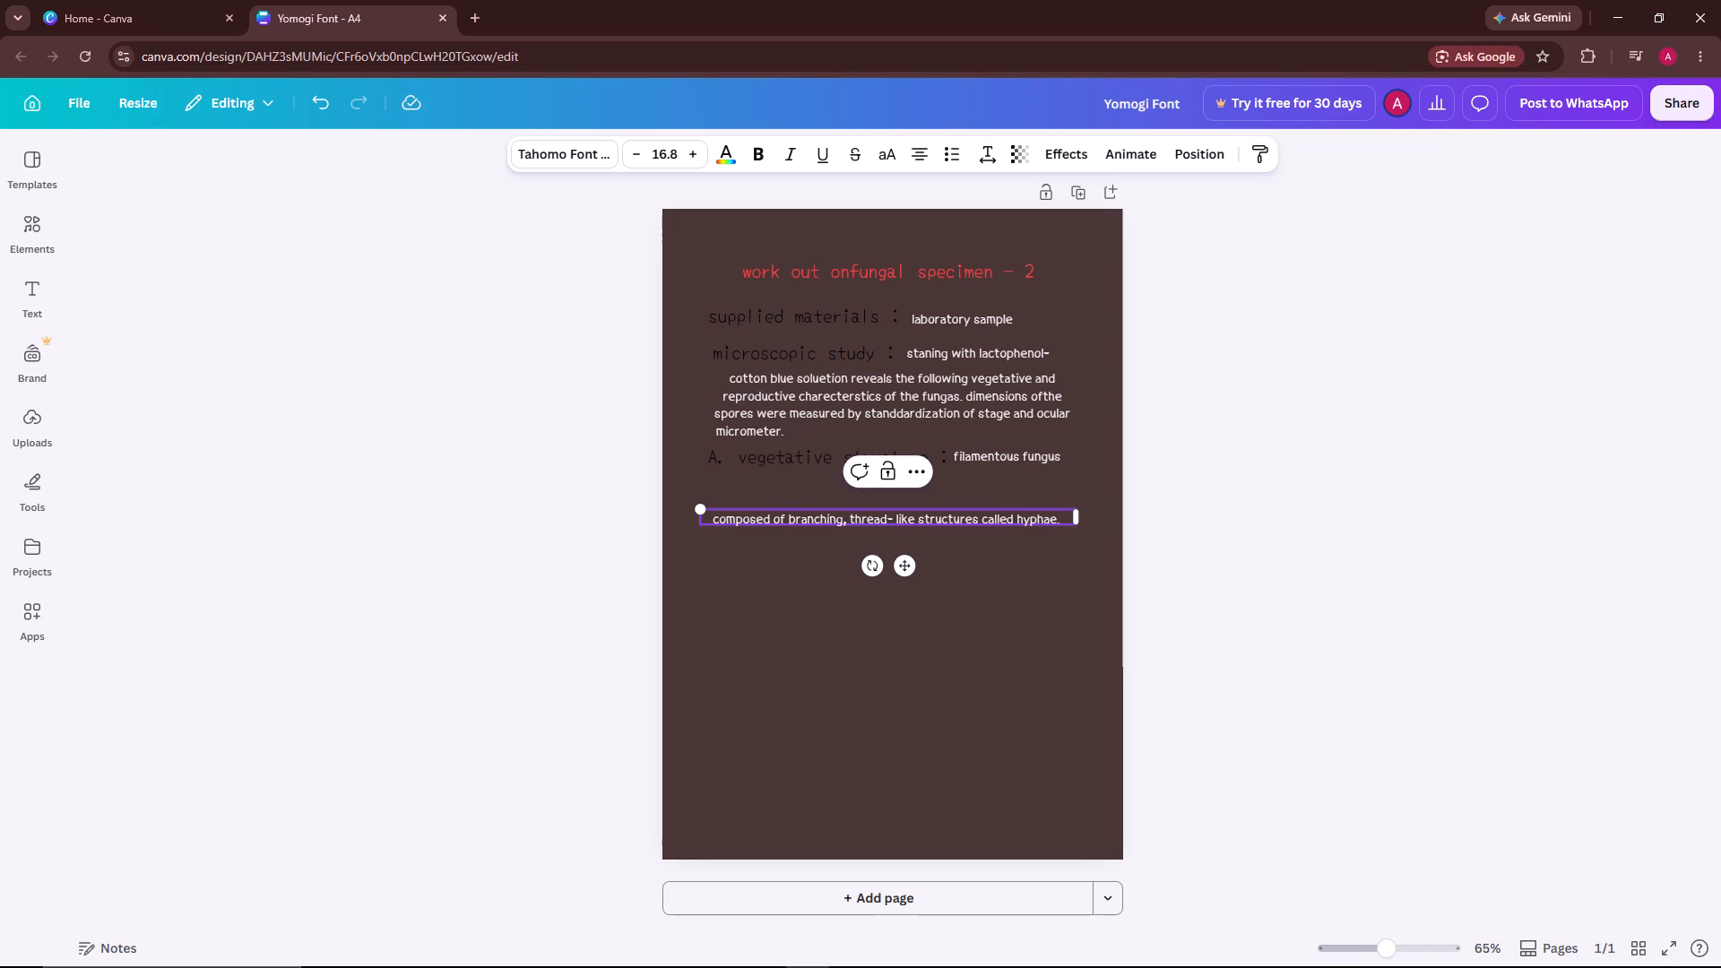
type("toge")
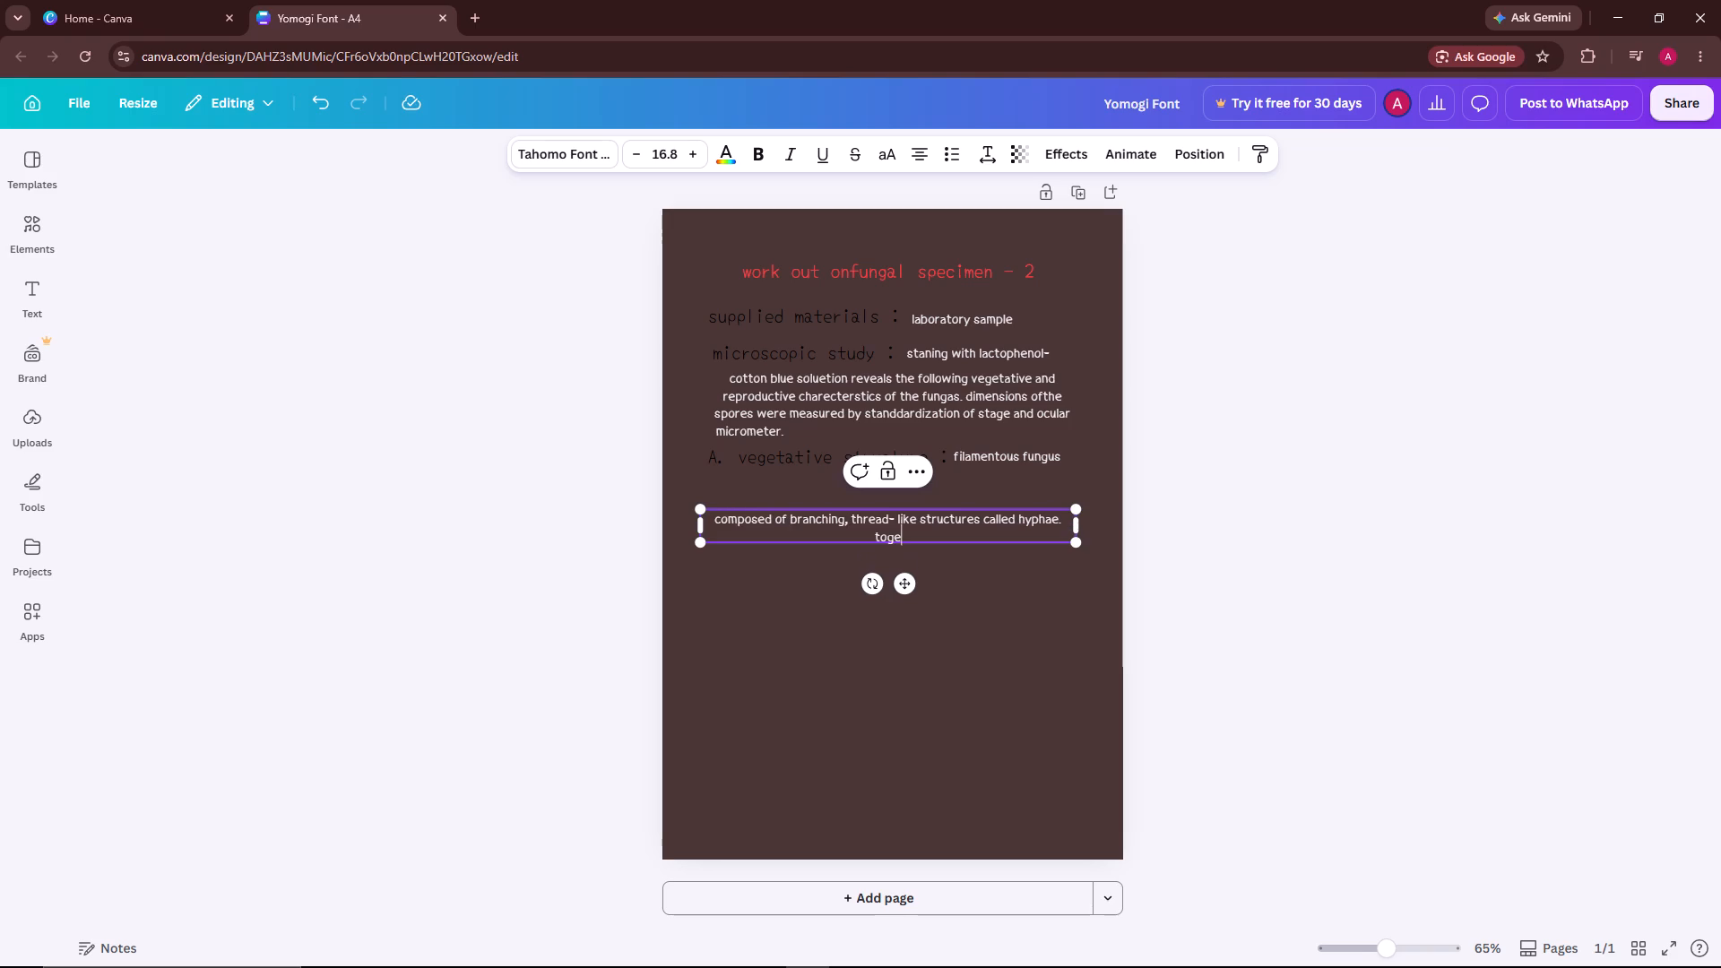
type("th")
type("er")
type(",")
key("space")
type("thes")
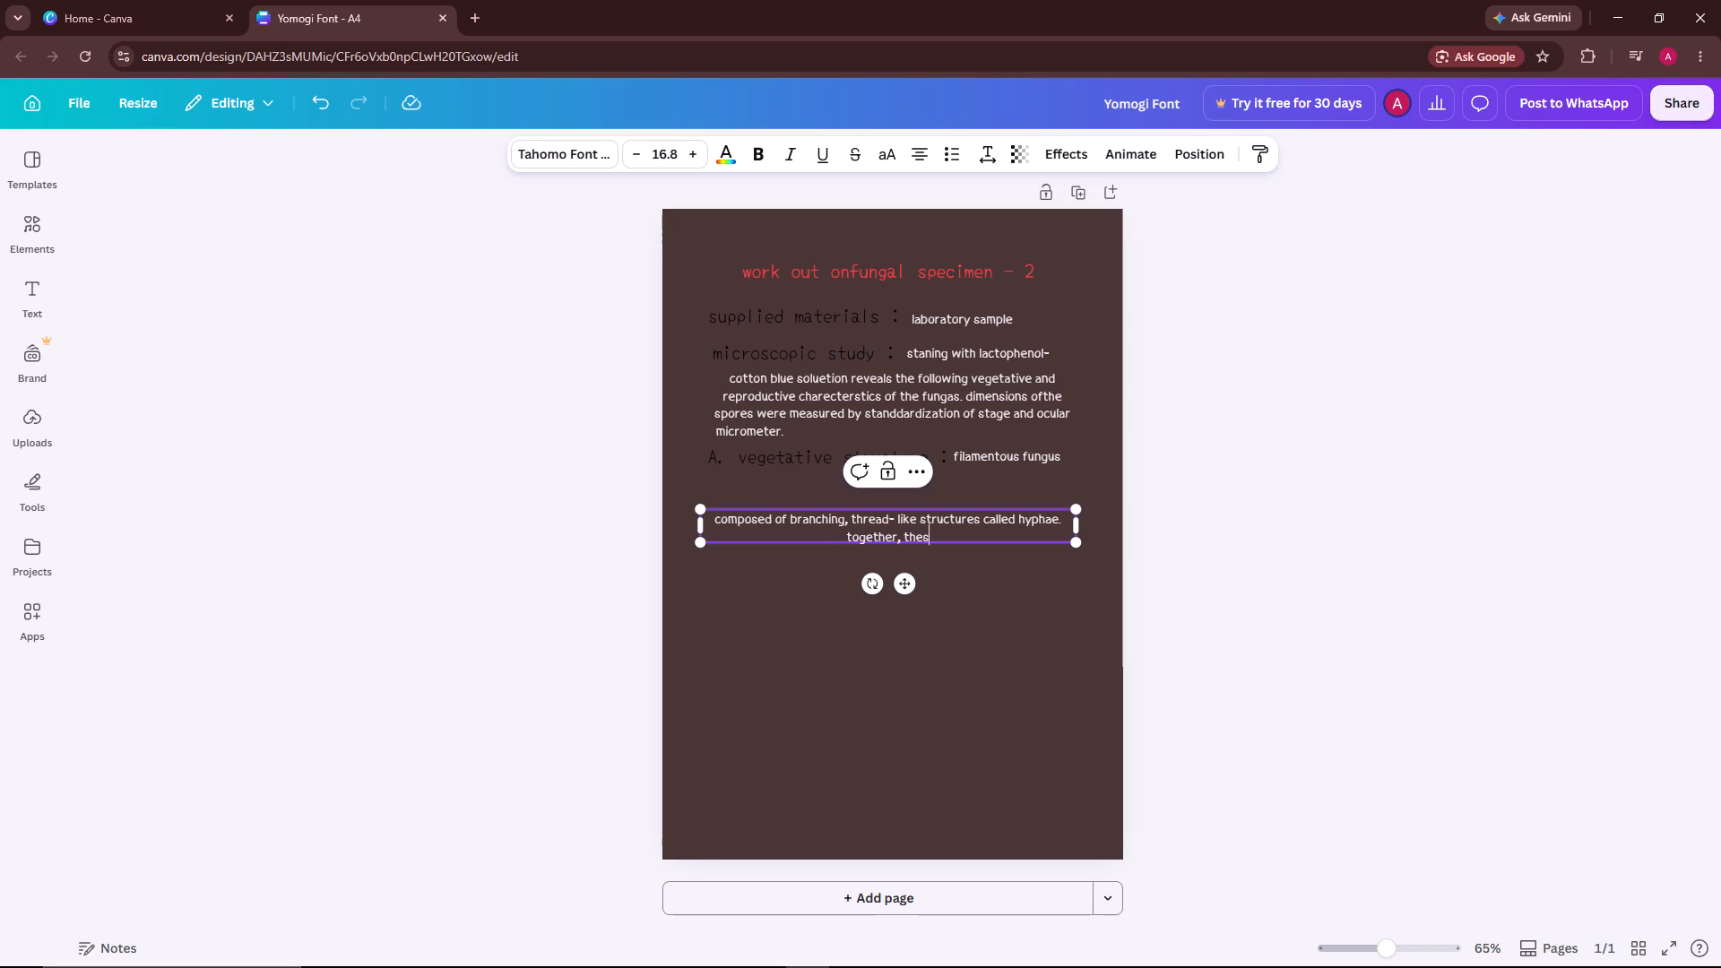
key("e")
key("space")
type("hy")
key("p")
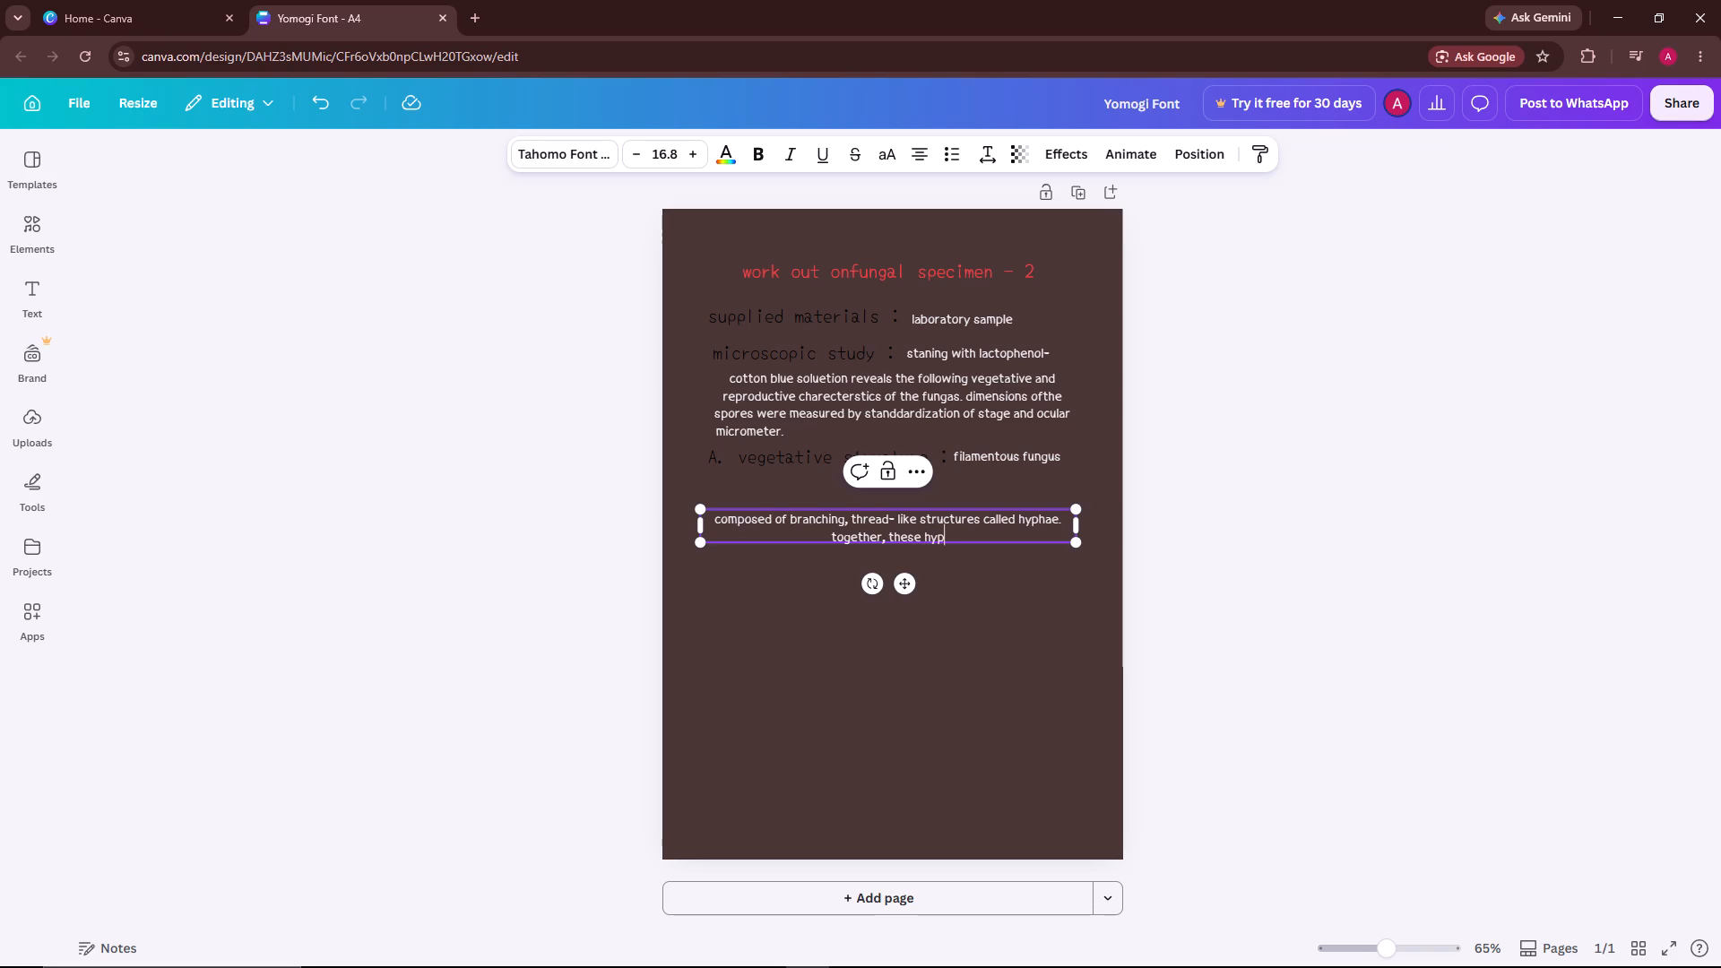
type("hae")
key("space")
type("from")
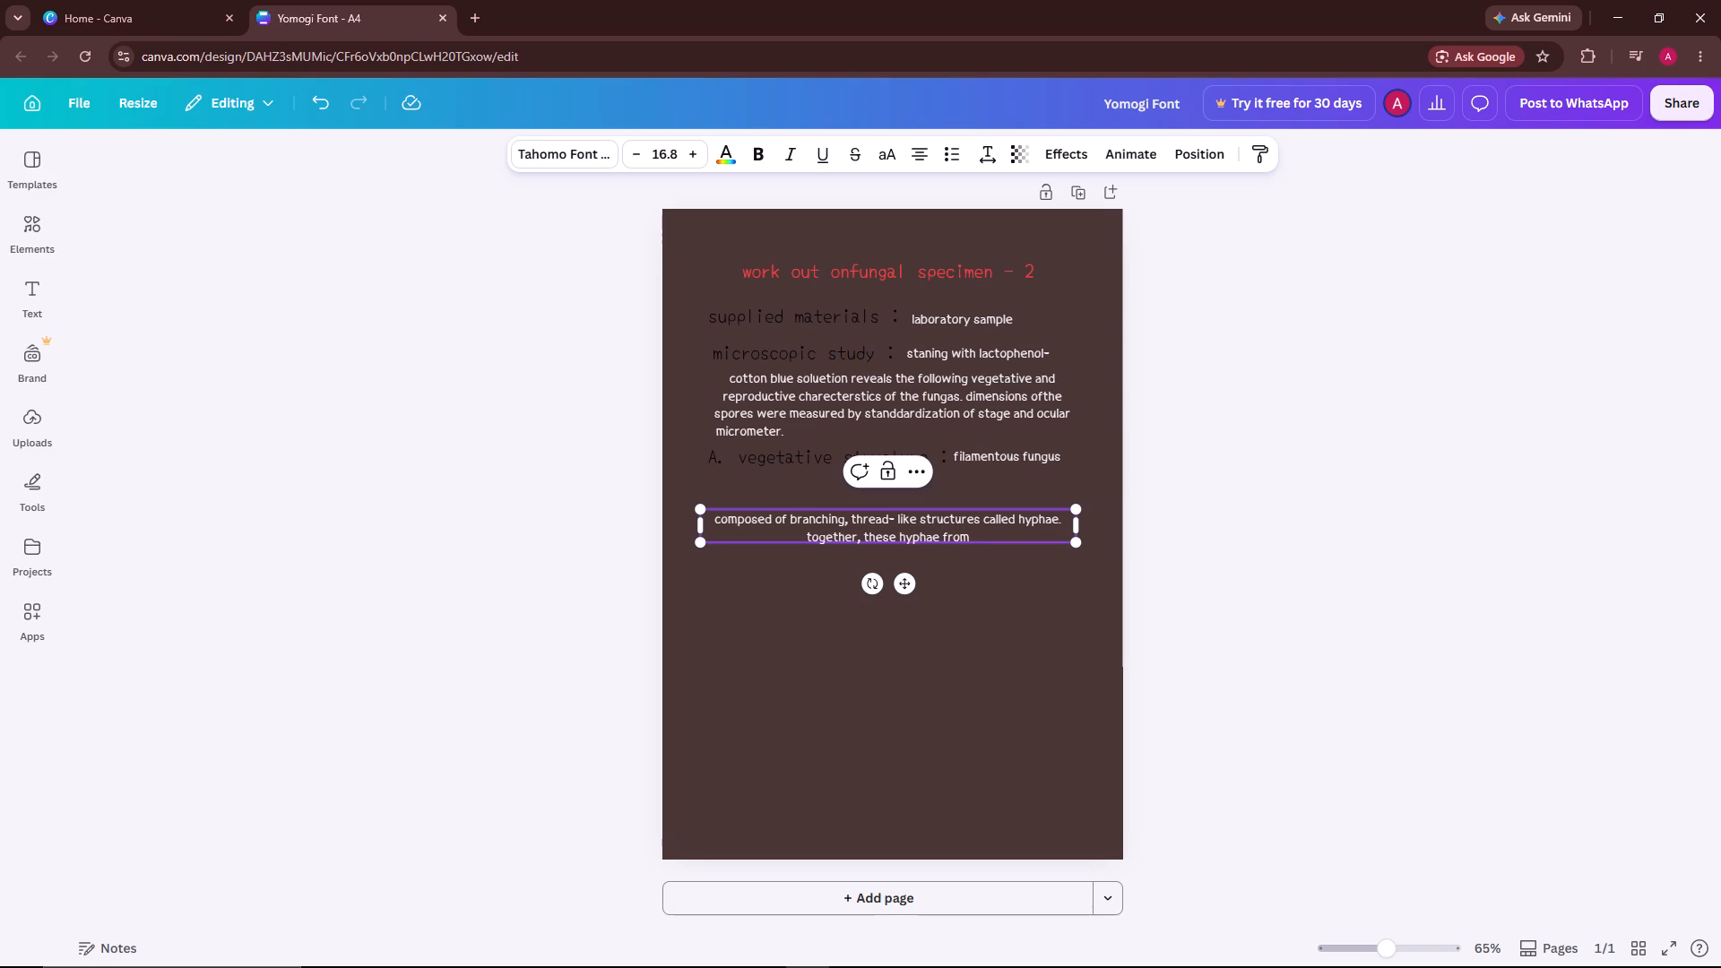
key("space")
type("ad")
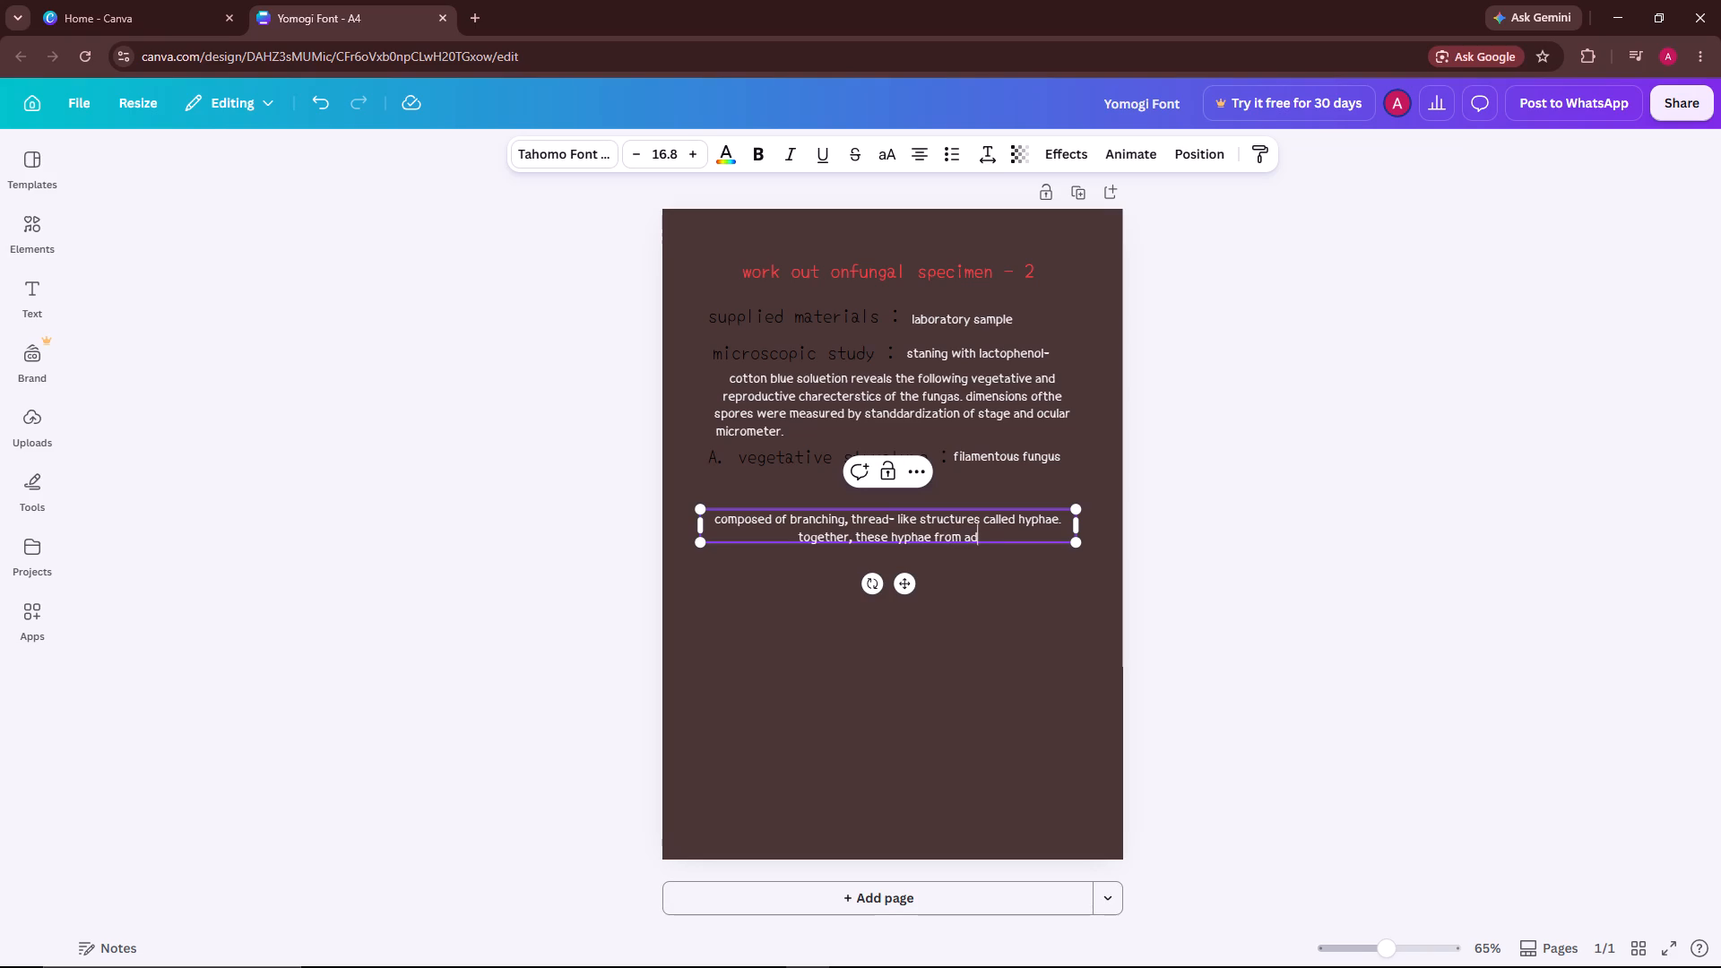
type("en")
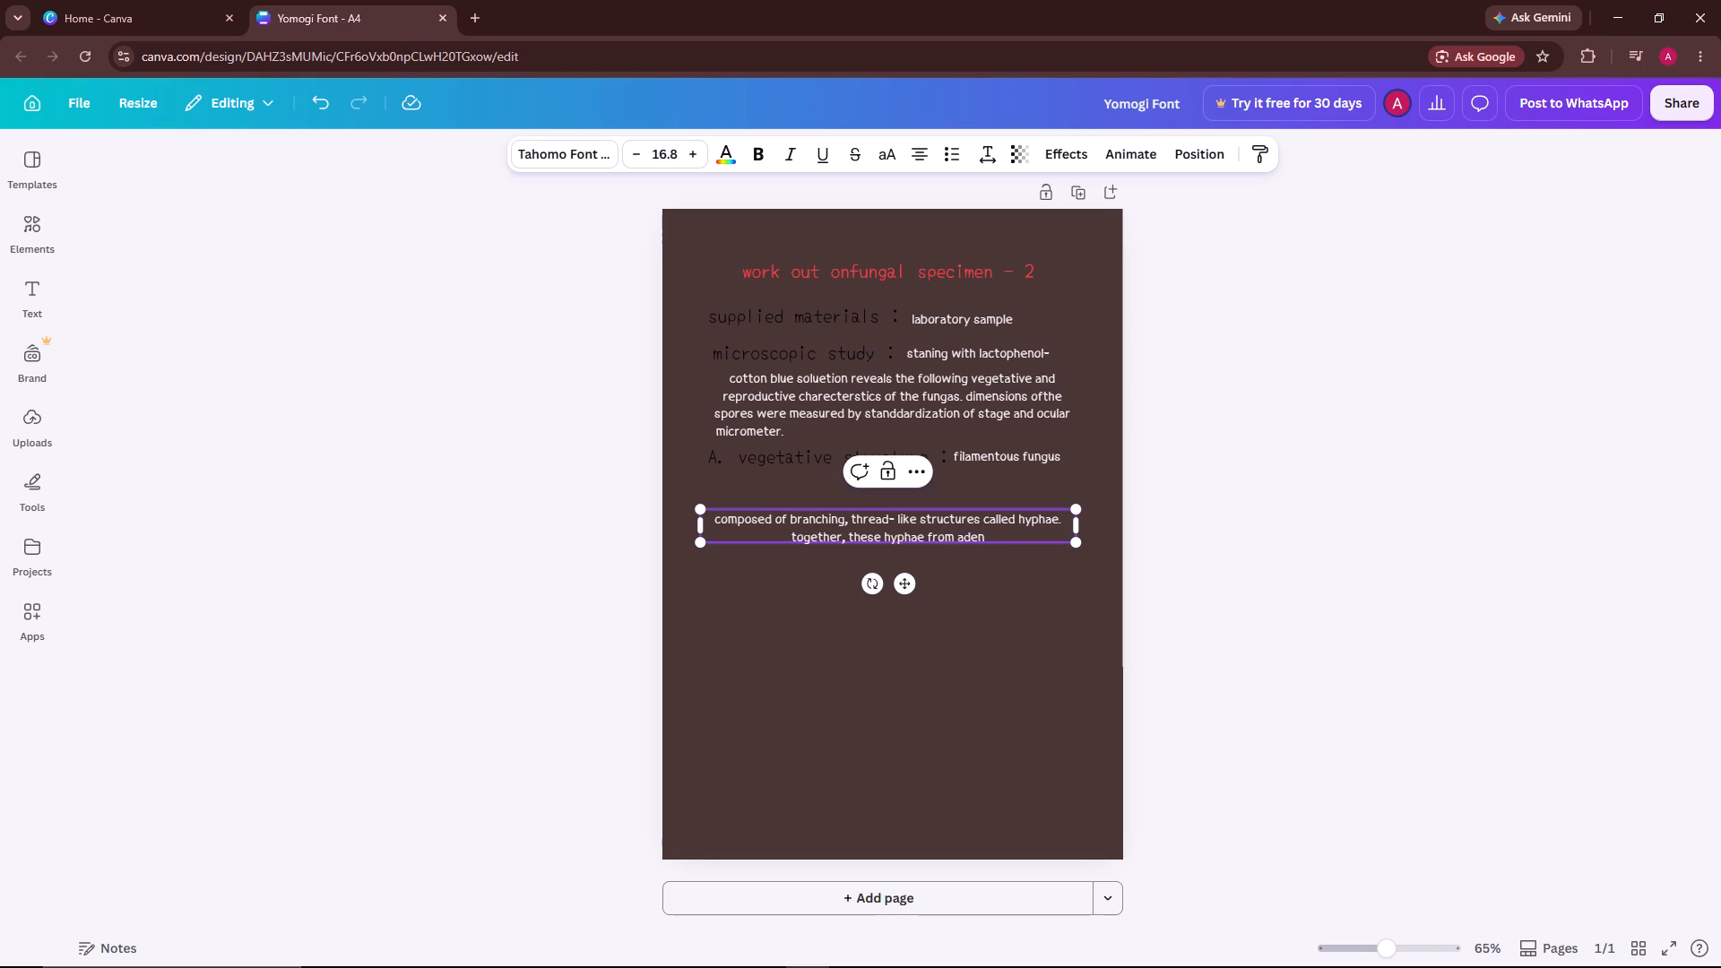
type("se")
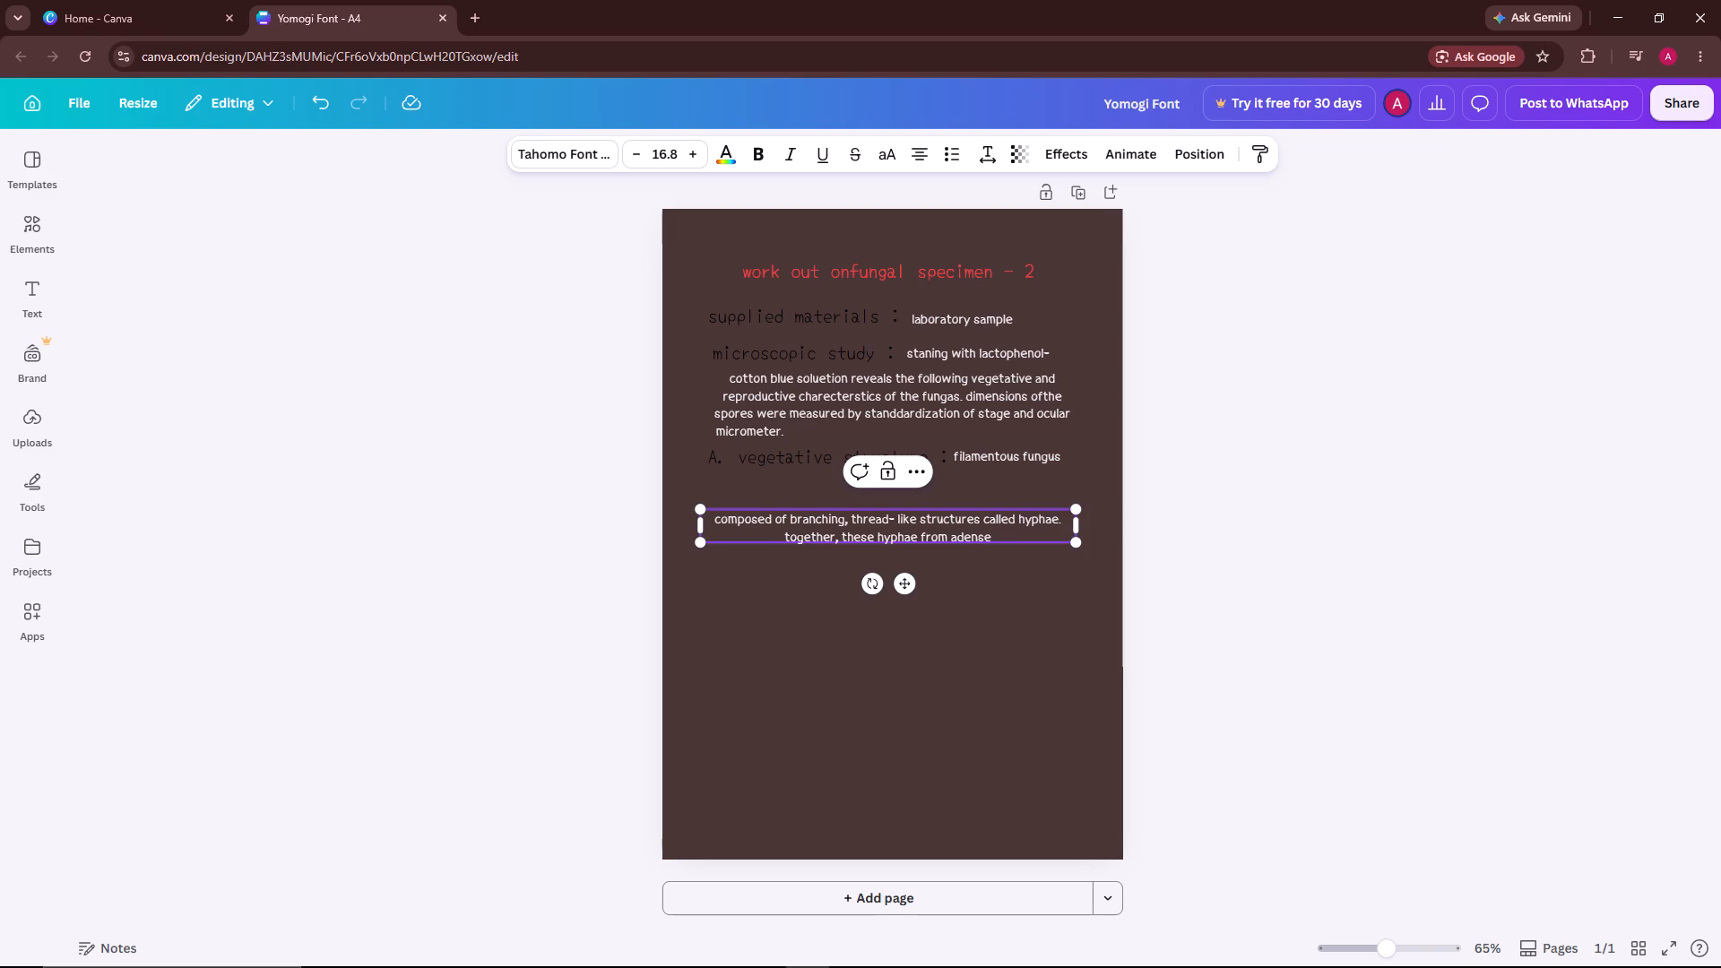
key("space")
type("net")
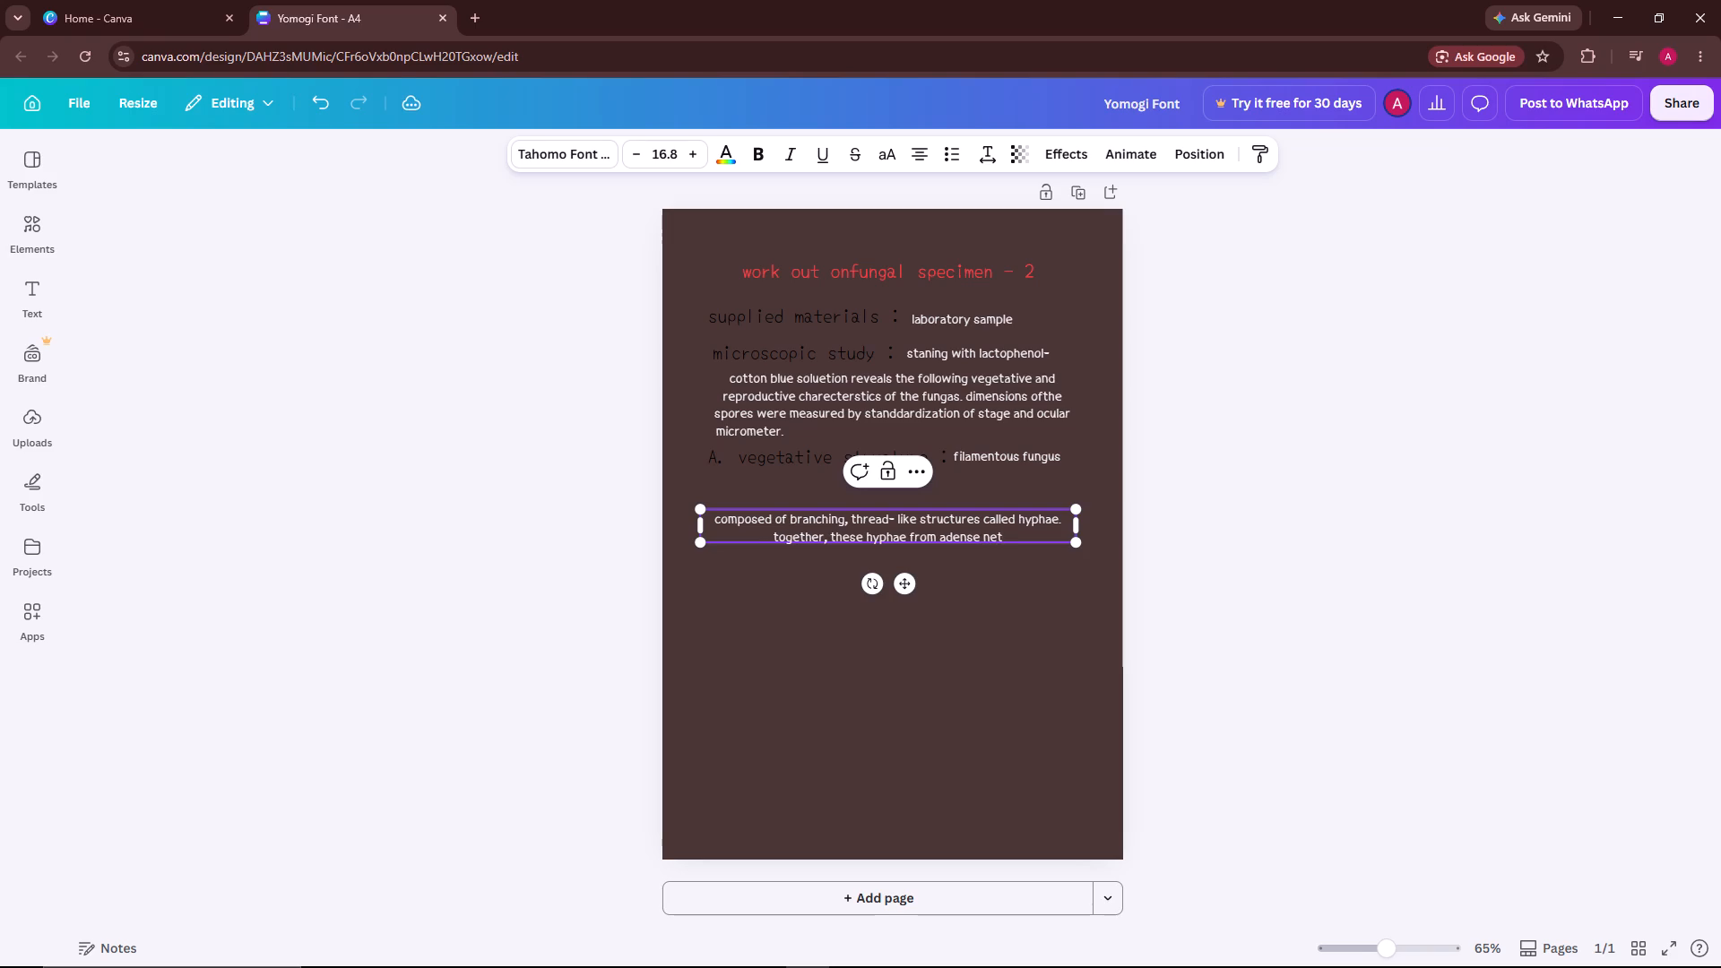
type("work")
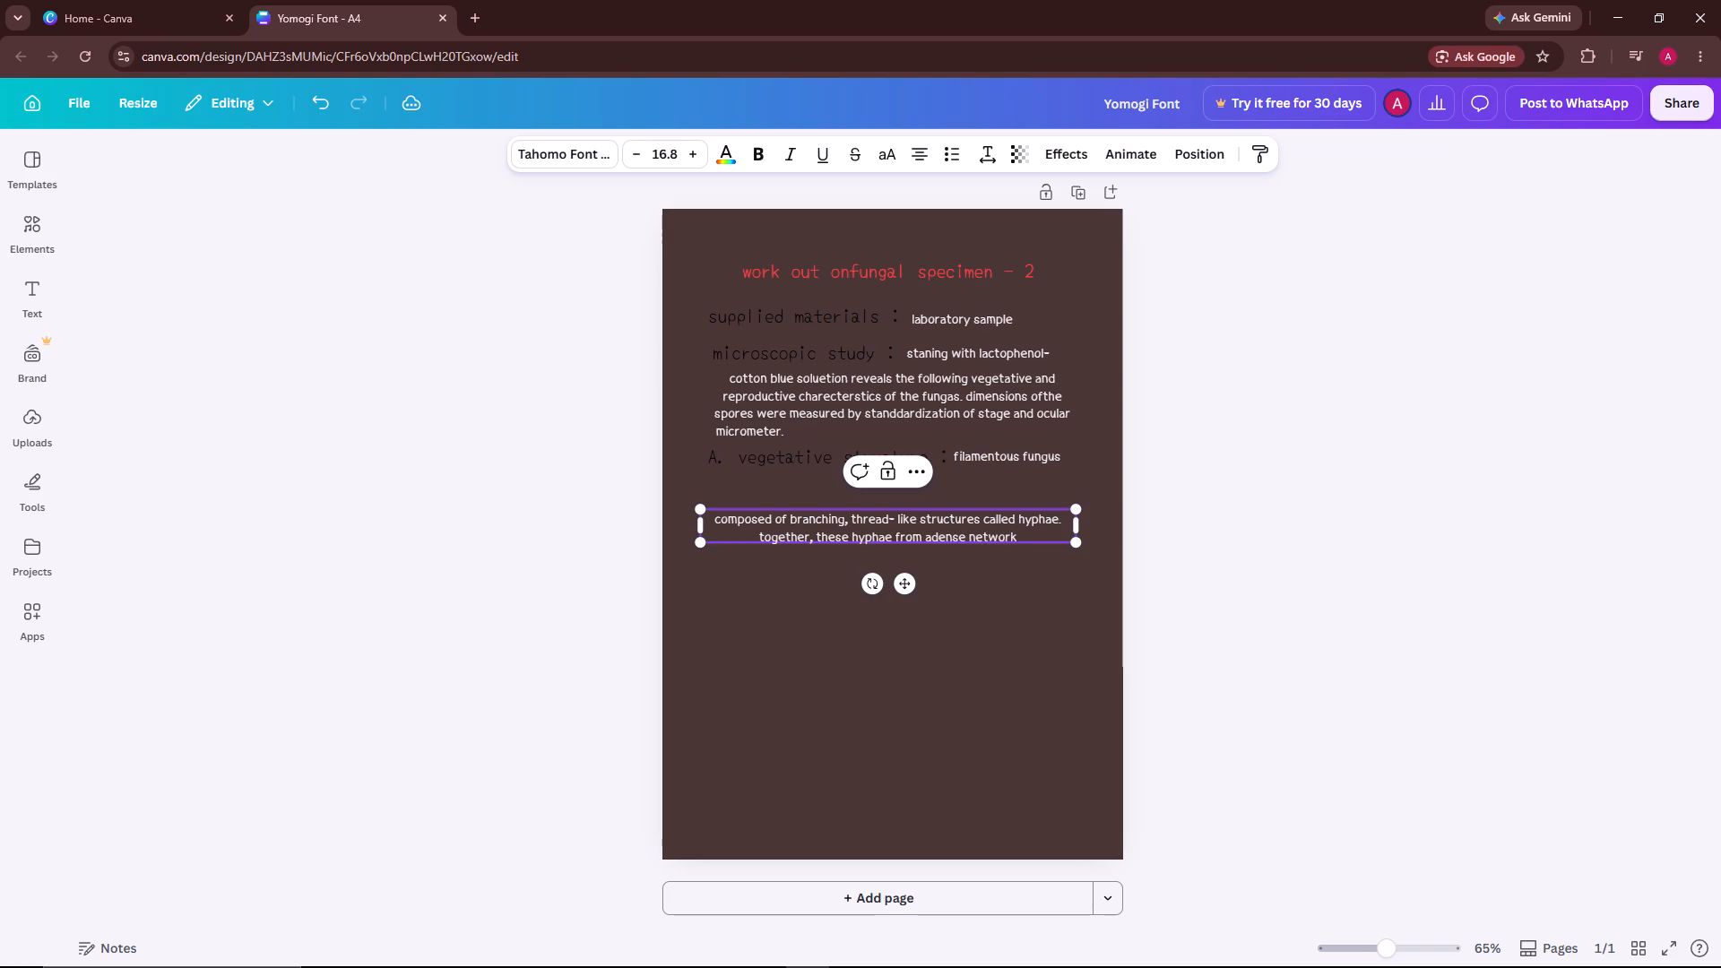
key("space")
type("know")
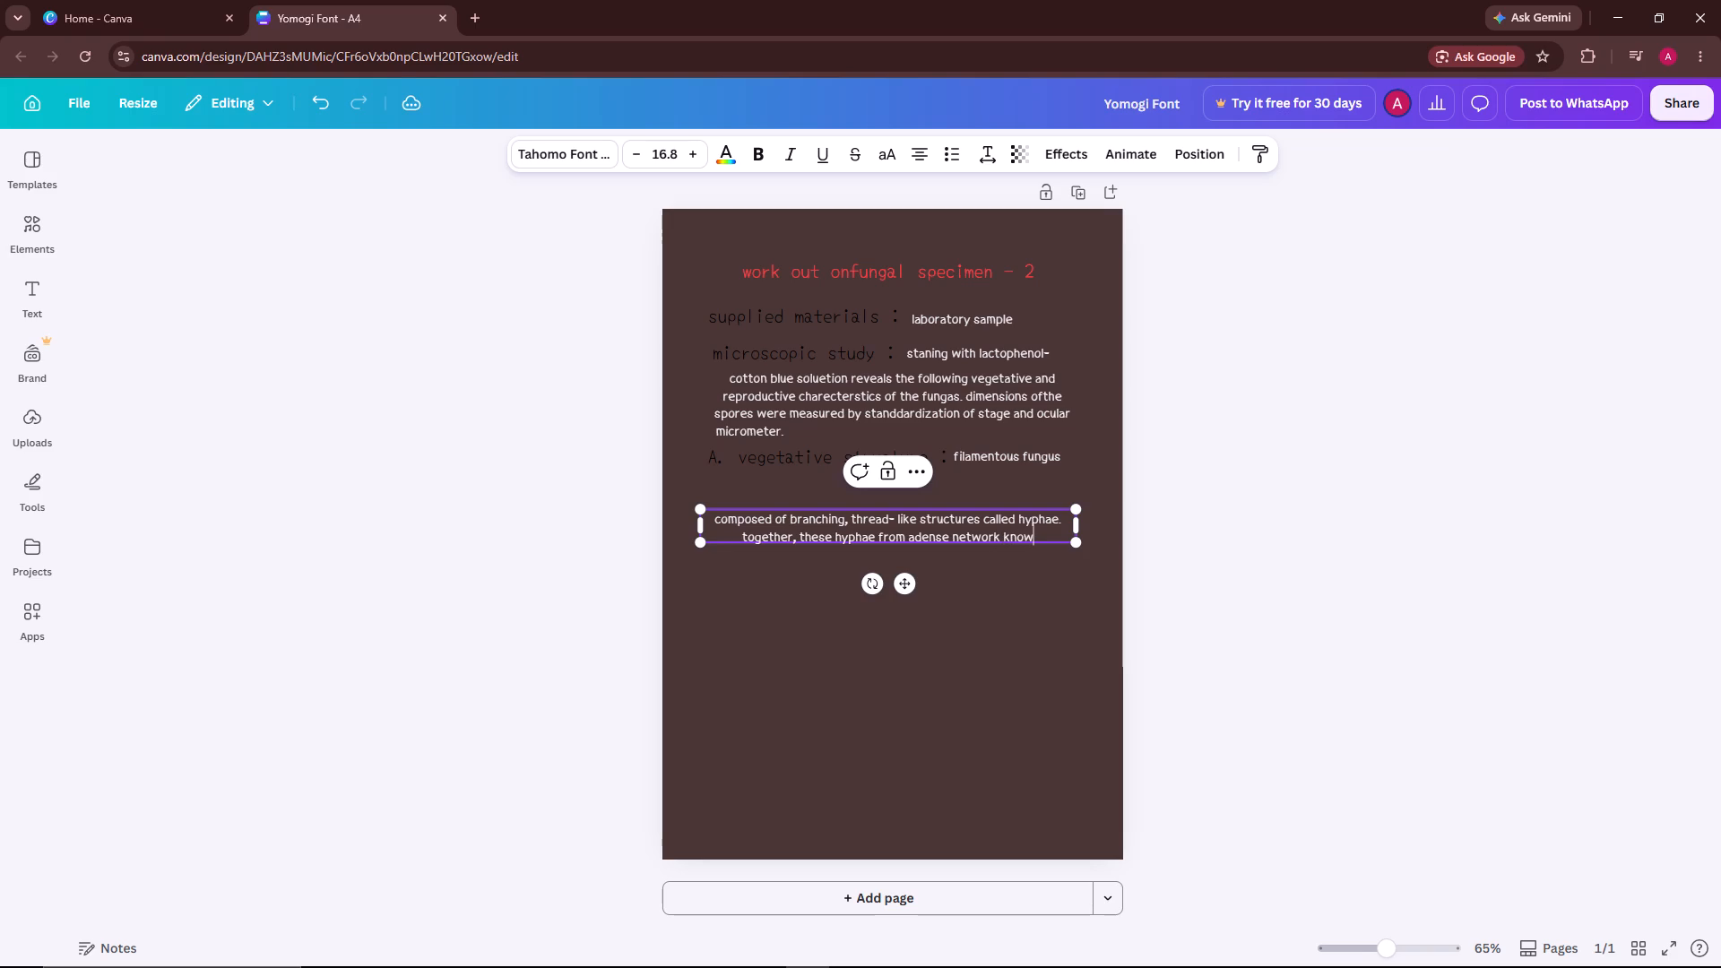
key("BackSpace")
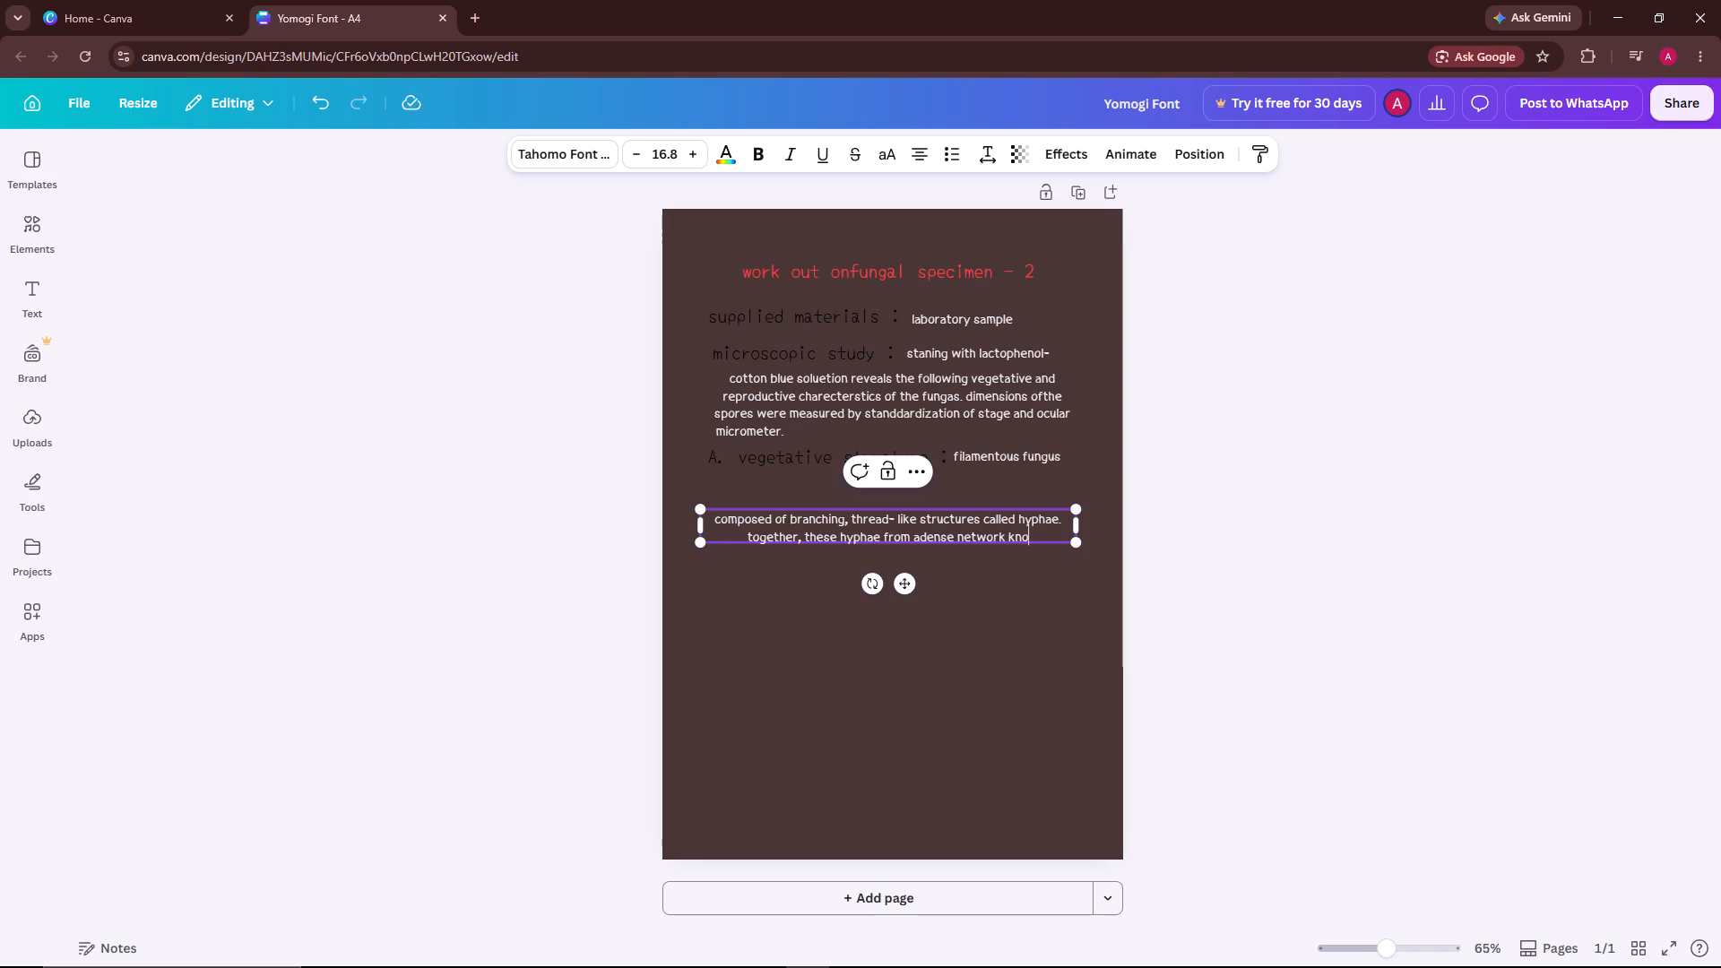
key("n")
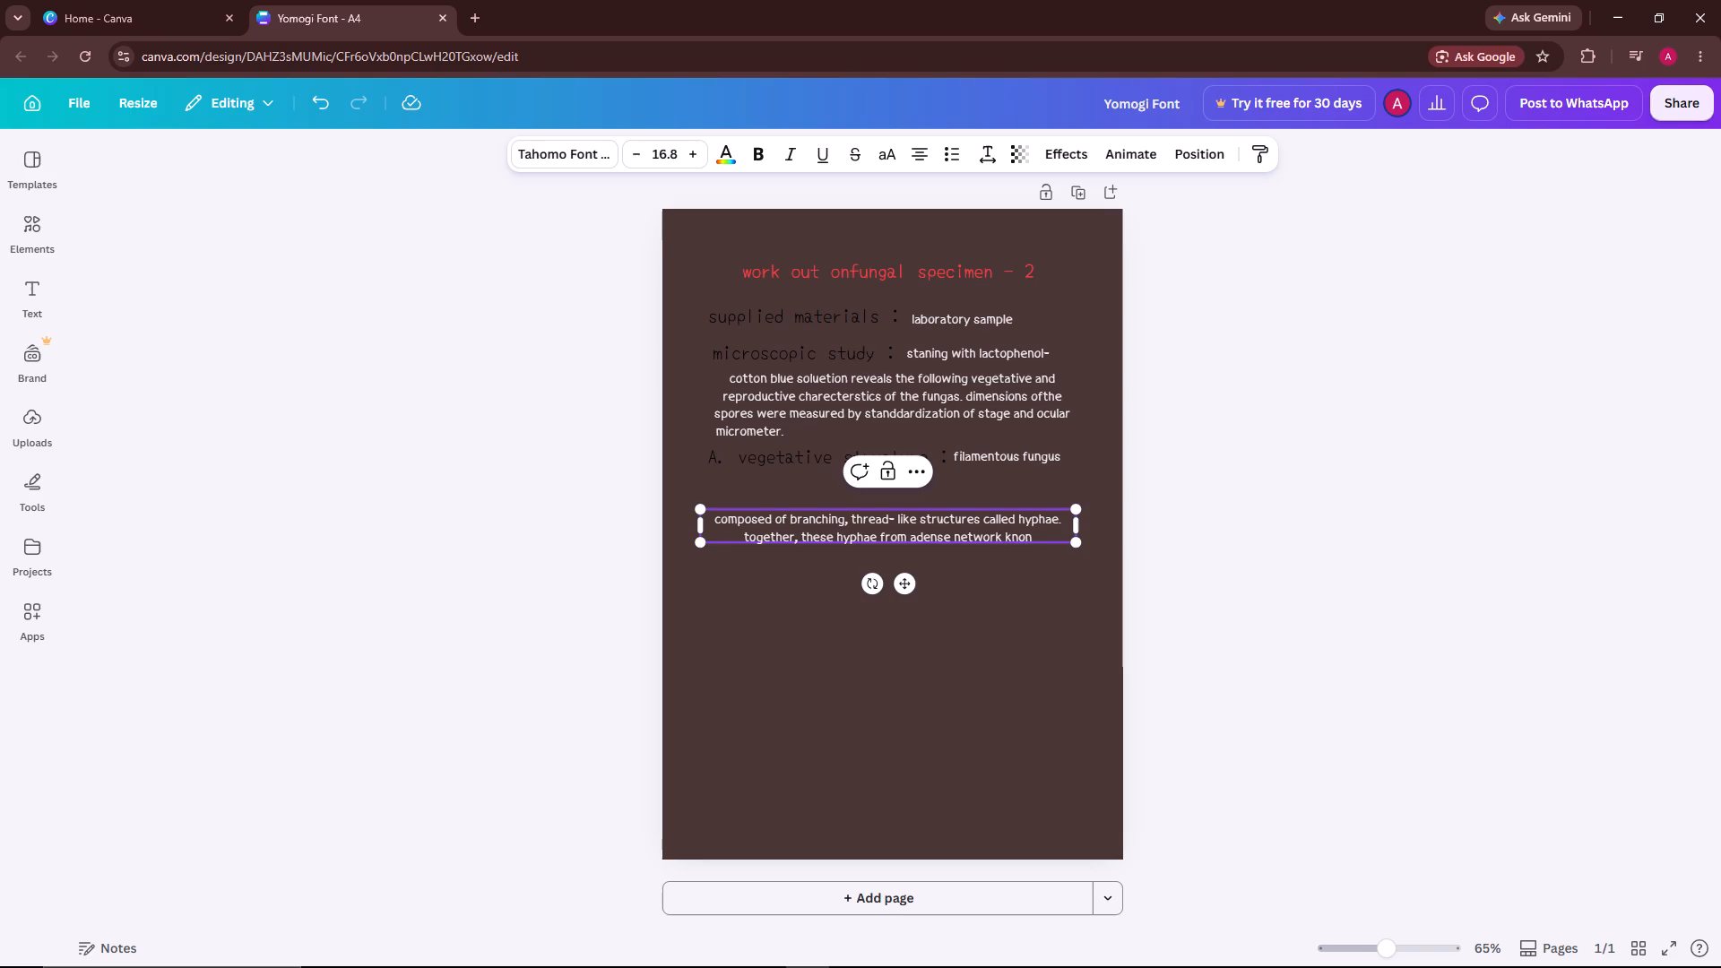
key("BackSpace")
type("wn")
key("space")
type("as a")
key("space")
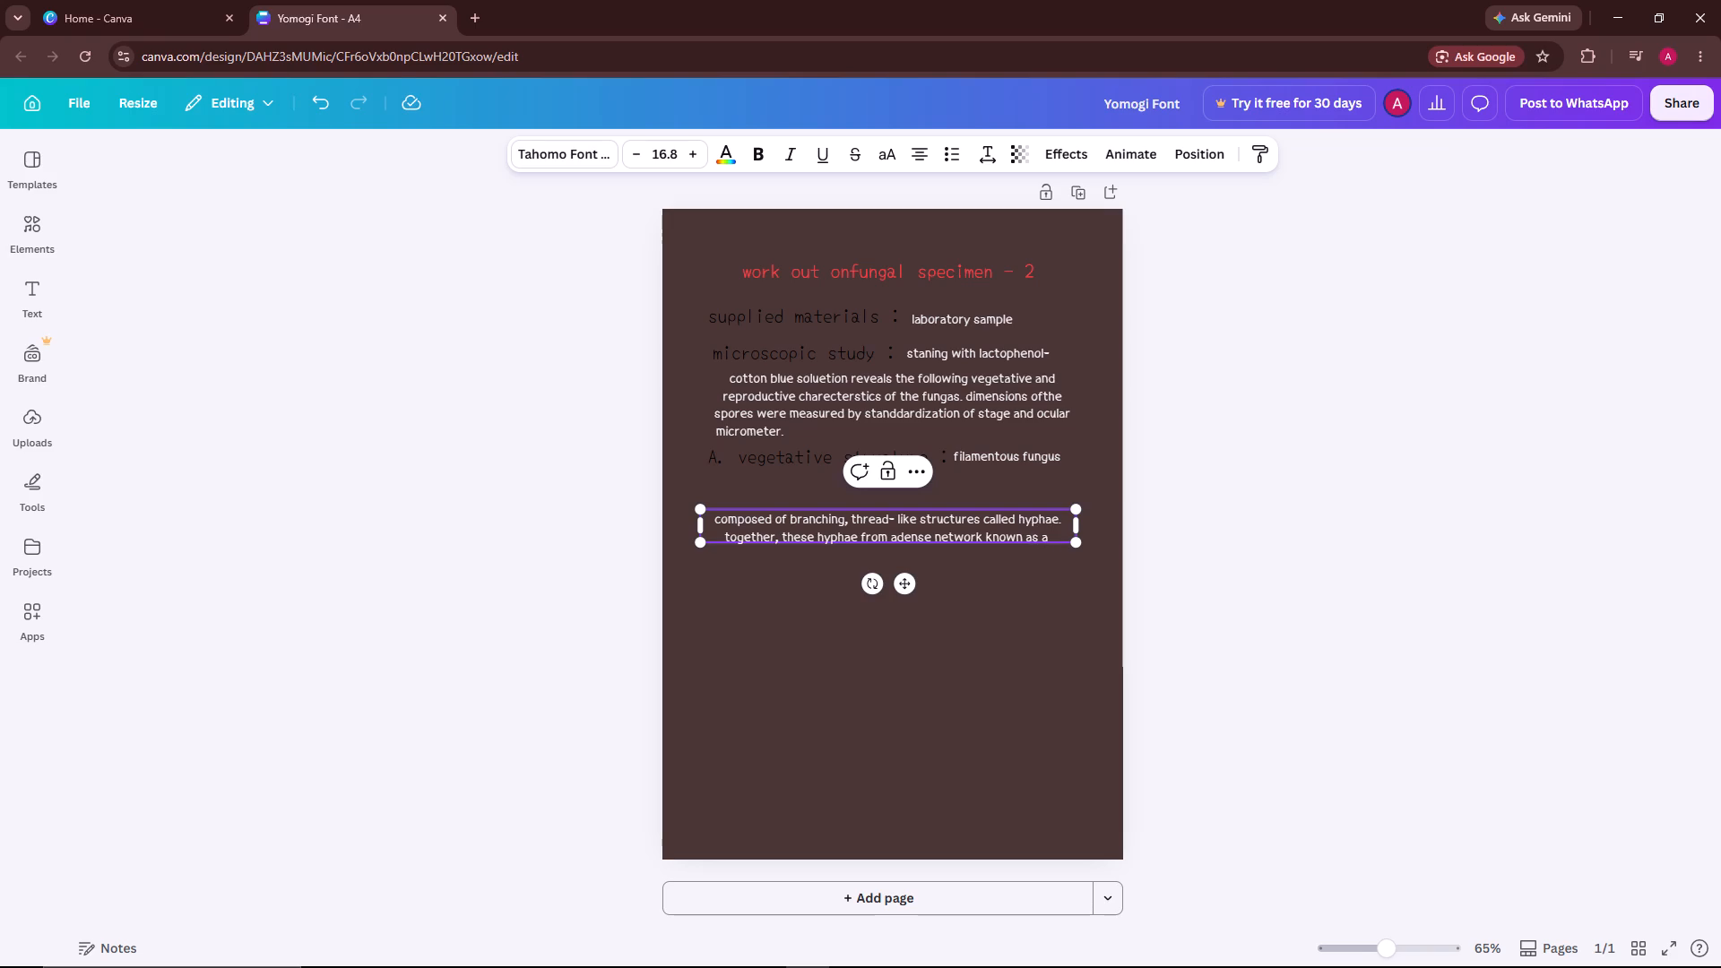
key("m")
key("y")
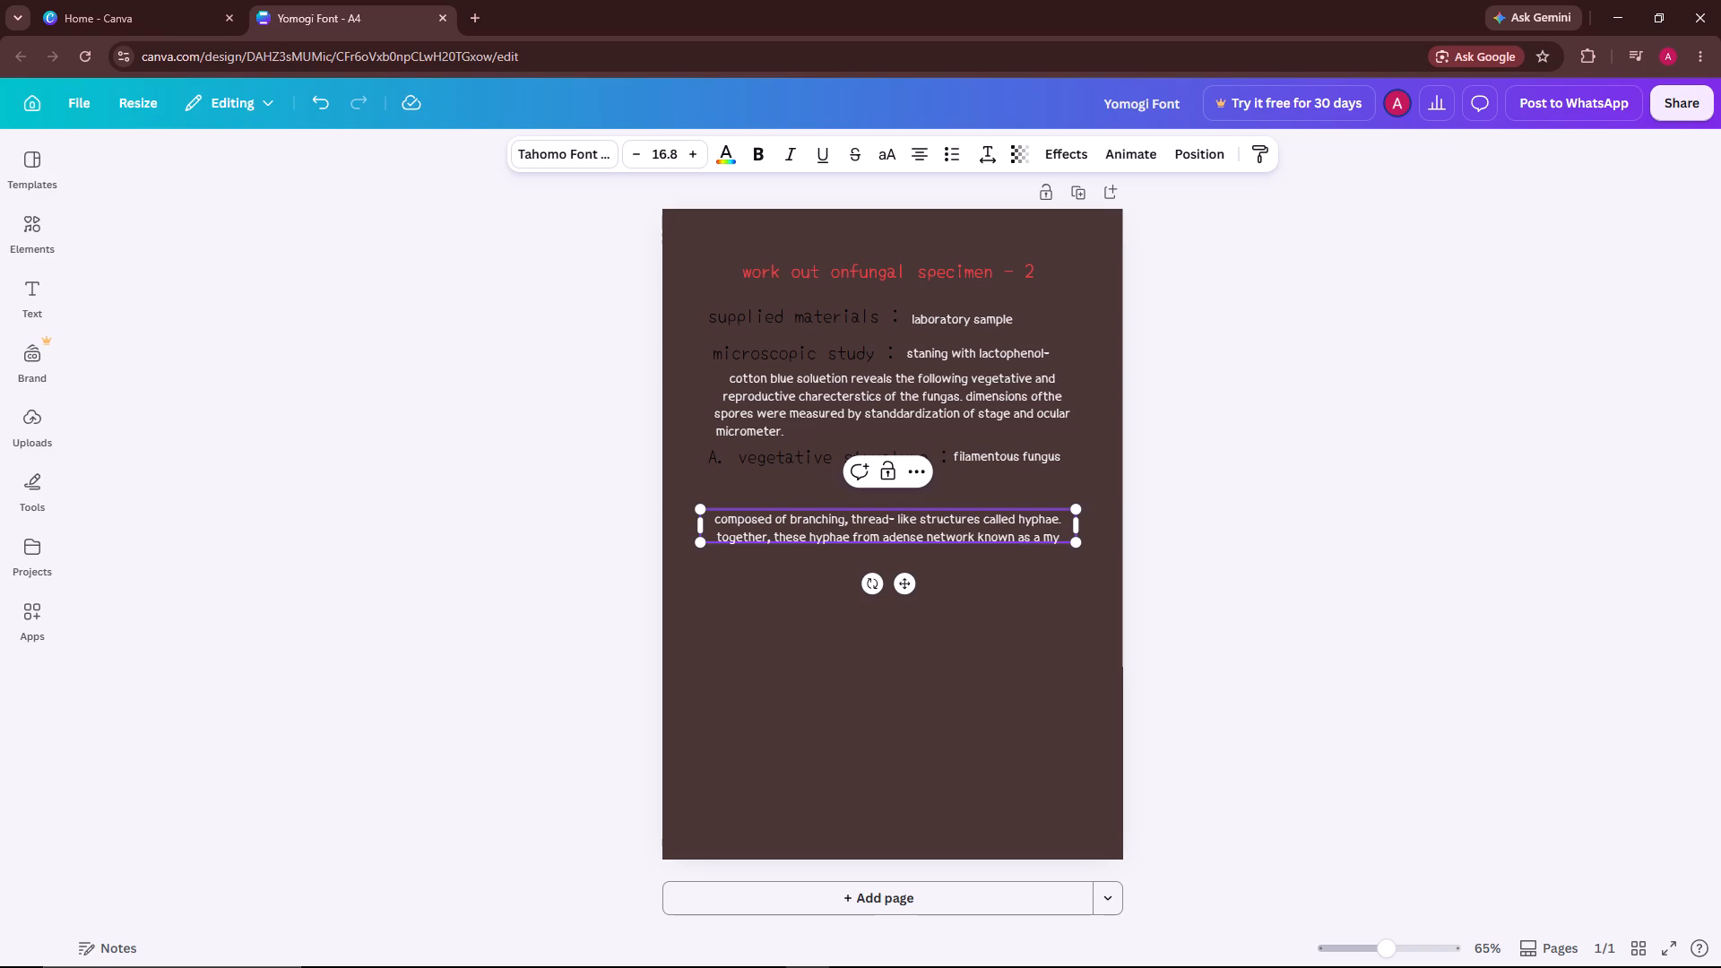
type("ce")
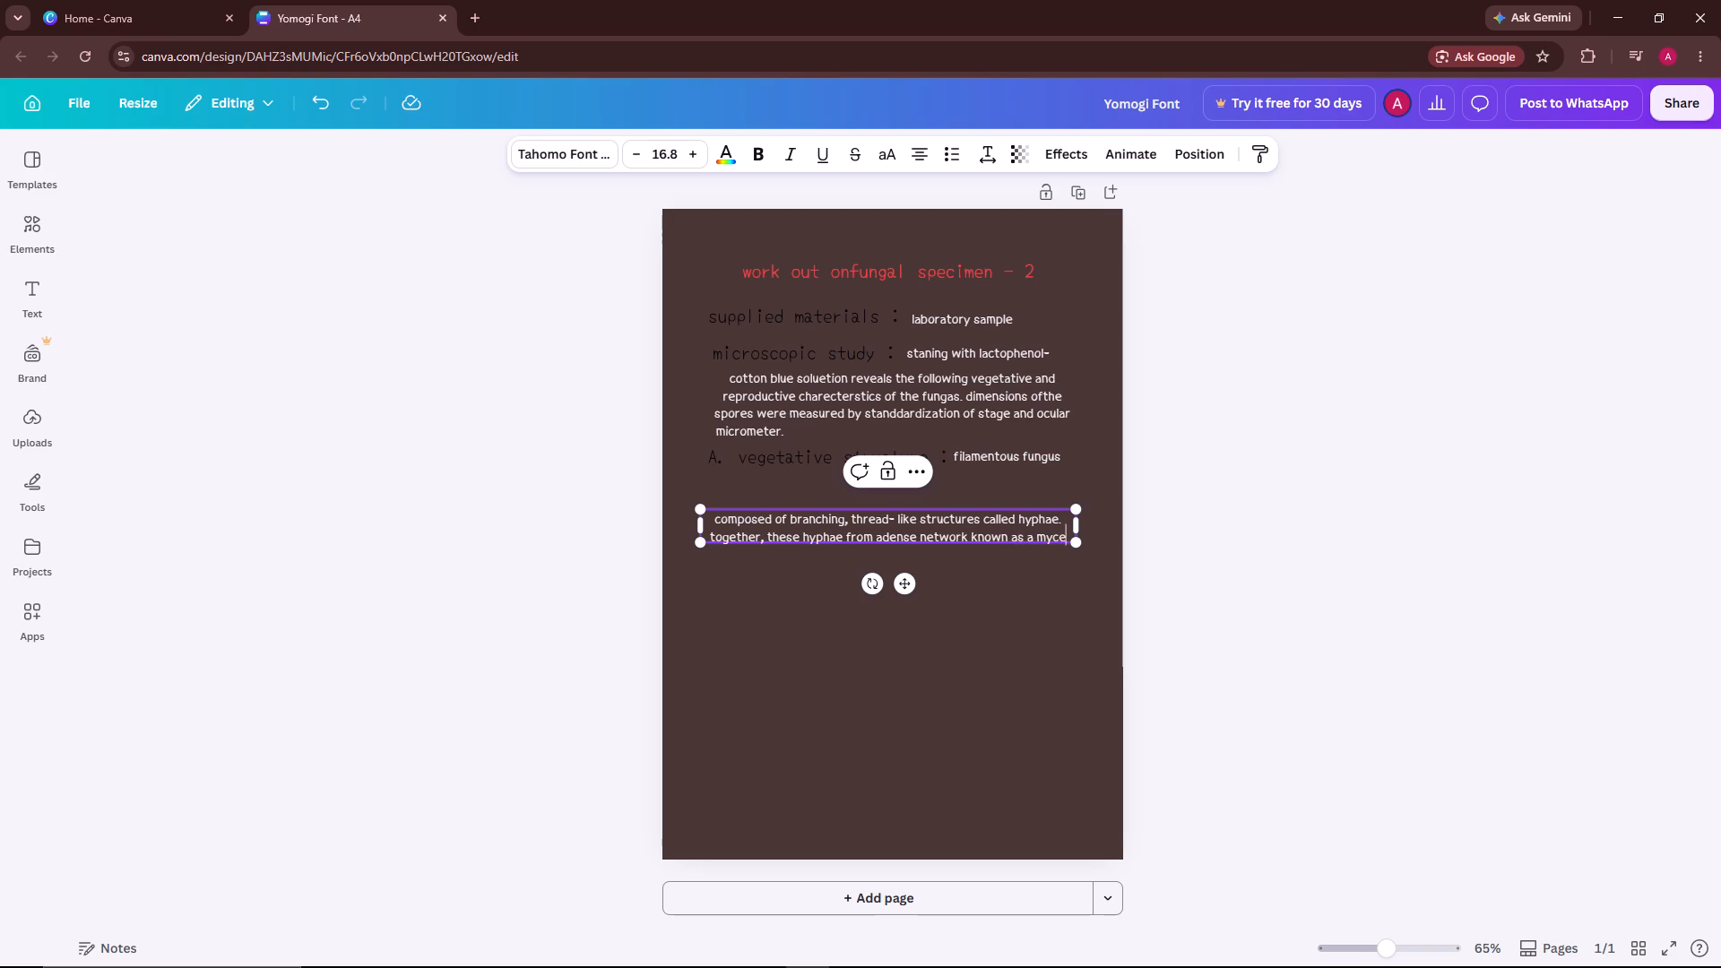
type("ll")
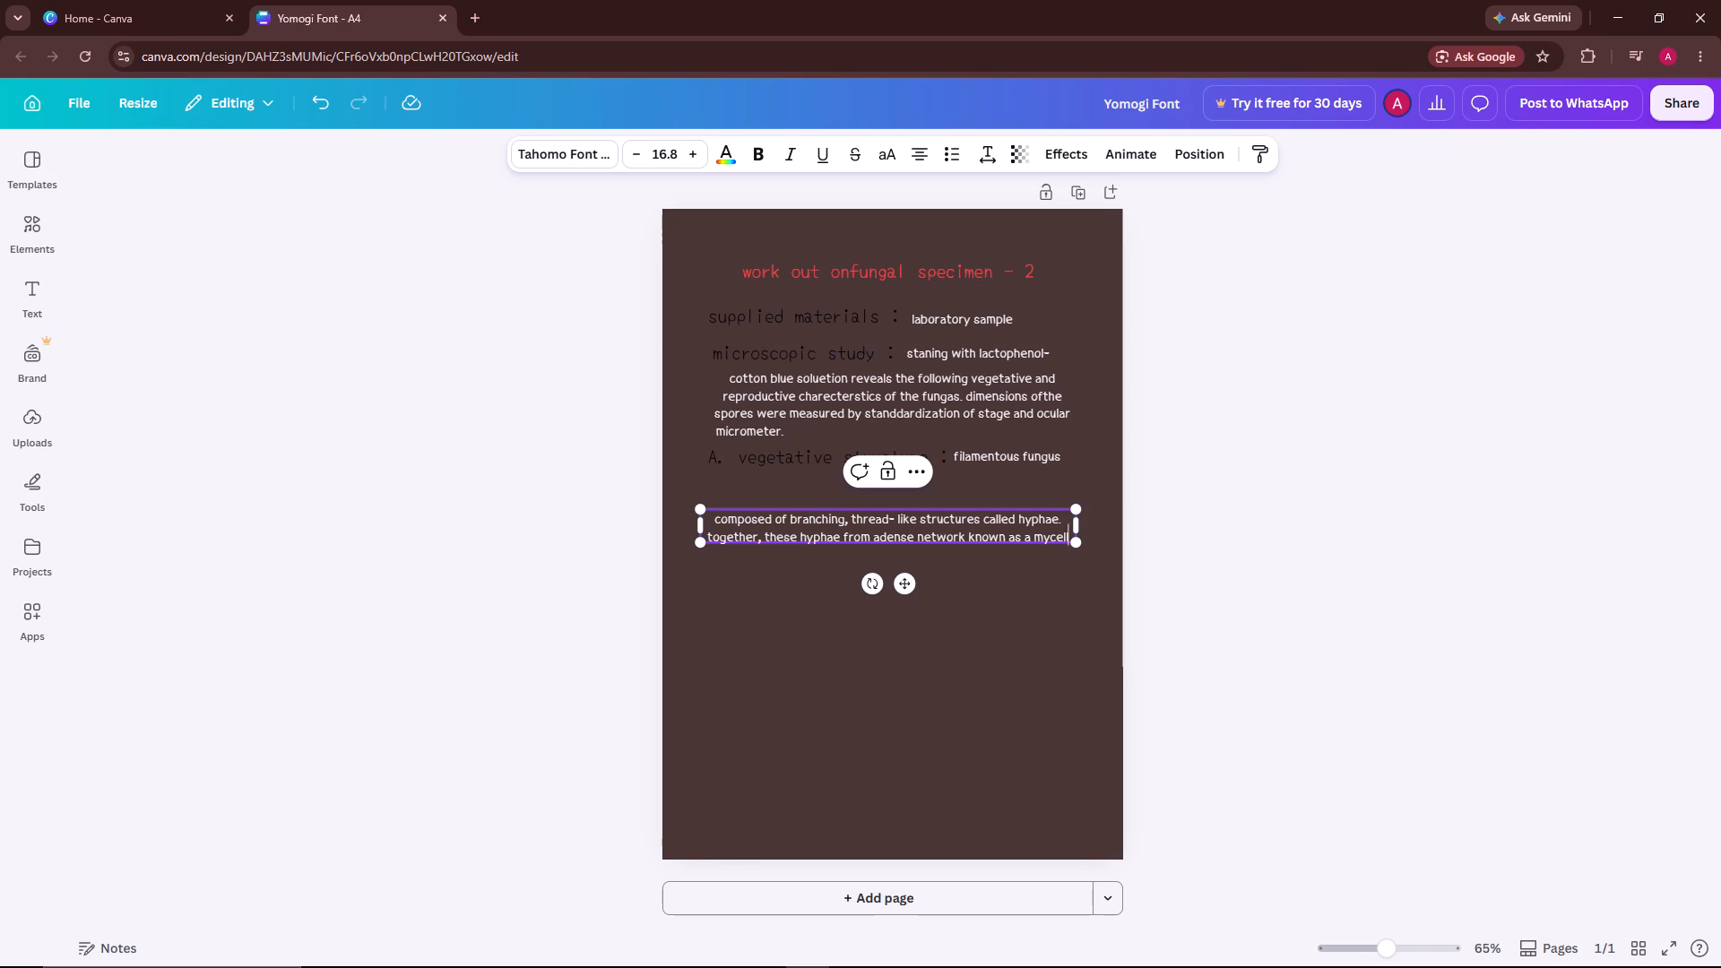
type("ium")
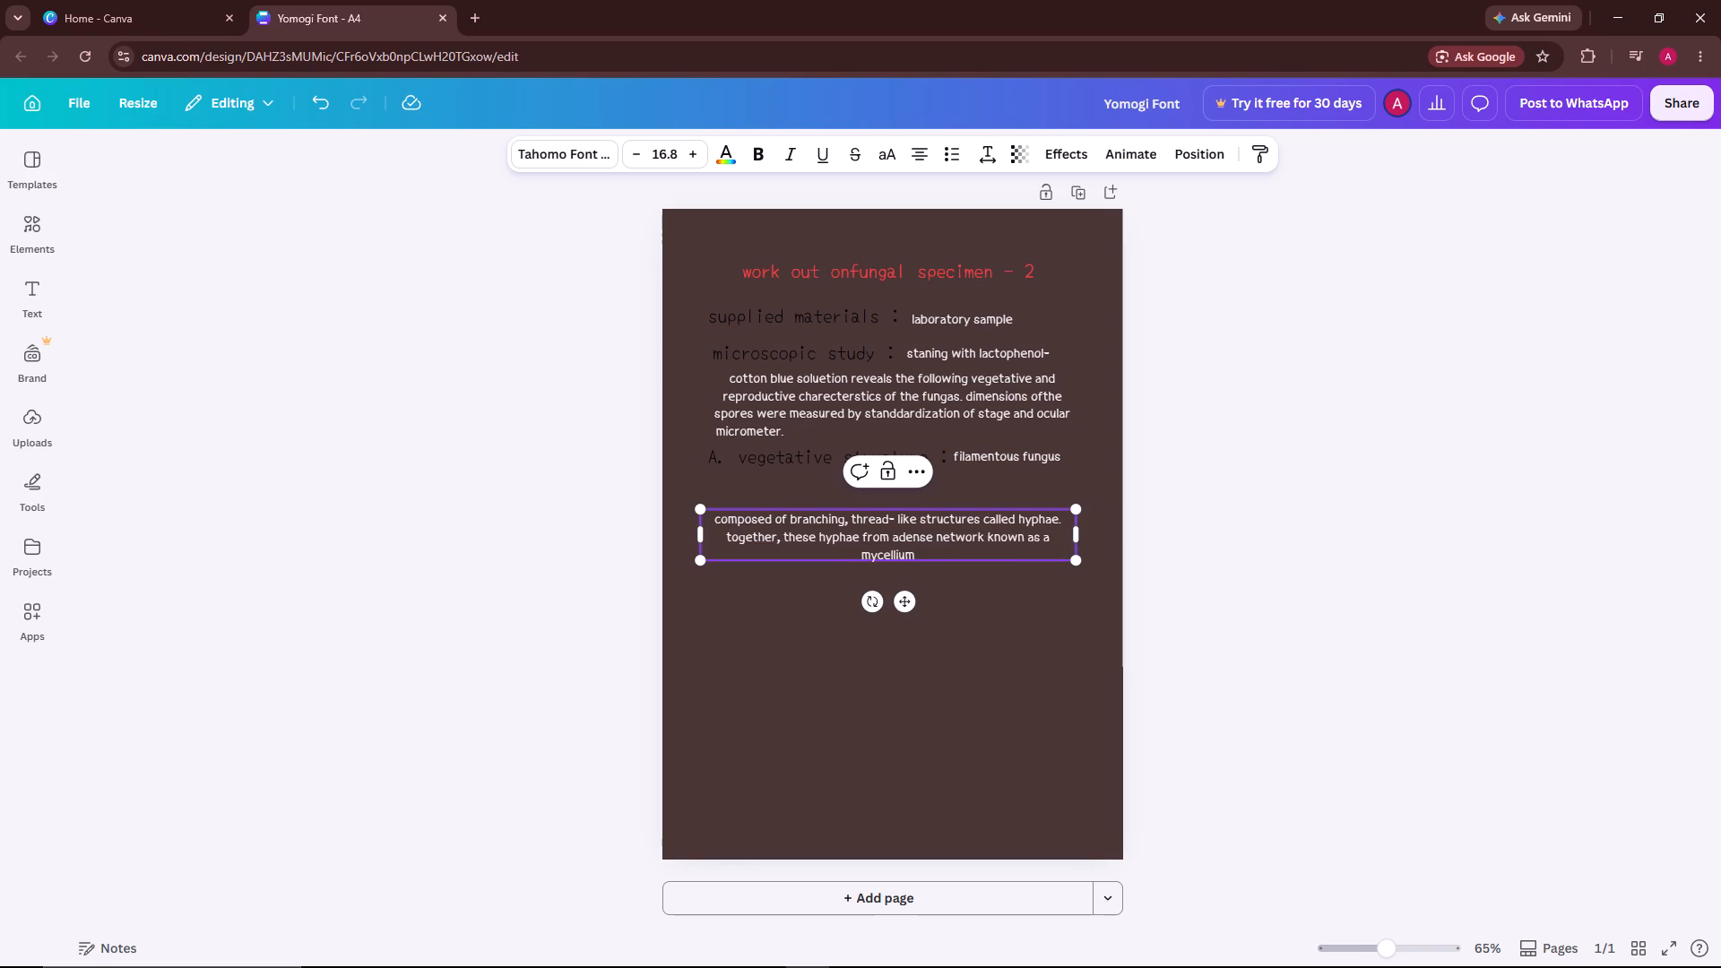
type(".")
Continue the hyphae paragraph after "mycellium." with "it's microscopic structure is charecterized by".
key("space")
type("it;")
key("BackSpace")
key("comma")
key("BackSpace")
key("apostrophe")
type("s")
key("space")
type("mic")
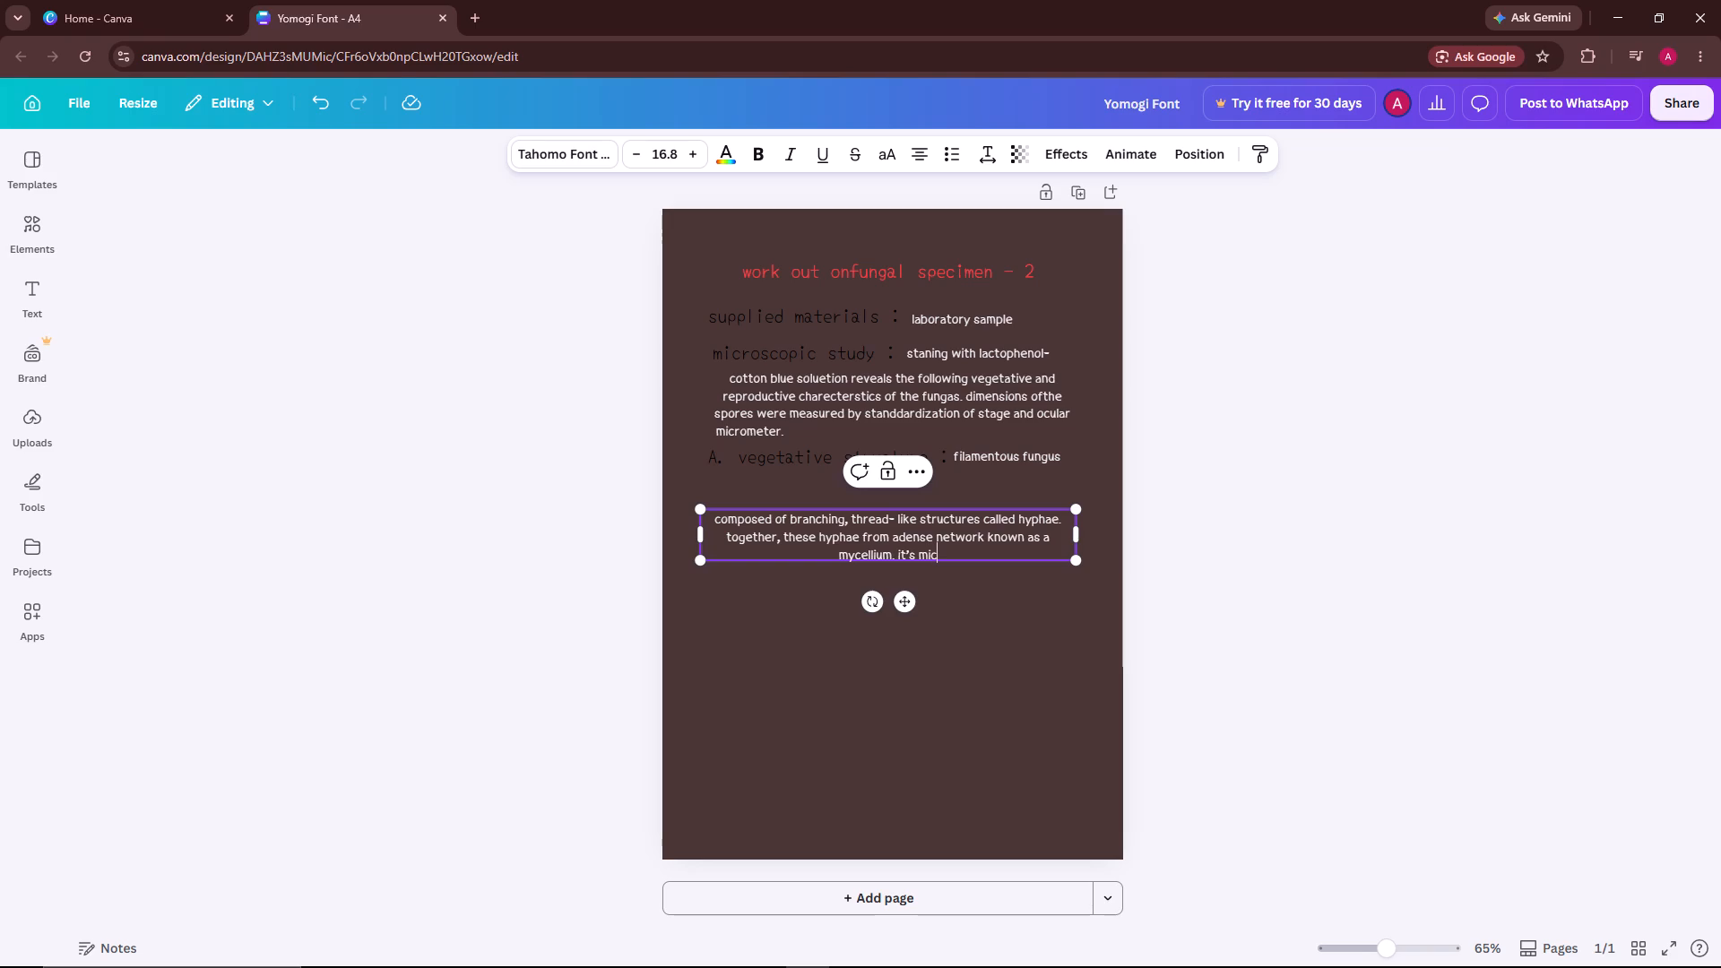
type("ros")
type("copic")
key("space")
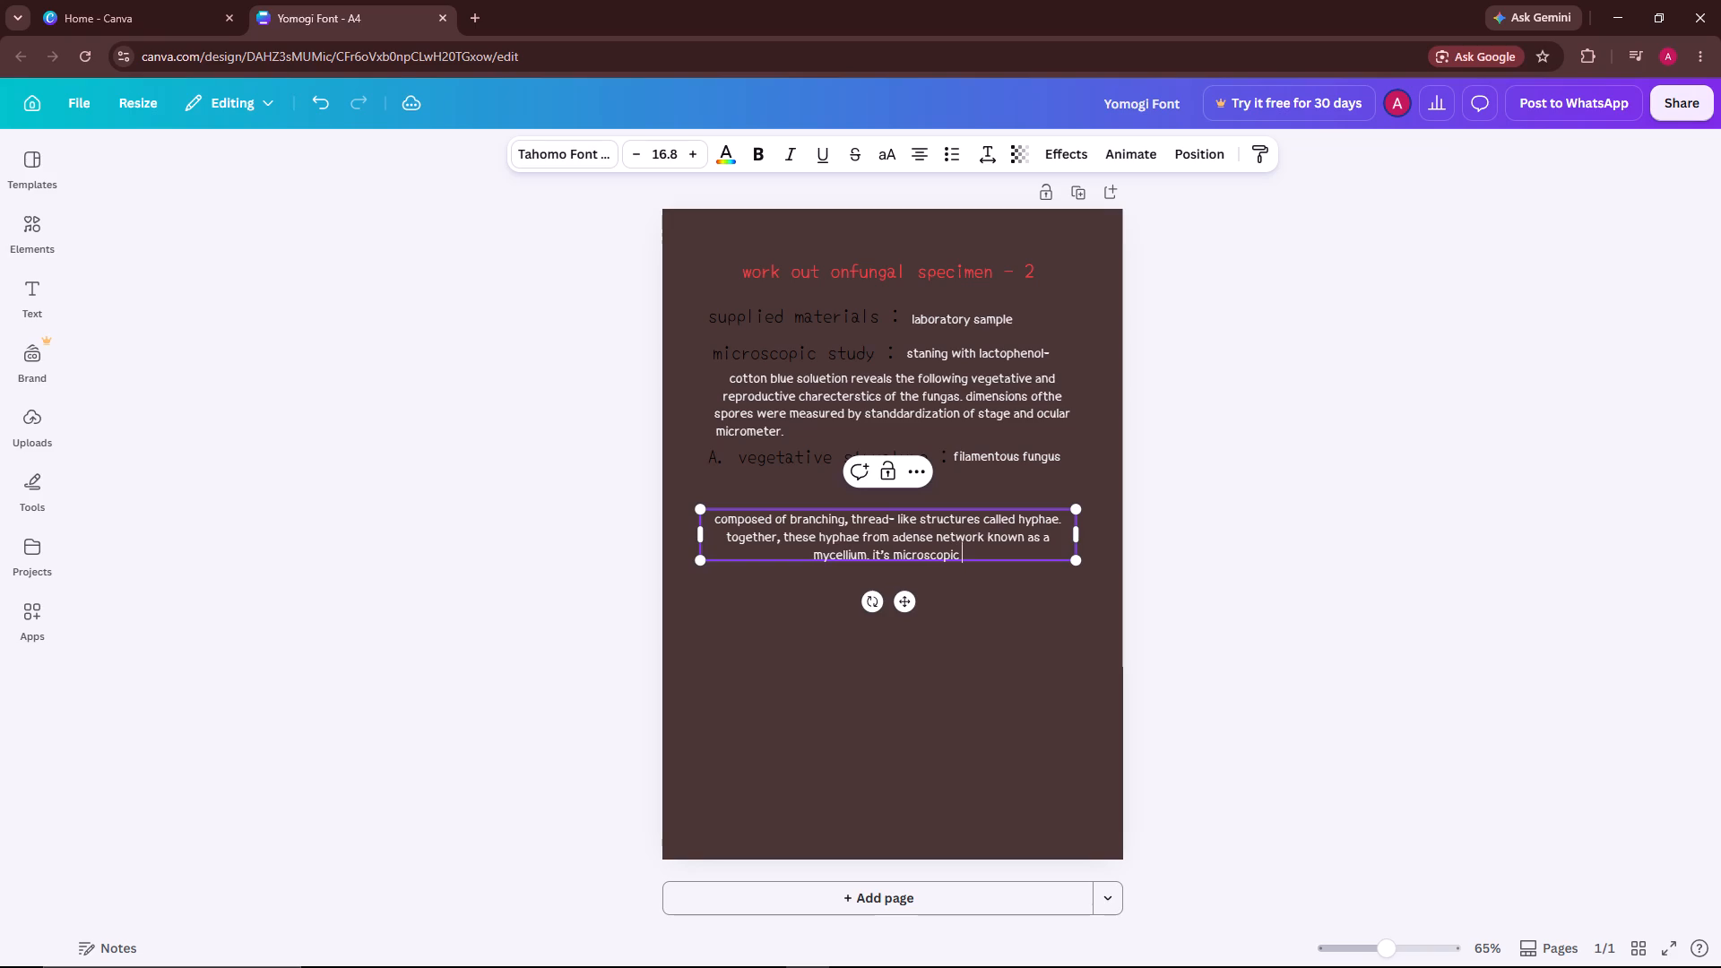
type("structure")
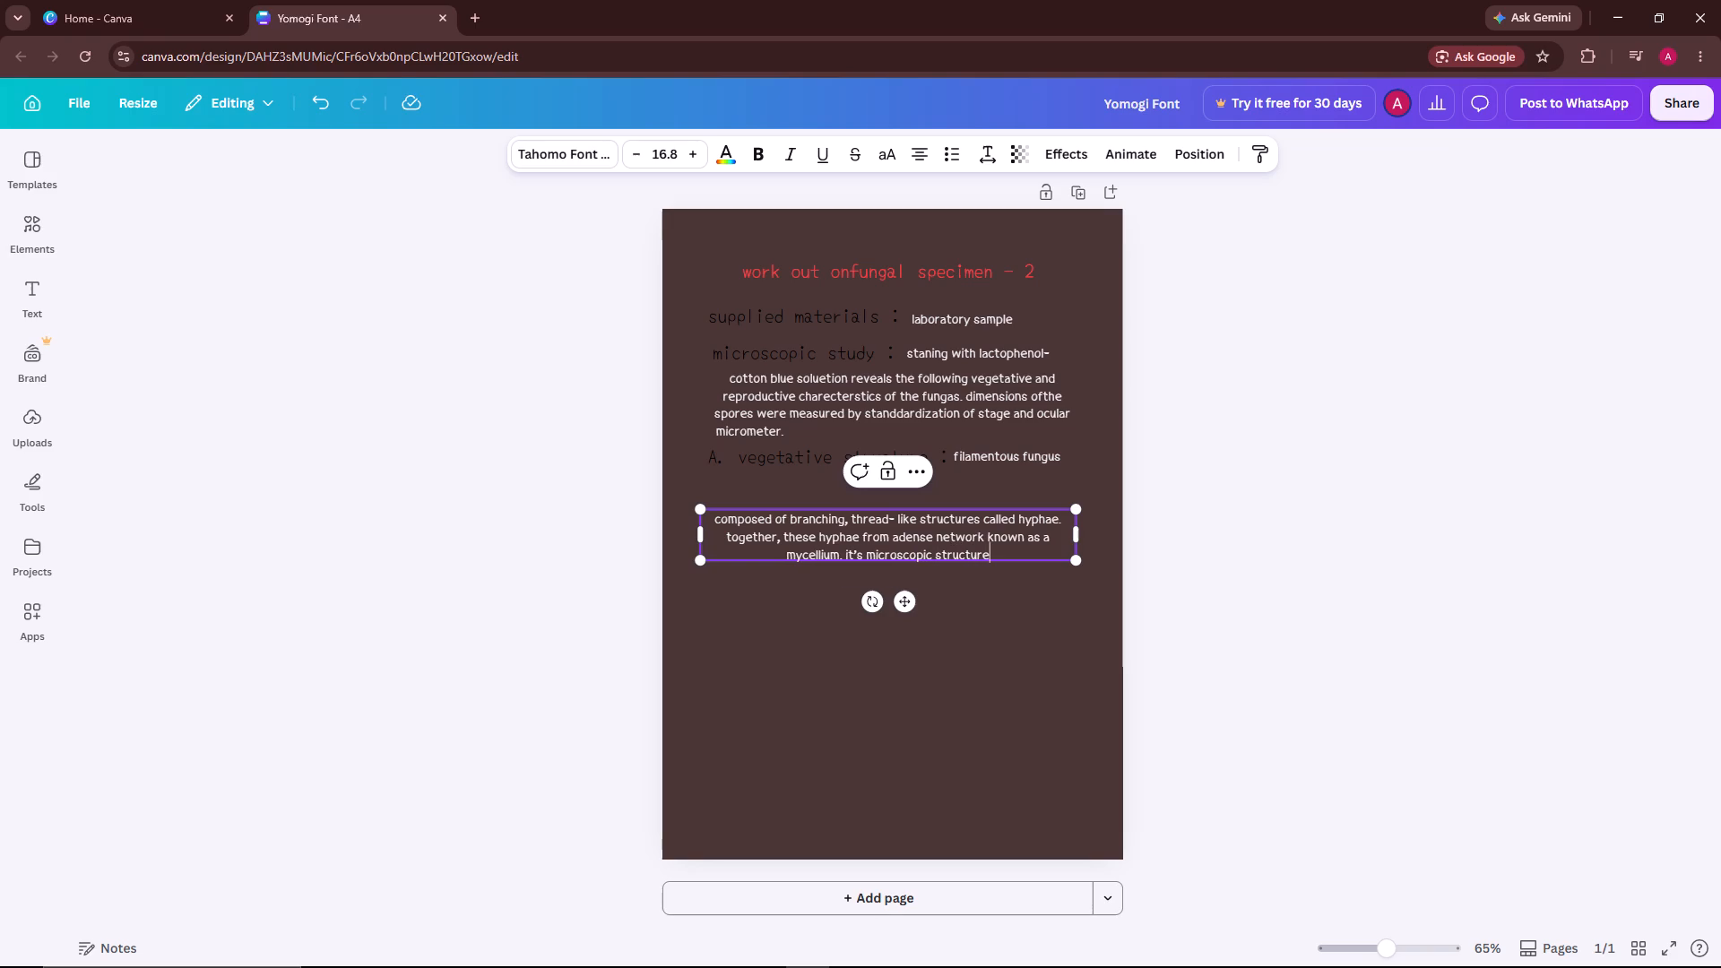
key("space")
type("is")
key("space")
type("chare")
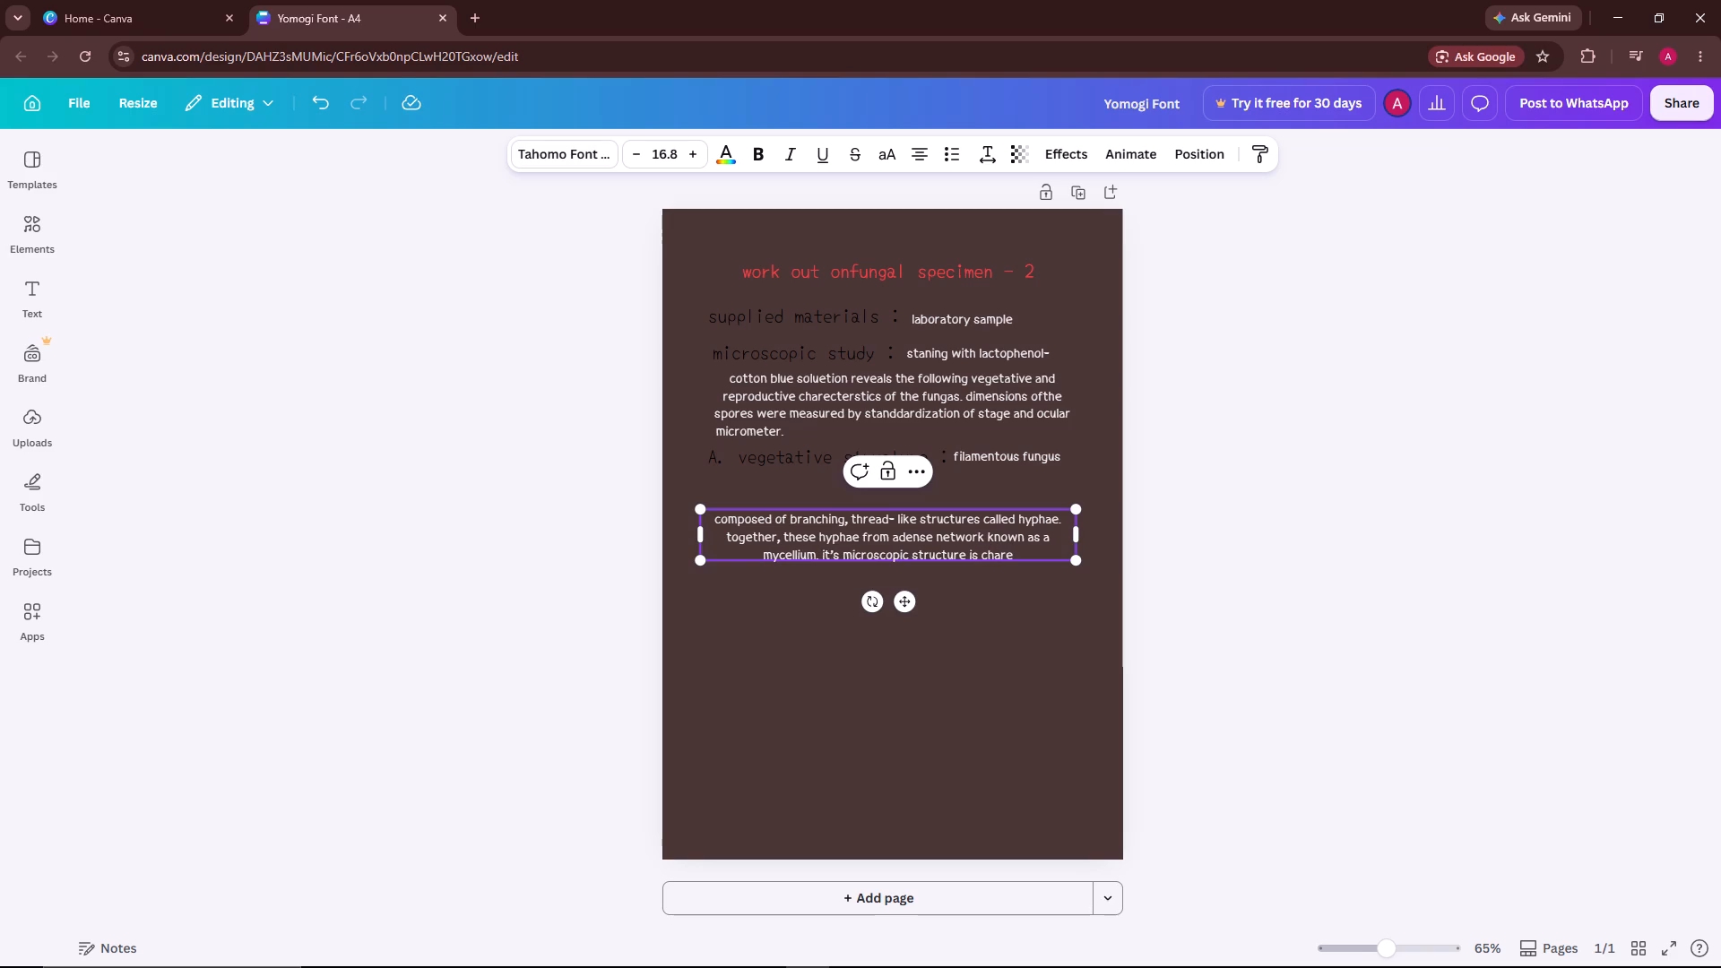
type("ct")
type("er")
key("i")
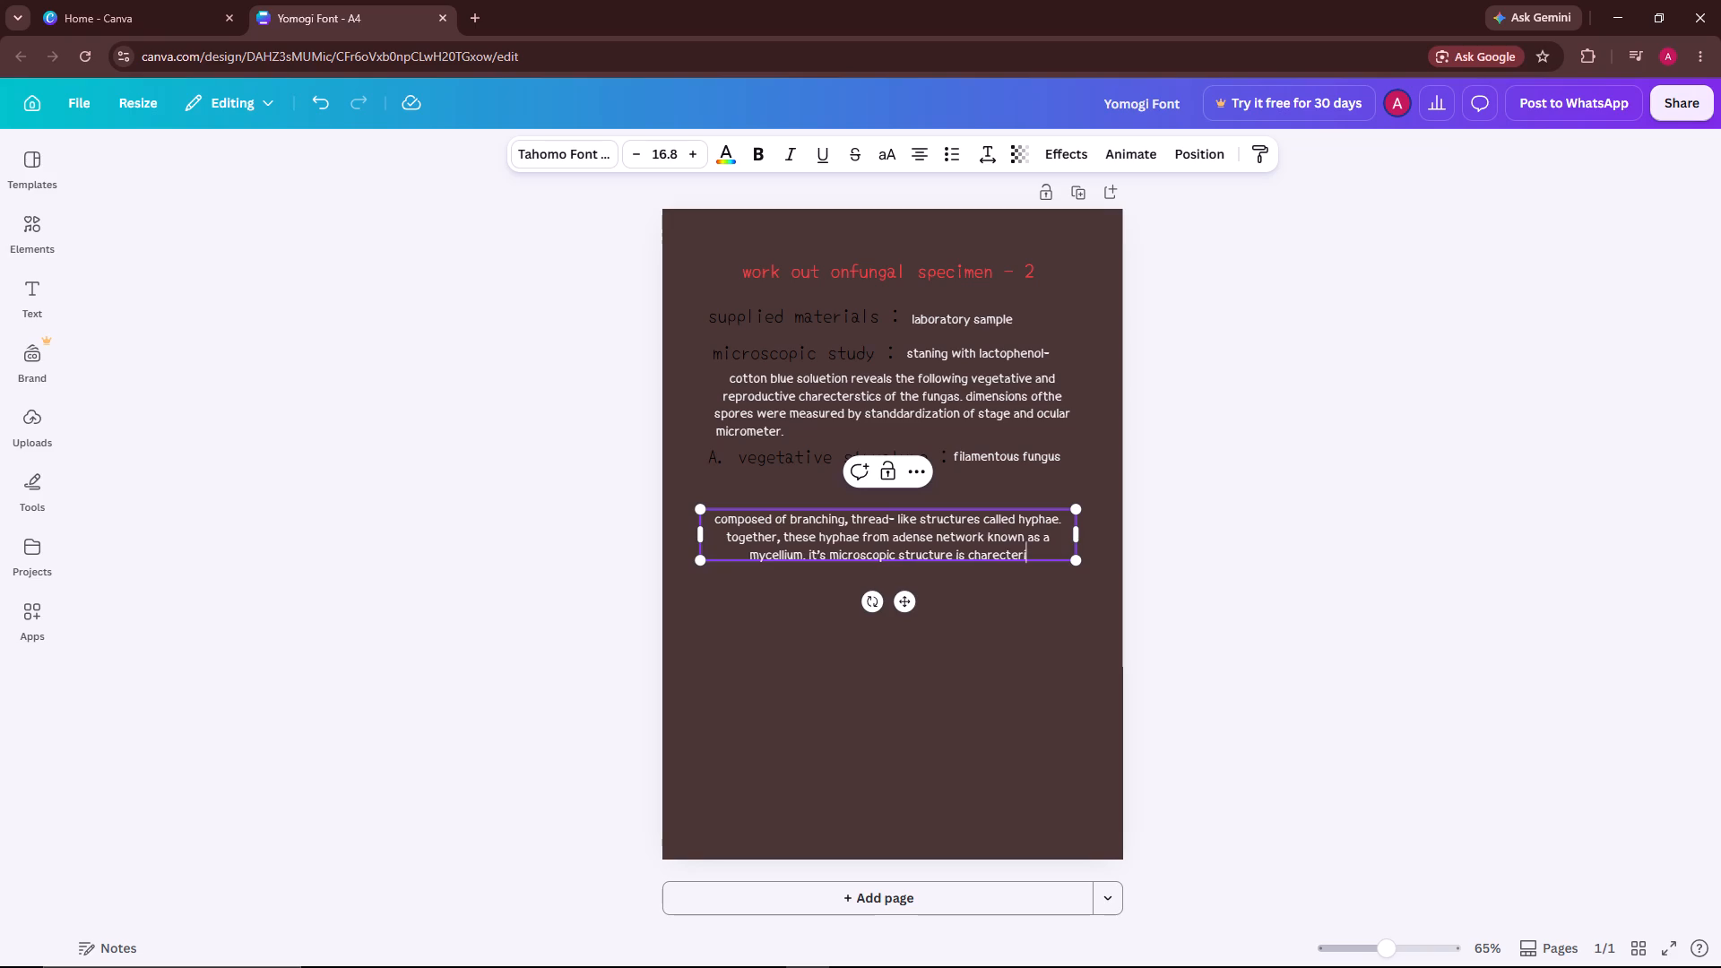
type("ze")
type("d by")
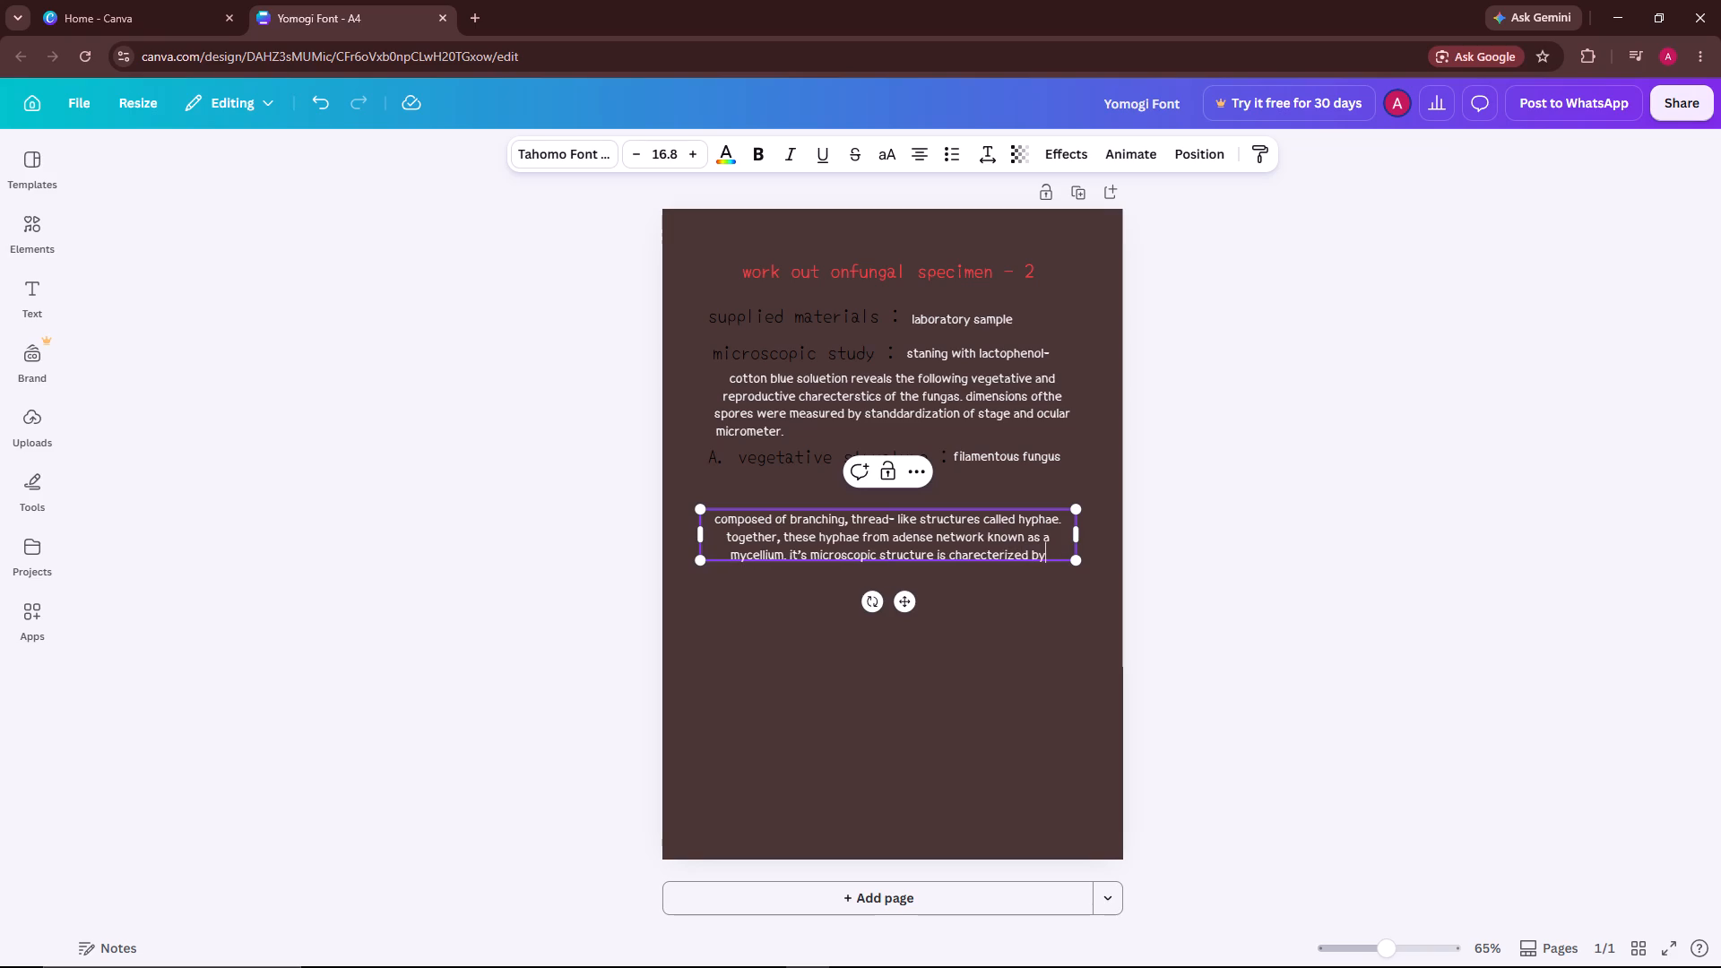
Extend the microscopic structure sentence in the hyphae paragraph with "brush - like, axesual spore- producing".
key("space")
key("v")
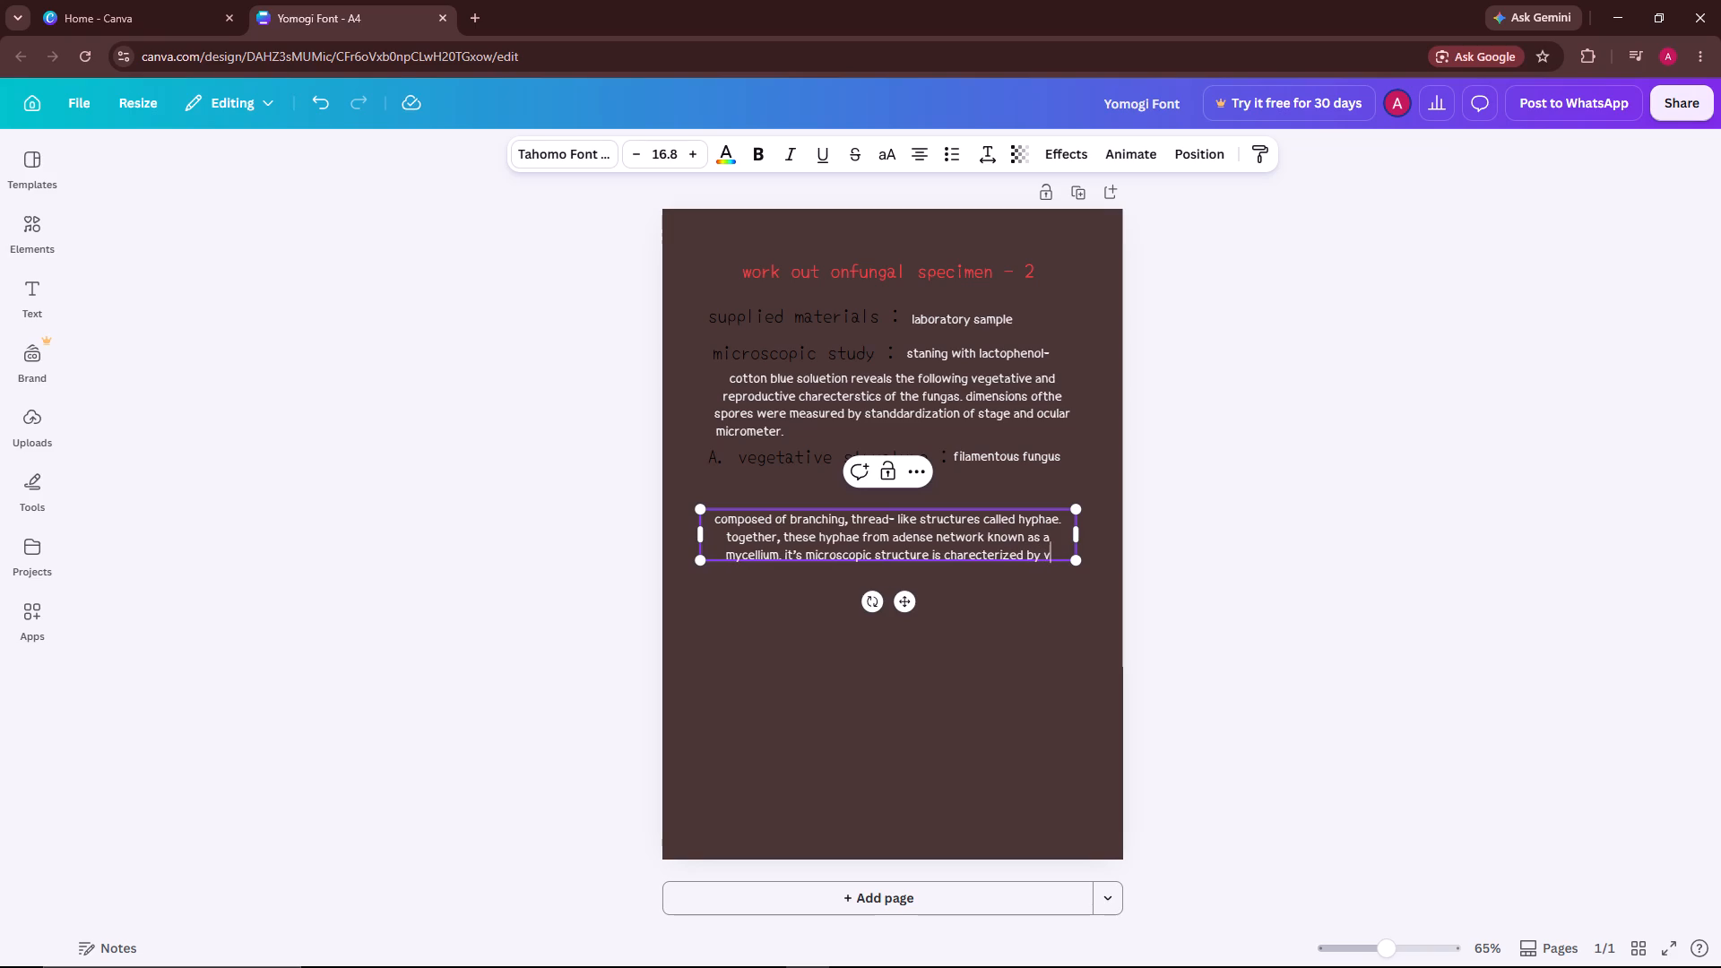
key("BackSpace")
type("br")
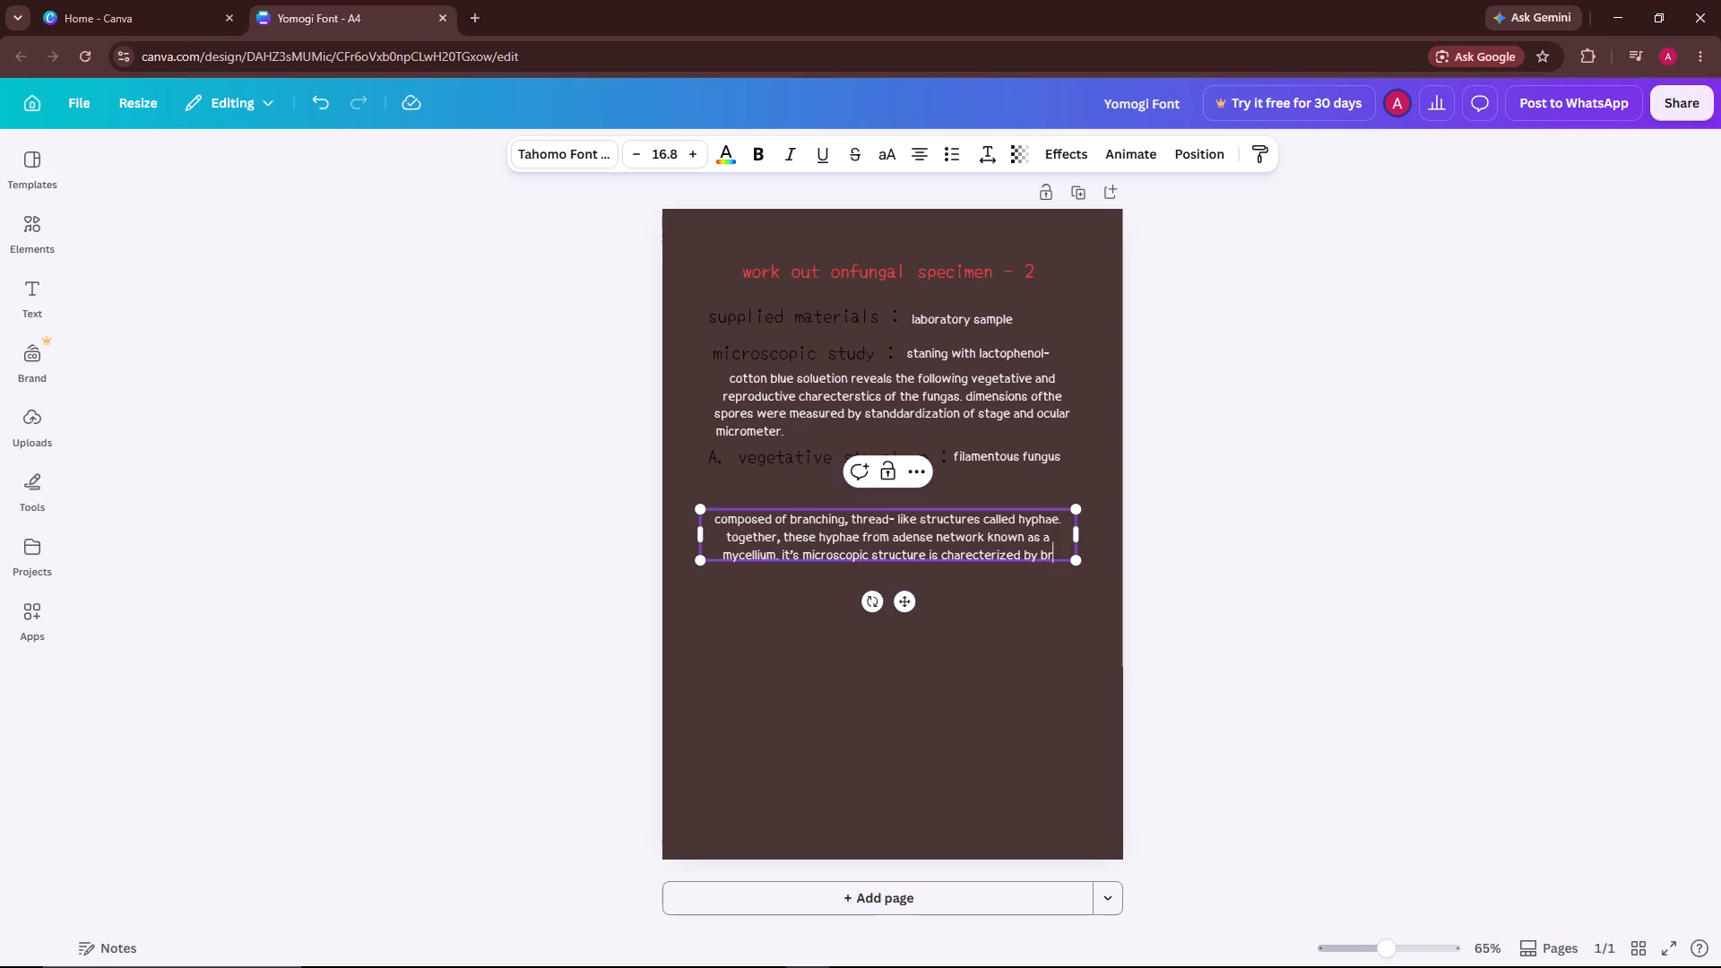
type("ush")
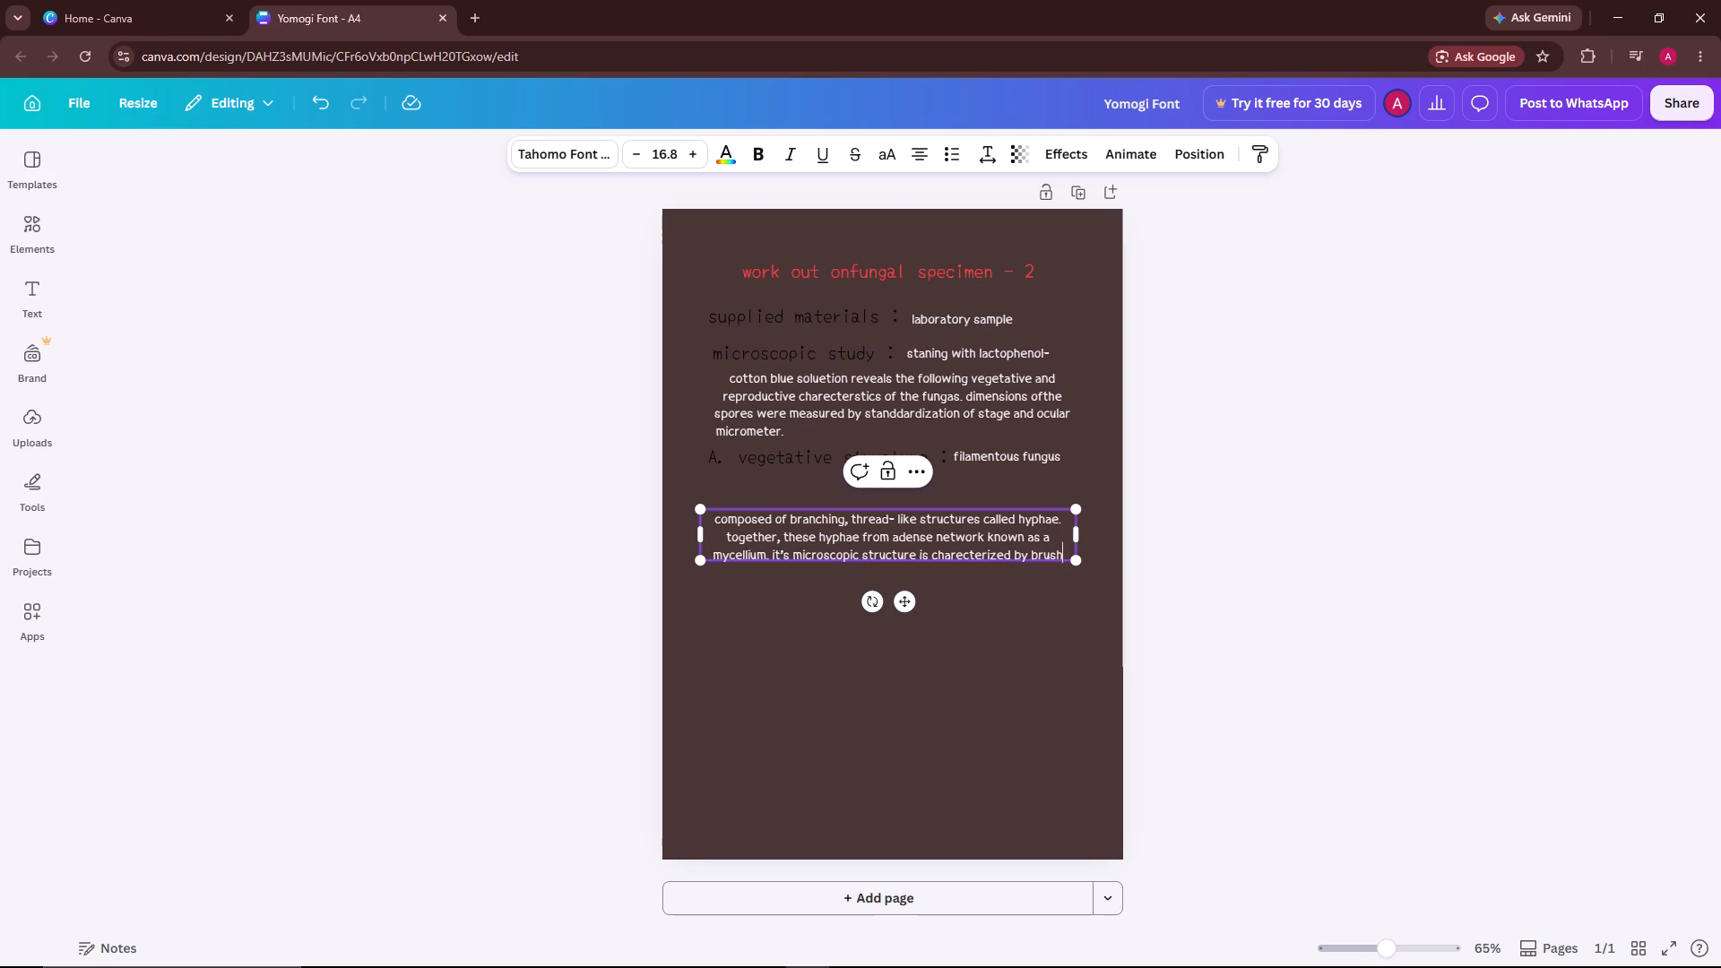
key("space")
type("-")
key("space")
type("like")
type(",")
key("space")
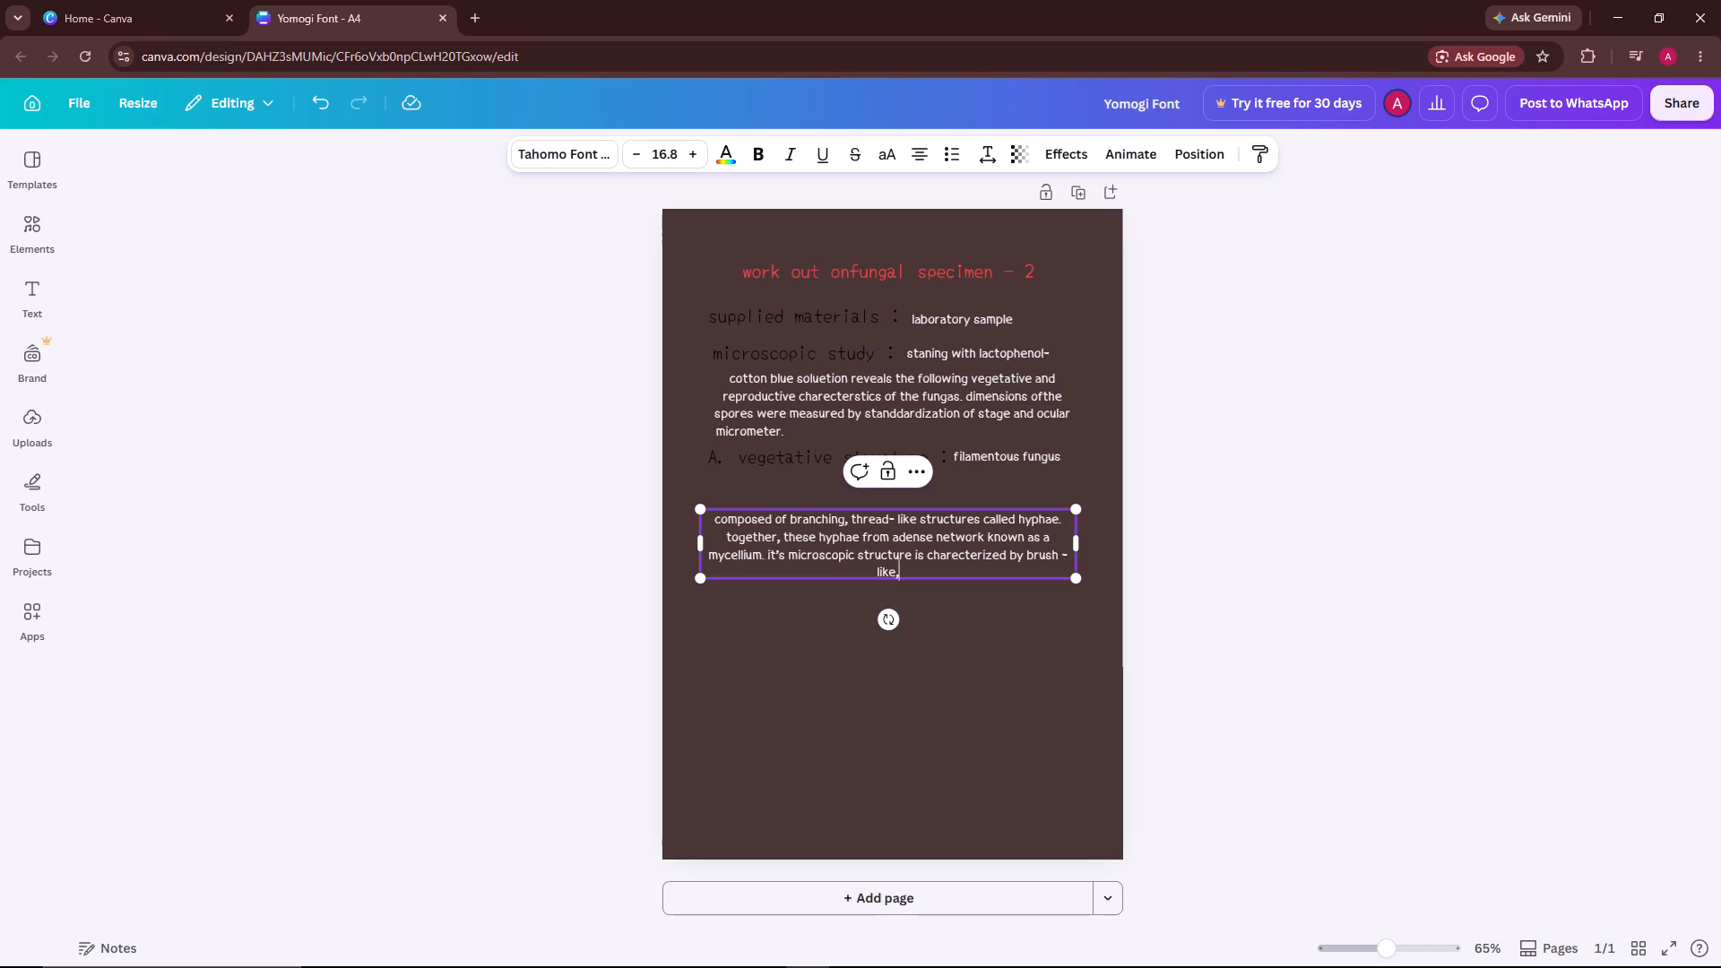
type("axesual")
key("space")
type("spore")
type("-")
key("space")
type("produ")
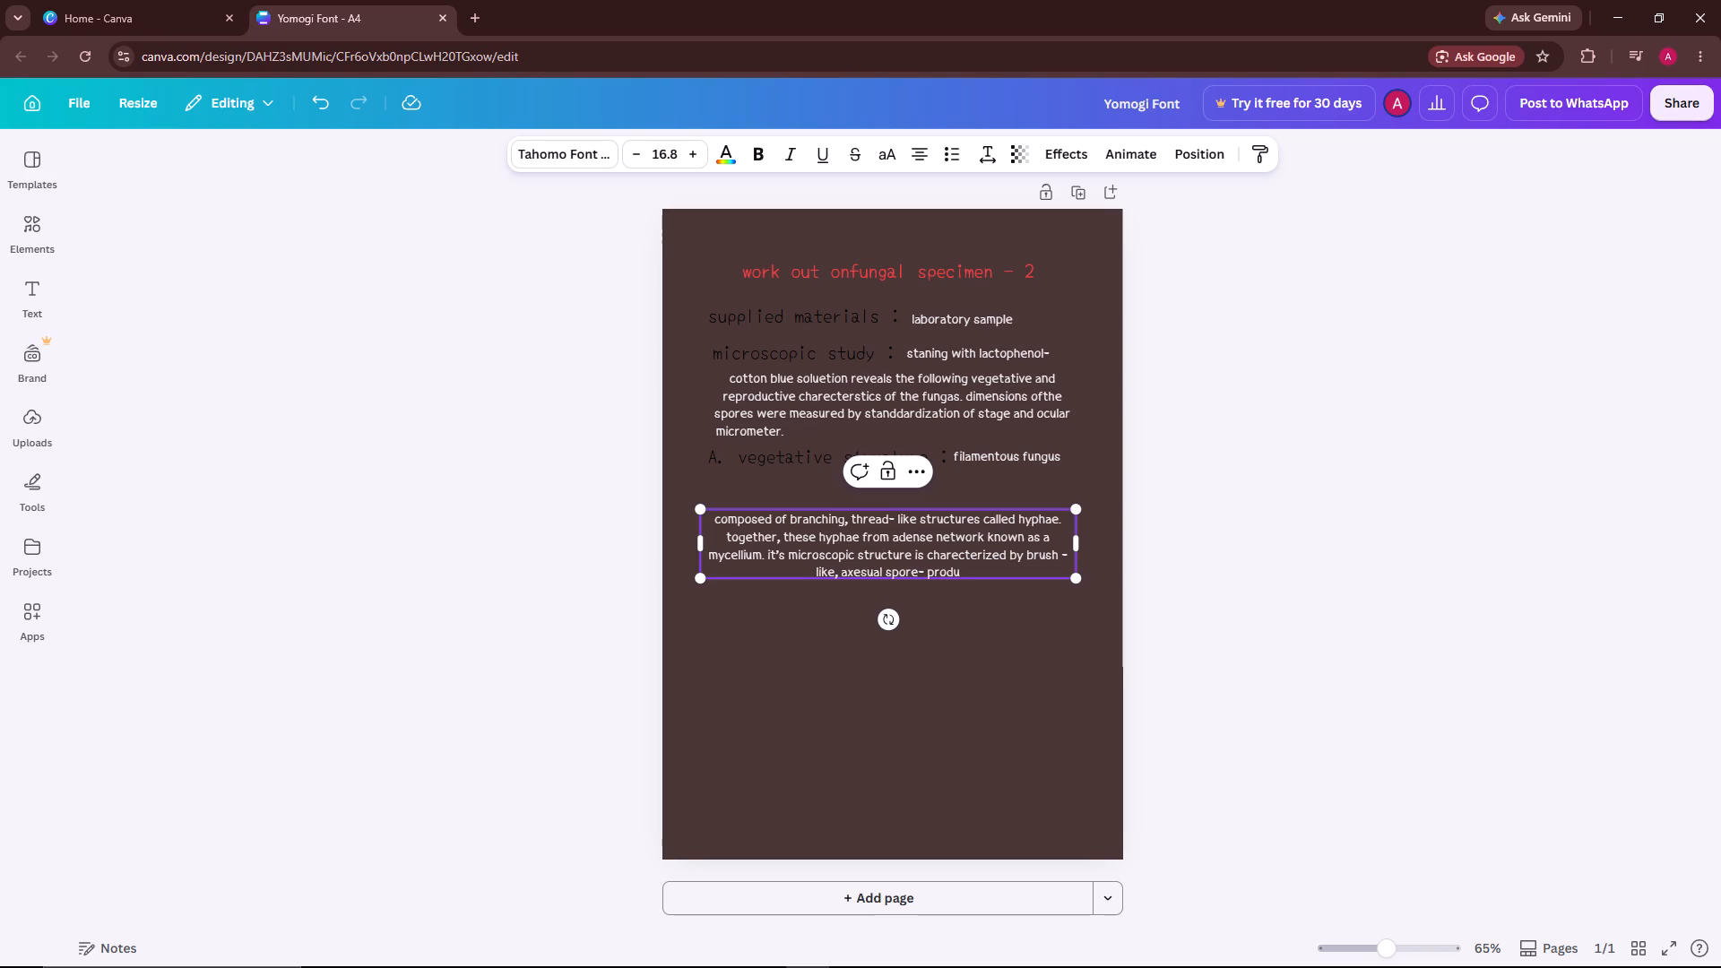
type("cinh")
key("BackSpace")
key("g")
Finish the microscopic structure sentence with "branches that resemble a painters broom.".
key("space")
type("branc")
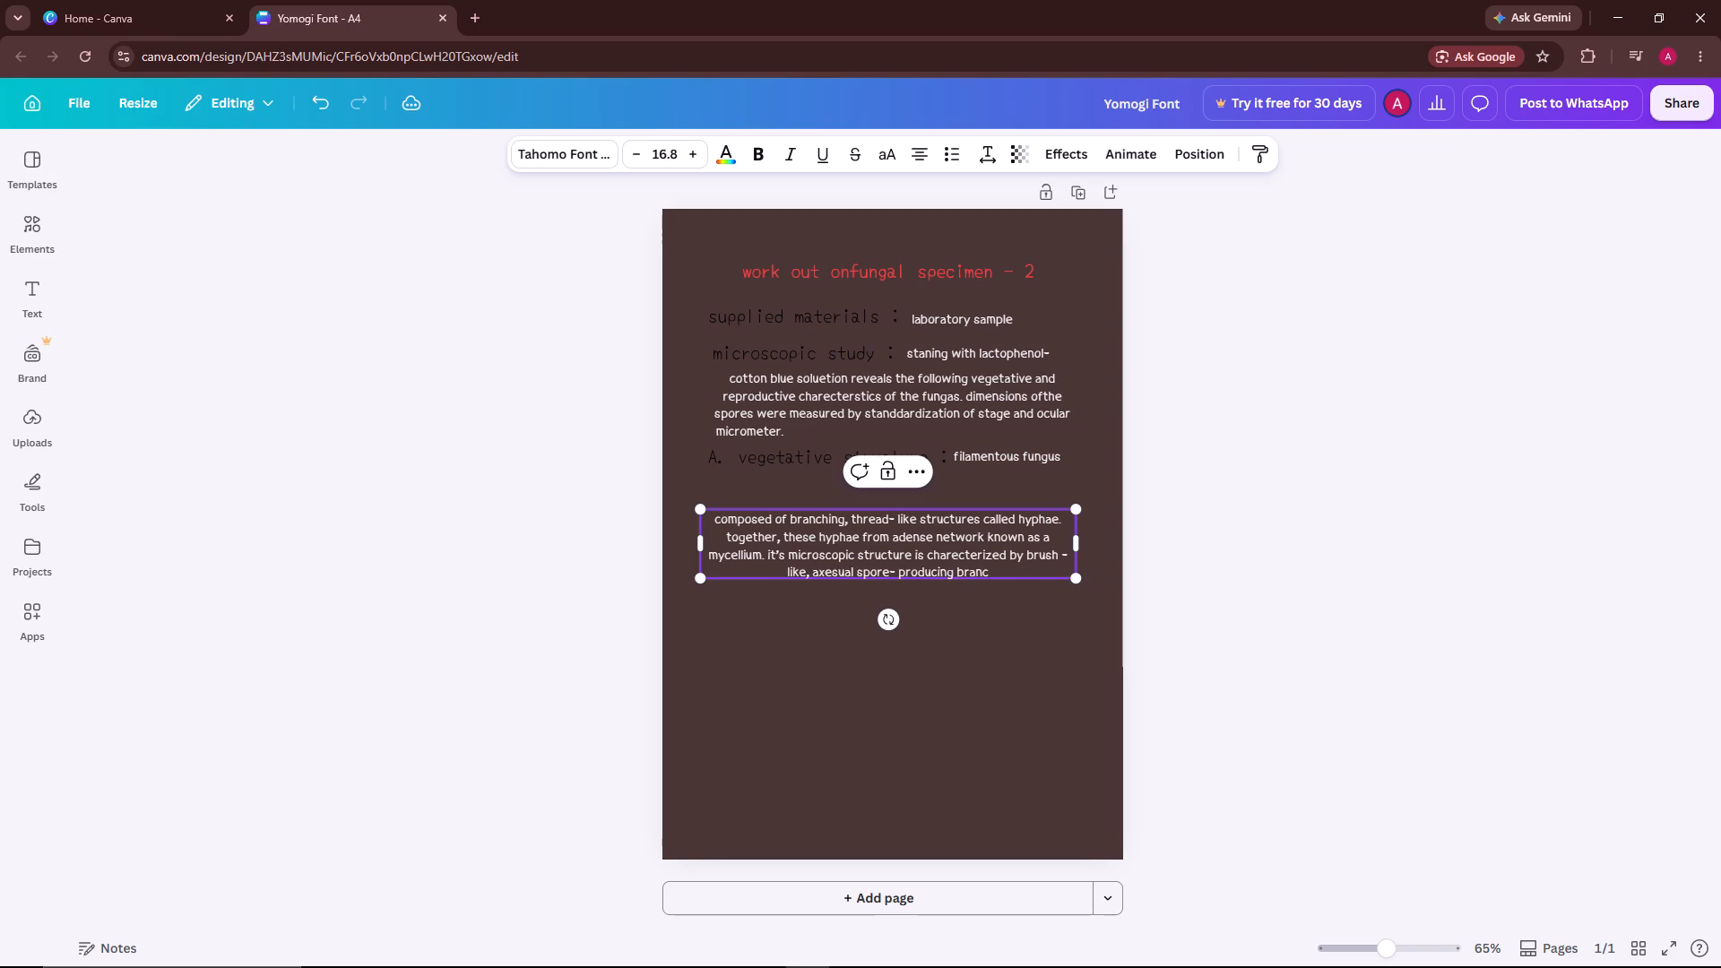
type("hes")
key("space")
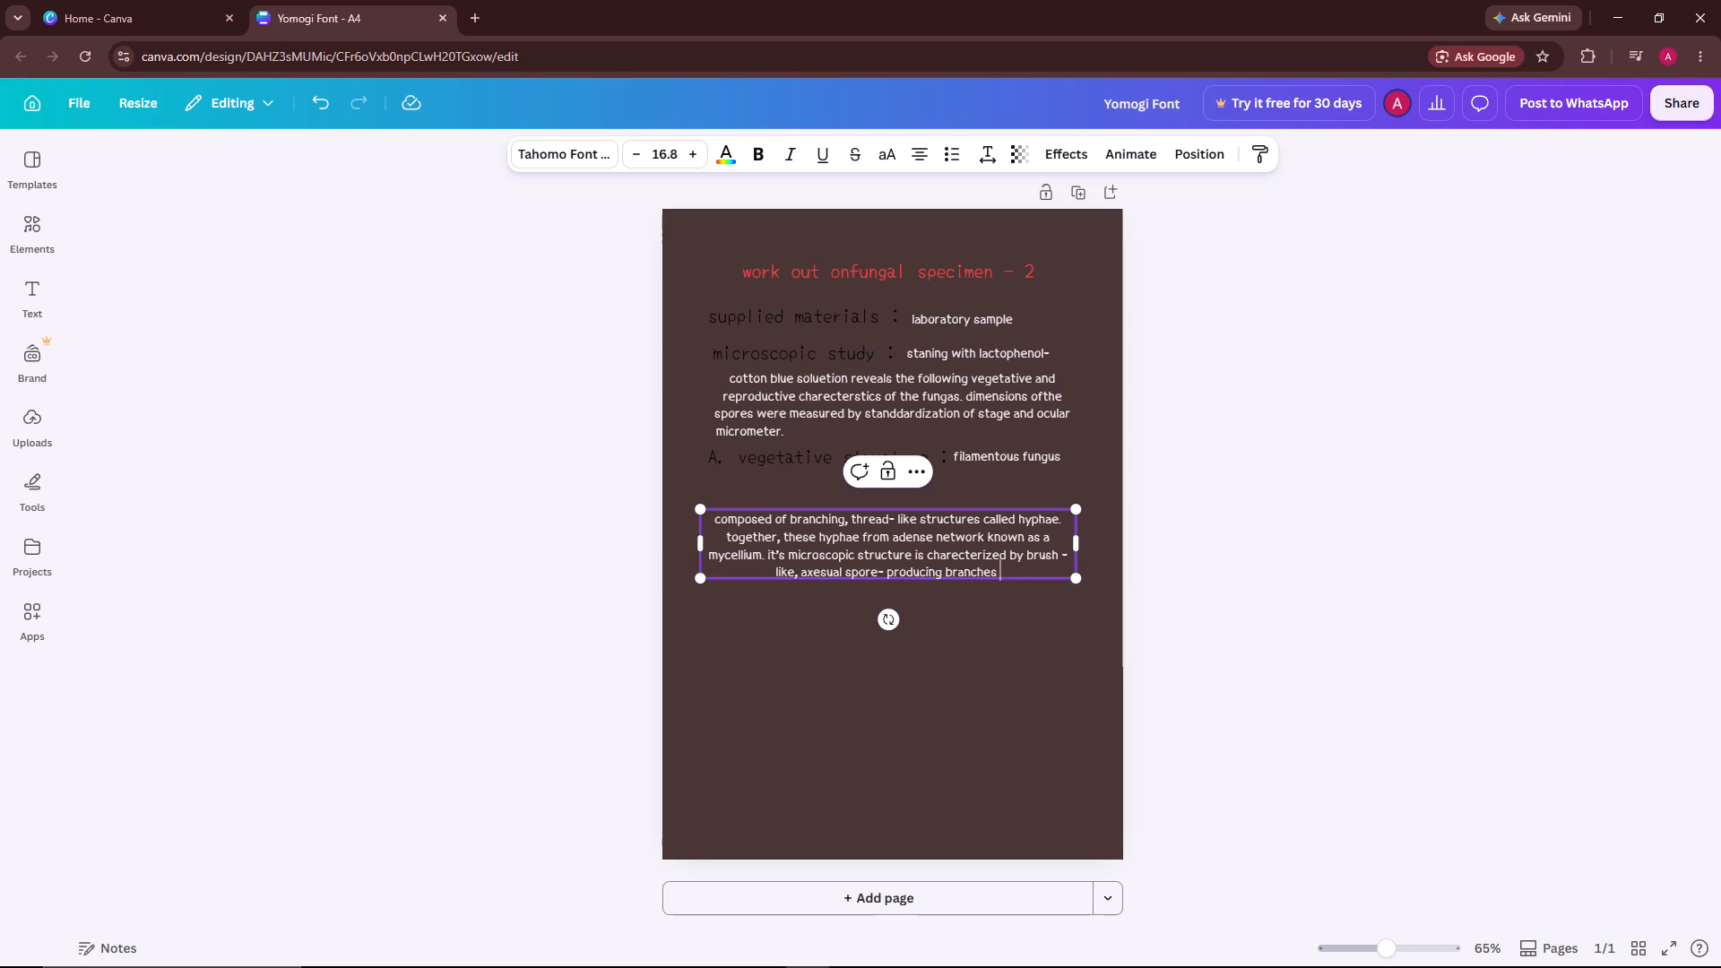
type("that")
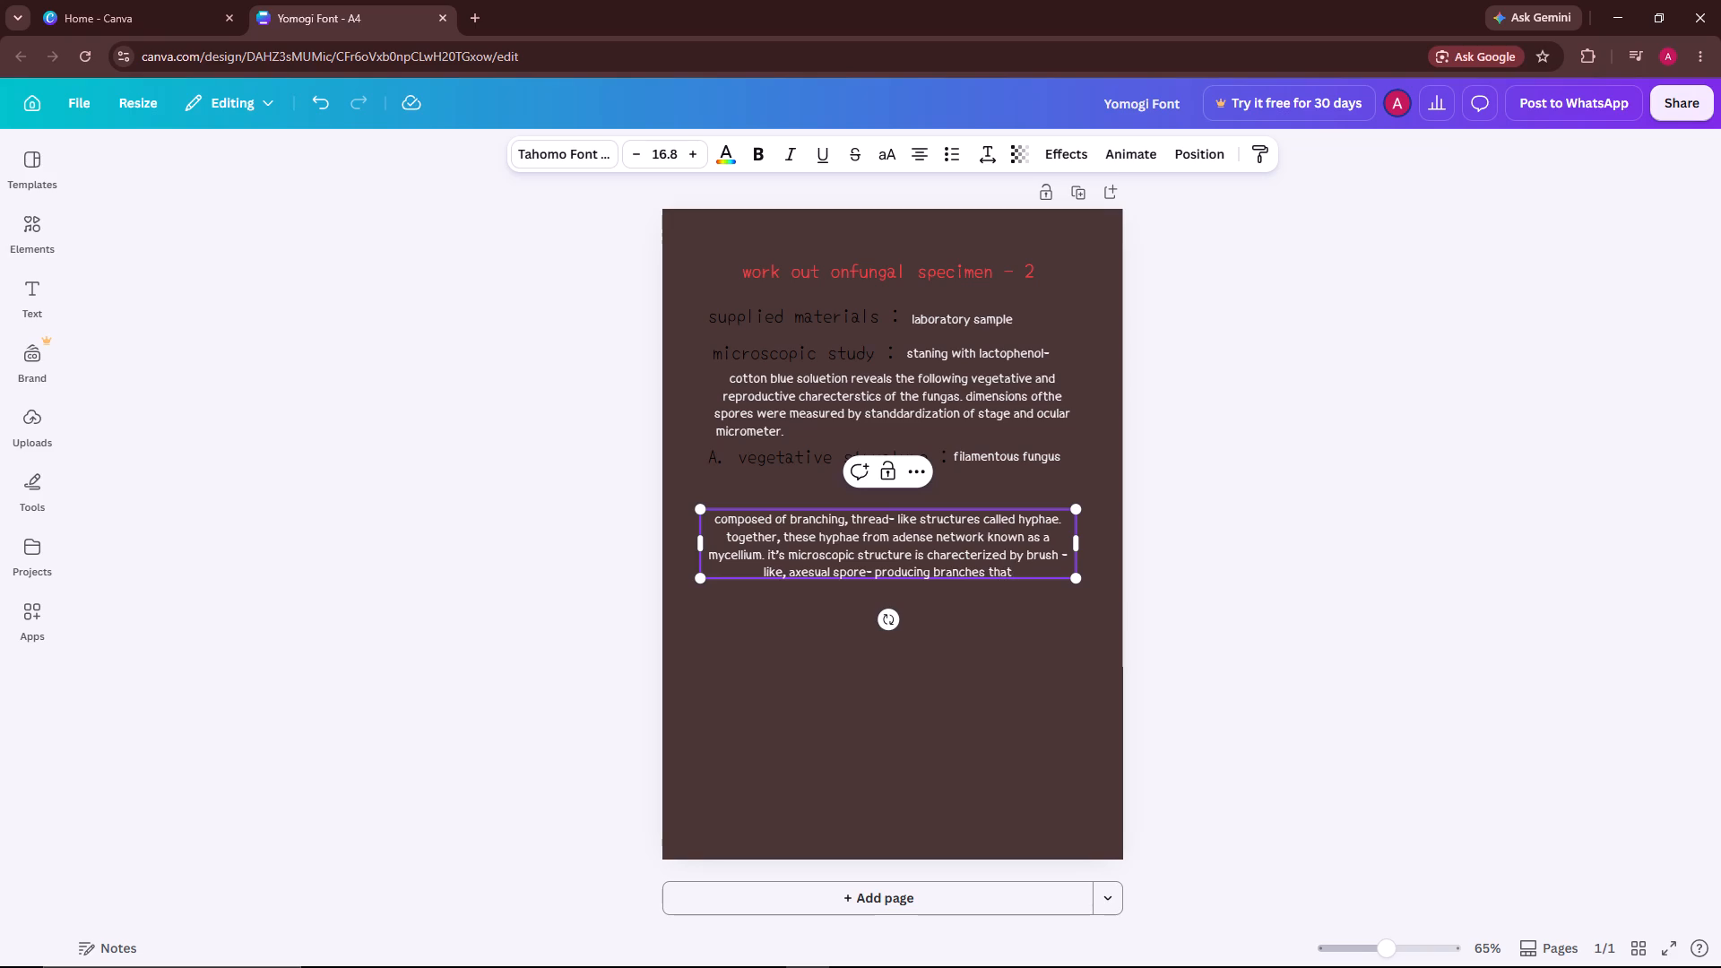
key("space")
type("re")
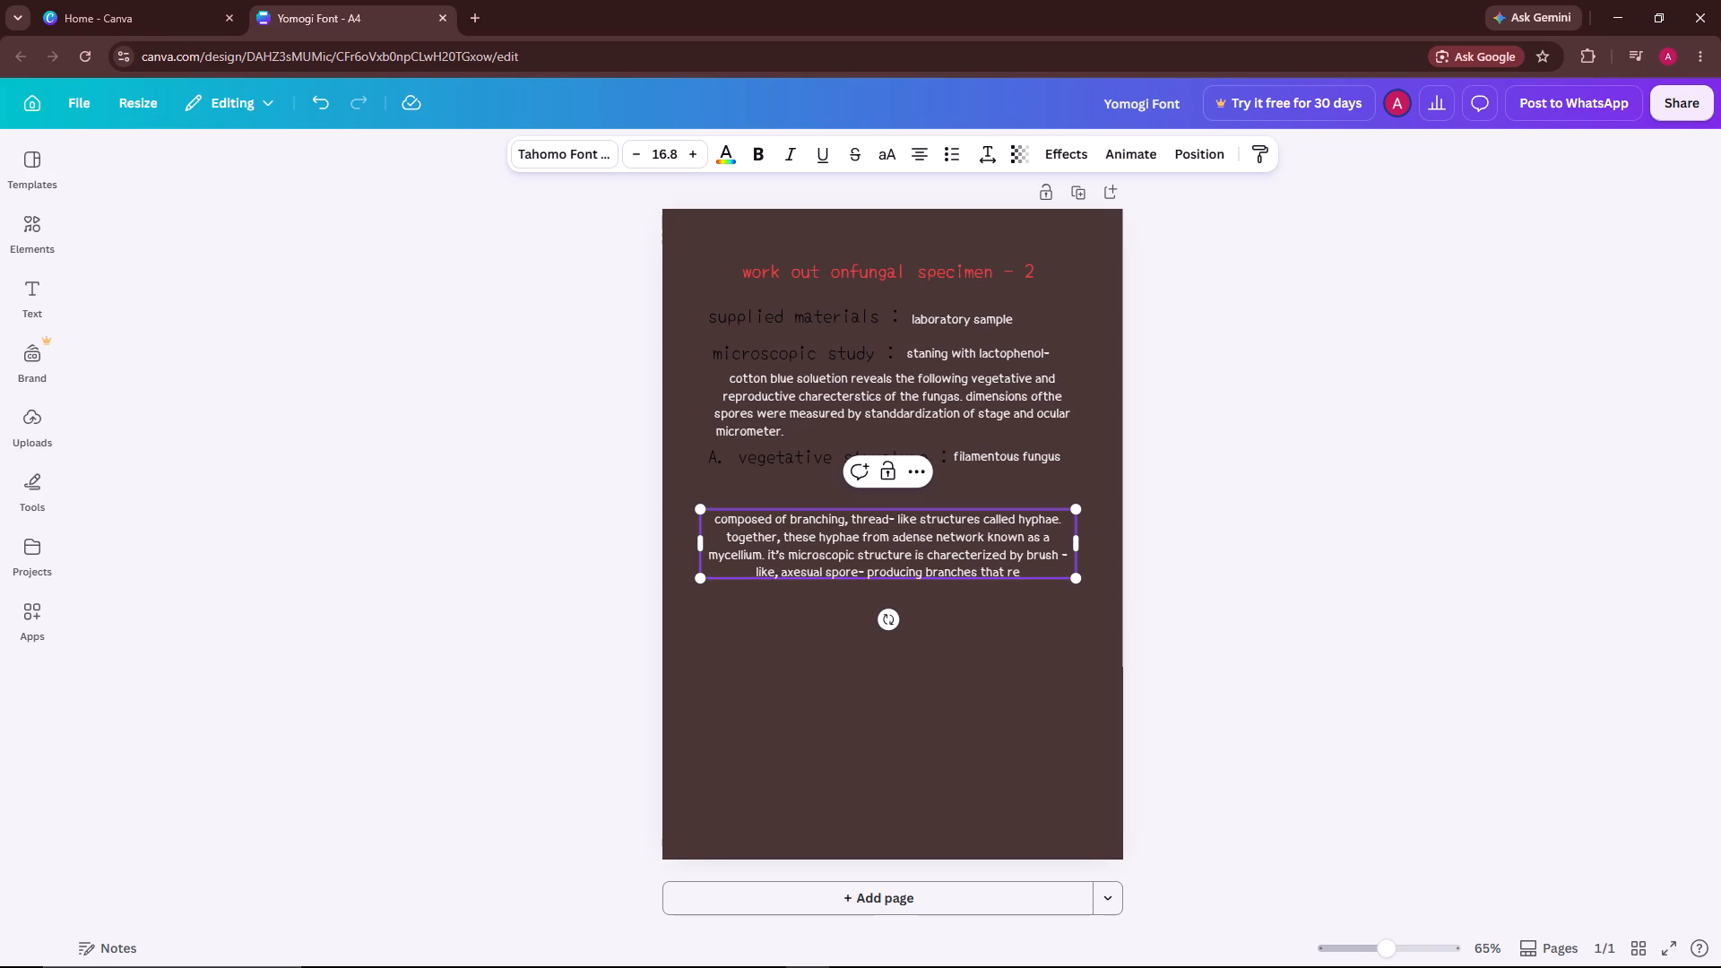
type("sem")
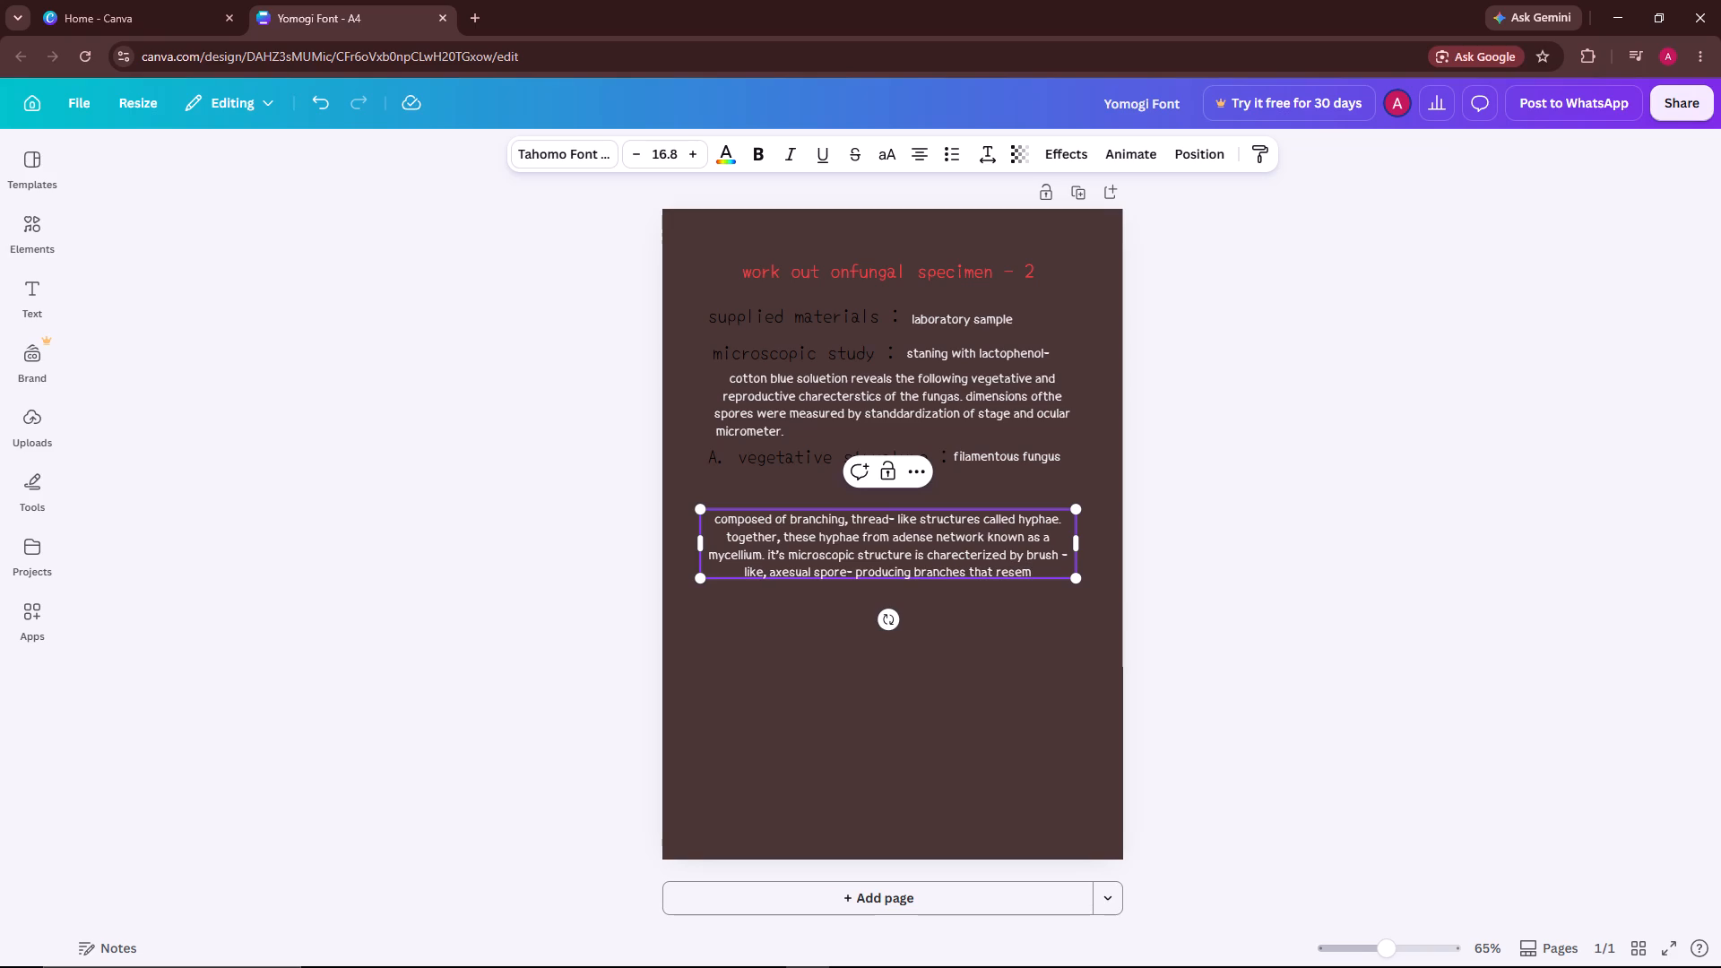
type("ble a")
key("space")
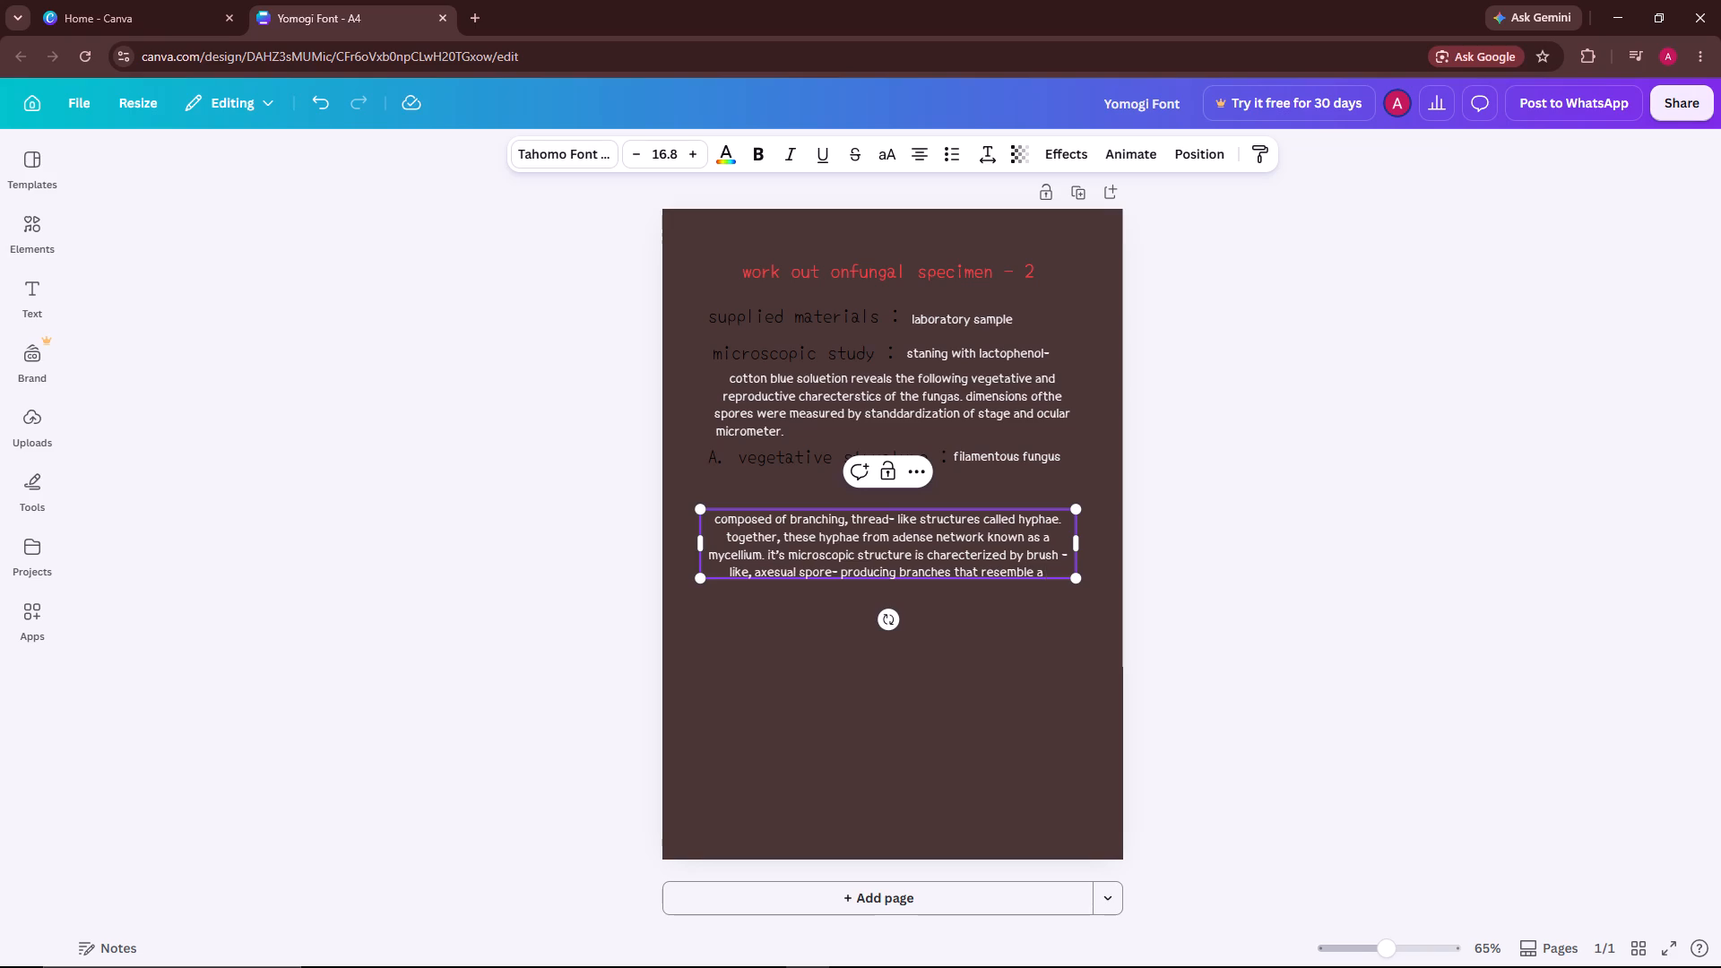
key("p")
type("ain")
type("ters")
key("space")
type("broom.")
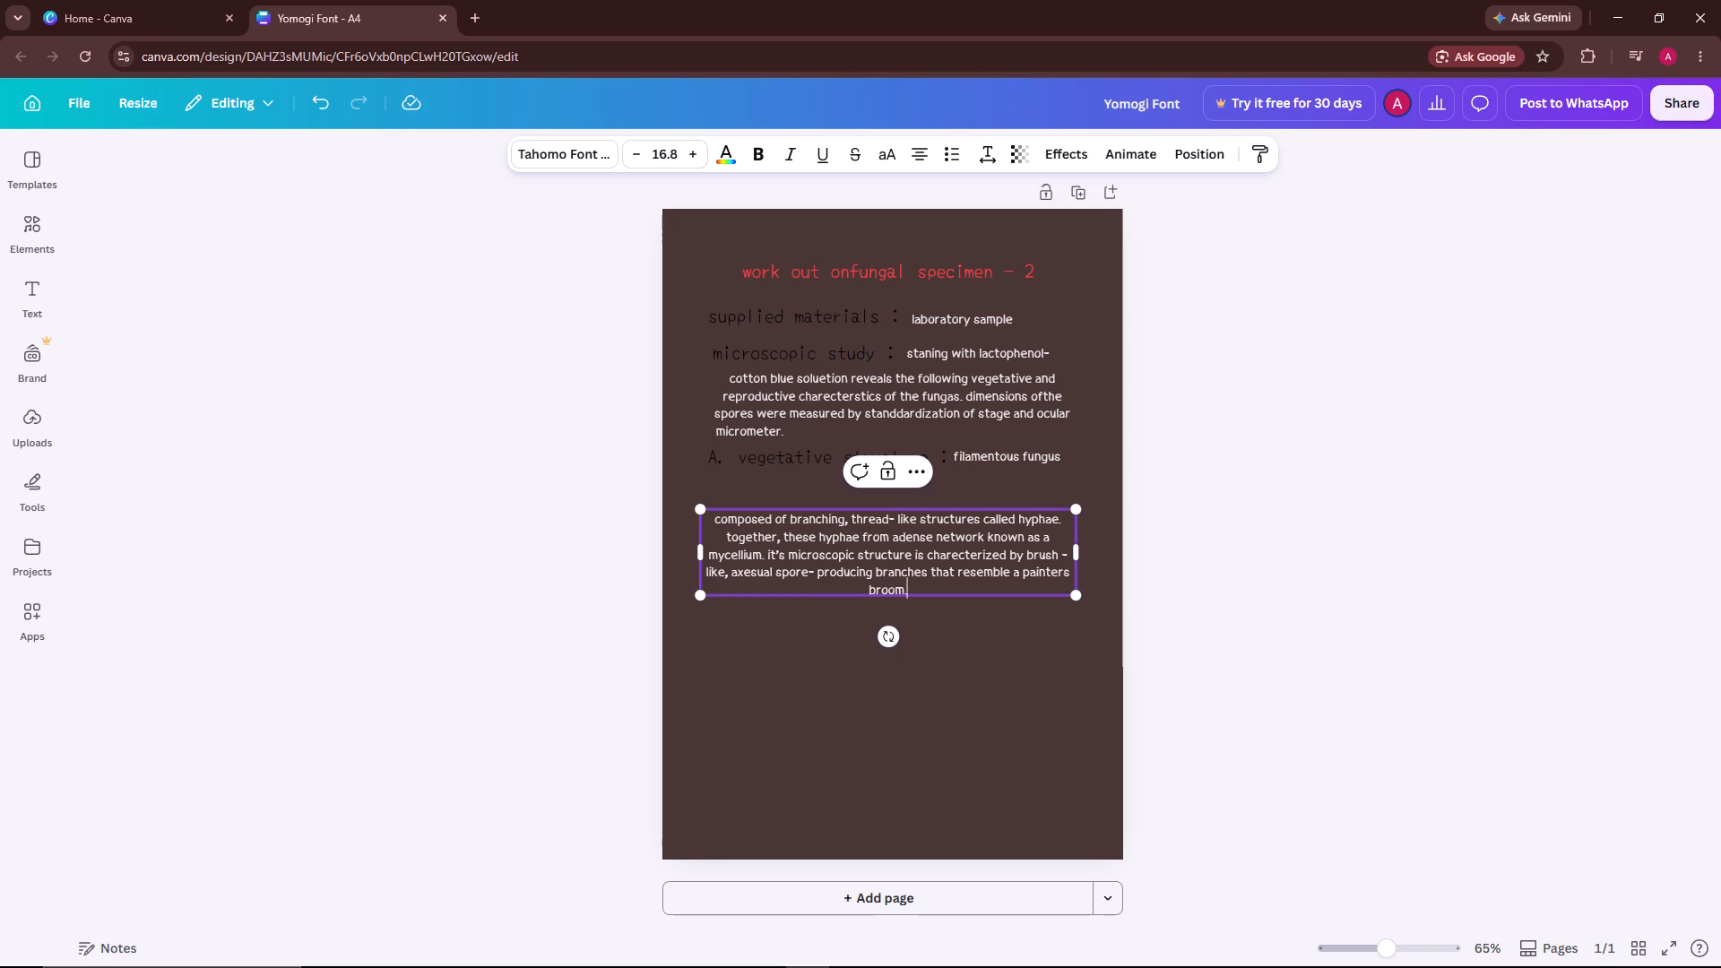
Pad the paragraph's last line, "broom.", with trailing spaces so the centred word shifts to the paragraph's left edge.
key("space")
key("space")
key("space")
key("space")
key("space")
key("space")
key("space")
key("space")
key("space")
key("space")
key("space")
key("space")
key("space")
key("space")
key("space")
key("space")
key("space")
key("space")
key("space")
key("space")
key("space")
key("space")
key("space")
key("space")
key("space")
key("space")
key("space")
key("space")
key("space")
key("space")
key("space")
key("space")
key("space")
key("space")
key("space")
key("space")
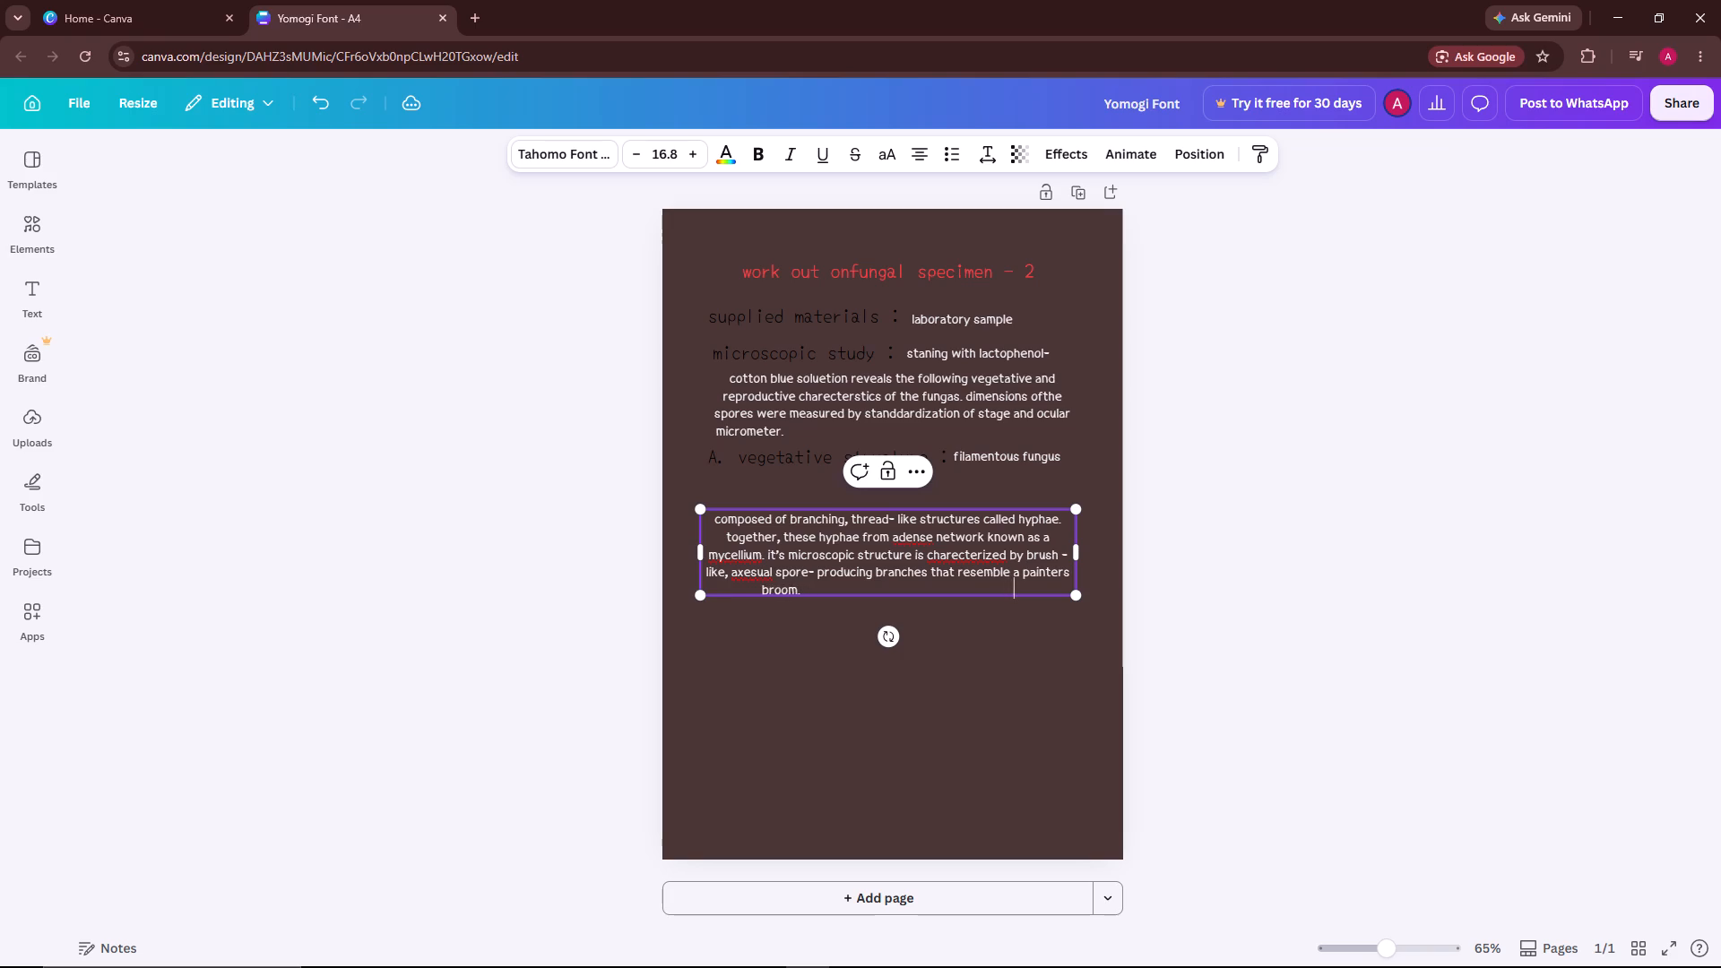
key("space")
Start a new line below "broom." in the hyphae paragraph with "the main structural components".
key("Return")
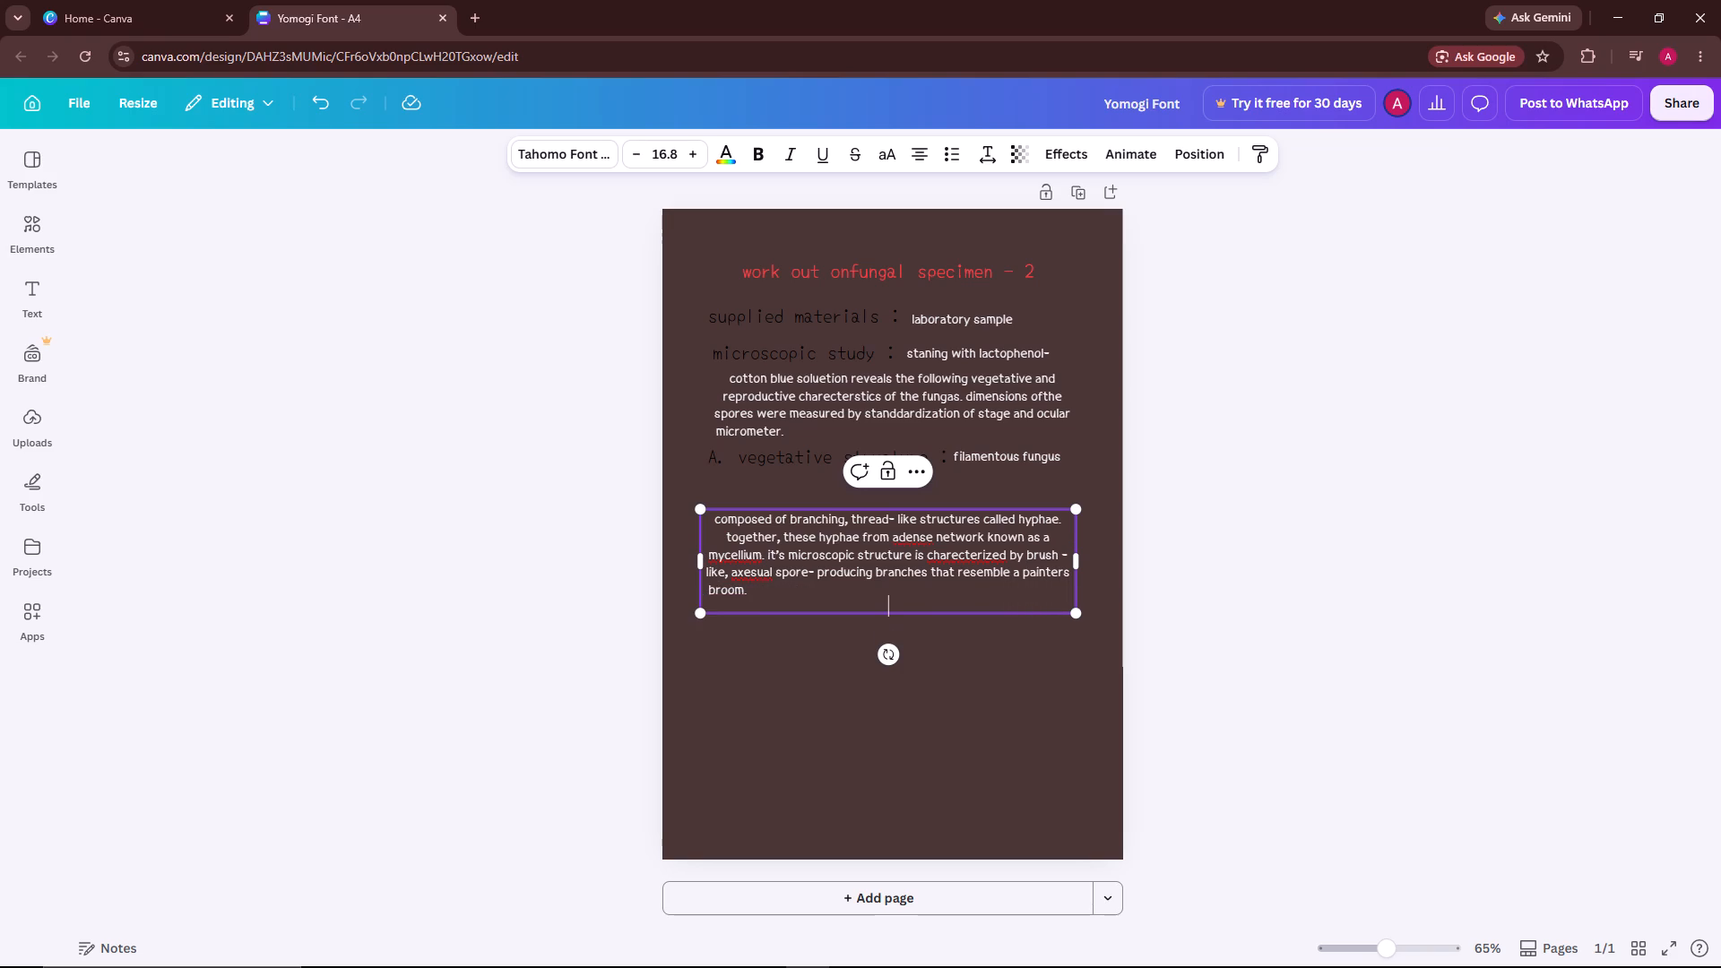
type("the")
key("space")
type("main")
key("space")
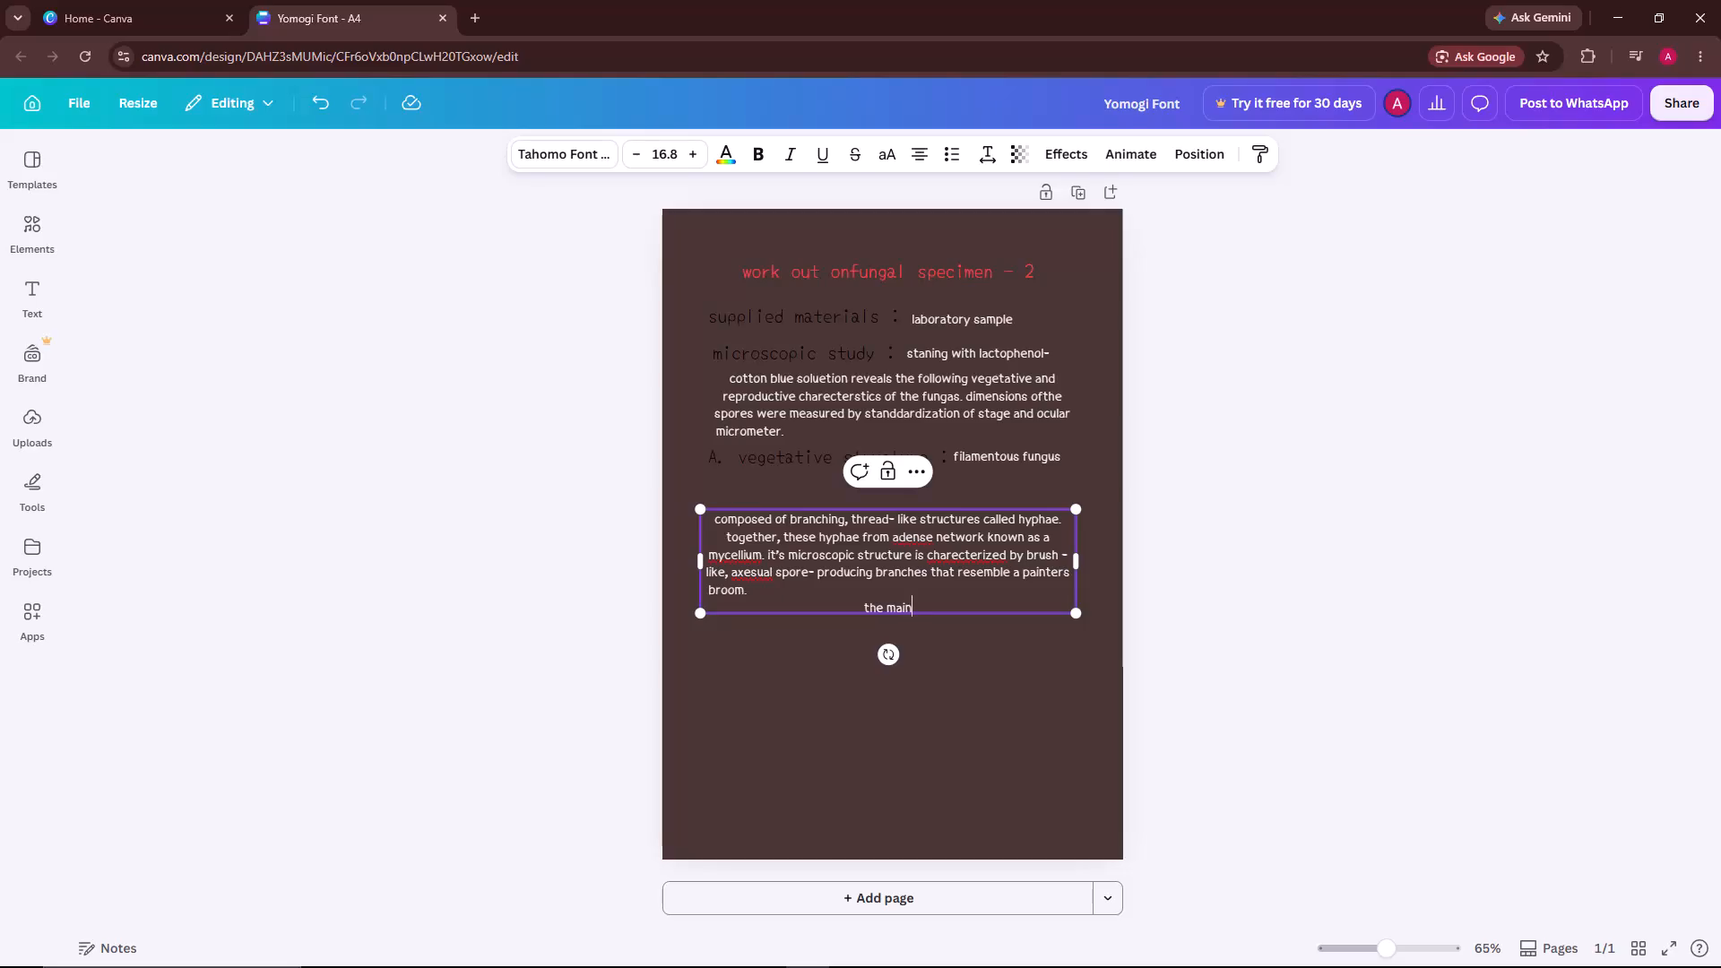
type("struc")
type("tural")
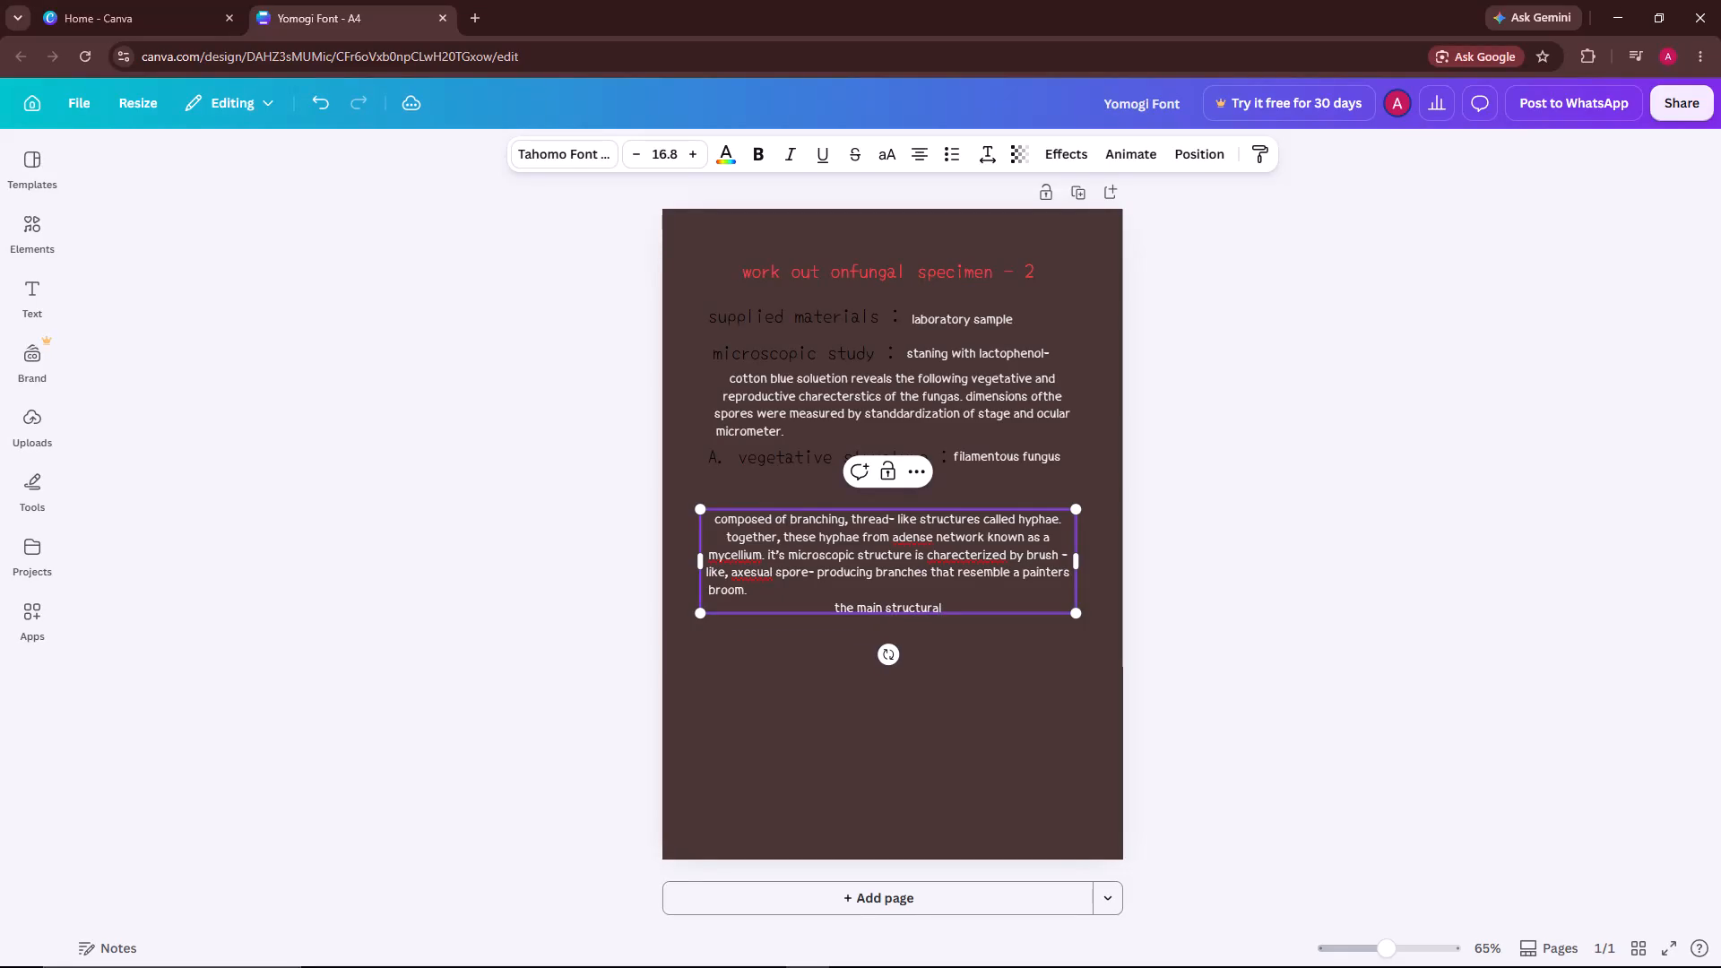
key("space")
type("com")
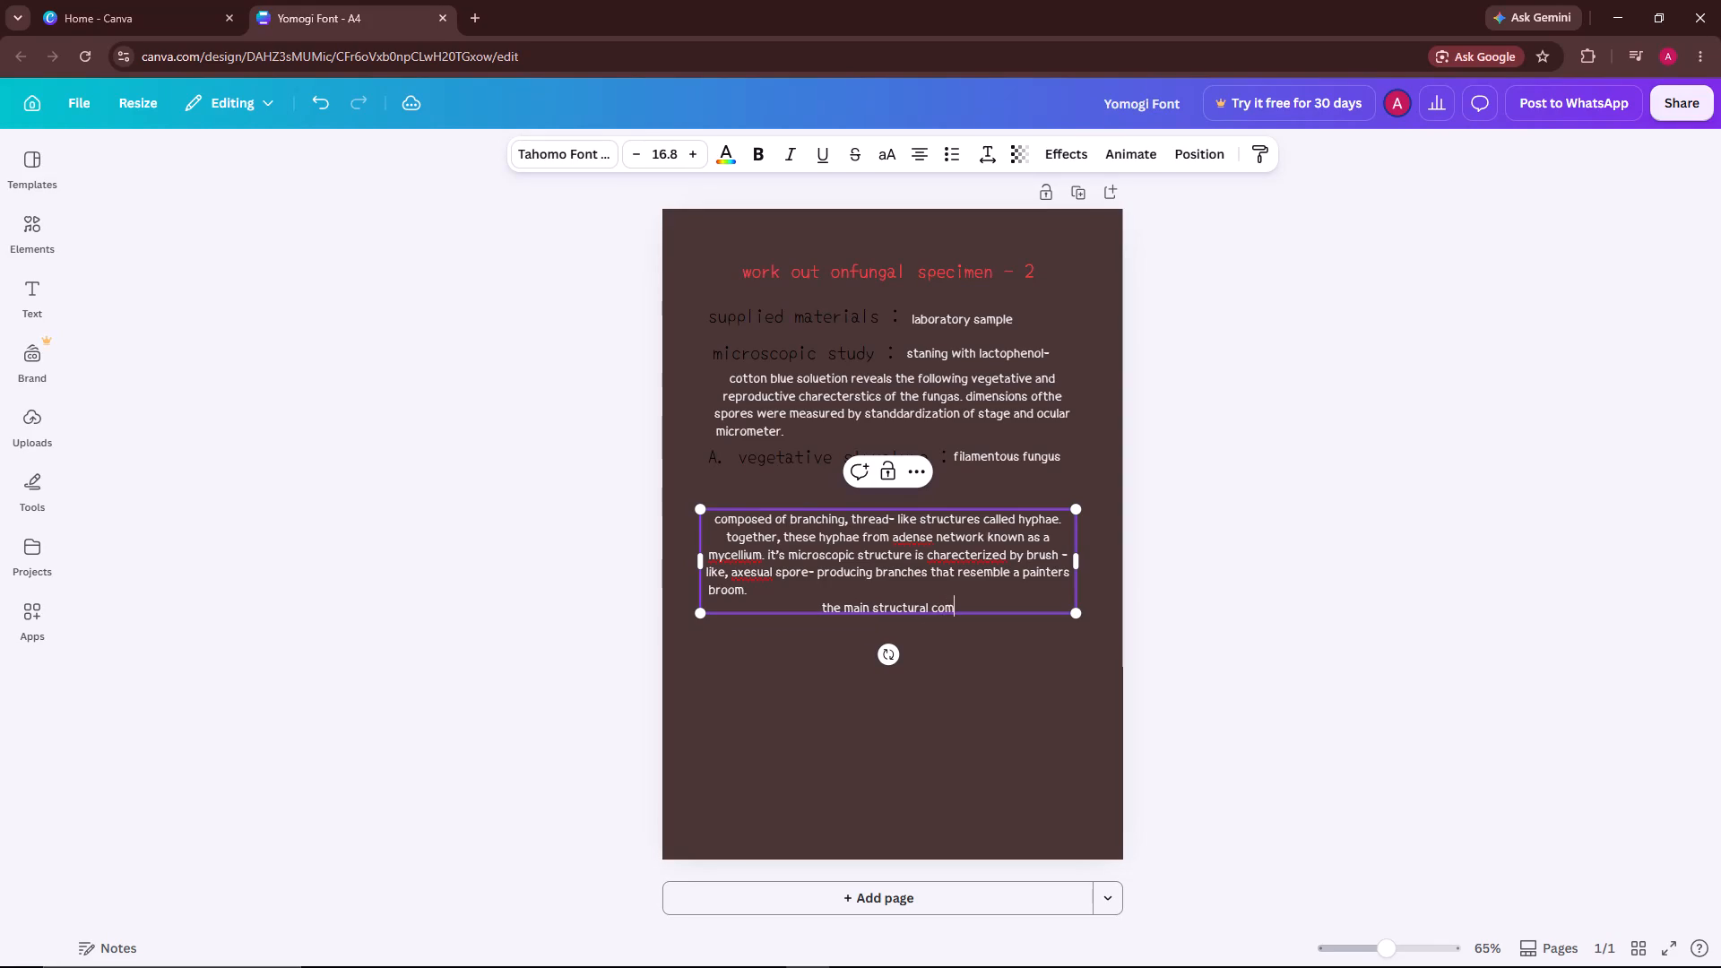
type("ponent")
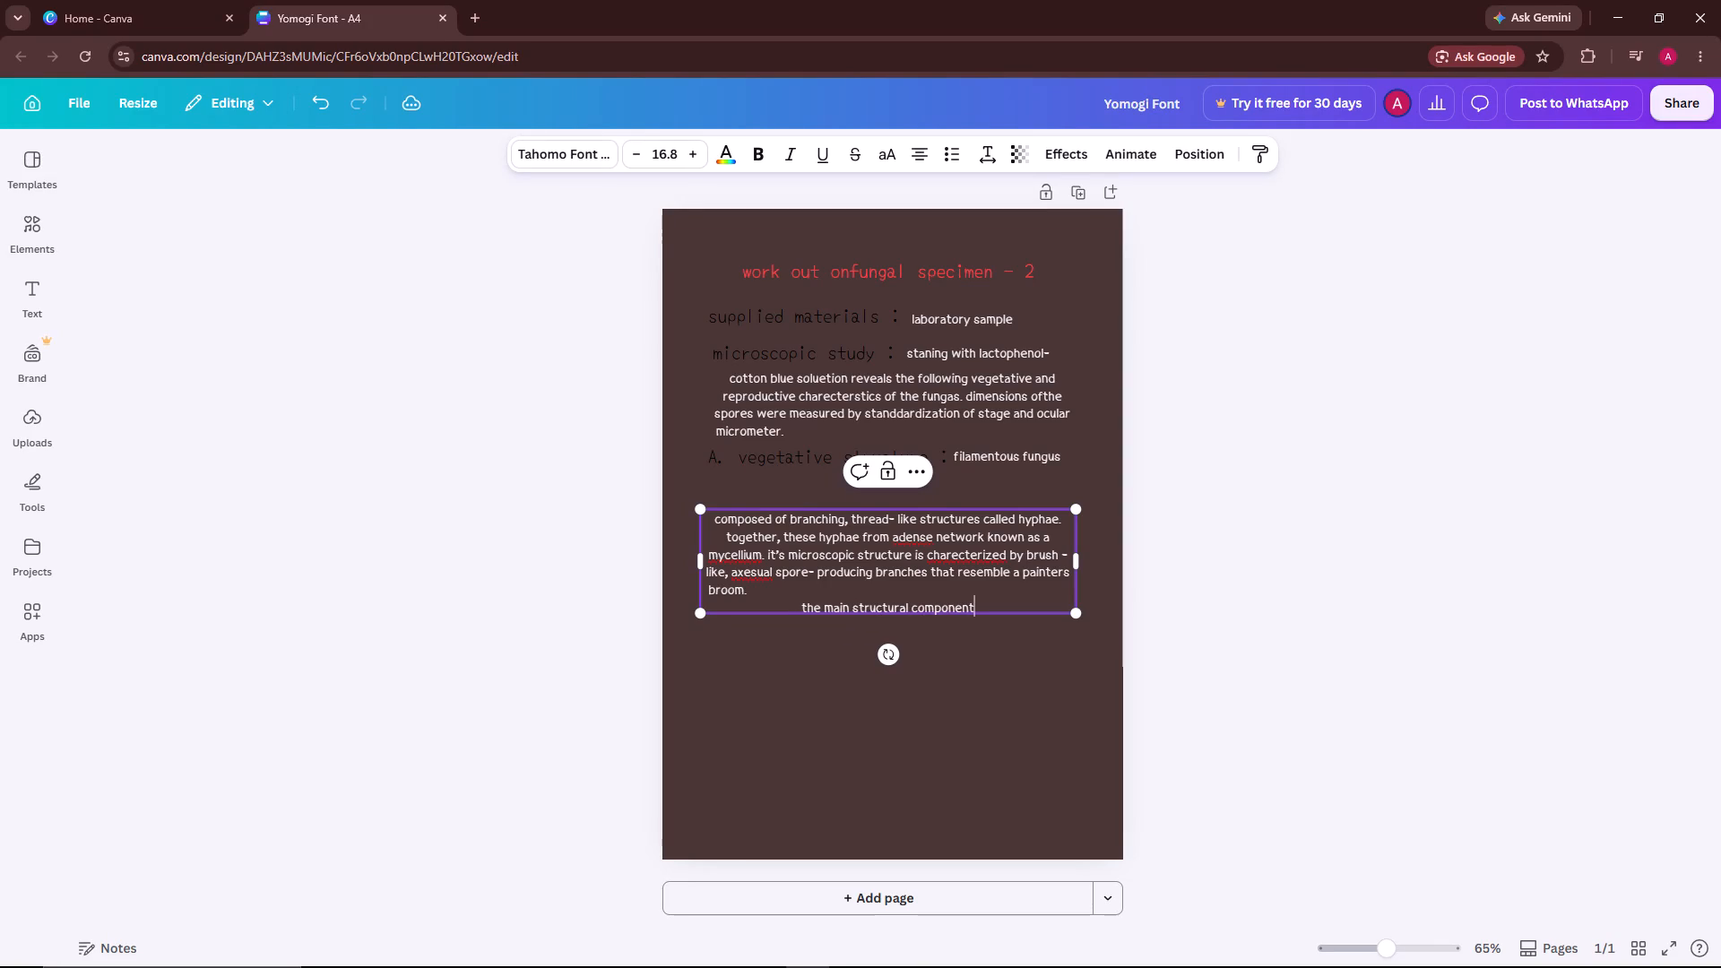
key("s")
key("space")
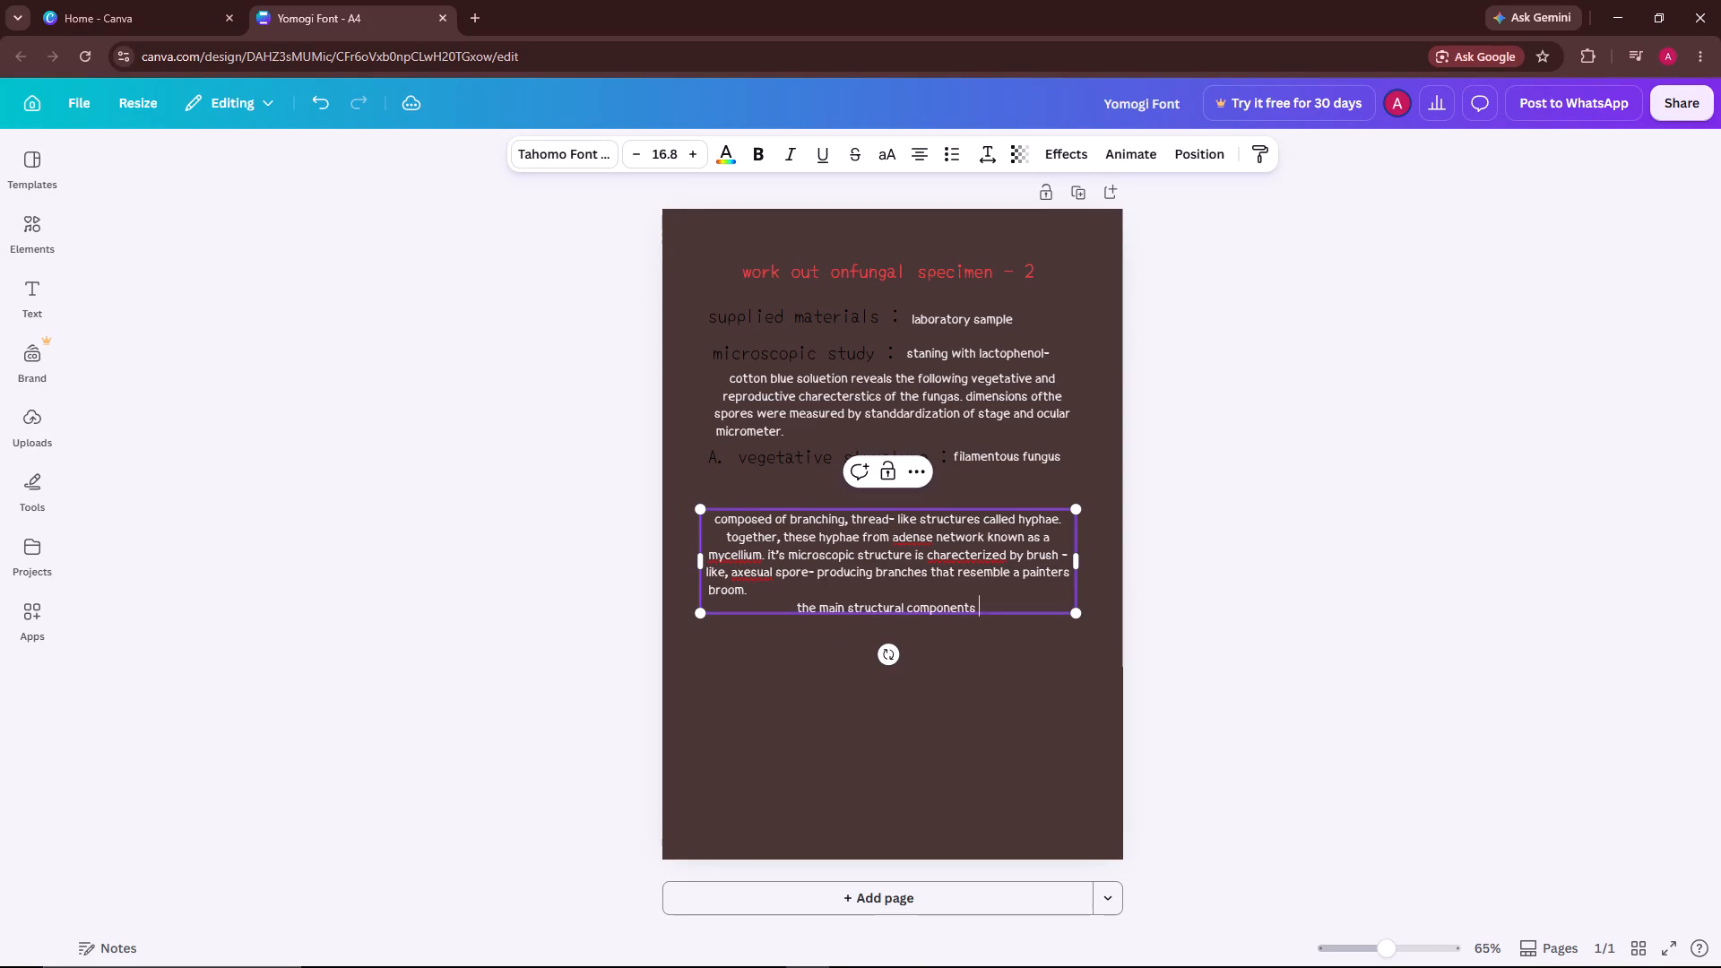
Complete the main structural components line with "of the fungas include:-".
type("of th")
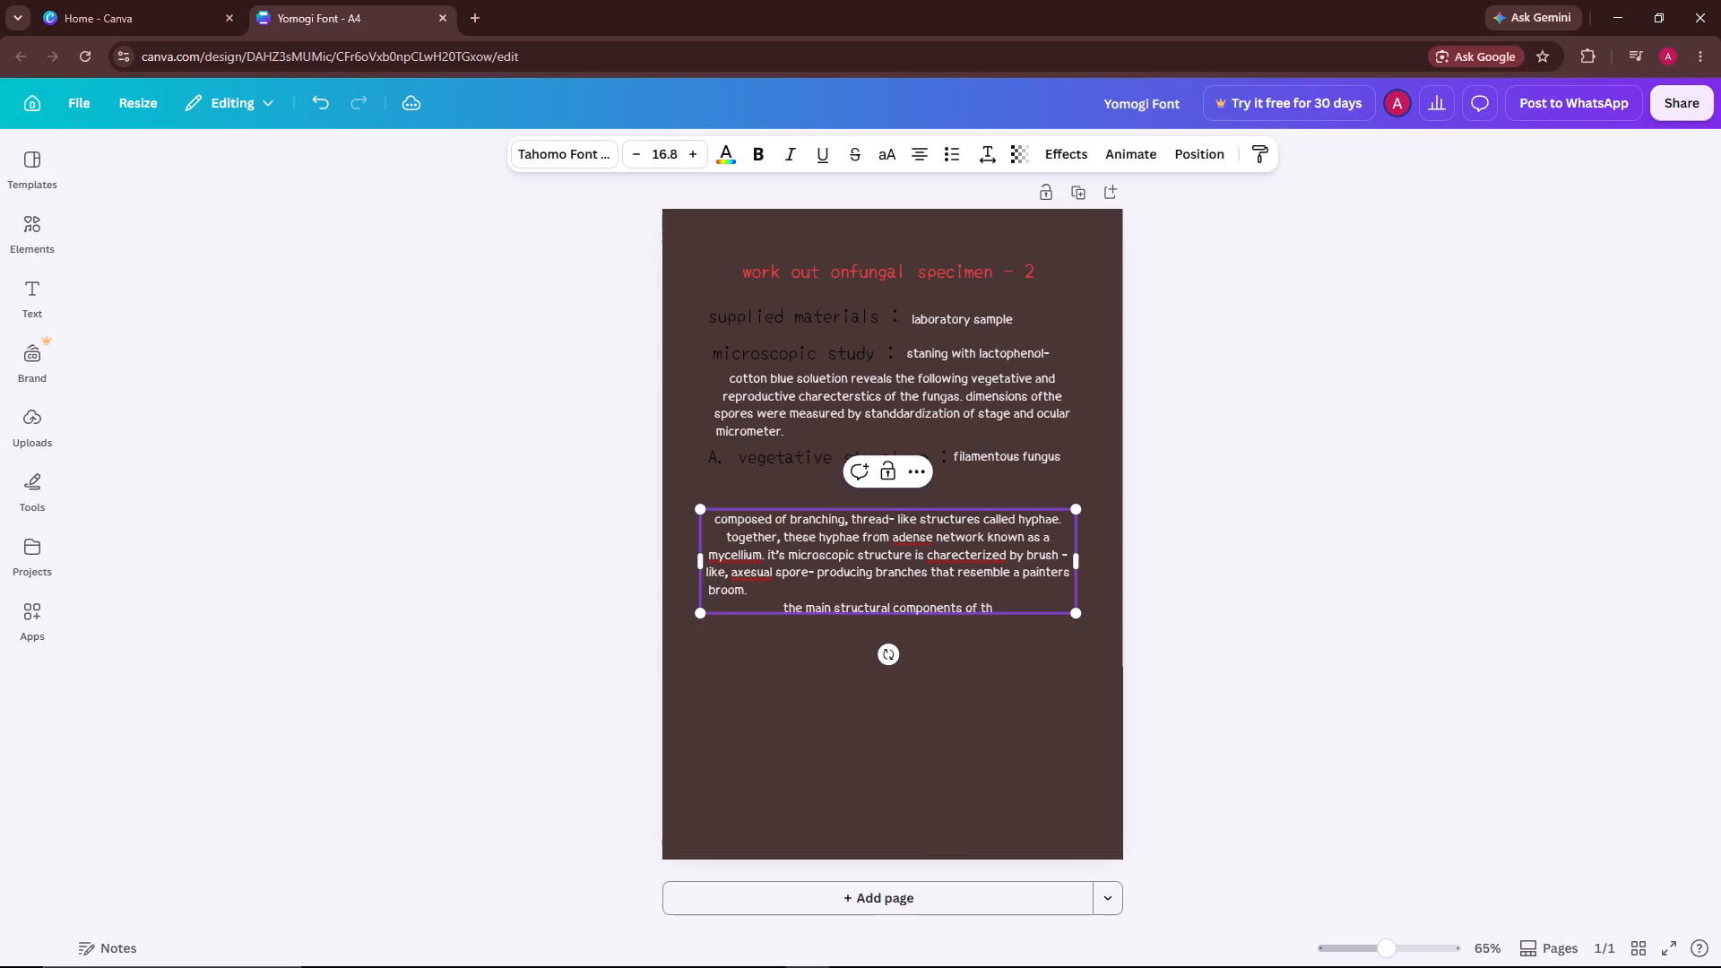
key("e")
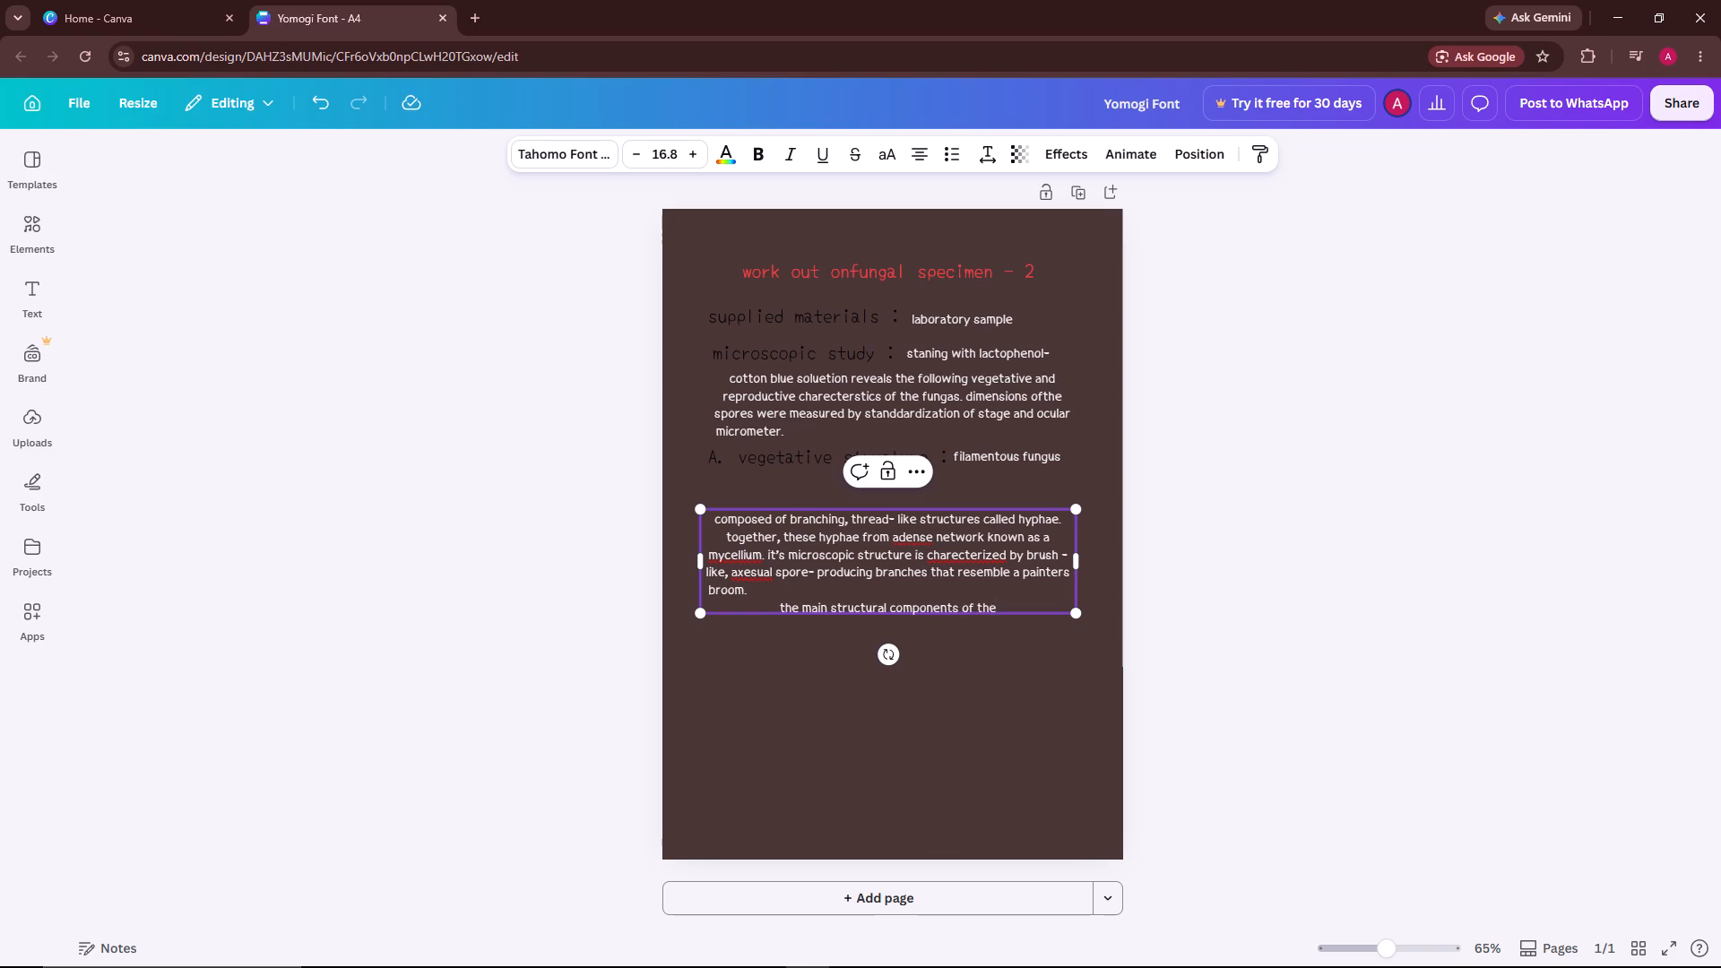
key("space")
type("fungas")
key("space")
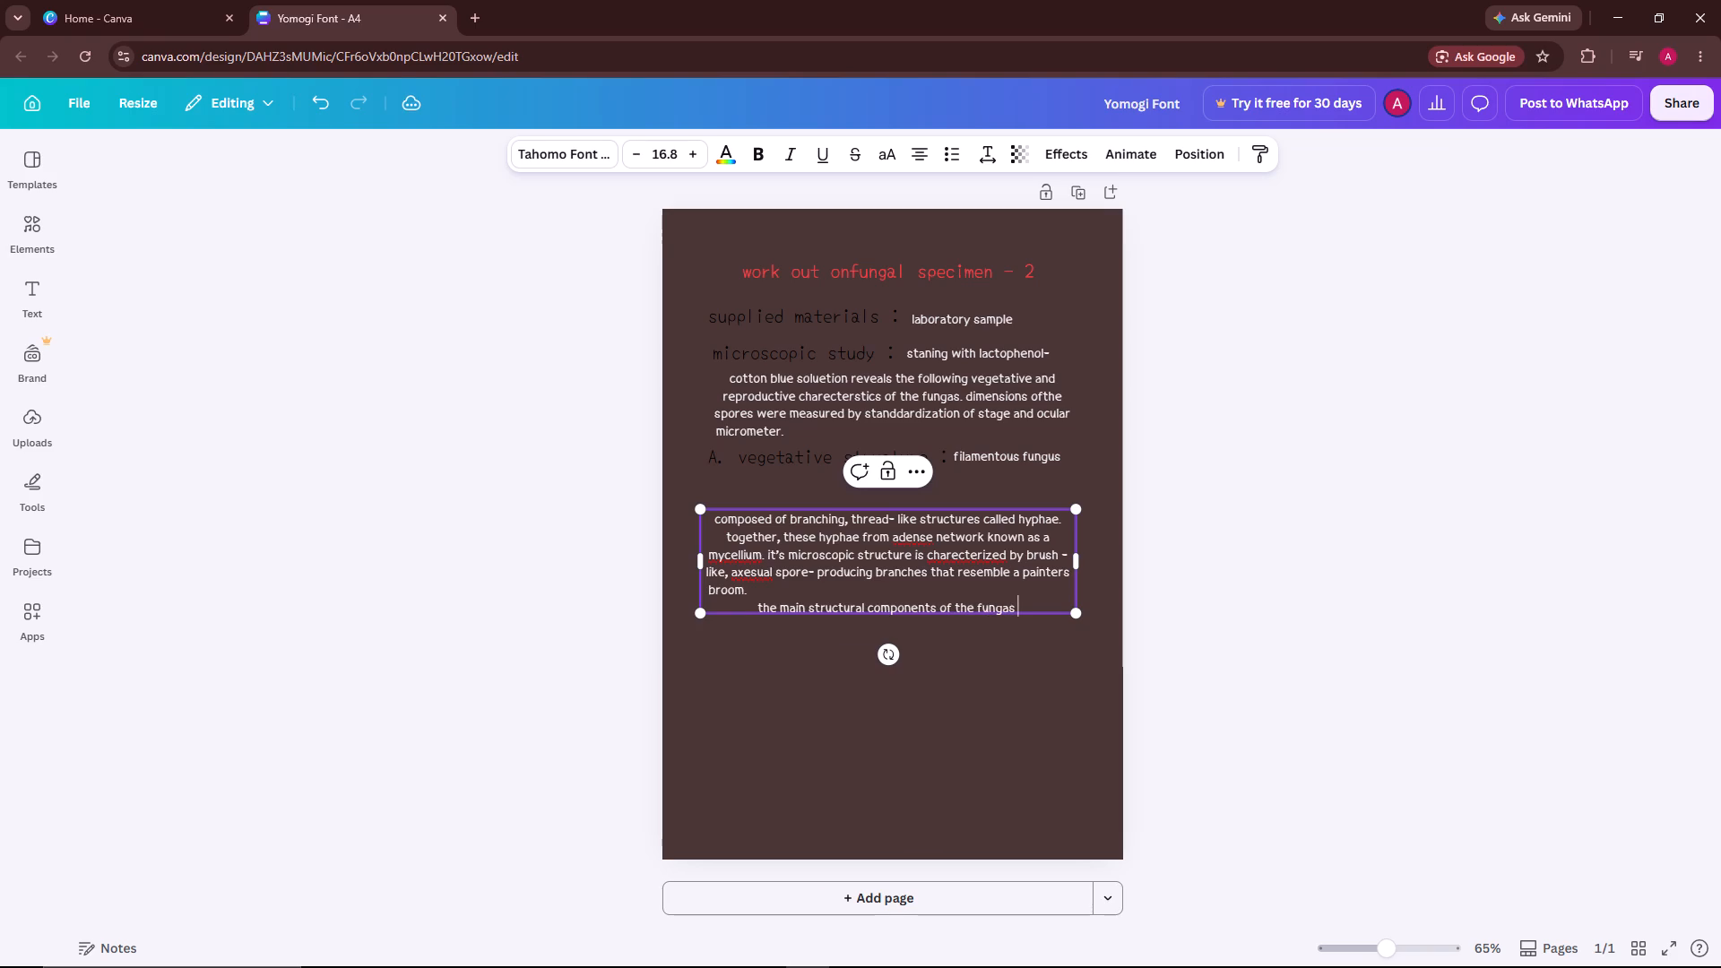
type("inc")
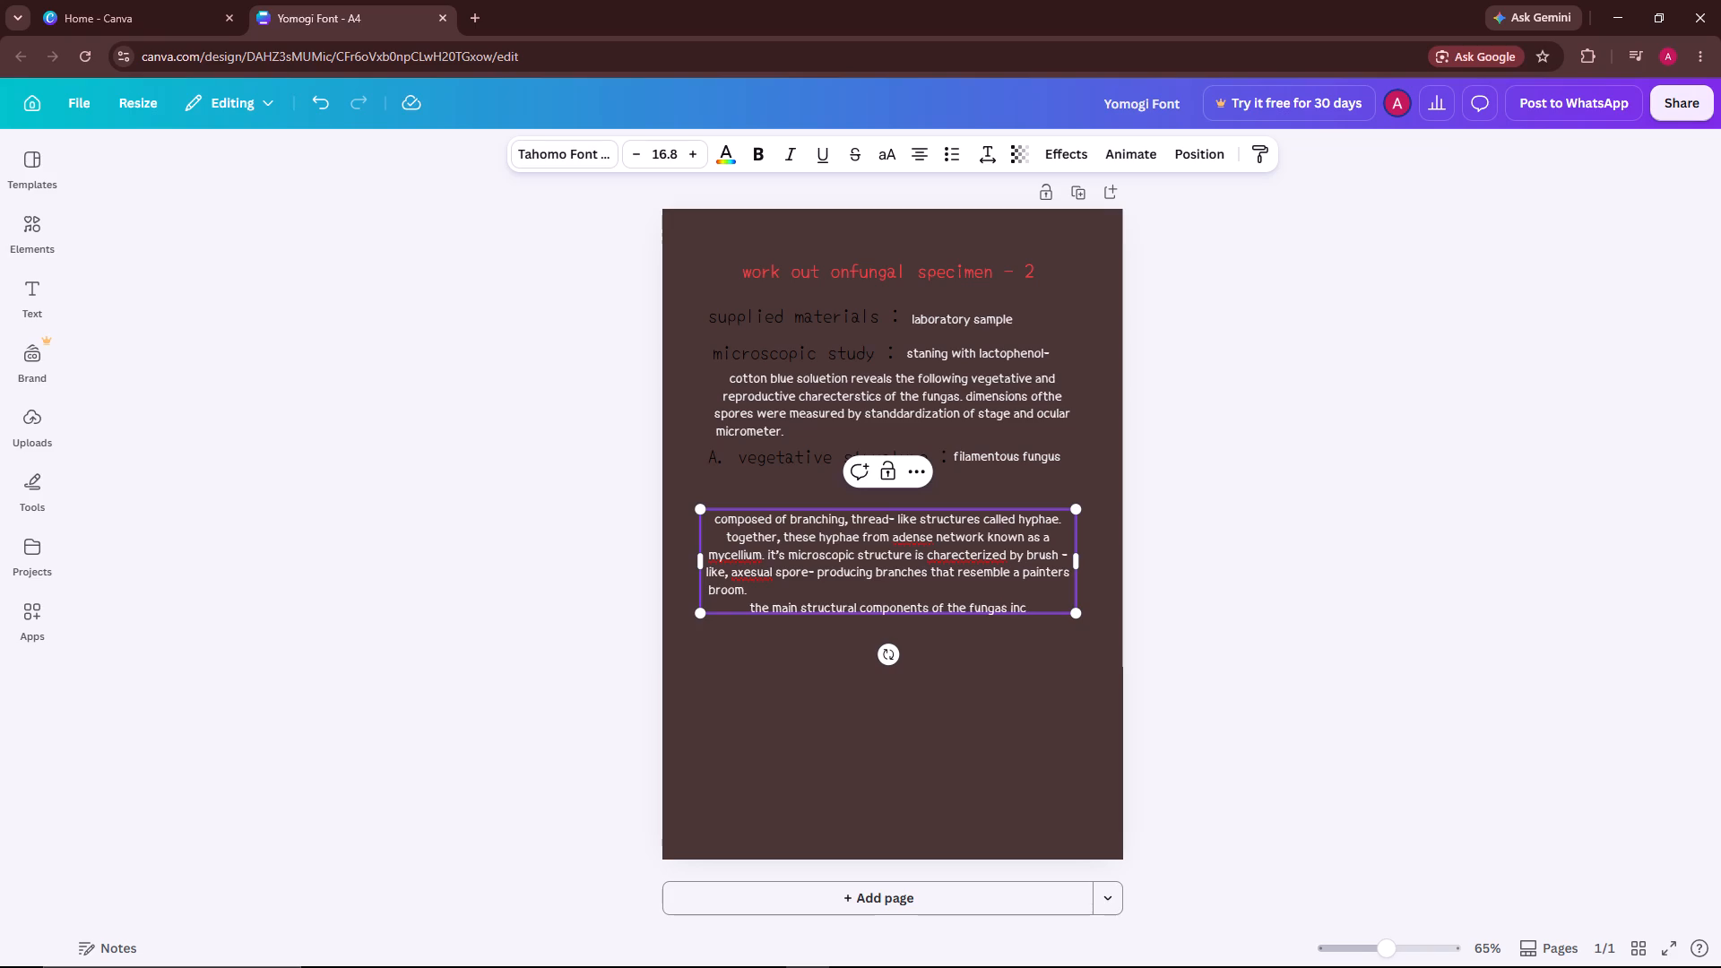
type("lu")
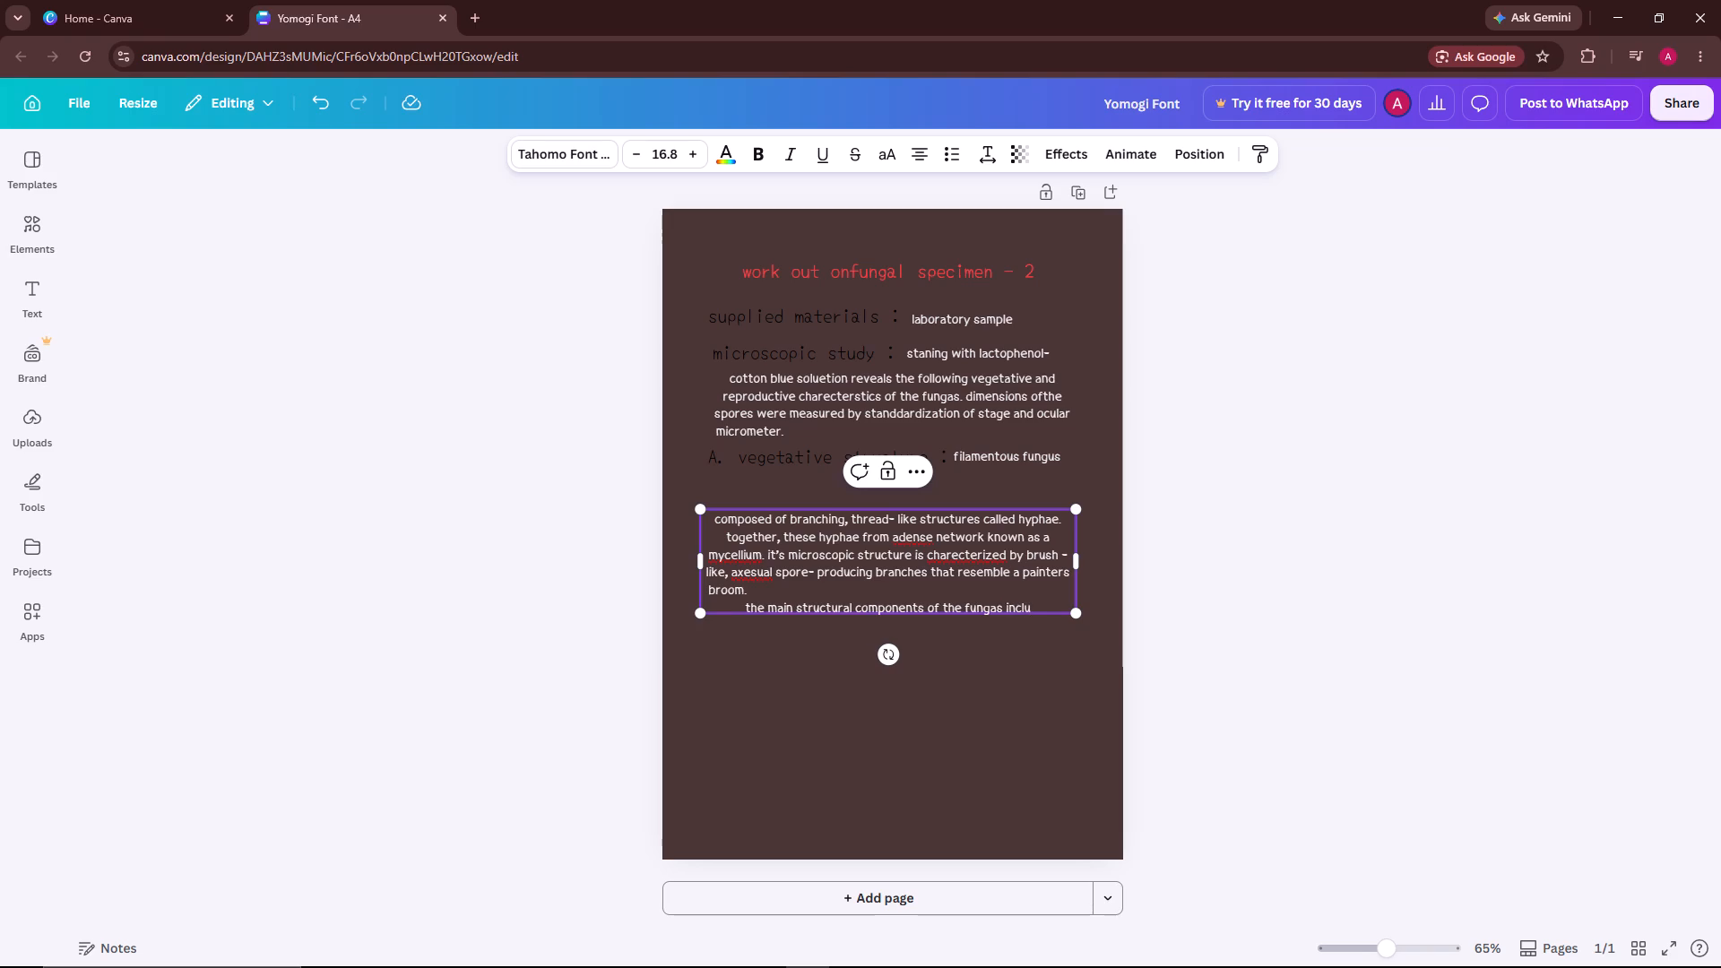
type("de")
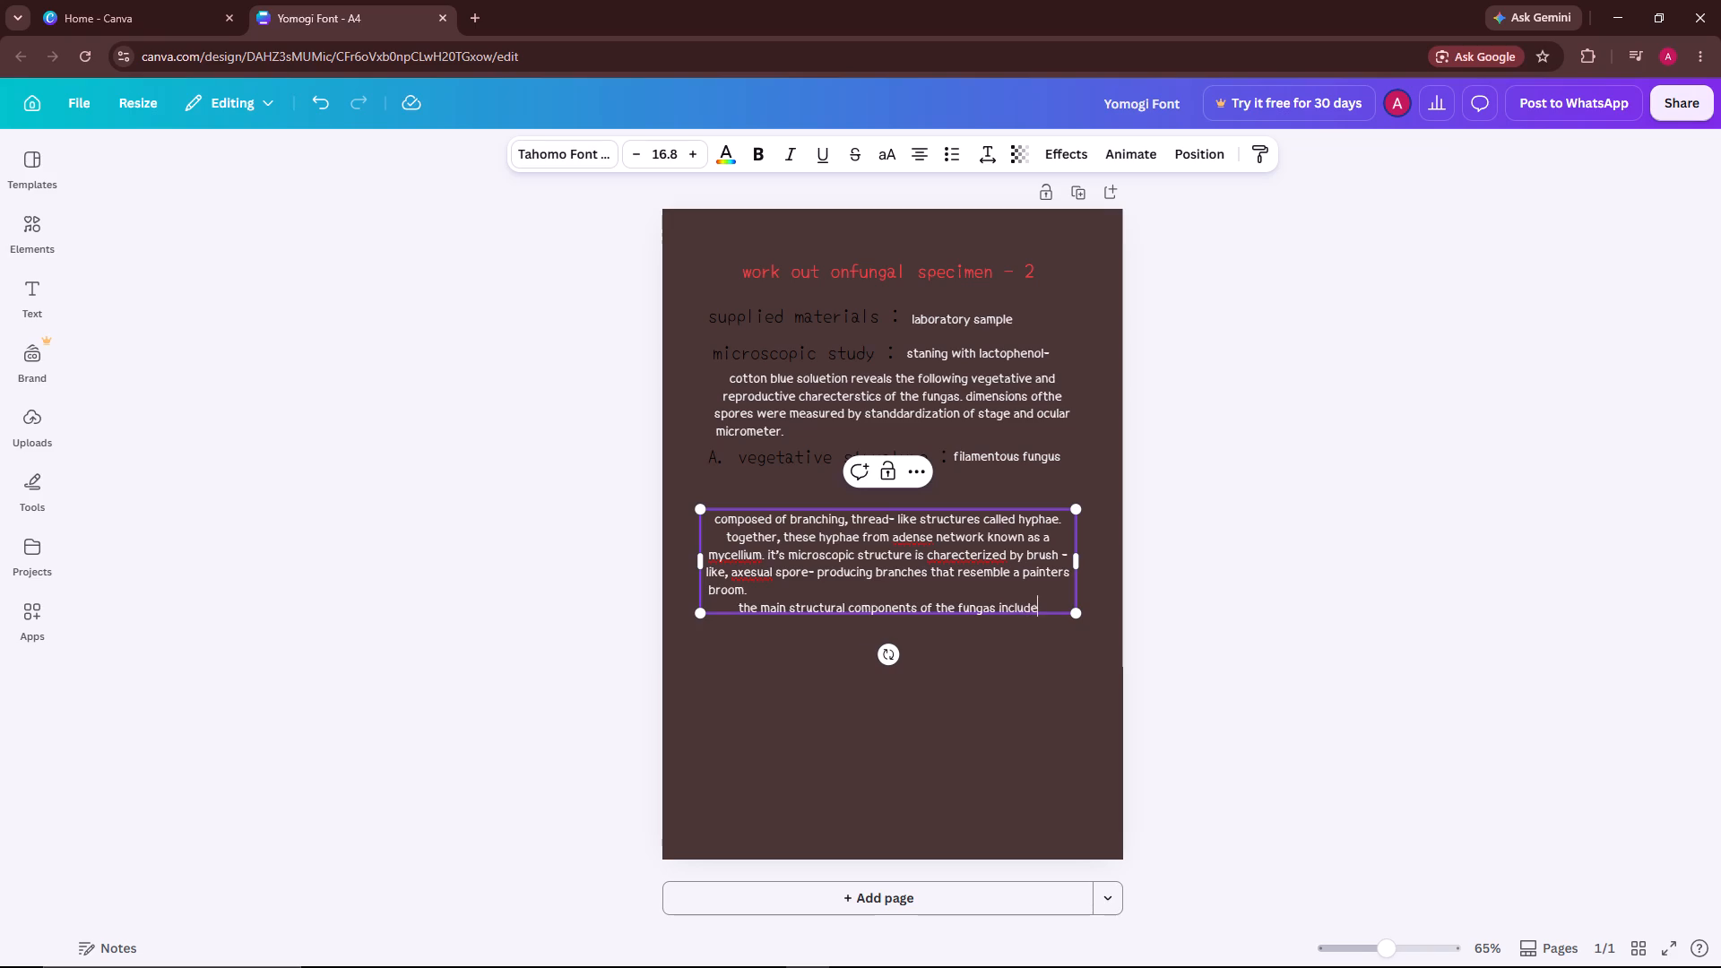
type(":-")
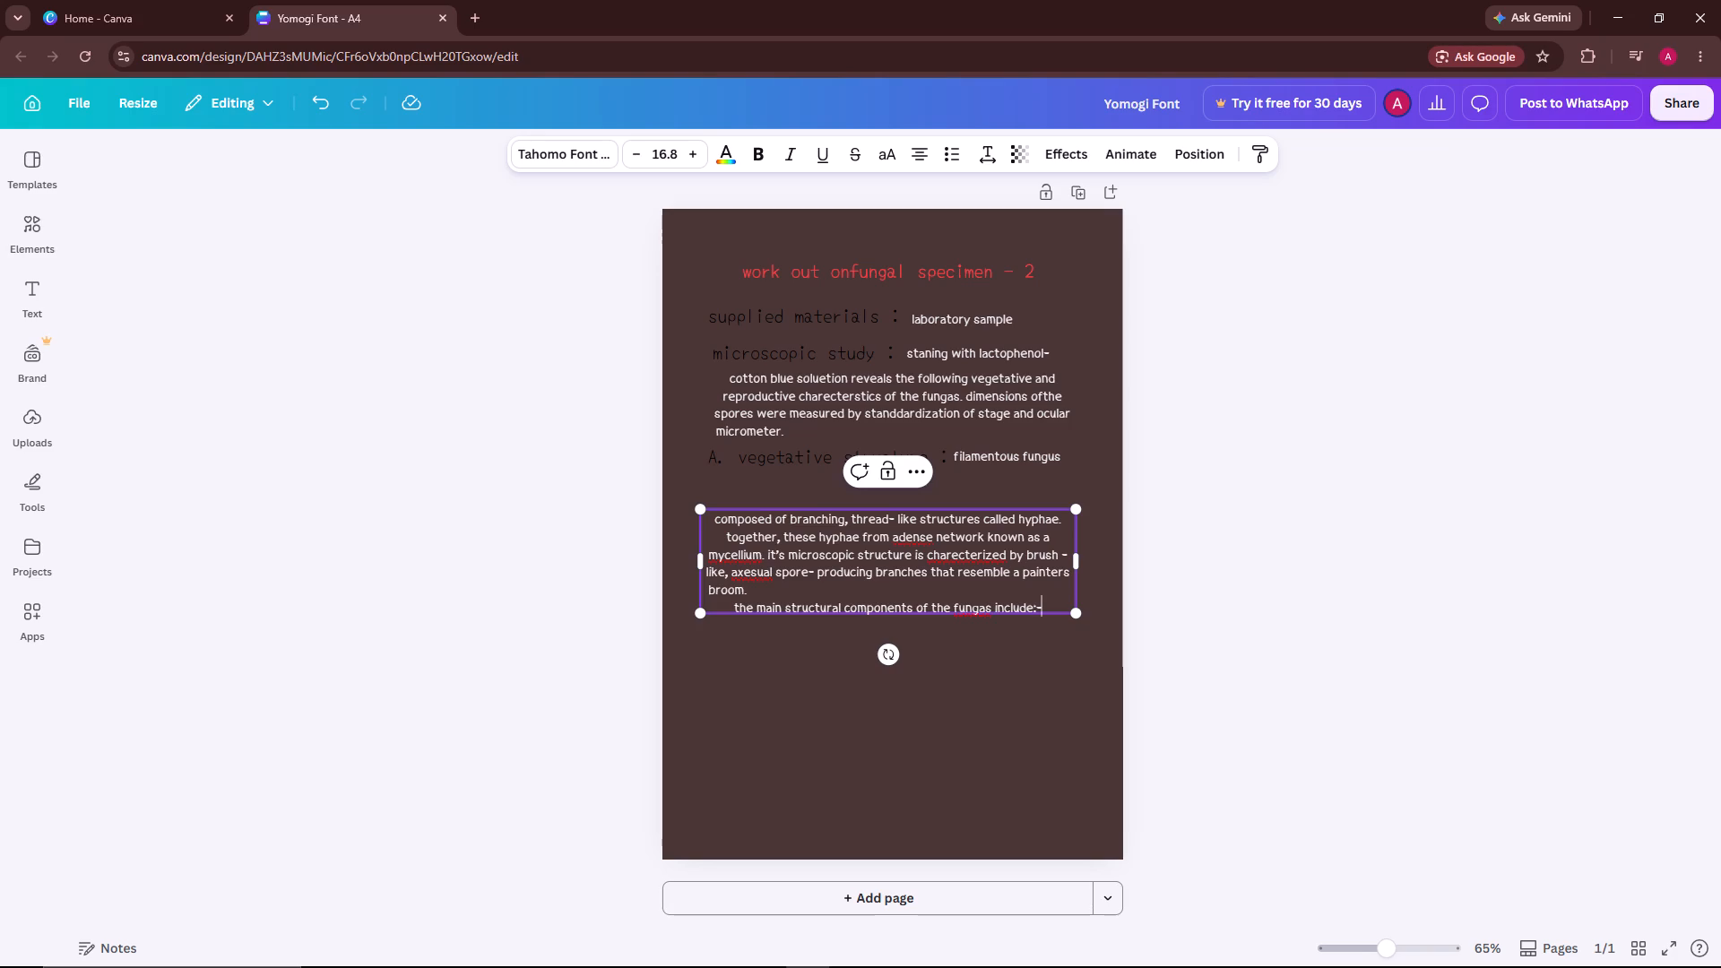
key("BackSpace")
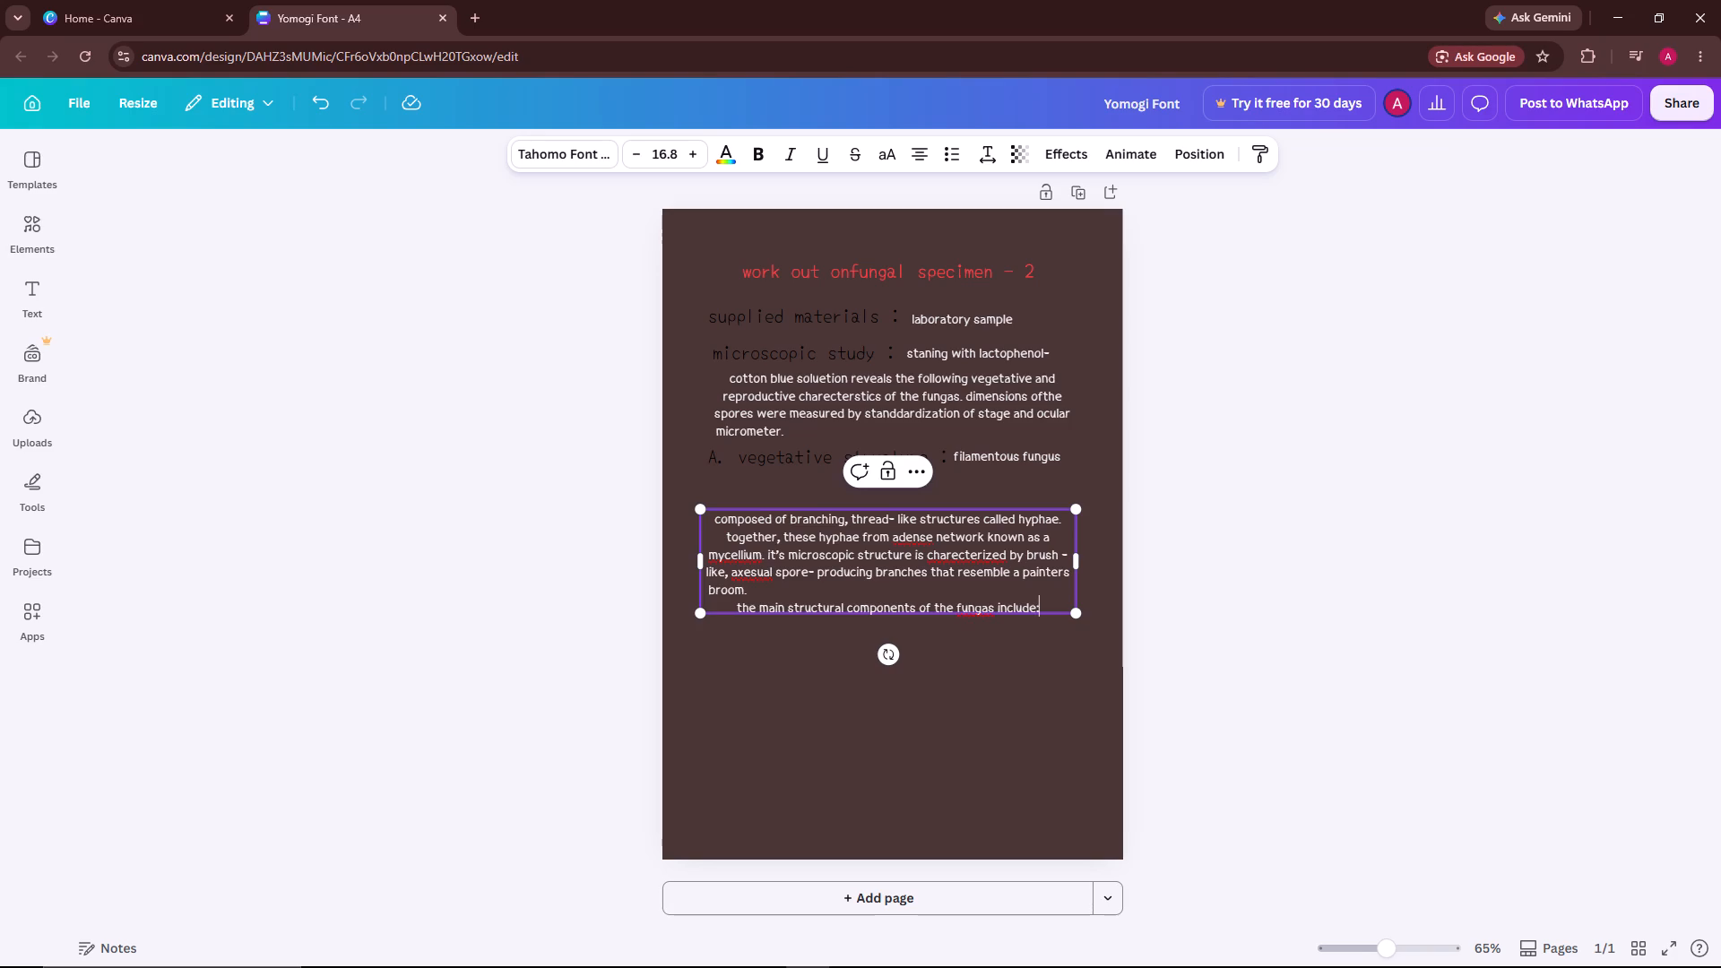
key("shift+underscore")
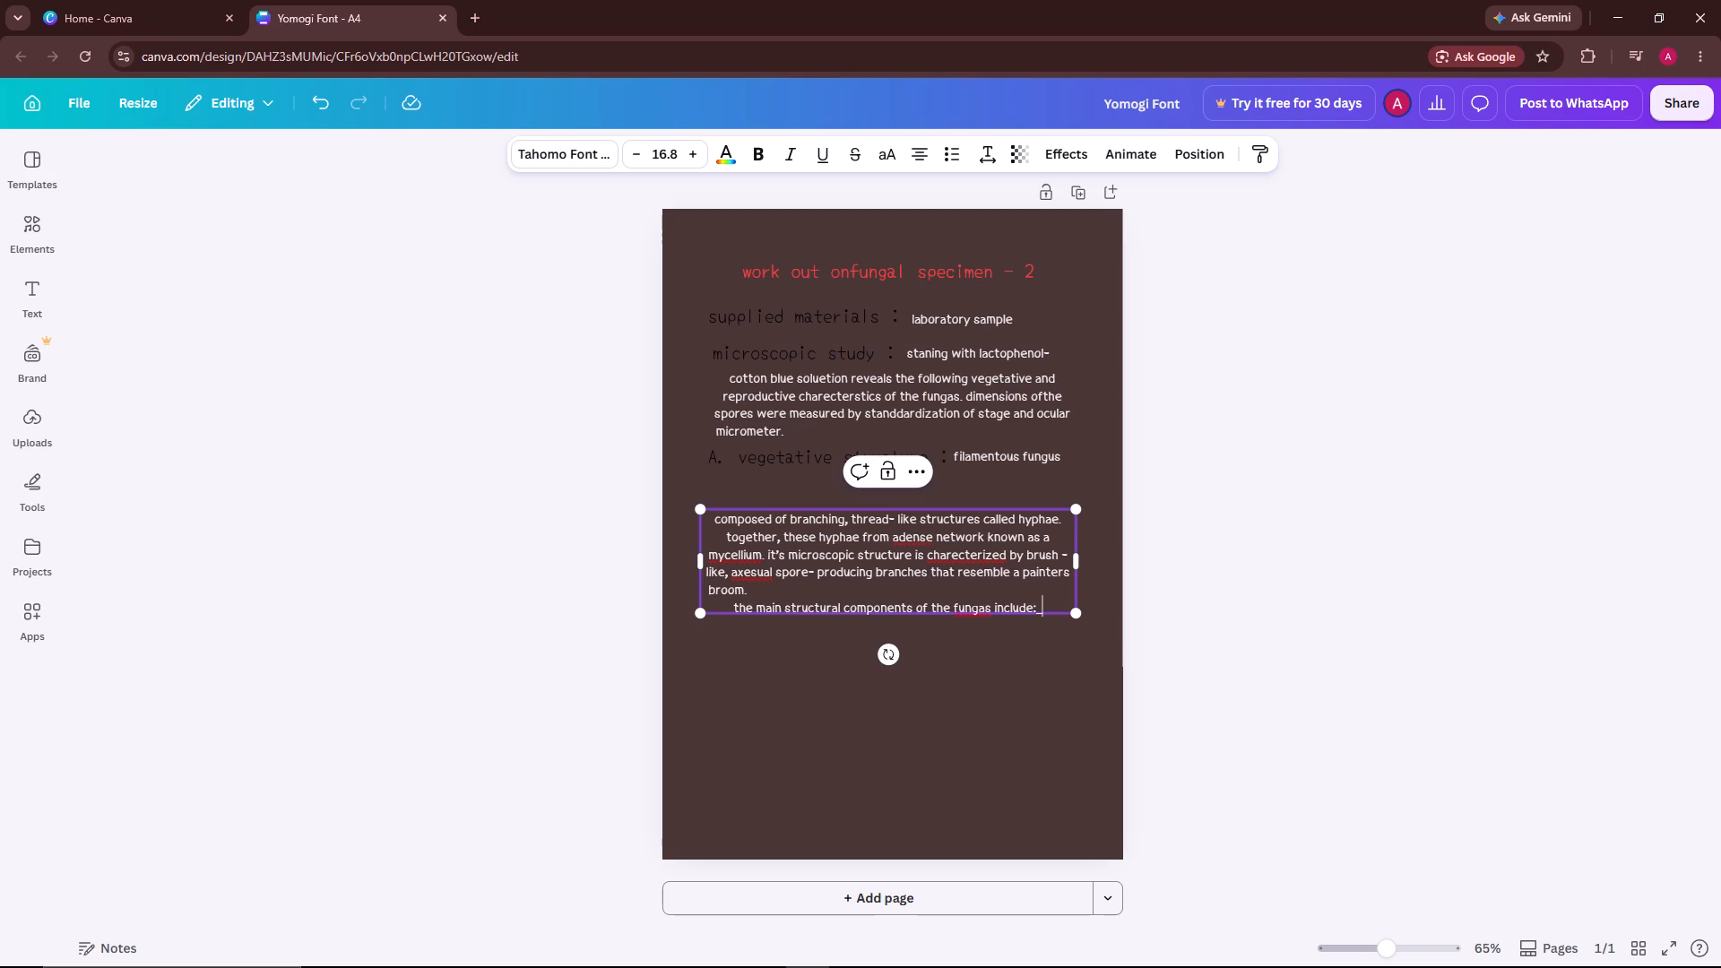
key("BackSpace")
key("minus")
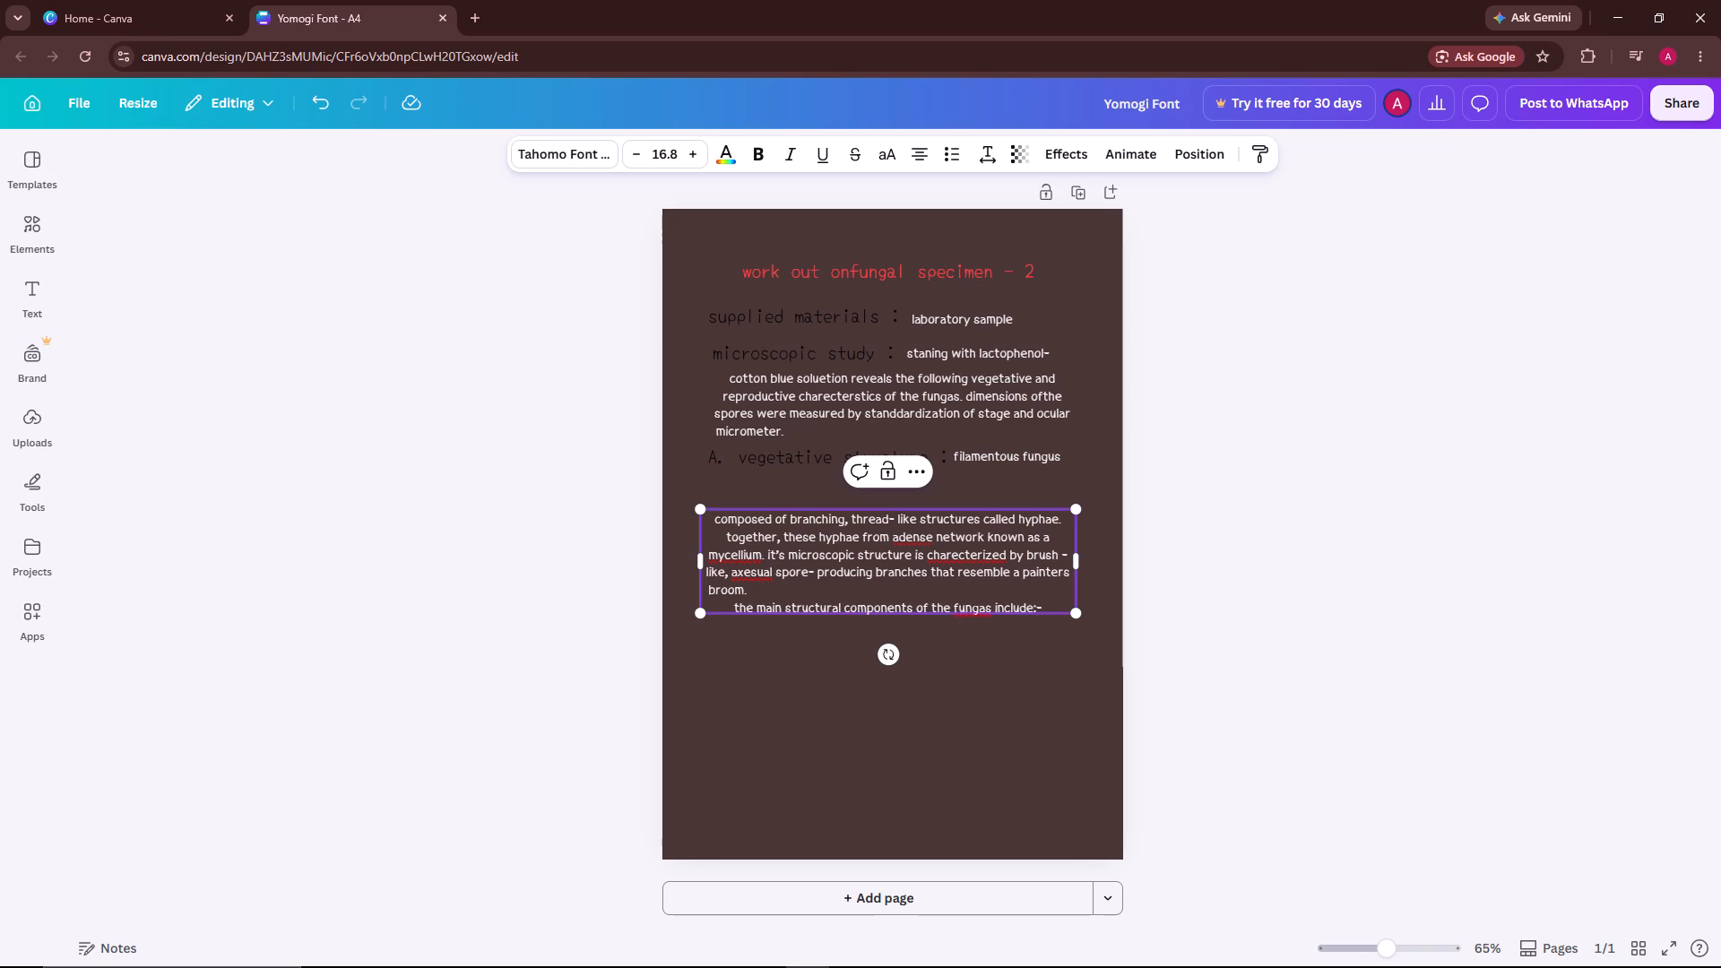
Pad the main structural components line with trailing spaces so the centred text shifts to the paragraph's left edge.
key("space")
key("space")
key("space")
key("space")
key("space")
key("space")
key("space")
key("space")
key("space")
key("space")
key("space")
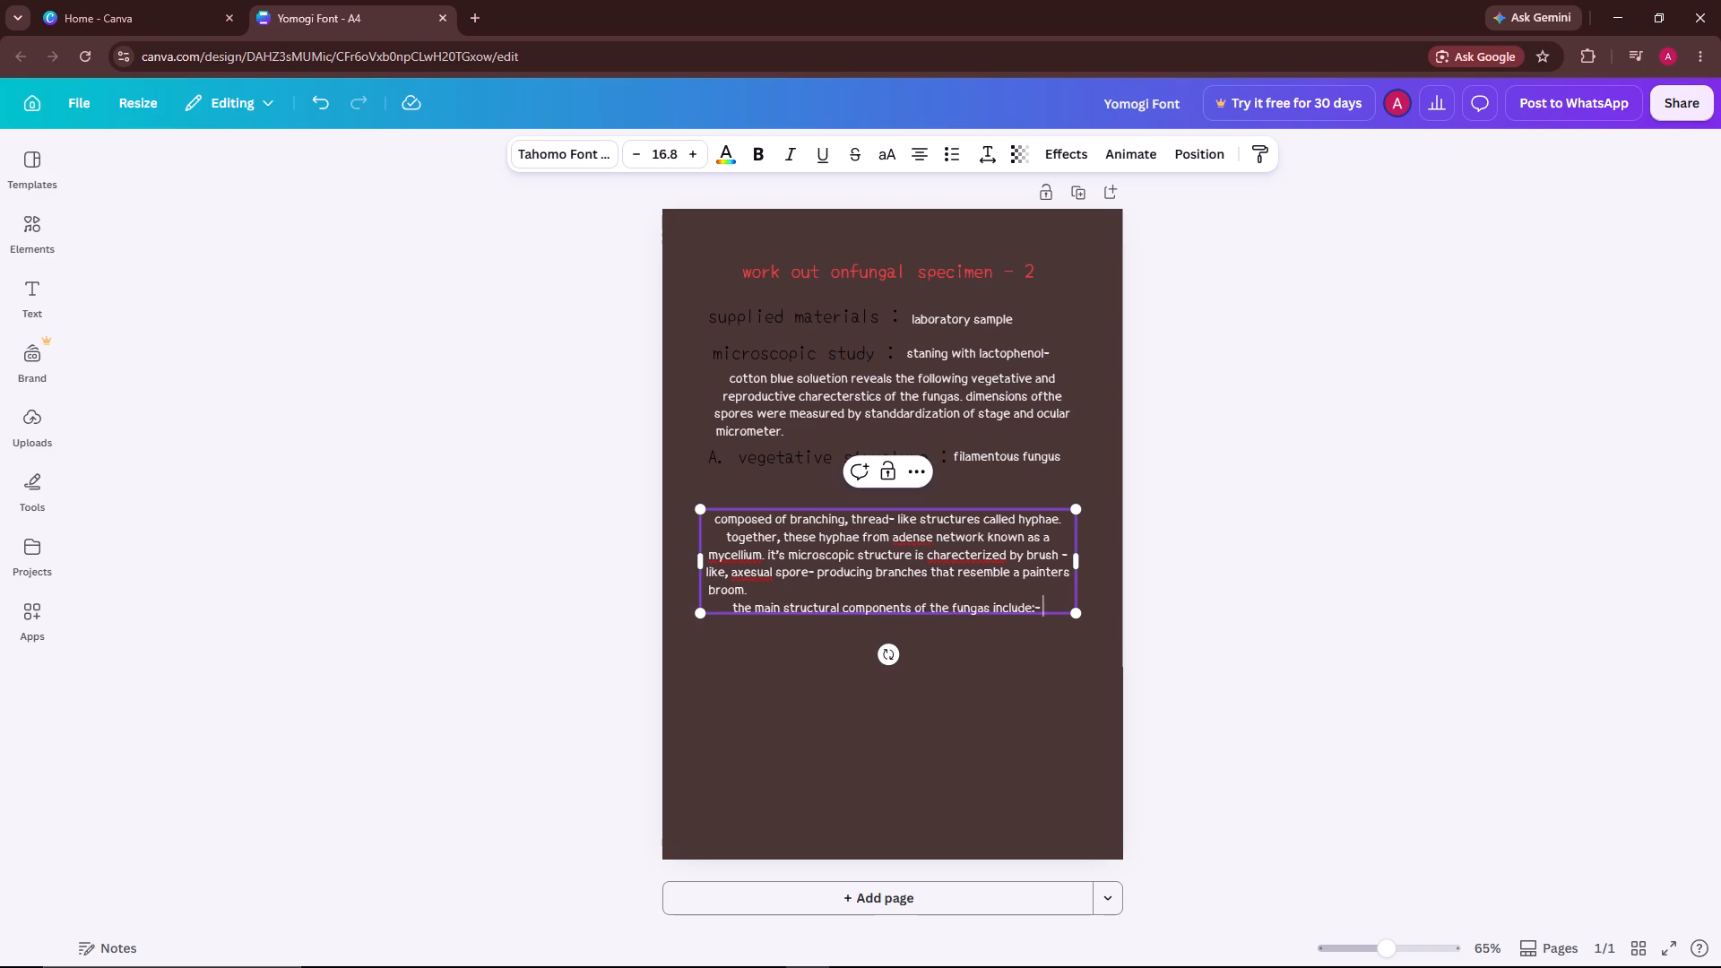
key("space")
key("space")
key("space")
key("space")
key("space")
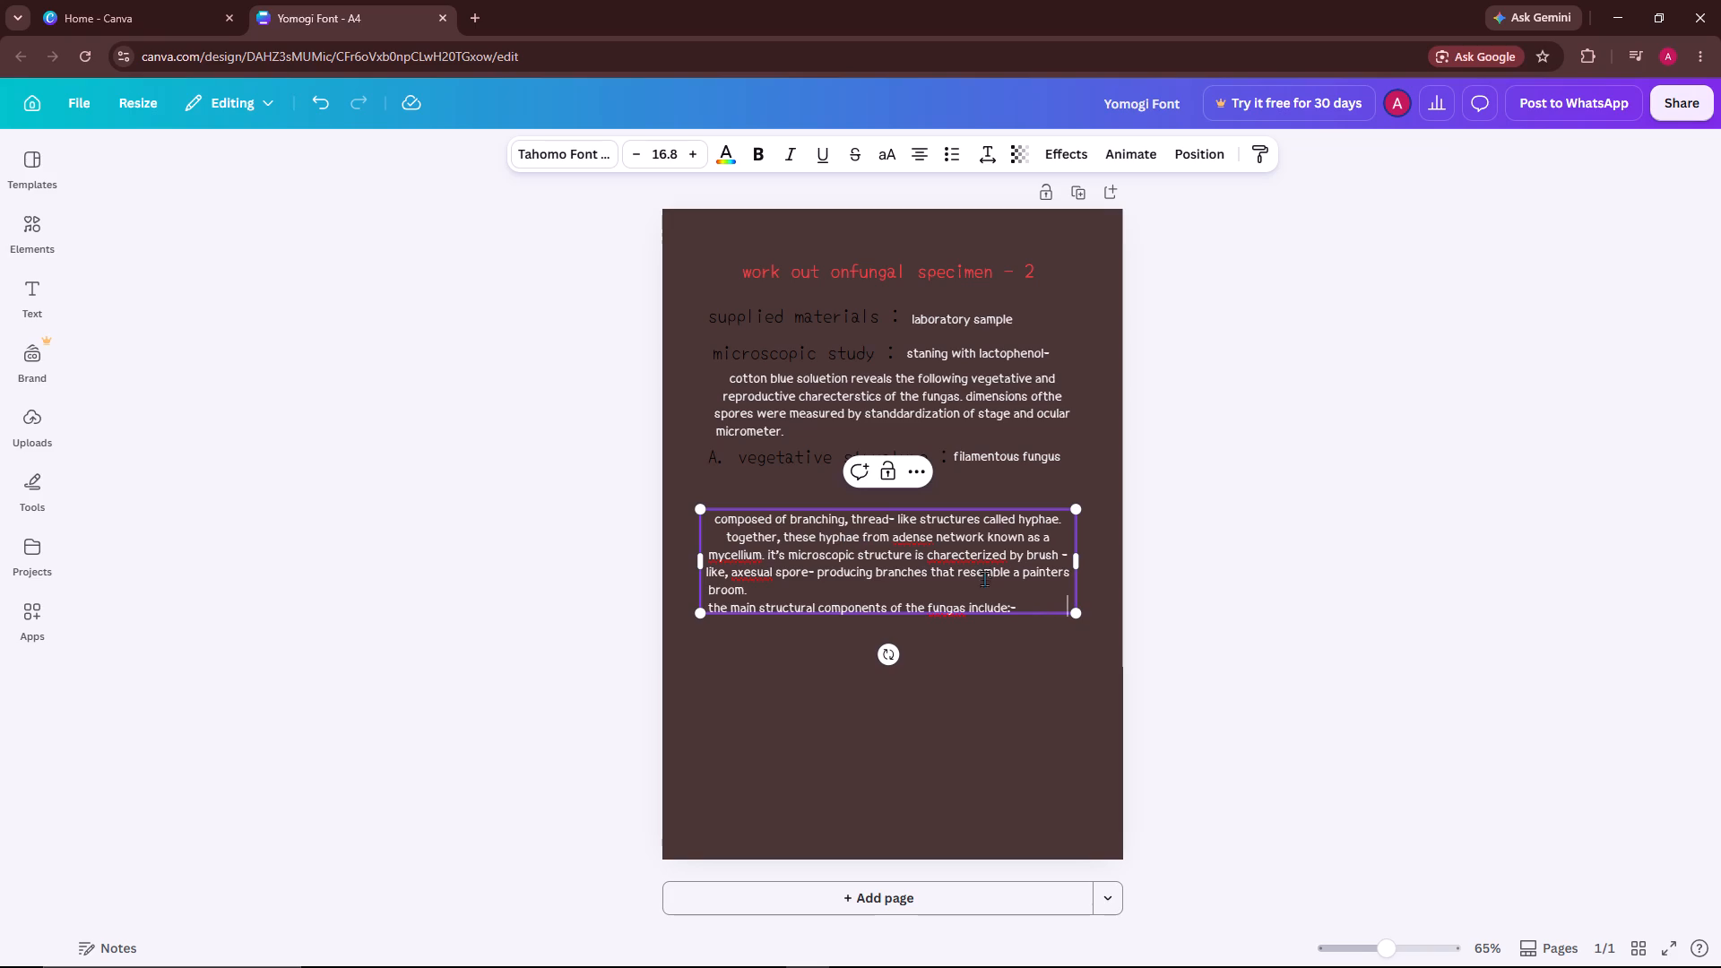
Insert a space between "include" and ":-" in the paragraph's last line.
left_click(1008, 608)
key("space")
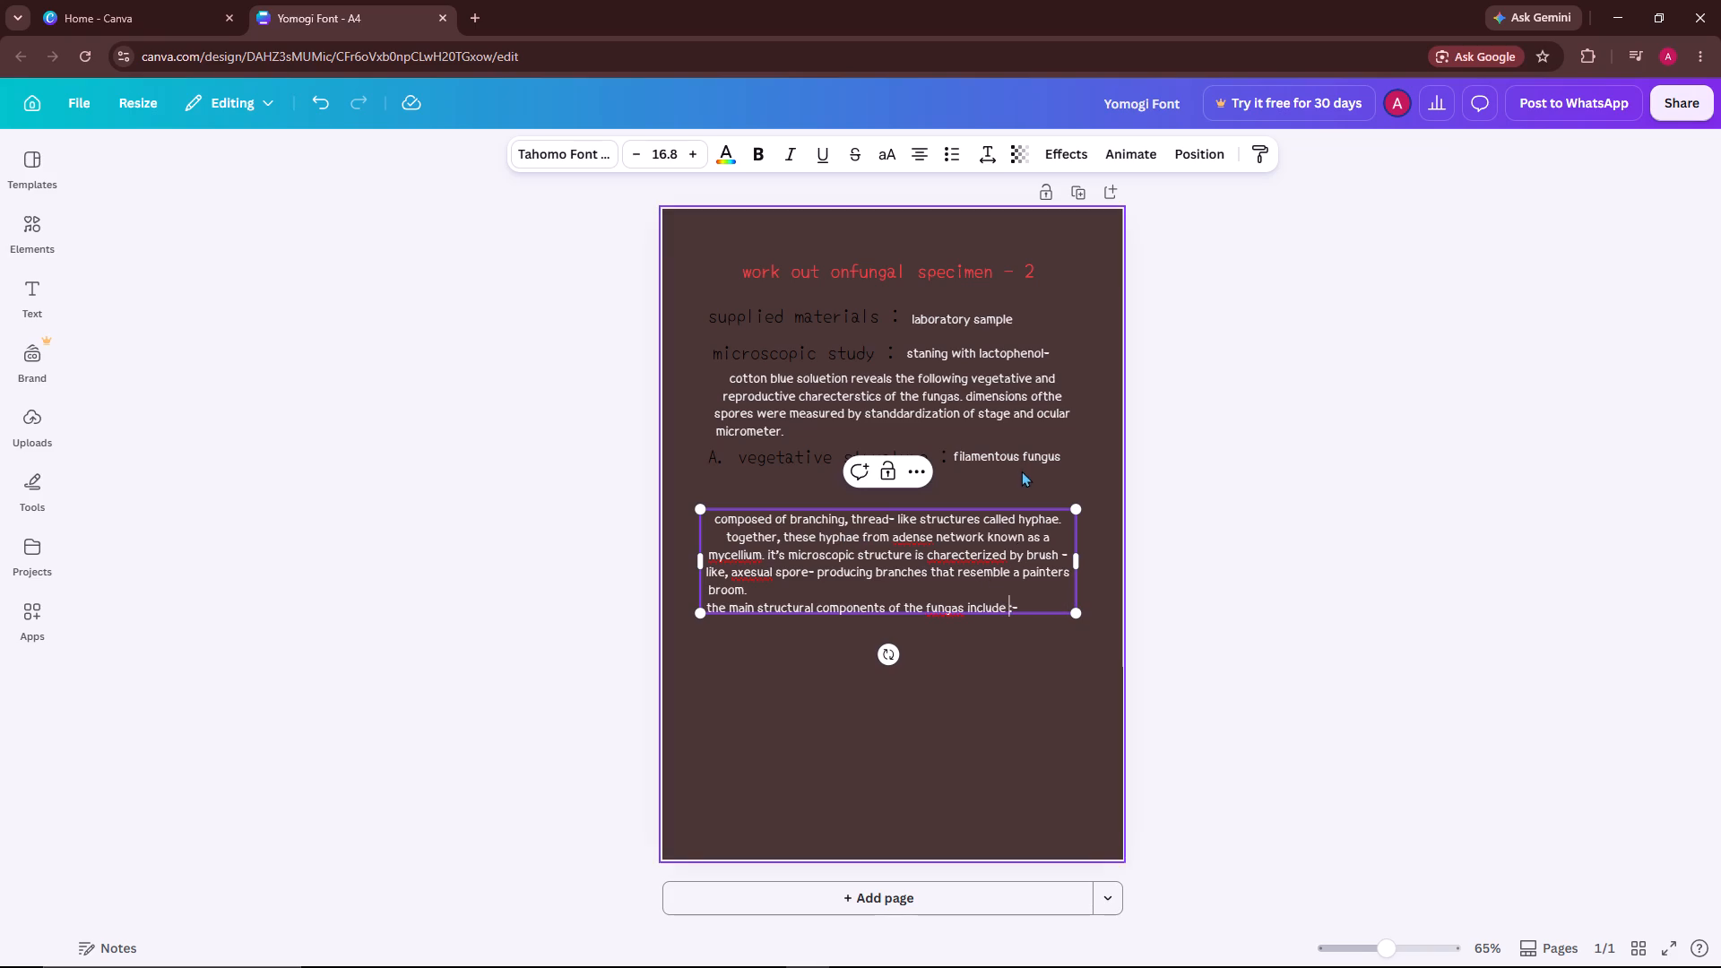
left_click(942, 699)
Move the hyphae paragraph up to sit directly beneath the "A. vegetative structure :" line.
left_click_drag(869, 582, 869, 562)
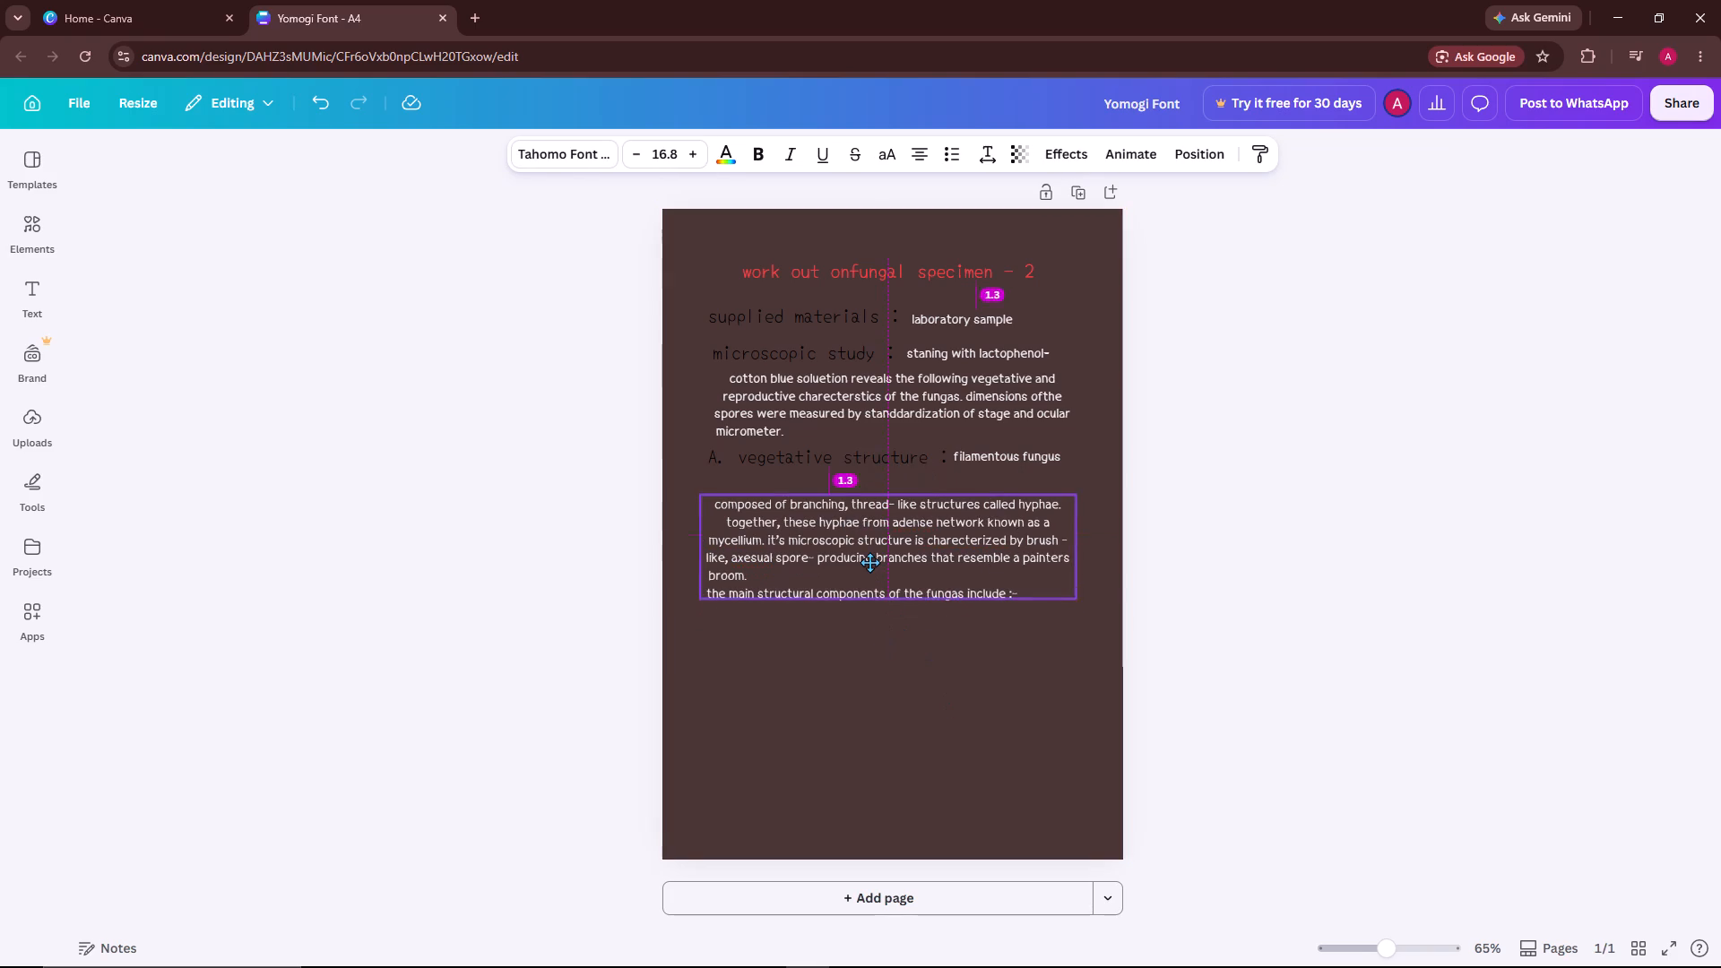
left_click_drag(869, 562, 869, 543)
left_click(1021, 655)
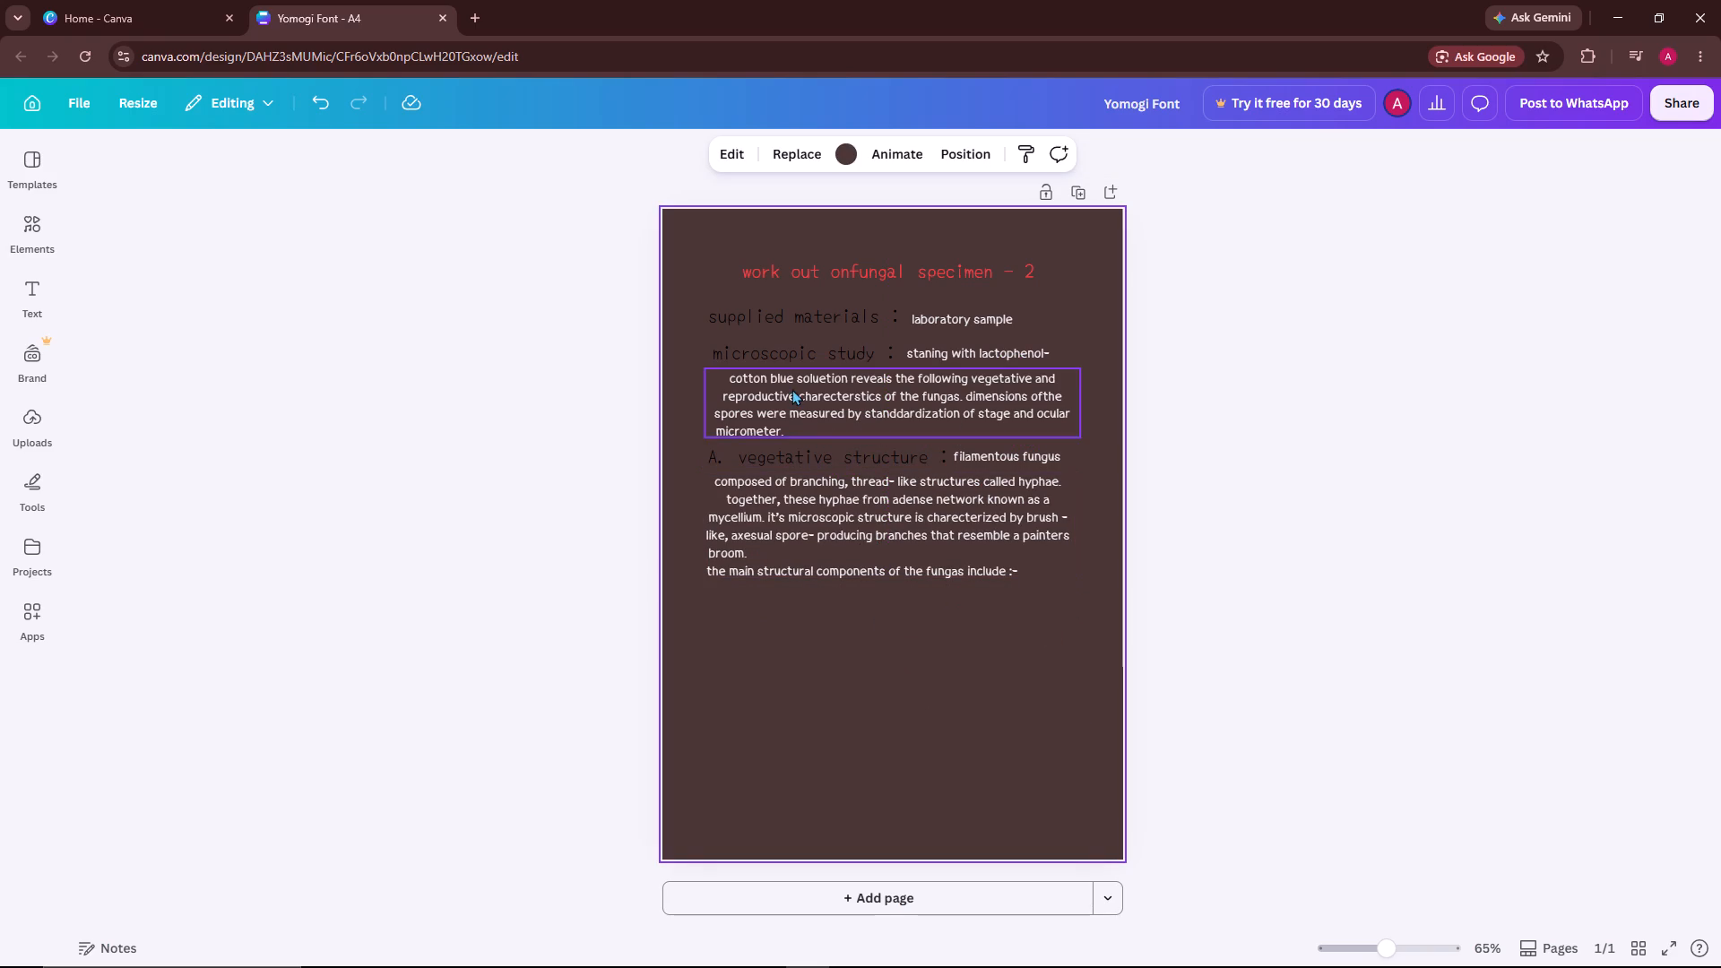
Duplicate the "microscopic study :" heading and place the copy just below the main structural components line, near the paragraph's left edge.
left_click(765, 350)
left_click(809, 305)
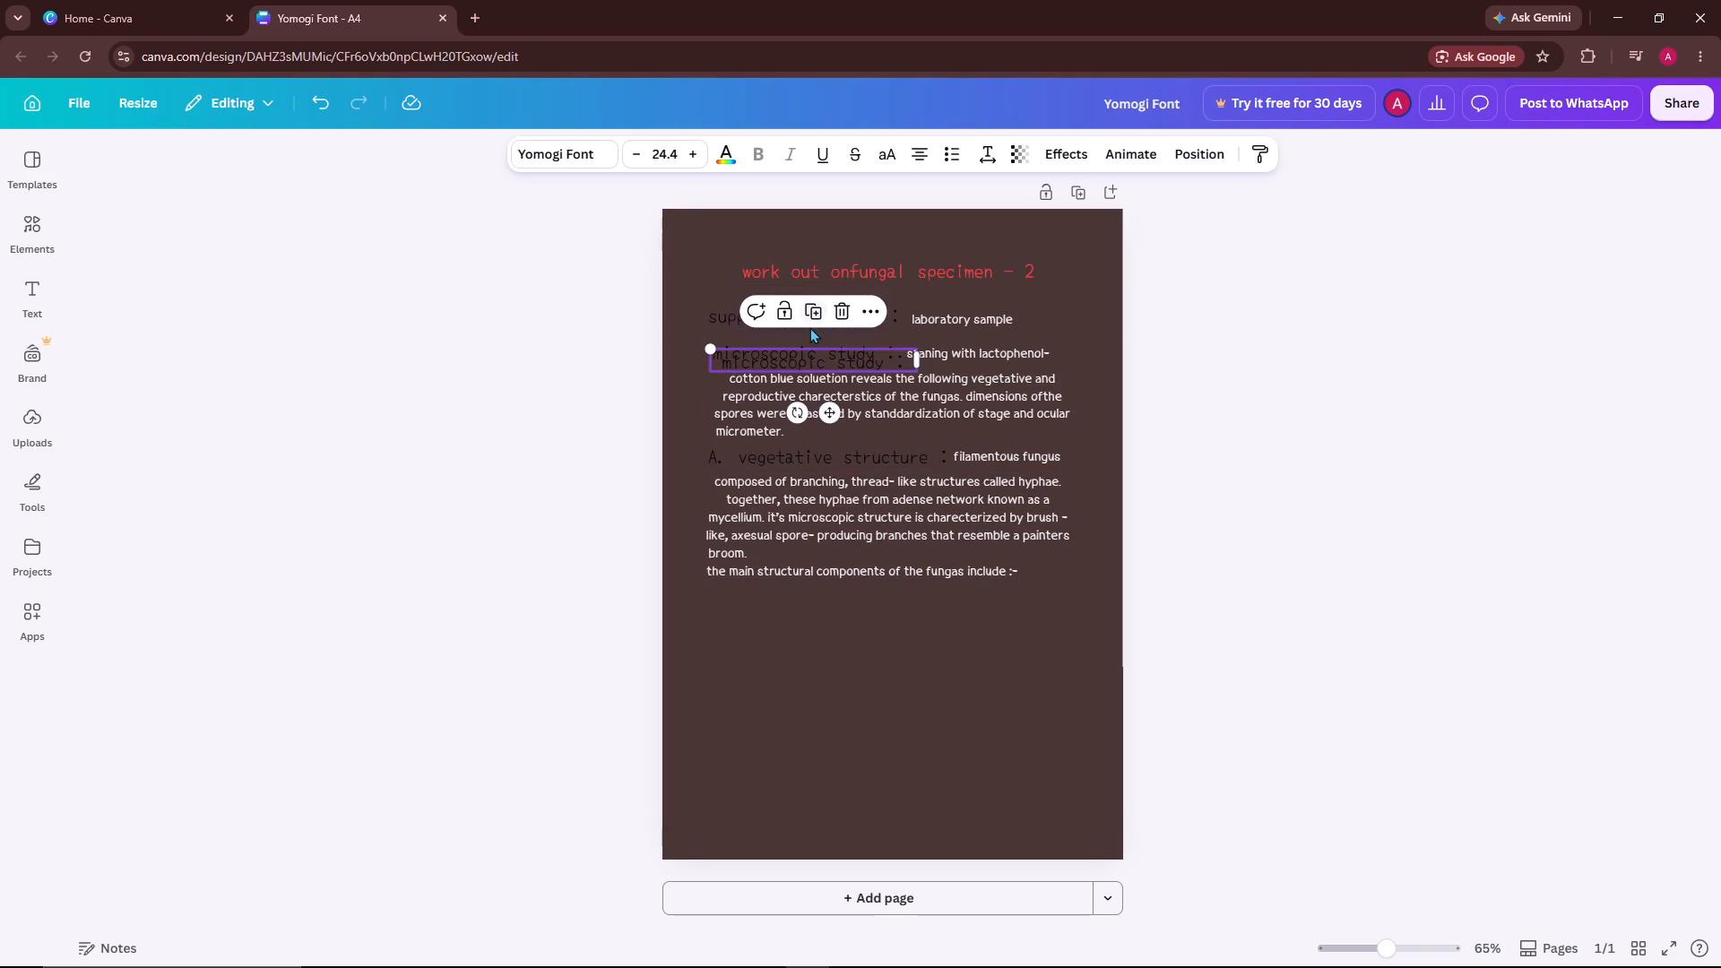
left_click_drag(809, 358, 803, 596)
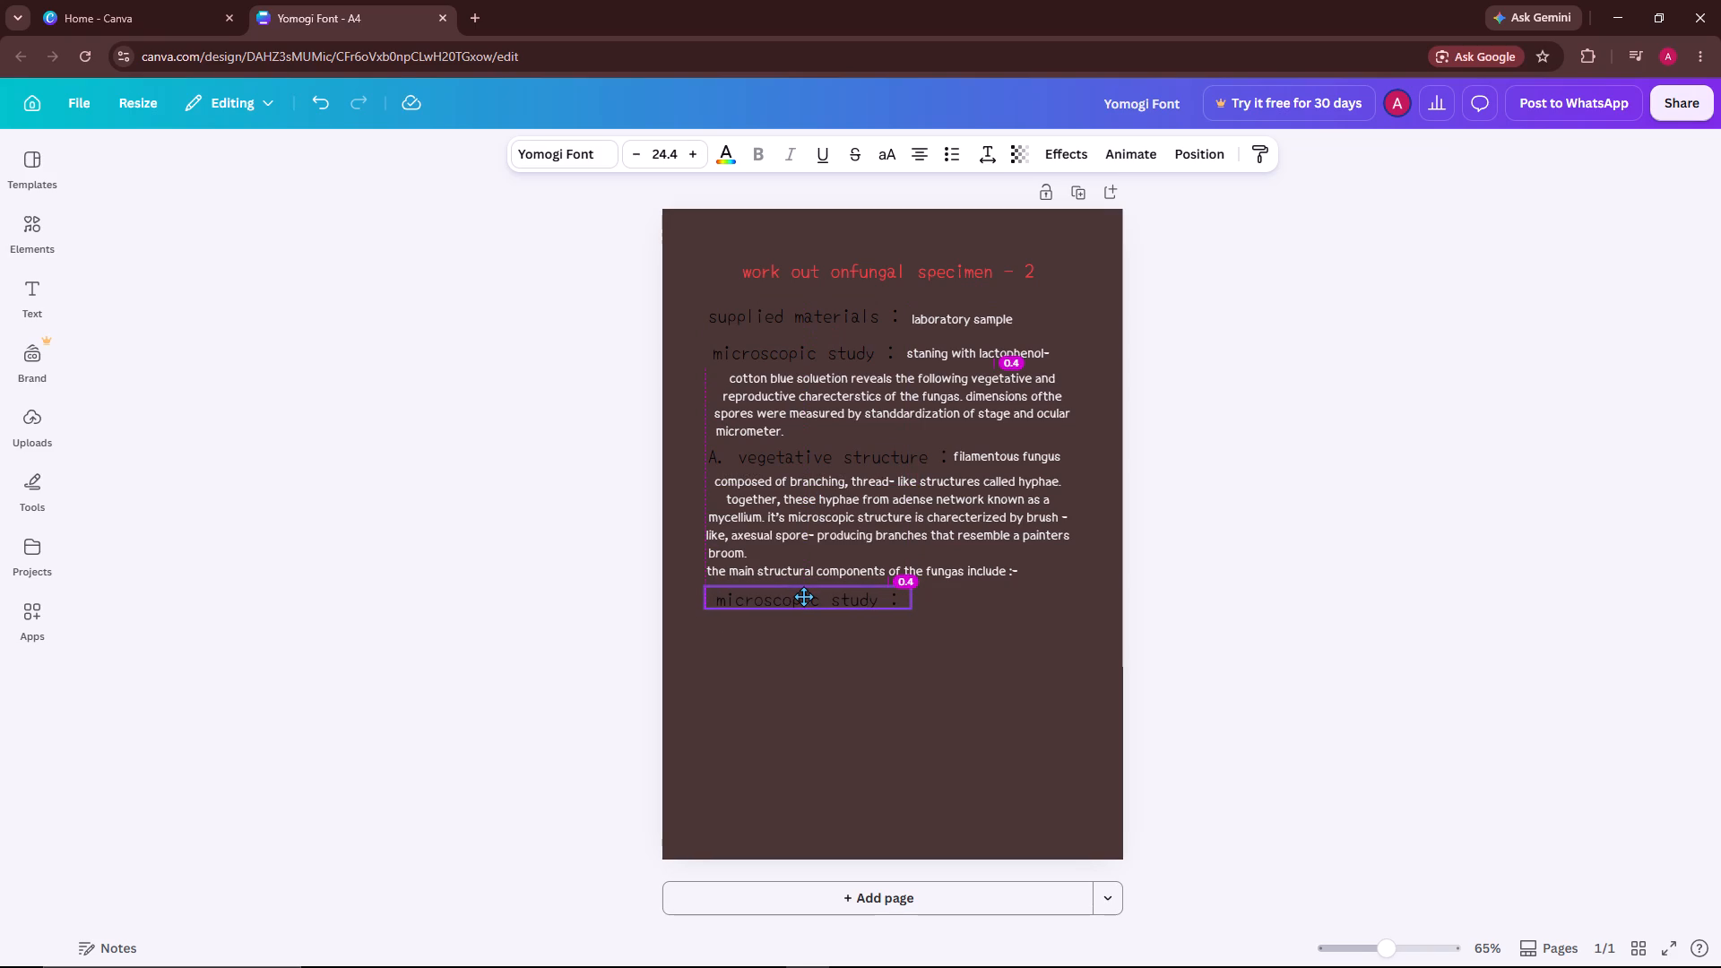
left_click_drag(803, 596, 803, 588)
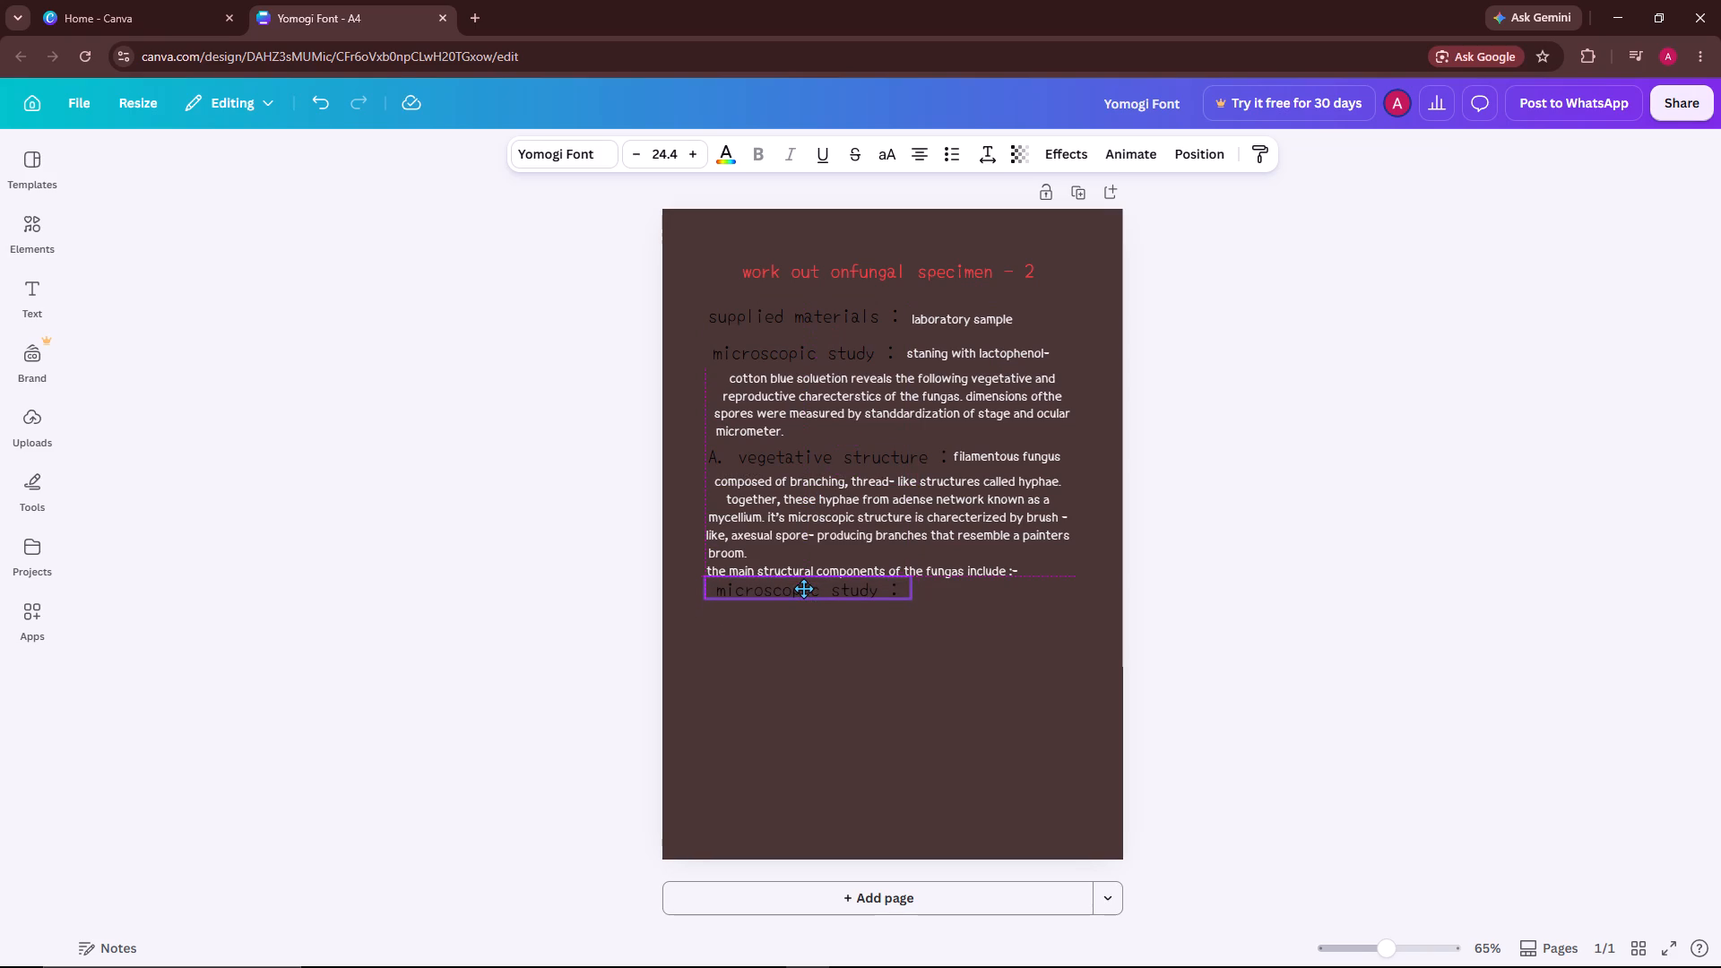
left_click_drag(803, 588, 803, 590)
Replace the copied heading's text with the numbered item "1. hyphae :".
left_click(853, 595)
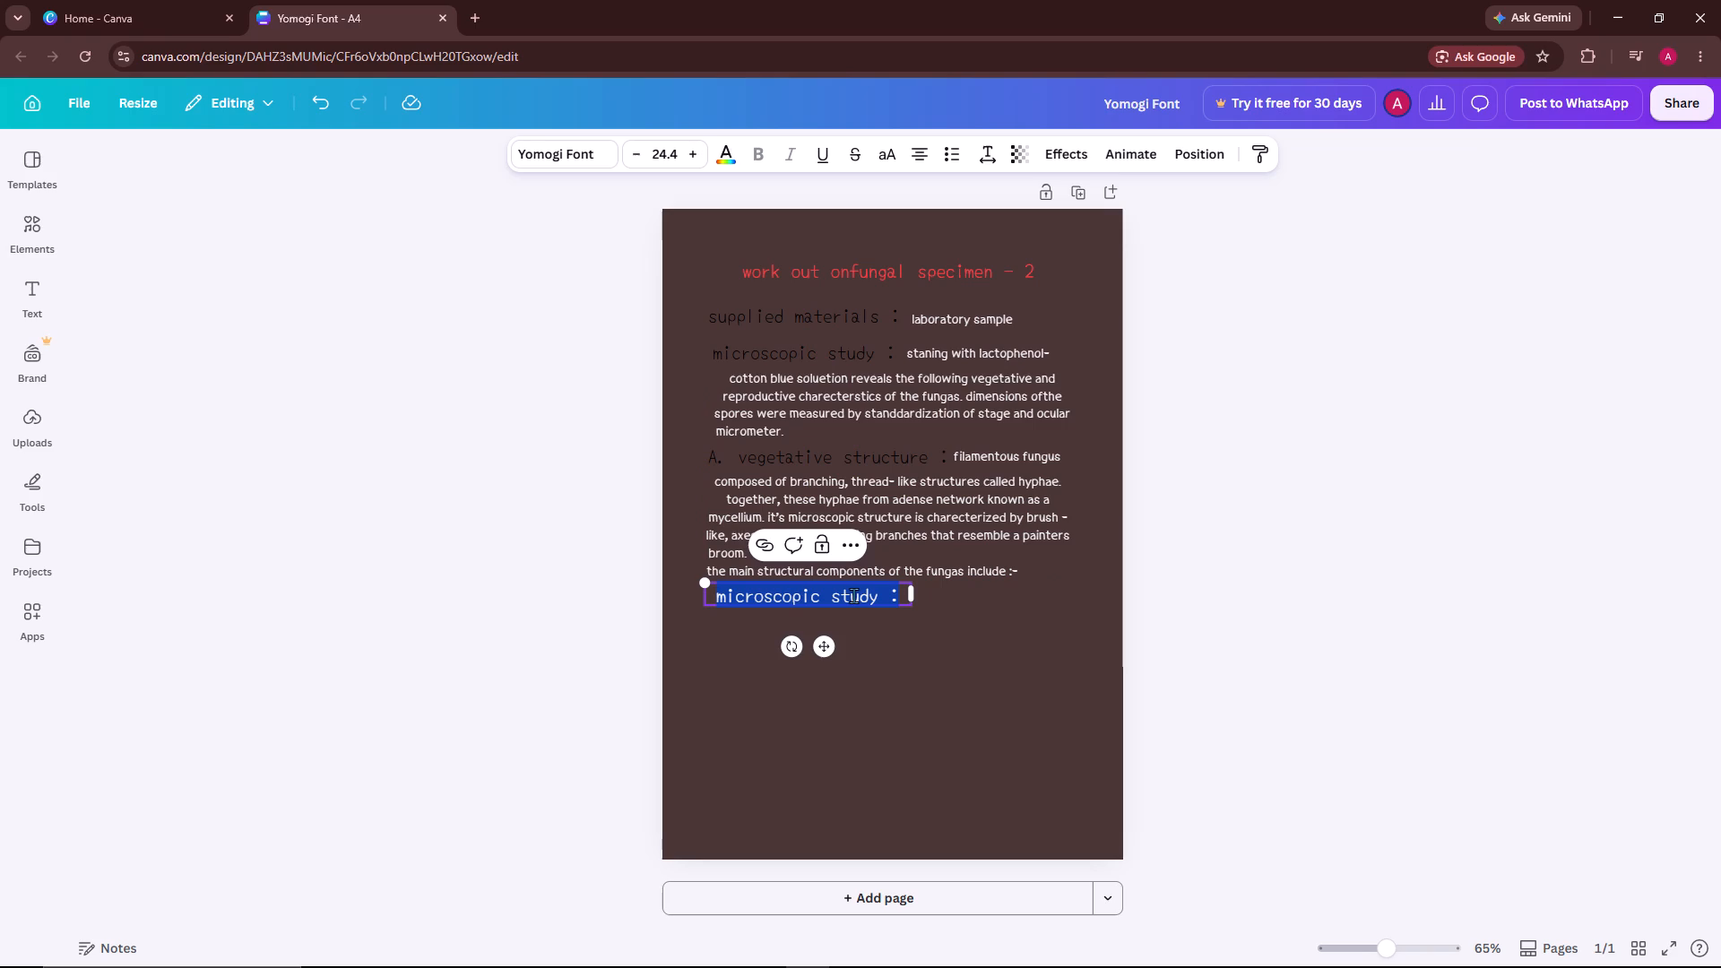
key("BackSpace")
key("1")
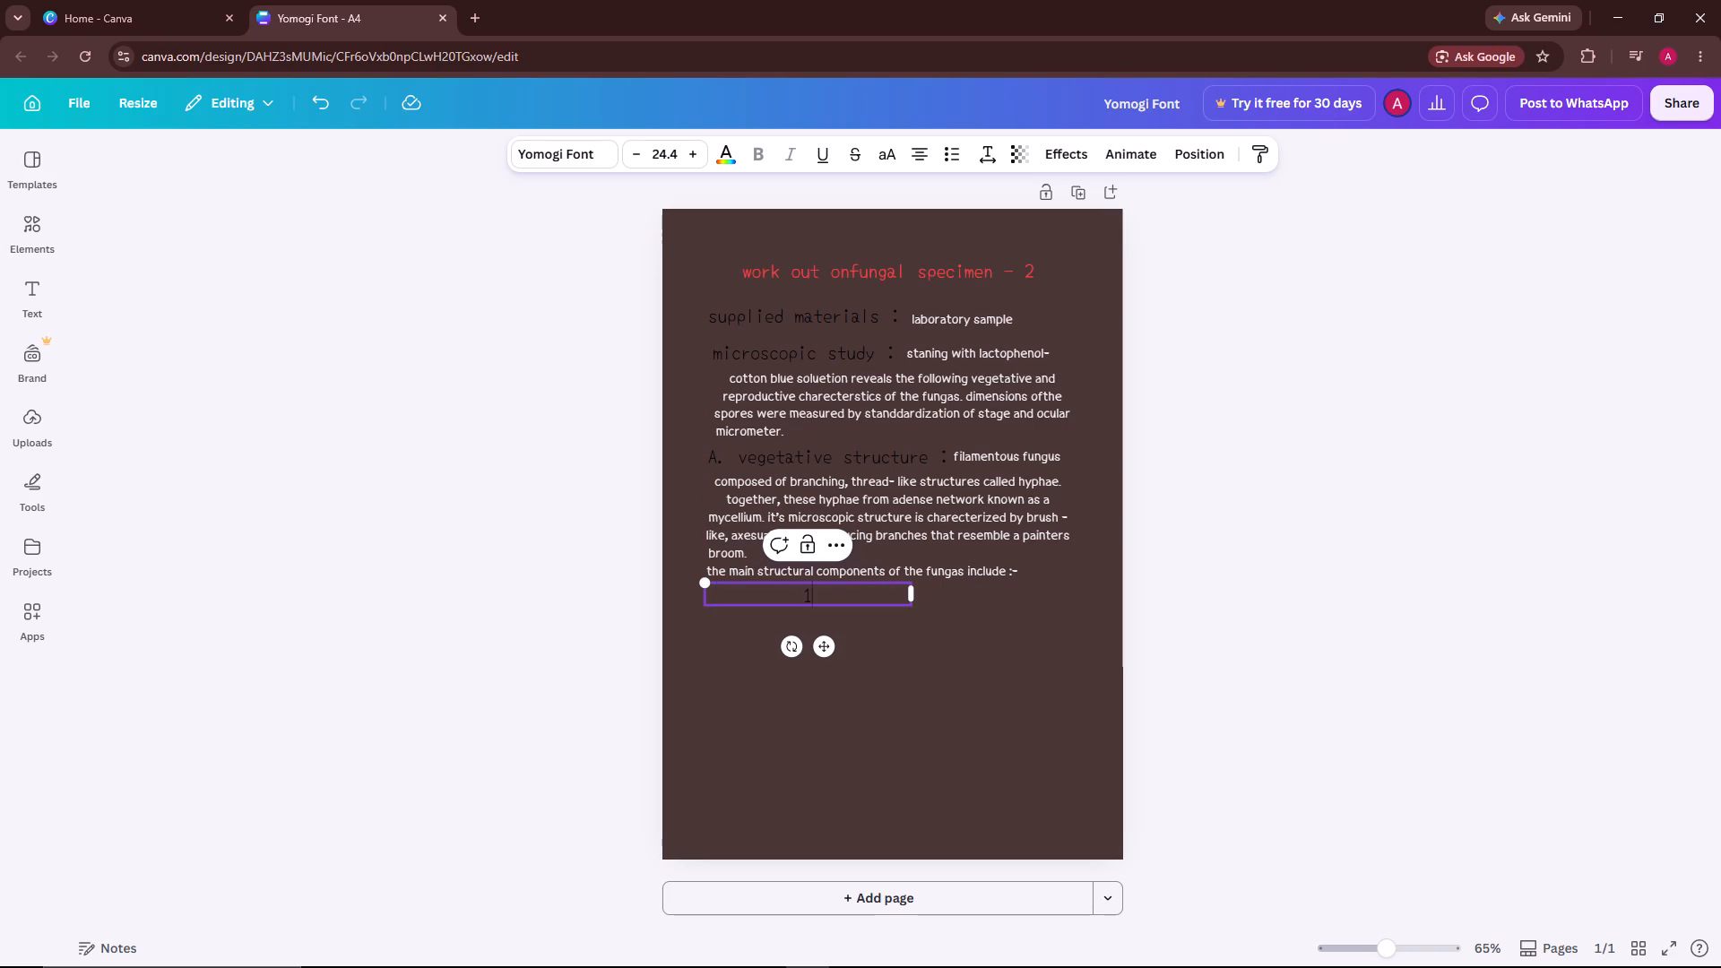
type(".")
key("space")
type("hy")
type("phae")
key("space")
key("shift+colon")
left_click(859, 781)
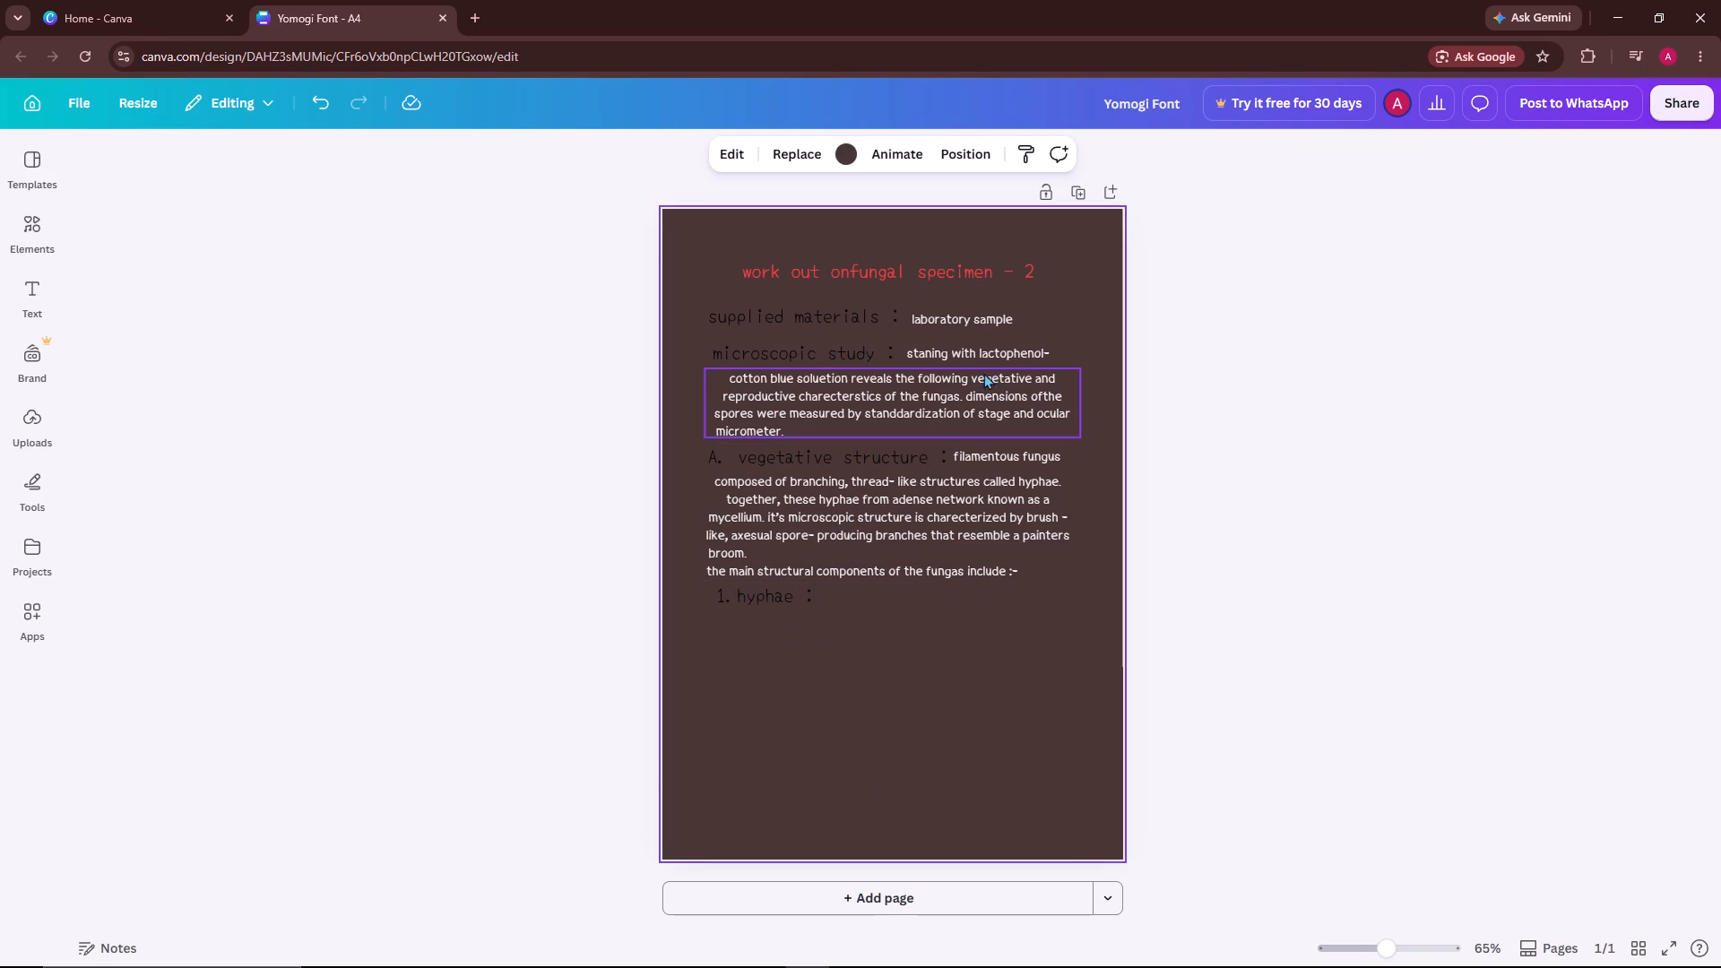
Duplicate the "staning with lactophenol-" text and place the copy directly after the "1. hyphae :" heading.
left_click(990, 351)
left_click(997, 310)
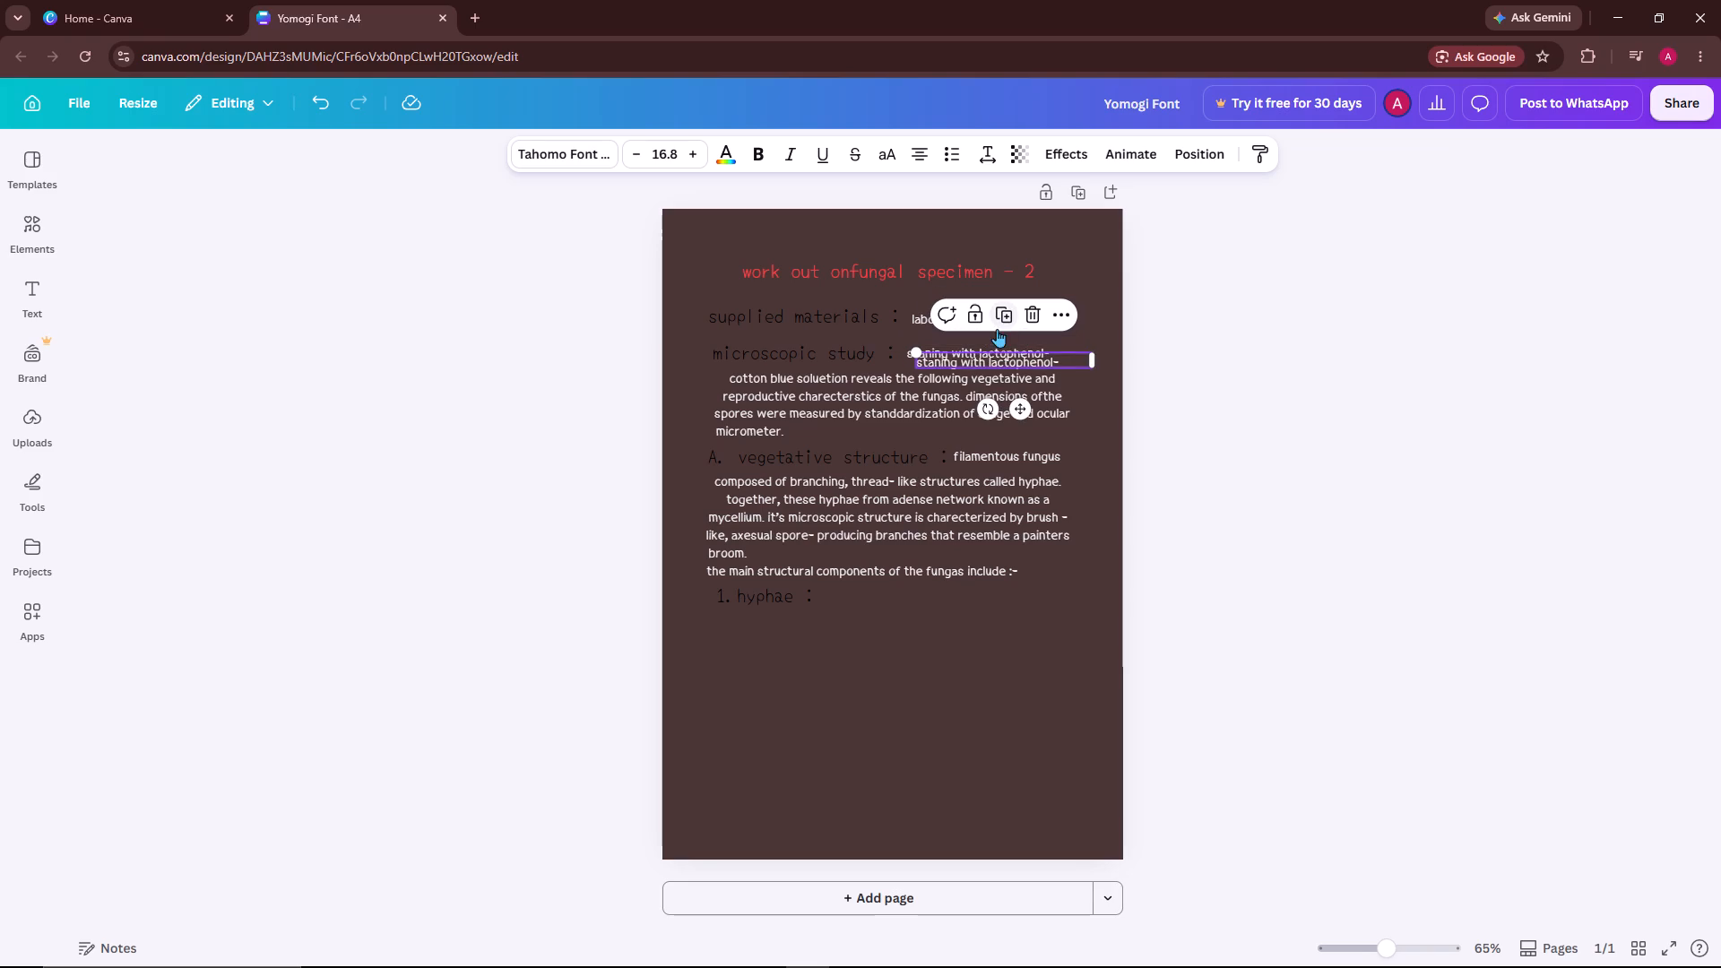
left_click_drag(999, 359, 923, 611)
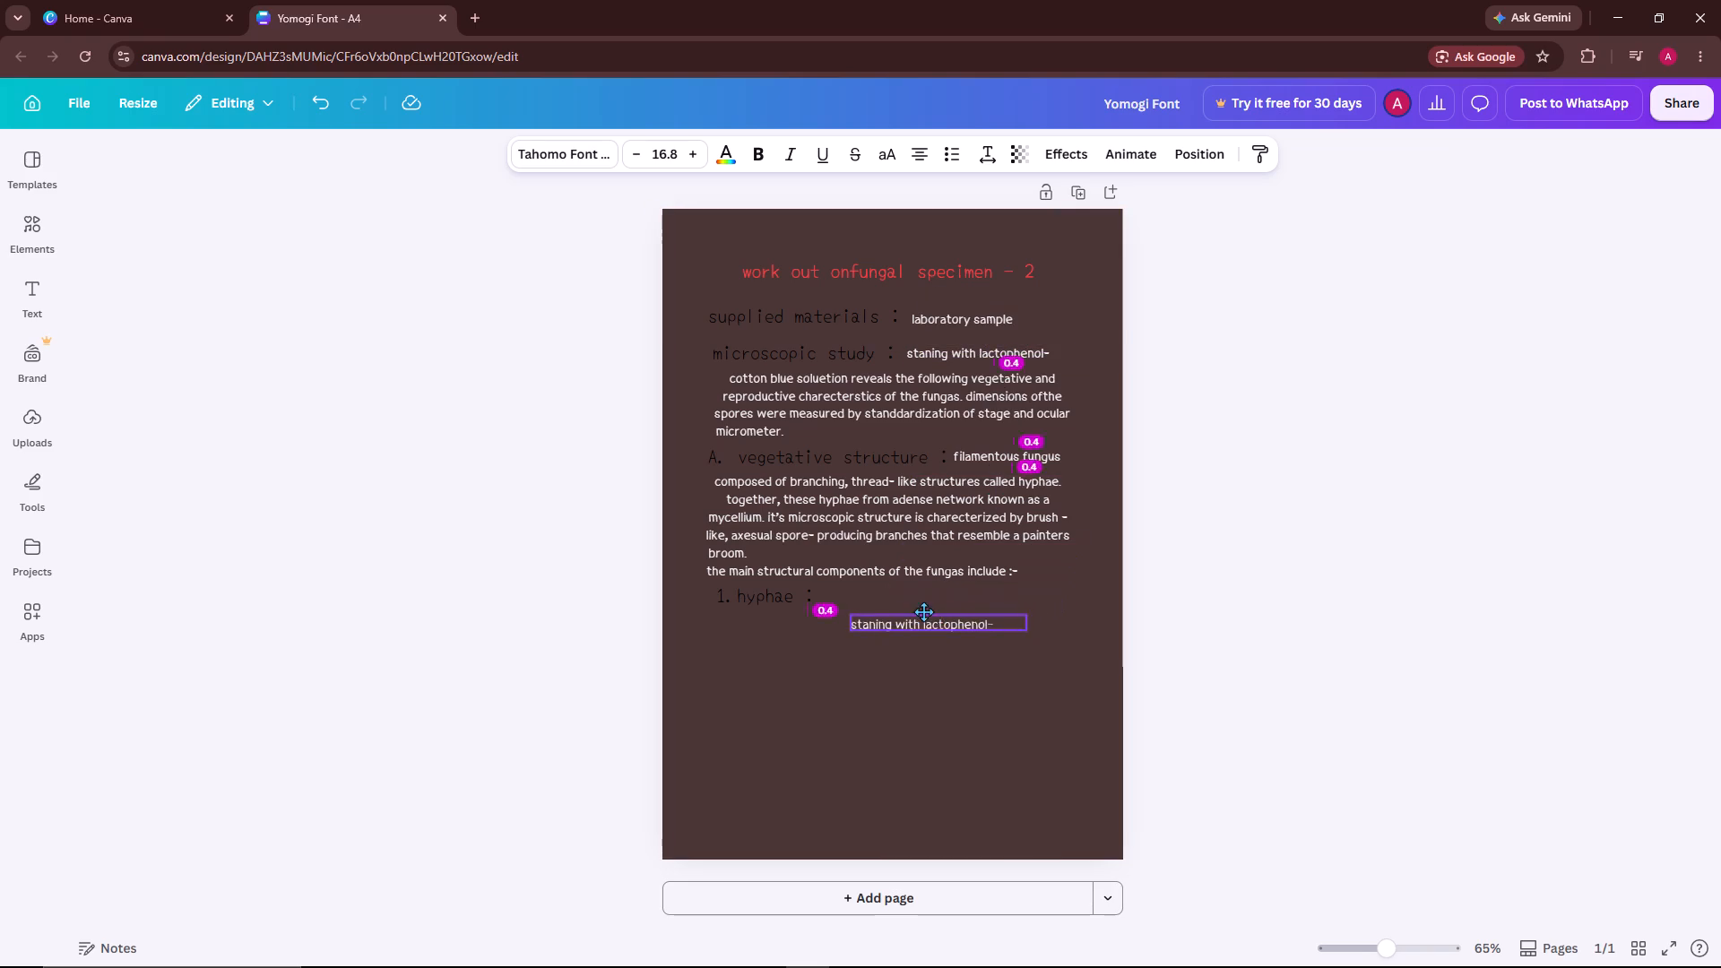
left_click_drag(923, 611, 899, 595)
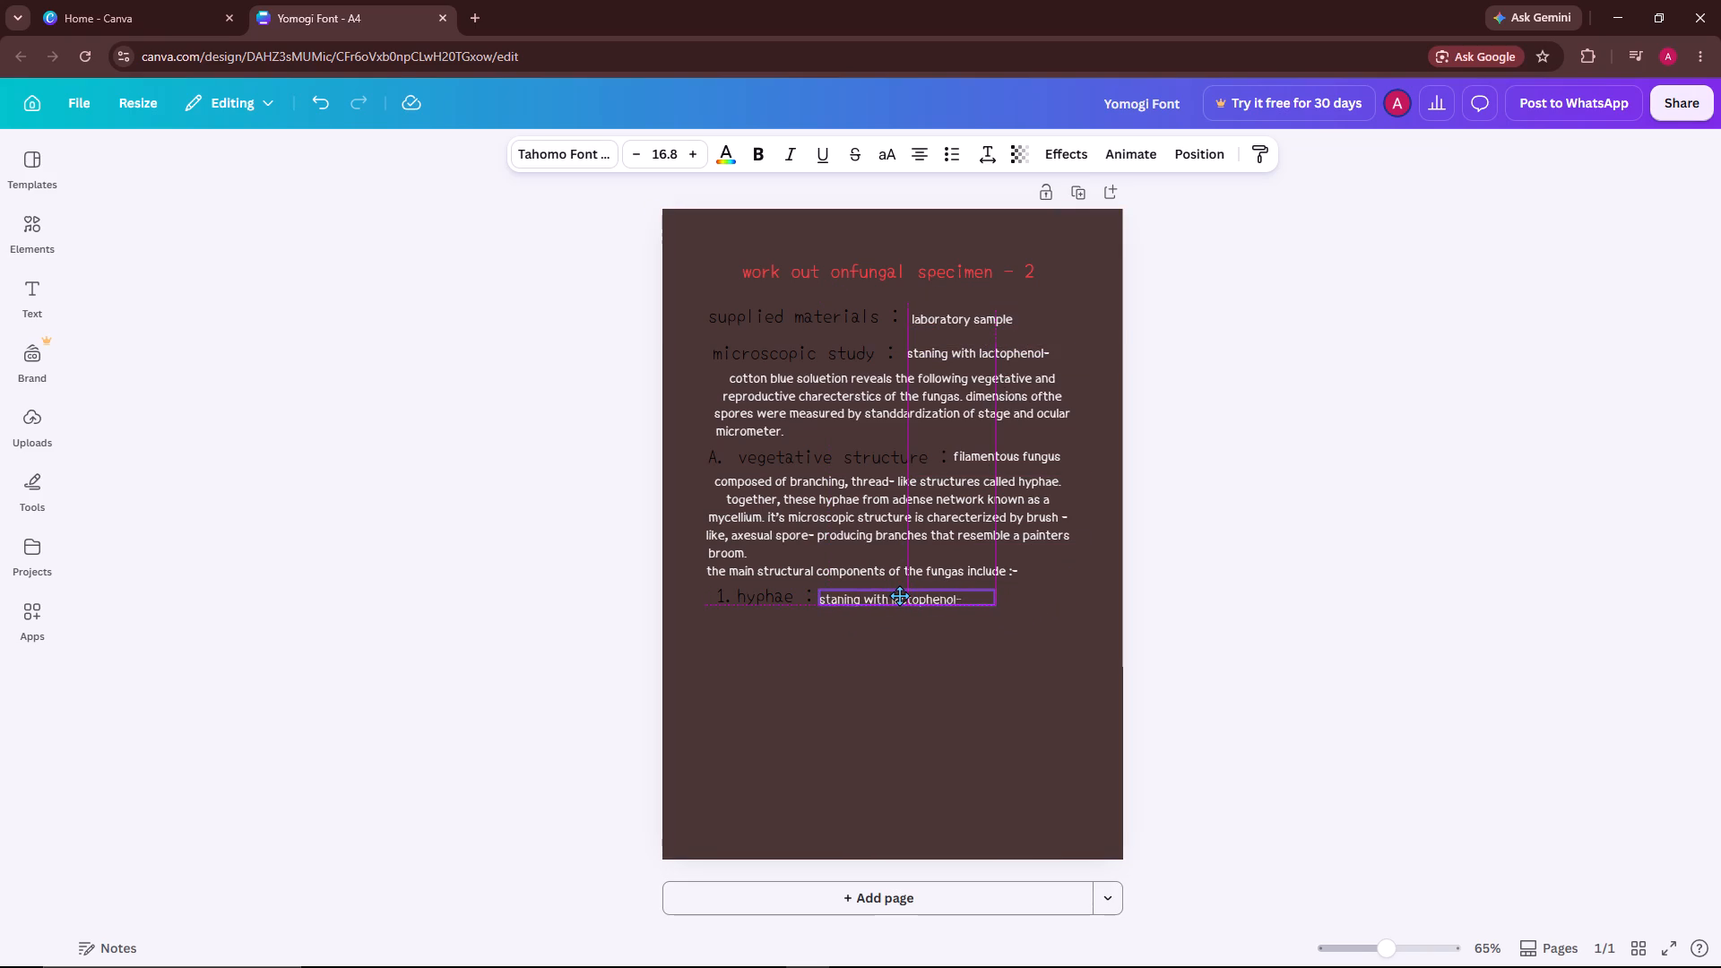
Widen the copied text box beside "1. hyphae :" to about 12, extending it toward the page's right margin.
left_click_drag(899, 595, 899, 597)
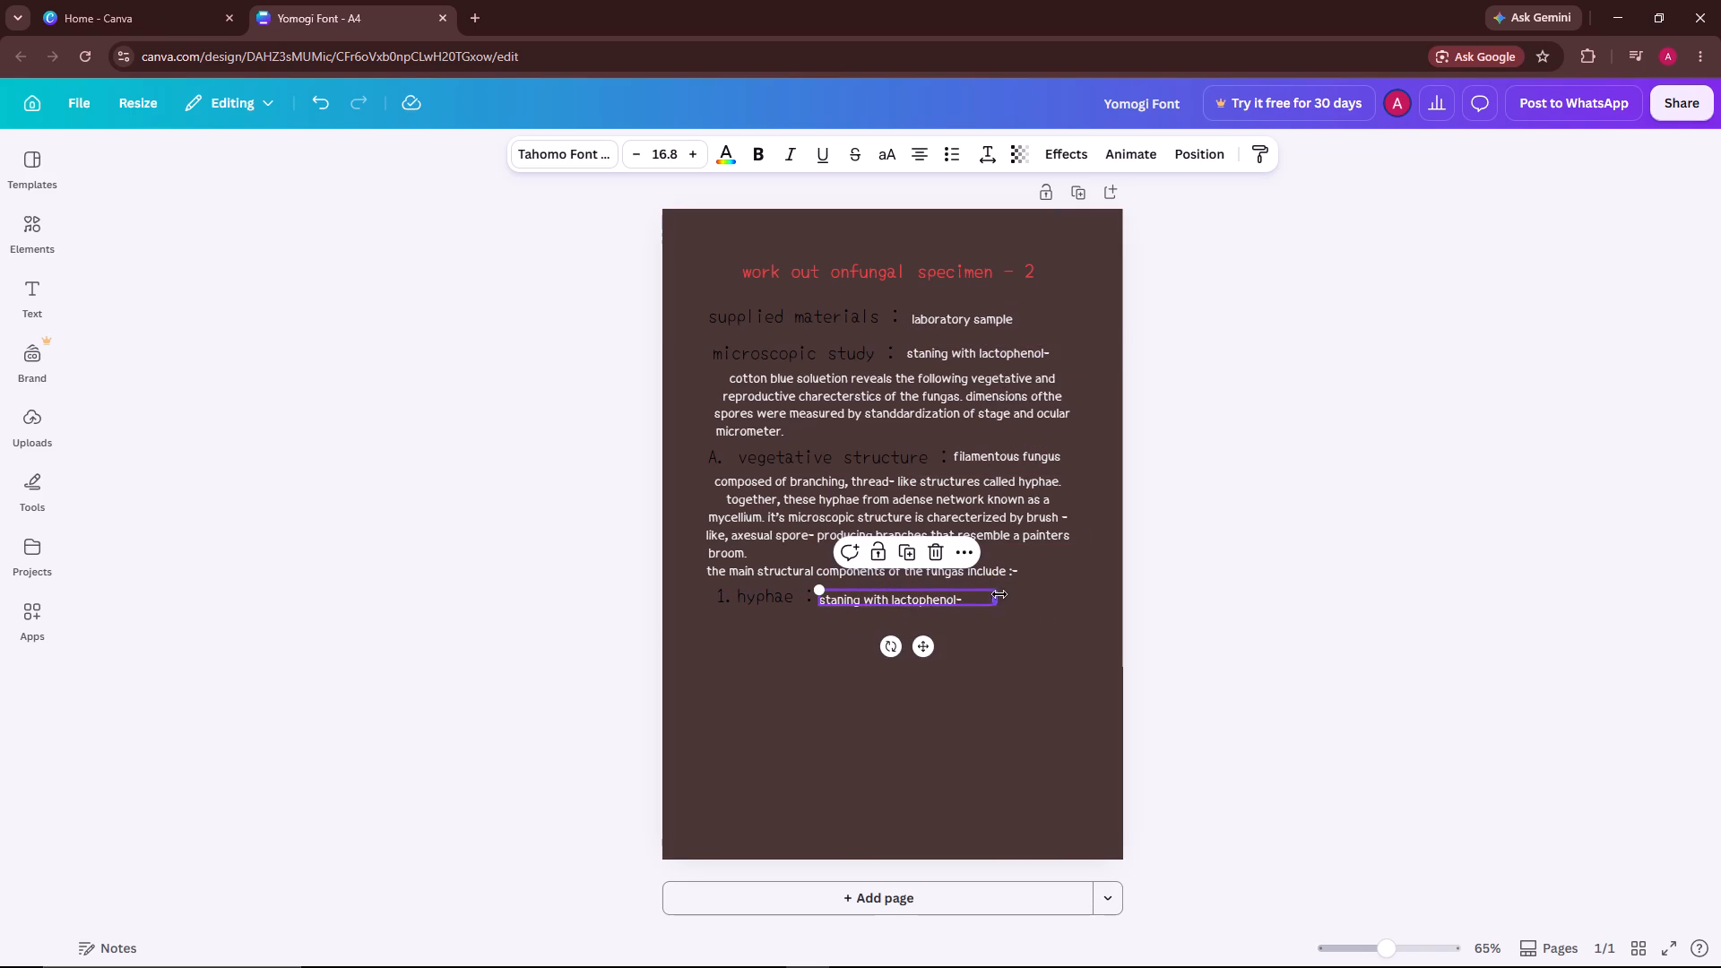
left_click_drag(999, 594, 1086, 592)
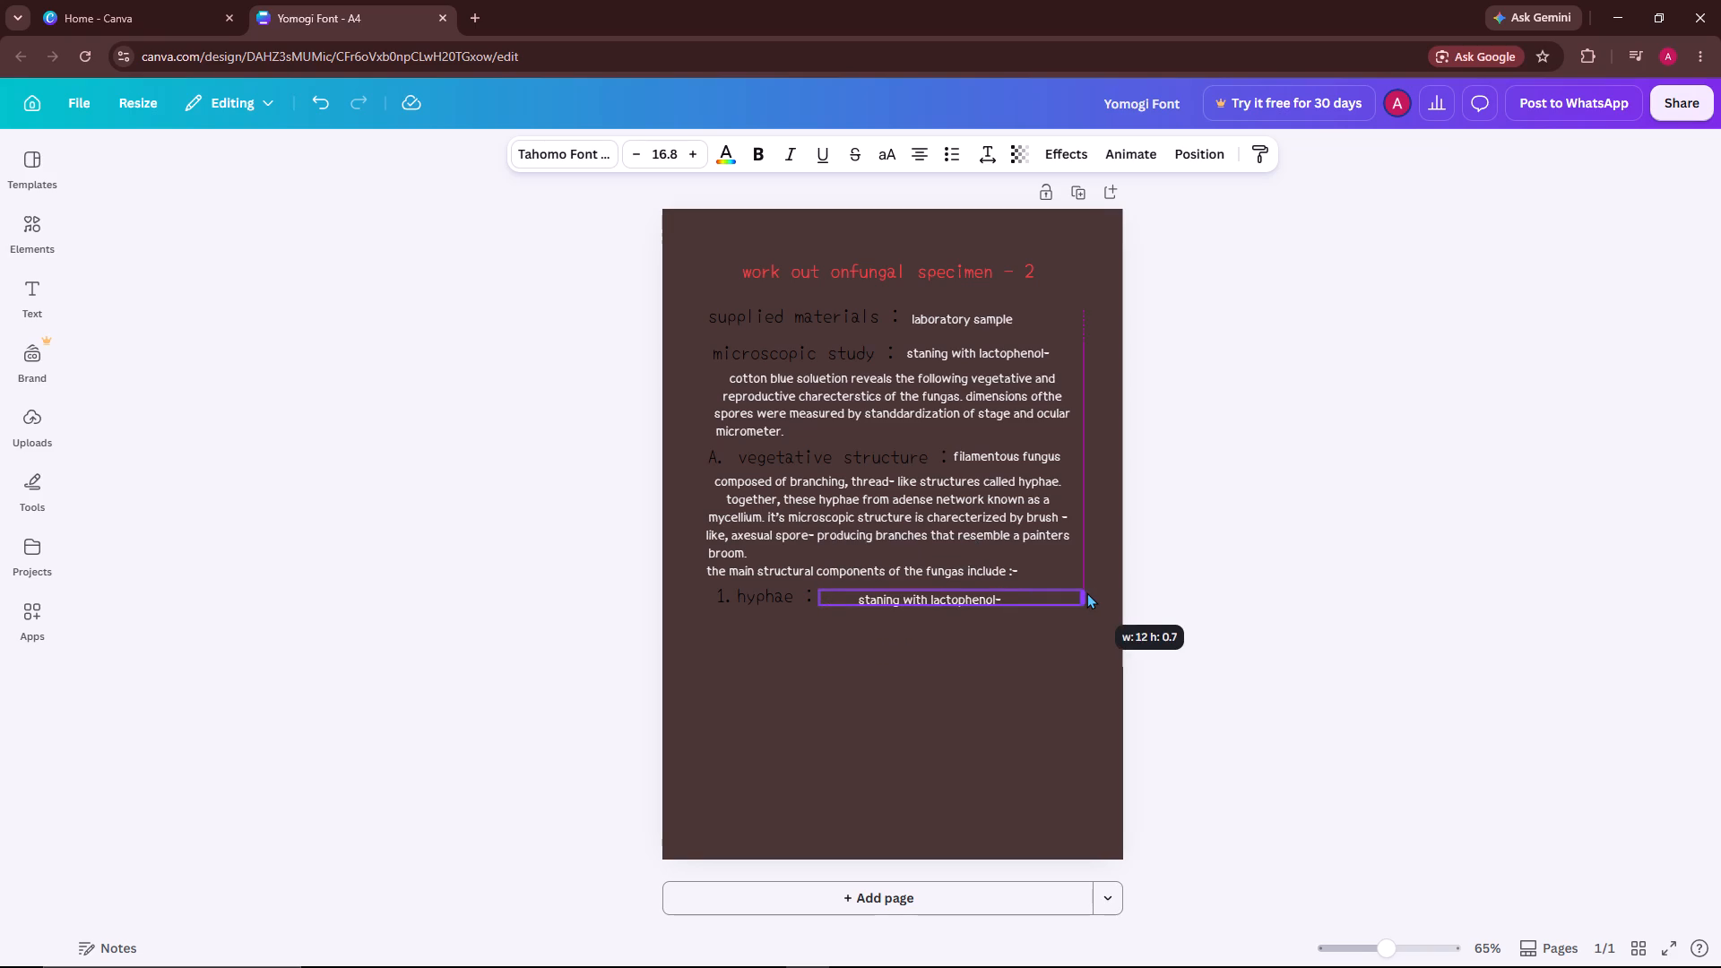
left_click_drag(1086, 592, 1084, 592)
Replace the copied text beside "1. hyphae :" with "long, tubular, and septate filaments".
left_click(1021, 592)
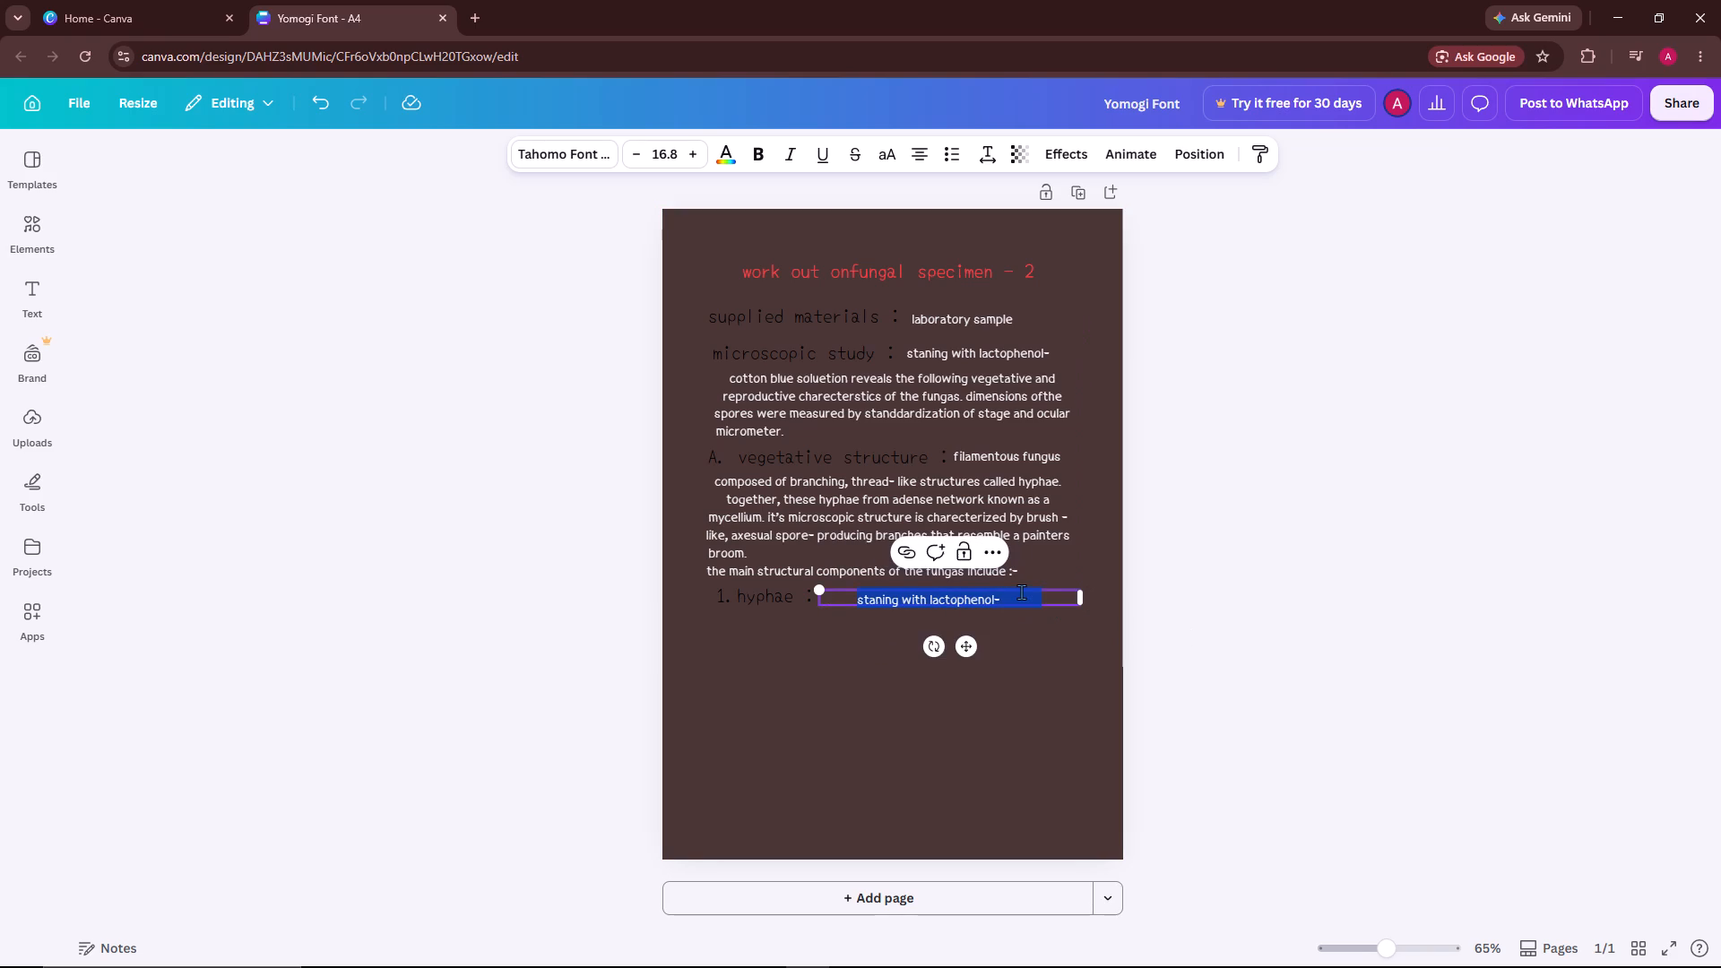
key("BackSpace")
type("long")
type(",")
key("space")
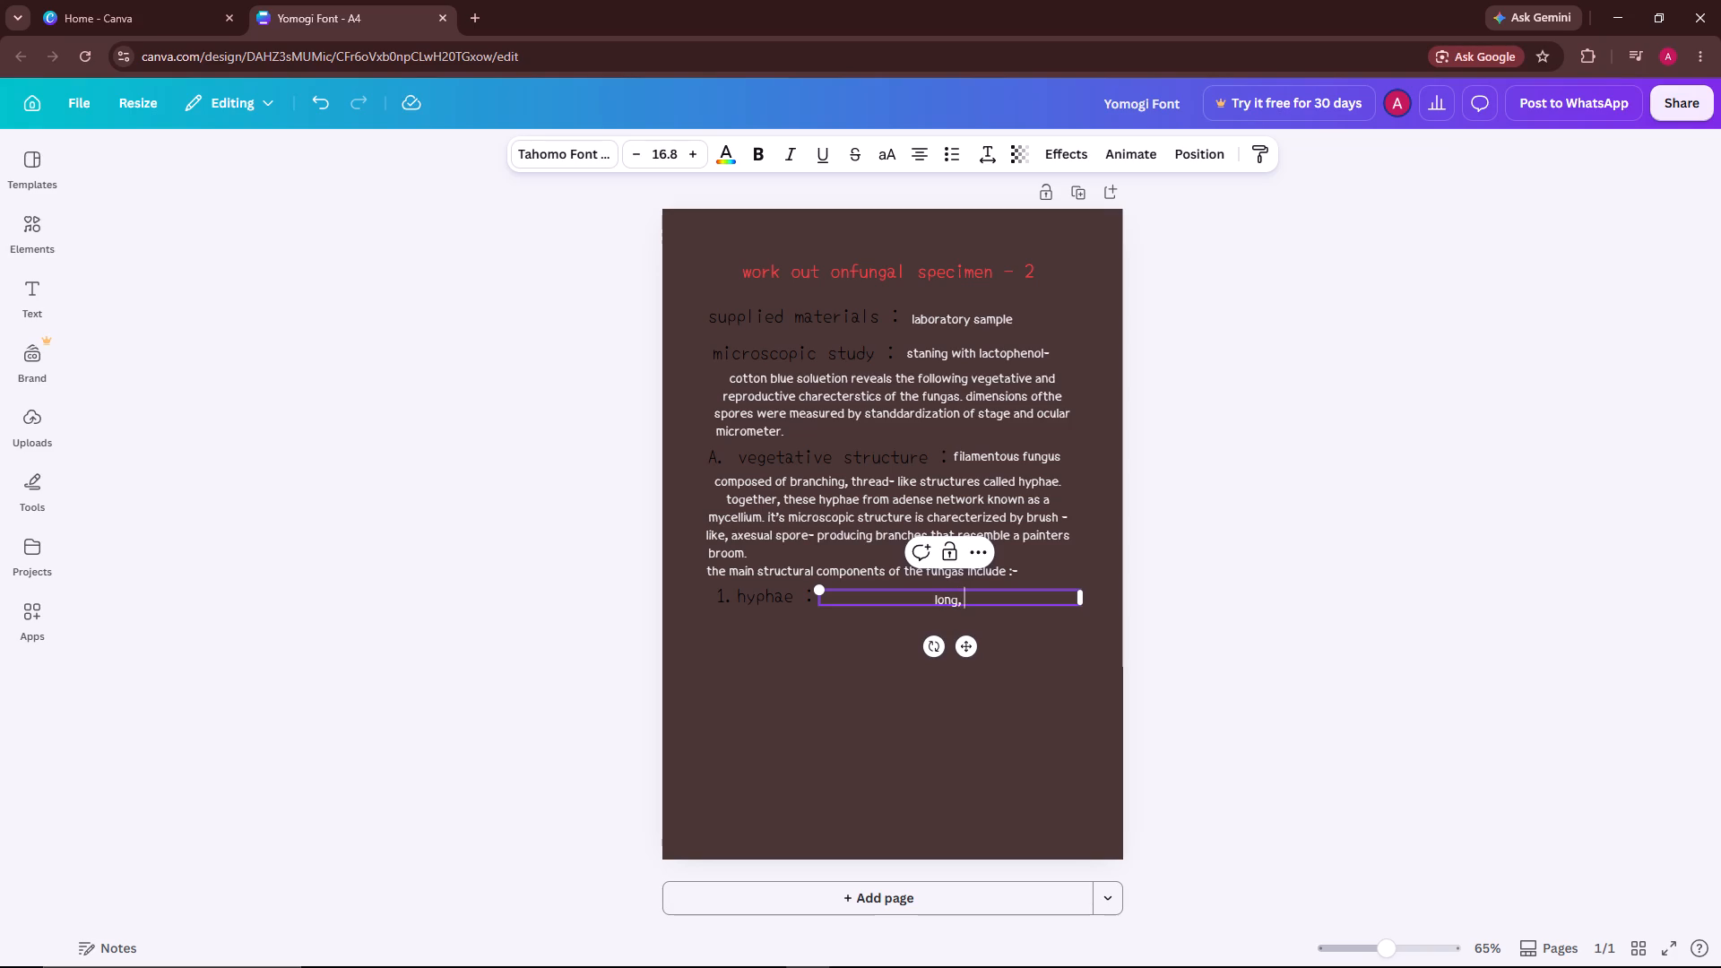
key("t")
type("ubul")
key("BackSpace")
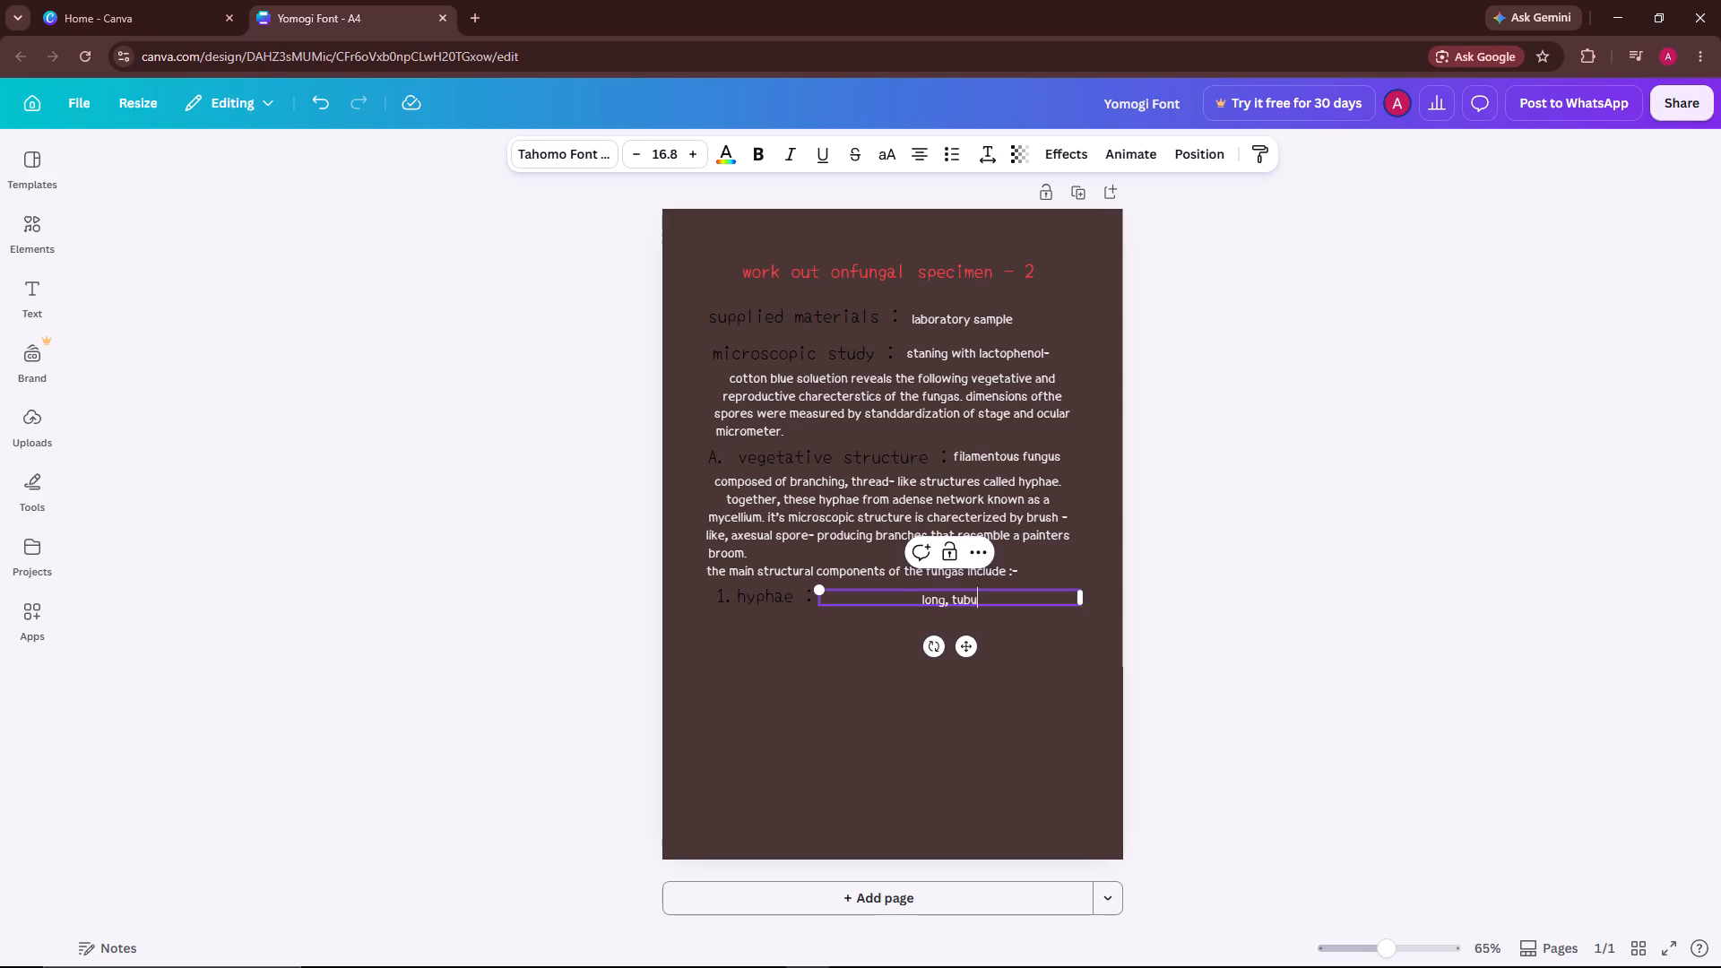
type("ar")
key("space")
key("BackSpace")
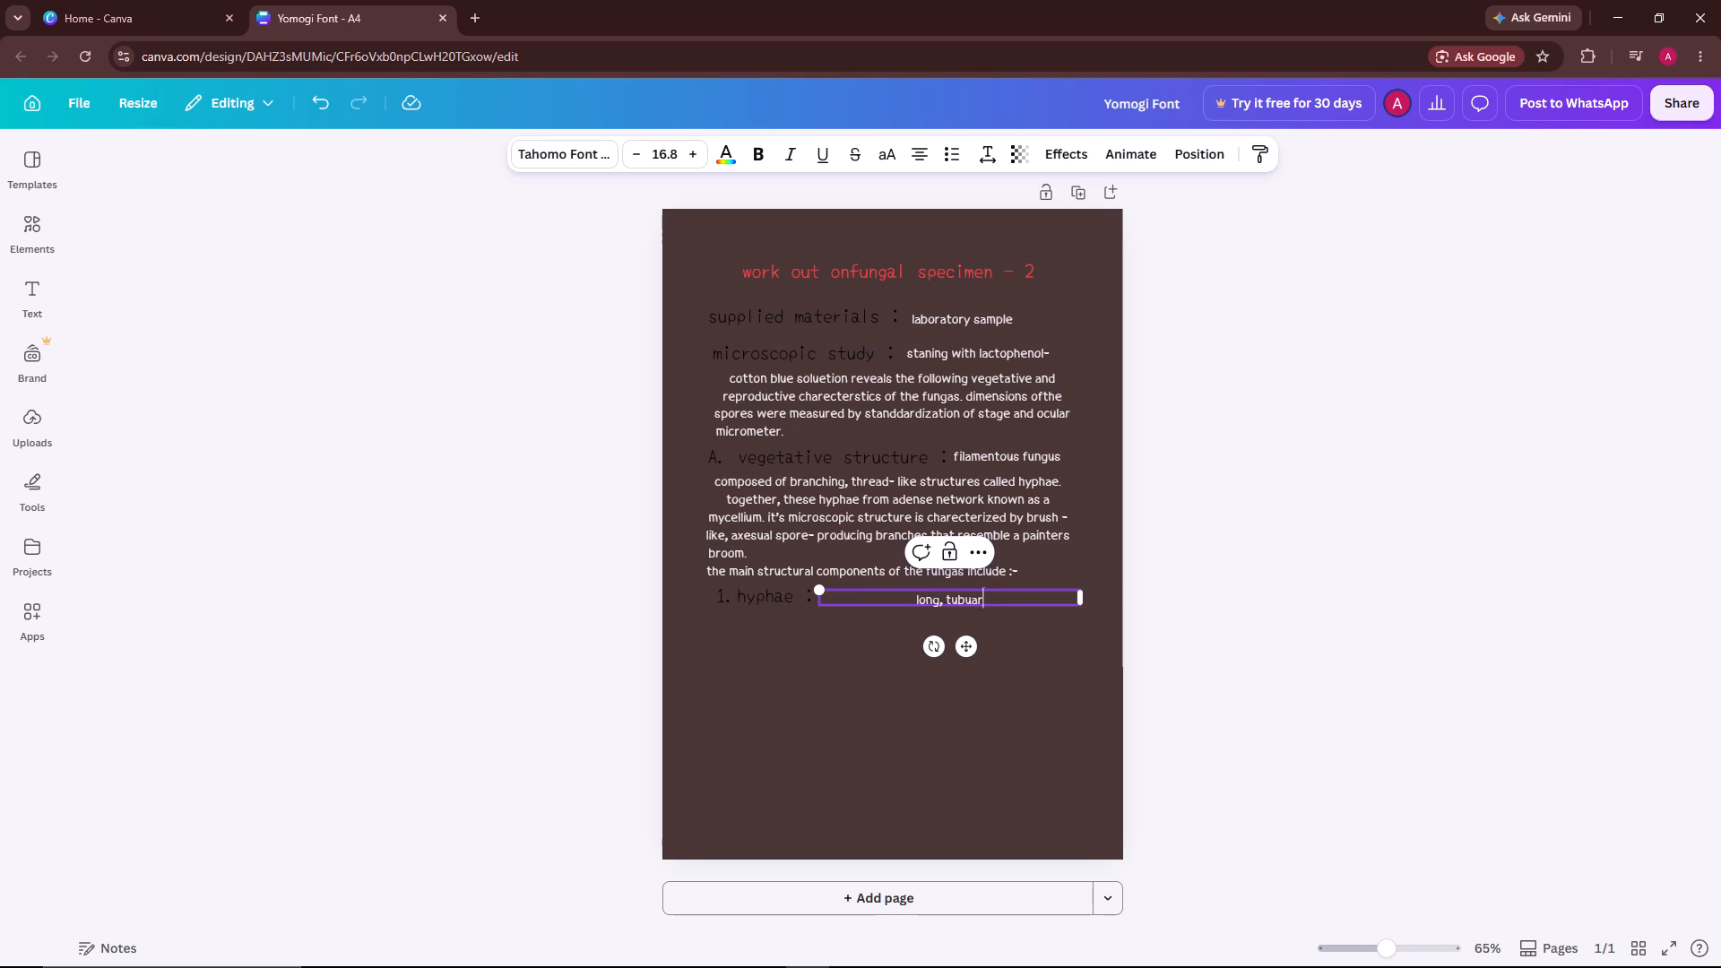
key("BackSpace")
key("BackSpace")
key("BackSpace")
type("ular")
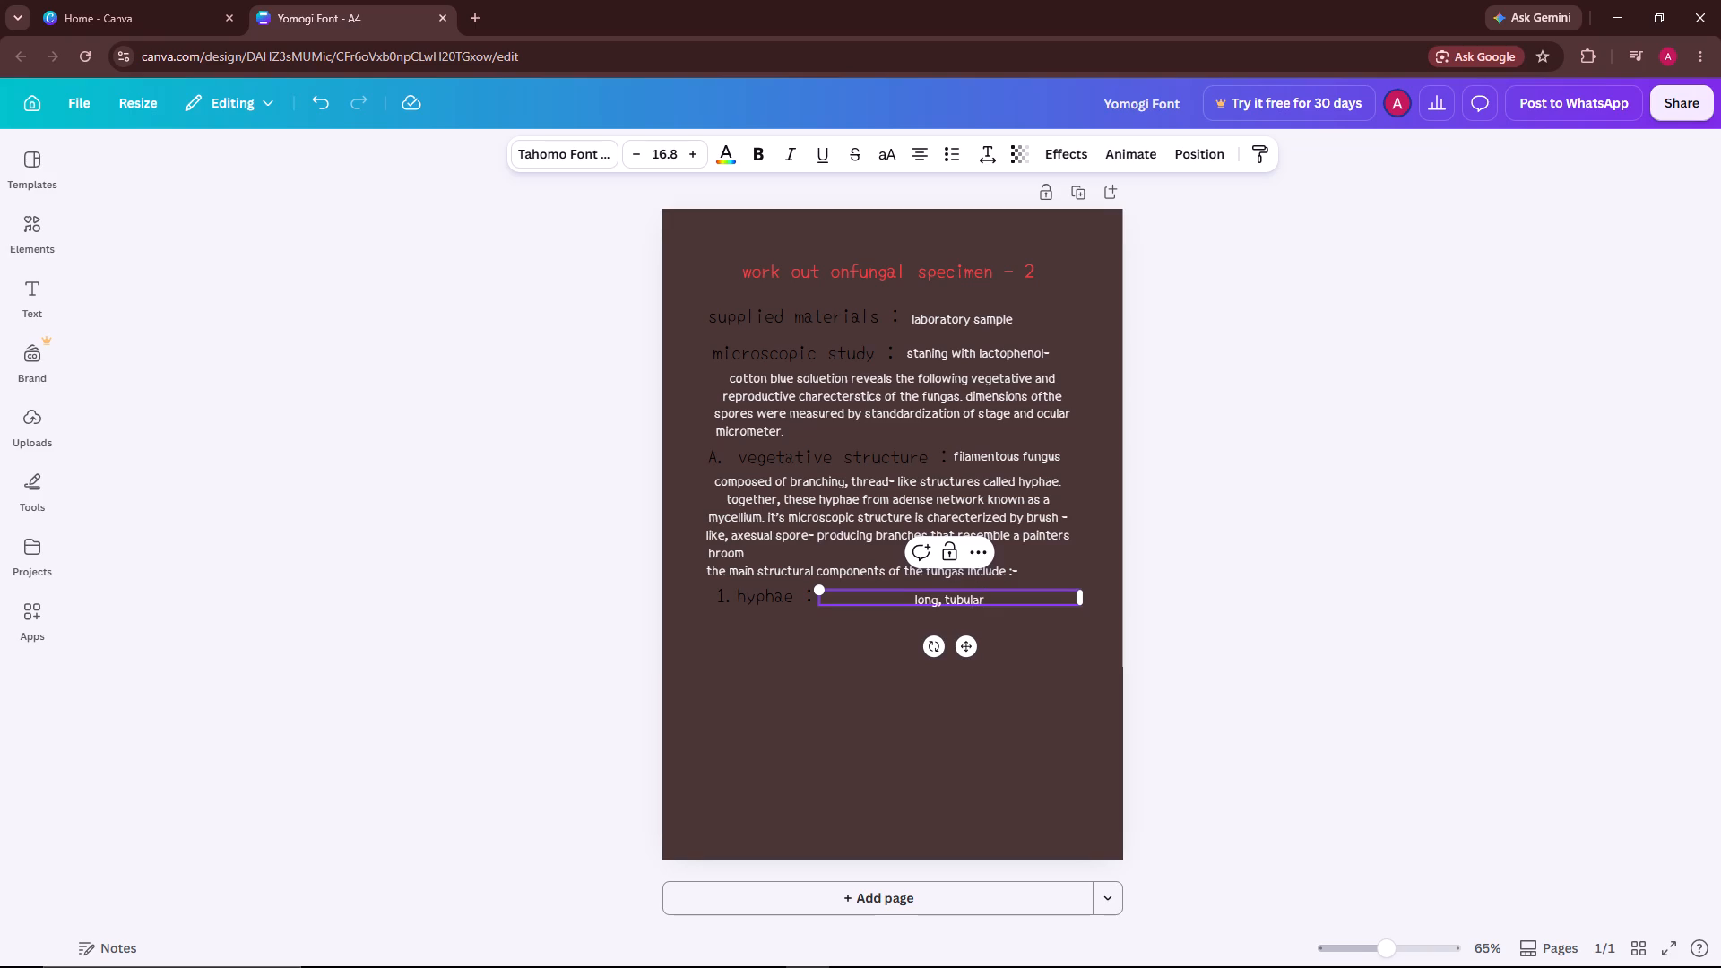
key("space")
key("BackSpace")
type(",")
key("space")
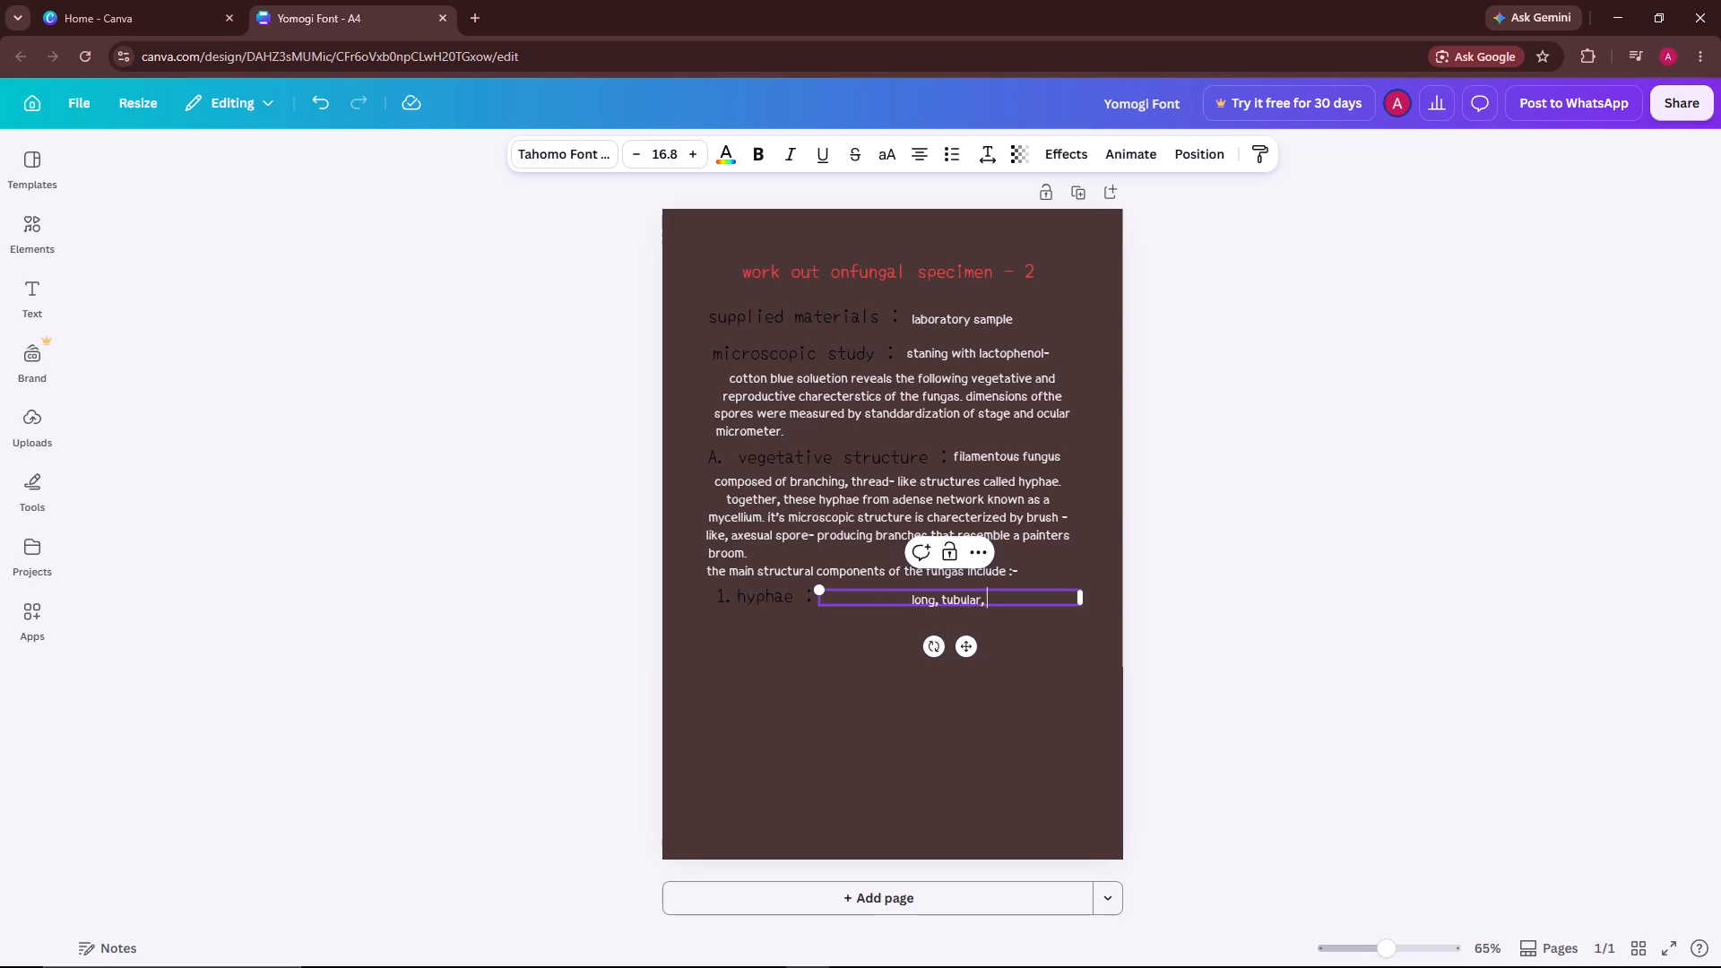
type("and")
key("space")
type("se")
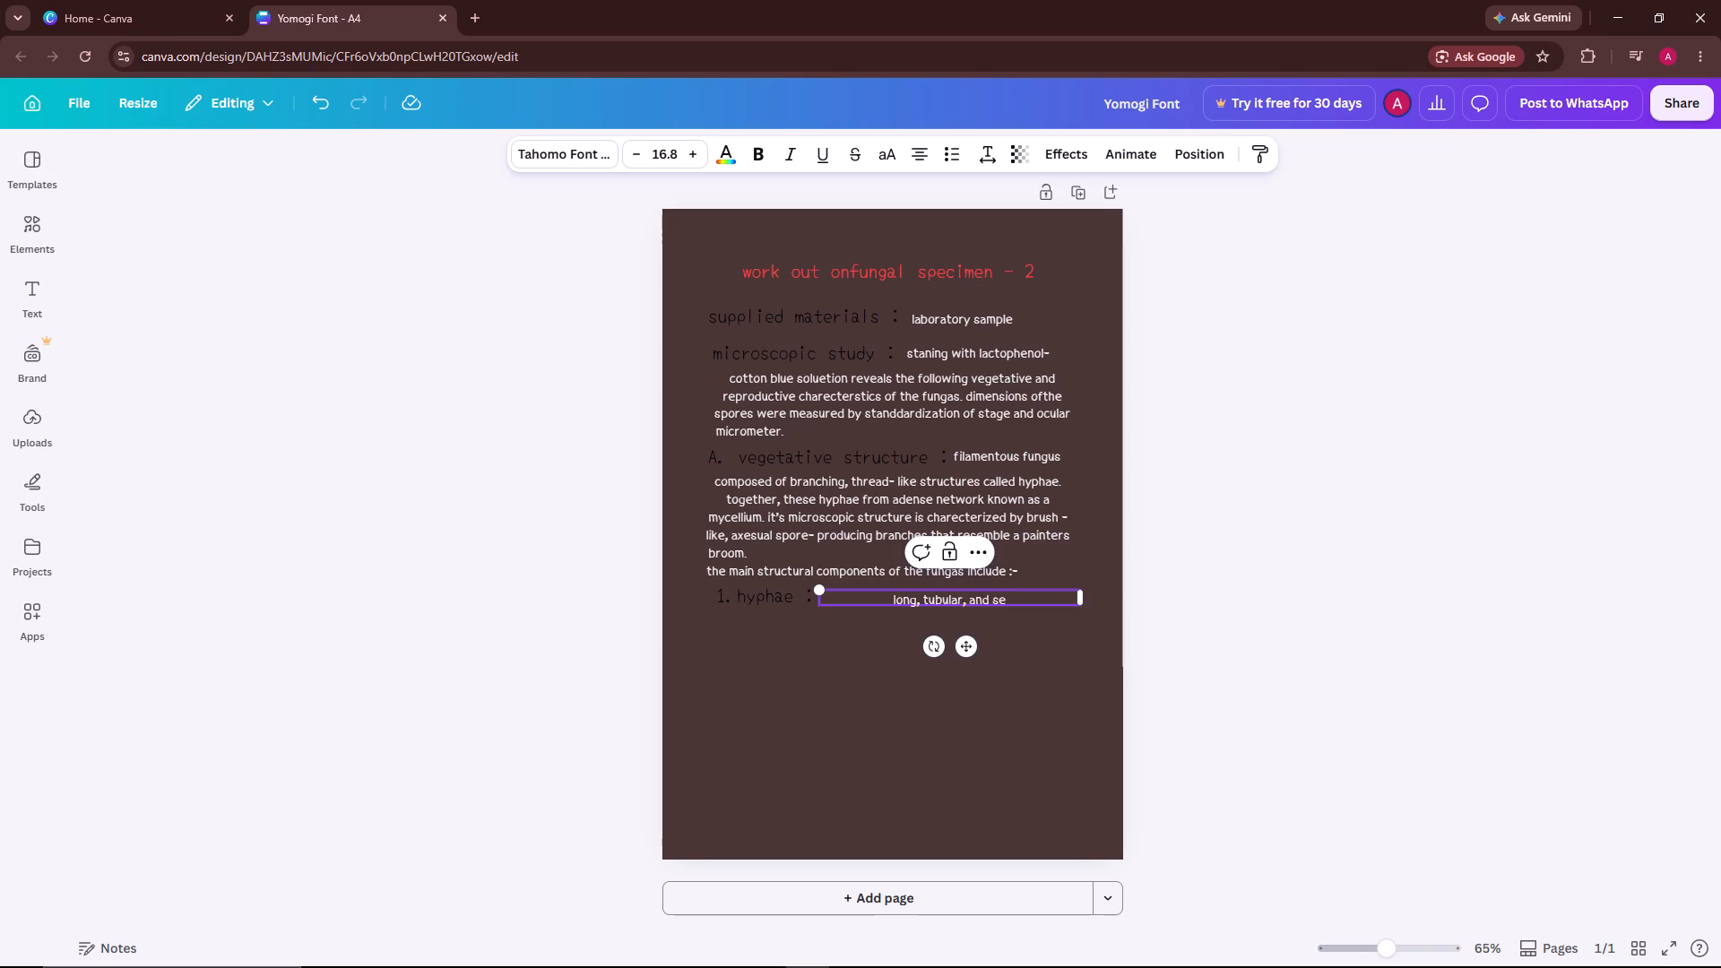
type("ptate fil")
type("aments")
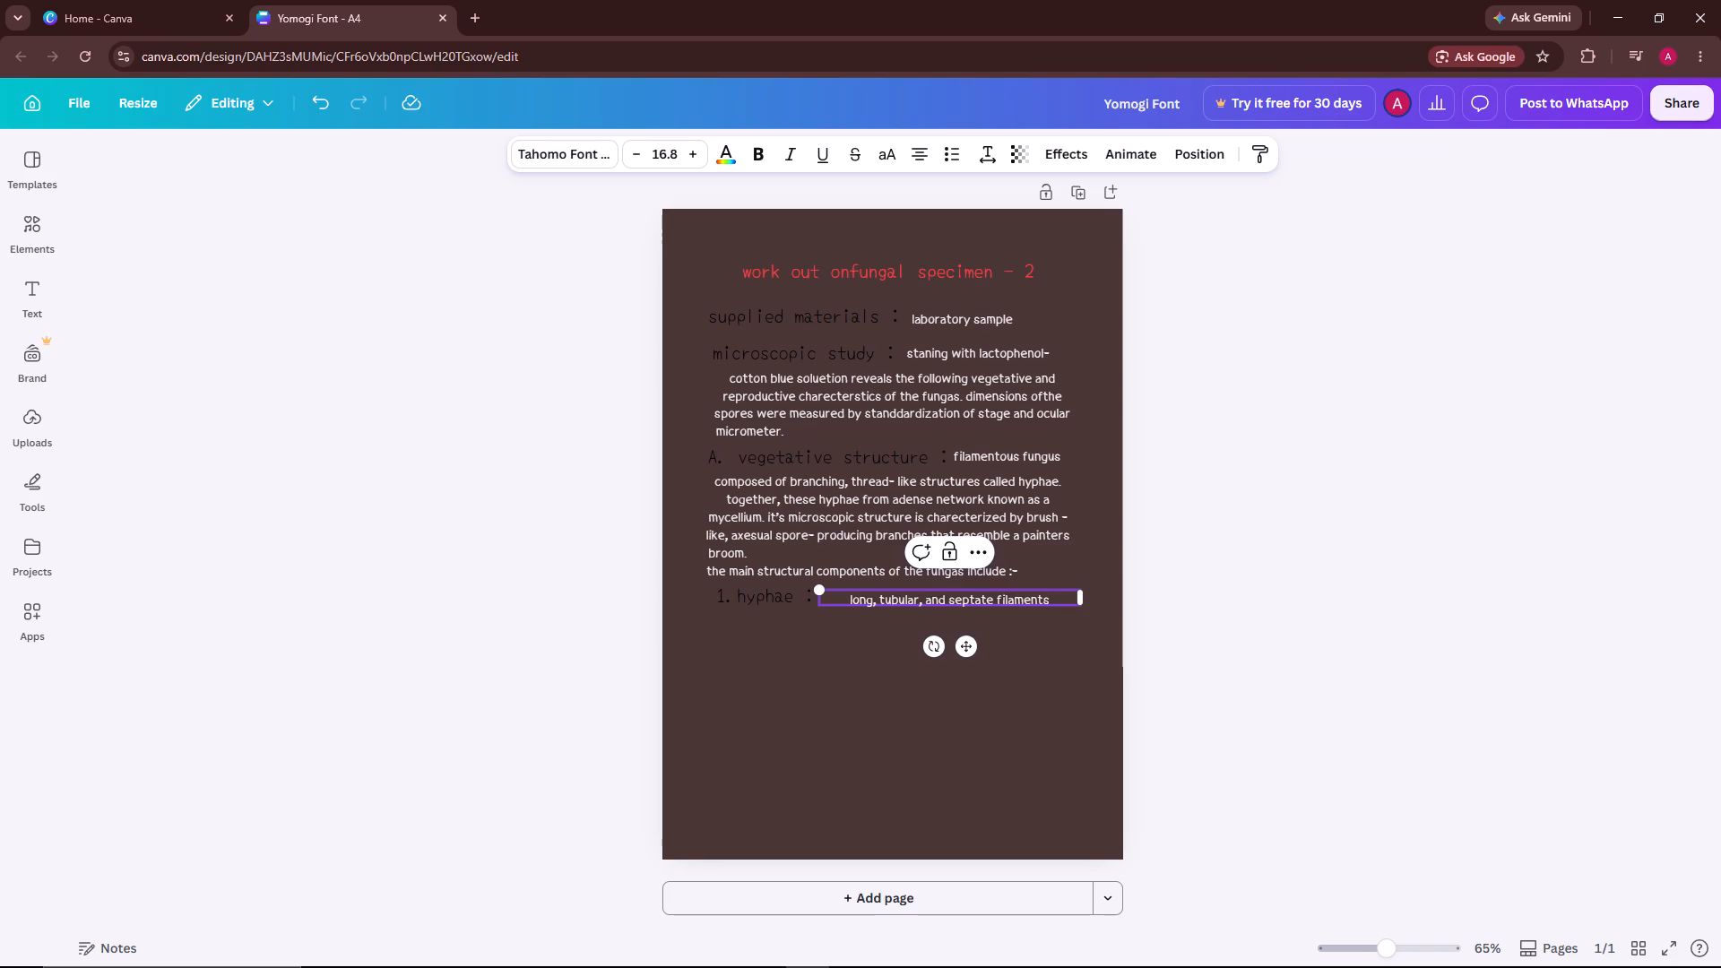
End the filaments phrase with a full stop and continue the line with "the septa".
key("space")
type("the")
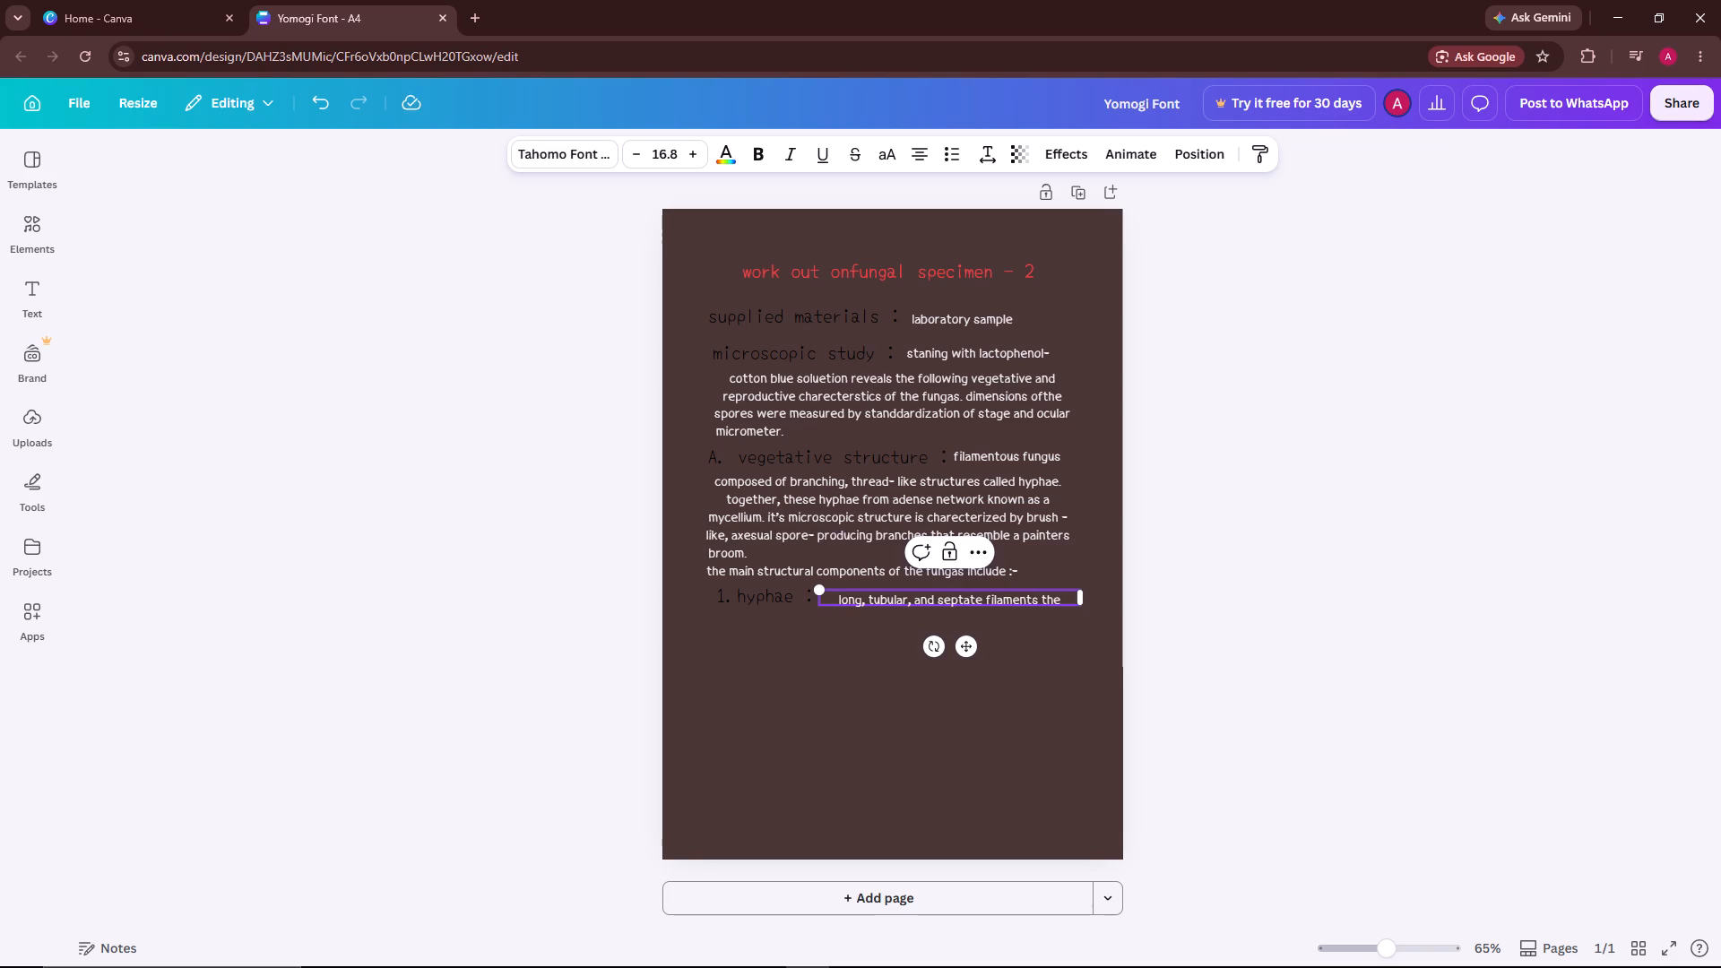
key("BackSpace")
key("BackSpace")
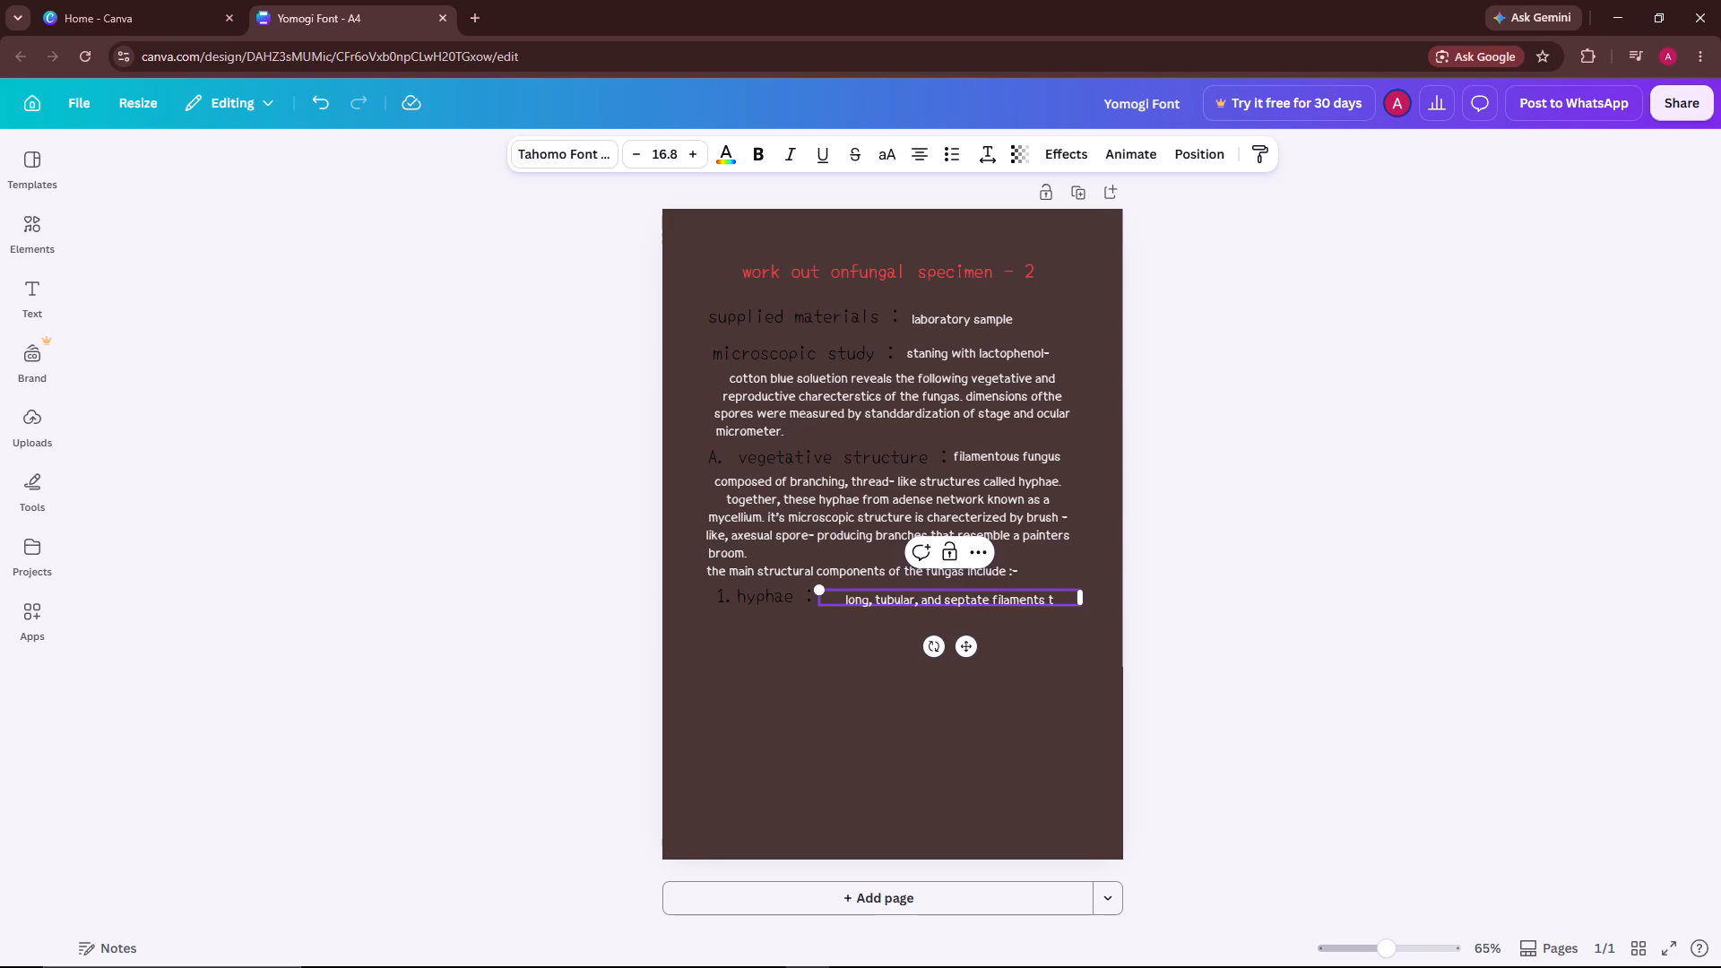
key("BackSpace")
key("BackSpace")
type(".")
key("space")
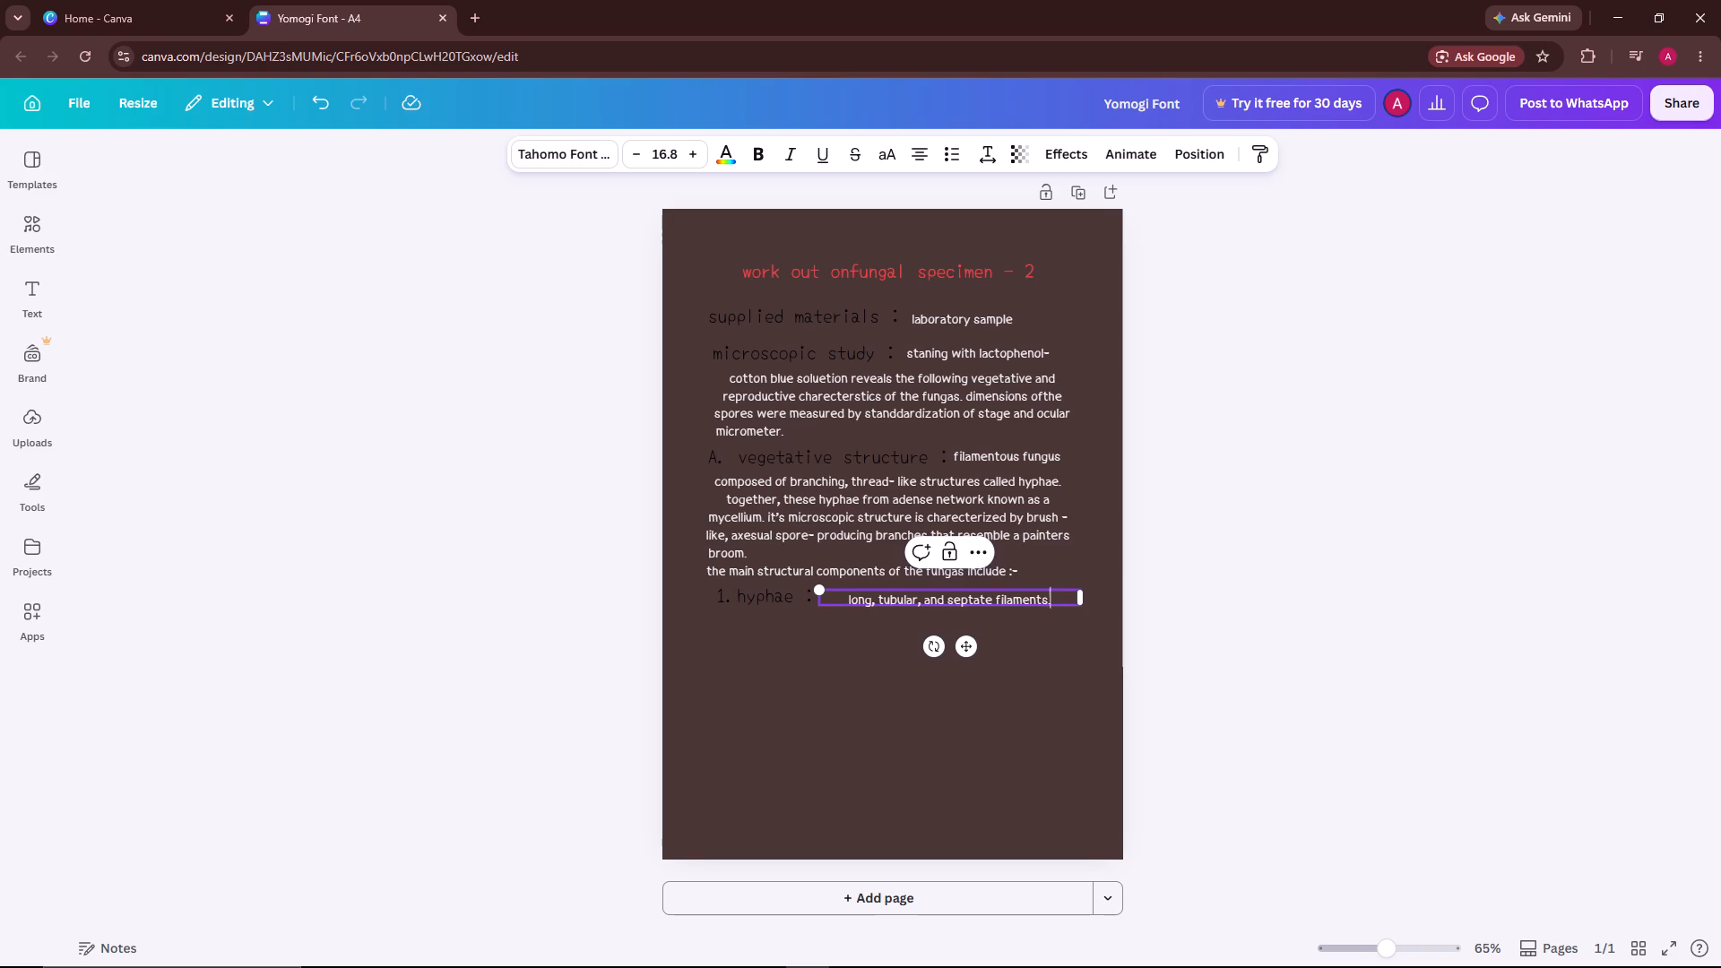
type("the")
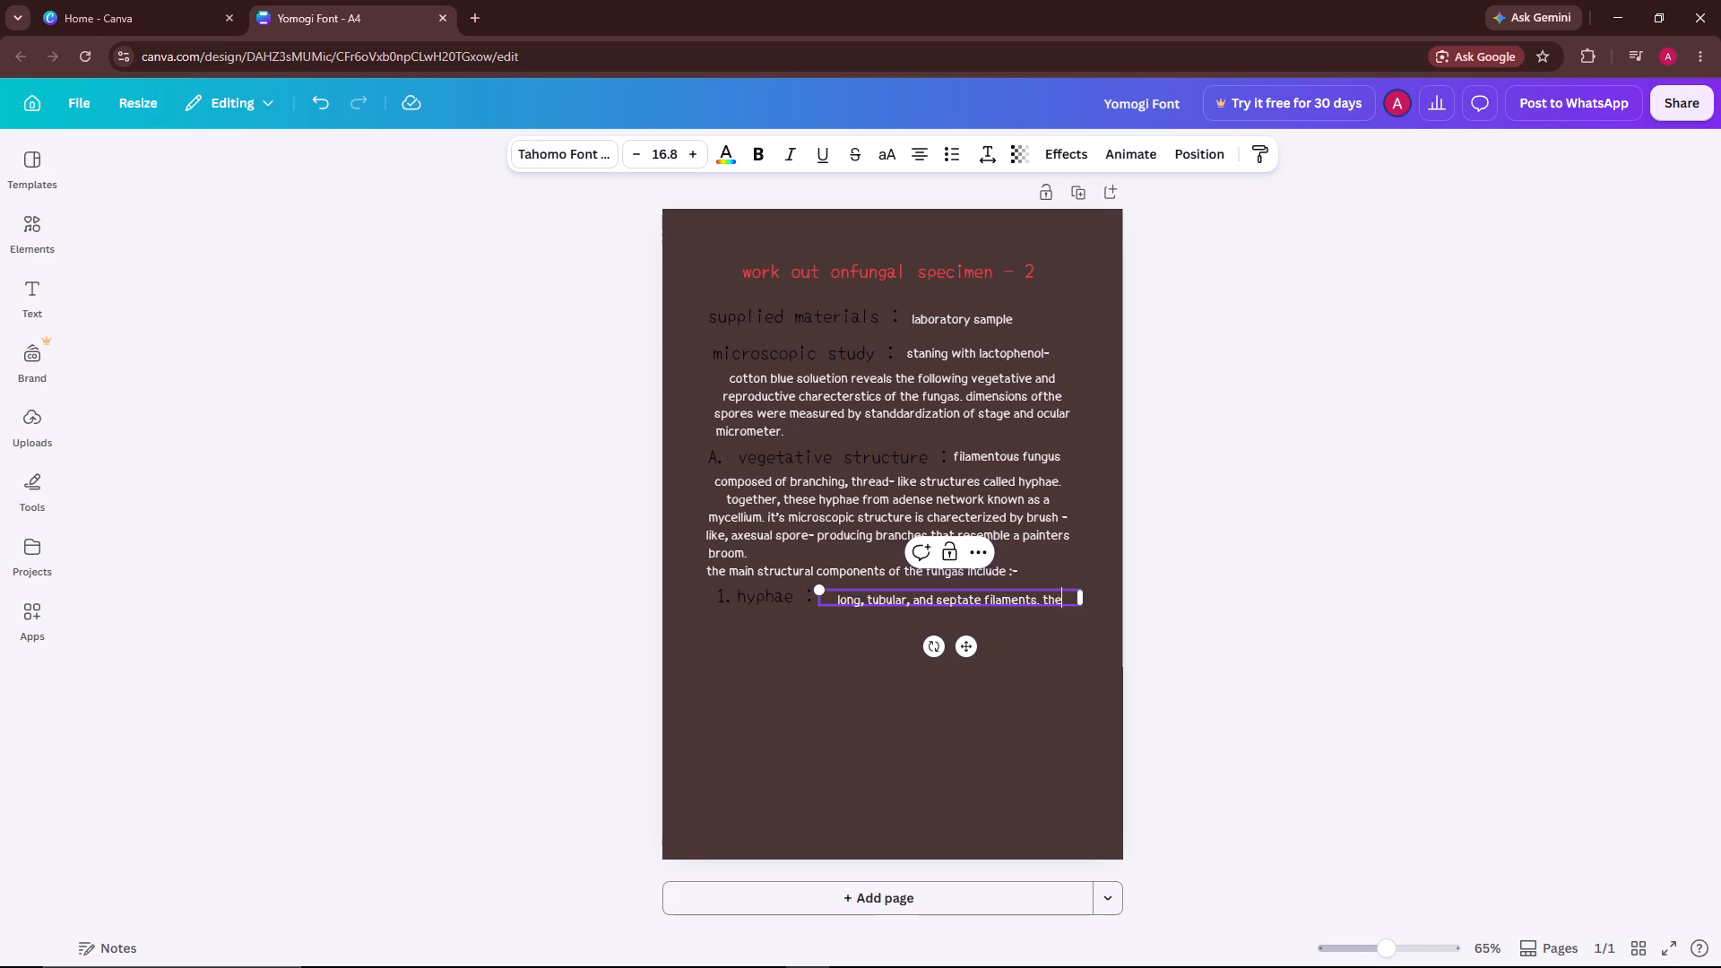
key("space")
type("se")
key("p")
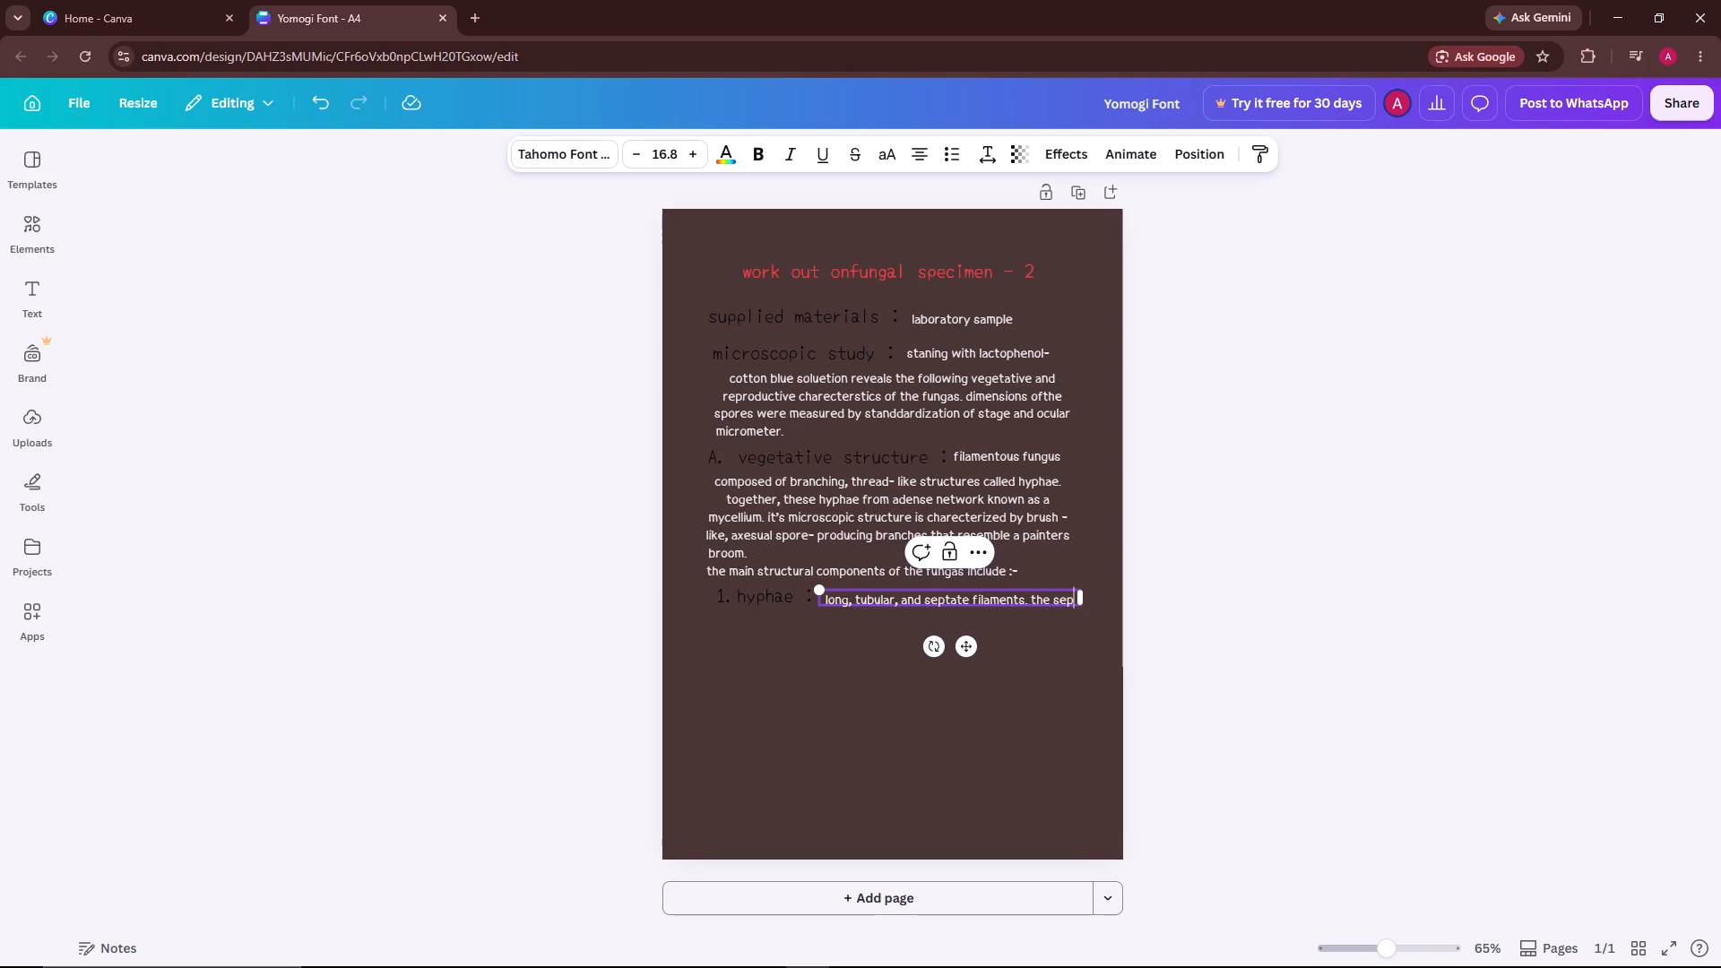
key("t")
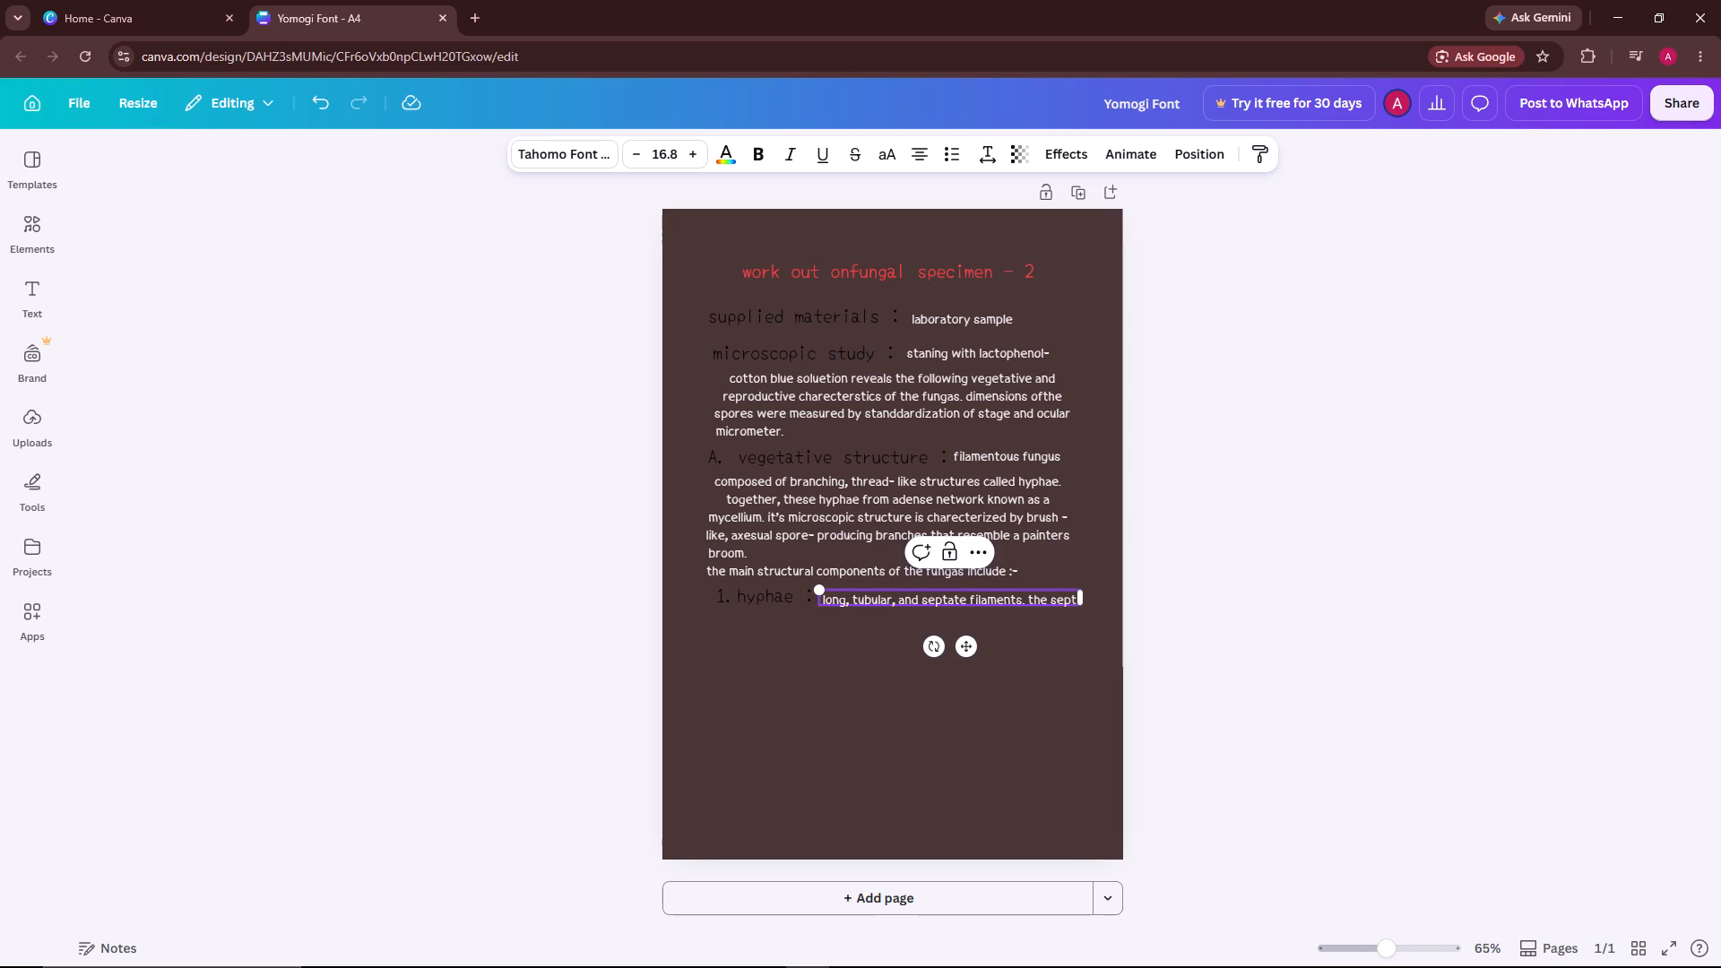
key("a")
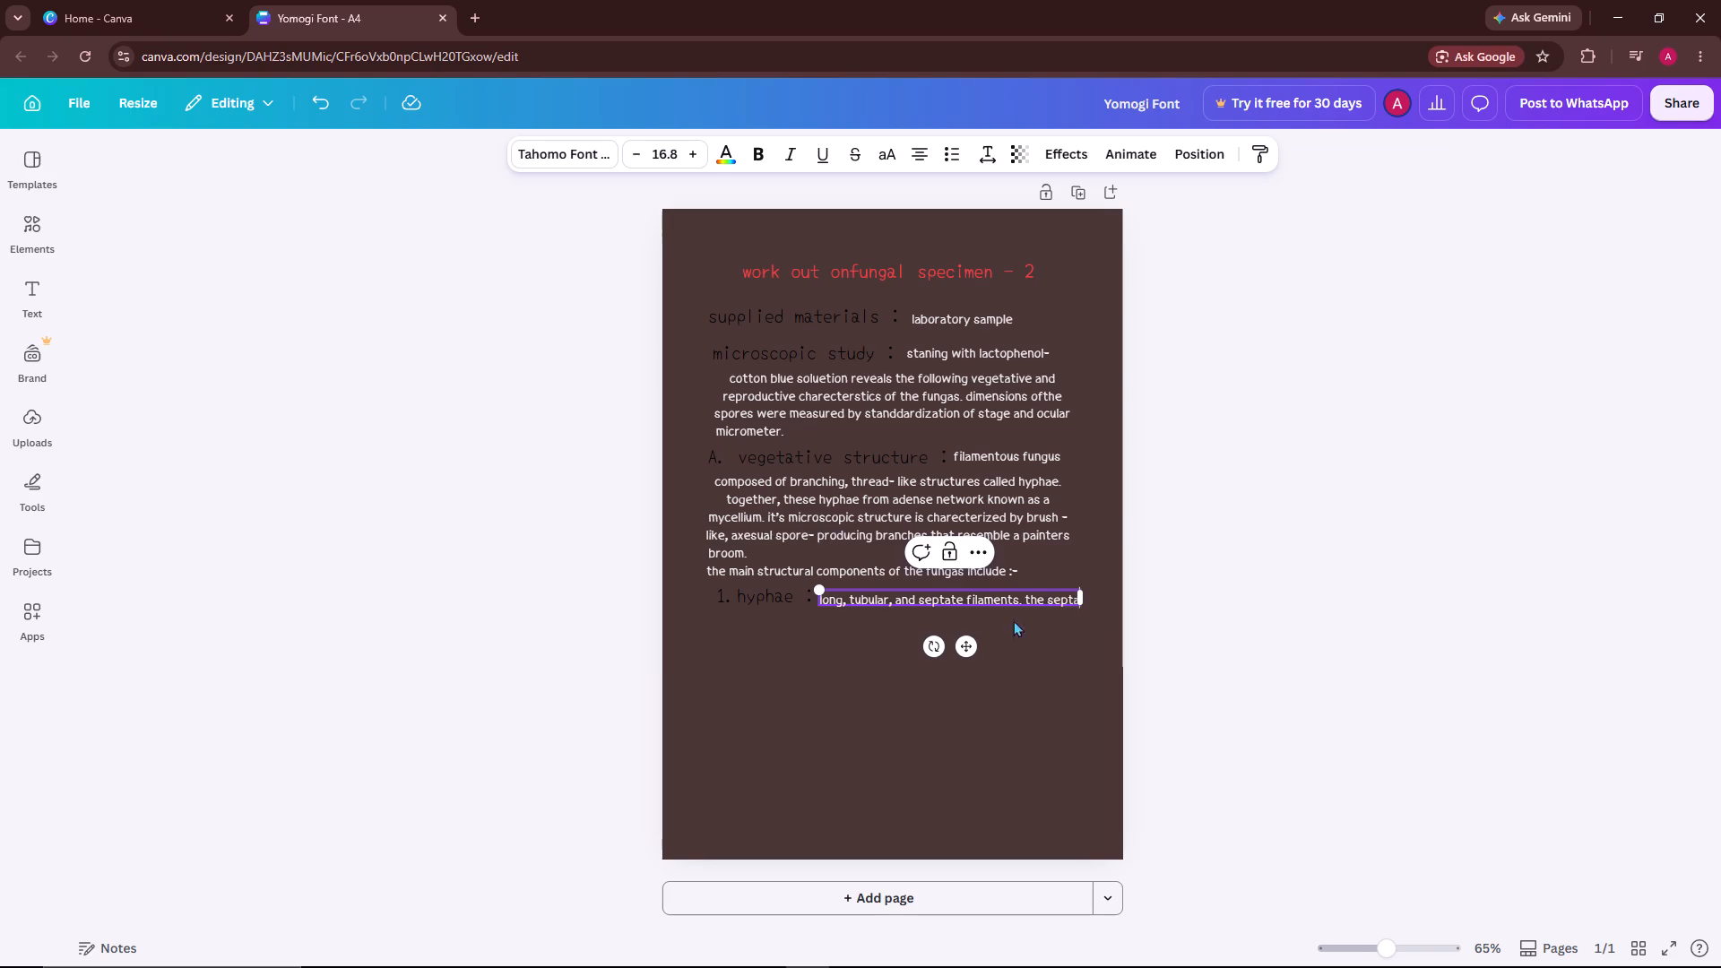
left_click(965, 692)
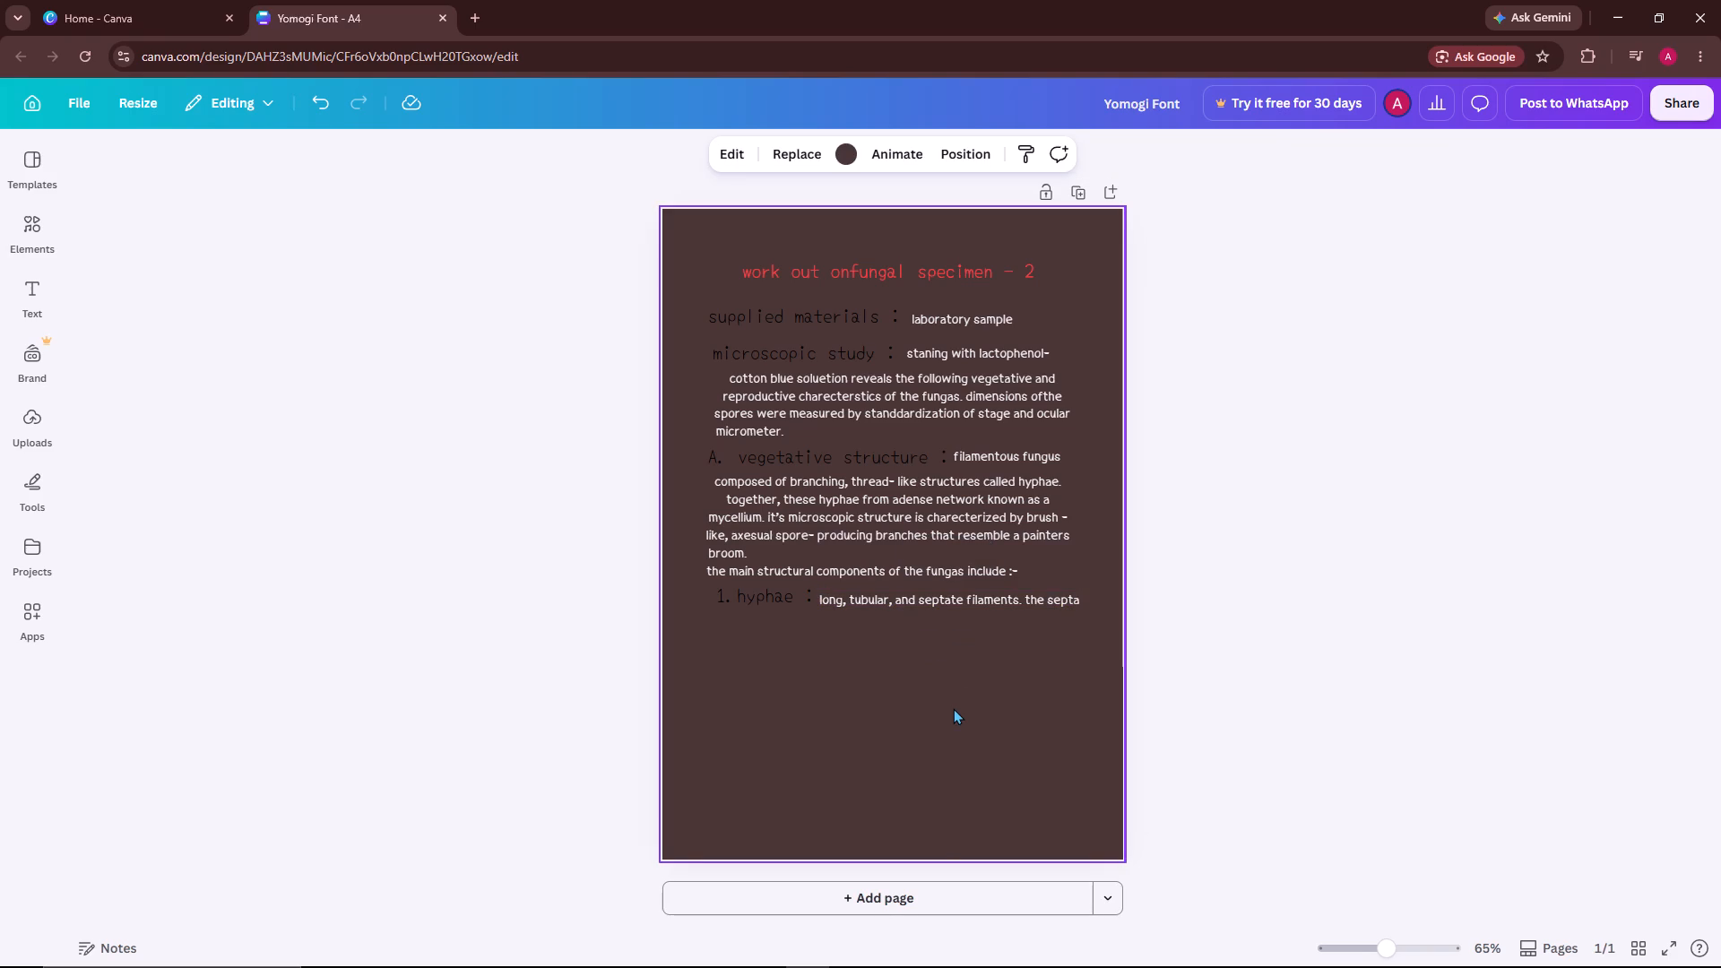
Duplicate the vegetative structure paragraph and place the copy directly beneath the "1. hyphae :" line.
left_click(894, 534)
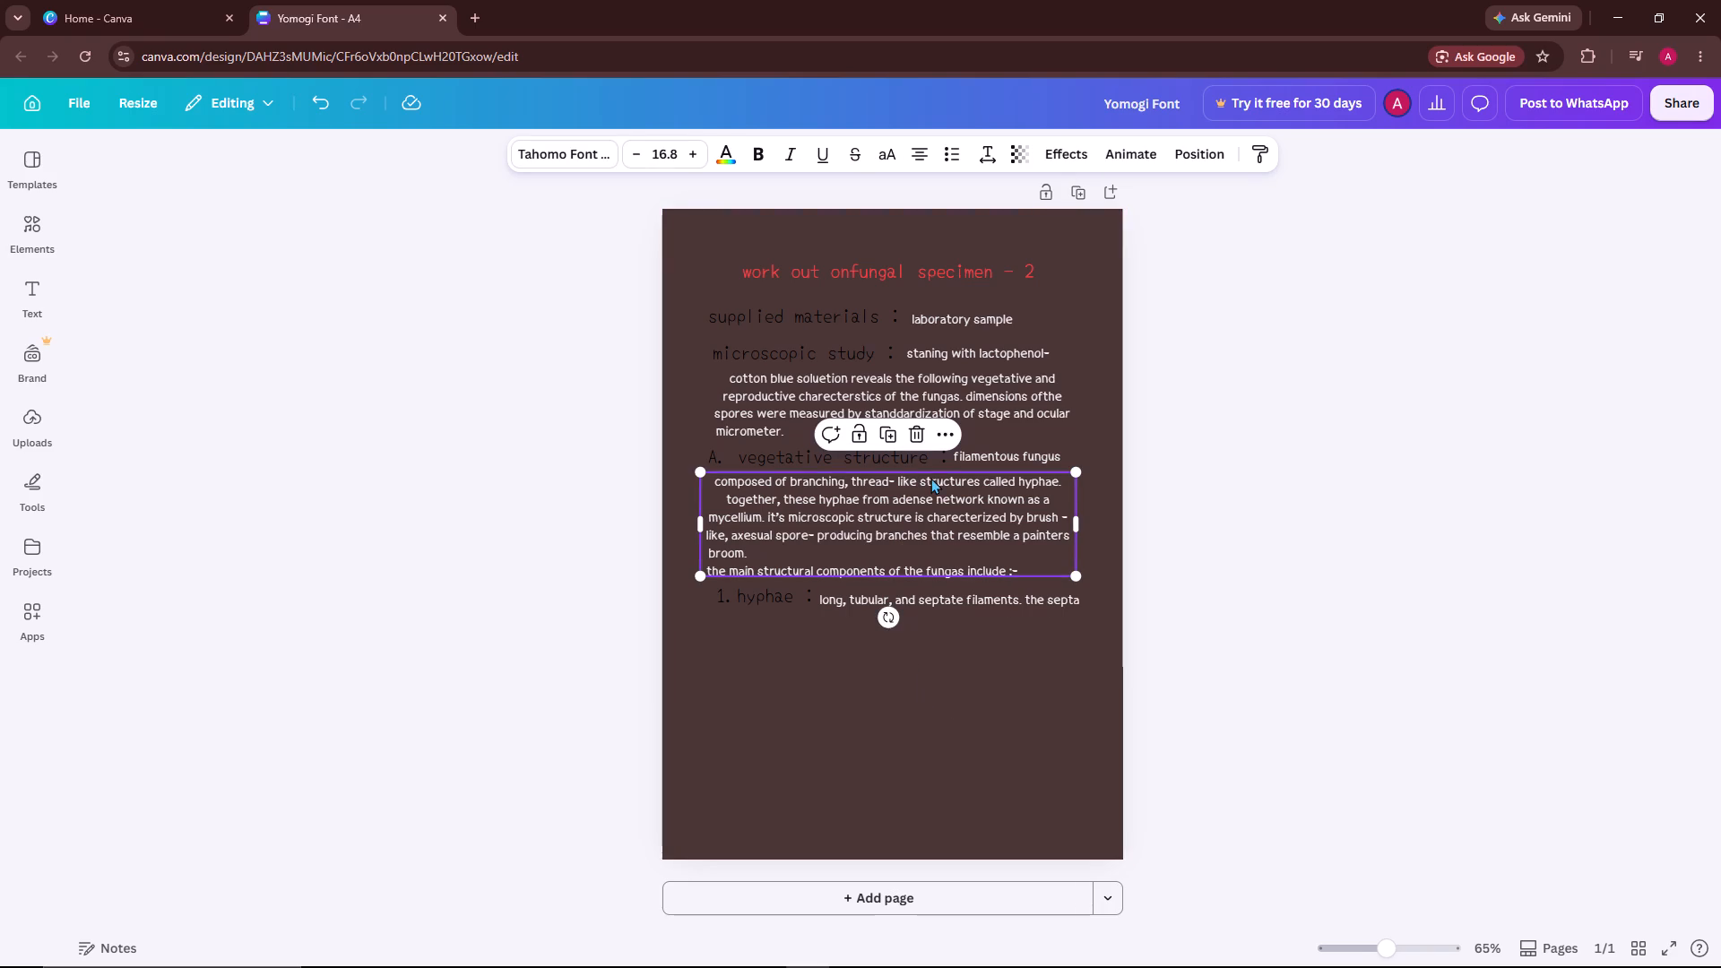
left_click(891, 430)
left_click_drag(872, 560, 855, 698)
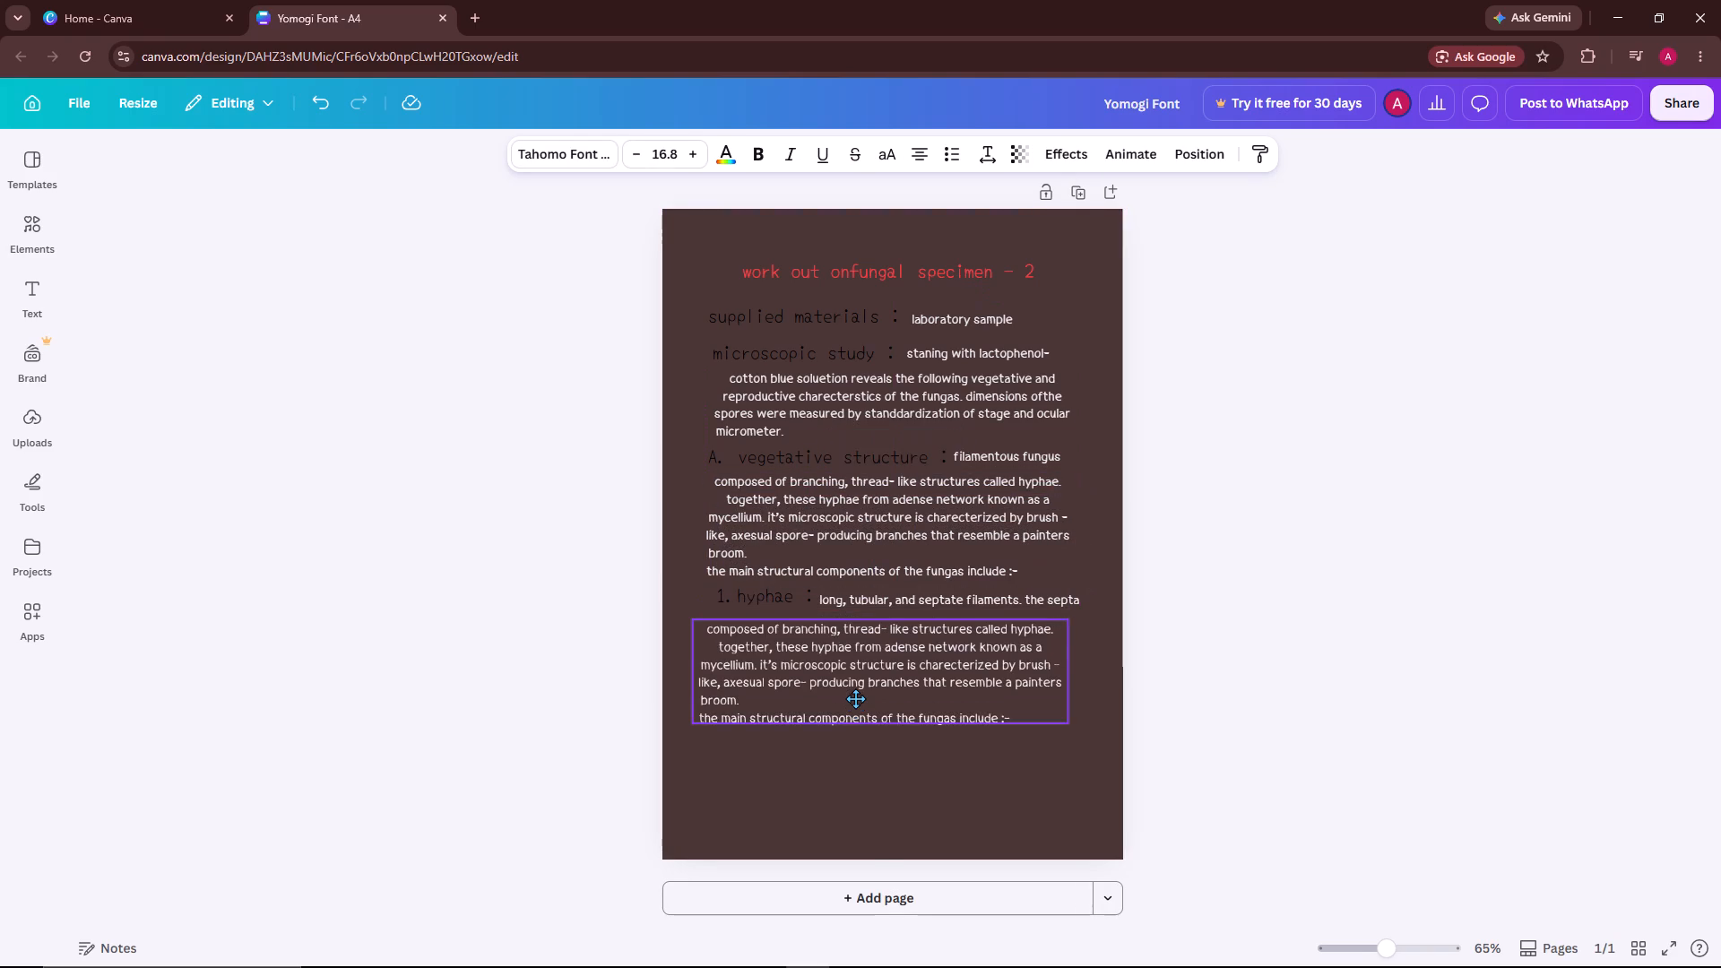
left_click_drag(855, 698, 869, 692)
Replace the copied paragraph beneath the "1. hyphae :" line with "contain central pores".
left_click(905, 688)
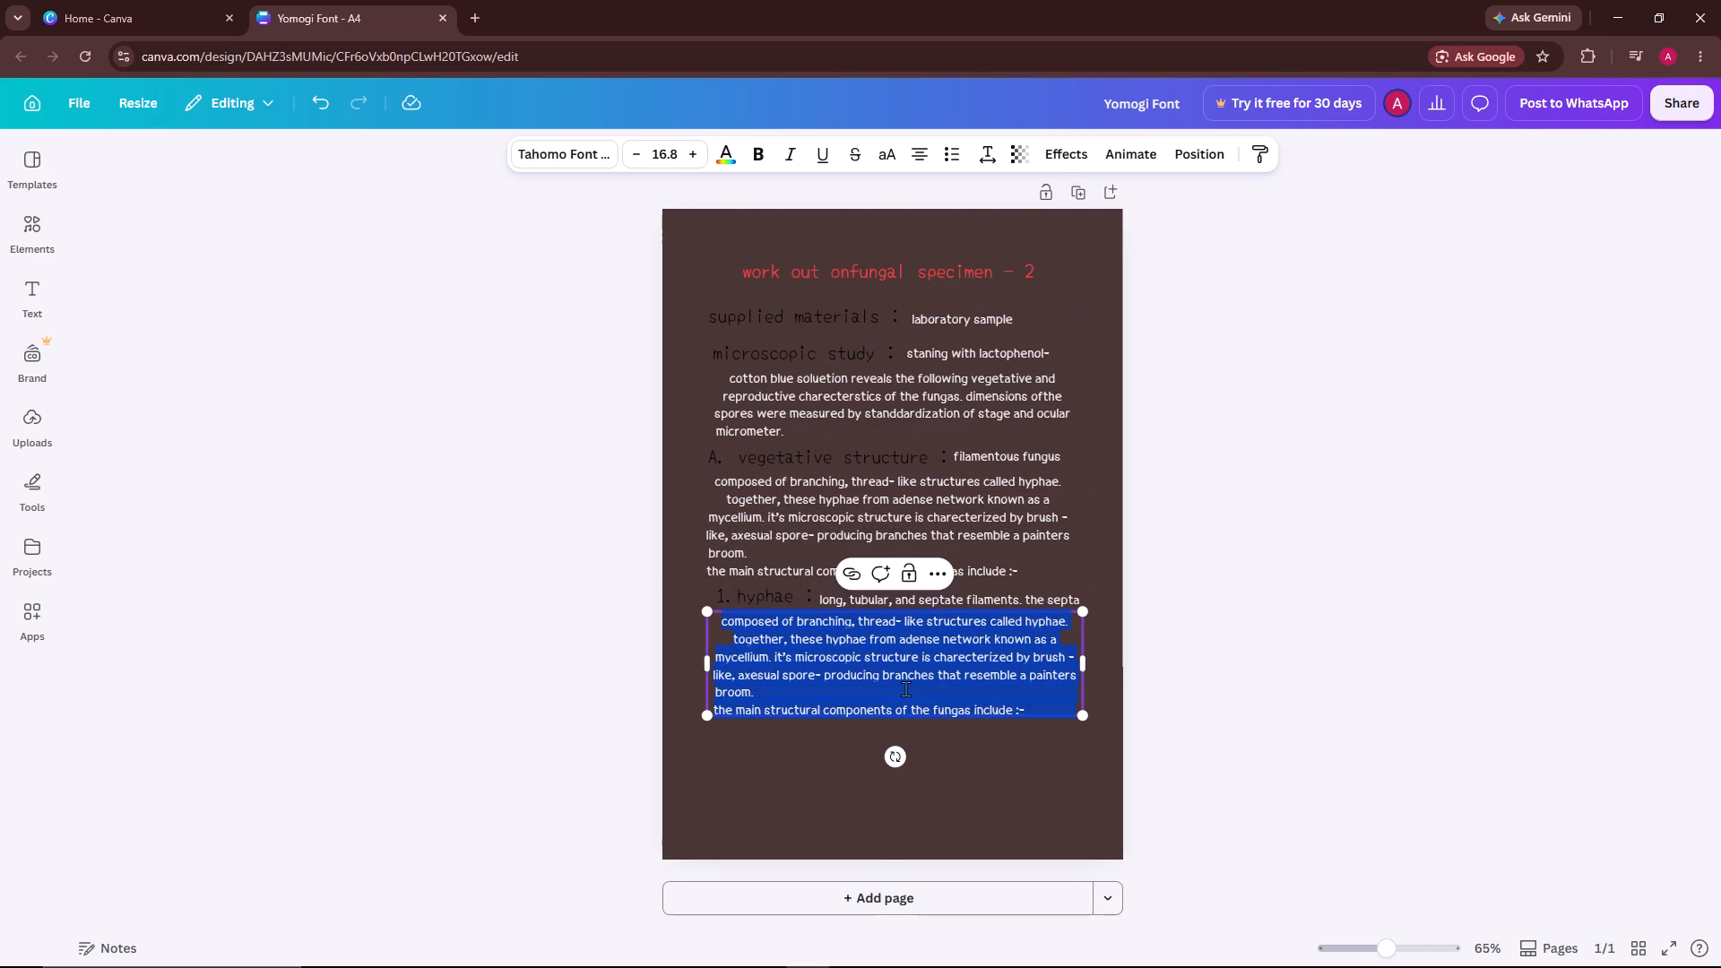
key("BackSpace")
type("cont")
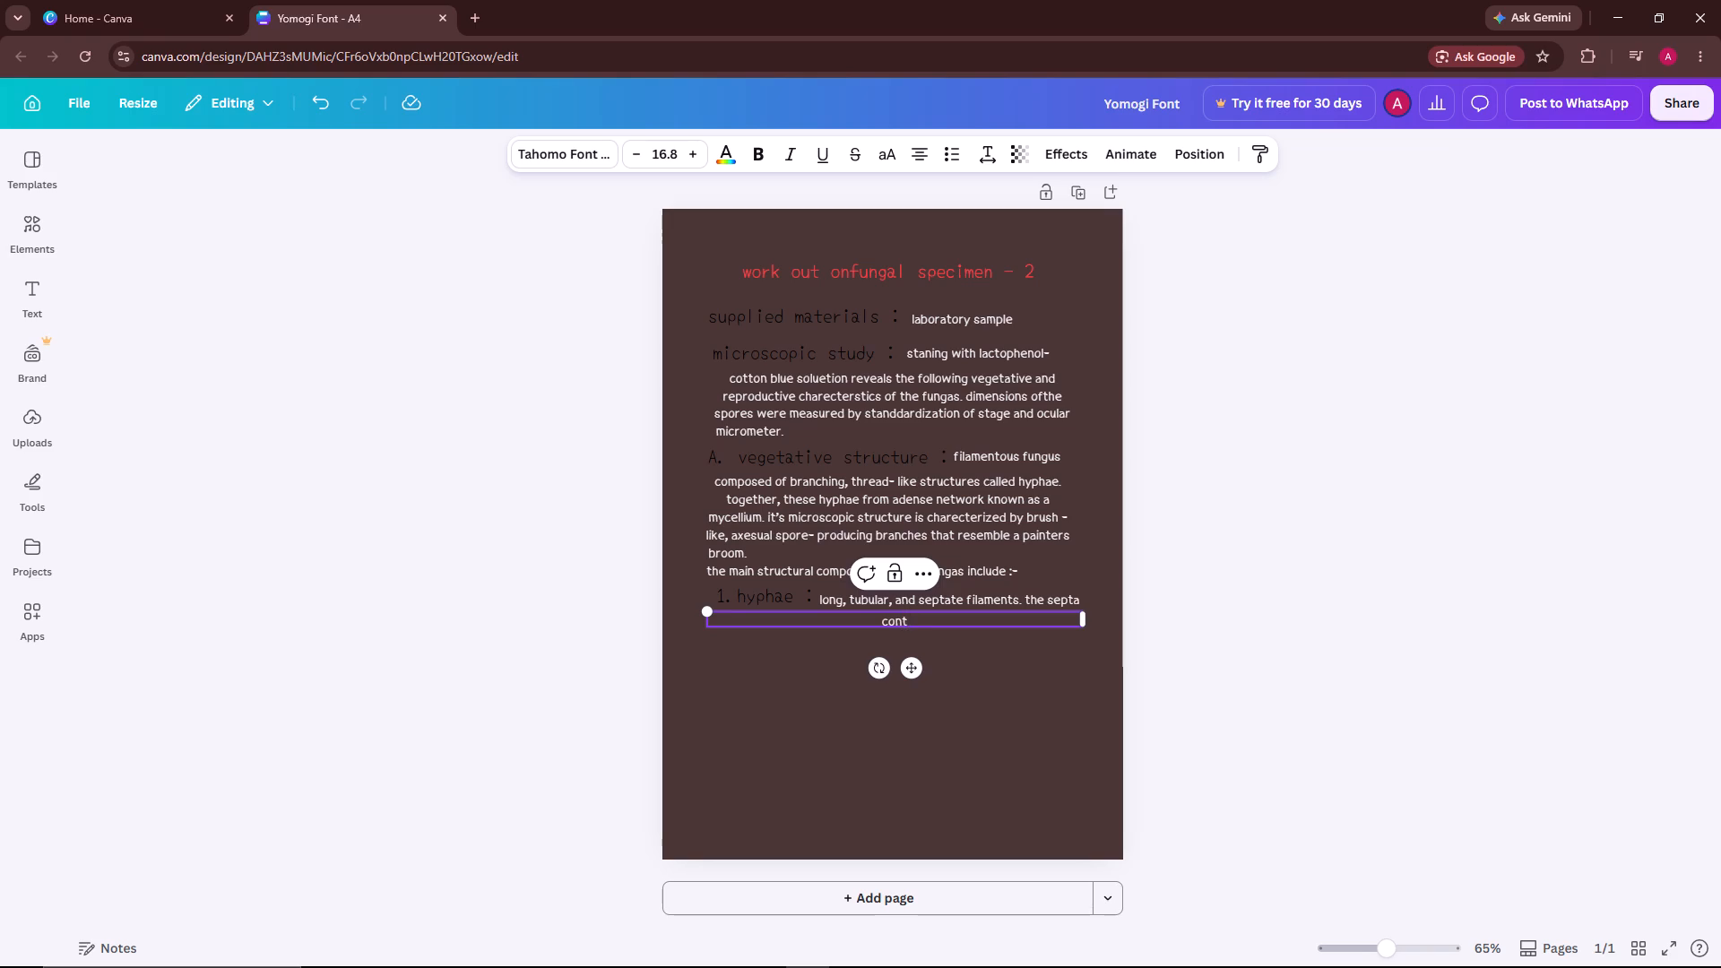
type("ain")
key("space")
type("cenr")
key("BackSpace")
type("ter")
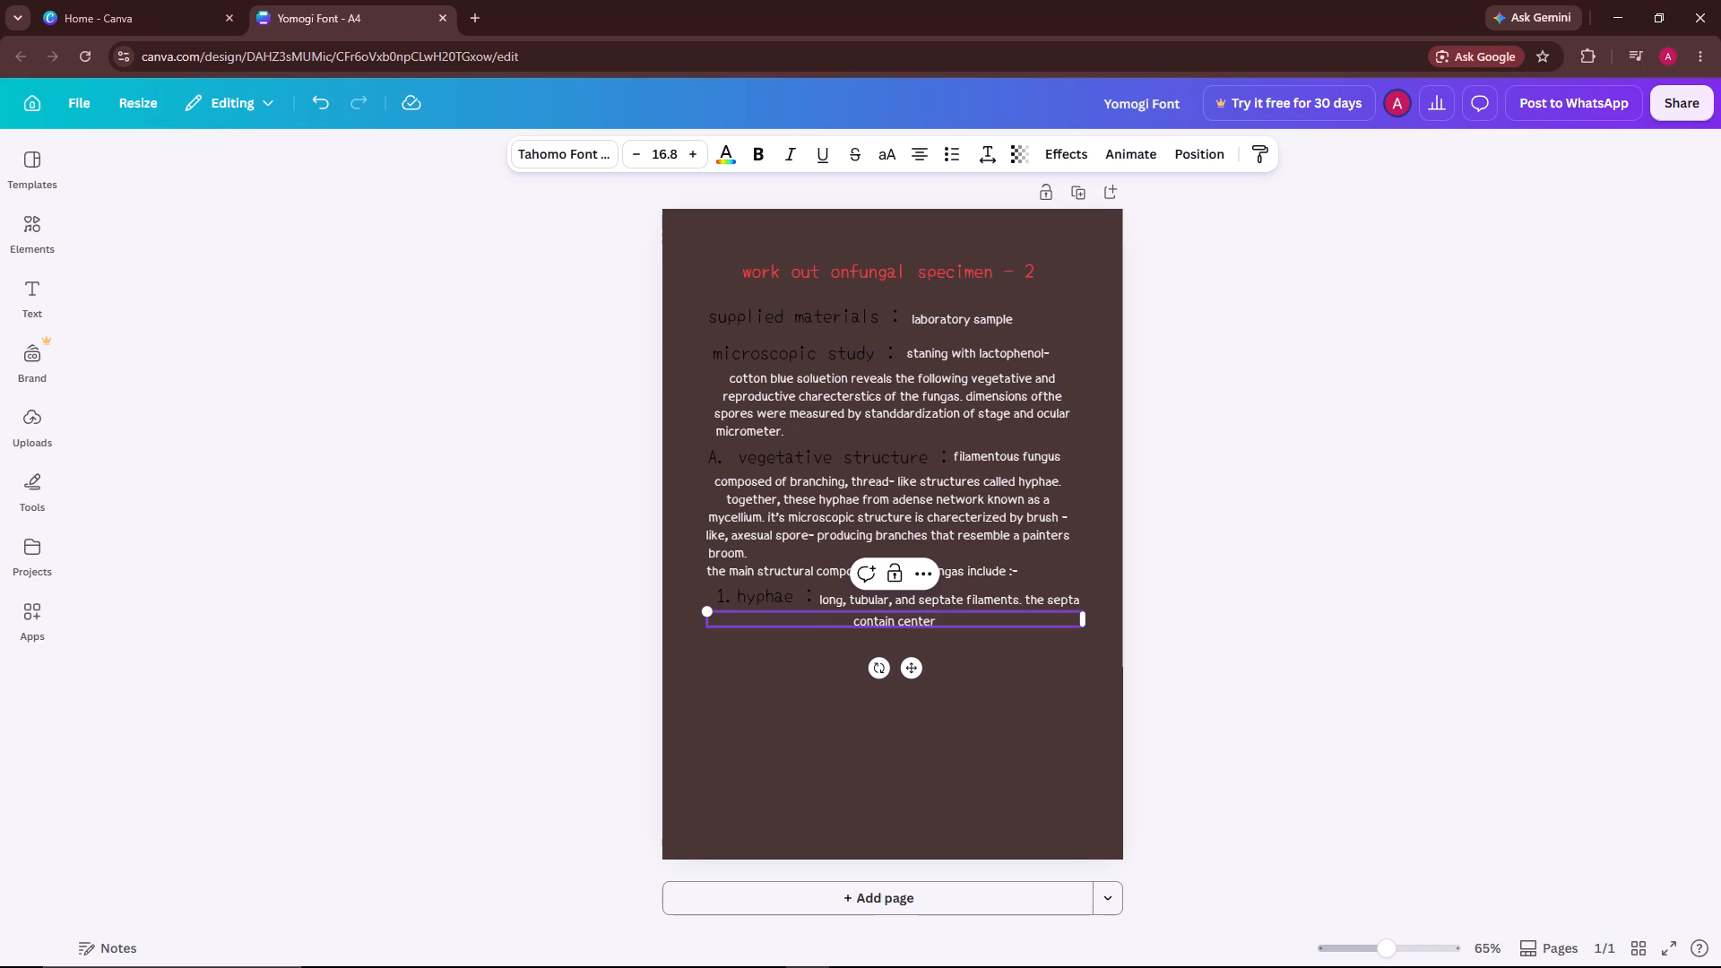
key("BackSpace")
key("BackSpace")
type("ral")
key("space")
type("po")
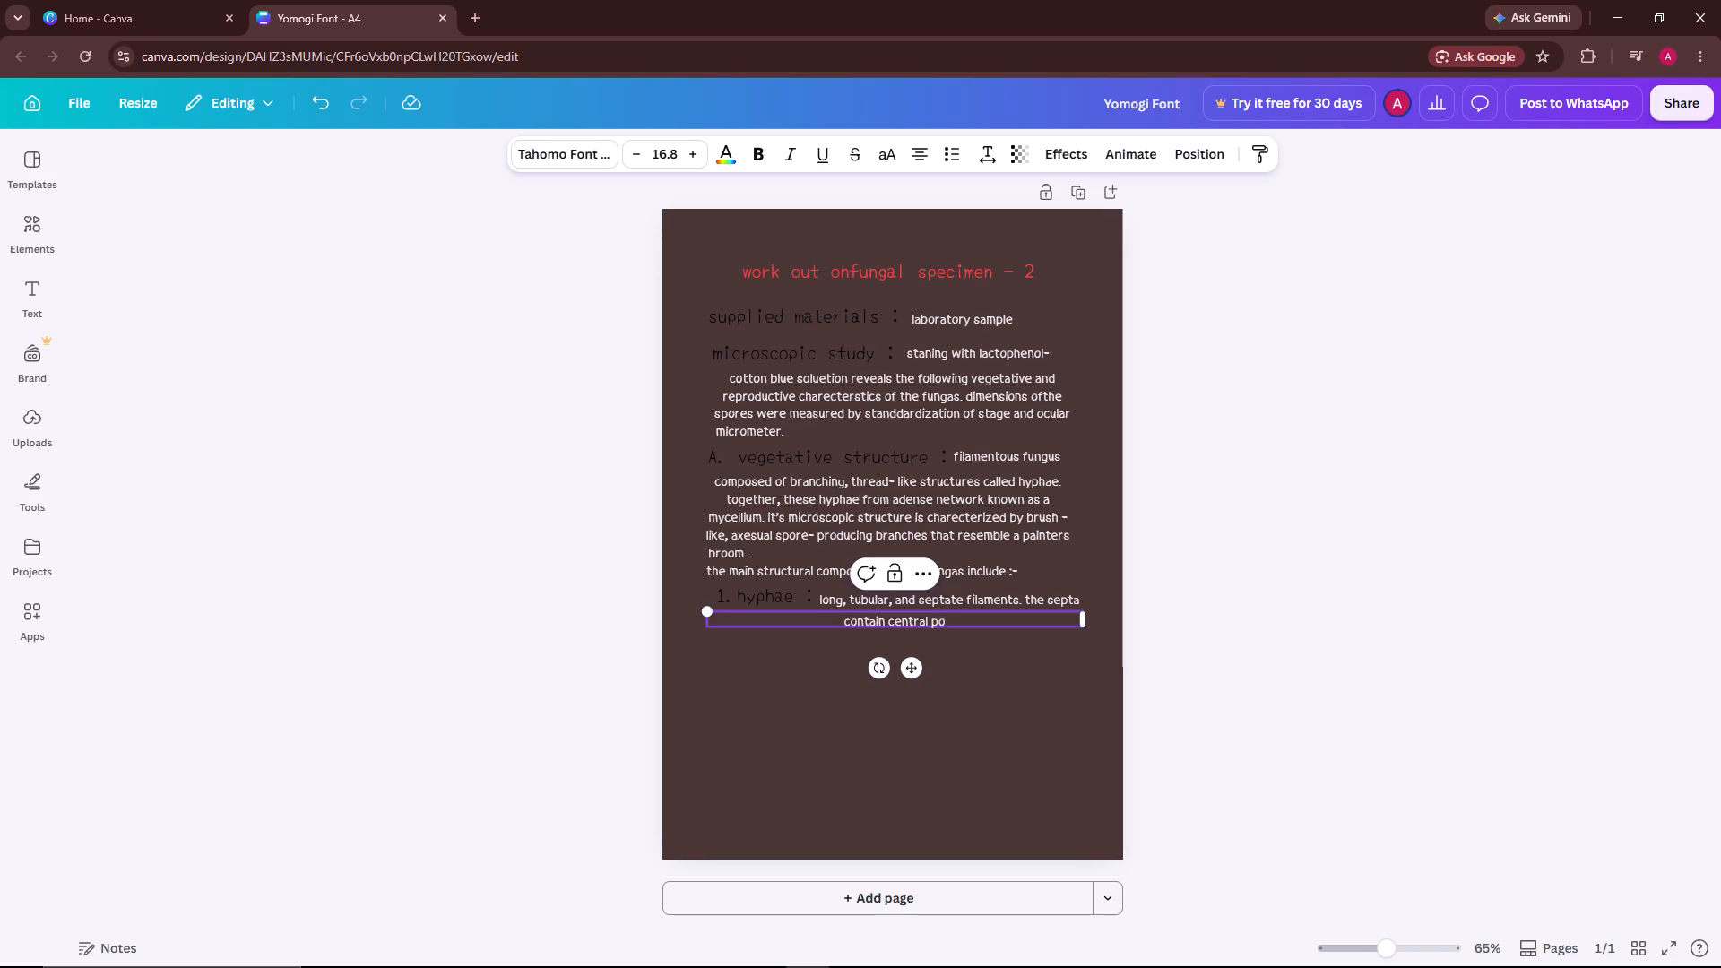
type("res")
Continue the line after "contain central pores" with "that maintain cytoplasm continuty.".
key("space")
type("that")
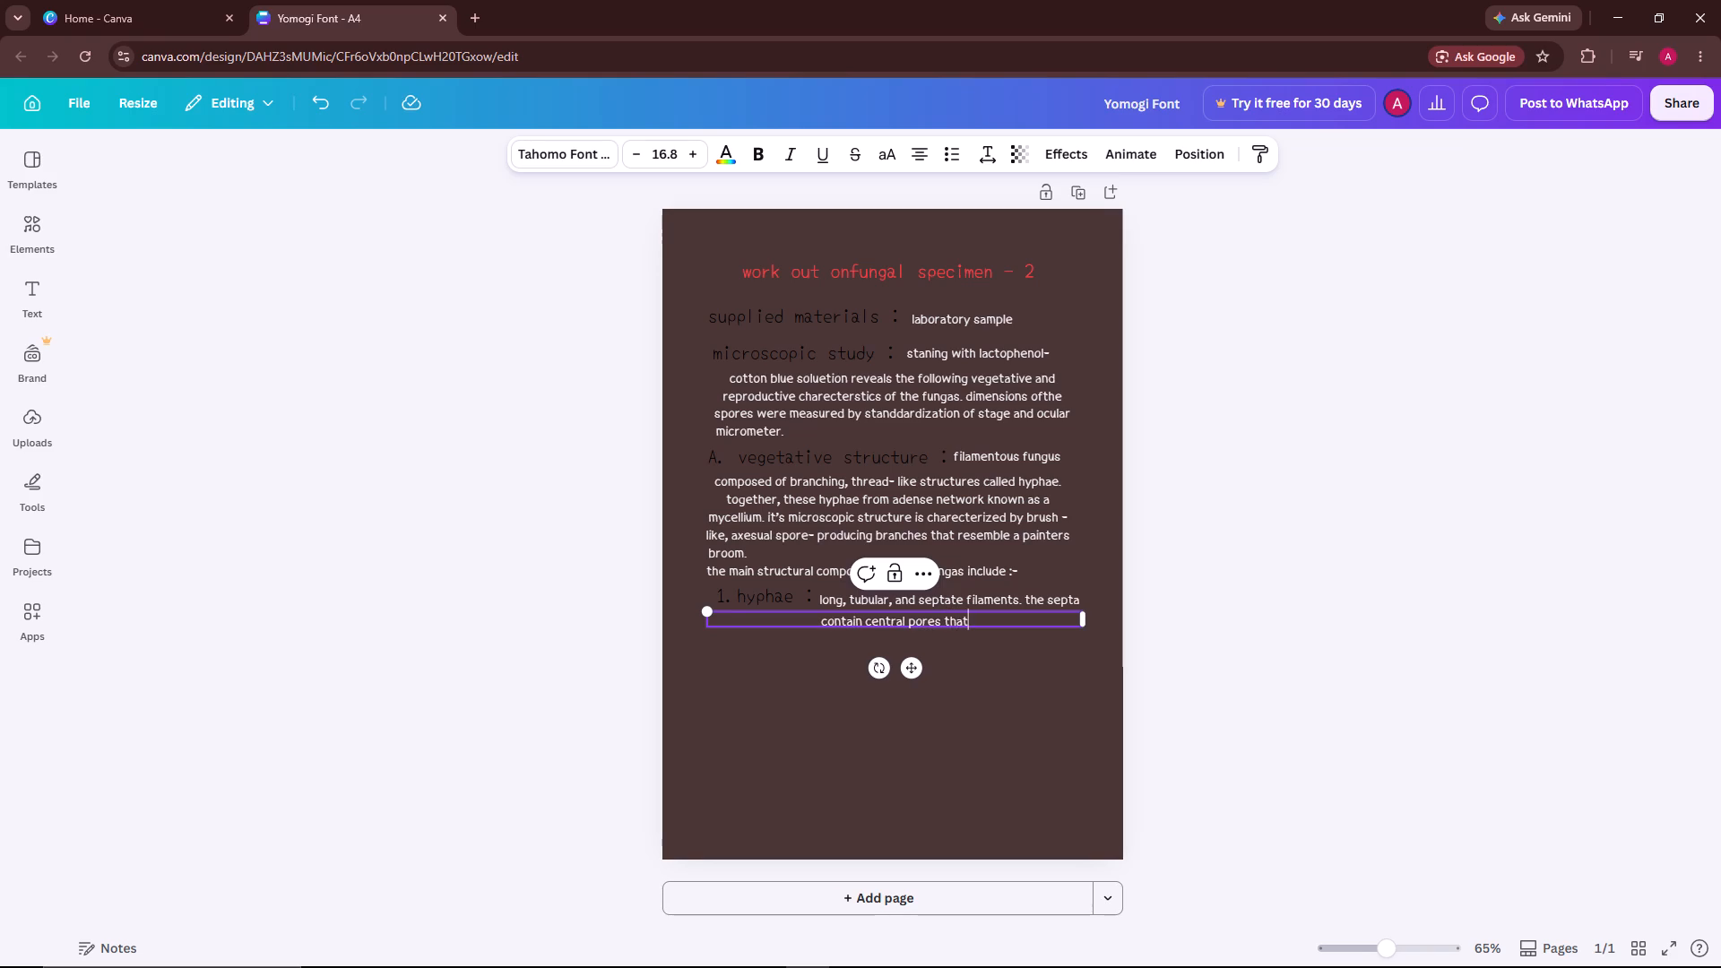
key("space")
type("main")
type("tain")
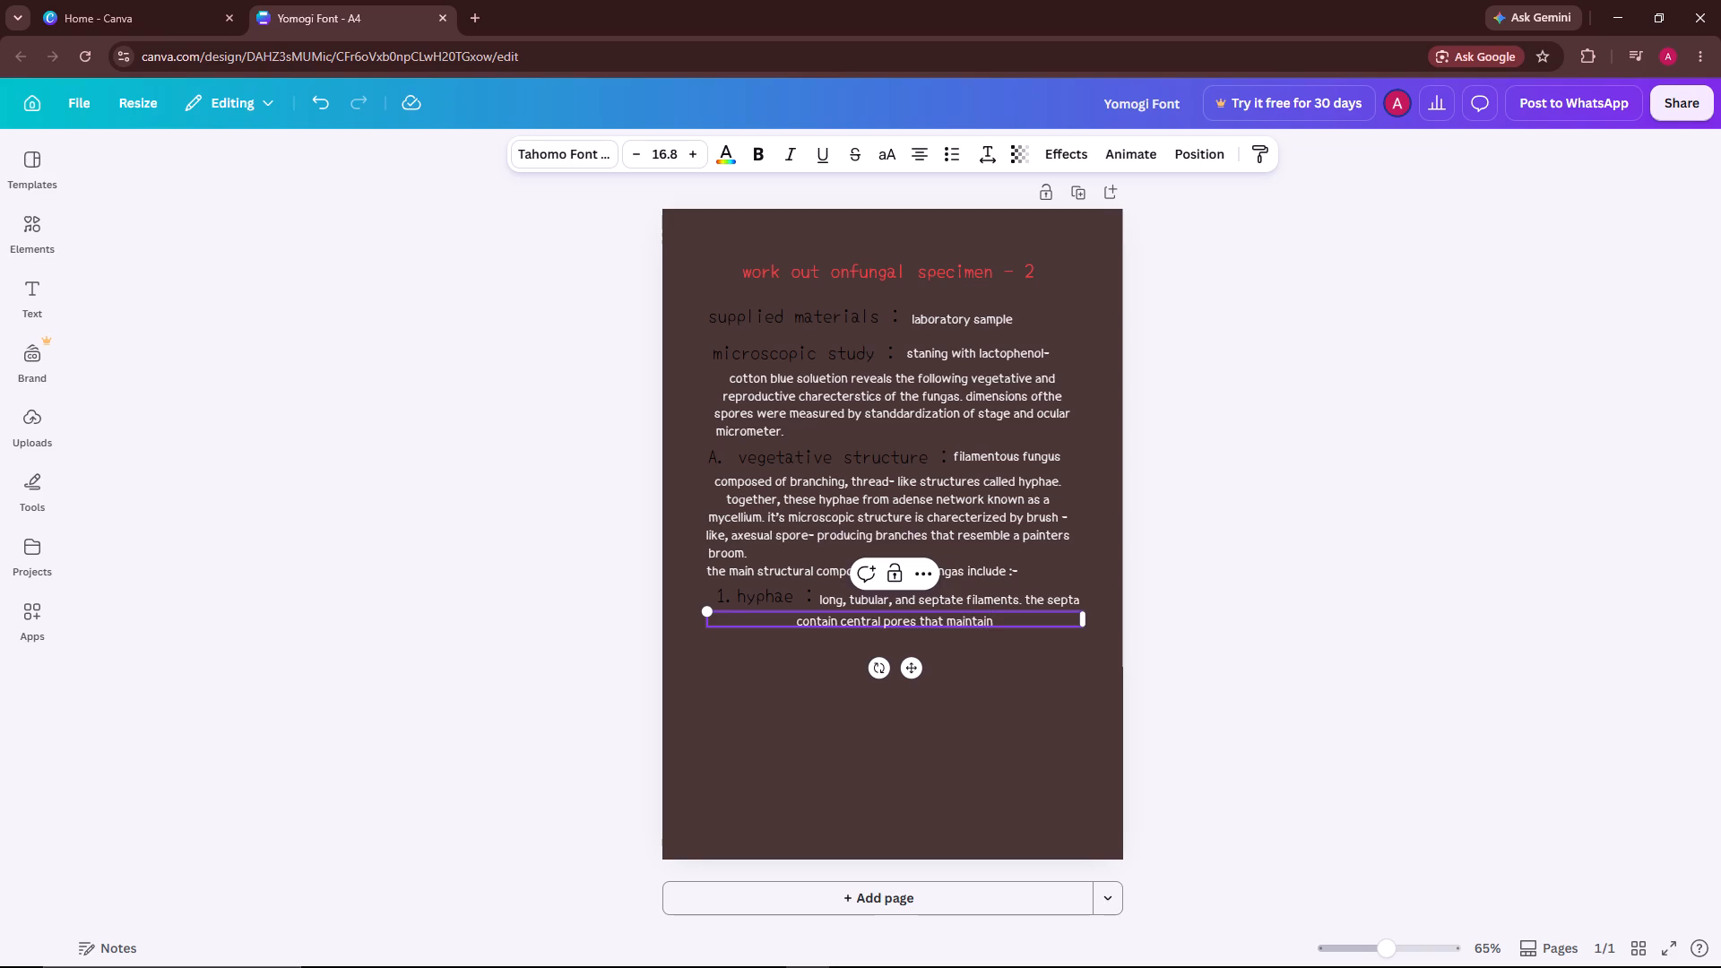
key("space")
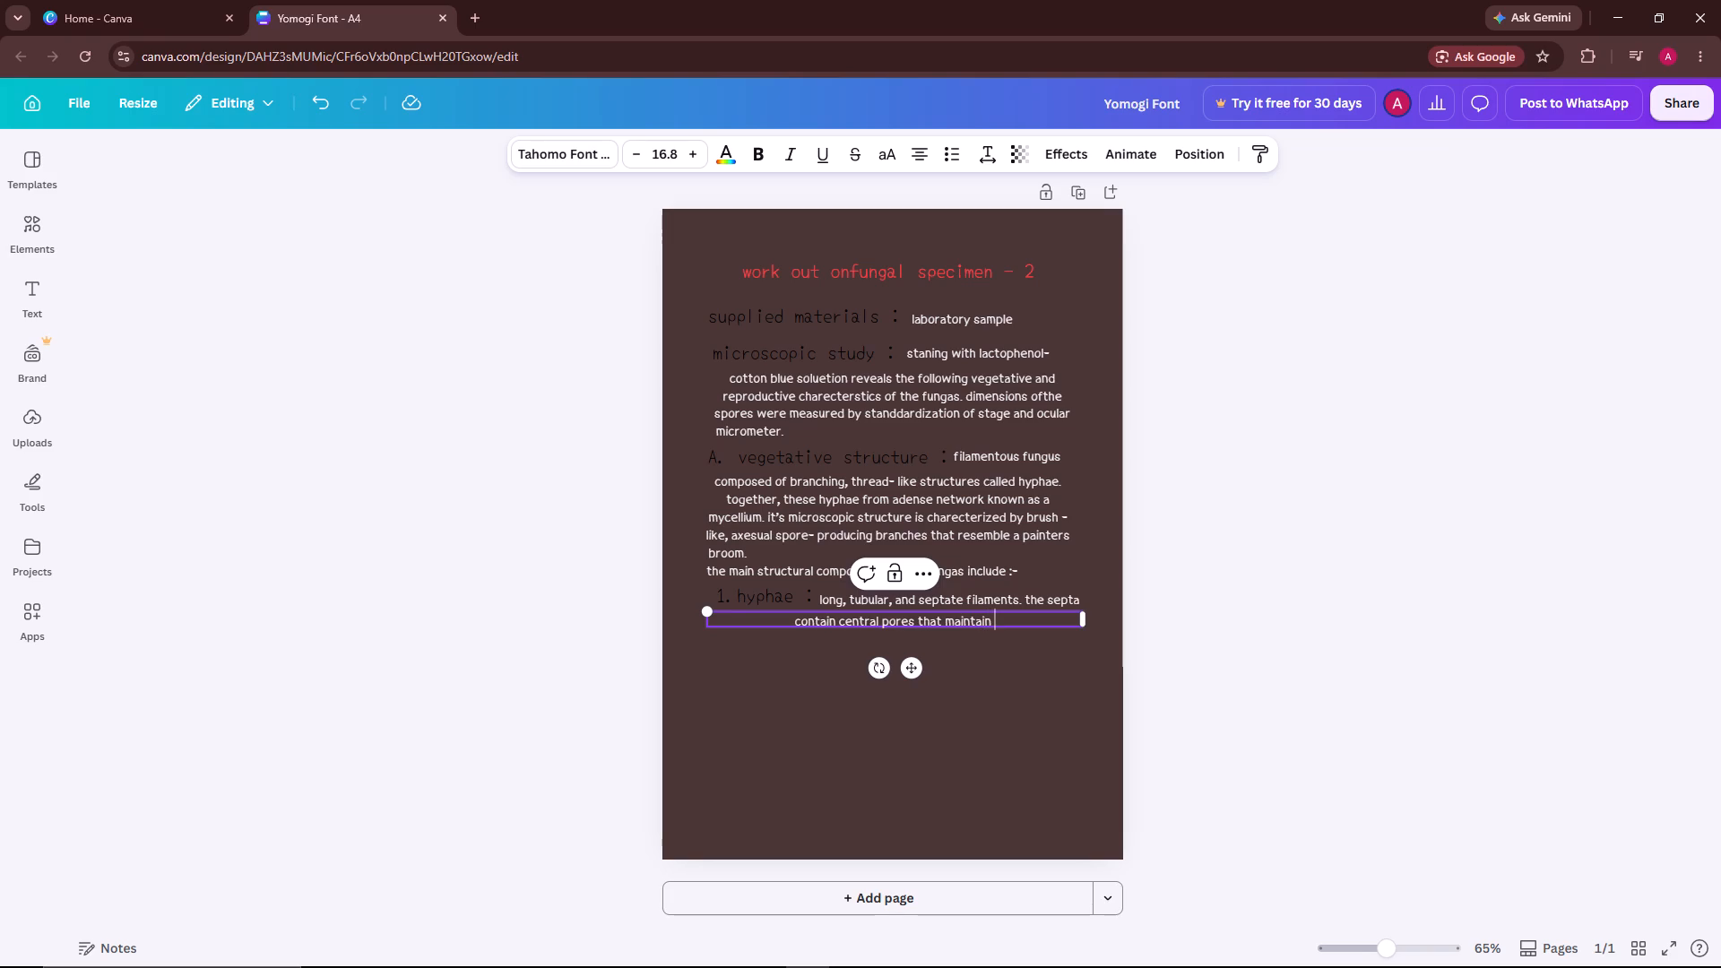
type("cy")
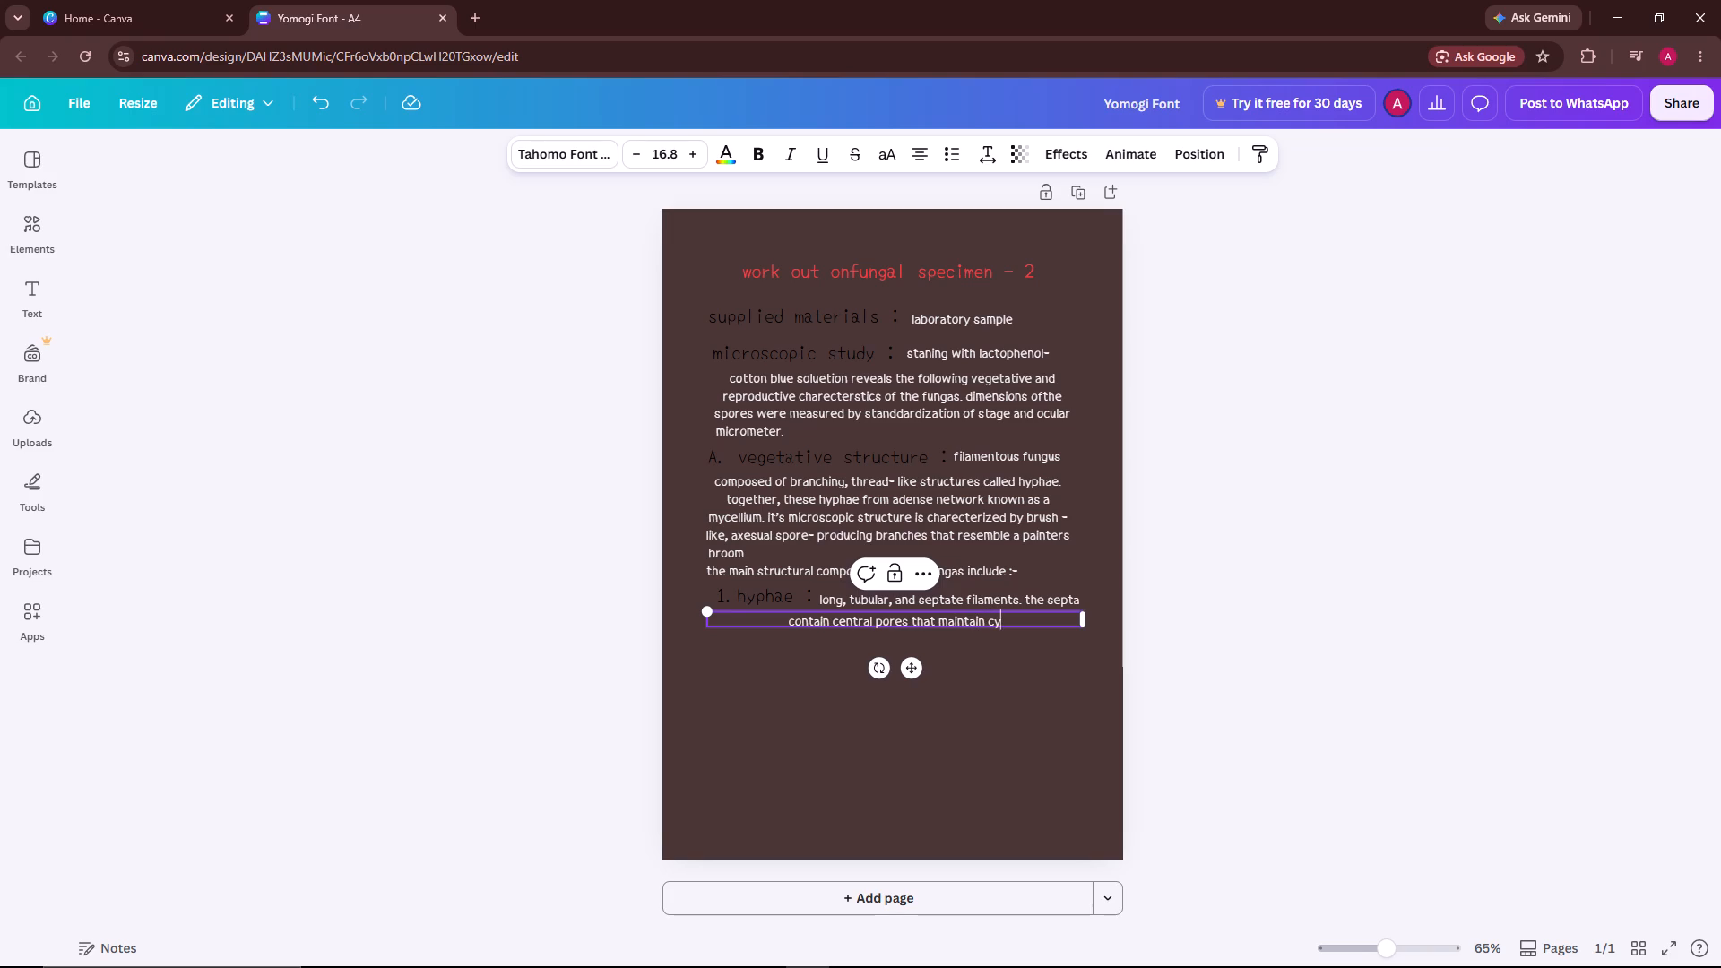
type("to")
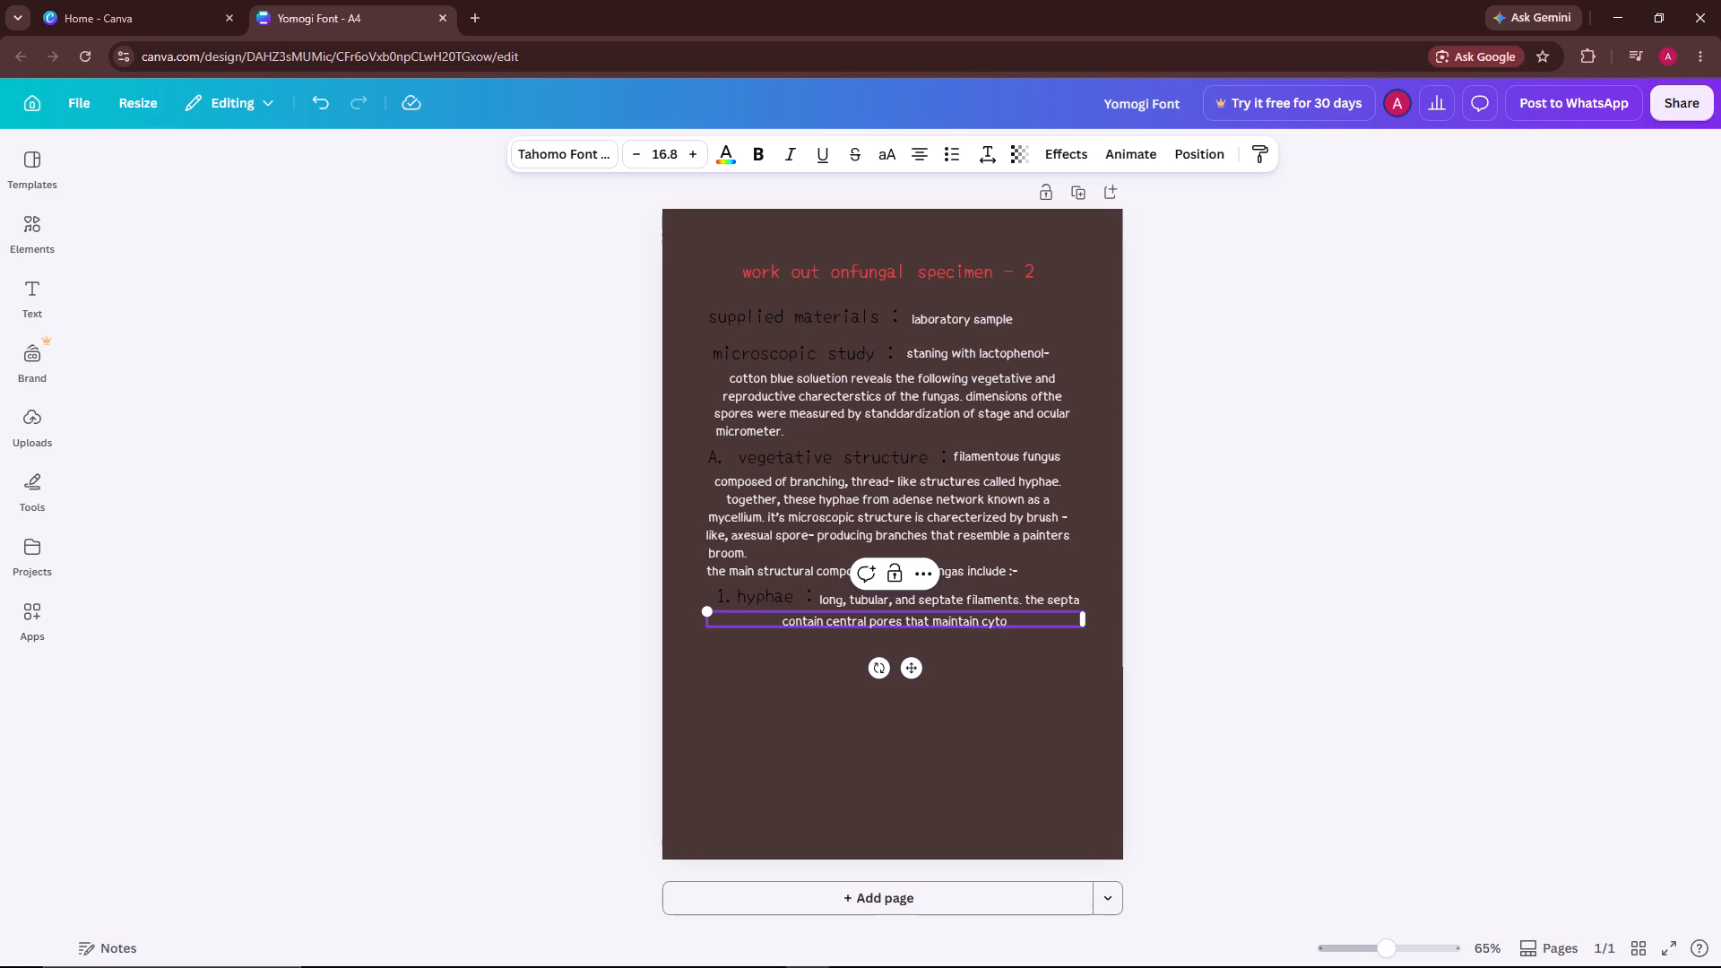
type("plasm")
key("space")
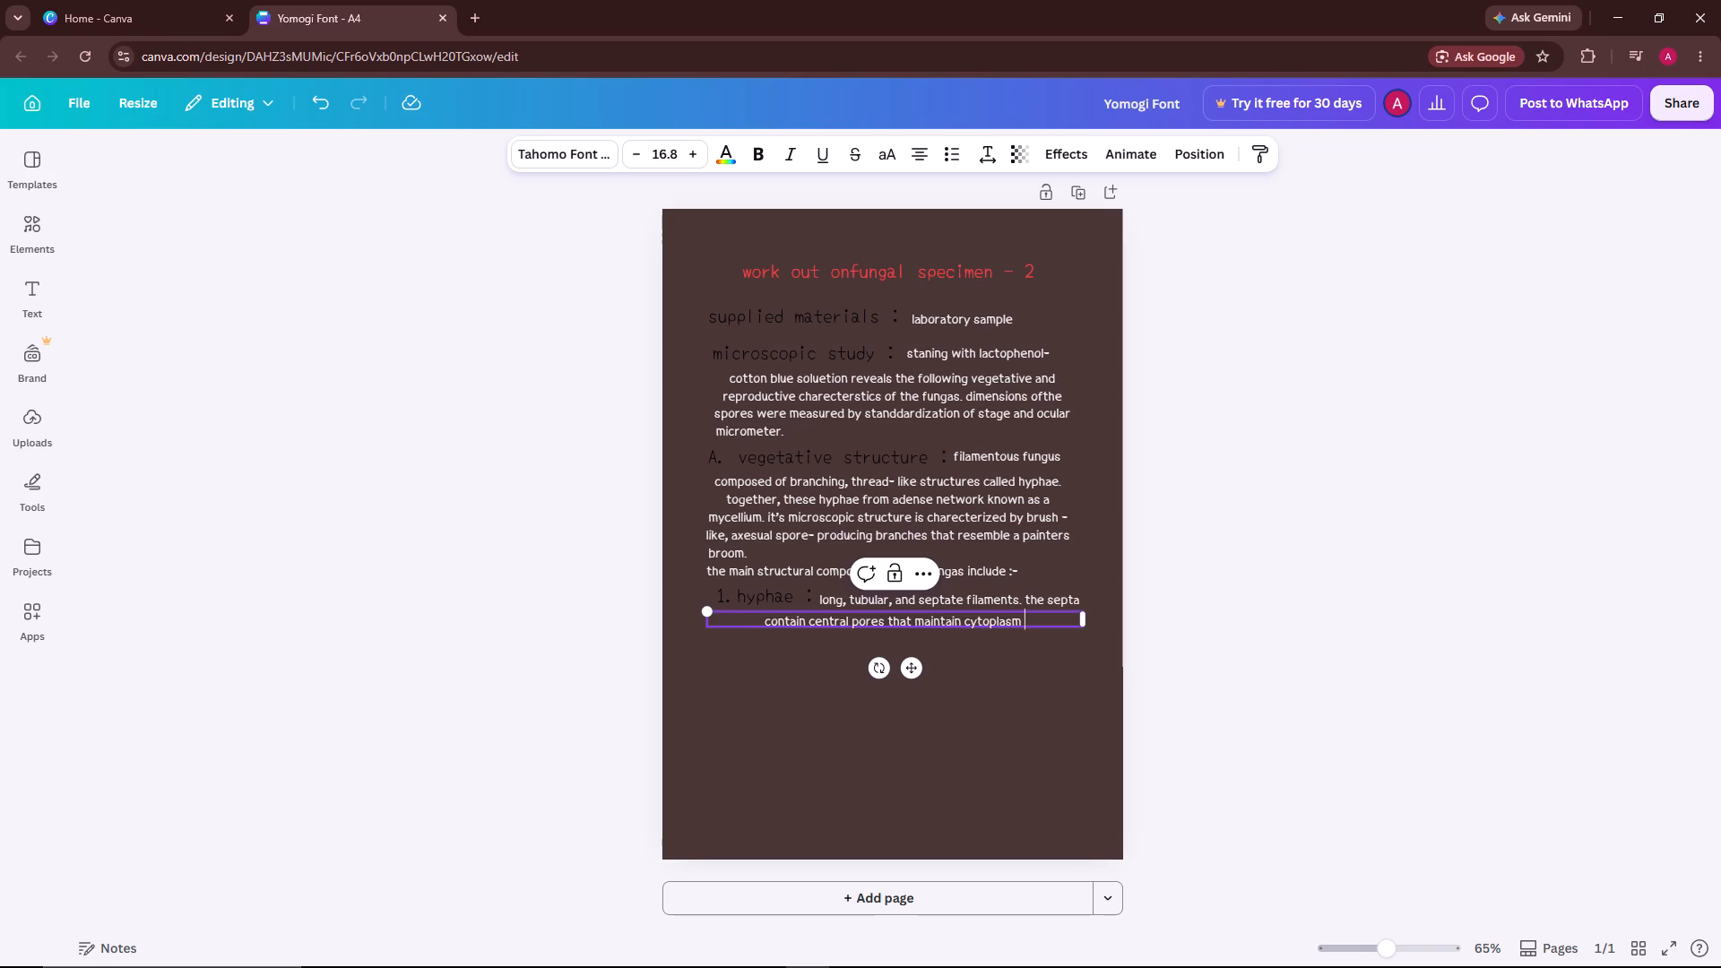
type("cou")
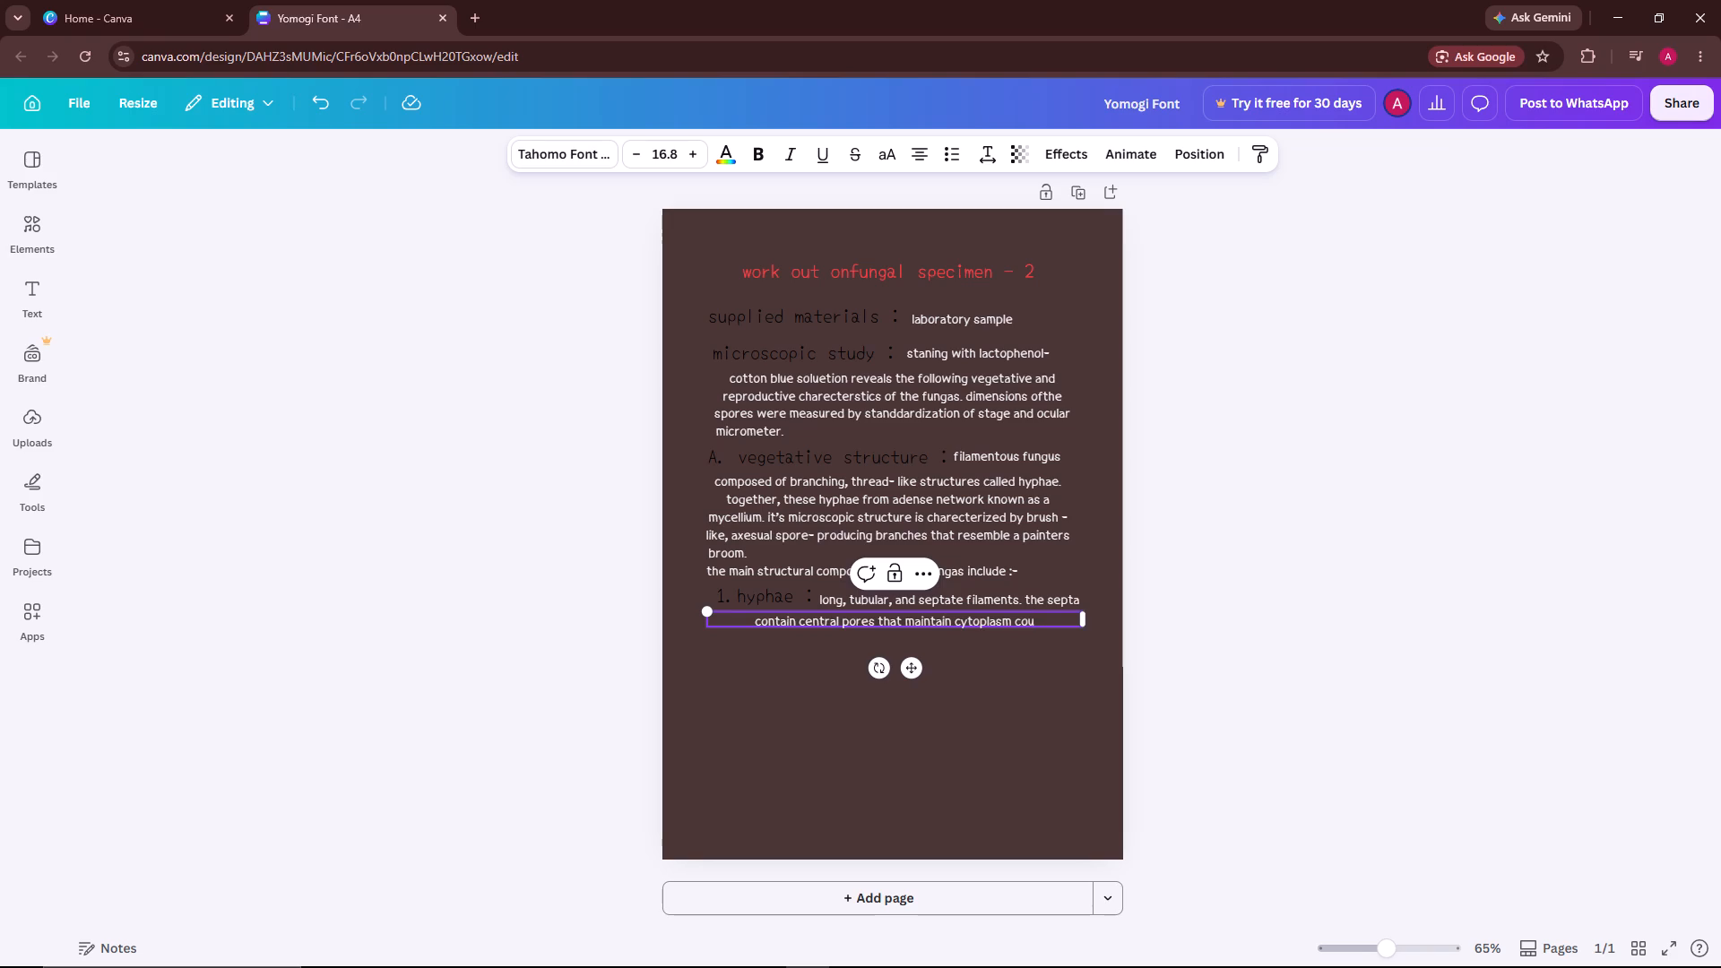
key("BackSpace")
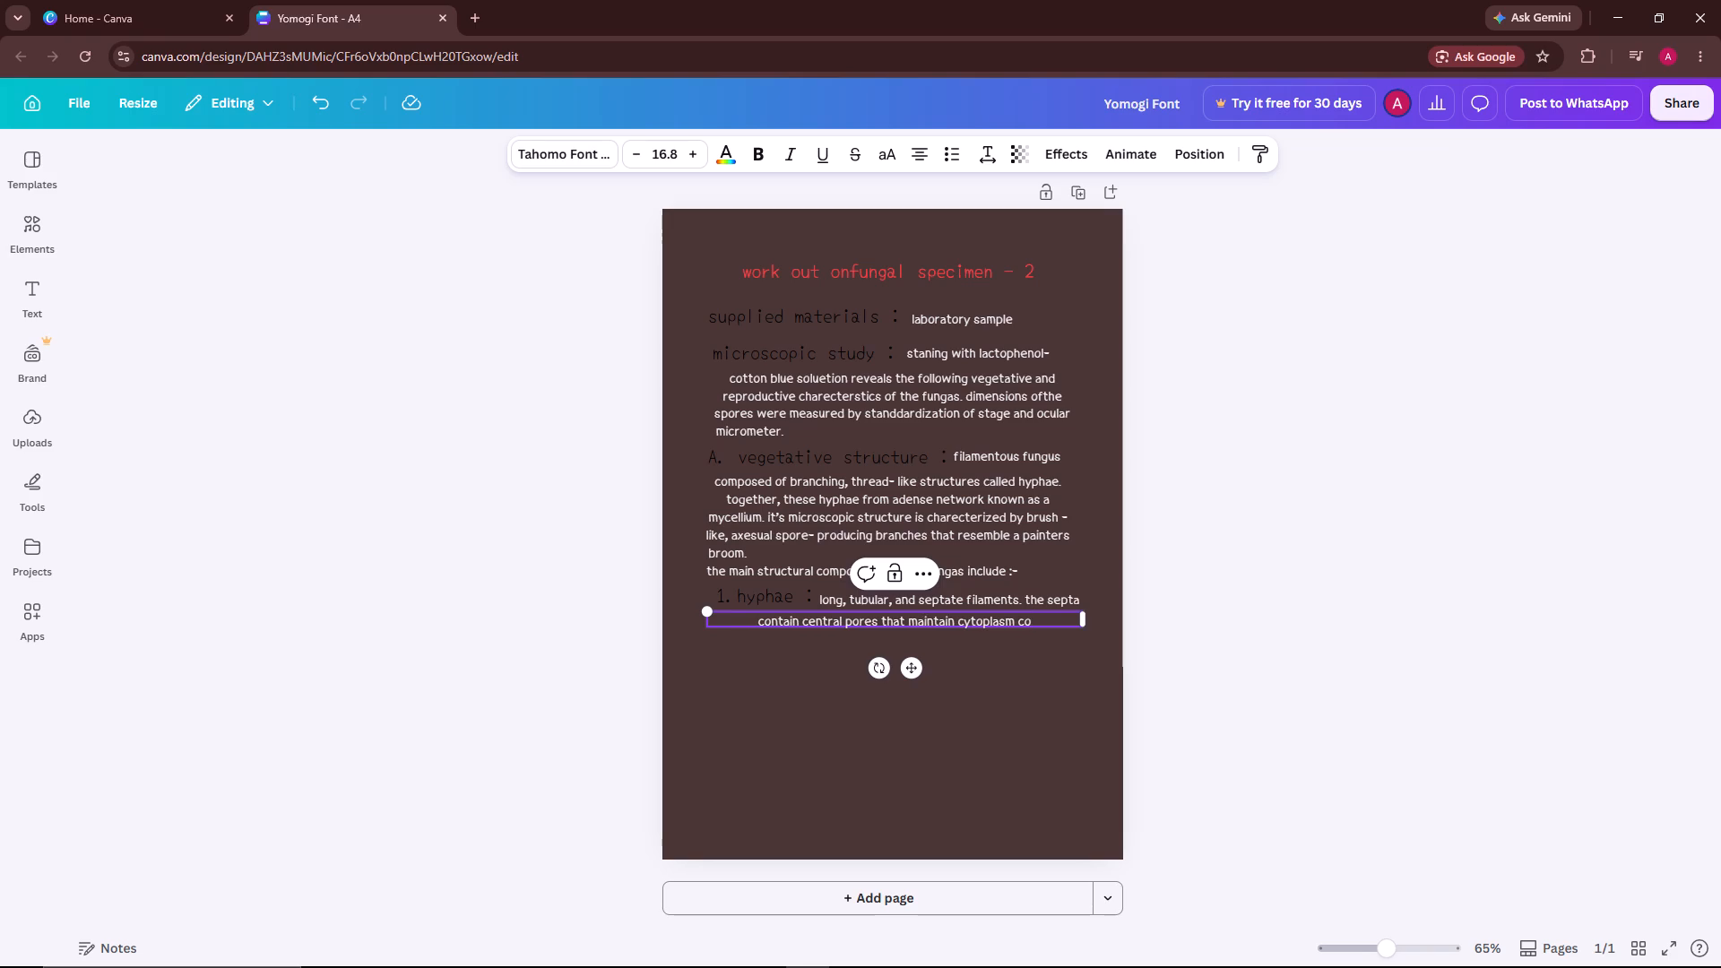
type("nti")
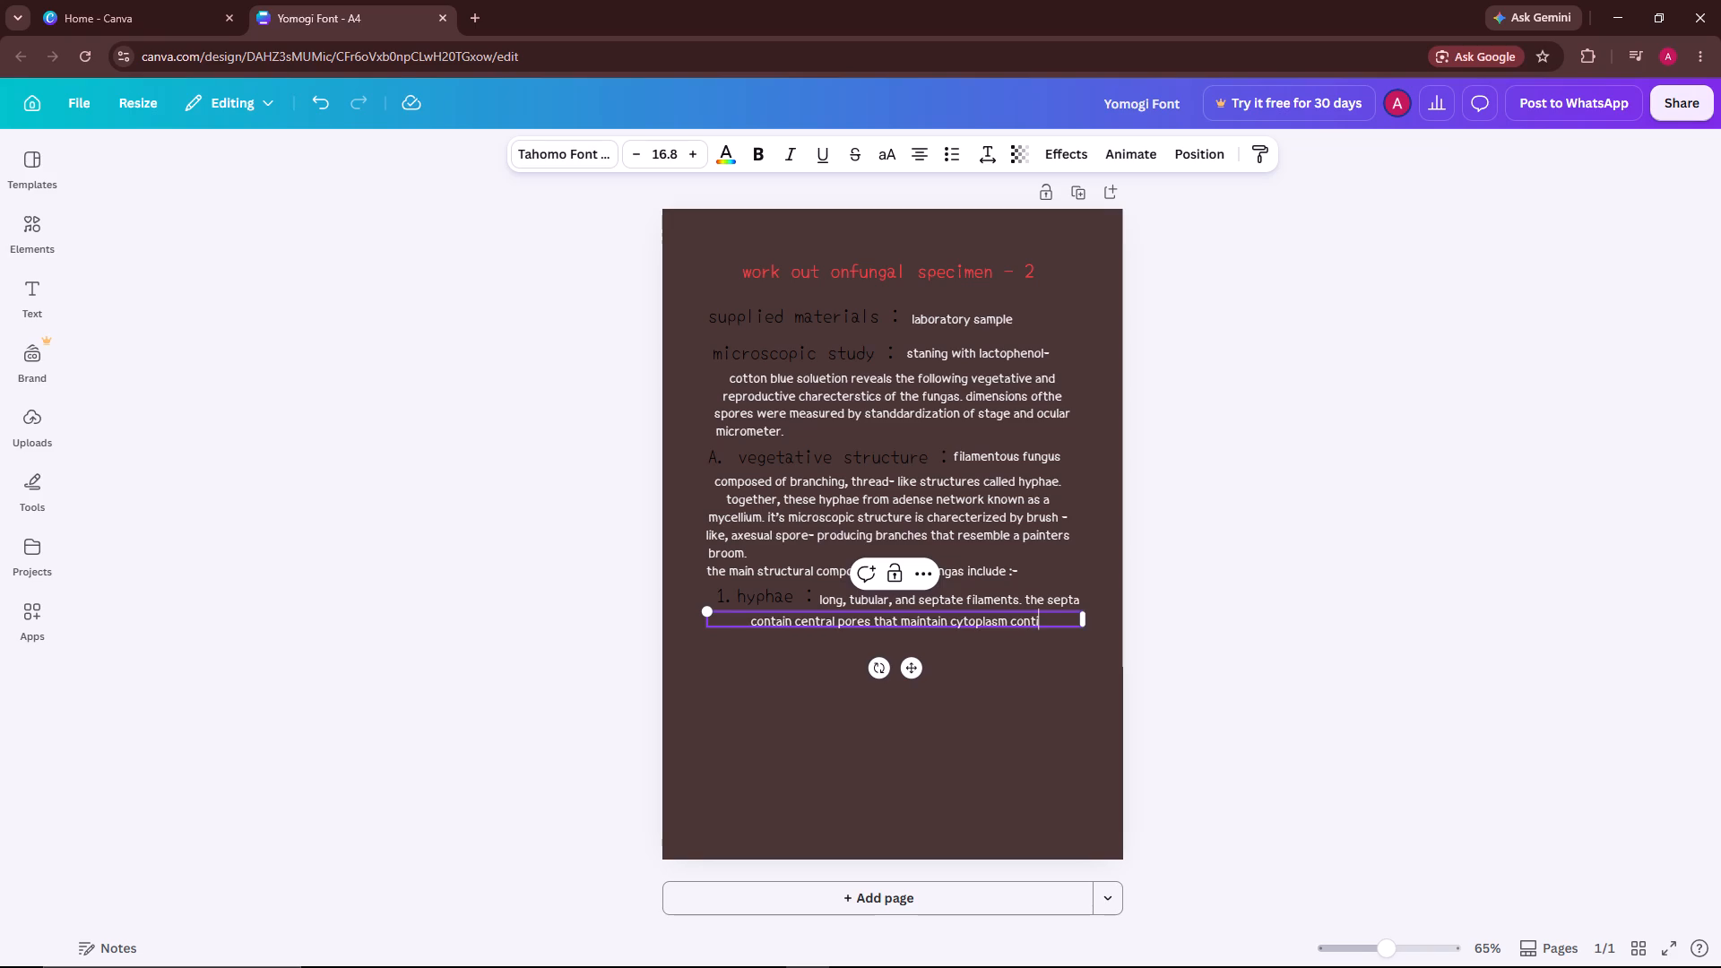
type("nuty")
key("period")
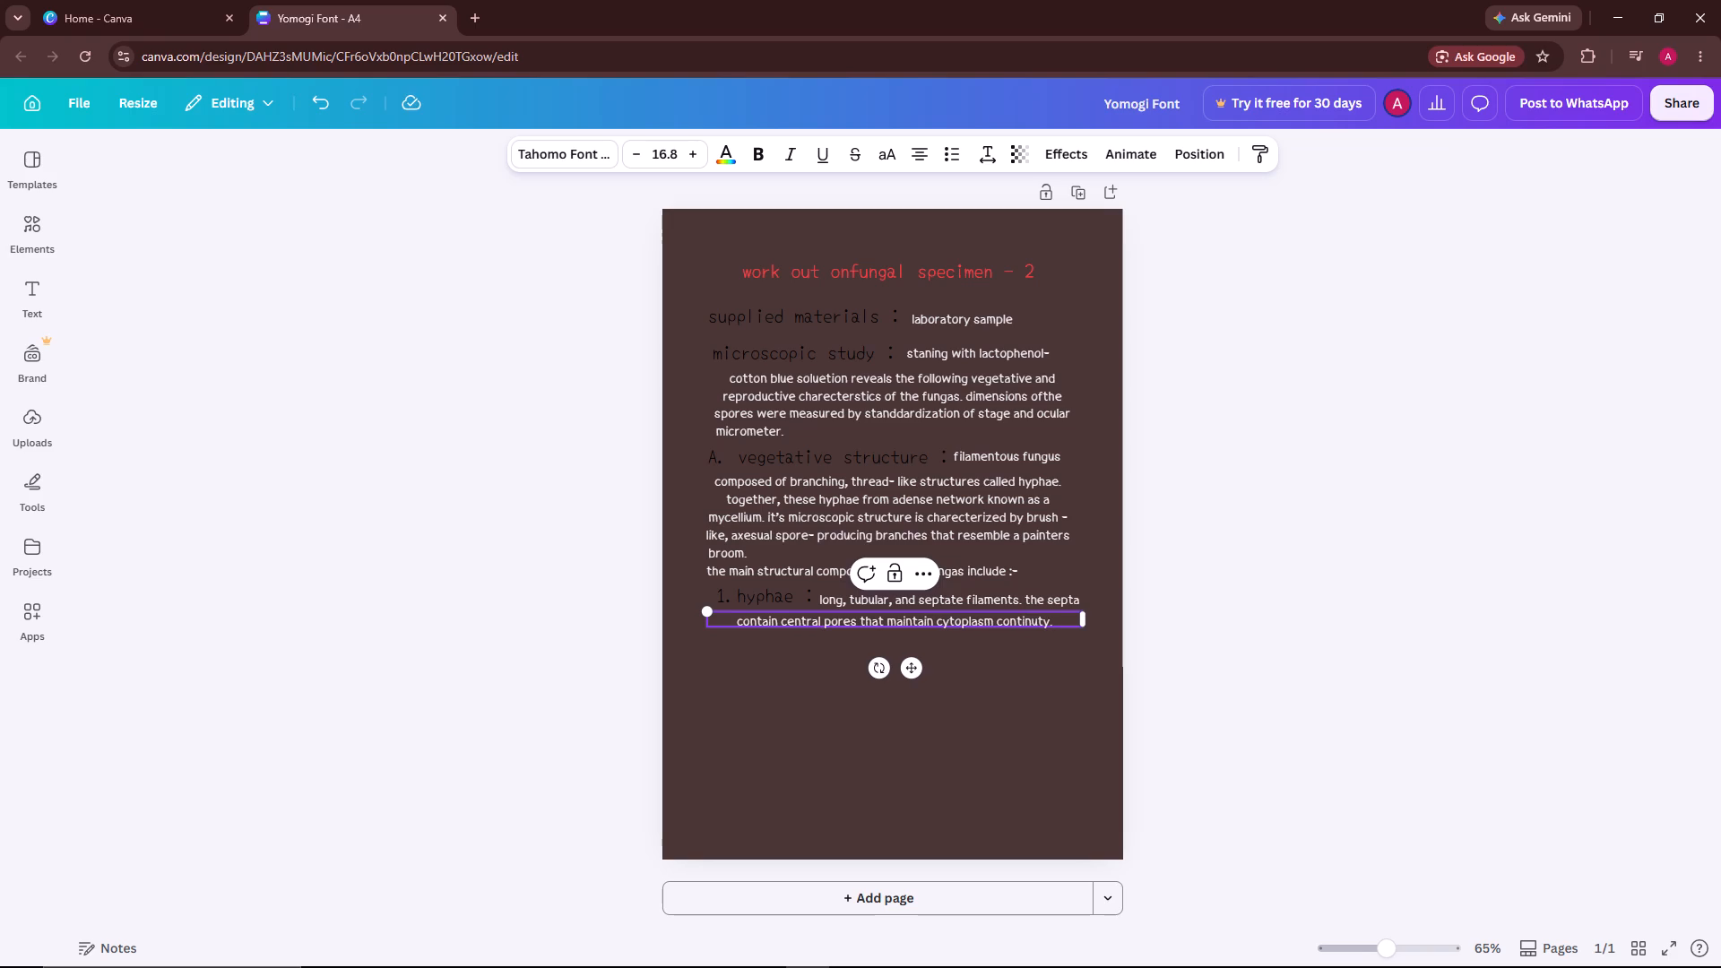
Pad the end of the centred "contain central pores" line with 13 spaces to shift its text toward the page's left margin.
key("space")
key("space")
key("space")
key("space")
key("space")
key("space")
key("space")
key("space")
key("space")
key("space")
key("space")
key("space")
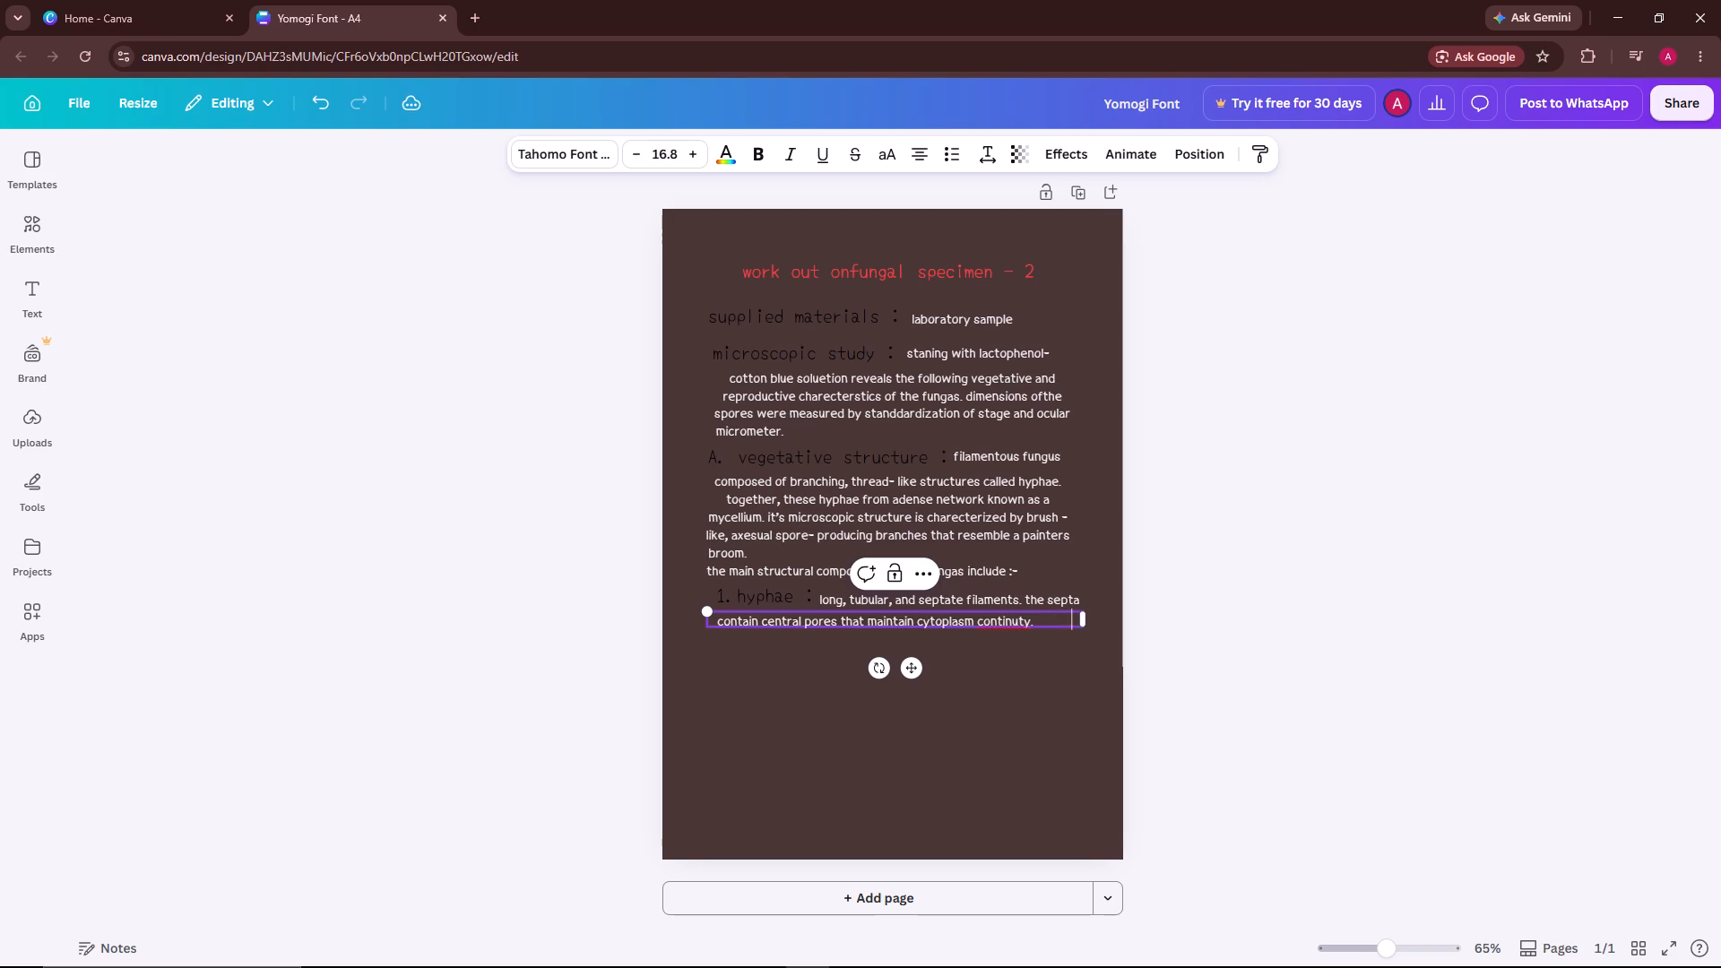
key("space")
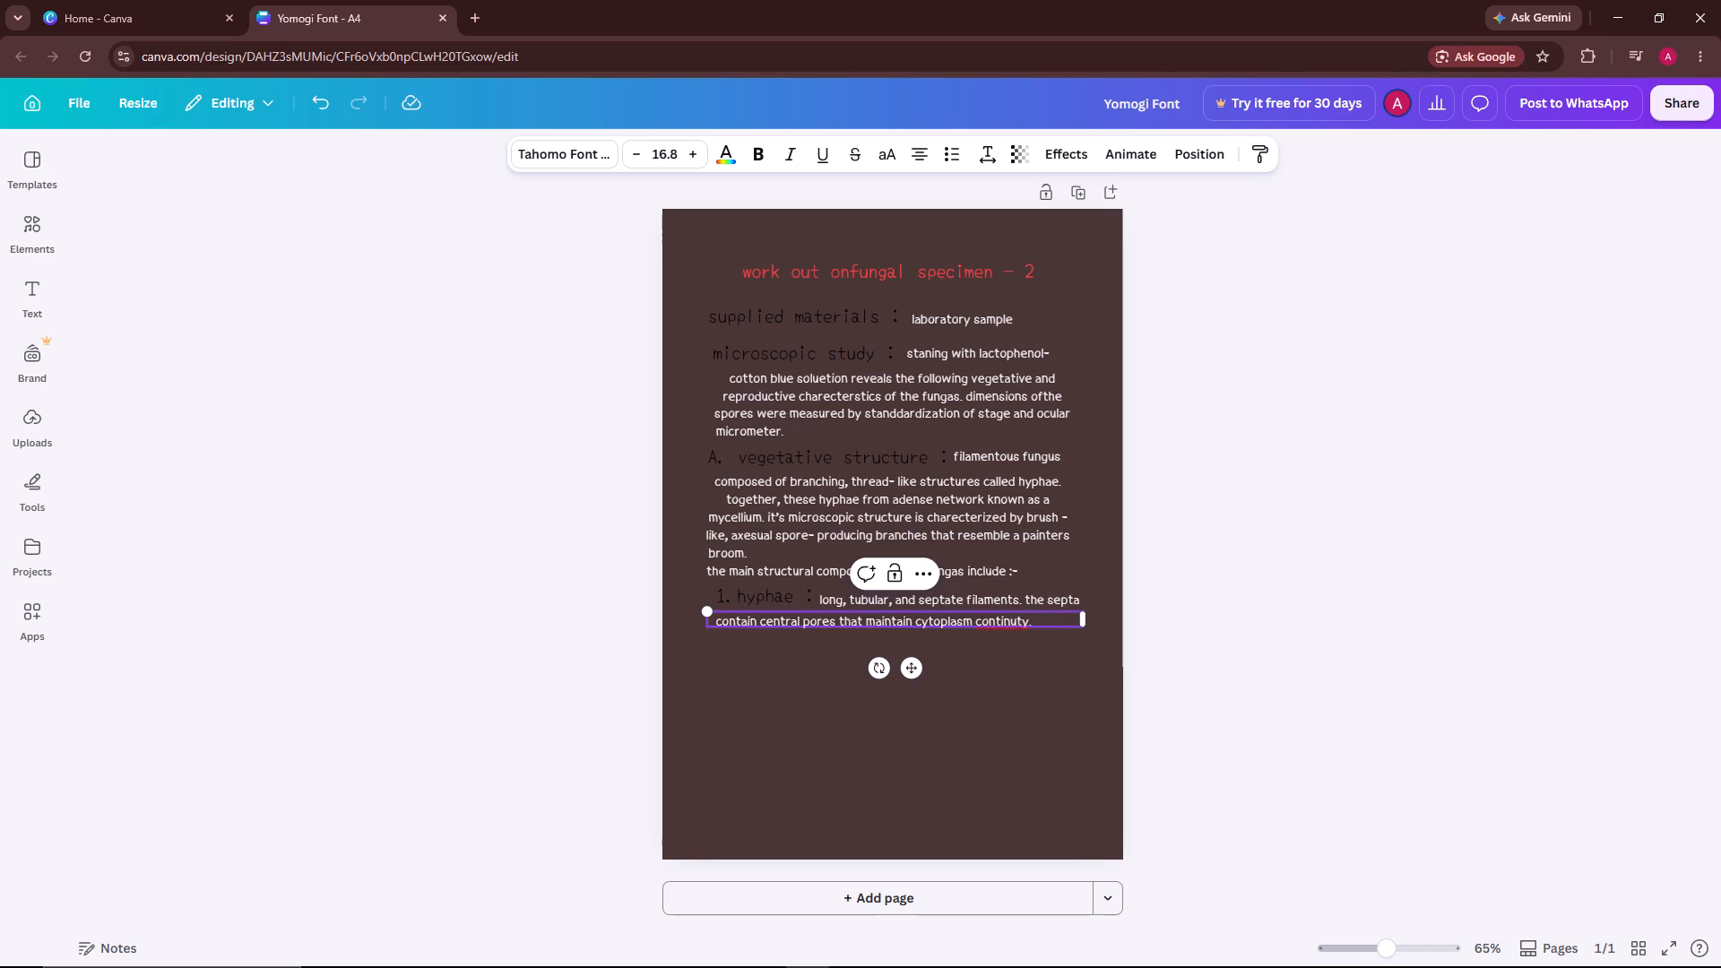
left_click(1019, 740)
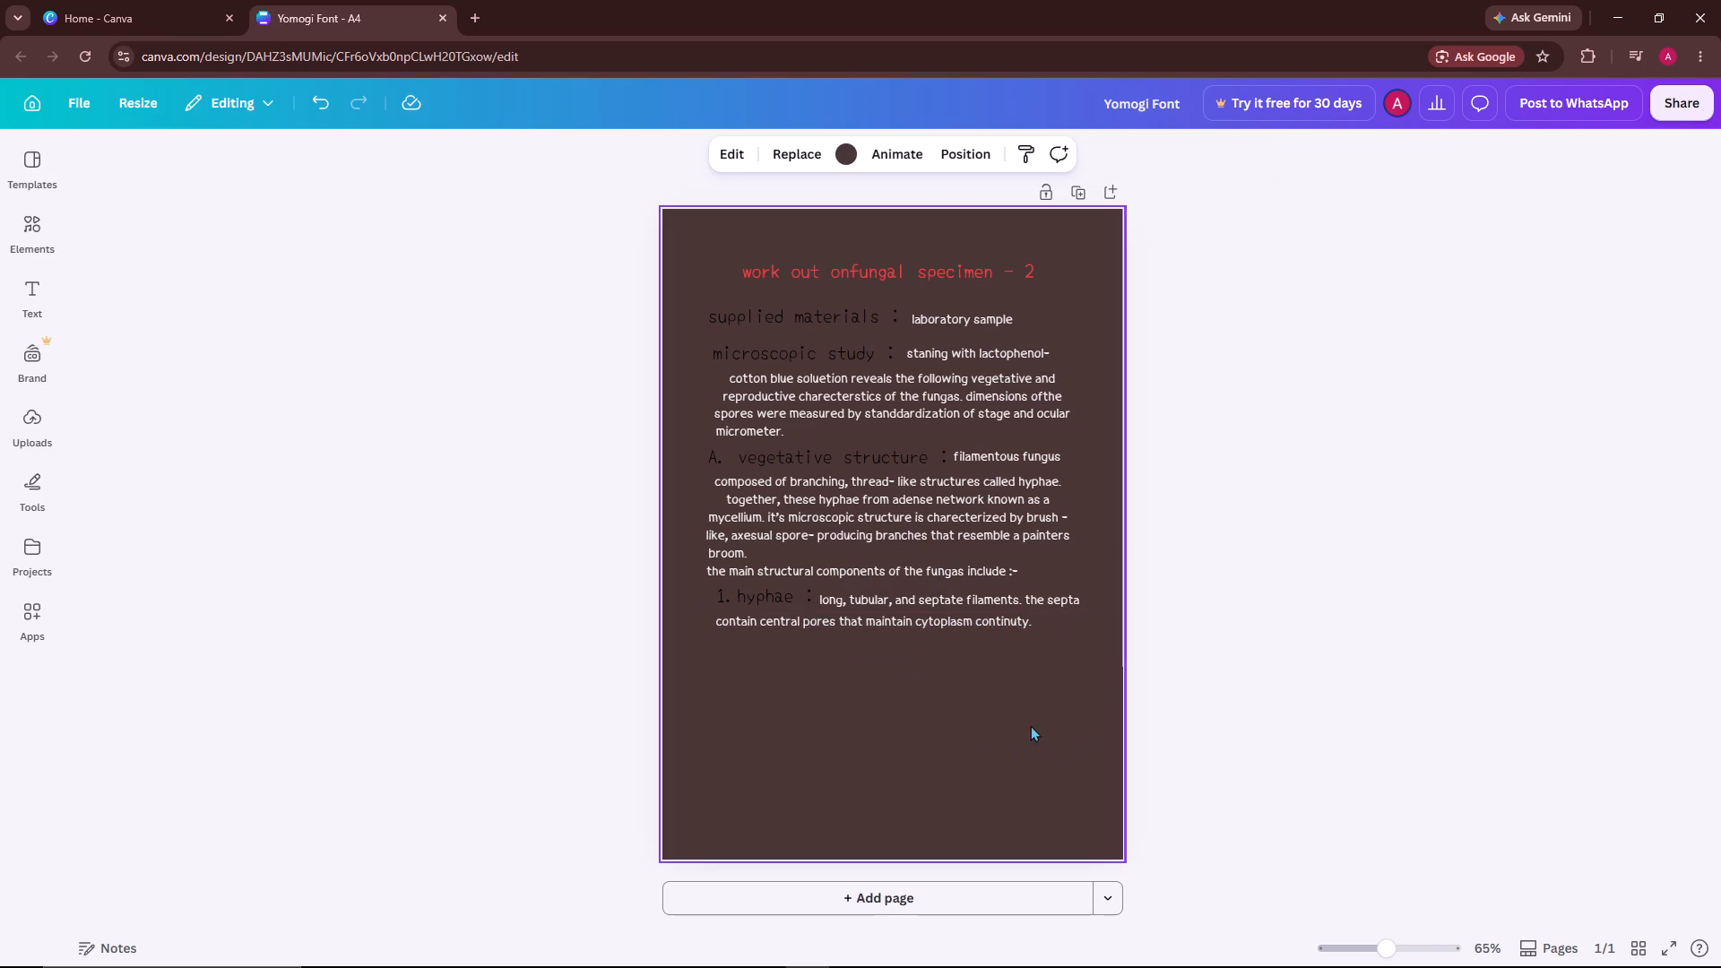
Duplicate the "1. hyphae :" heading and place the copy beneath the "contain central pores" line.
left_click(754, 598)
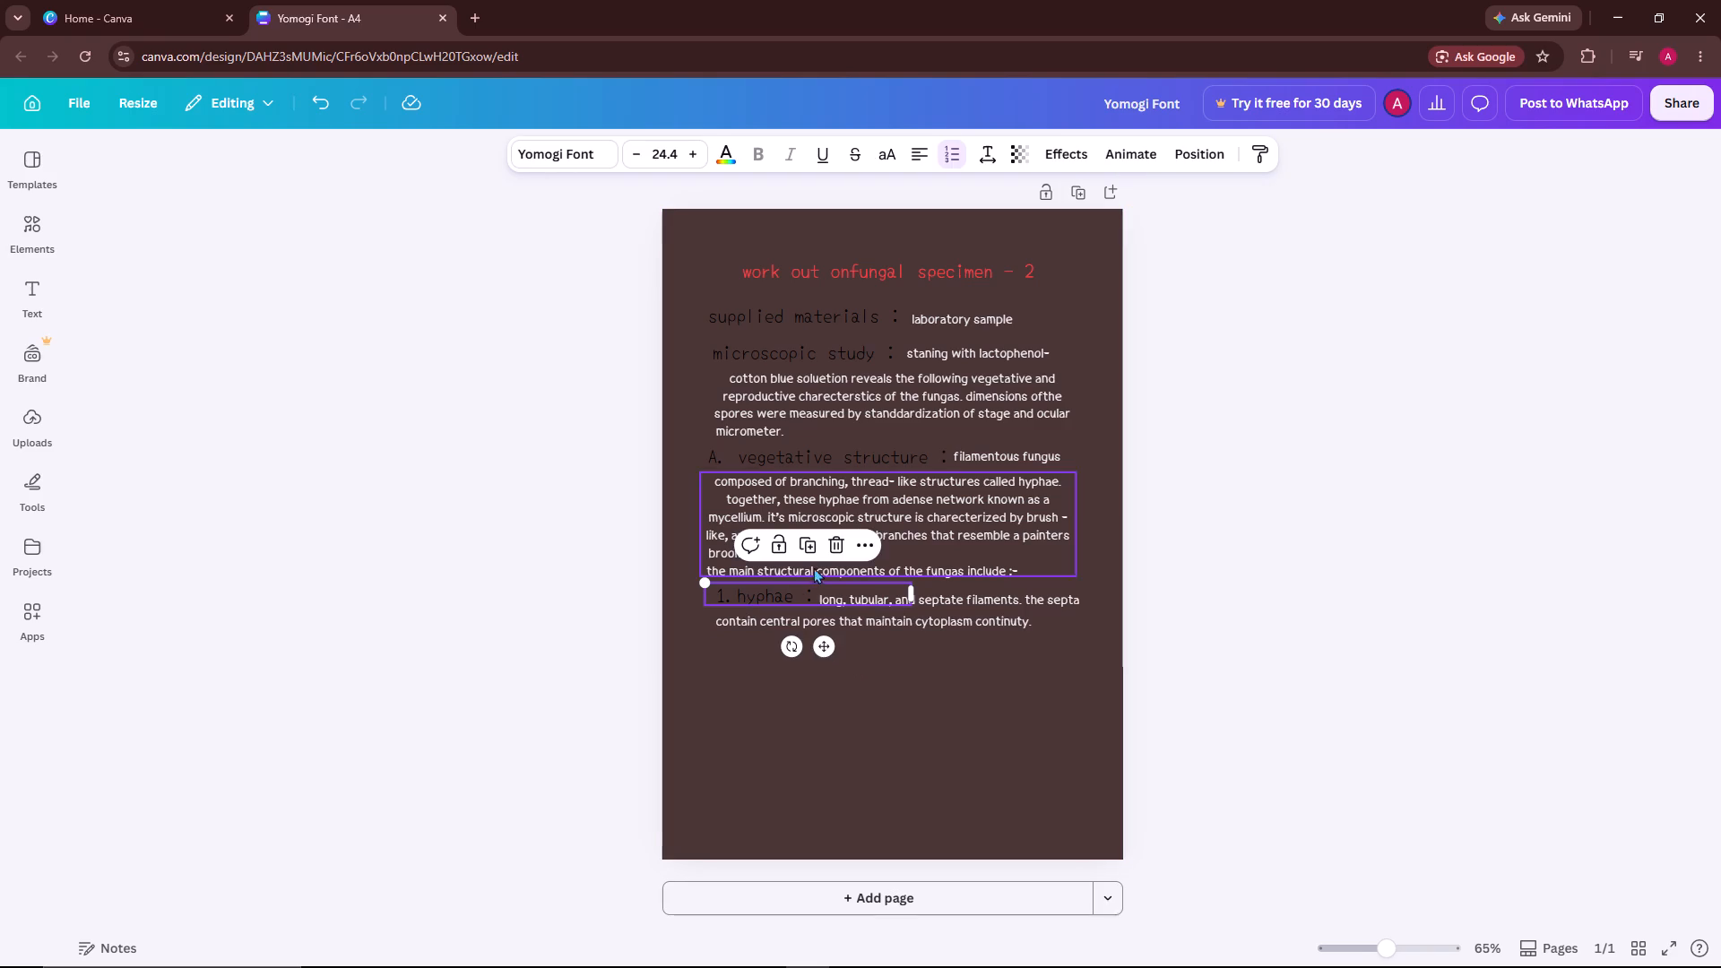
left_click(813, 550)
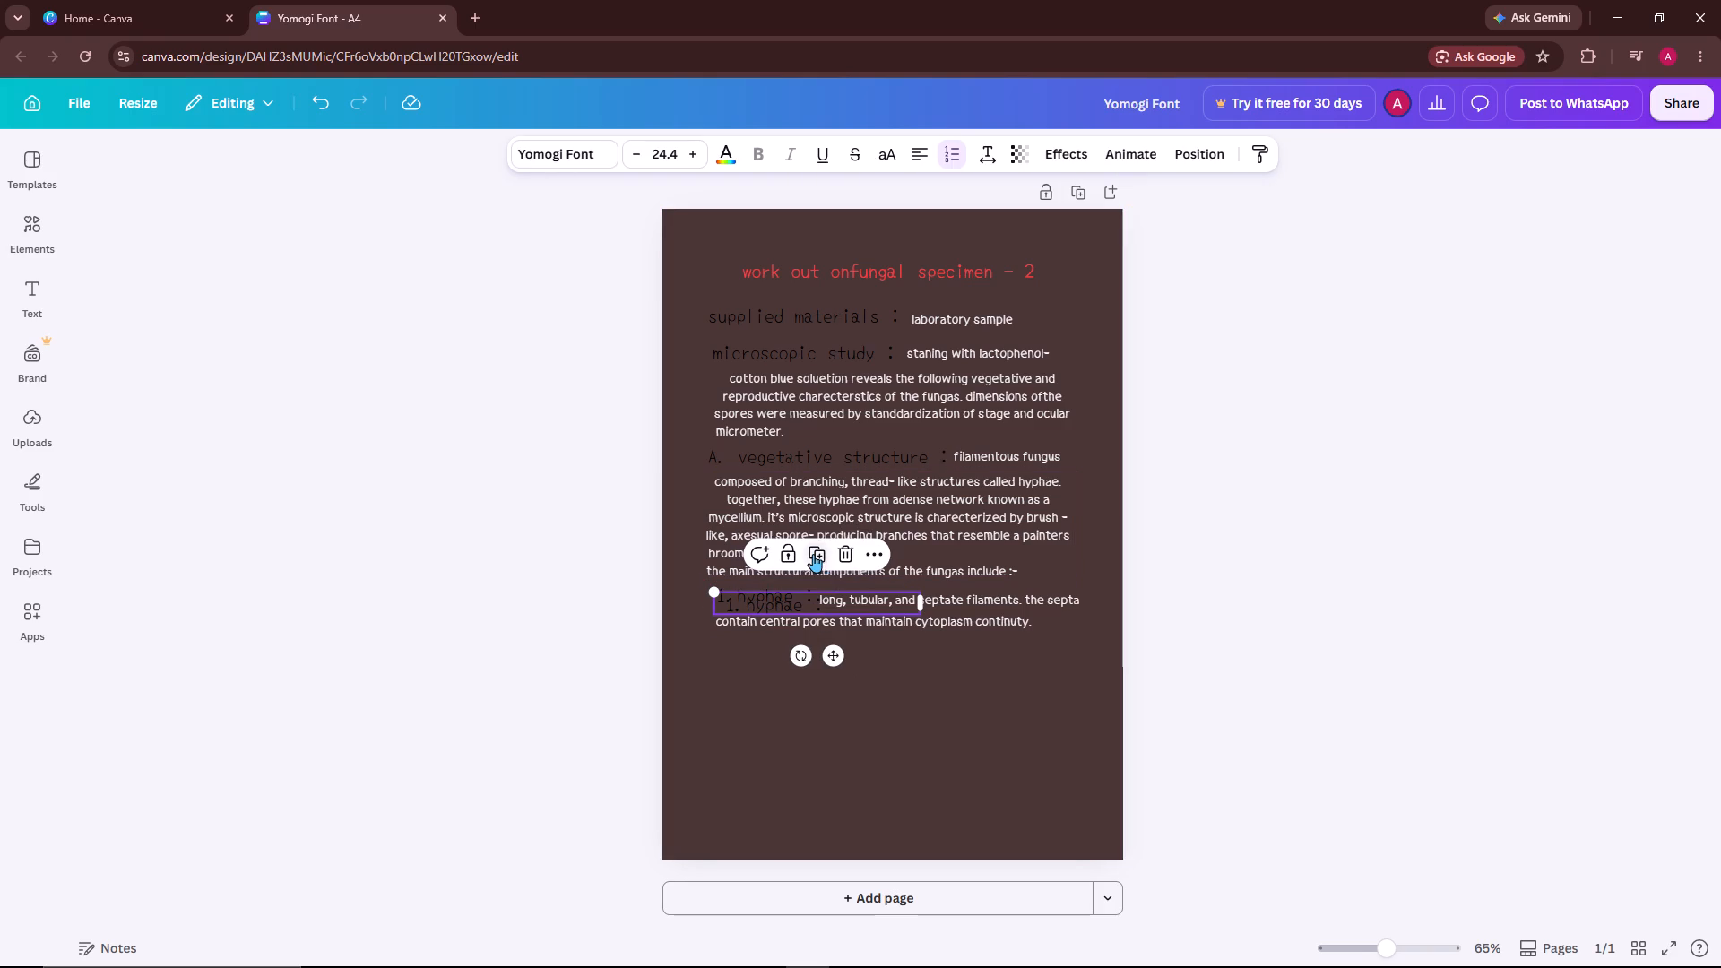
left_click_drag(805, 604, 798, 650)
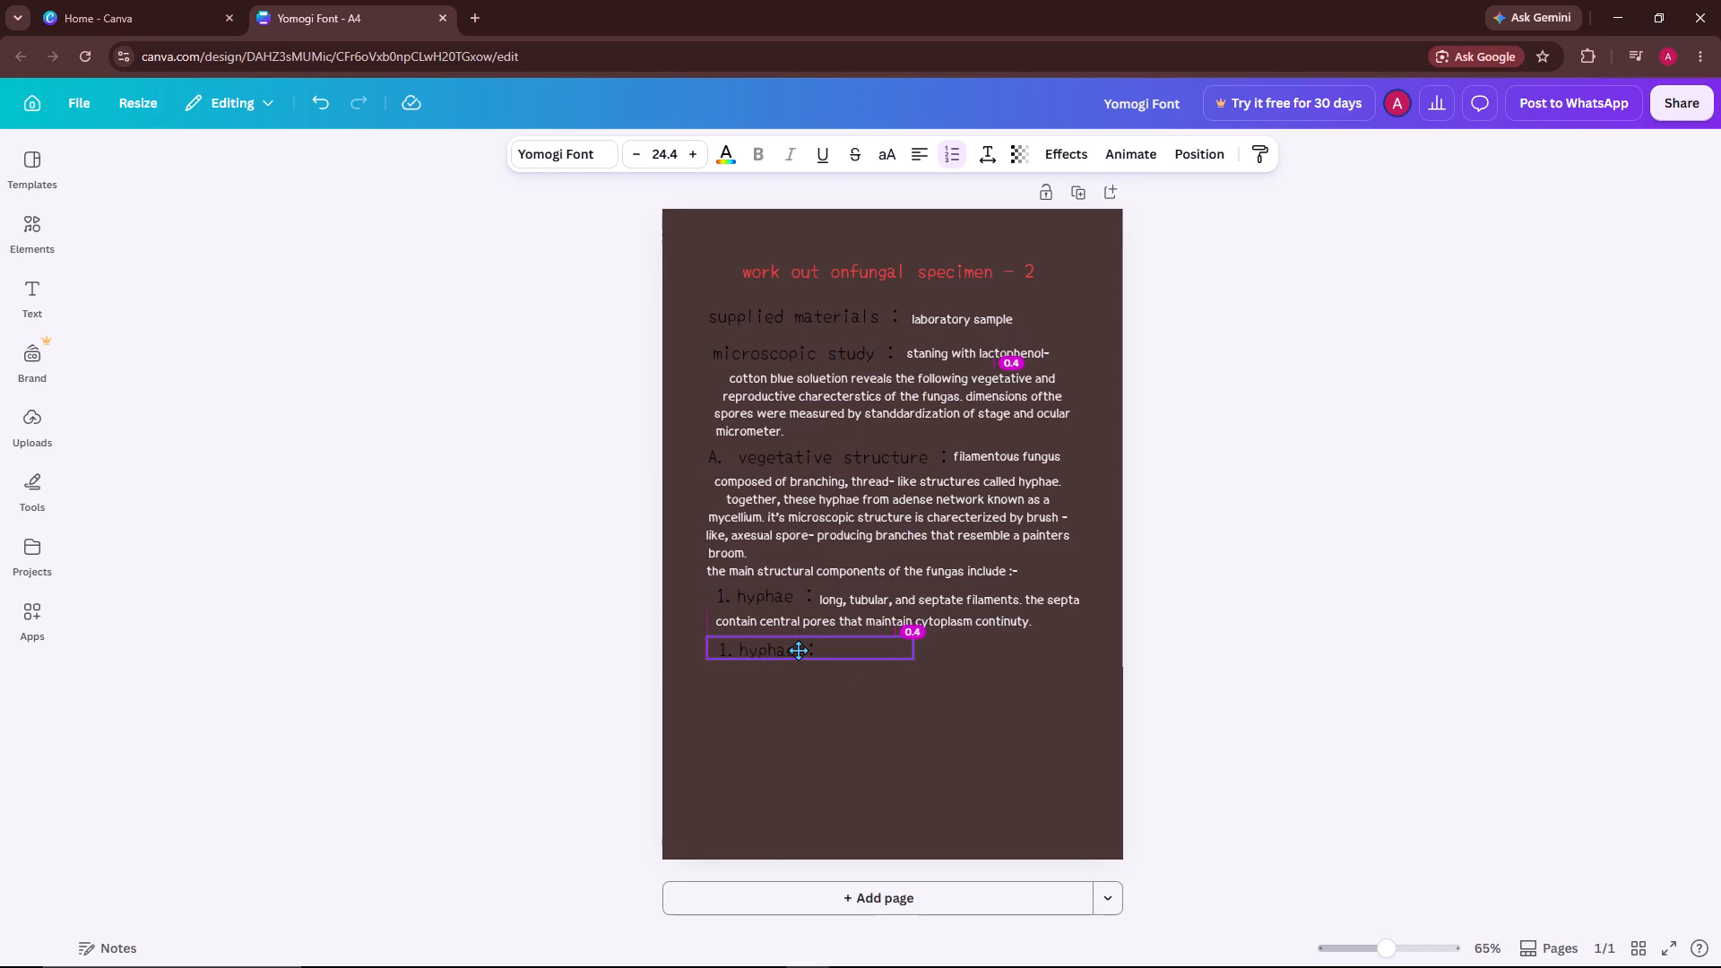
left_click_drag(798, 650, 798, 645)
Replace the copied heading's text and numbering with "2. condiophores :".
left_click(811, 645)
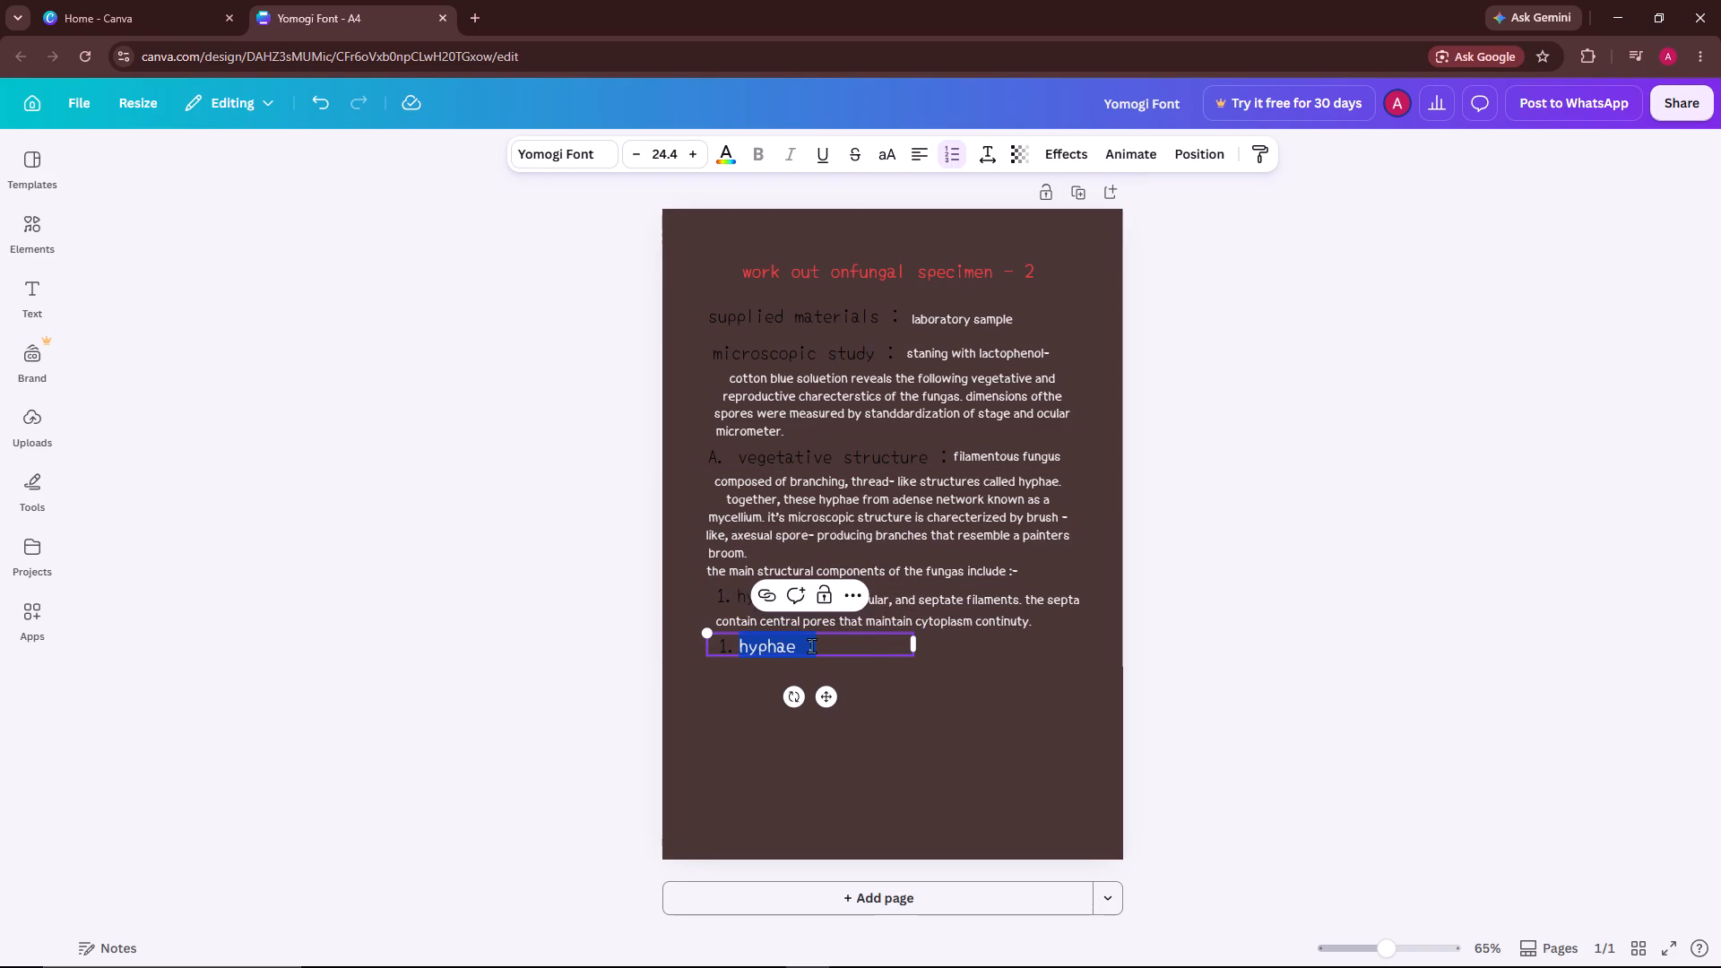
key("BackSpace")
key("BackSpace")
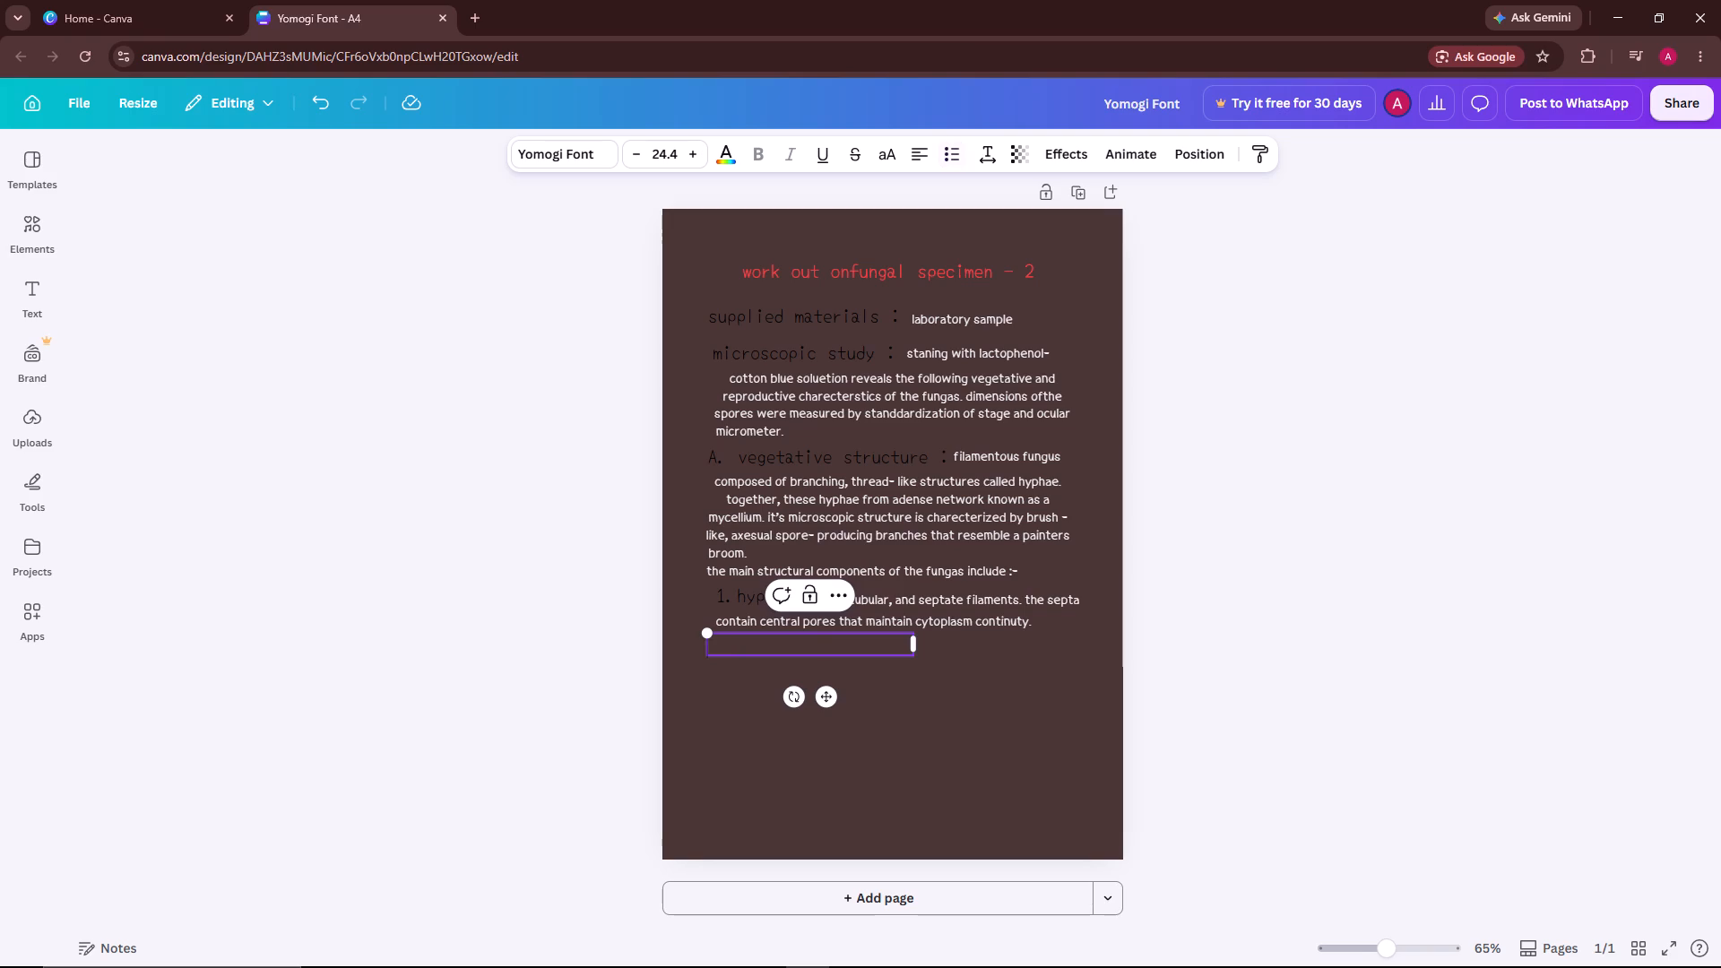
type("2.")
key("space")
type("con")
type("dio")
type("pho")
type("res")
key("space")
key("shift+colon")
left_click(894, 715)
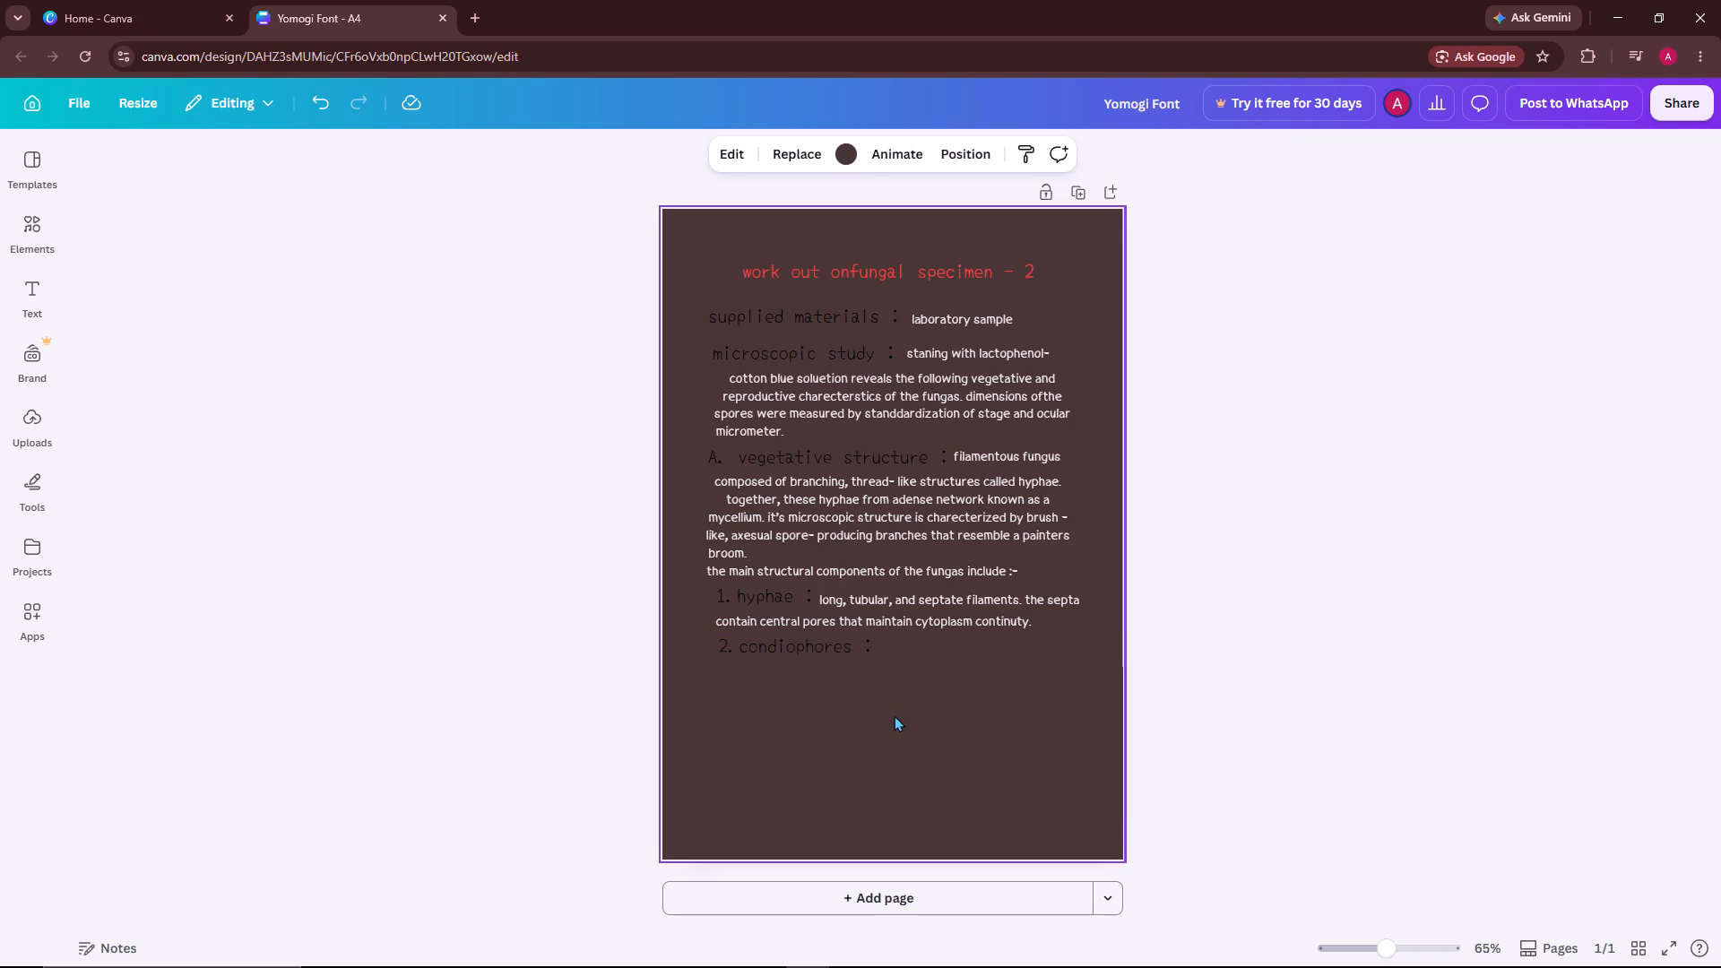
Duplicate the "long, tubular, and septate filaments" text and align the copy beside the "2. condiophores :" heading.
left_click(928, 601)
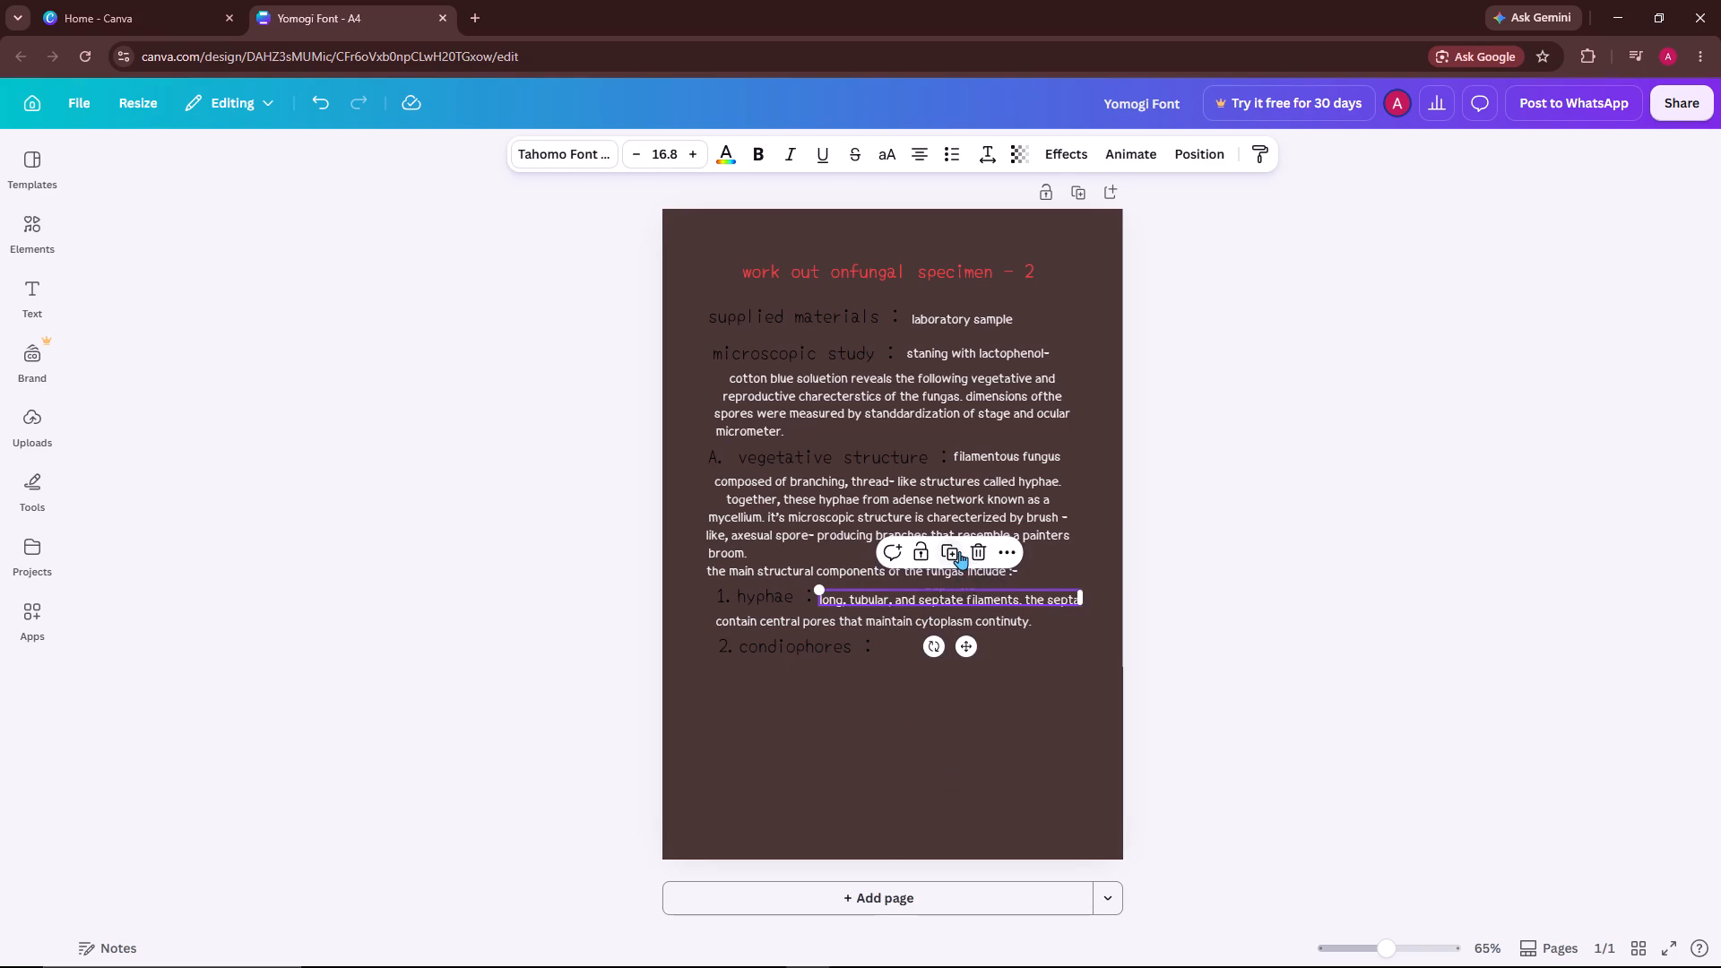
left_click(959, 551)
left_click_drag(960, 609, 980, 642)
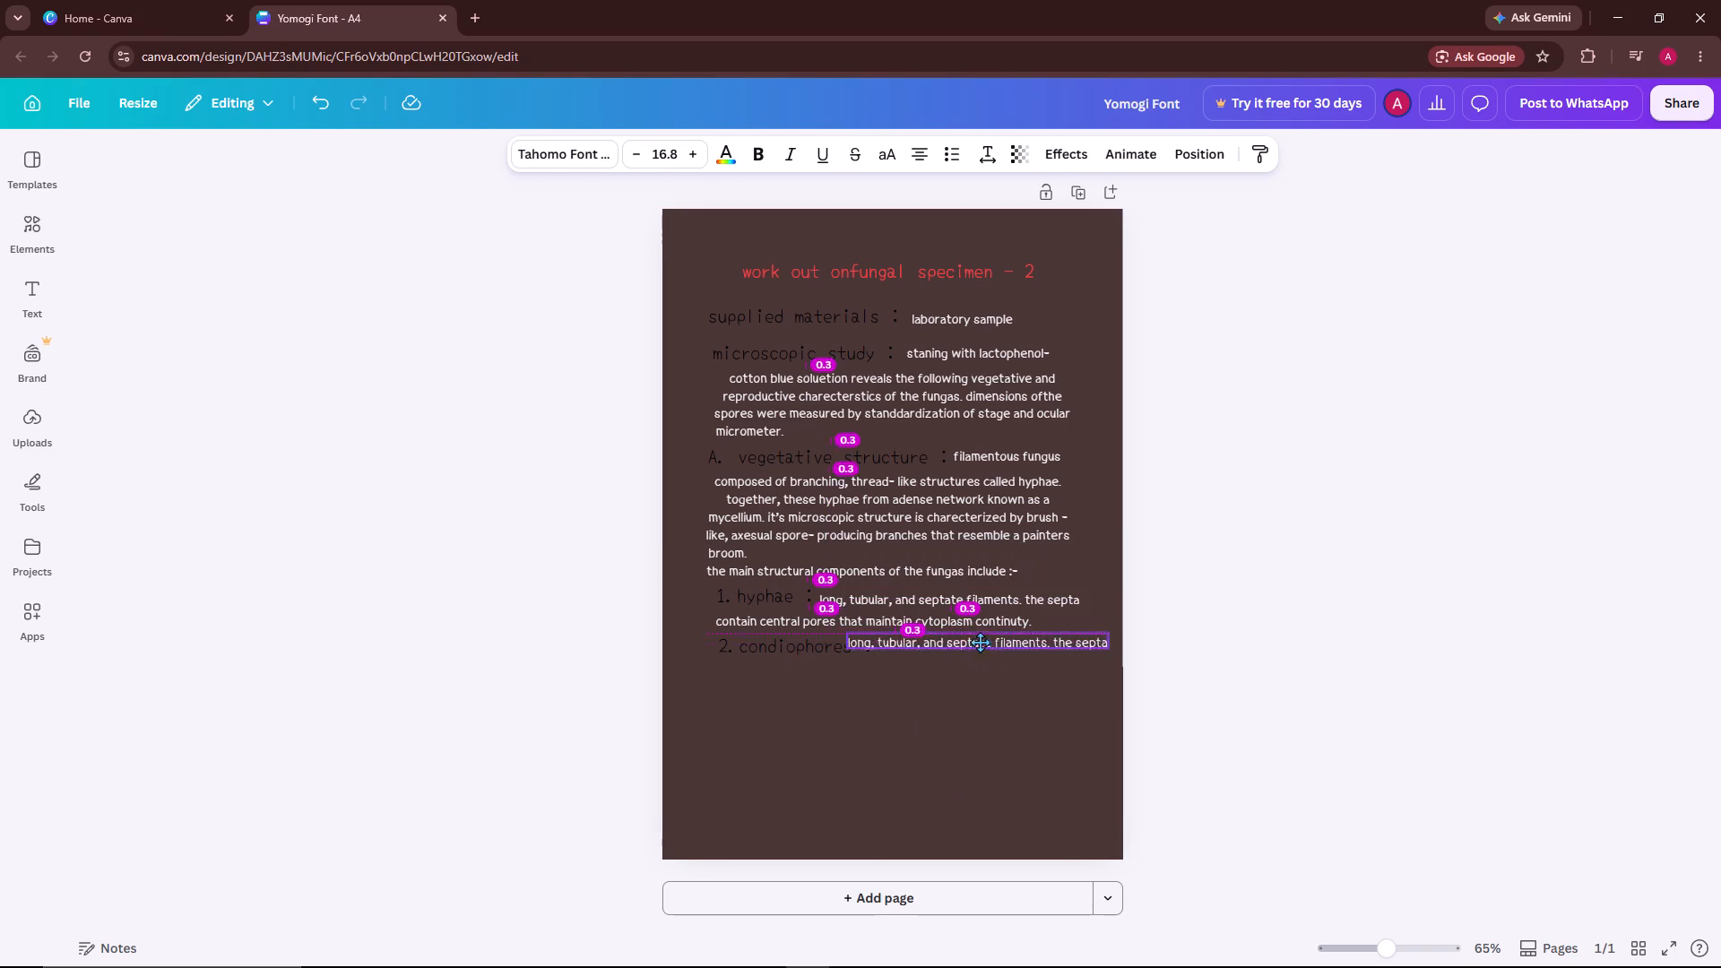
left_click_drag(980, 642, 1008, 649)
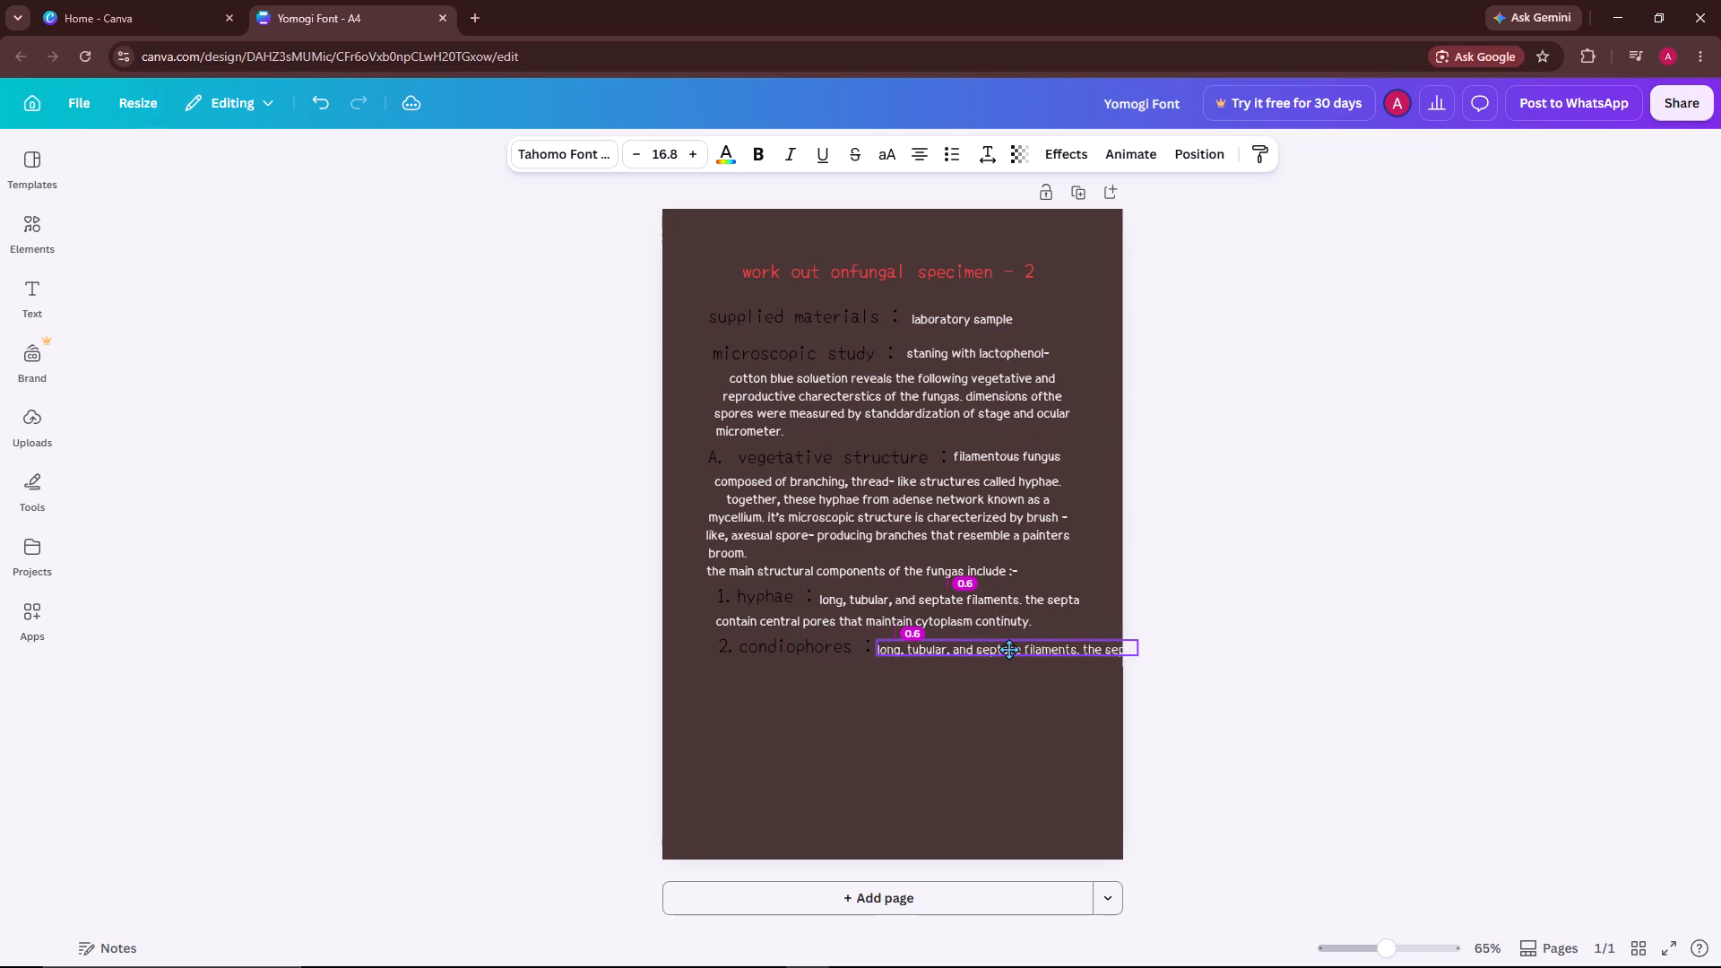
left_click_drag(1008, 649, 1008, 646)
Replace the copied text beside the "2. condiophores :" heading with "specialized,erect reproductive stalk".
left_click(1008, 646)
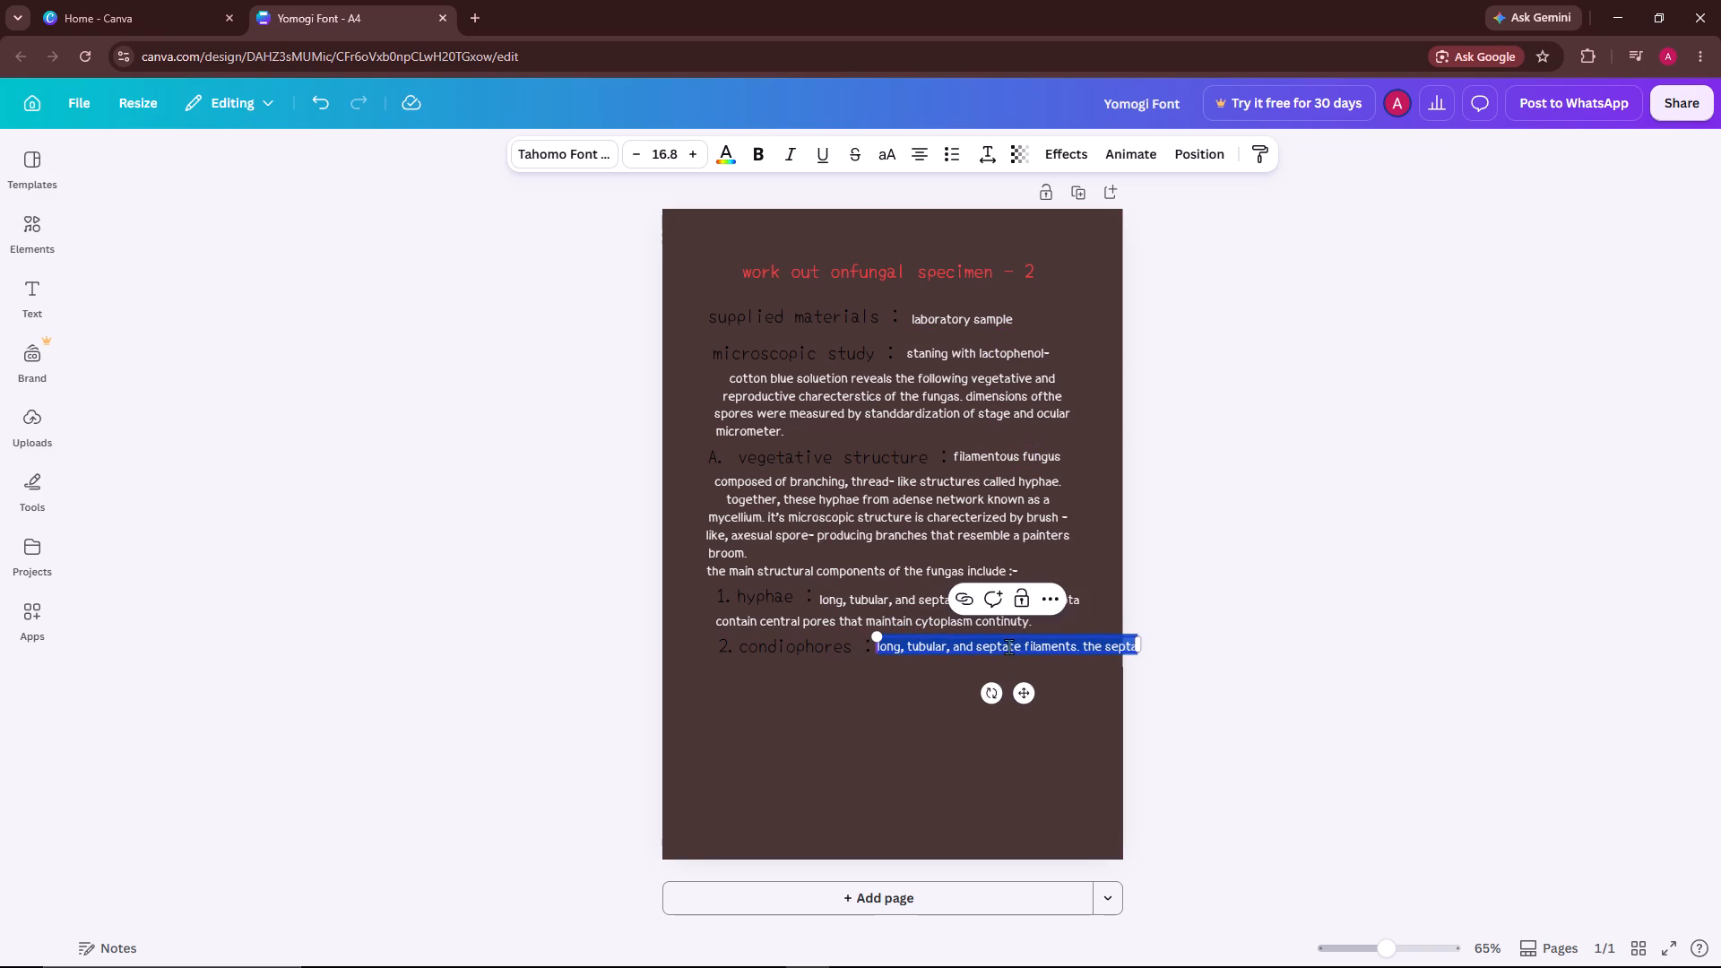
key("BackSpace")
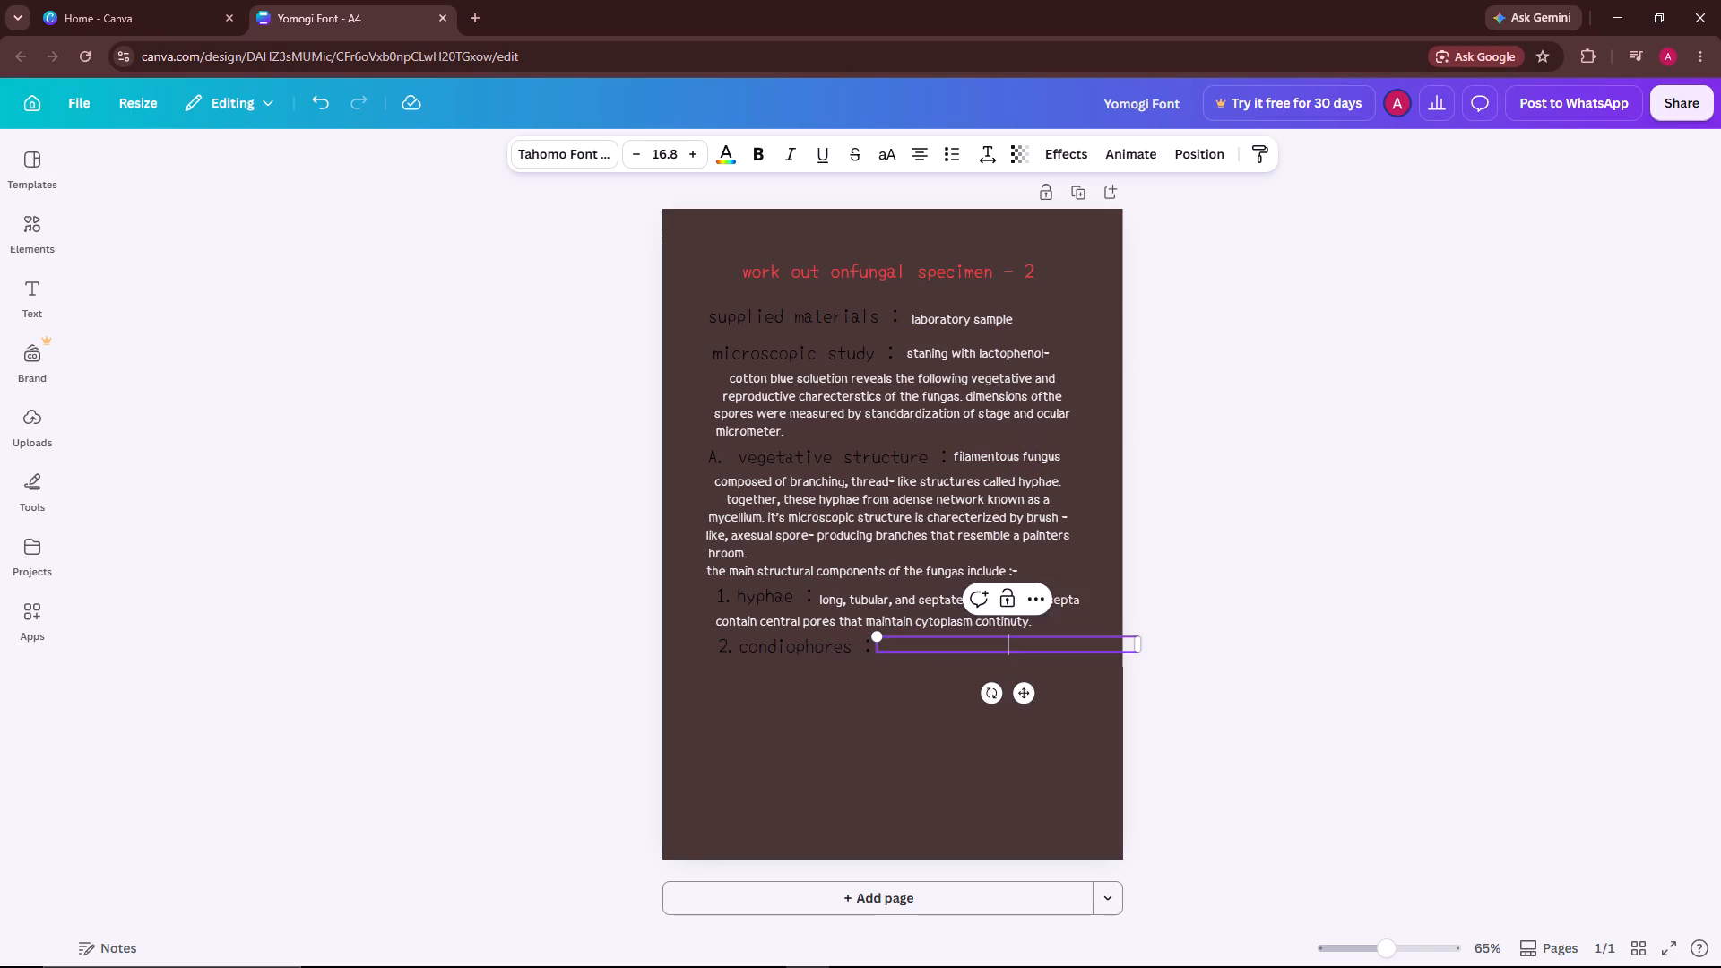
type("spe")
type("ci")
type("ali")
type("zed")
key("space")
key("BackSpace")
key("comma")
type("erect")
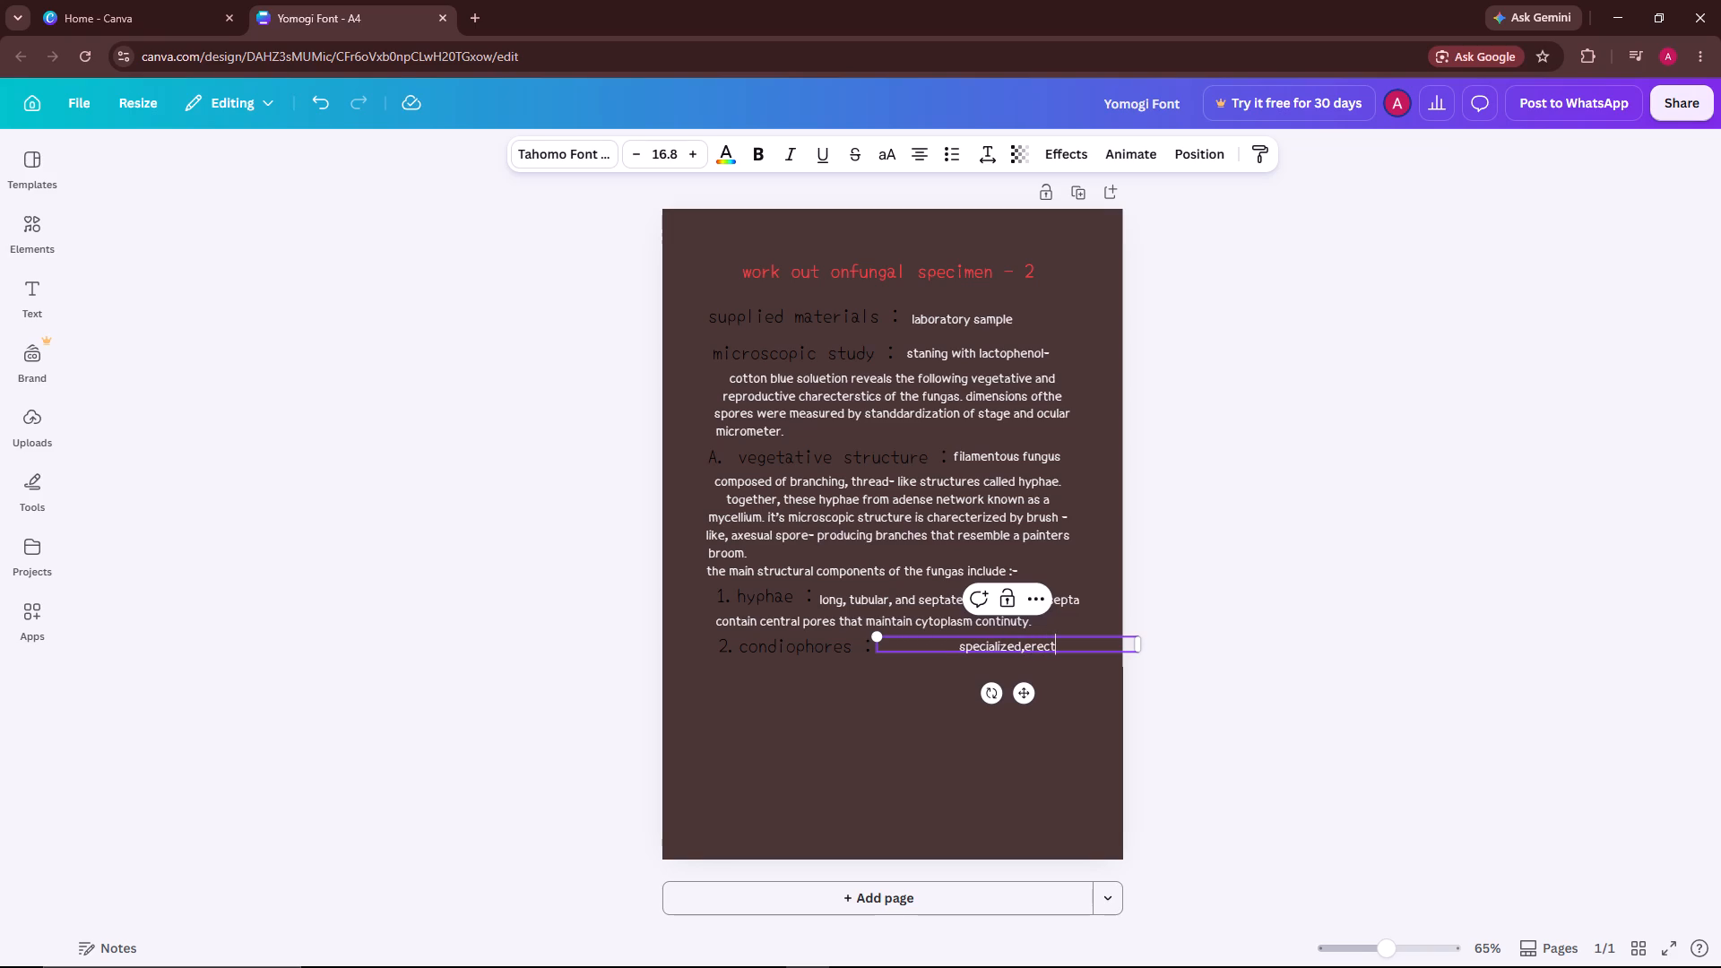
key("space")
type("reproductive")
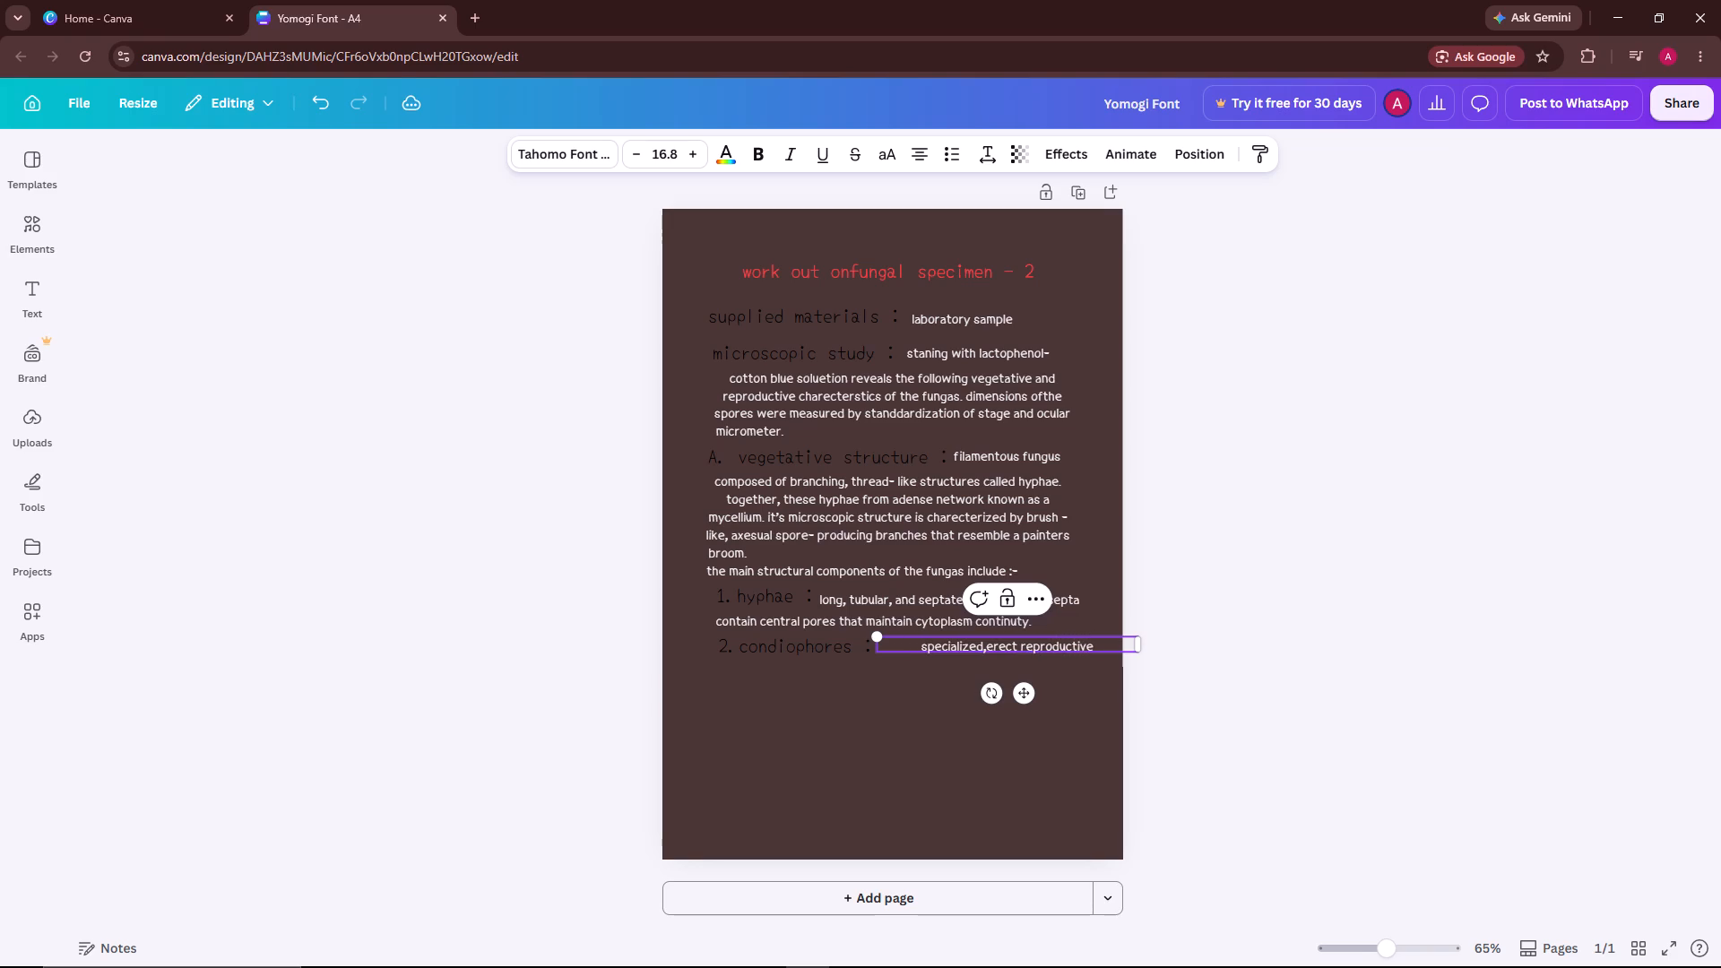
key("space")
type("sta")
type("lk")
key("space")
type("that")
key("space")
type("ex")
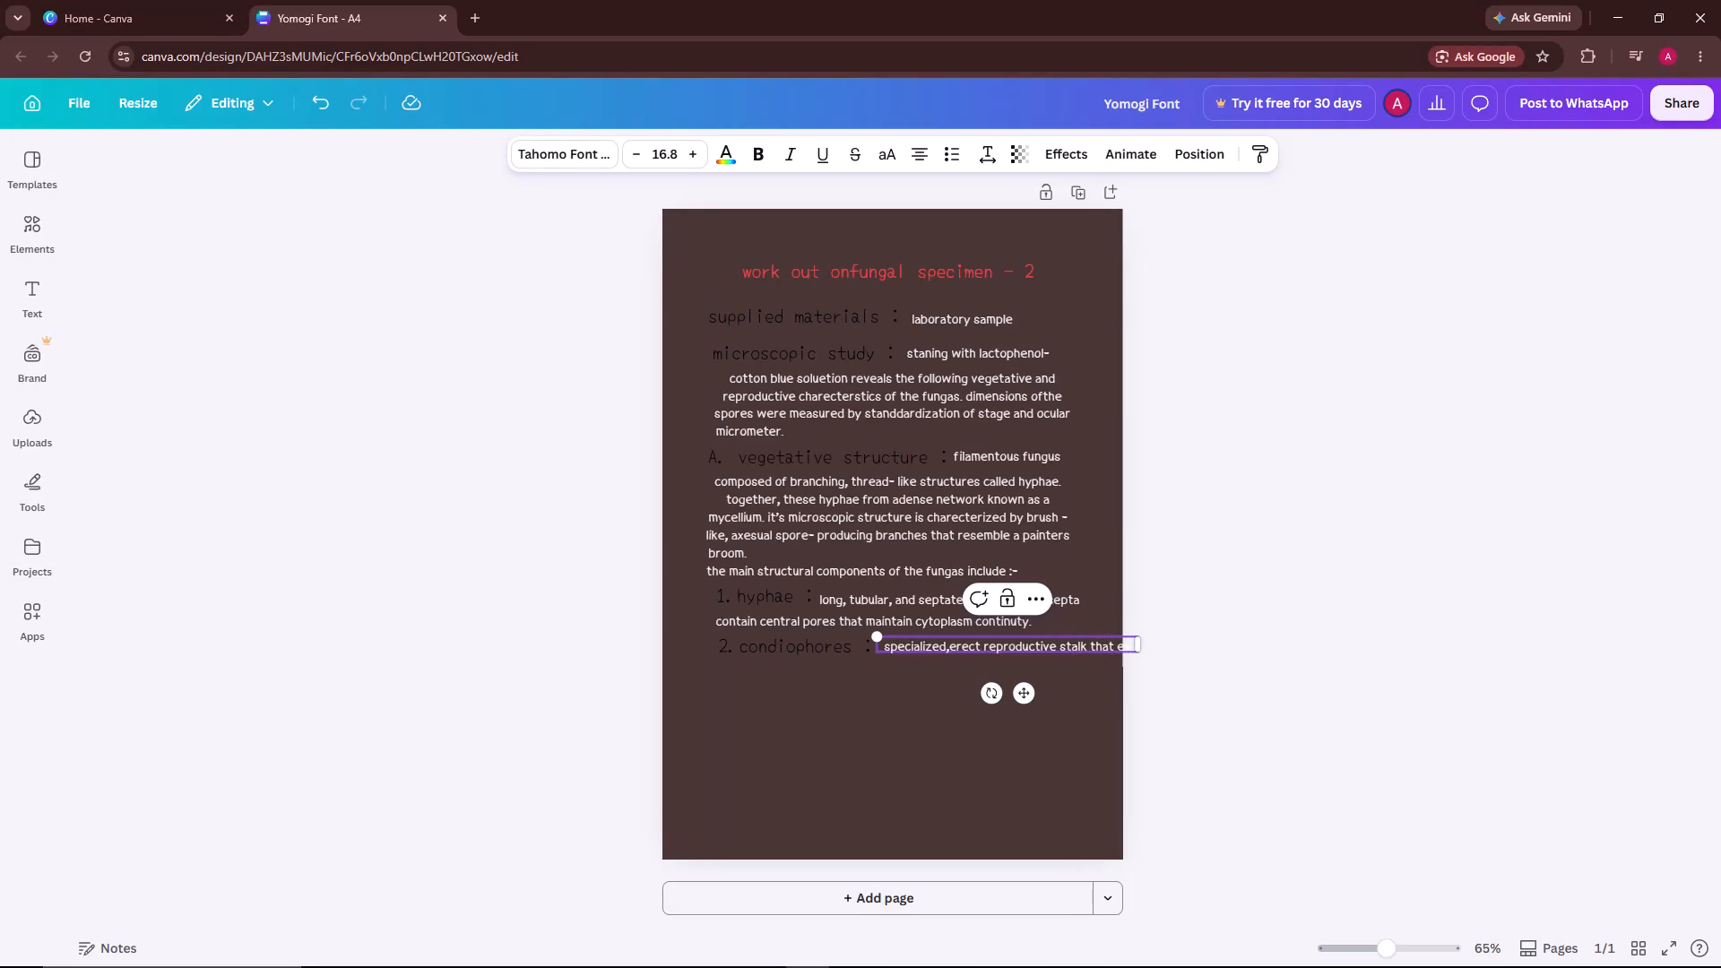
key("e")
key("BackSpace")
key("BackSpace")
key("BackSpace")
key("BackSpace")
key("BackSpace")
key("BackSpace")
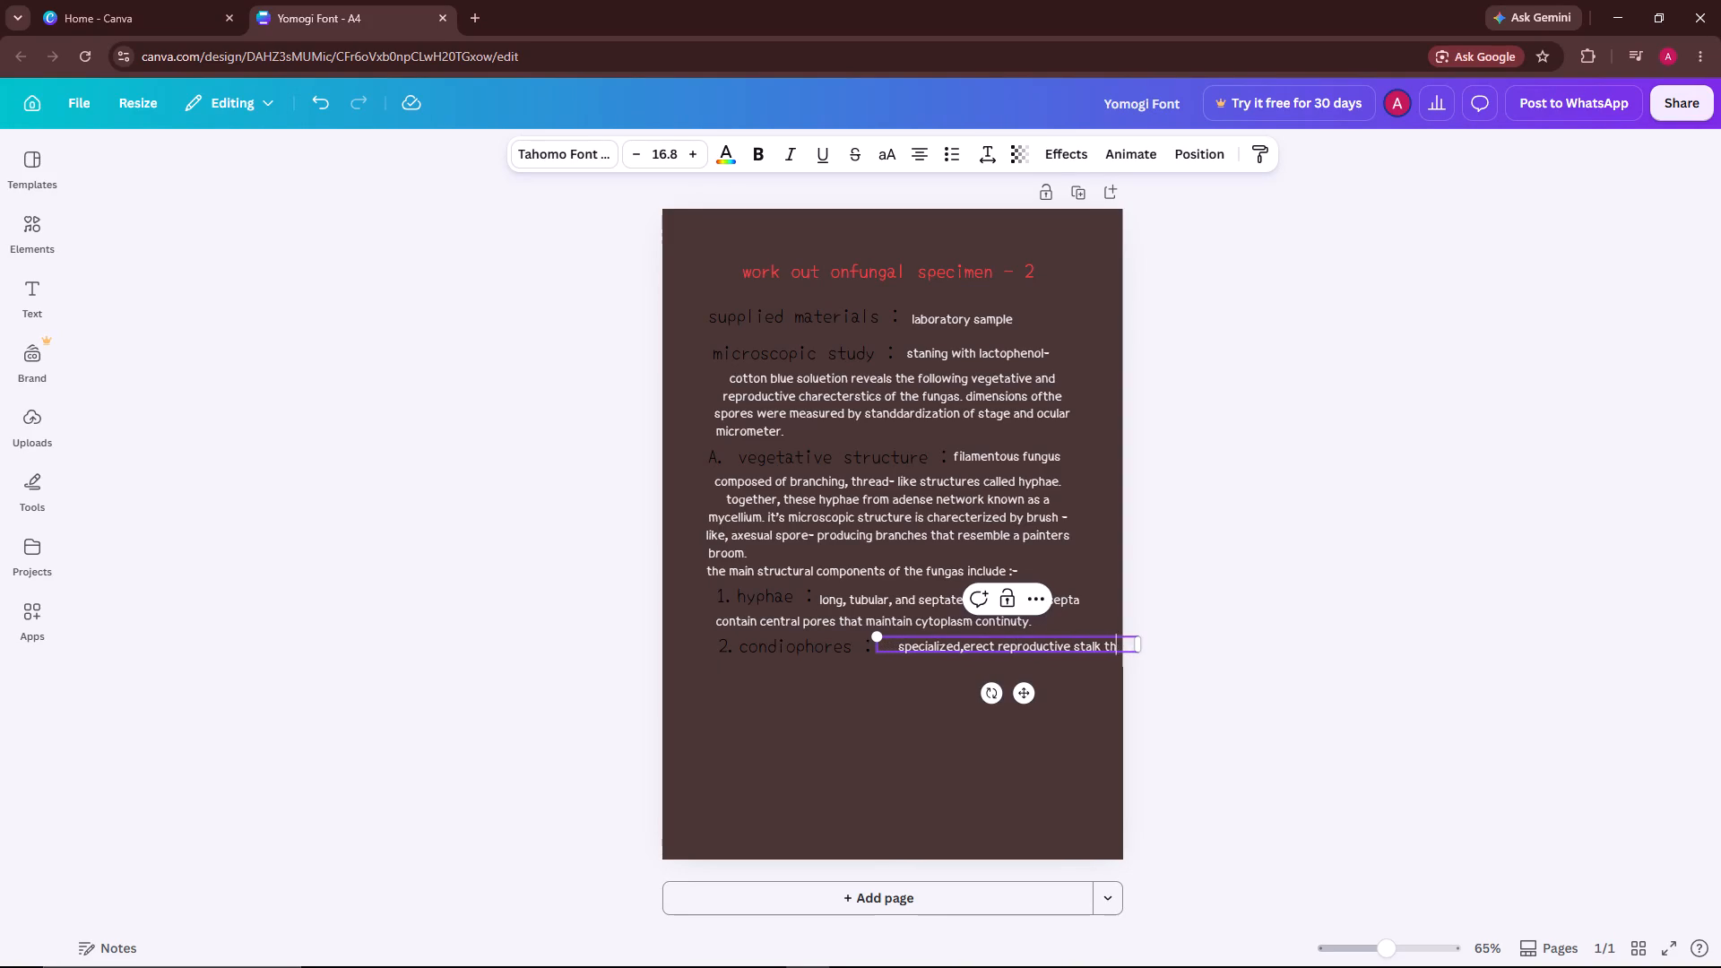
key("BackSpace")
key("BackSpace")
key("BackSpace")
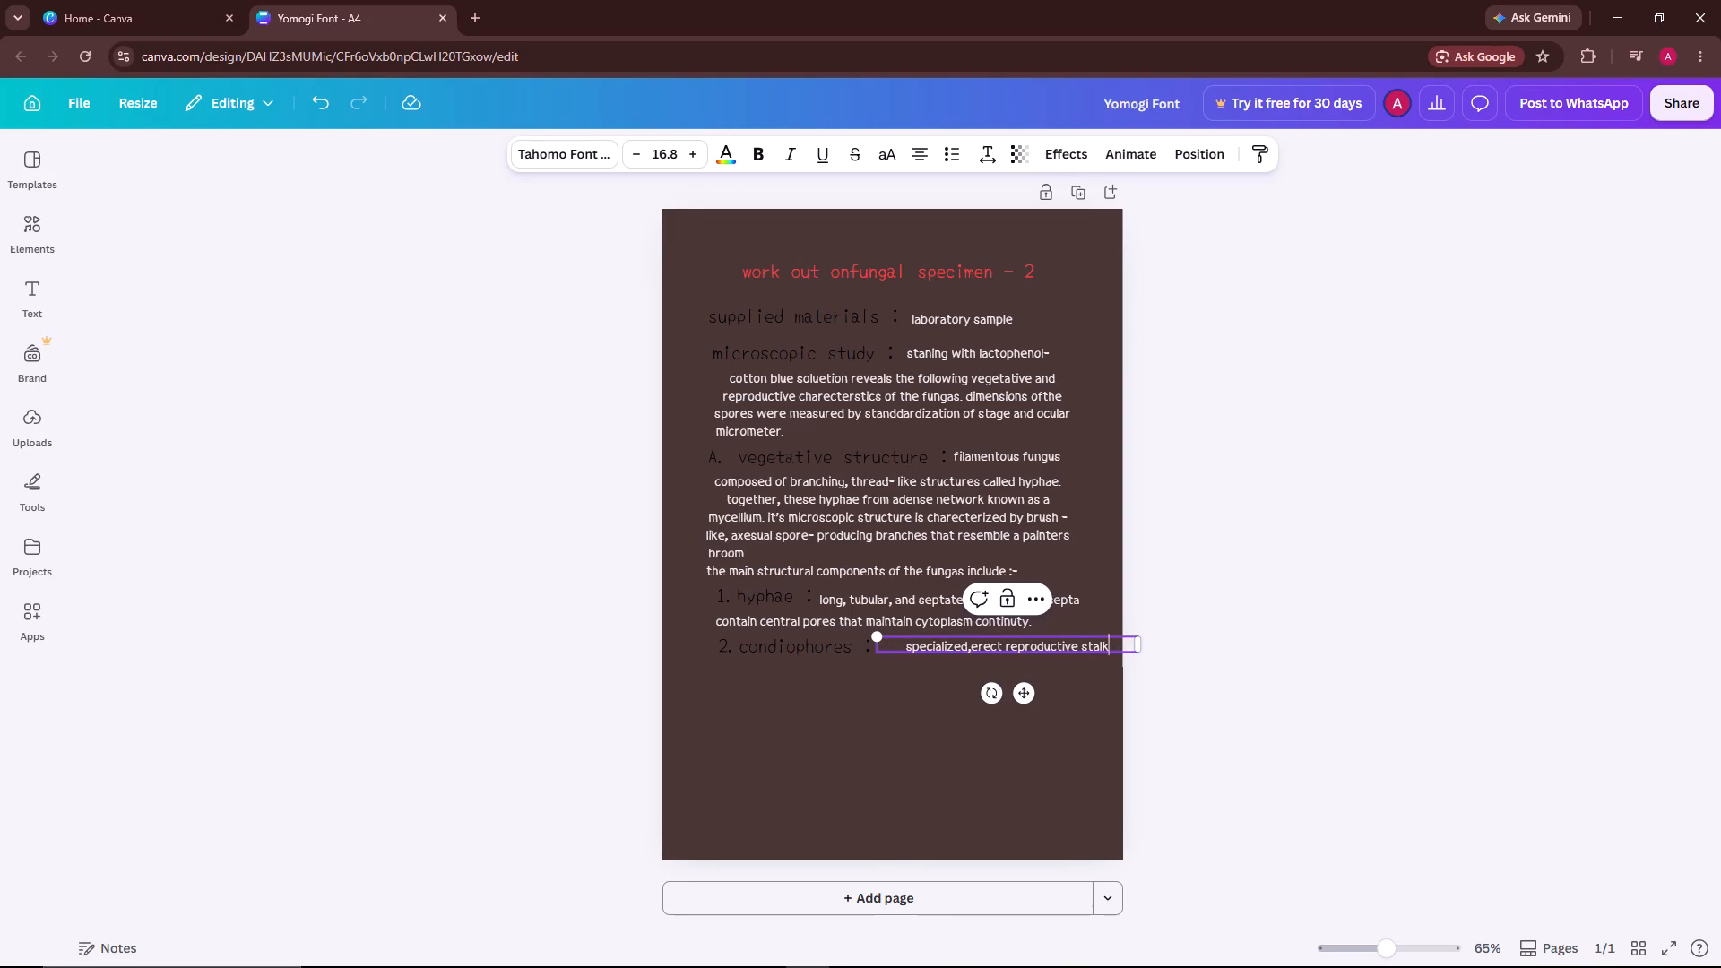
Pad the end of the "specialized,erect reproductive stalk" text with 17 spaces to shift it toward the "2. condiophores :" heading.
key("space")
key("space")
key("space")
key("space")
key("space")
key("space")
key("space")
key("space")
key("space")
key("space")
key("space")
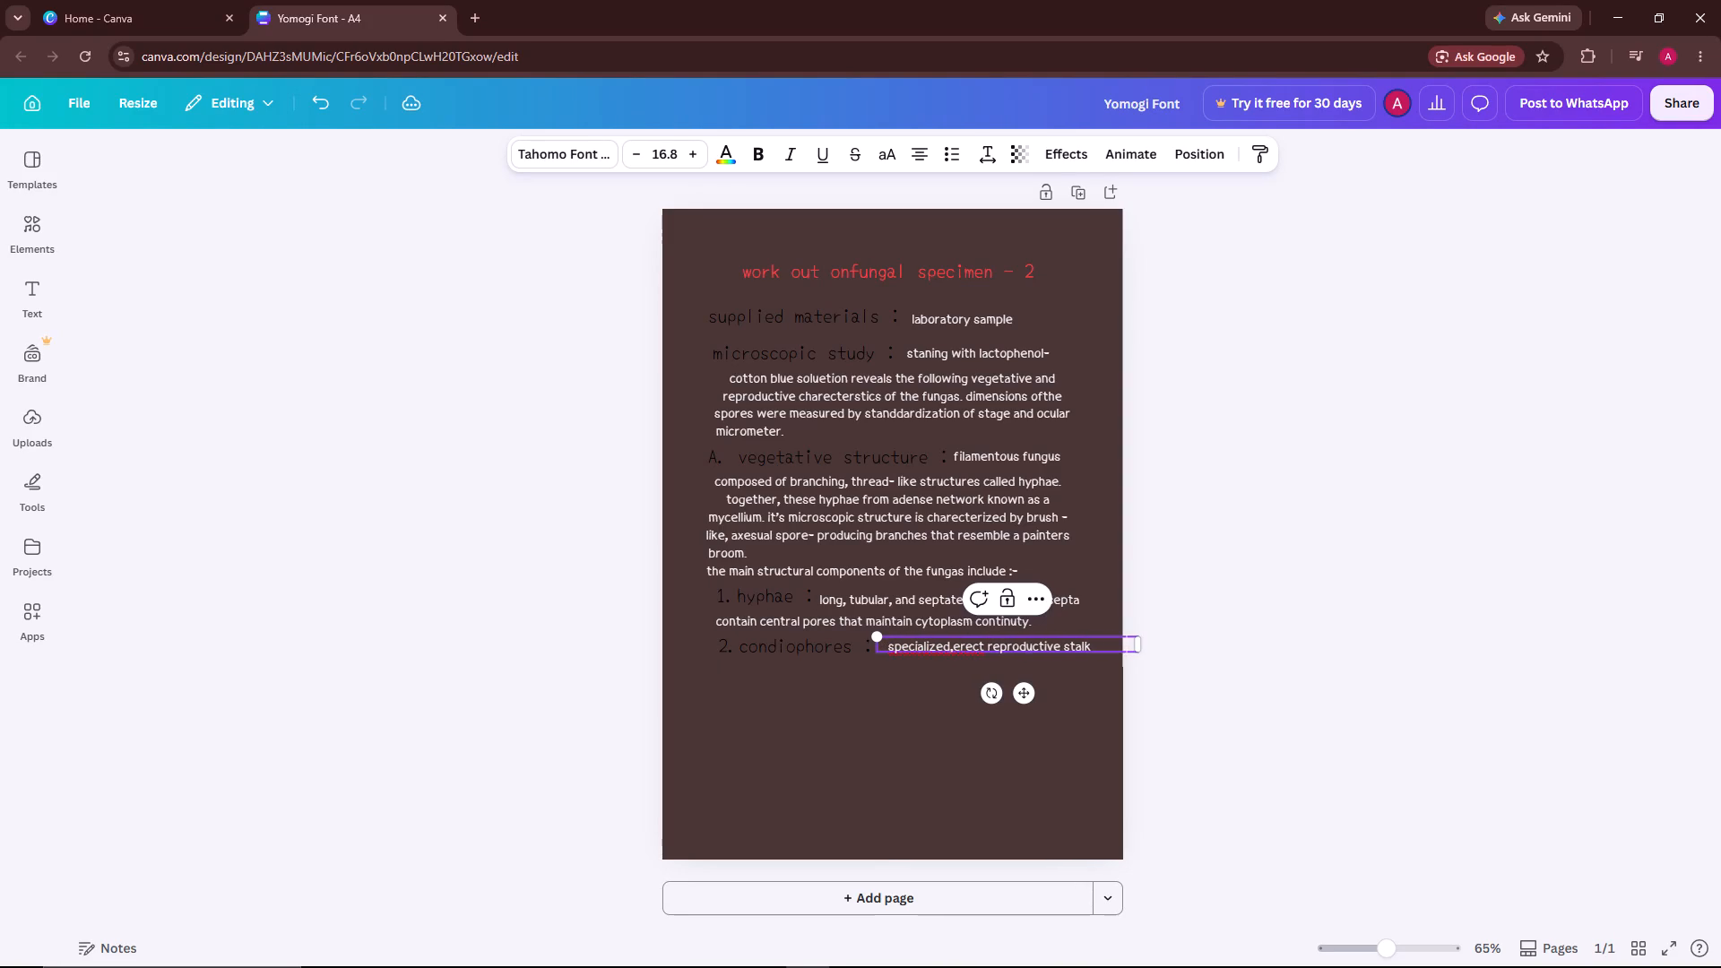
key("space")
key("space")
key("space")
key("space")
key("space")
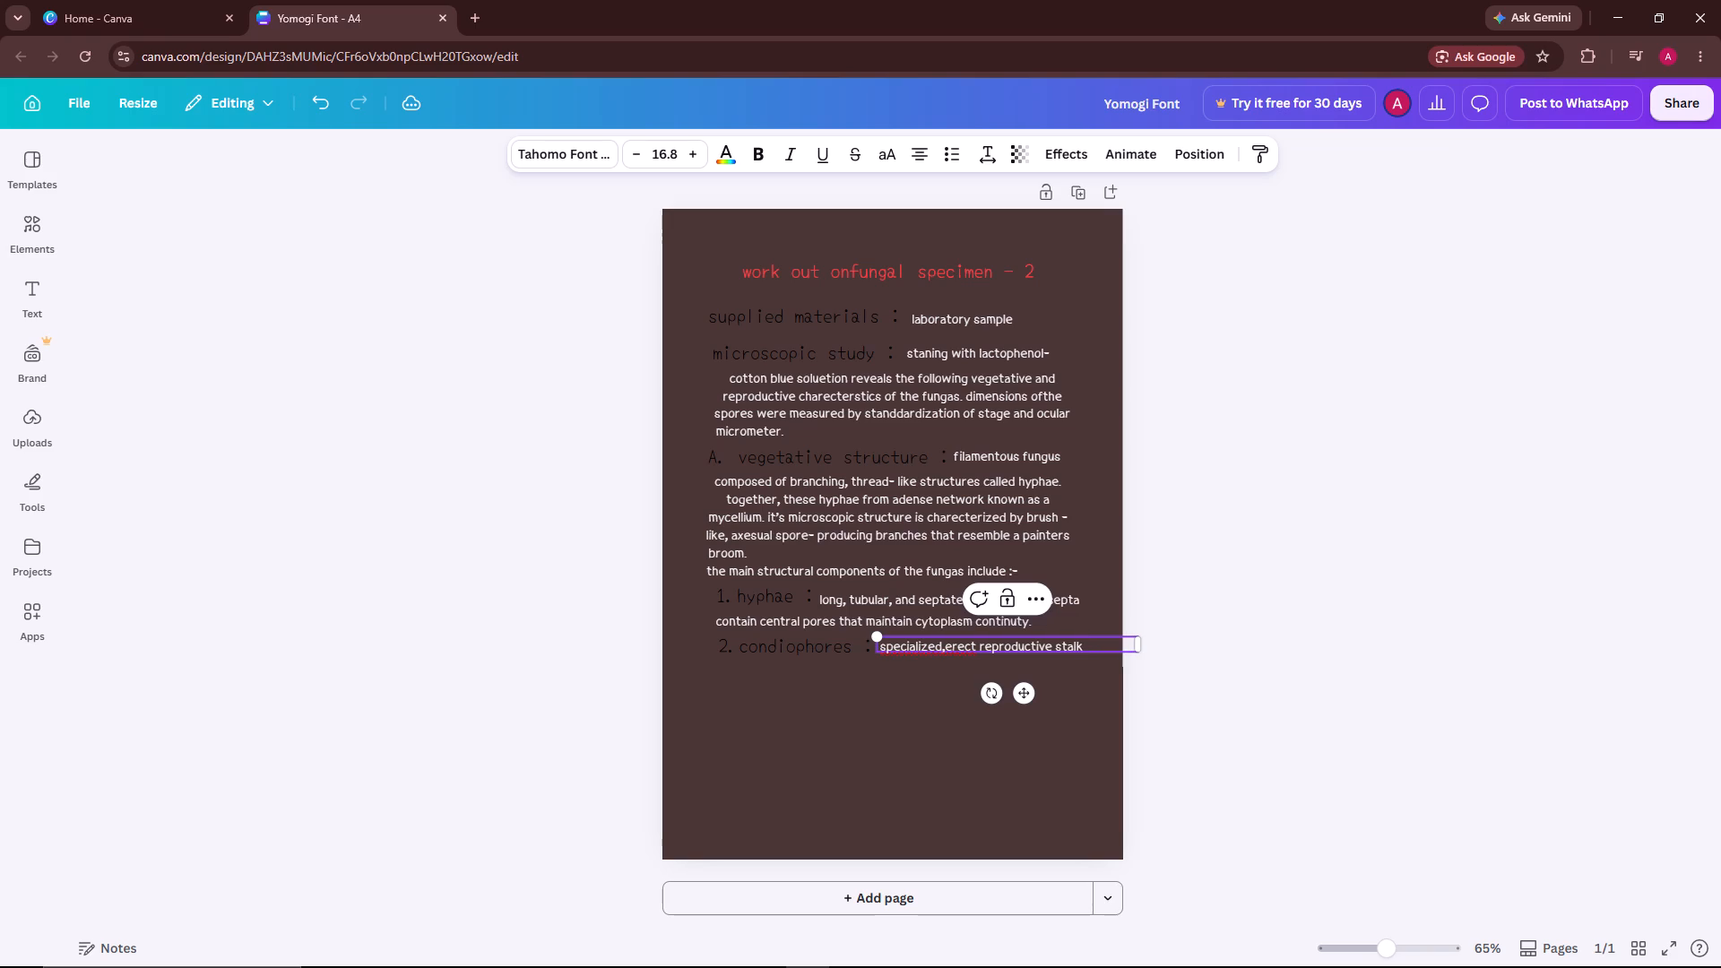
key("space")
left_click(829, 735)
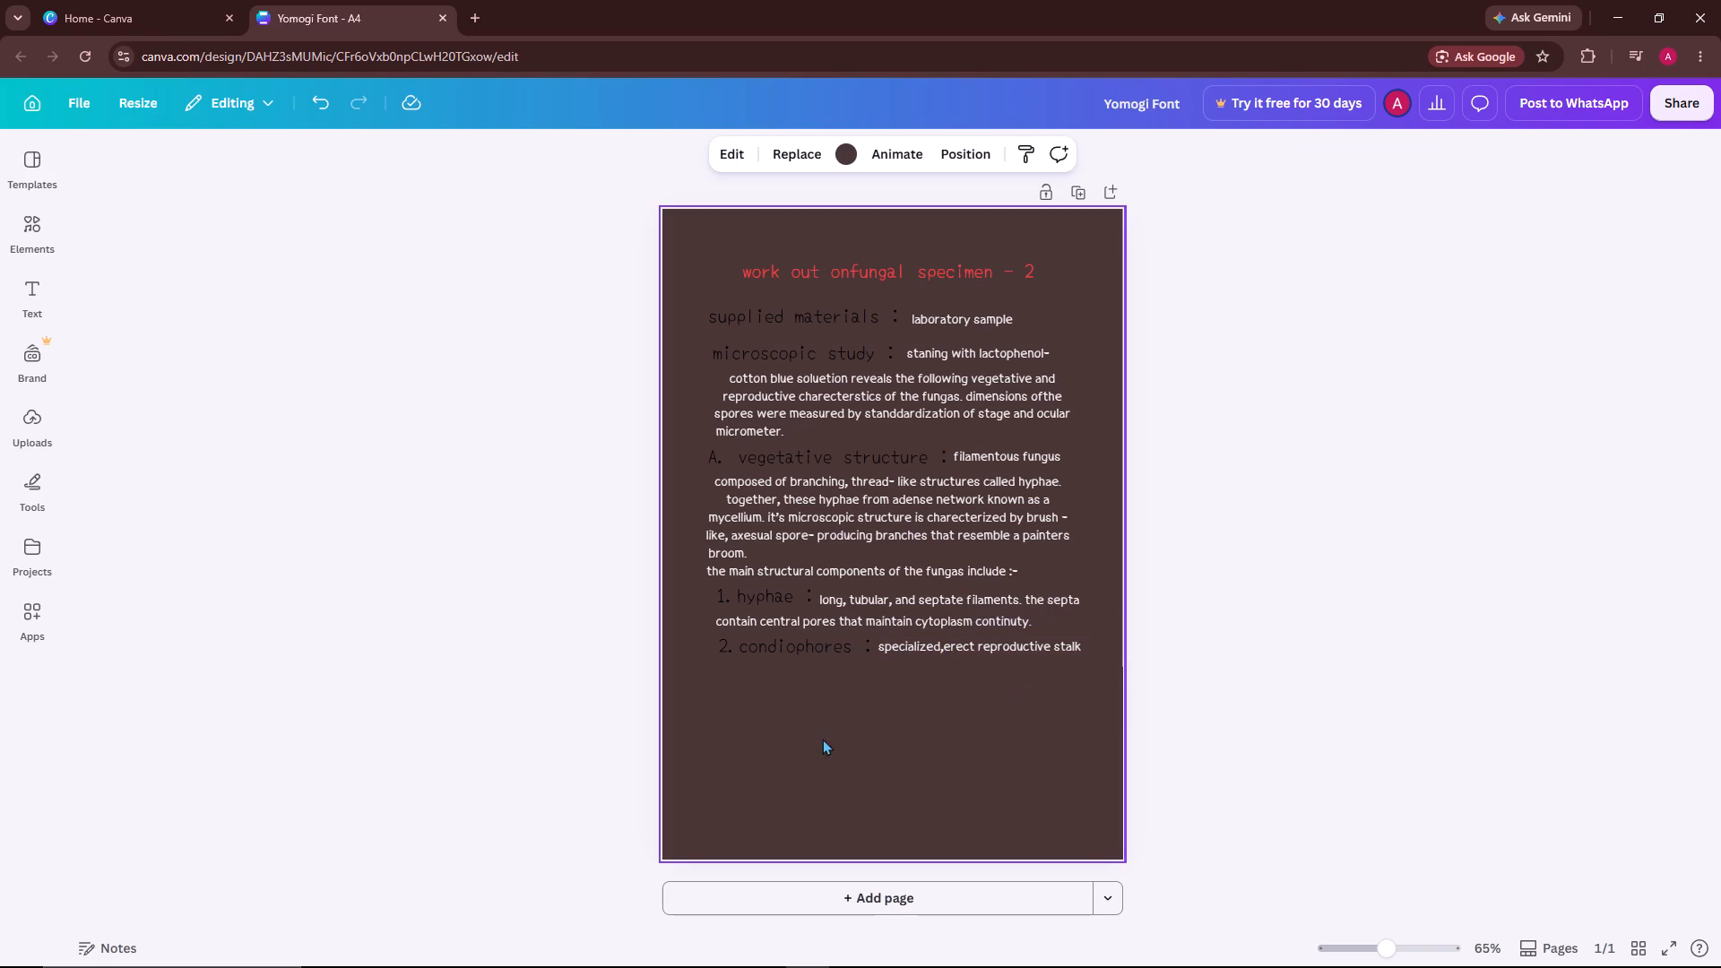
Duplicate the "contain central pores" line and place the copy just beneath the "2. condiophores :" heading.
left_click(831, 620)
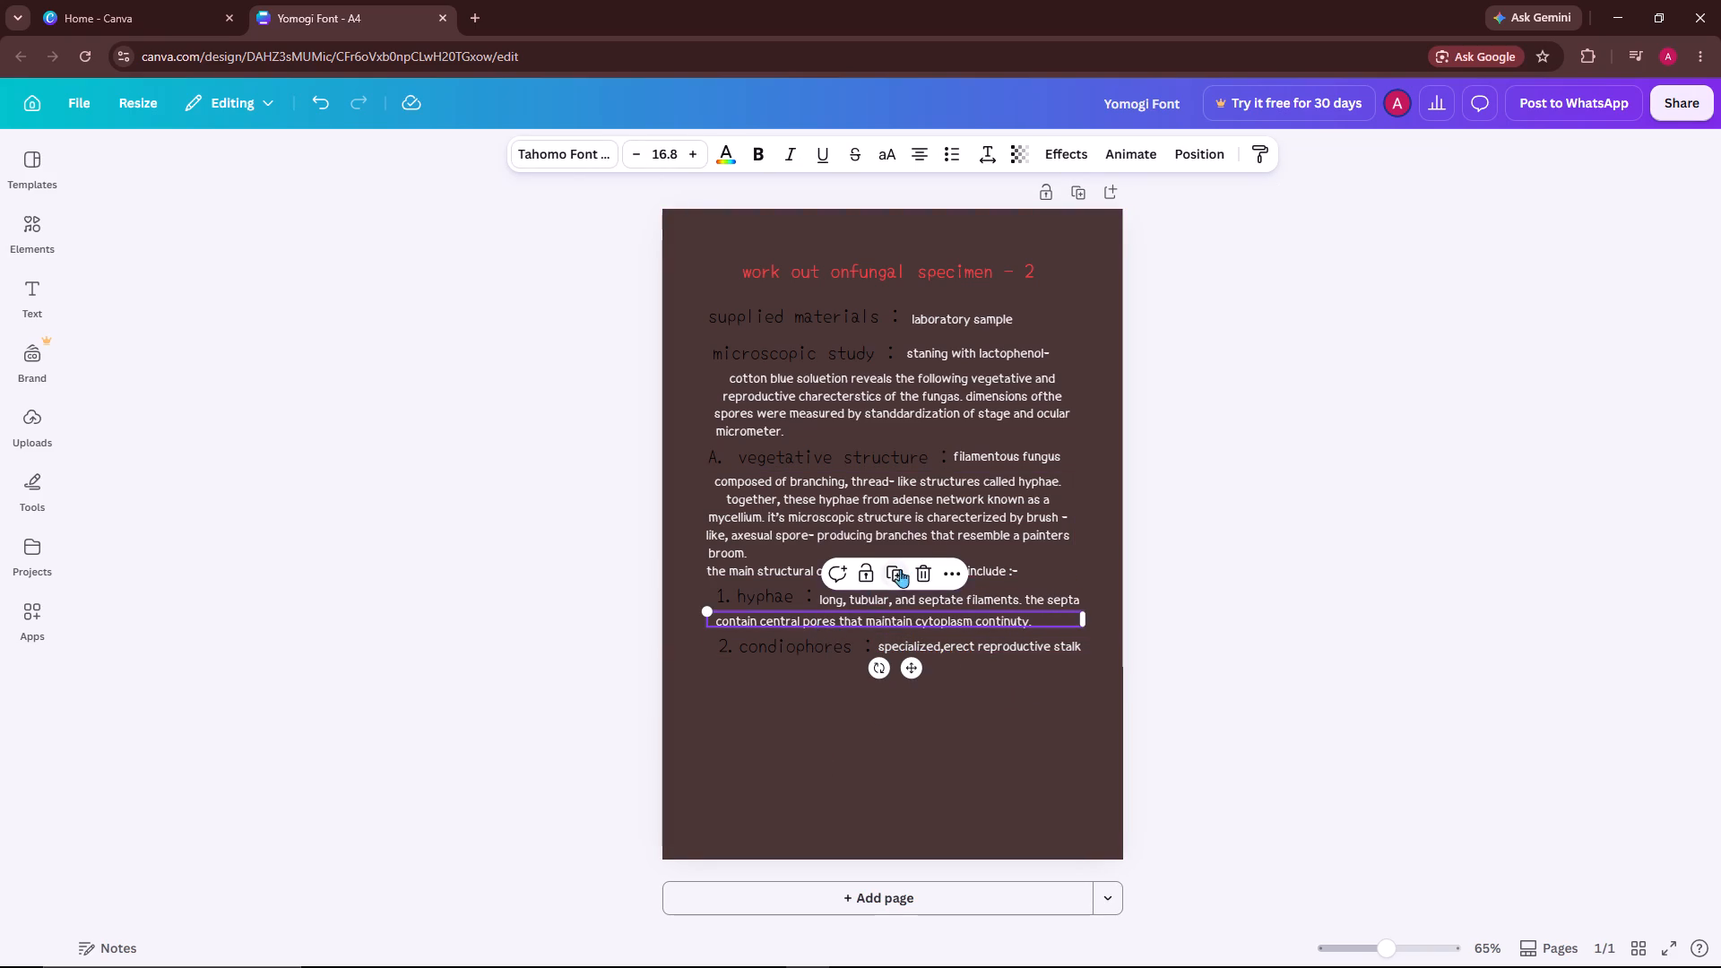
left_click(898, 574)
left_click_drag(946, 625, 946, 675)
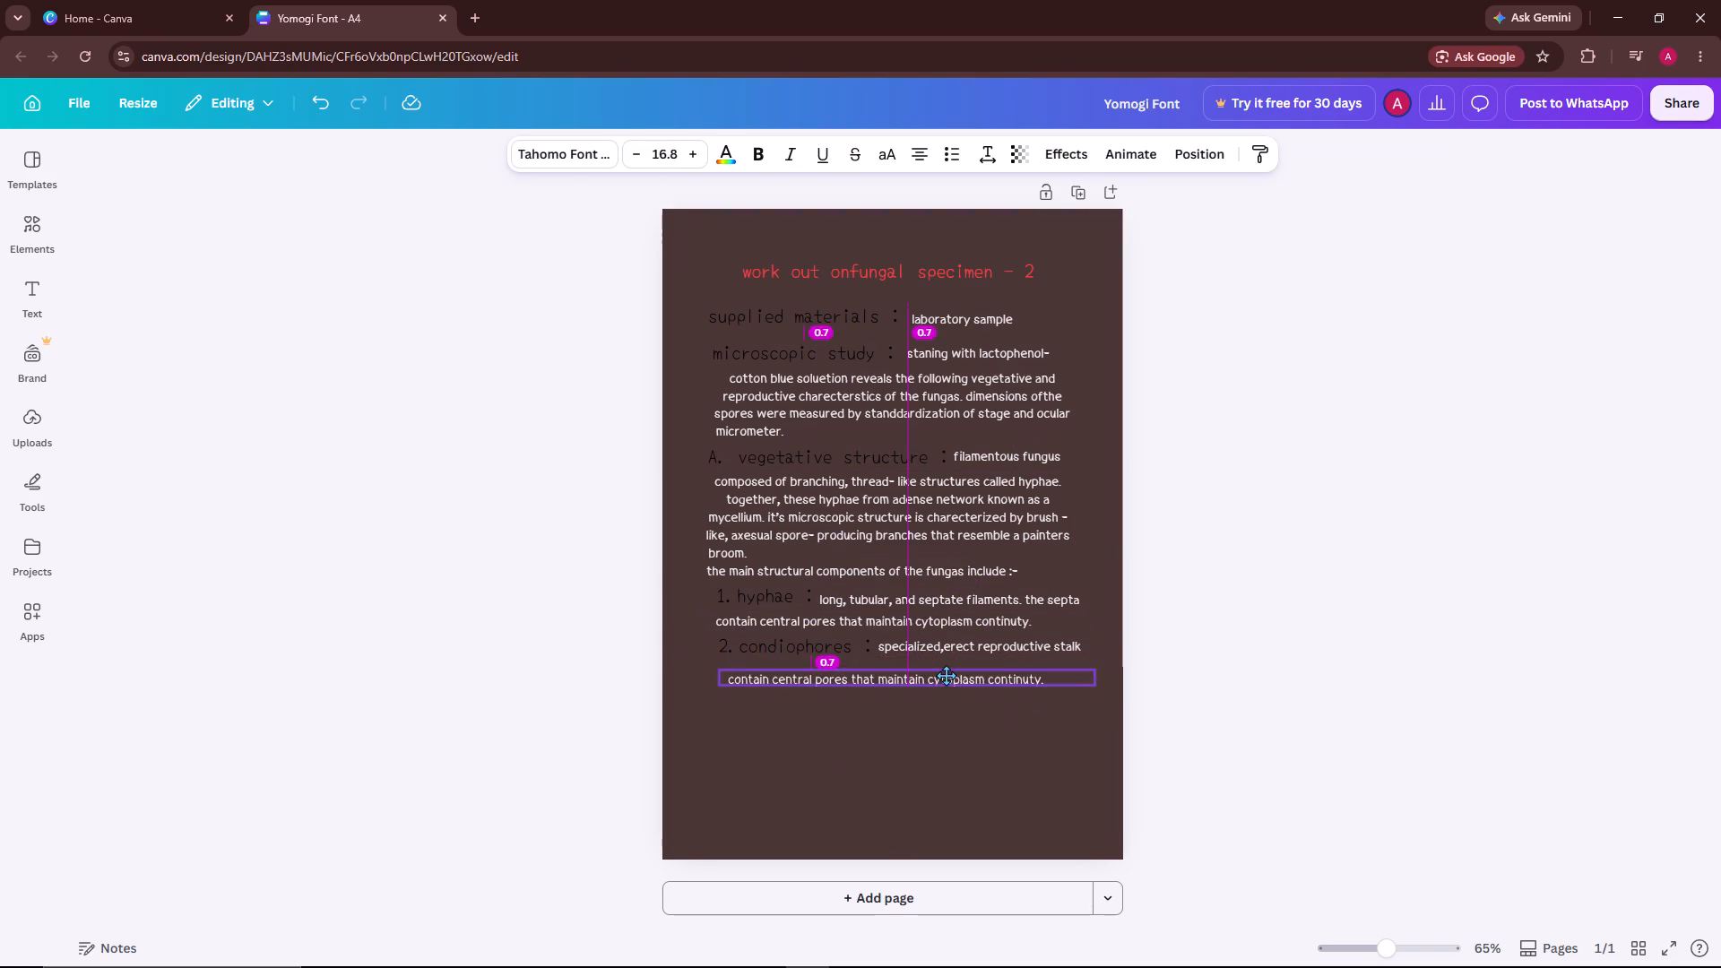
left_click_drag(946, 675, 944, 667)
Replace the copied line's text with "that extent vertically from the vege tative hyphae.".
left_click(944, 667)
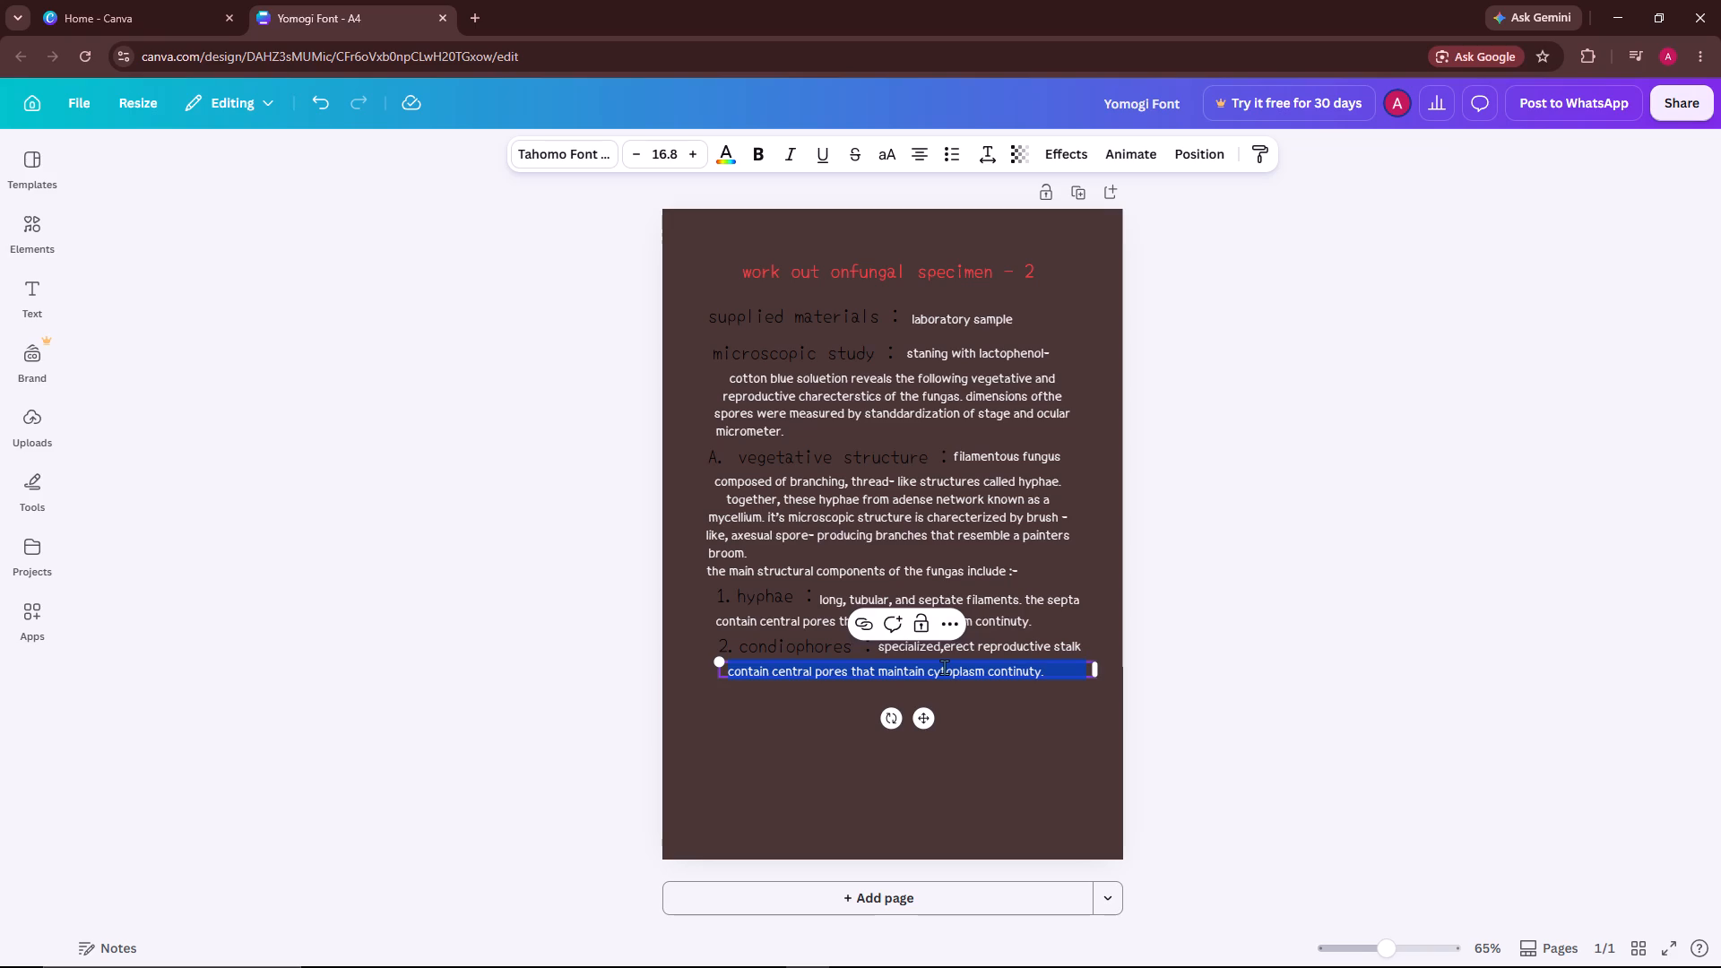
key("BackSpace")
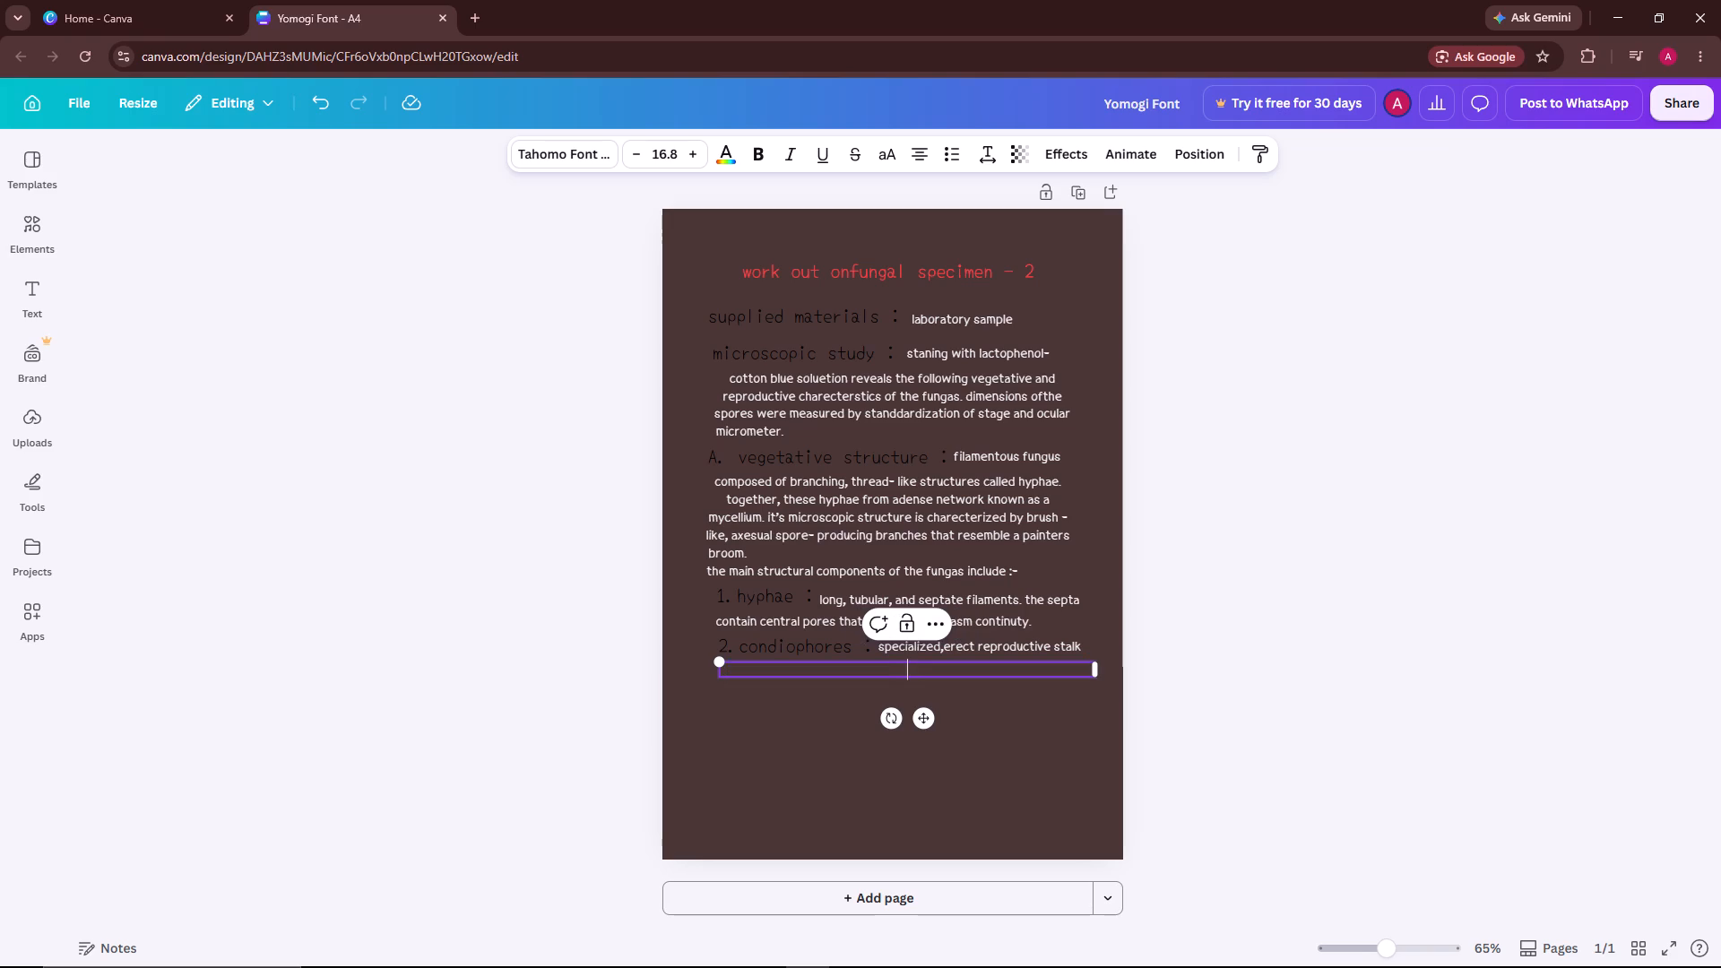
type("that")
key("space")
type("ex")
type("te")
type("nt")
key("space")
type("re")
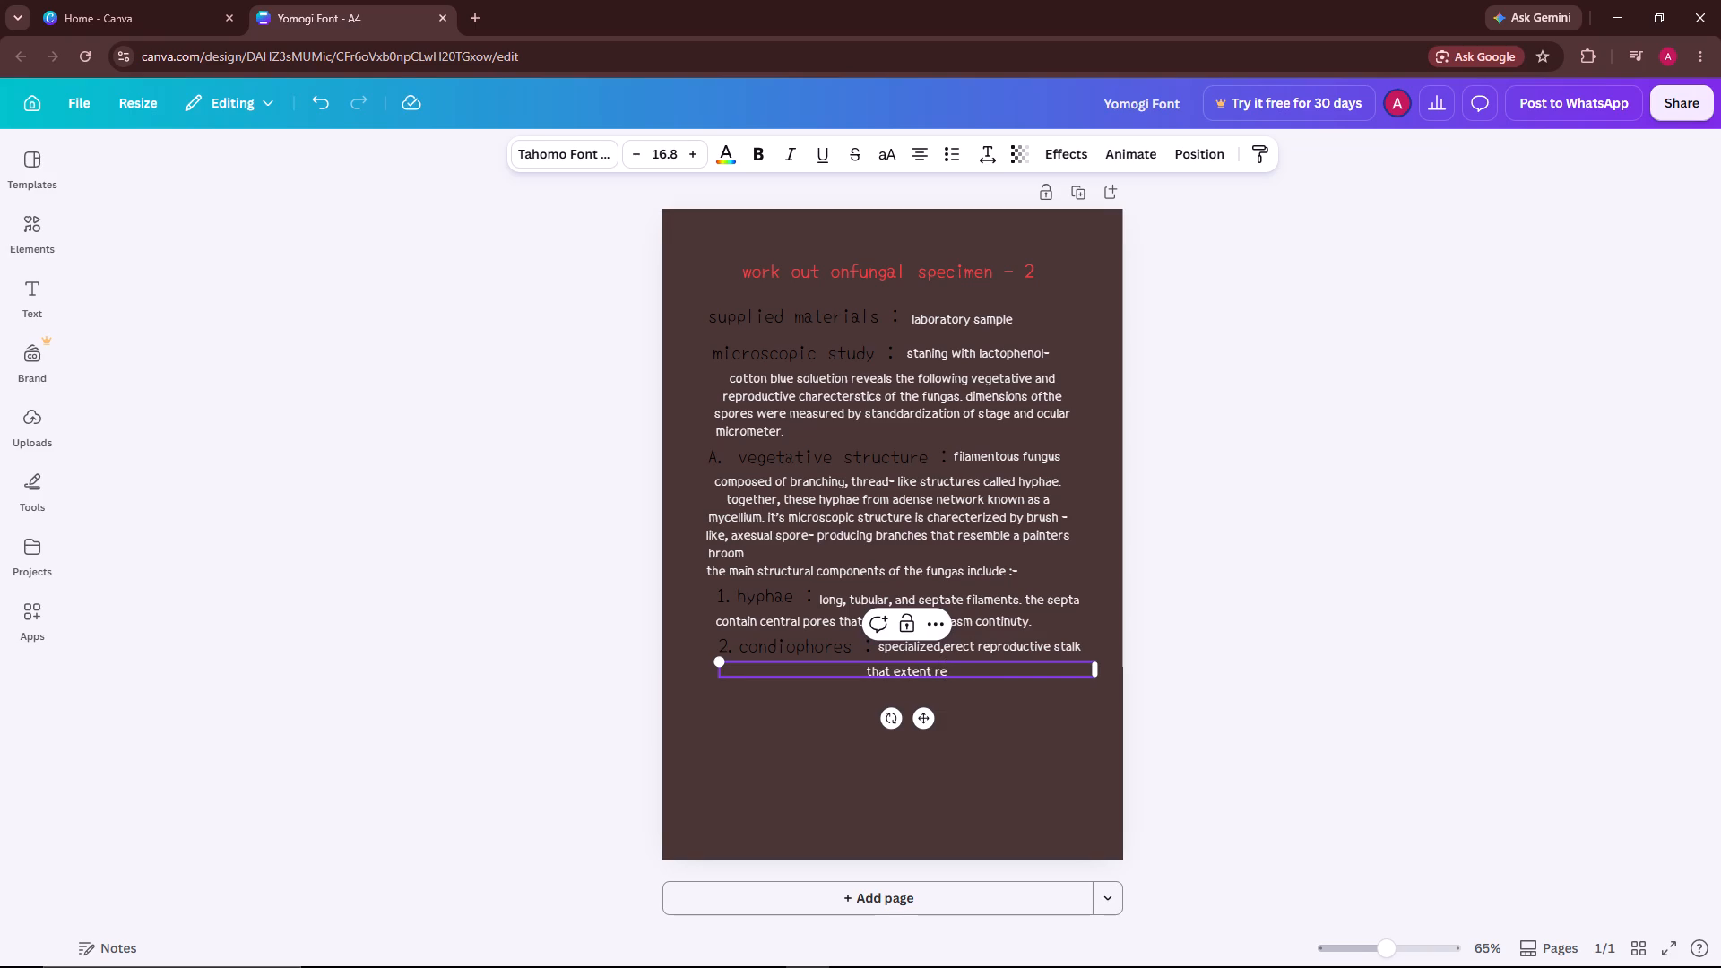
key("r")
key("BackSpace")
key("BackSpace")
key("BackSpace")
key("BackSpace")
key("space")
type("vertiv")
key("BackSpace")
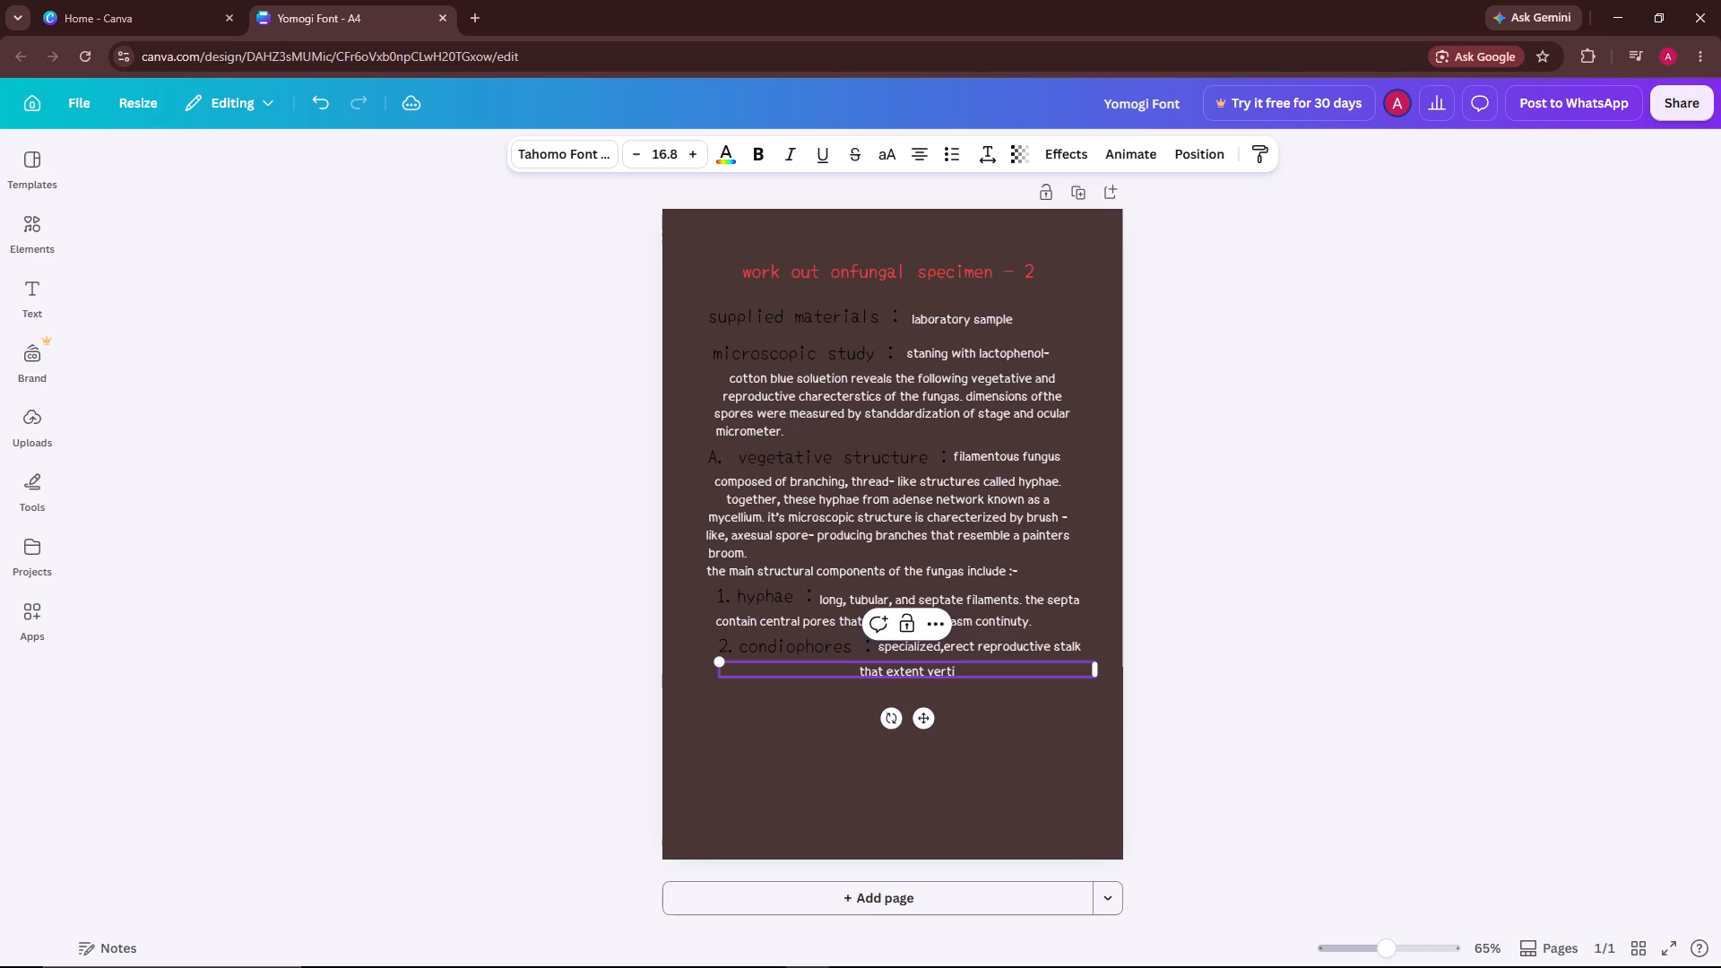
type("cally")
key("space")
type("from")
key("space")
type("thr")
key("BackSpace")
key("e")
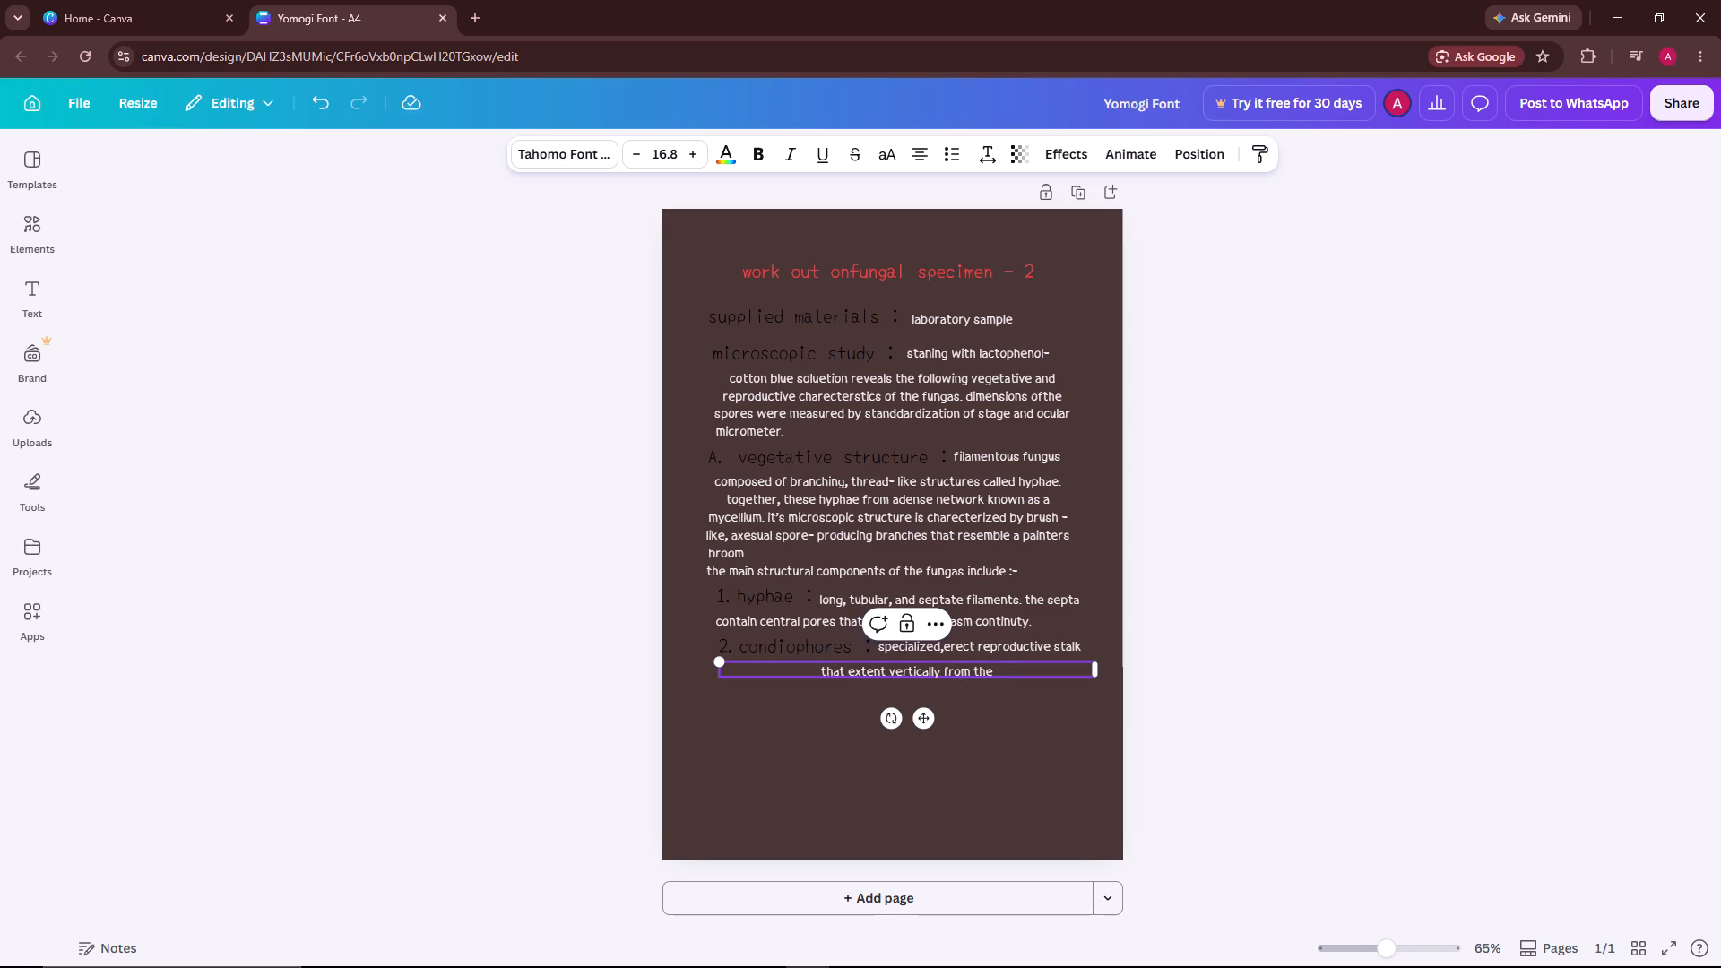
key("space")
type("vege tative")
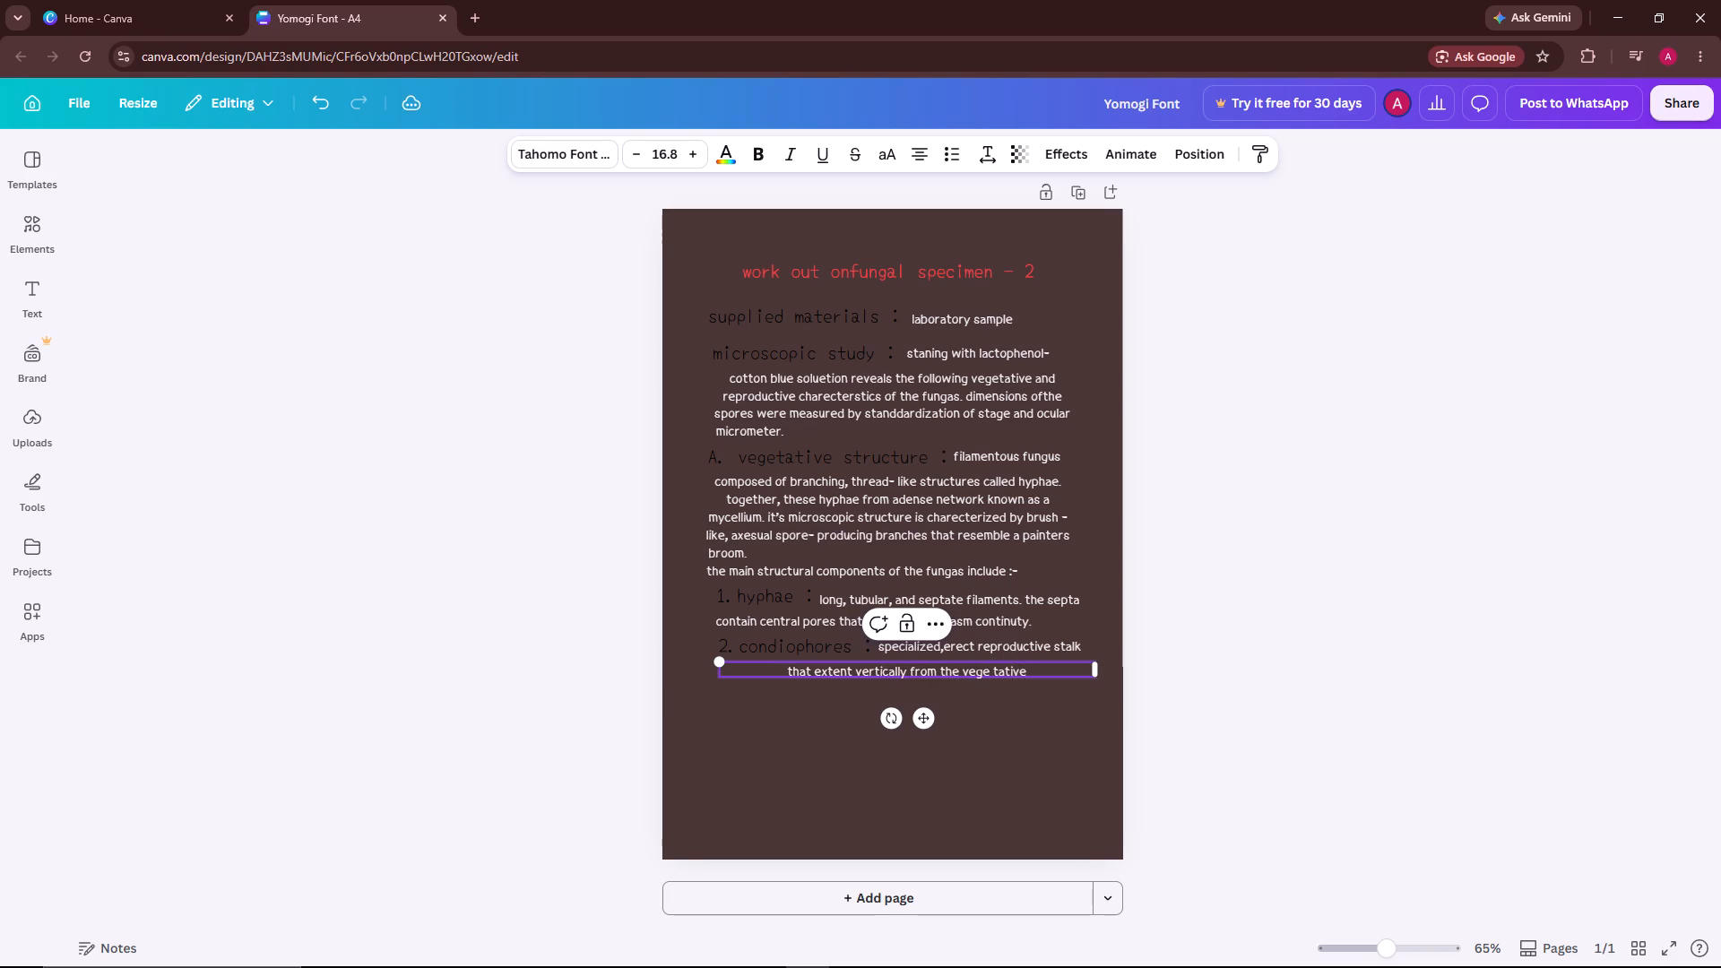
key("space")
type("hy")
type("phae")
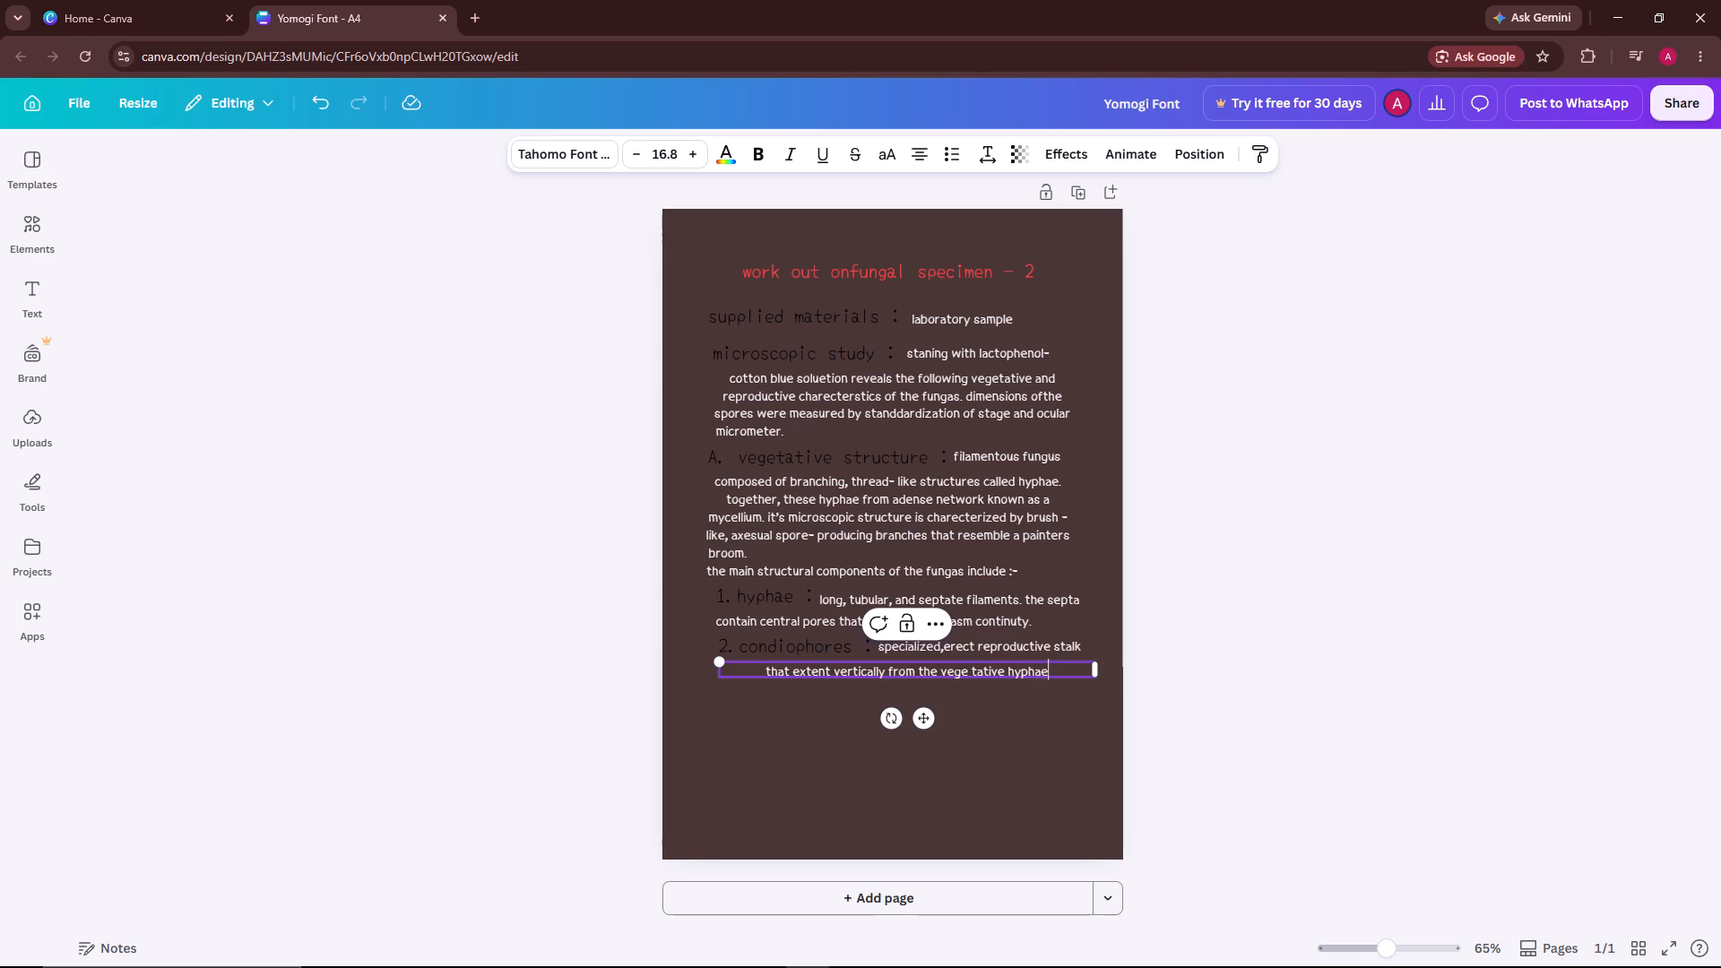
type(".")
Pad the end of the "that extent vertically" line with spaces until its text starts at the text box's left edge.
key("space")
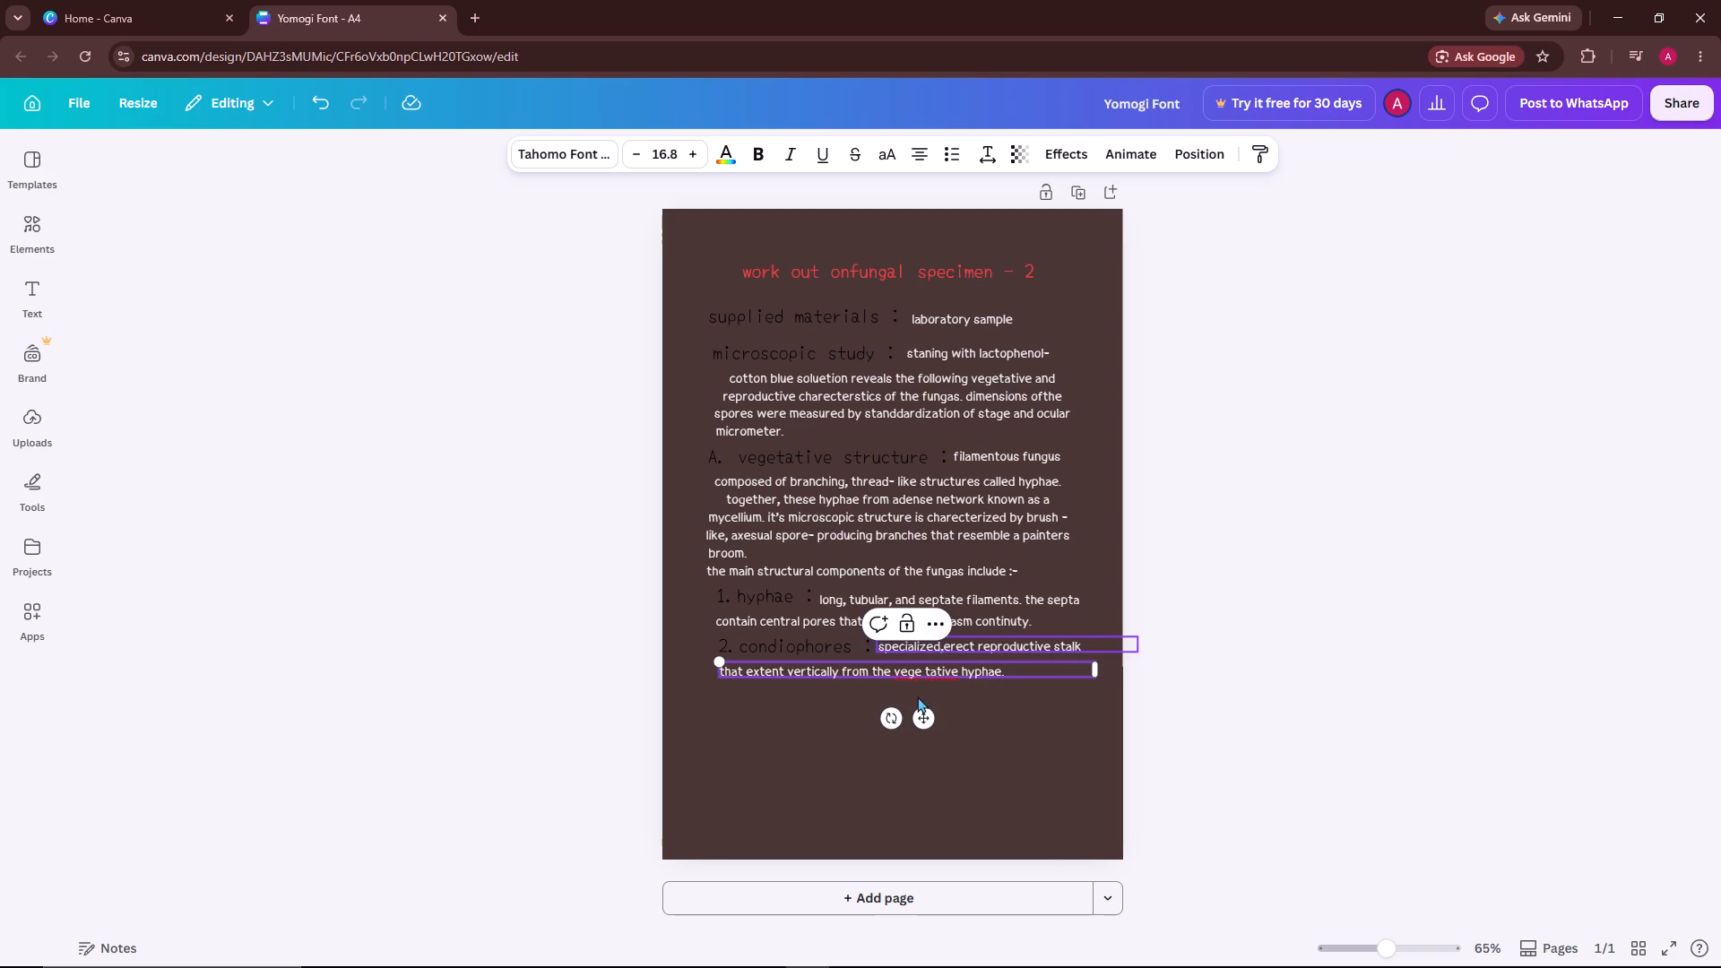
left_click(787, 732)
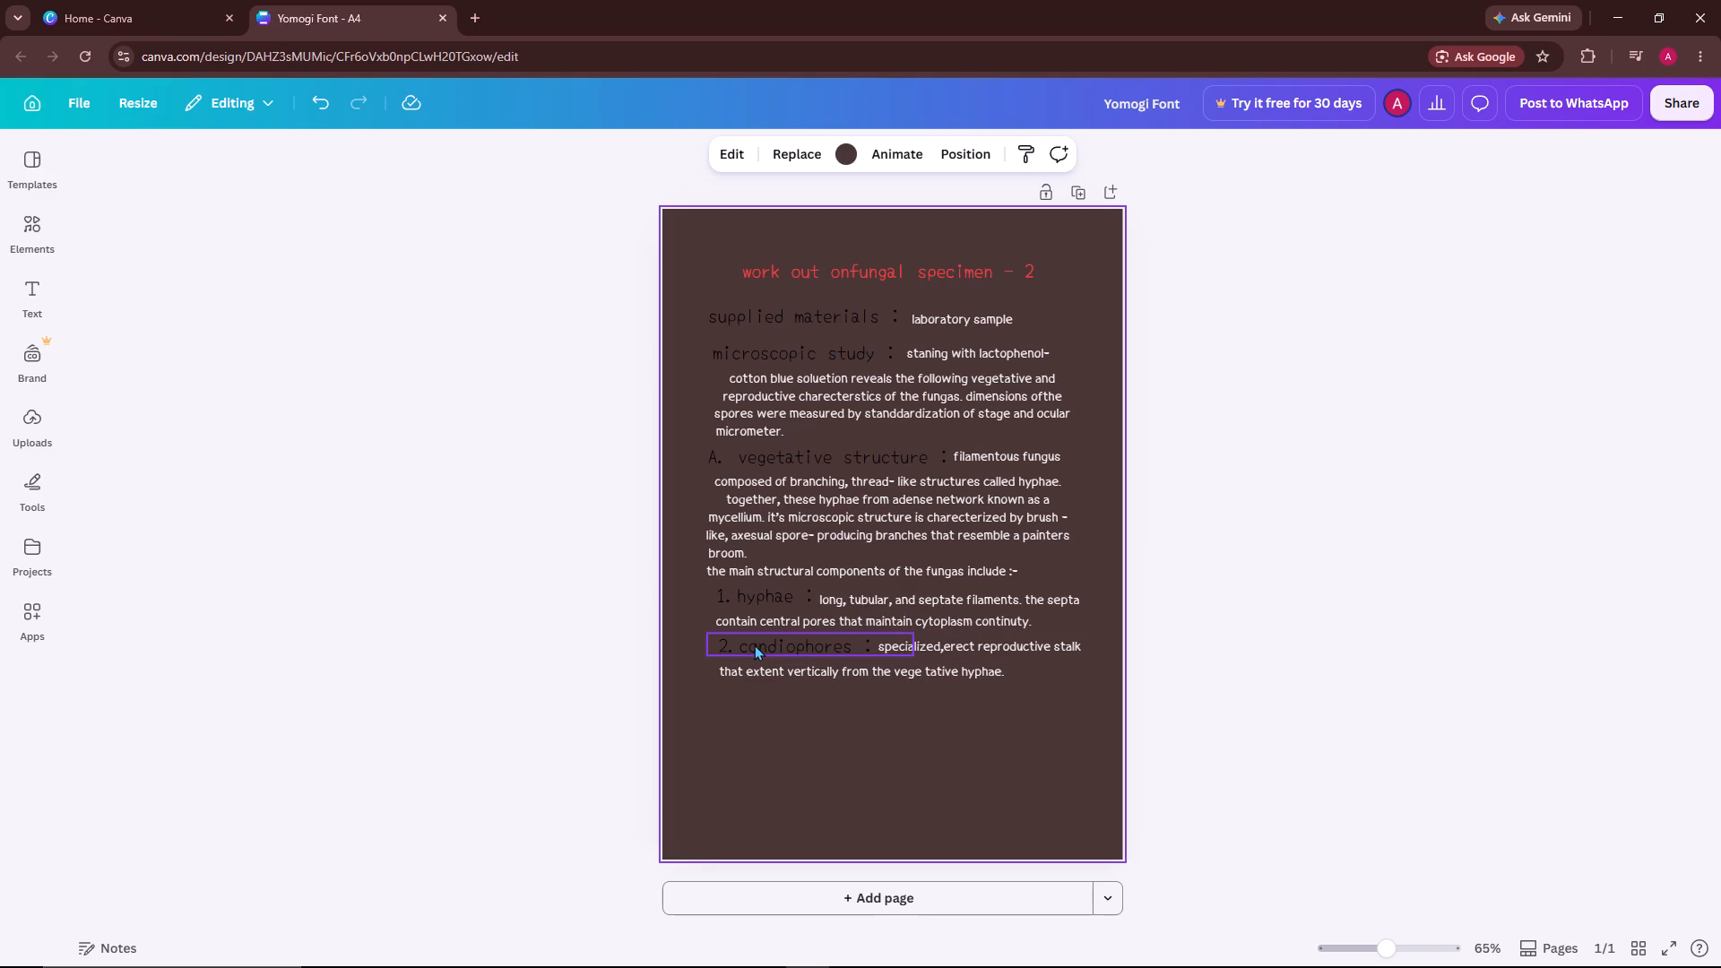
Duplicate the "2. condiophores :" heading and place the copy beneath the "that extent vertically" line.
left_click(754, 644)
left_click(818, 589)
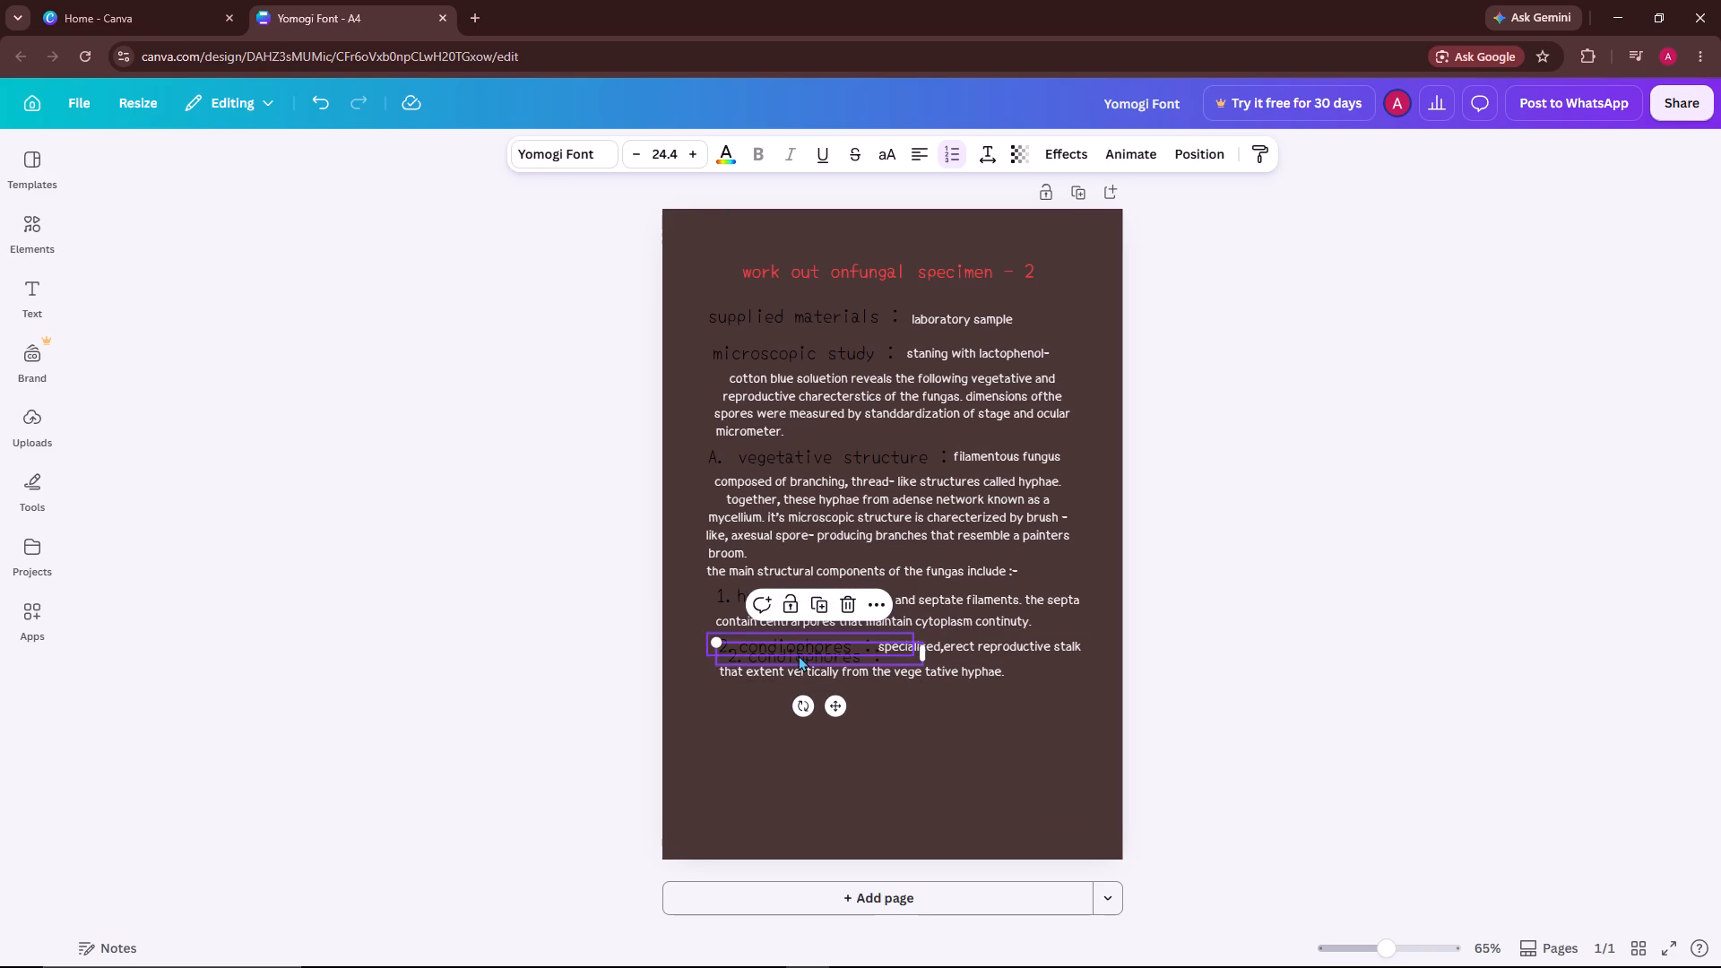
left_click_drag(798, 655, 792, 695)
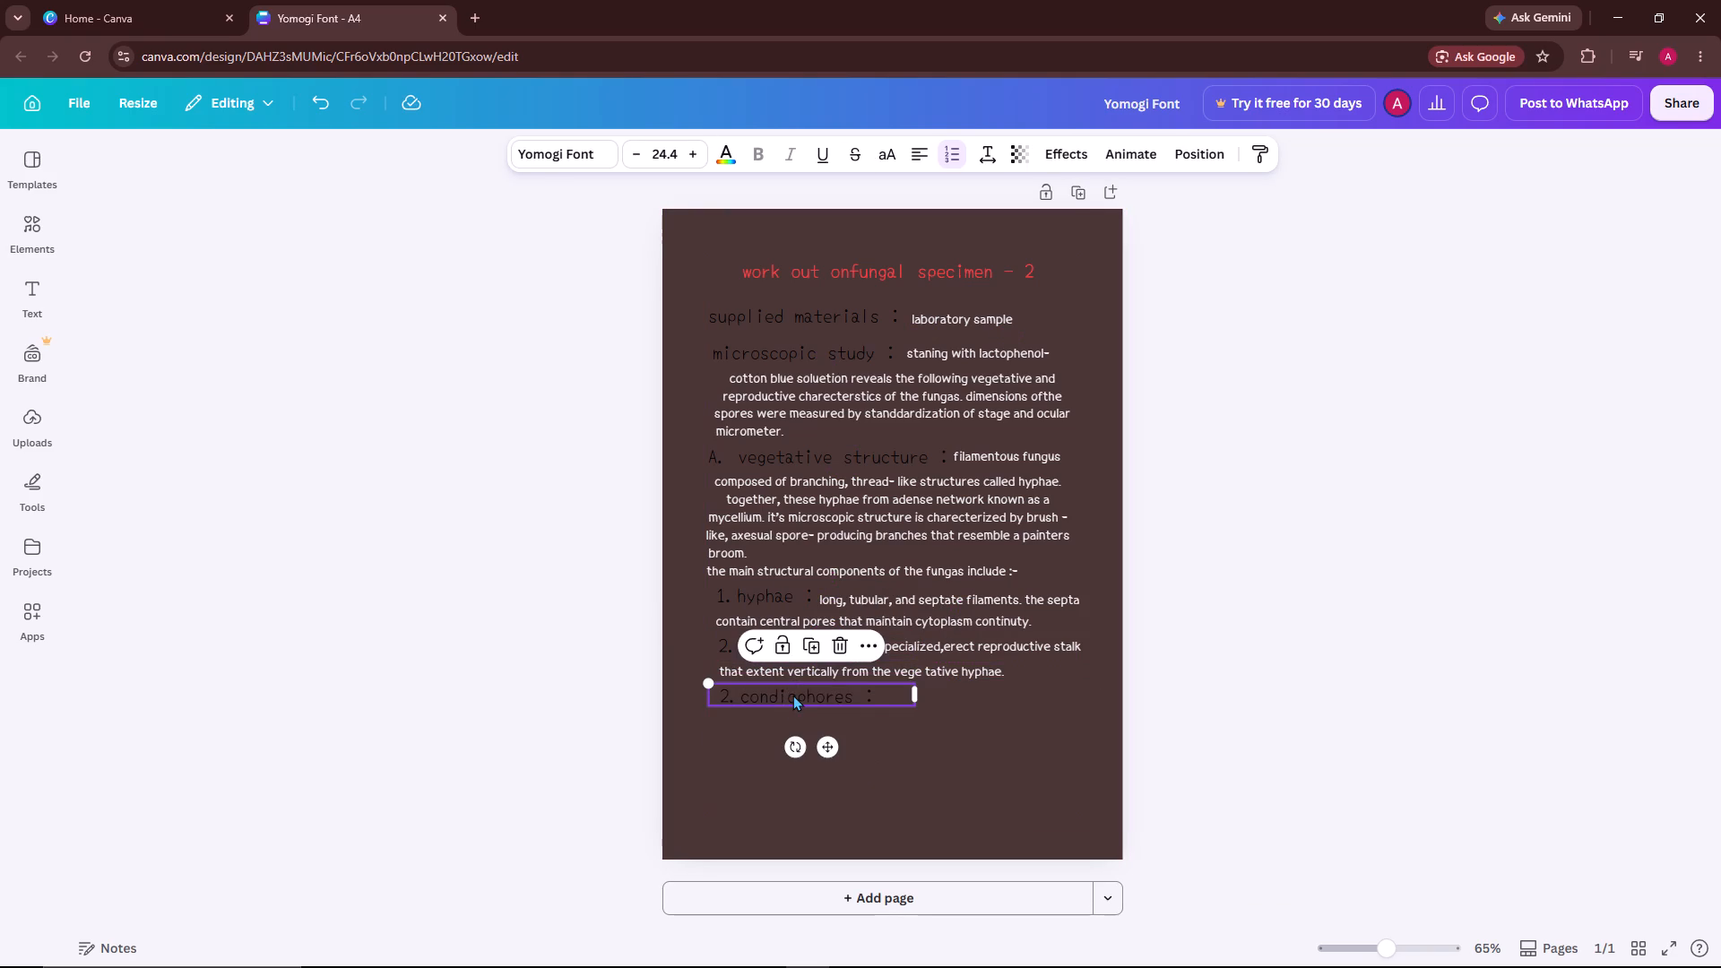
Replace the copied heading's text beneath the "that extent vertically" line with "3. metulae and phialides :".
left_click(792, 695)
key("BackSpace")
key("BackSpace")
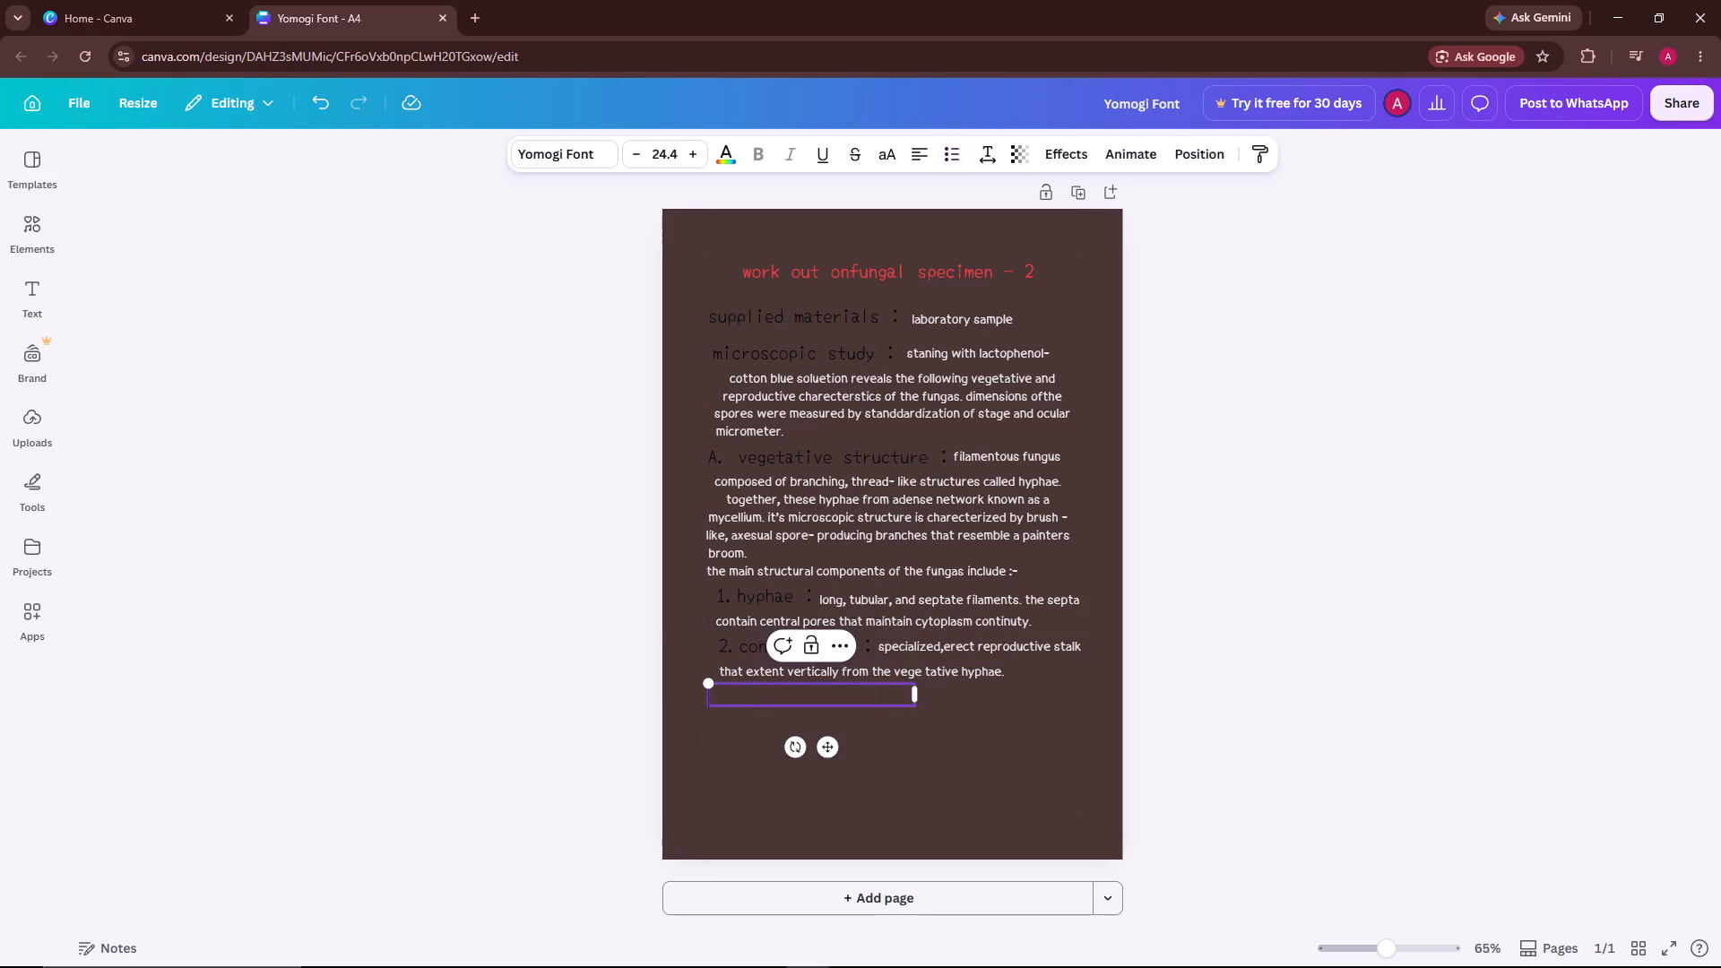
type("3.")
key("space")
type("me")
type("tu")
type("la")
key("BackSpace")
key("BackSpace")
type("lae")
key("space")
type("and p")
type("hi")
key("a")
type("li")
type("des")
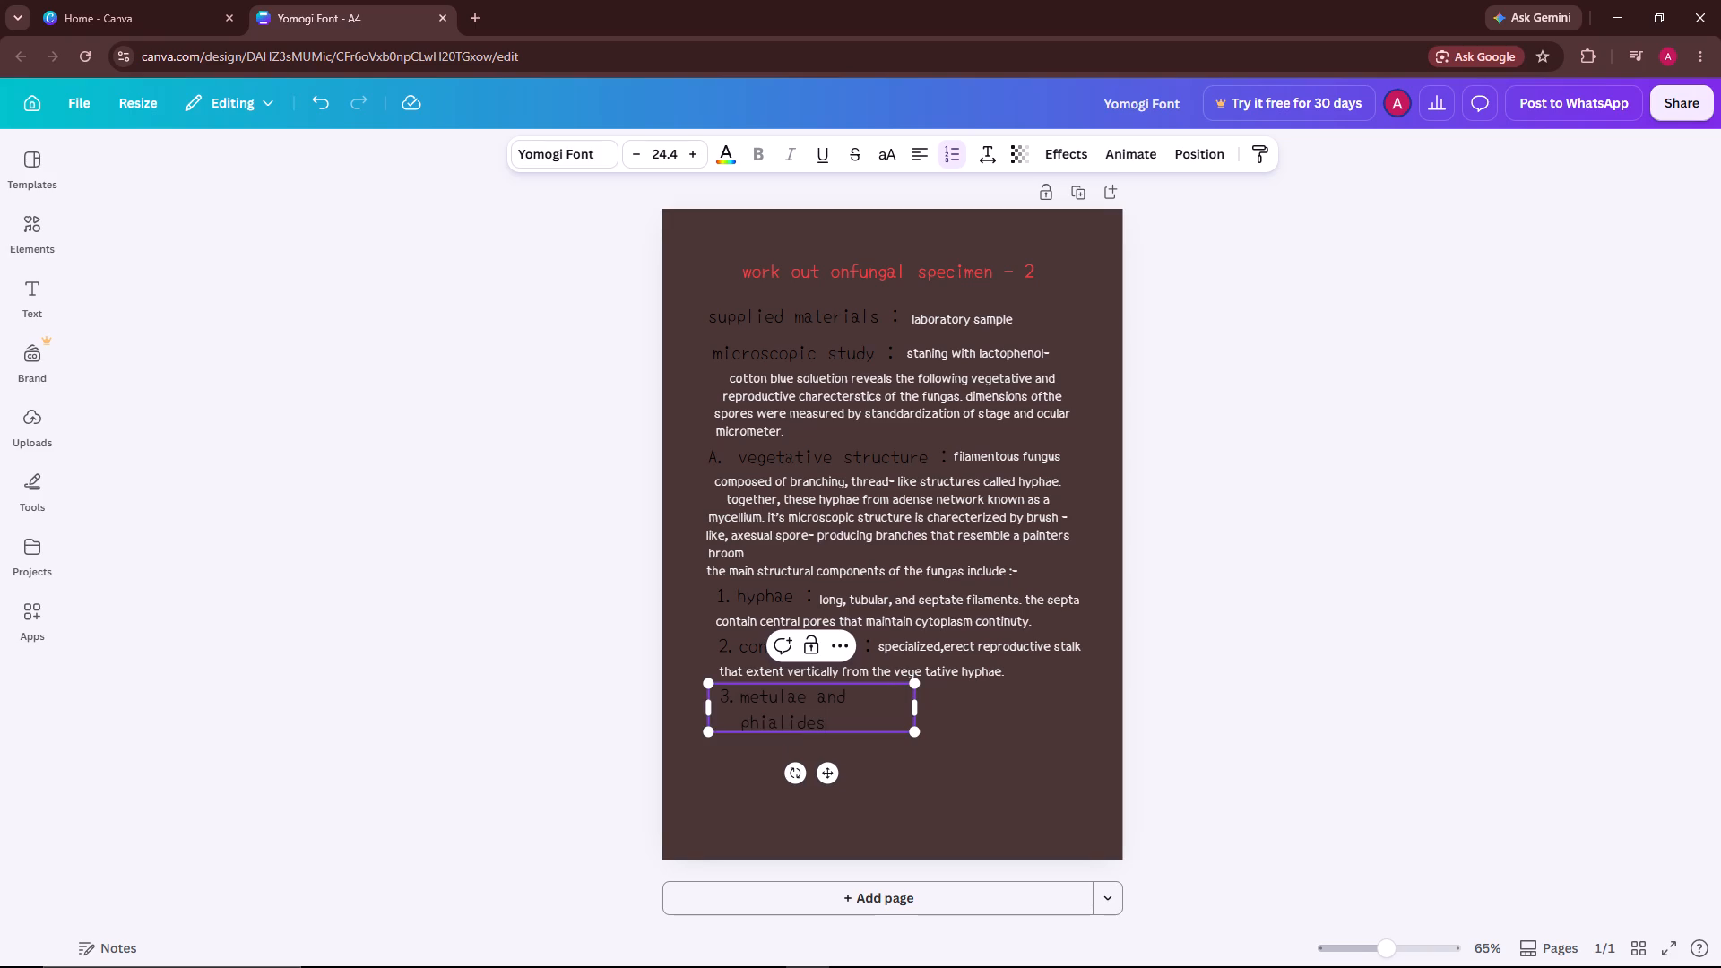
key("space")
type("?")
key("BackSpace")
key("shift+colon")
Widen the "3. metulae and phialides :" text box until the heading fits on one line.
left_click_drag(916, 713, 984, 698)
left_click(909, 778)
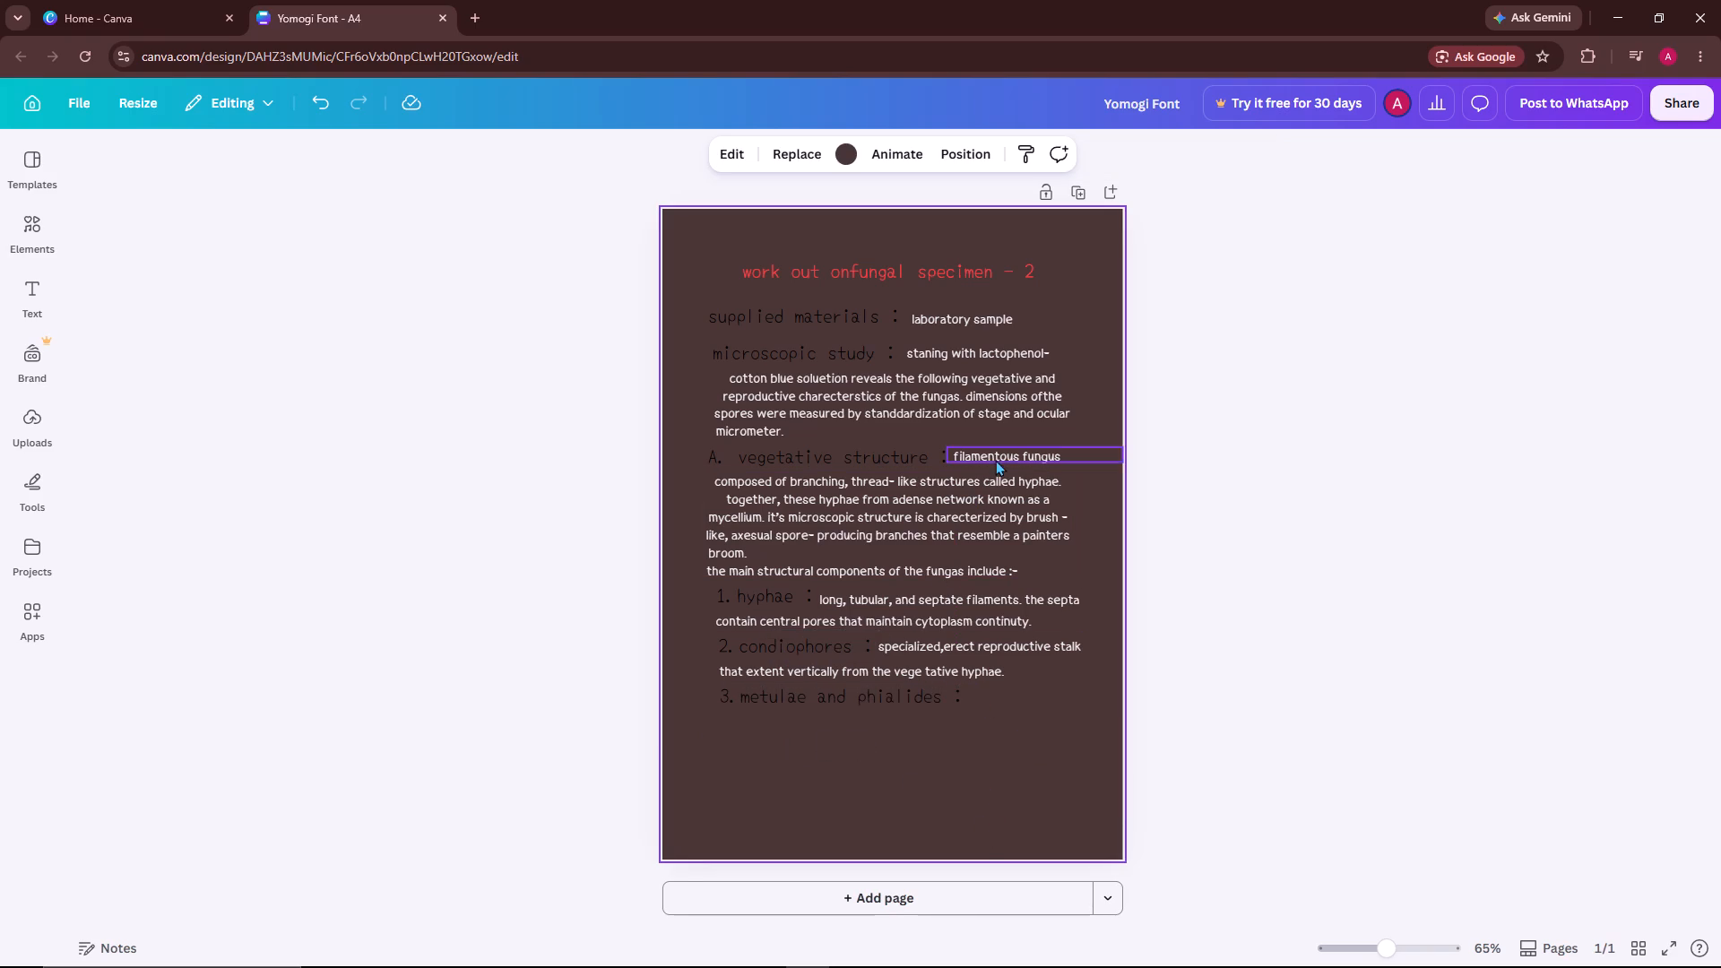
Duplicate the "filamentous fungus" text and place the copy directly after the "3. metulae and phialides :" heading.
left_click(999, 453)
left_click(1042, 411)
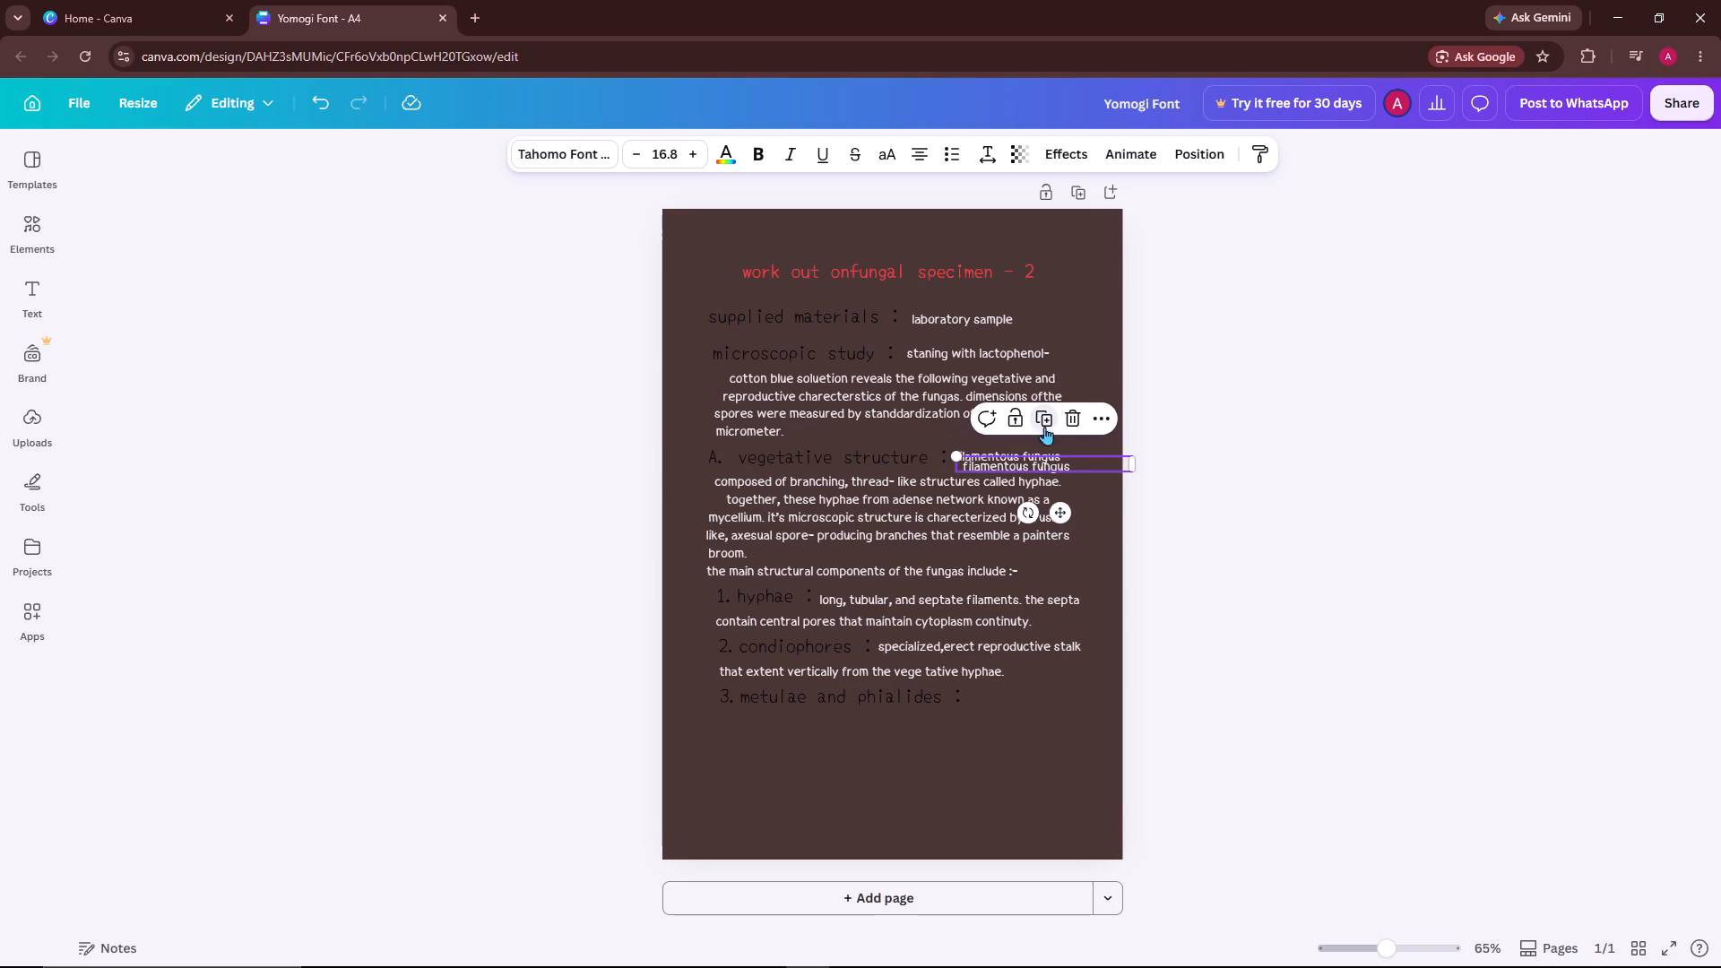
left_click_drag(1063, 460, 1086, 532)
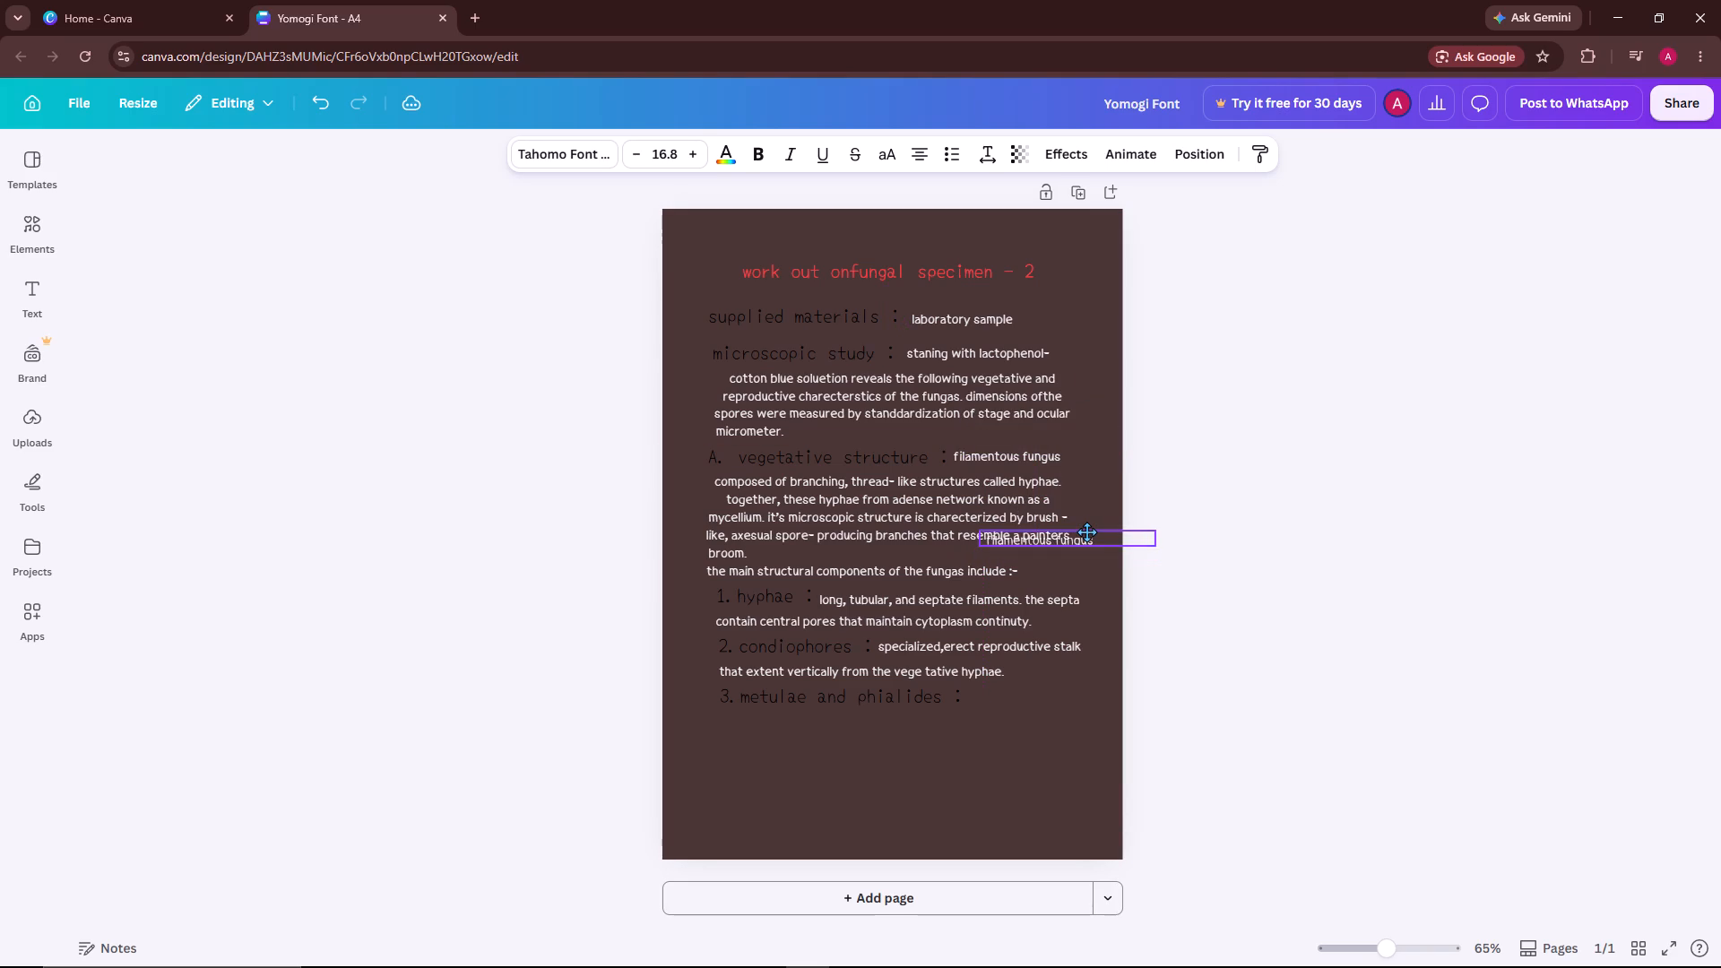
left_click_drag(1086, 532, 1072, 691)
Replace the copied text beside the metulae and phialides heading with "branching, flask - shaped".
left_click(1087, 693)
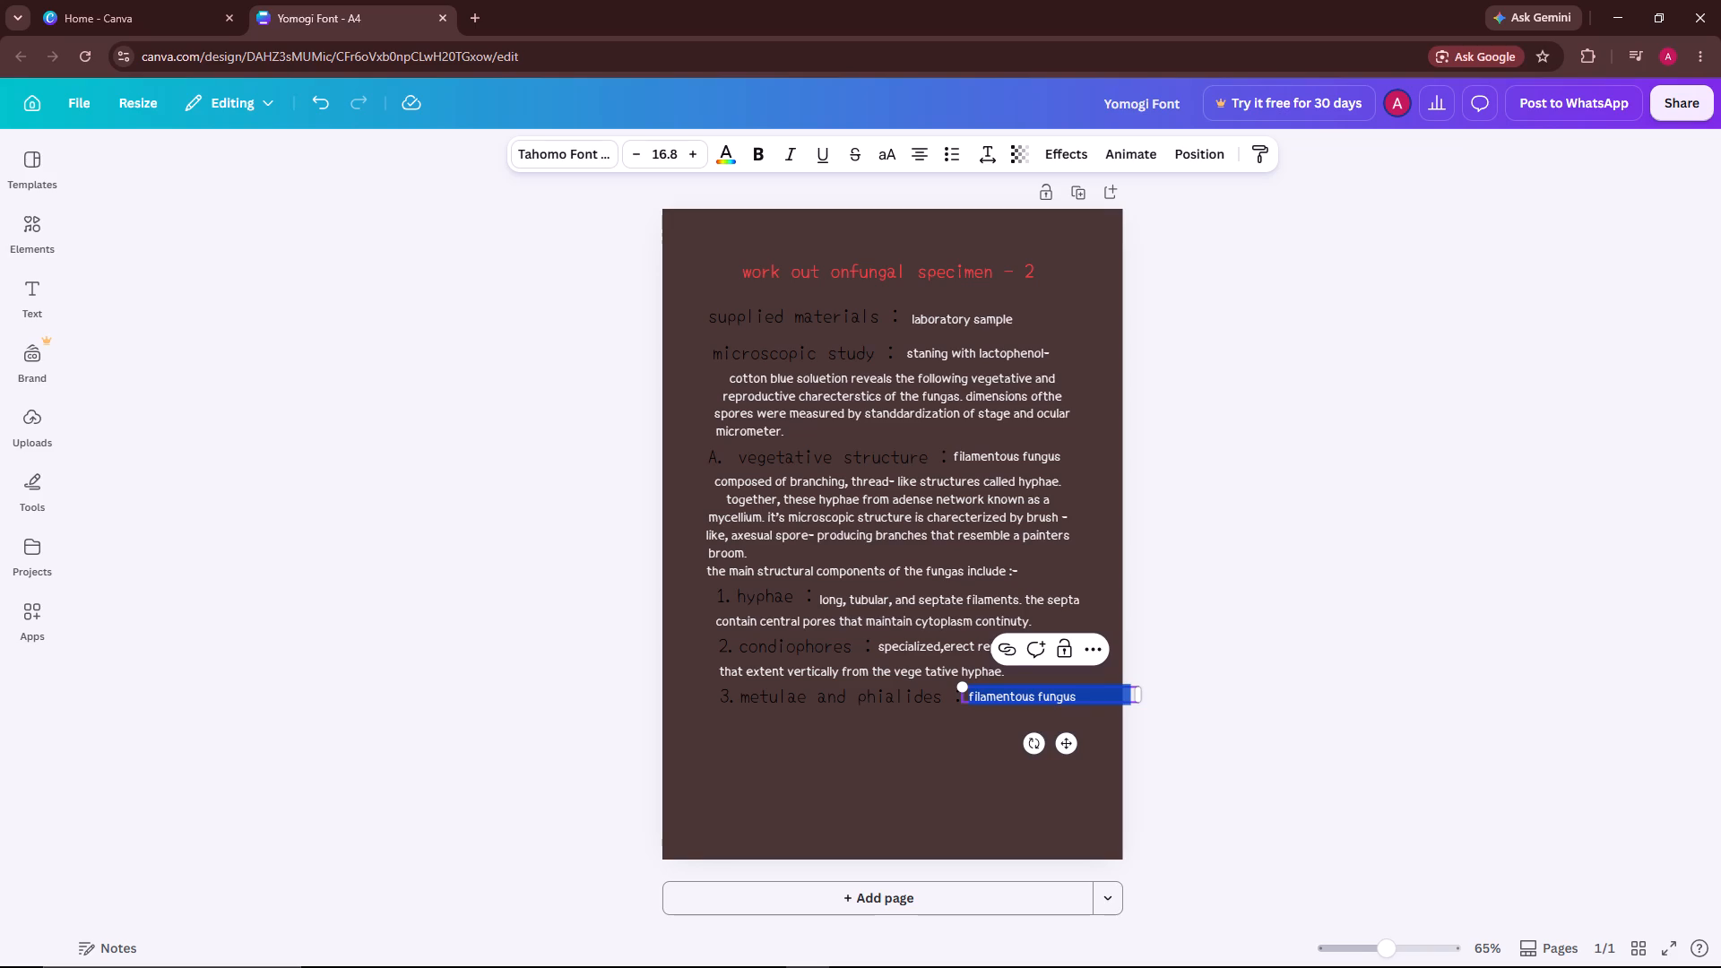
key("BackSpace")
type("bra")
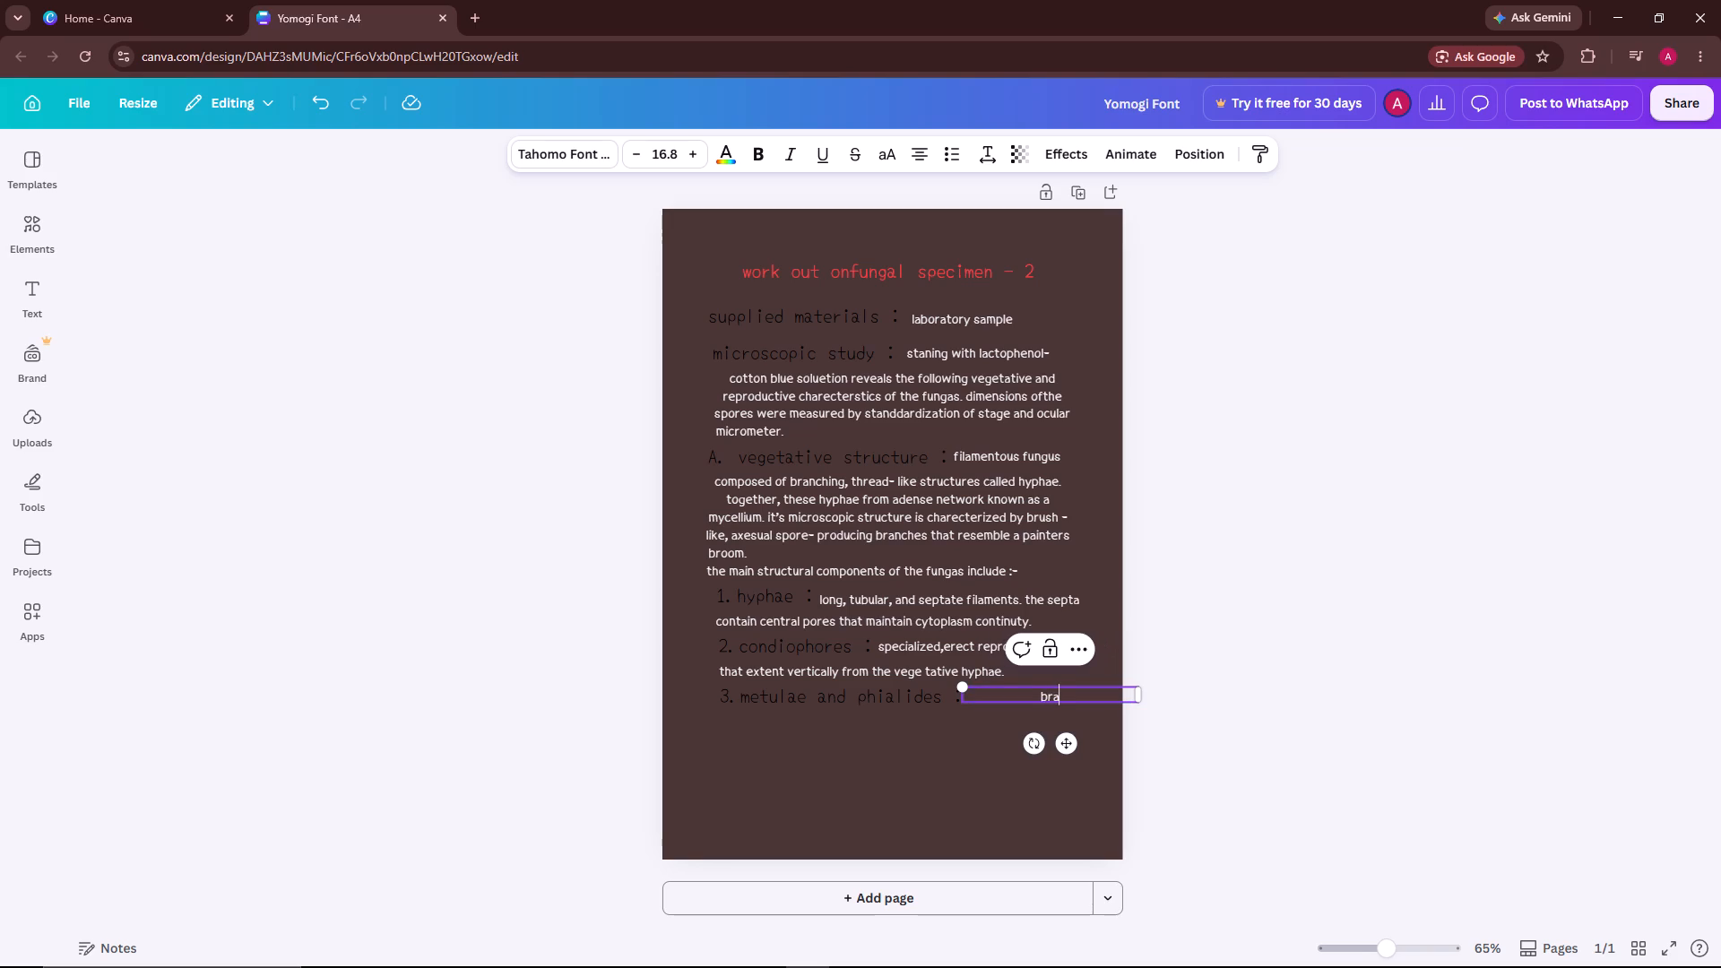
type("nching")
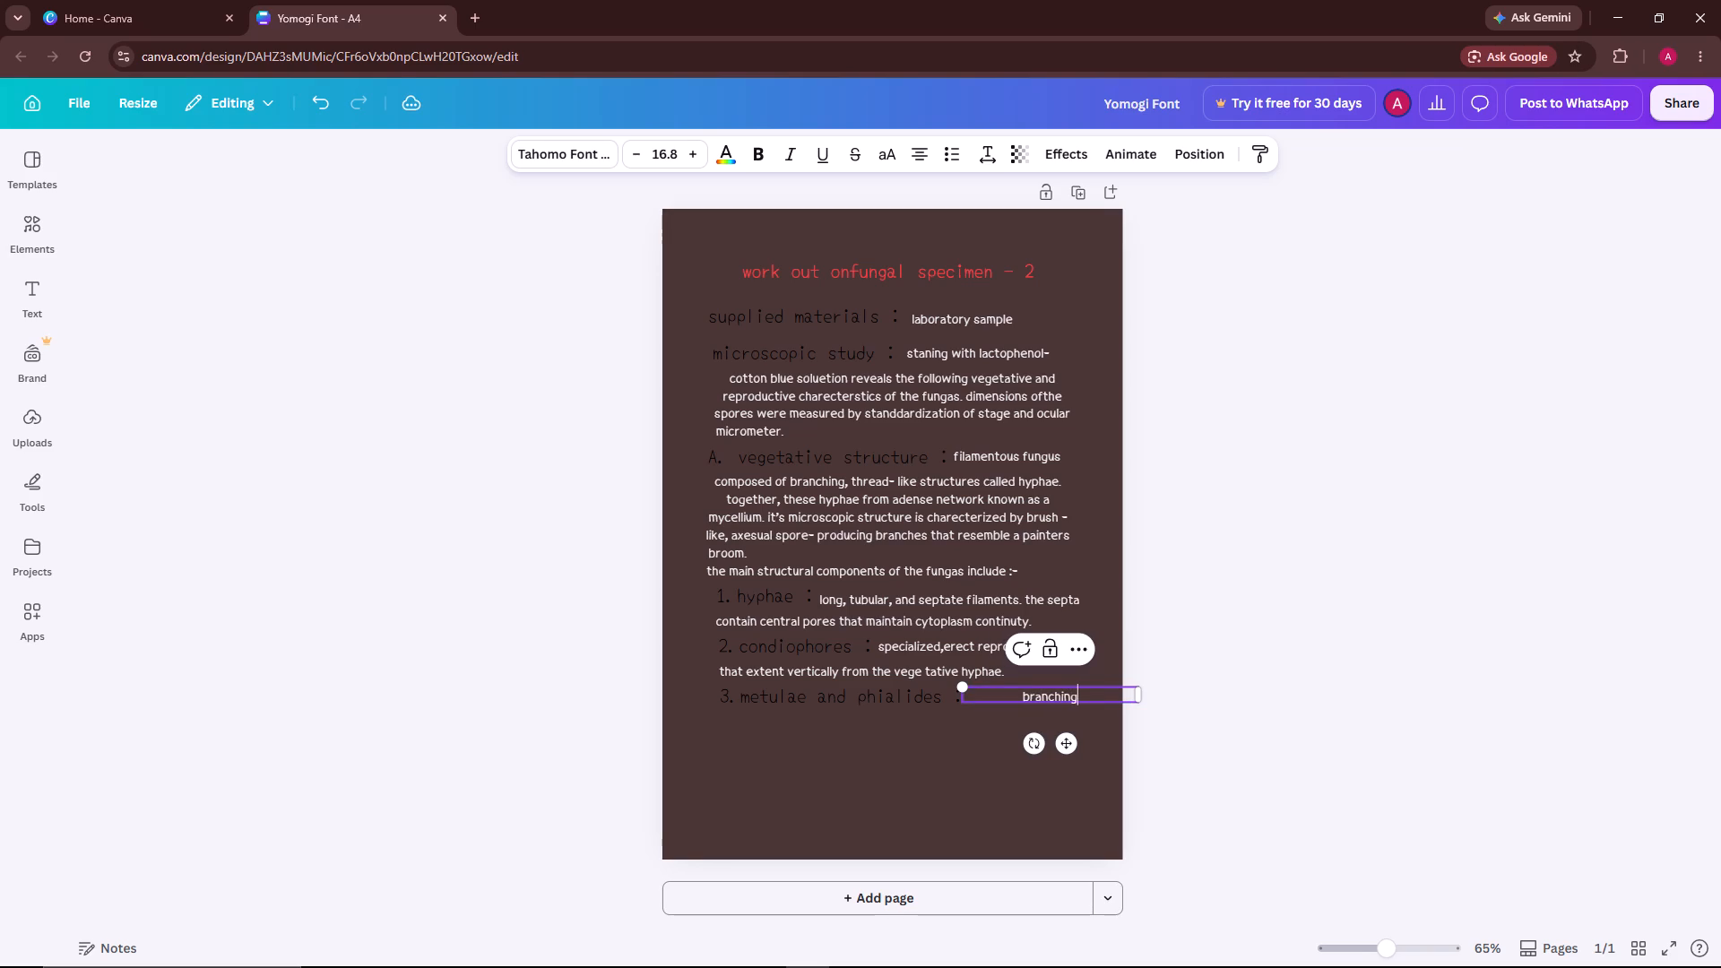
type(",")
key("space")
key("t")
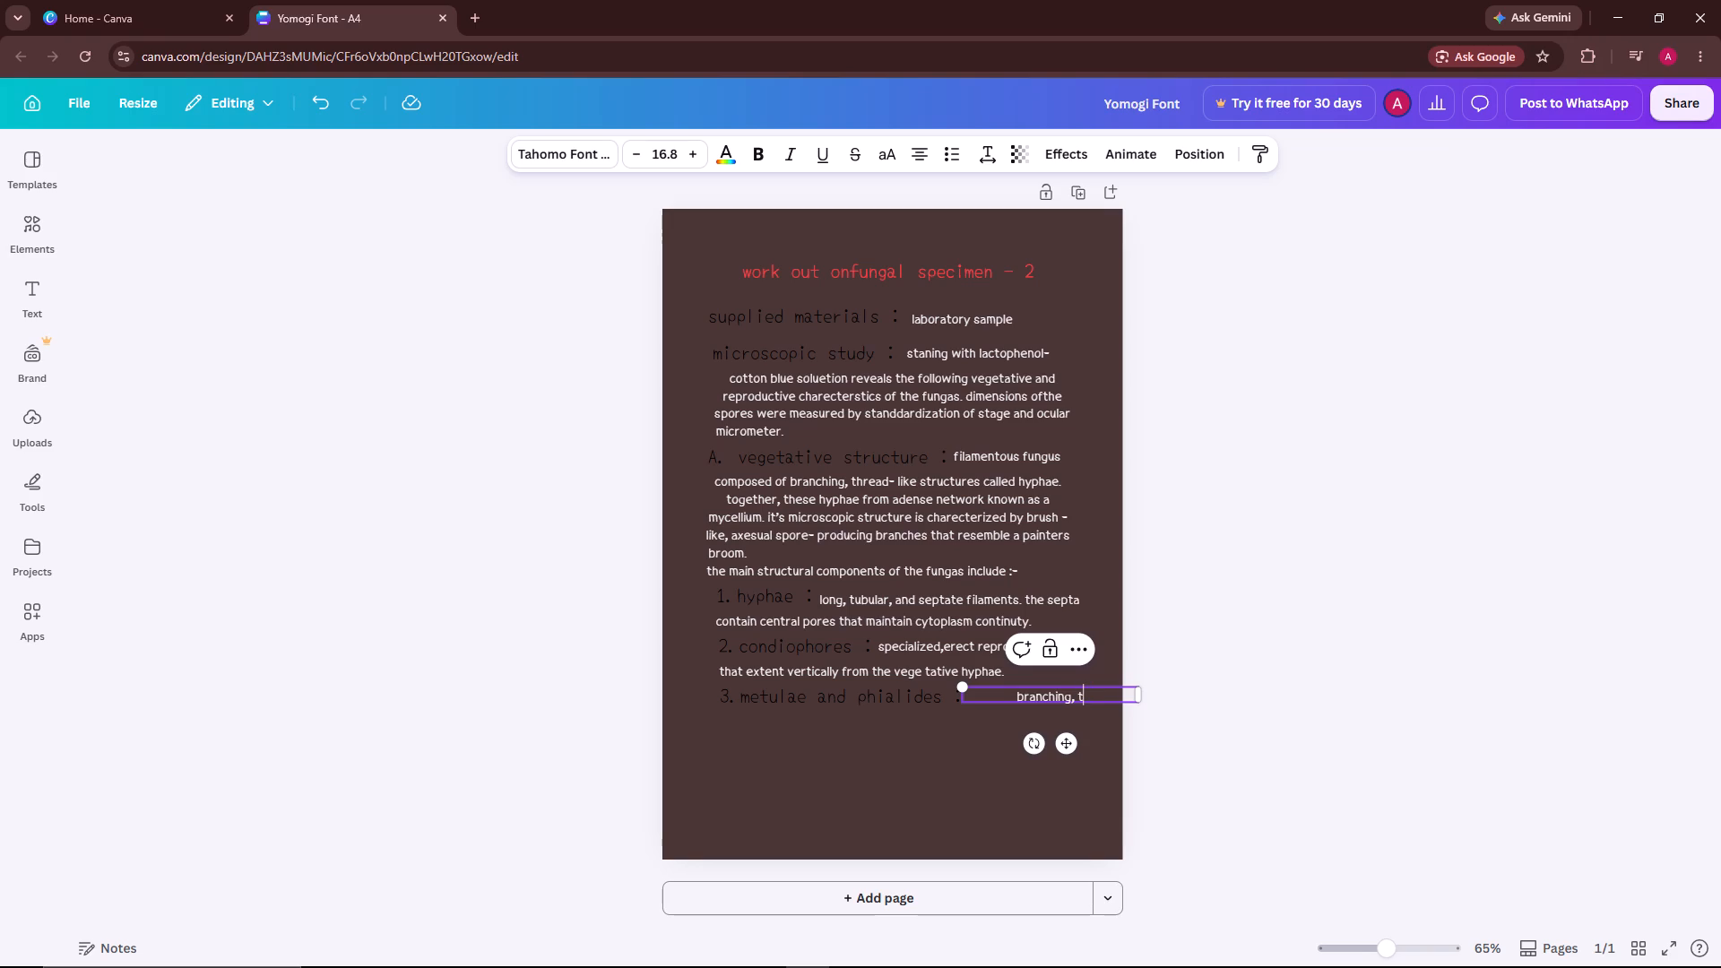
key("BackSpace")
type("flask")
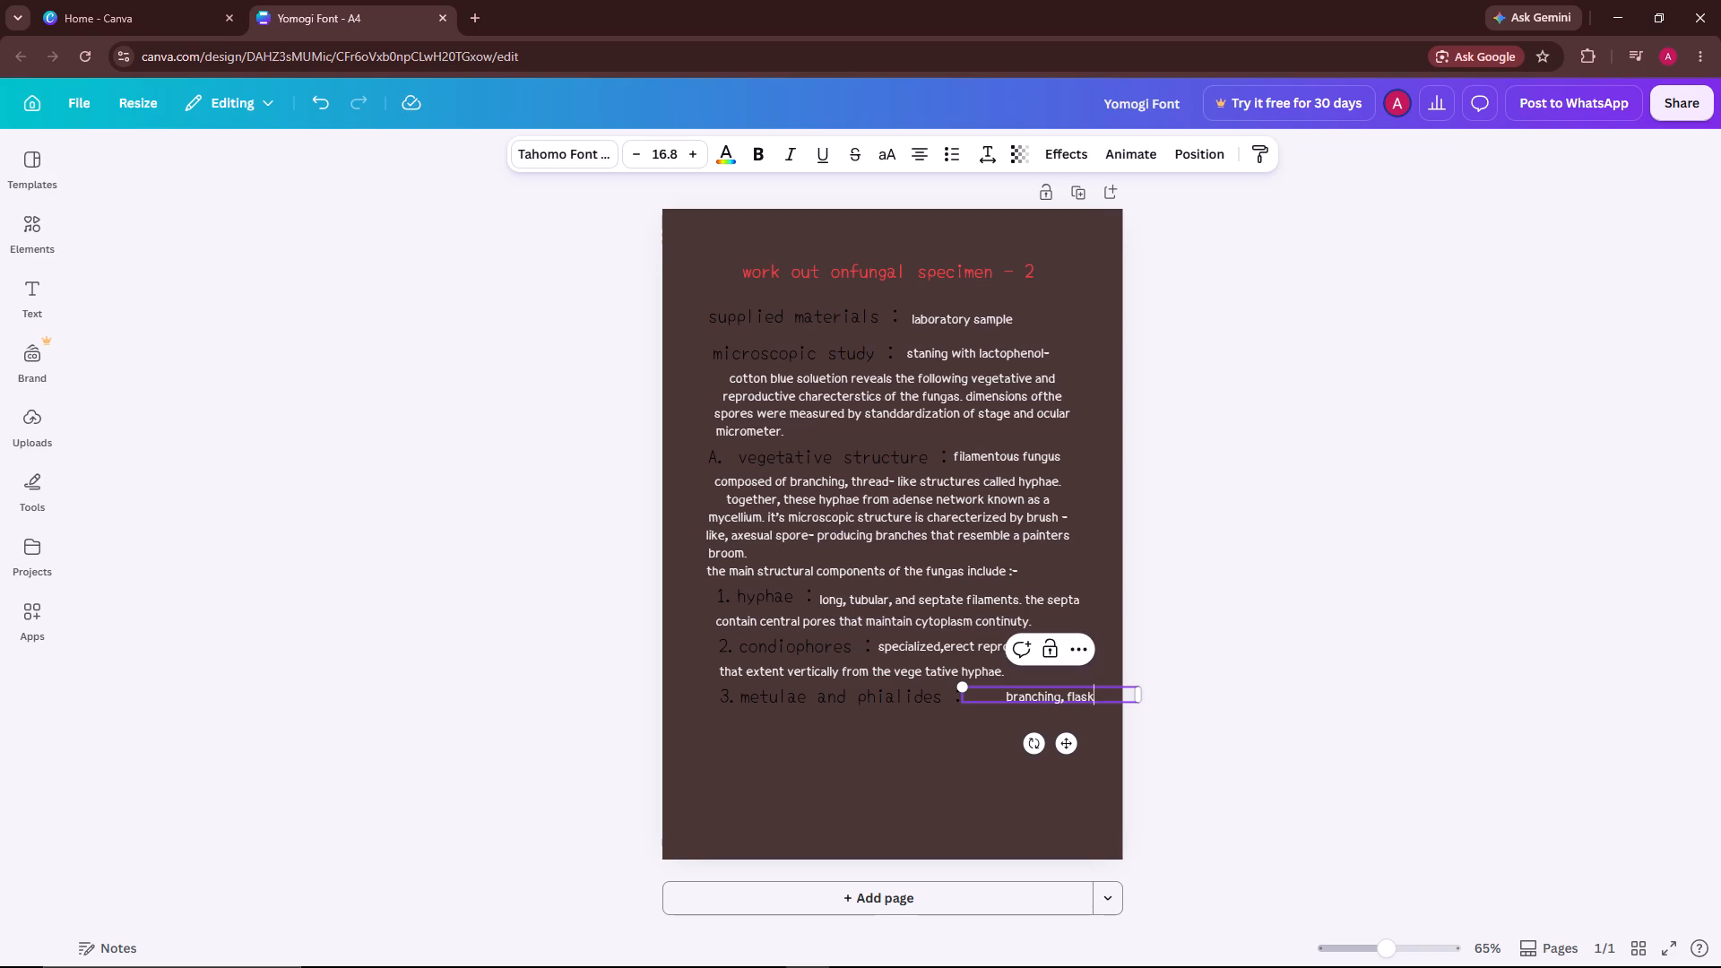
key("space")
type("-")
key("space")
type("shaped")
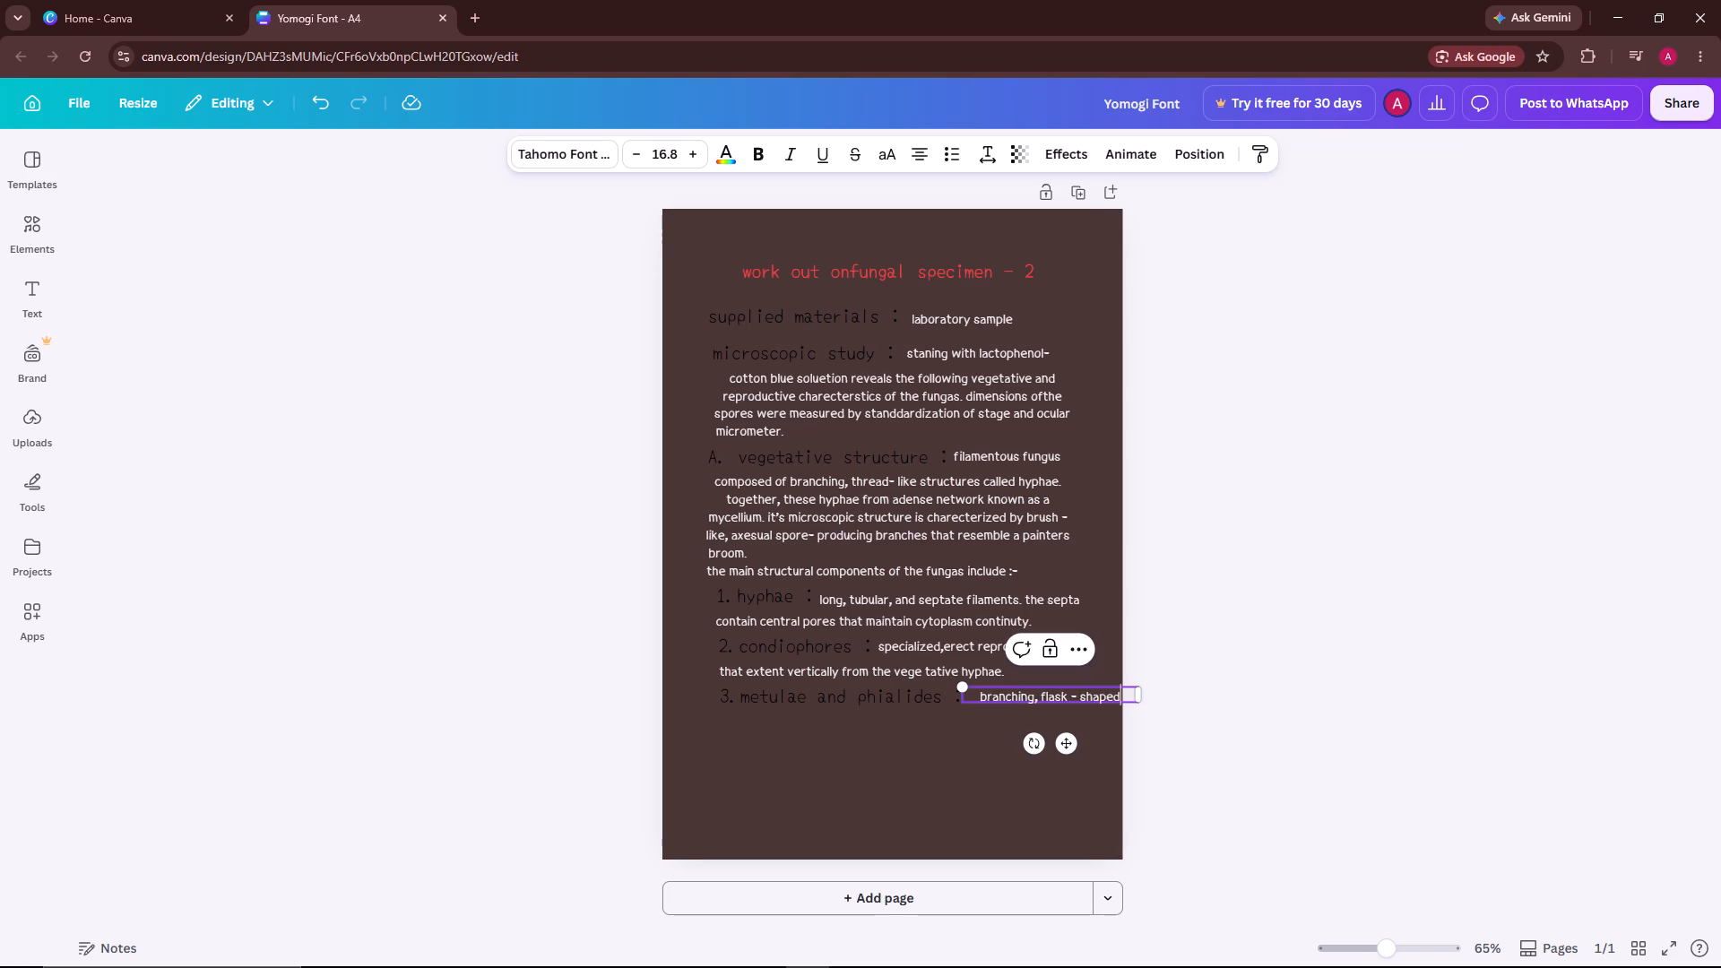
Pad the end of the "branching, flask - shaped" text with spaces until it starts at the text box's left edge.
key("space")
key("space")
key("space")
key("space")
left_click(902, 809)
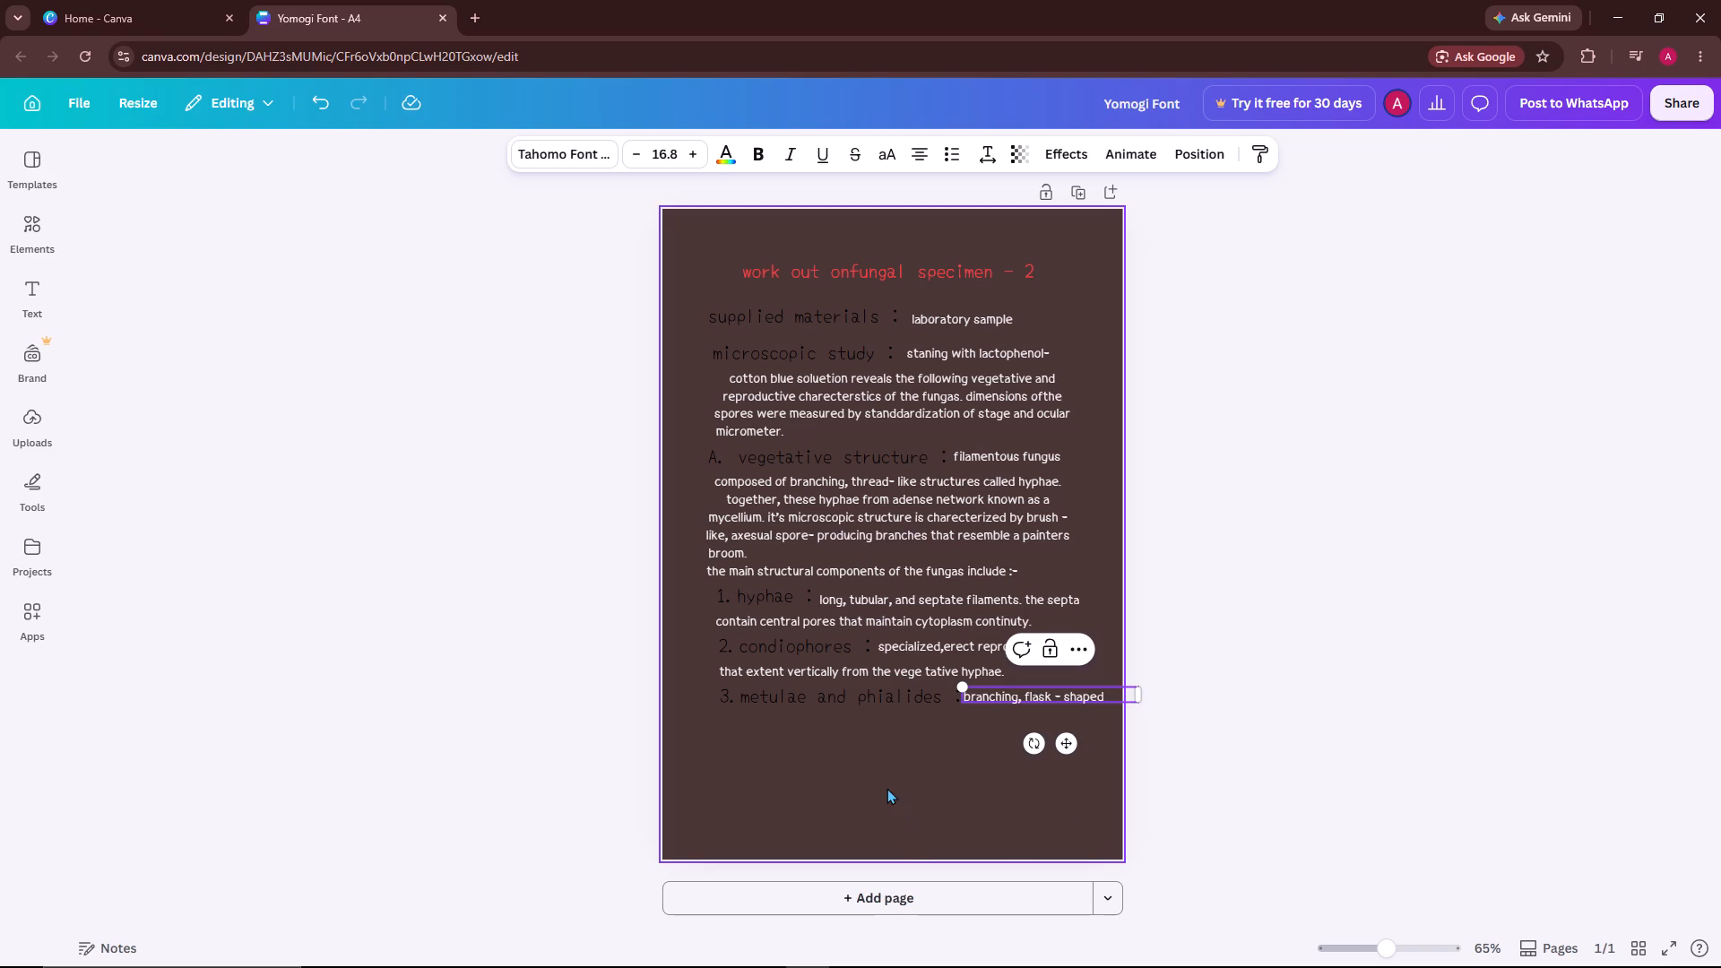
Duplicate the "that extent vertically" line and place the copy just beneath the "3. metulae and phialides :" heading.
left_click(855, 674)
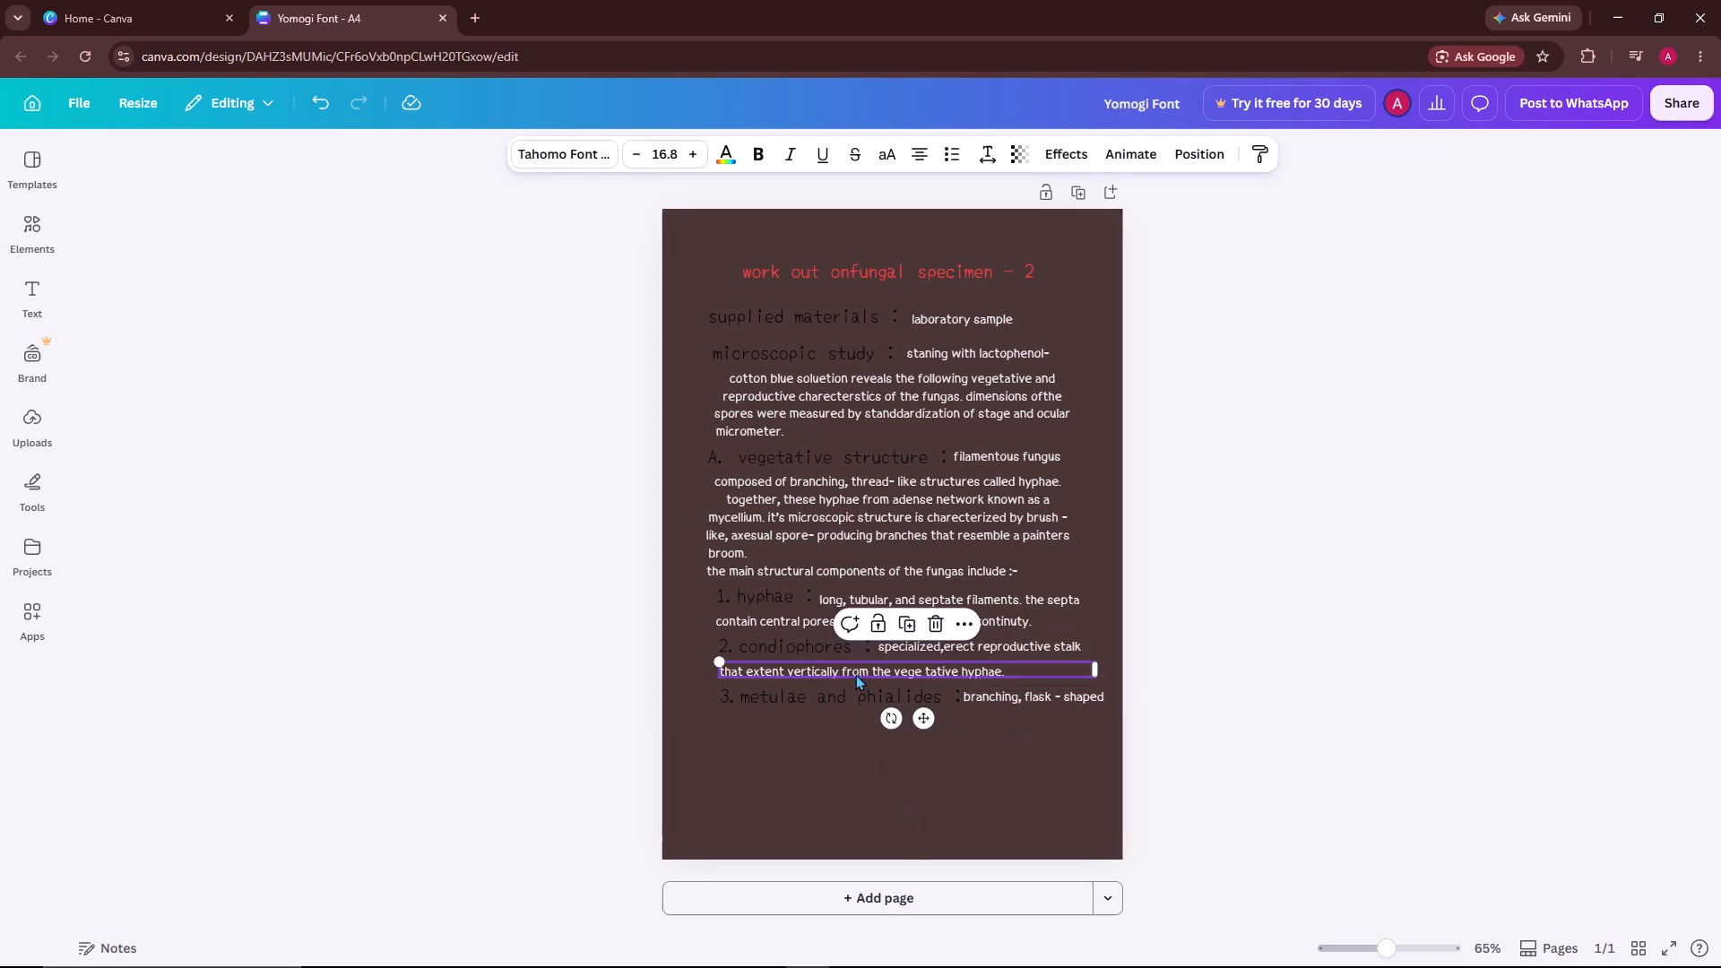
left_click(910, 614)
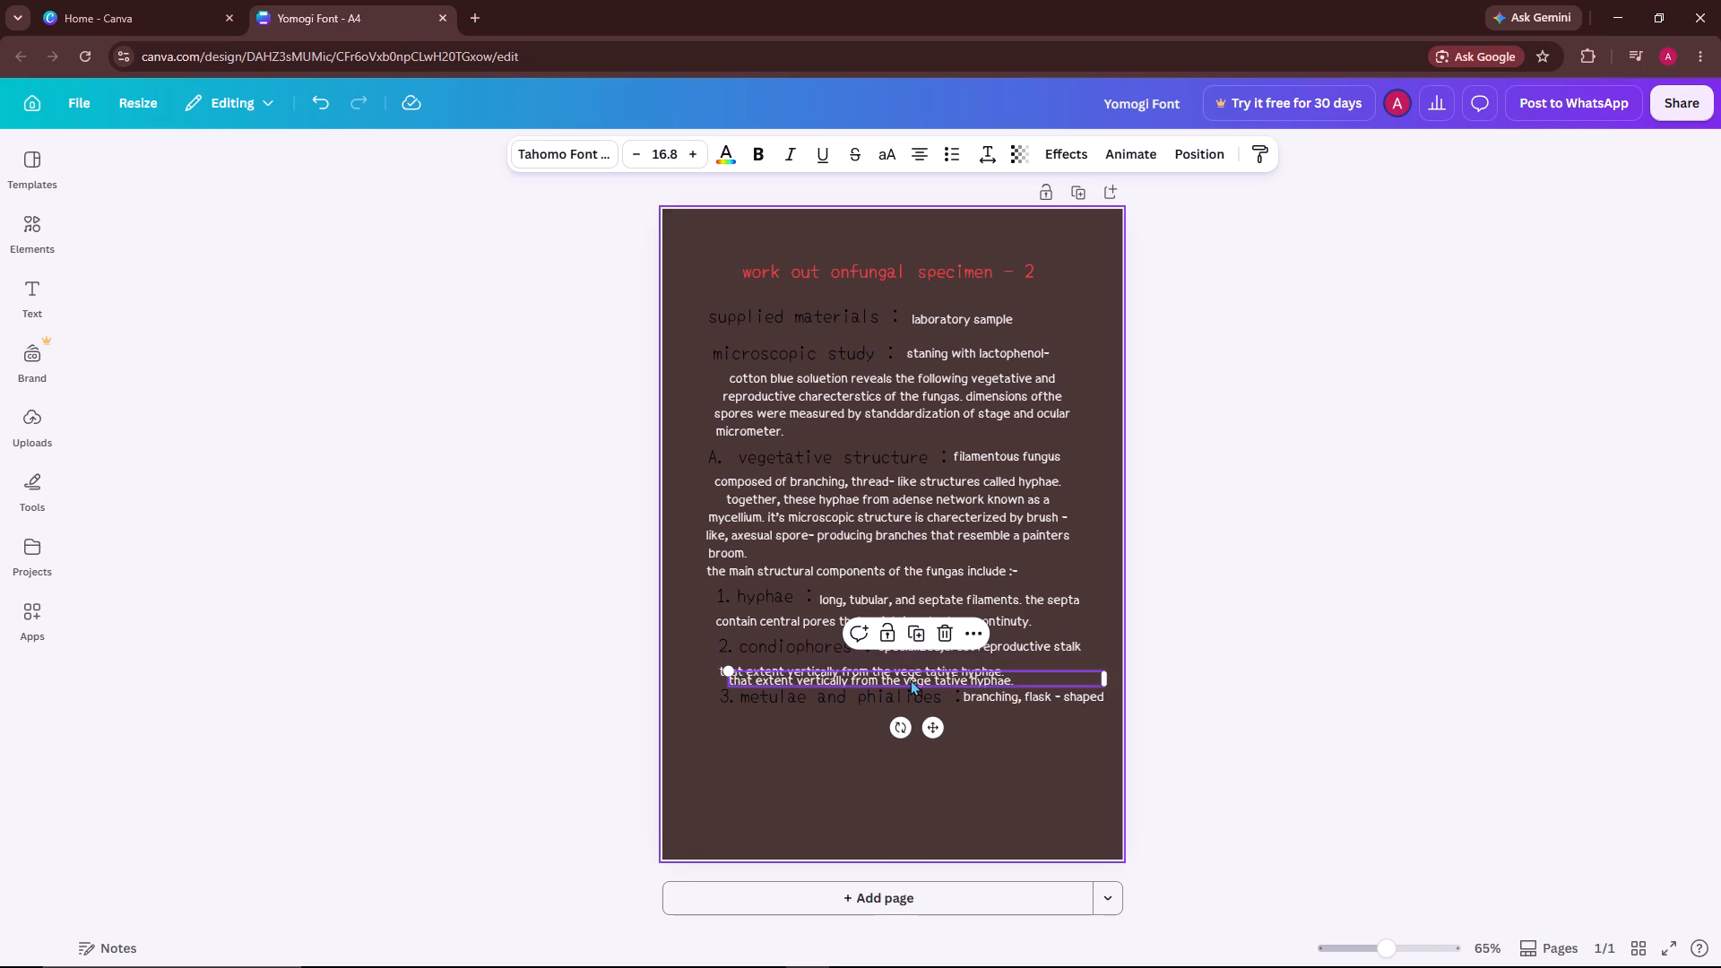
left_click_drag(910, 679, 906, 718)
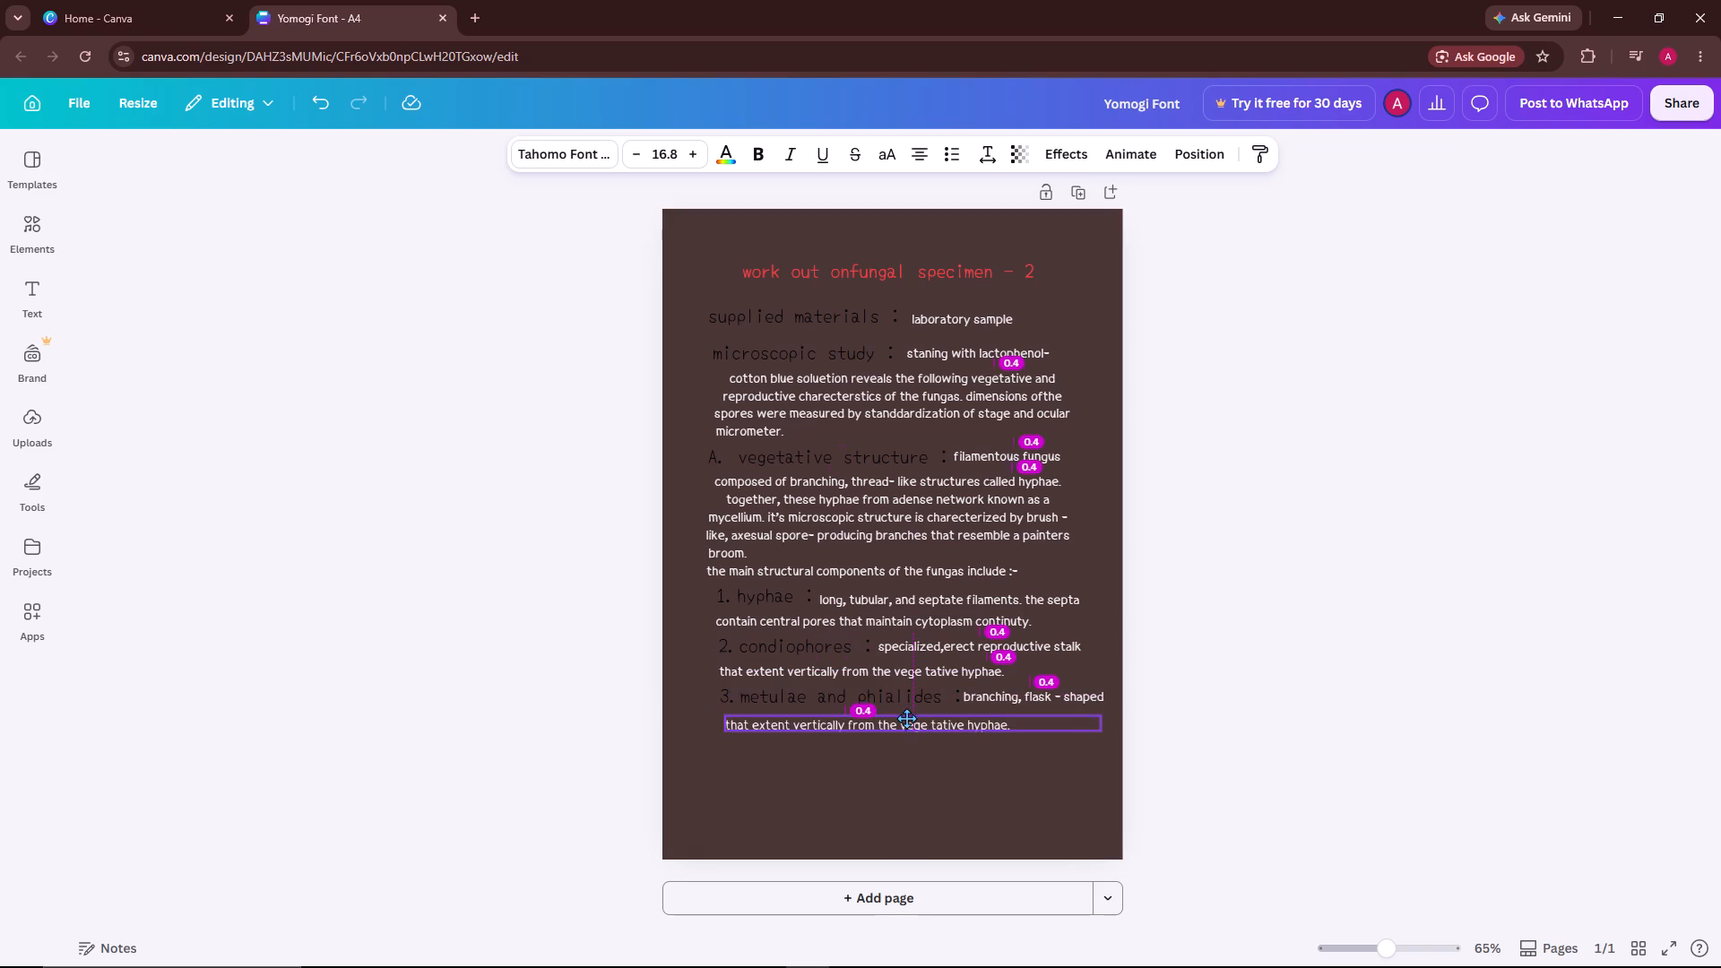
left_click_drag(906, 718, 906, 720)
Replace the copied line beneath the metulae and phialides heading with "cells located at the apex of the conidiophores.".
left_click(1022, 715)
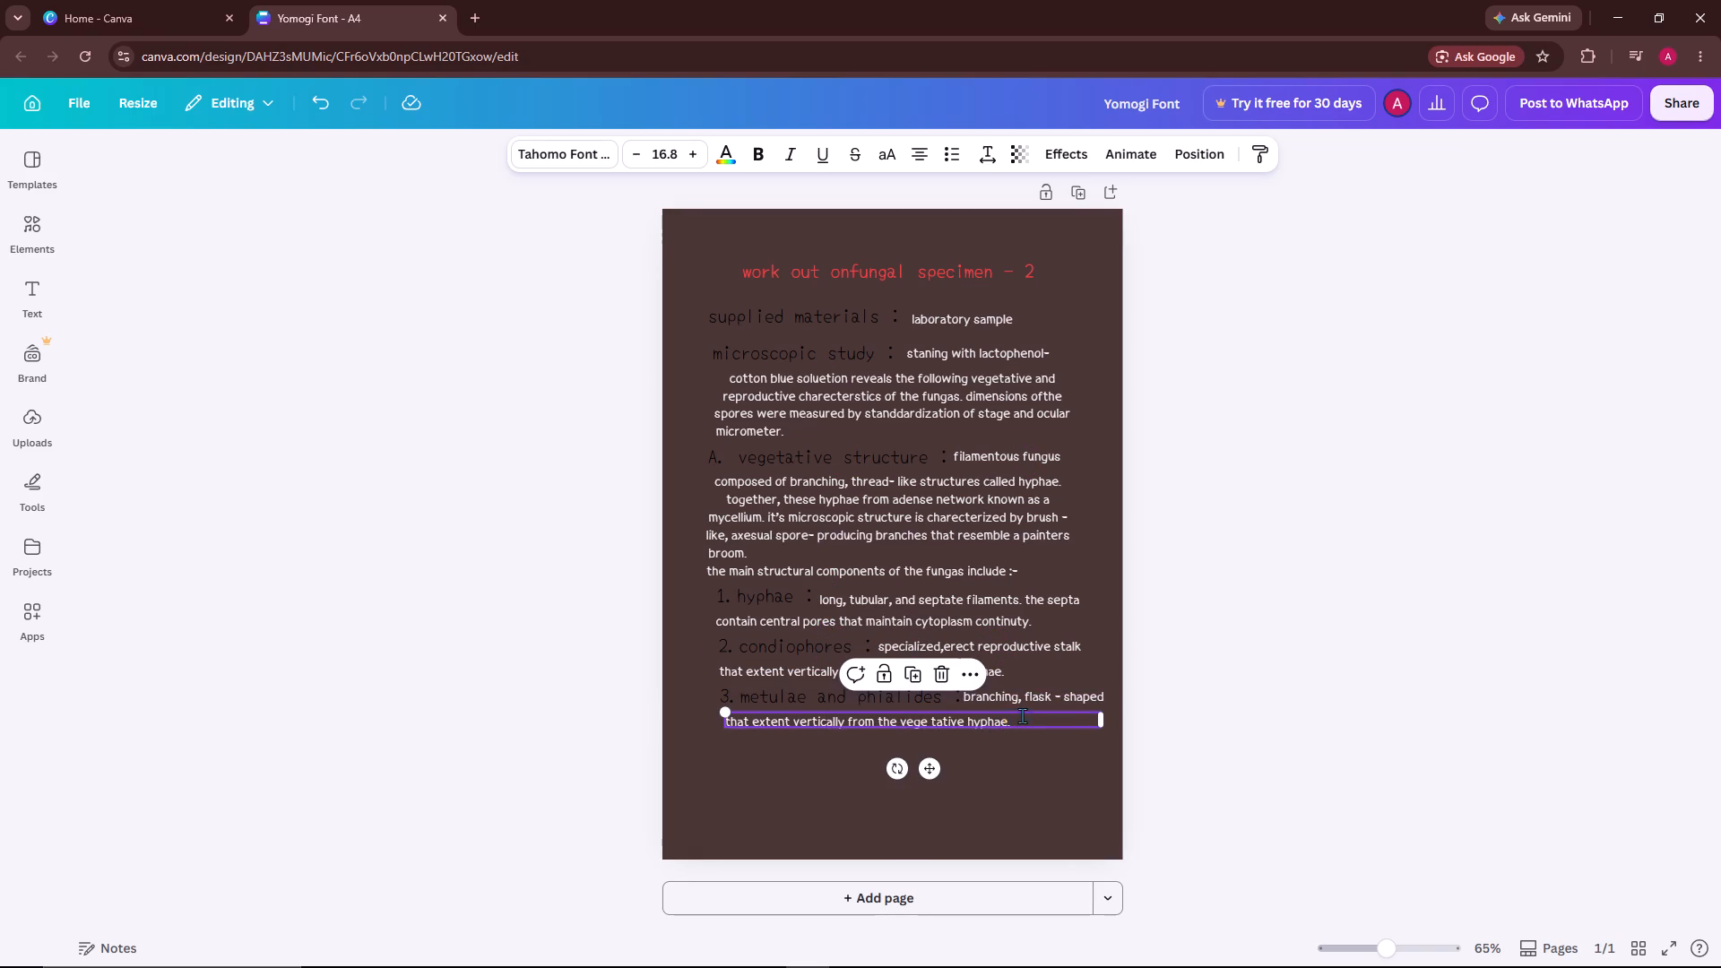
key("BackSpace")
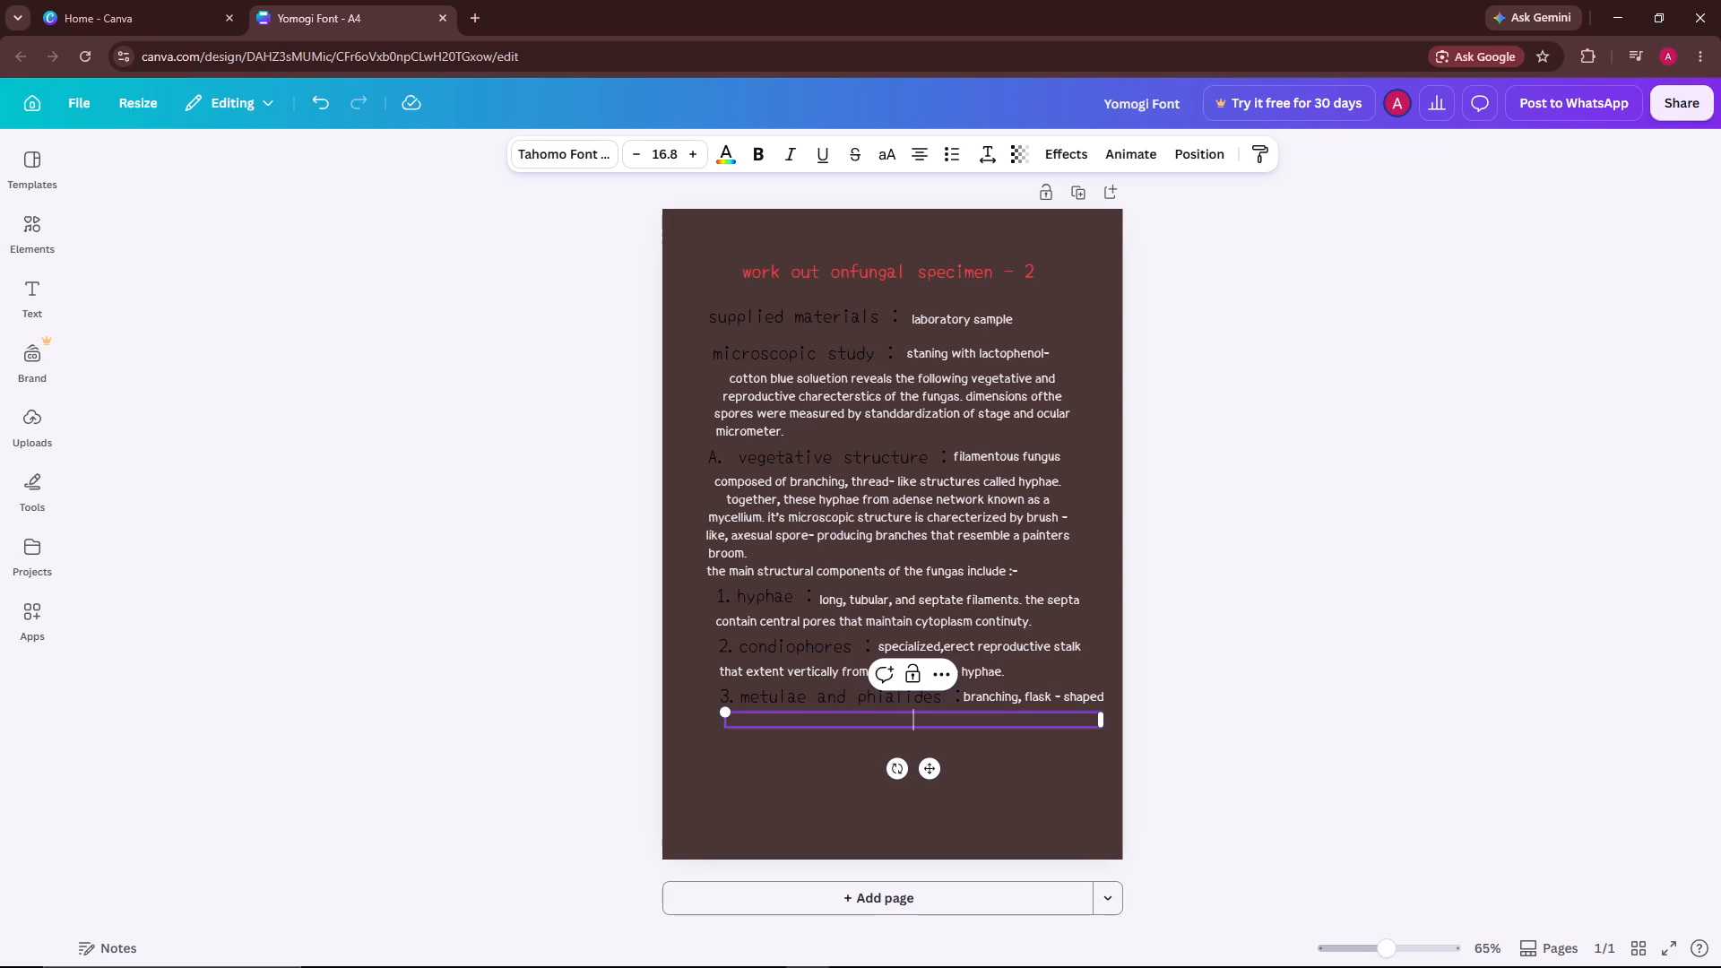
type("ce")
type("lls")
key("space")
type("lo")
type("ca")
key("t")
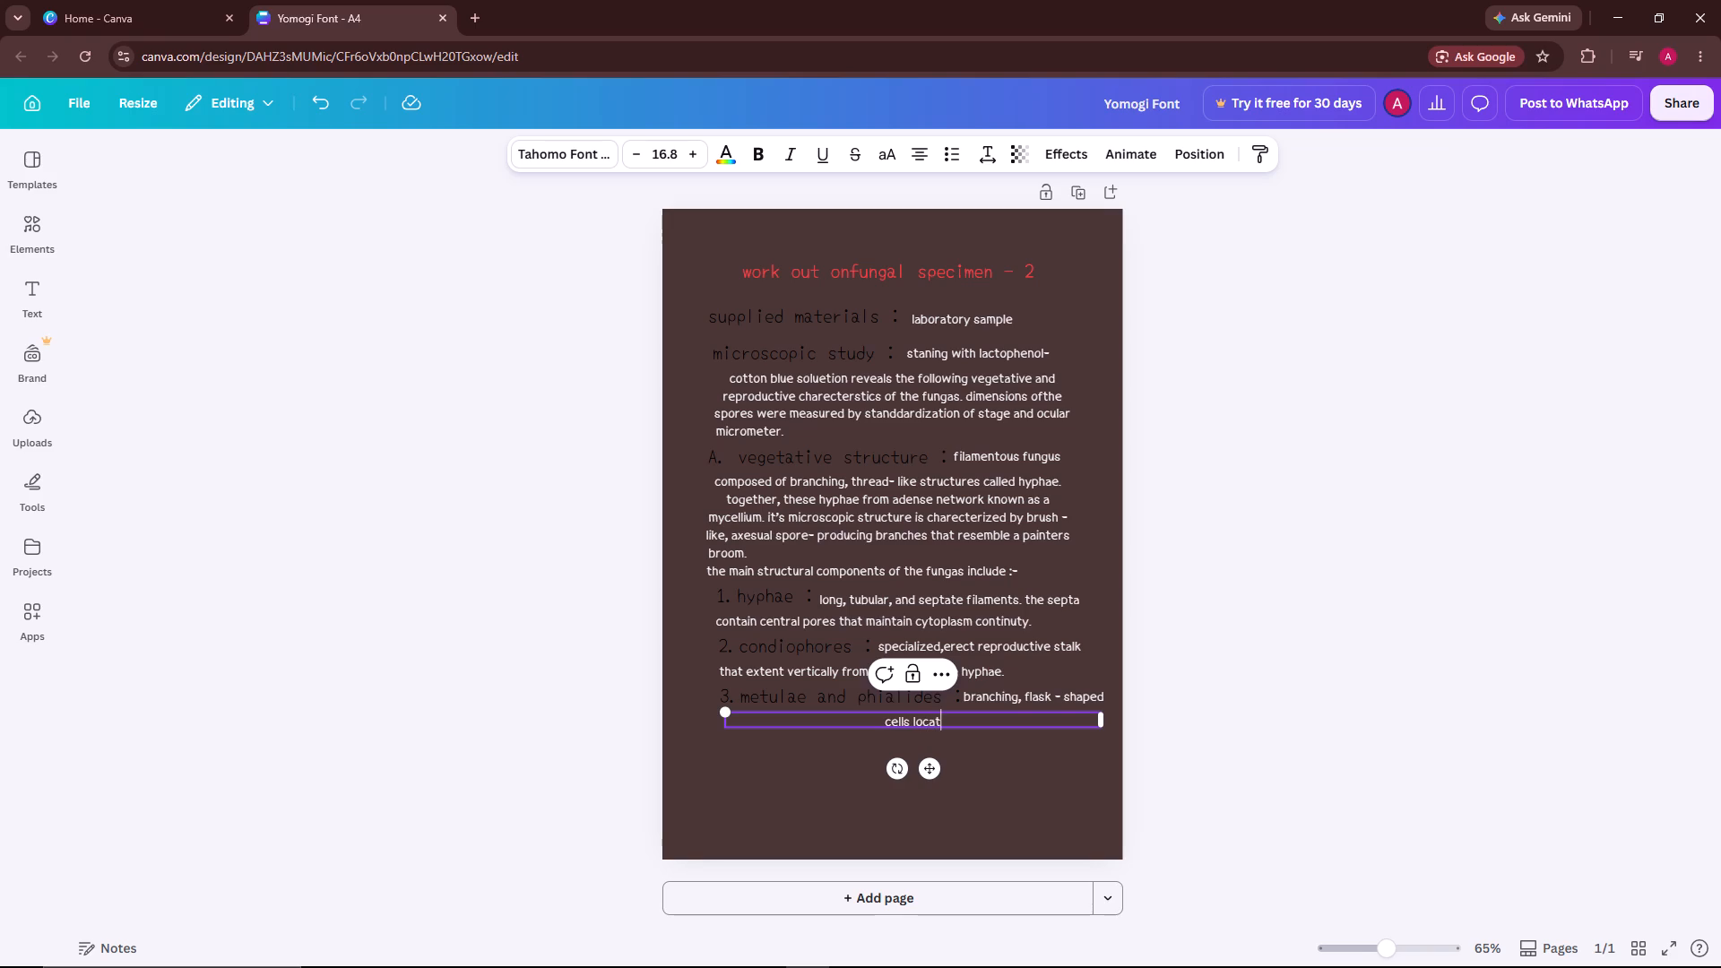
type("ed")
key("space")
type("at the")
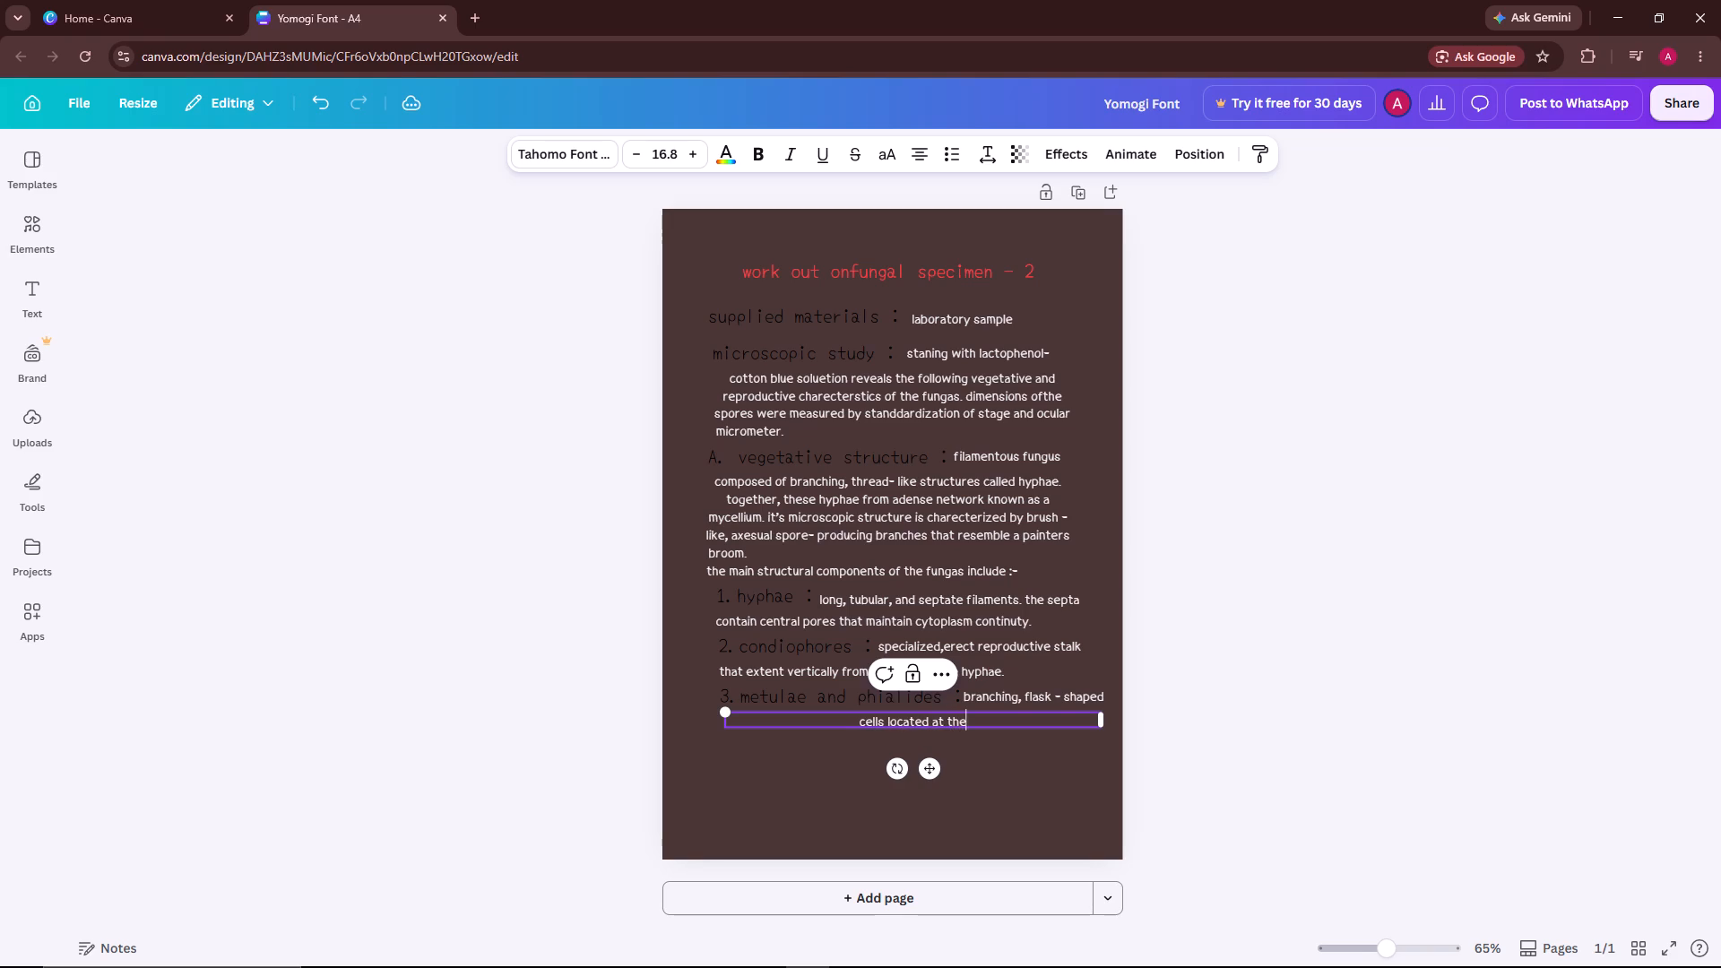
key("space")
type("ap")
key("e")
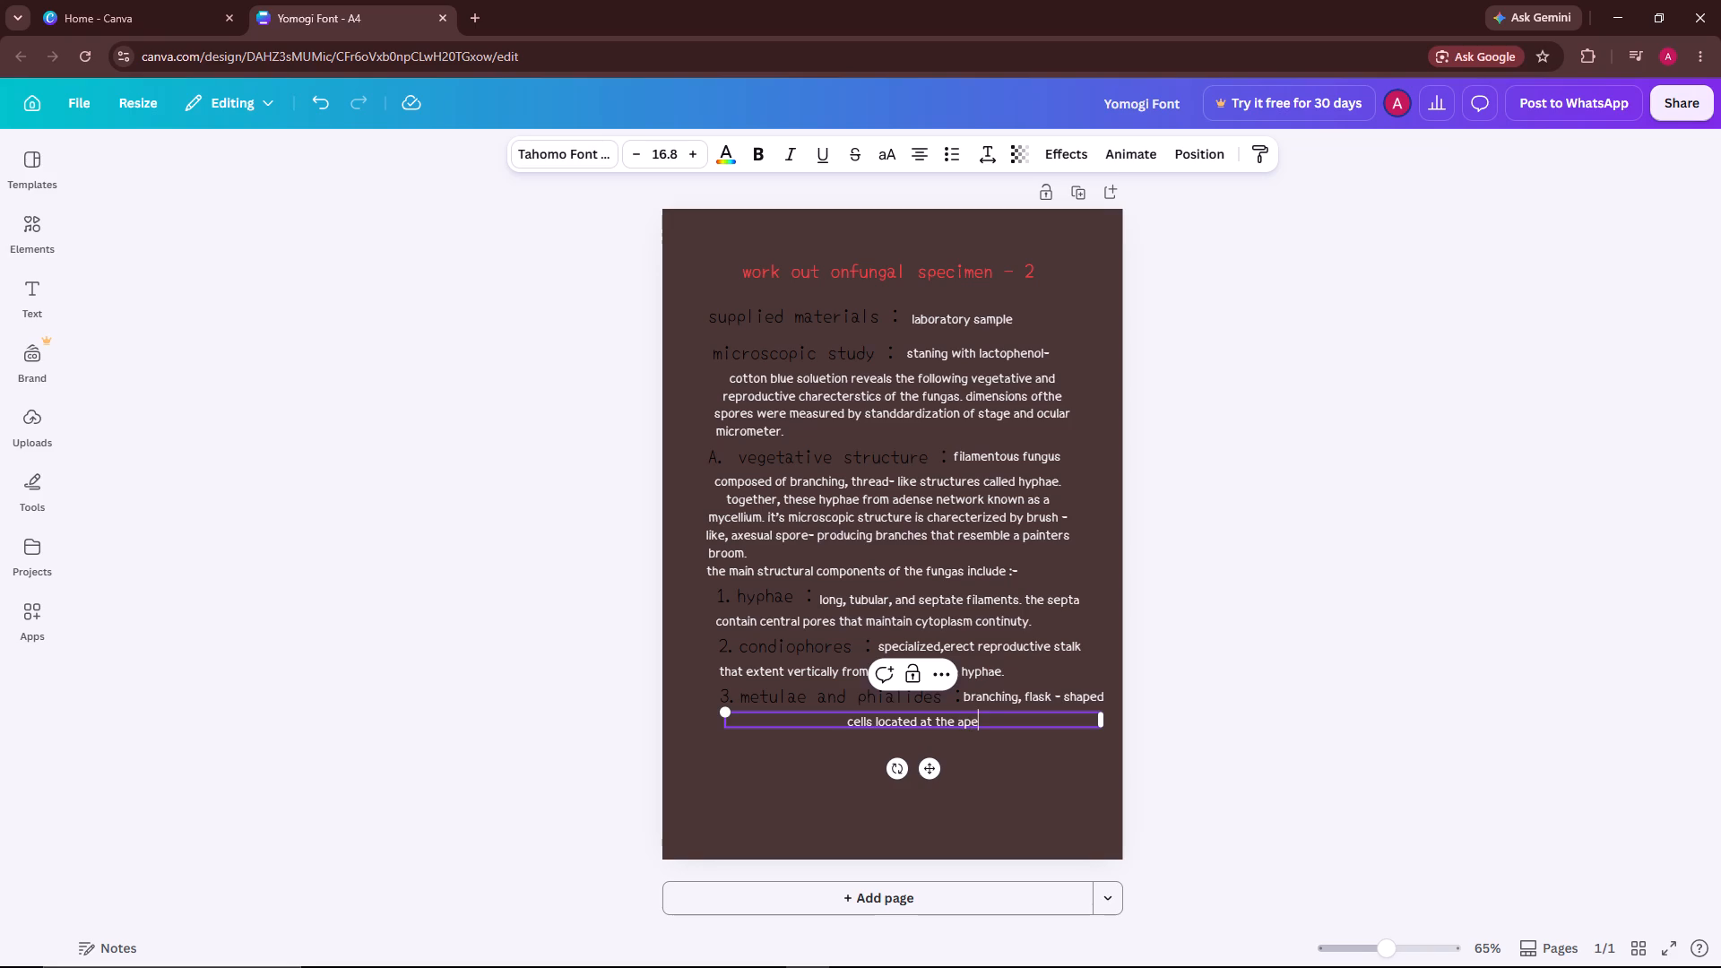
type("x of the")
key("space")
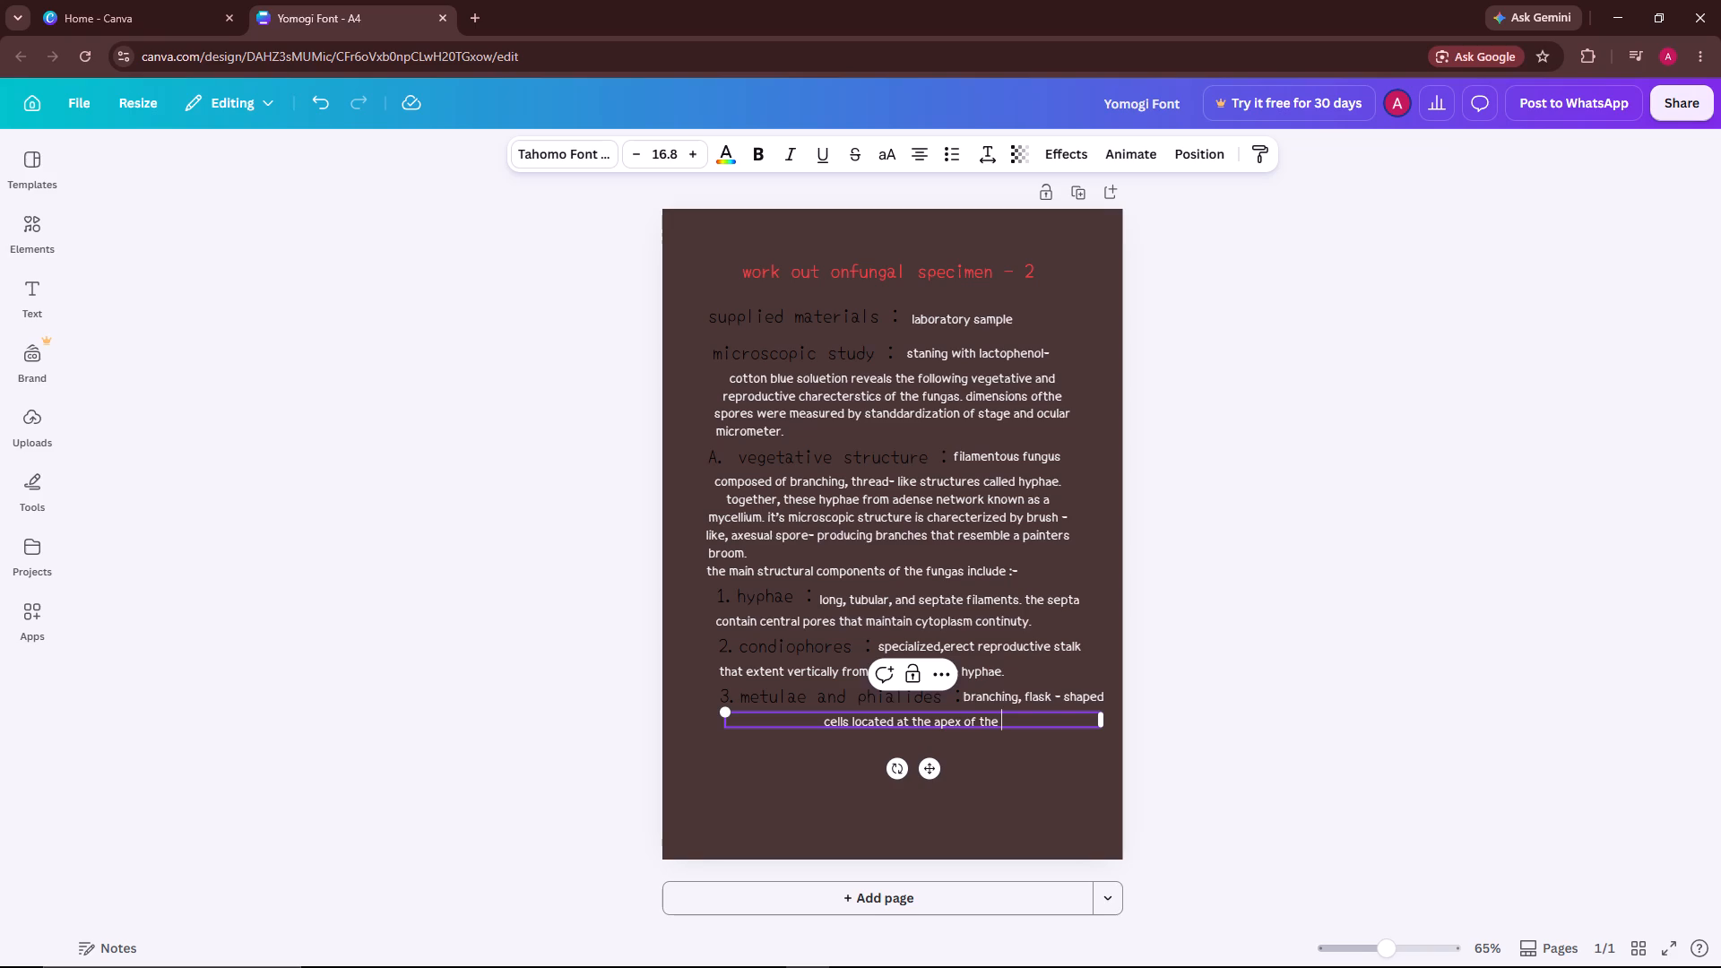
type("co")
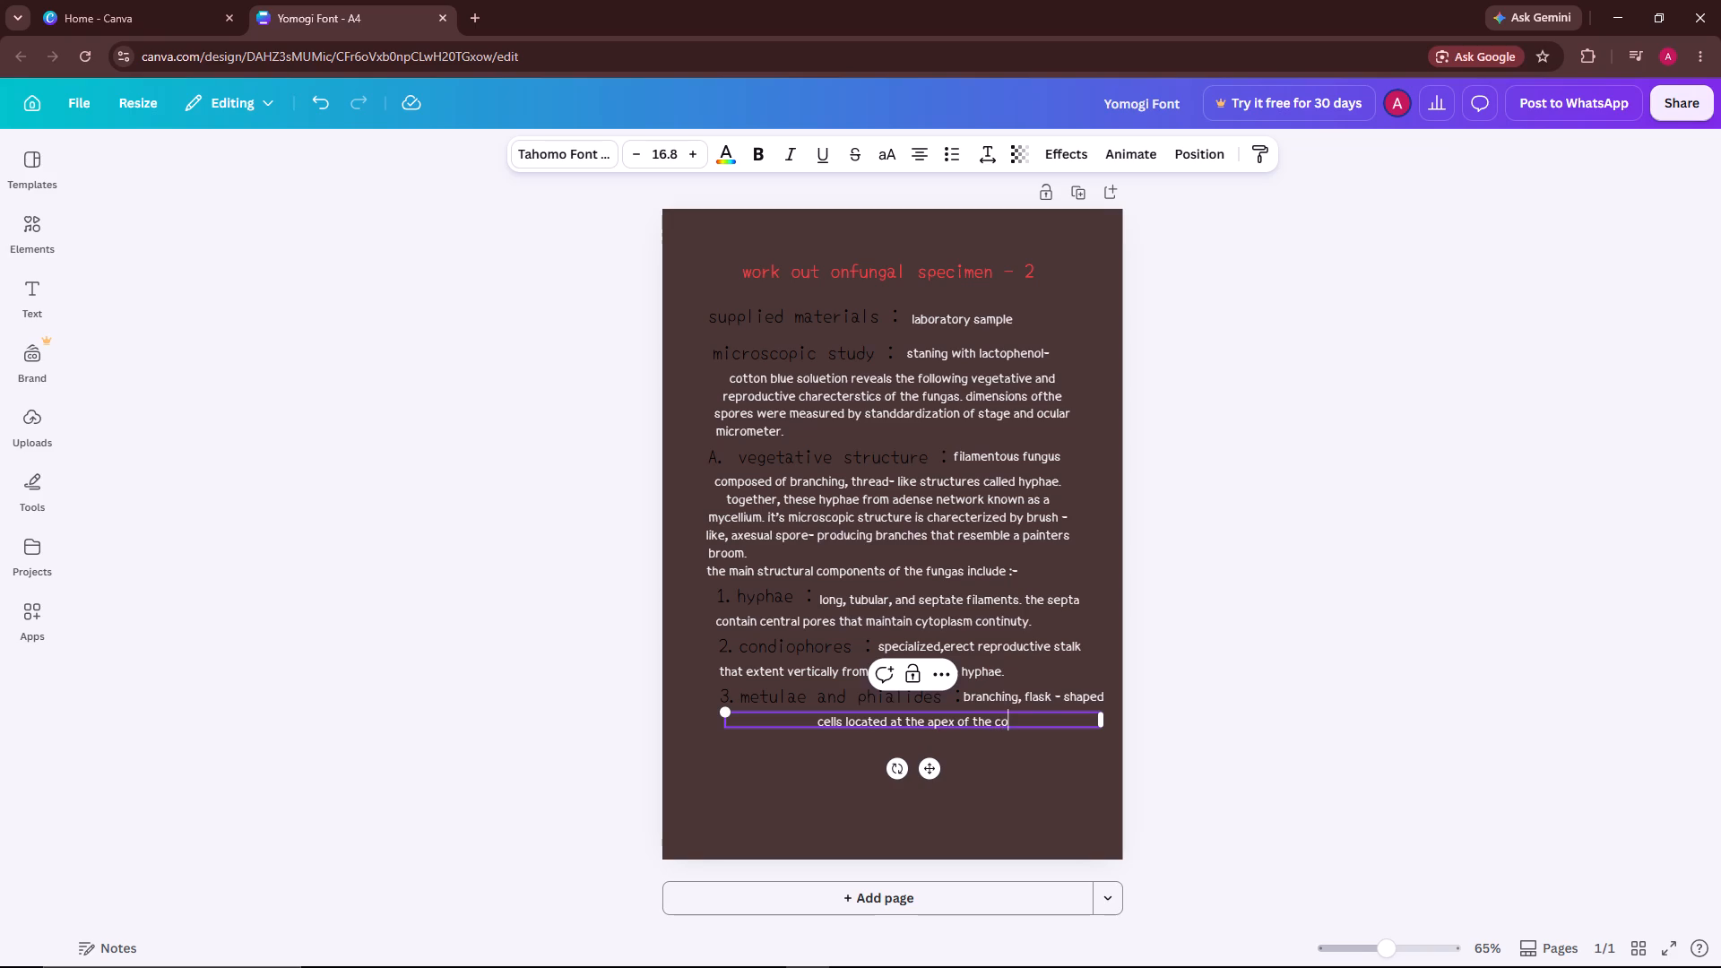
type("ni")
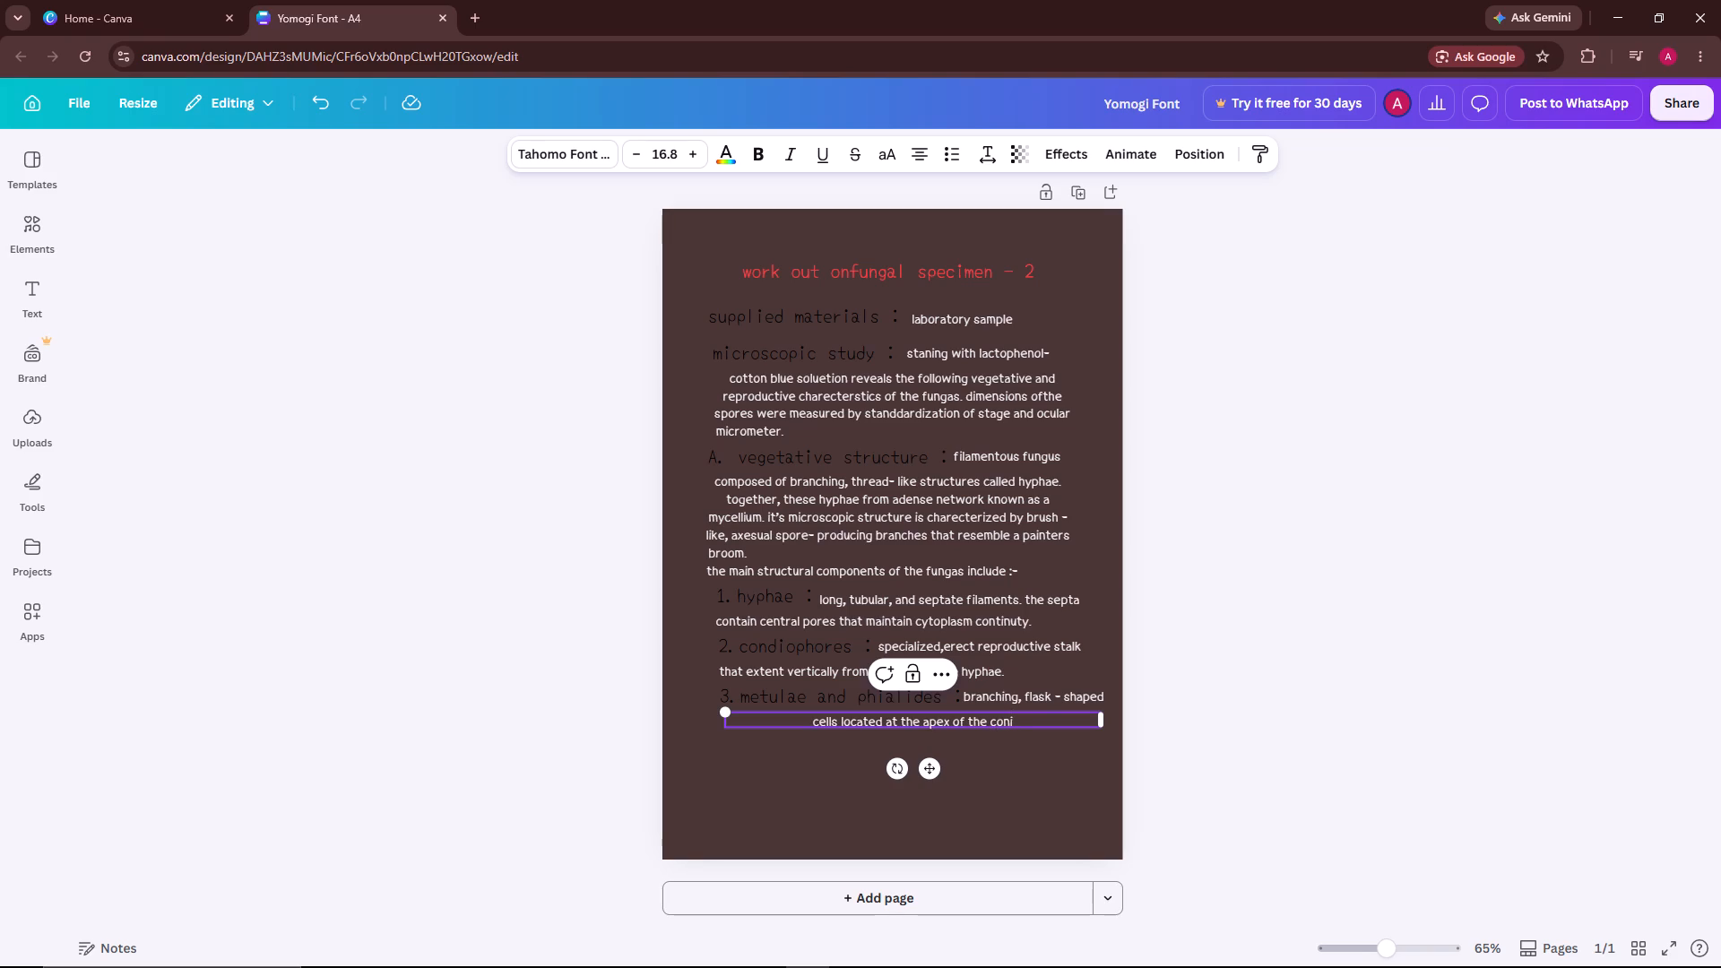
type("dio")
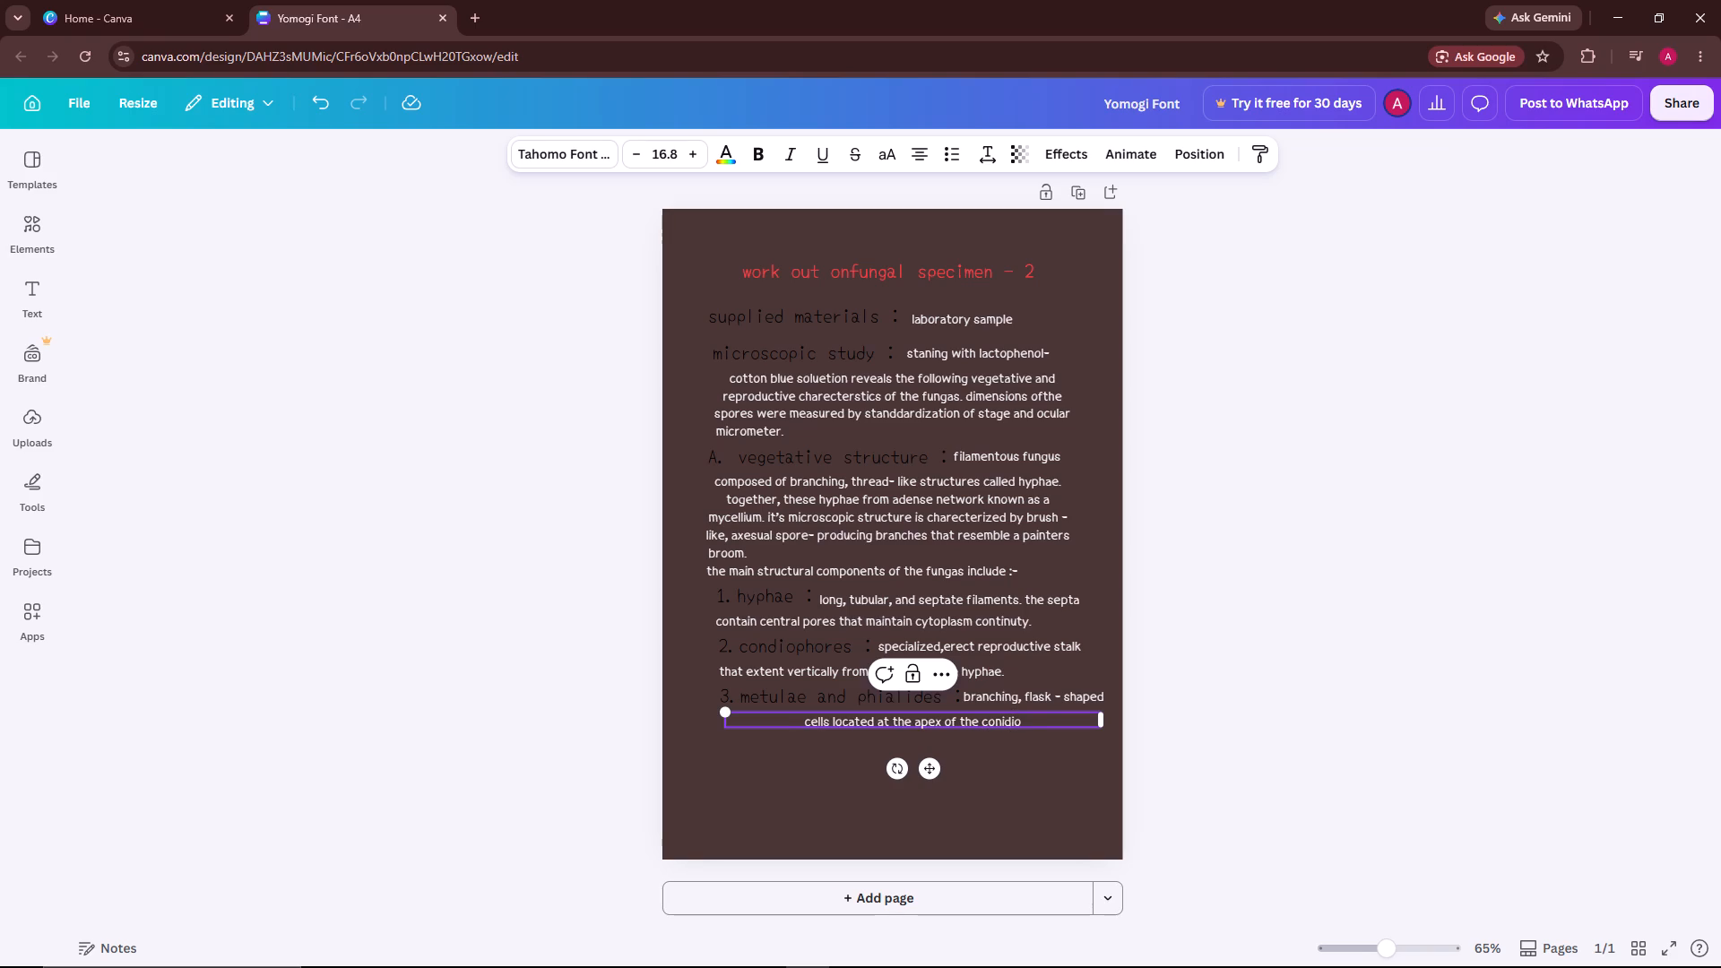
type("phores")
key("period")
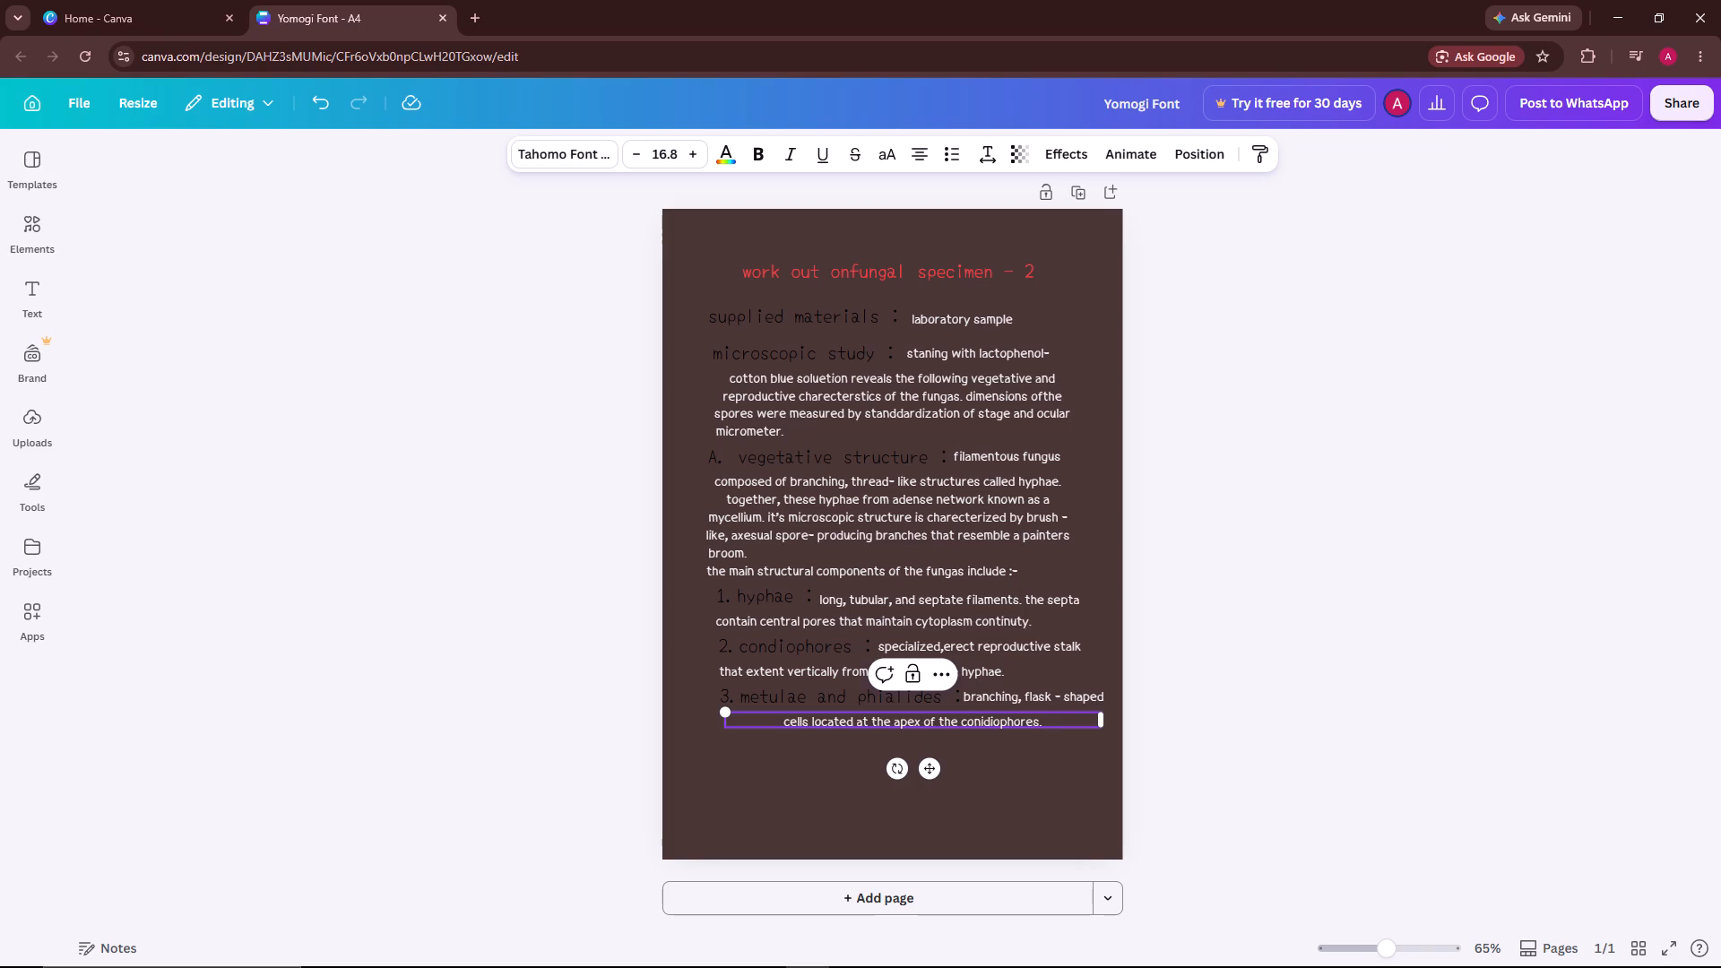
Continue the metulae and phialides description with the sentence "phialides directly produce the asexual spores.".
key("space")
type("phi")
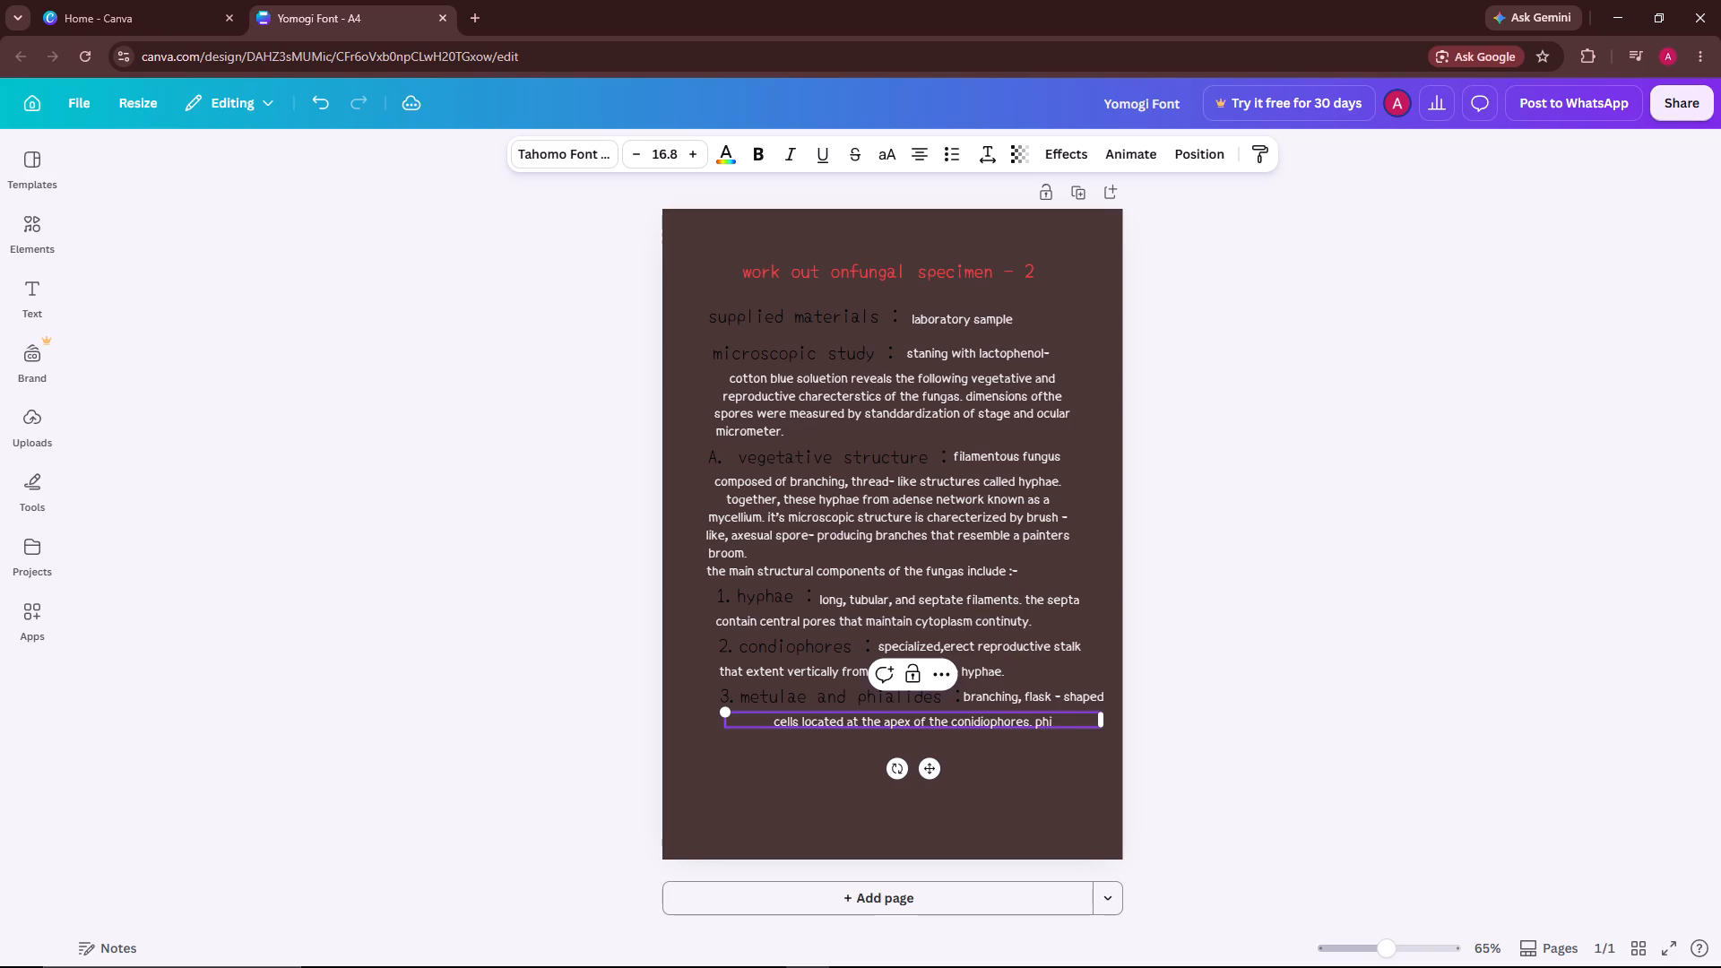
key("a")
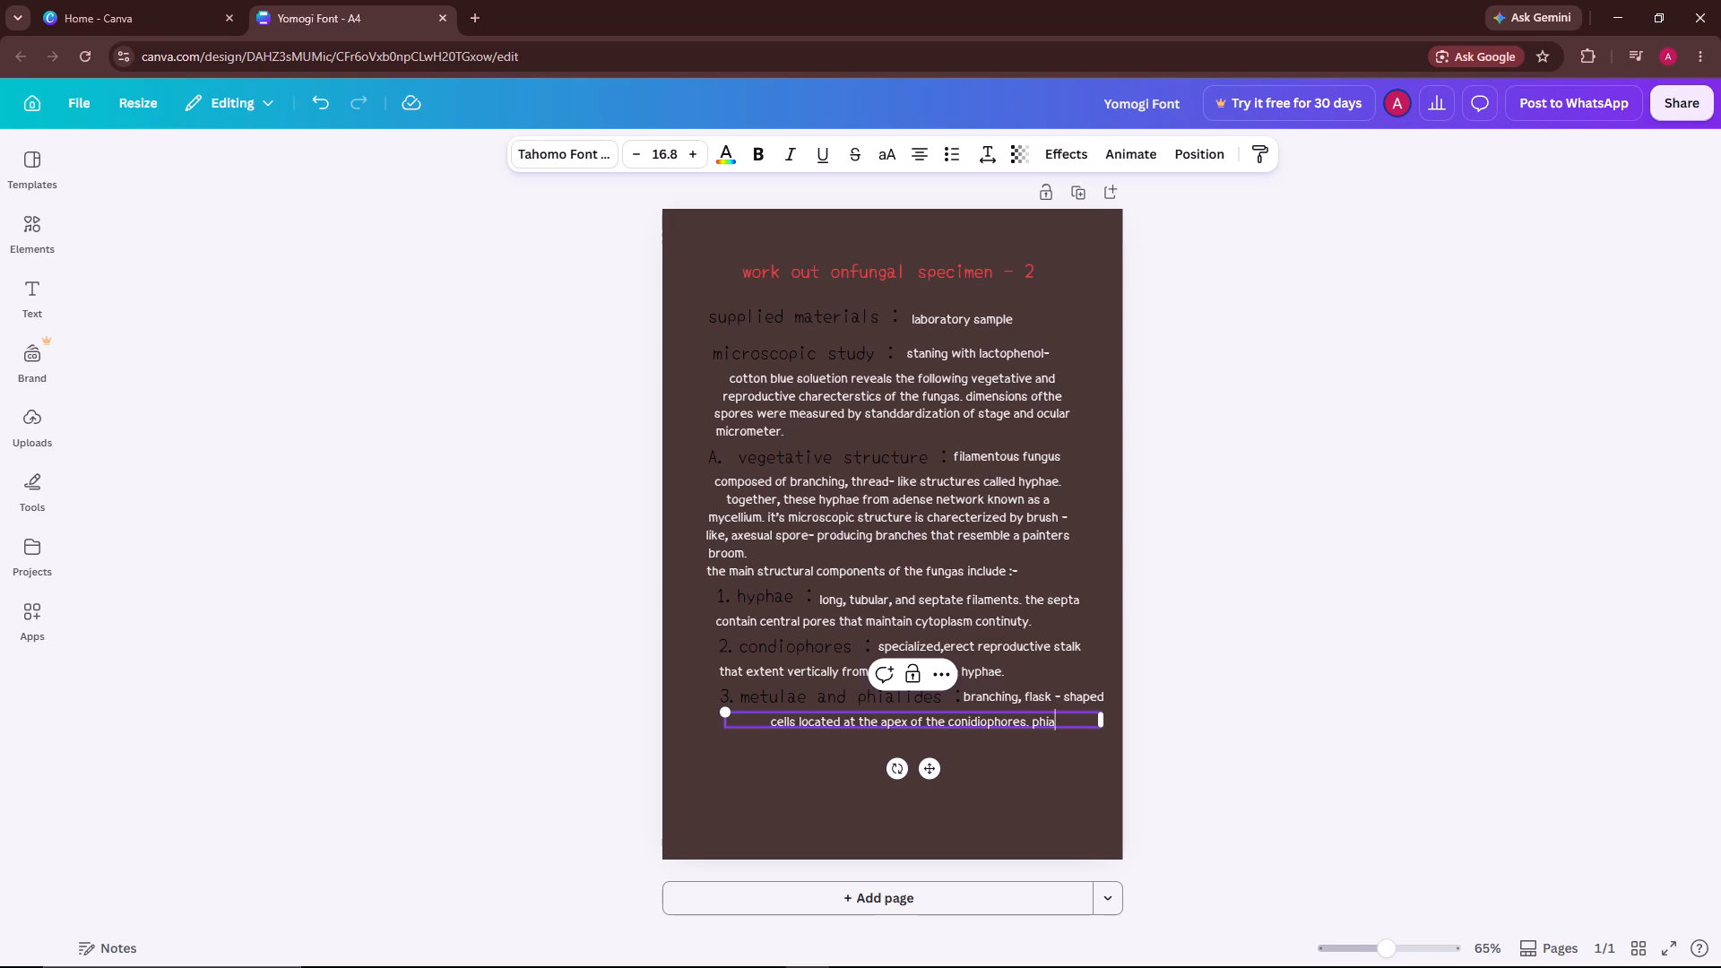
type("li")
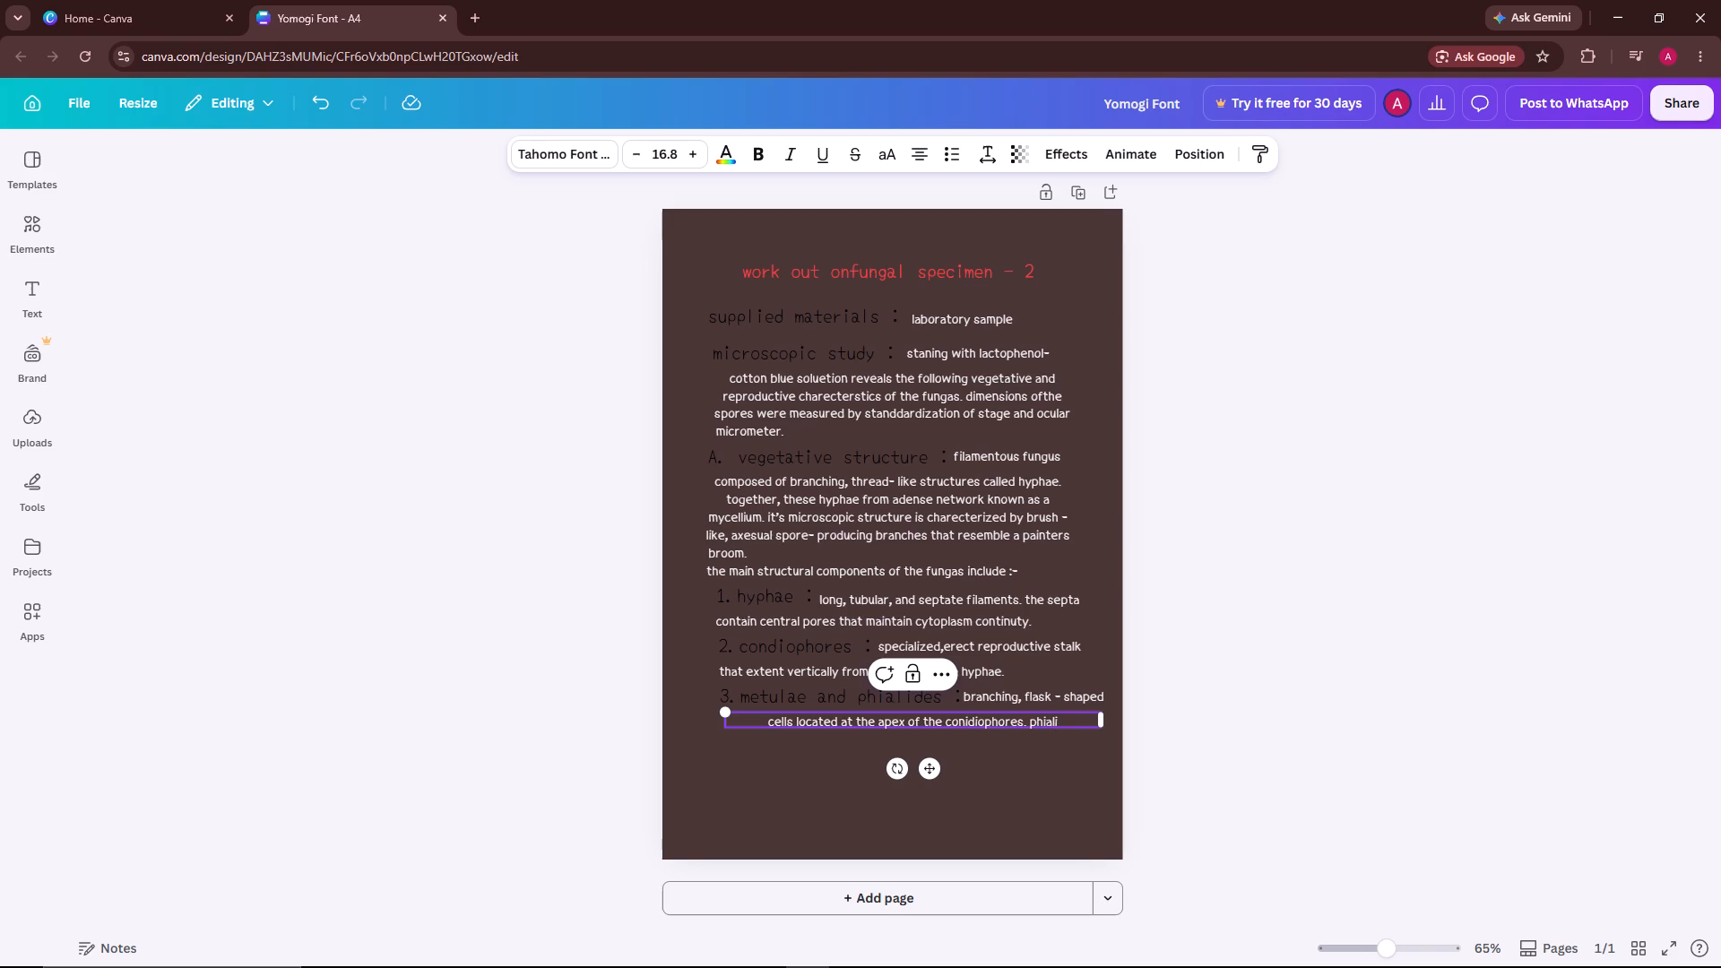
key("e")
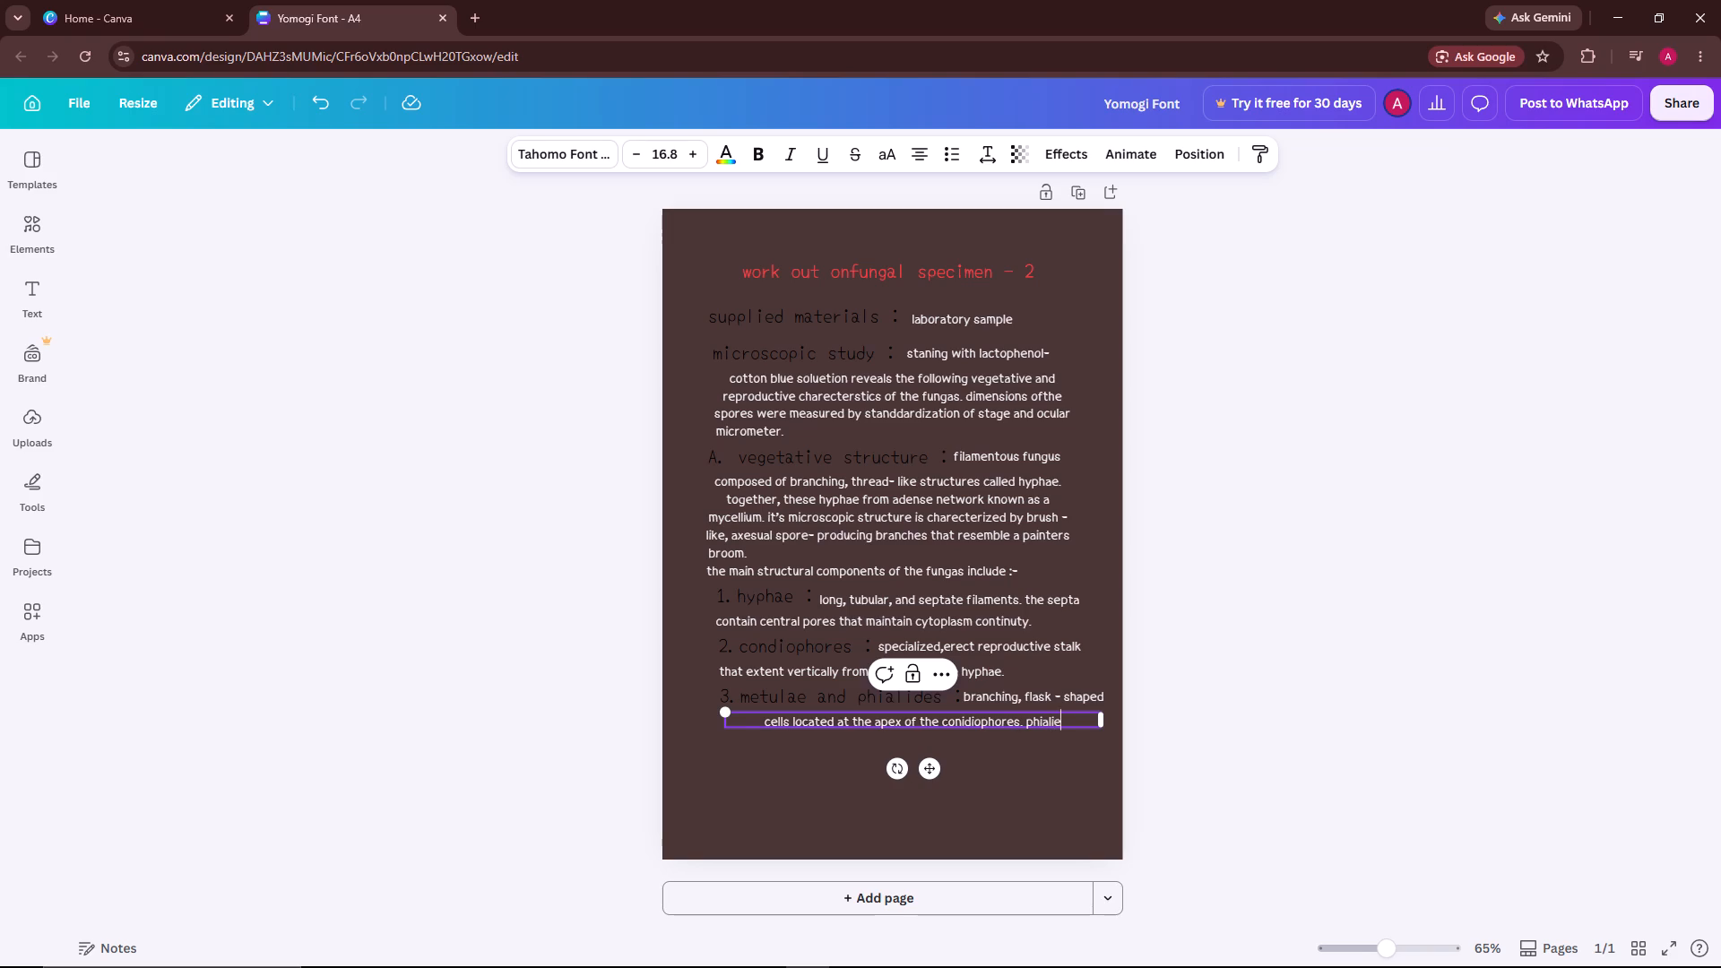
key("BackSpace")
type("des di")
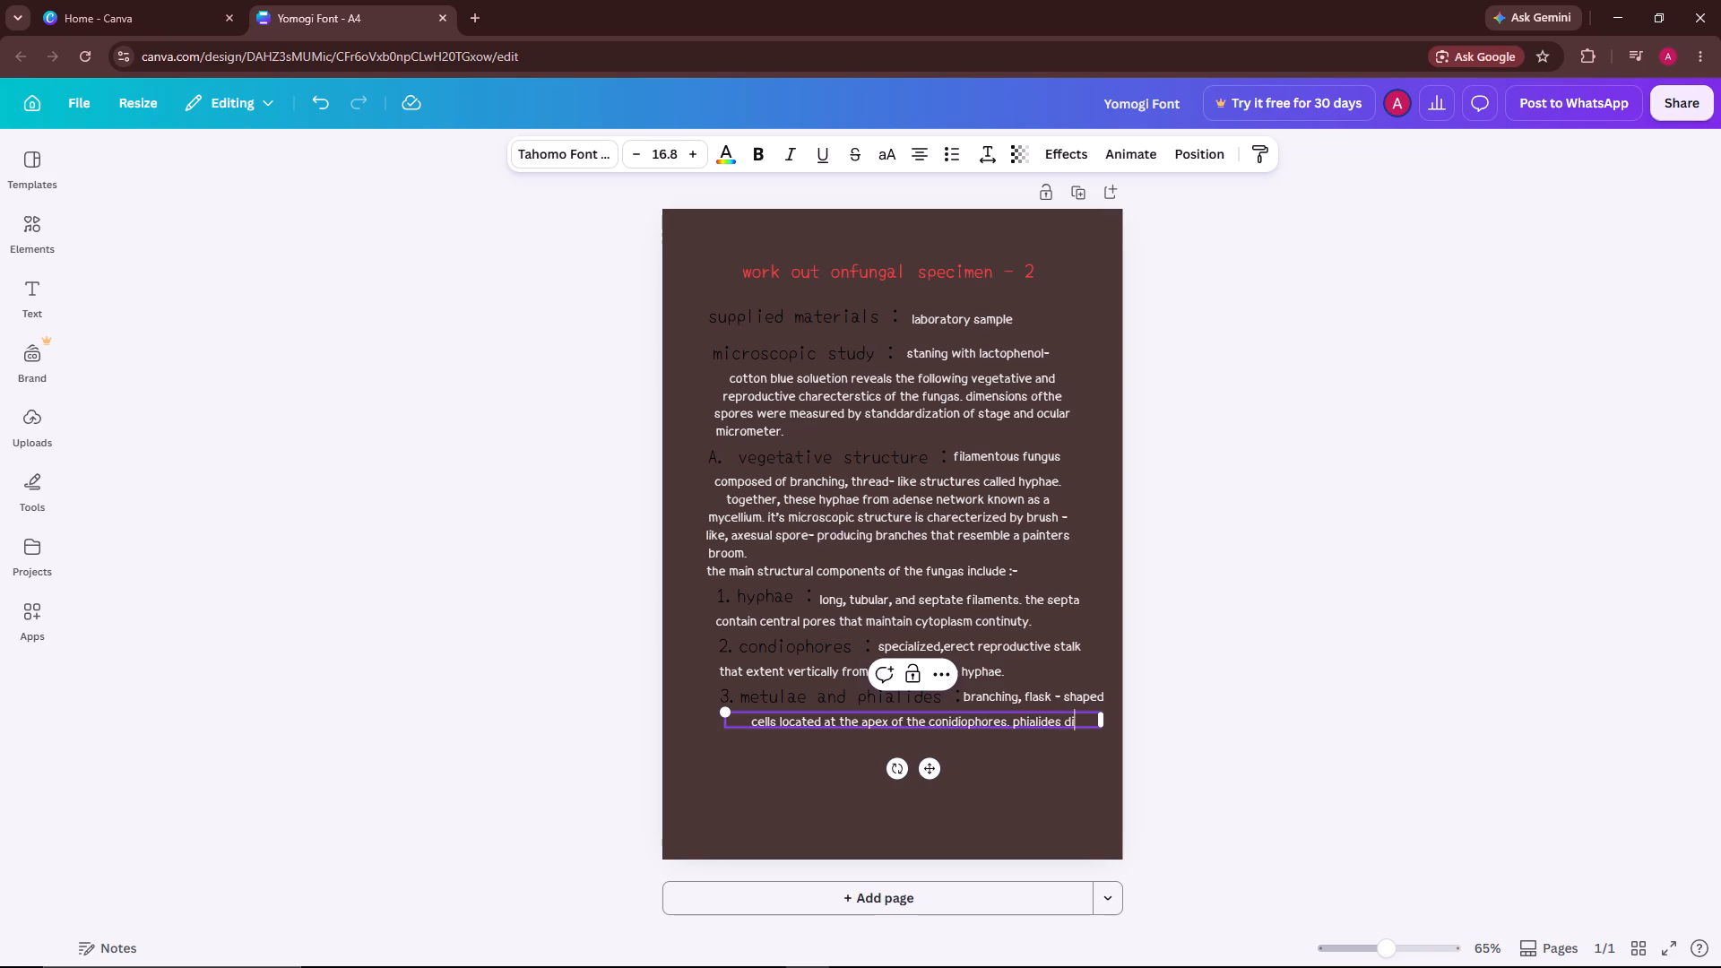
type("verc")
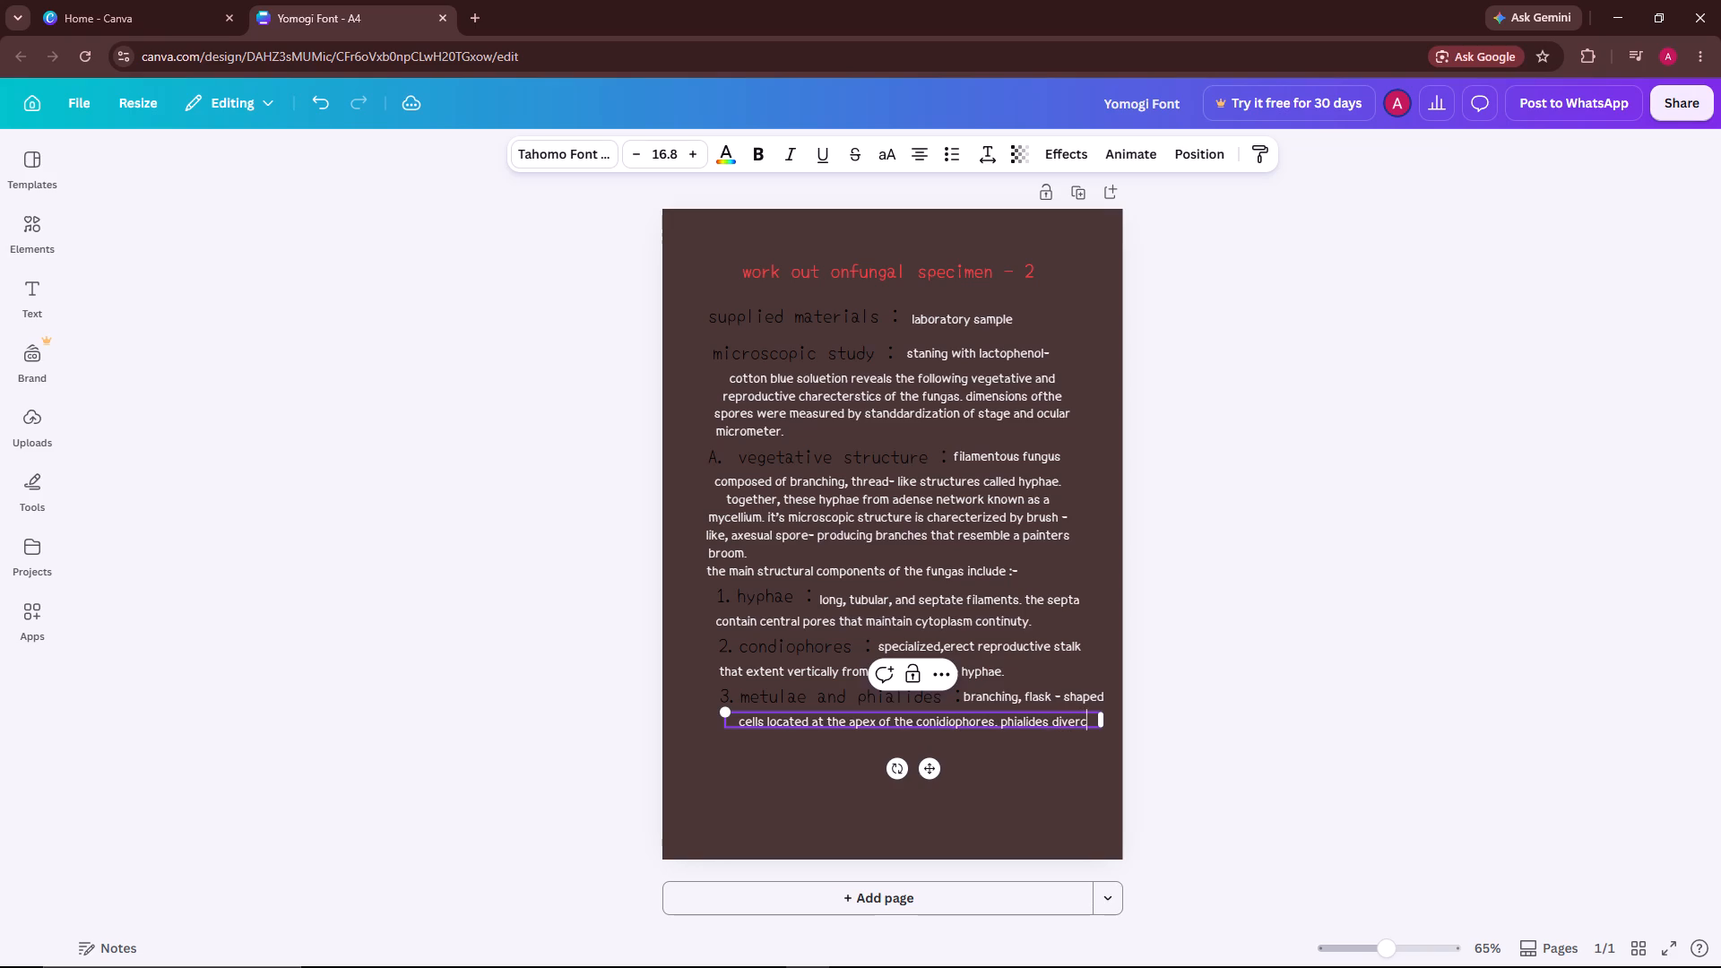
type("ty")
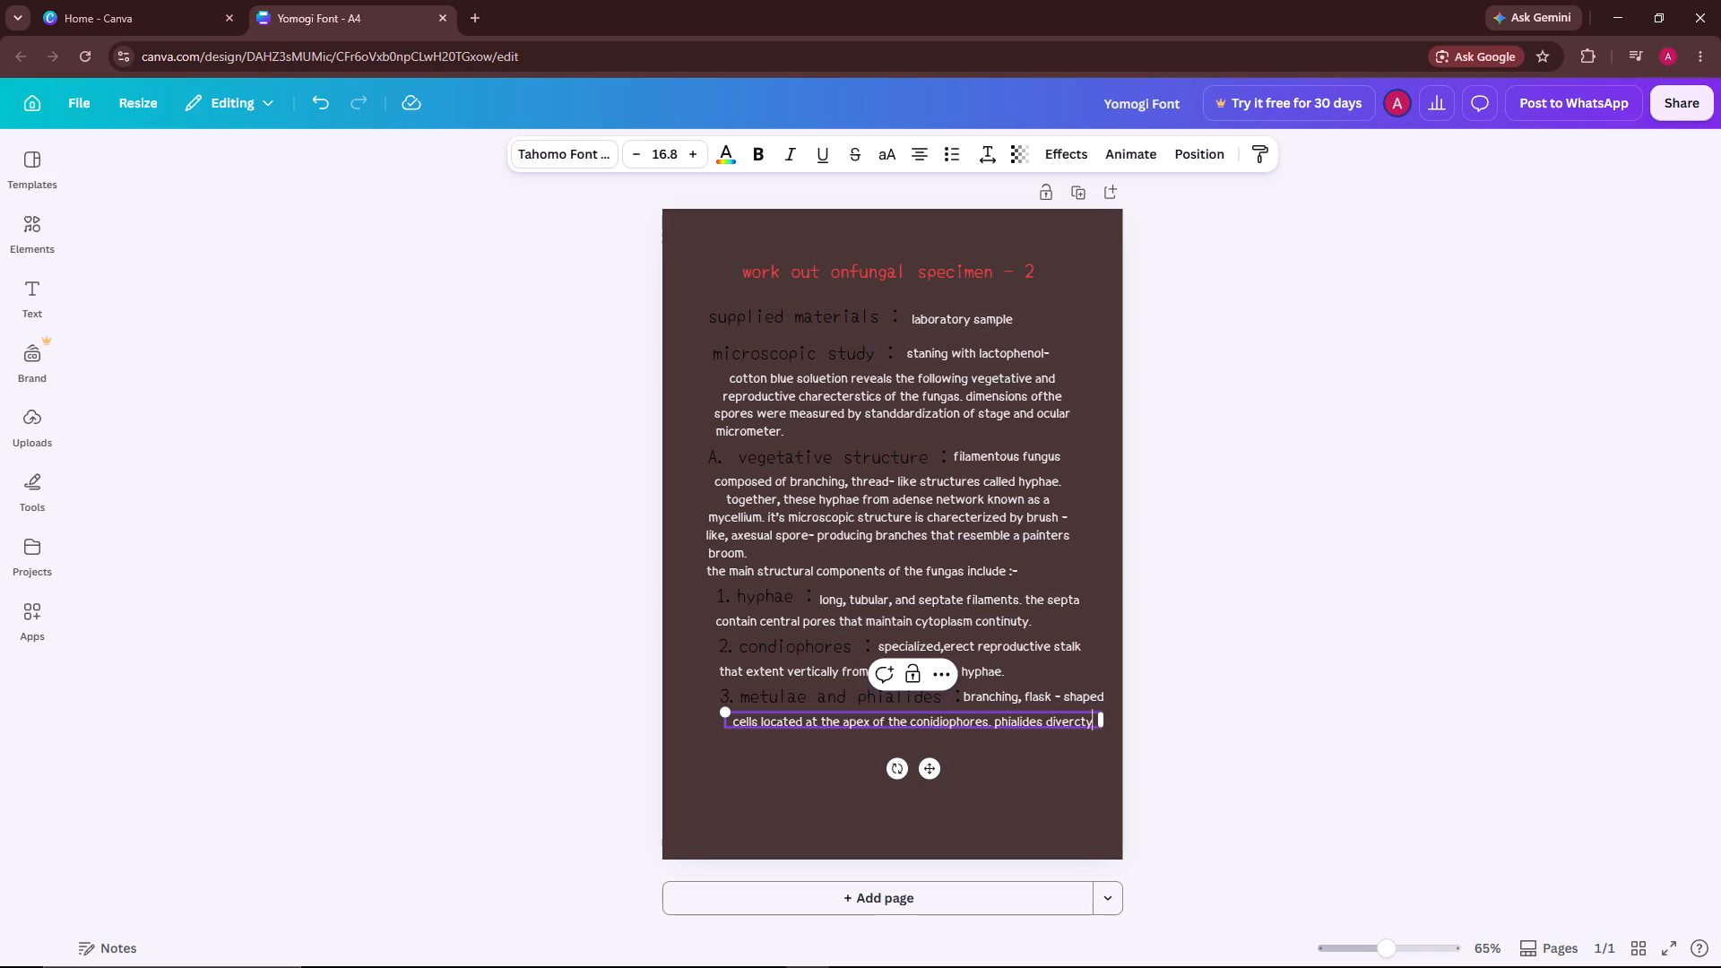
key("BackSpace")
key("BackSpace")
key("BackSpace")
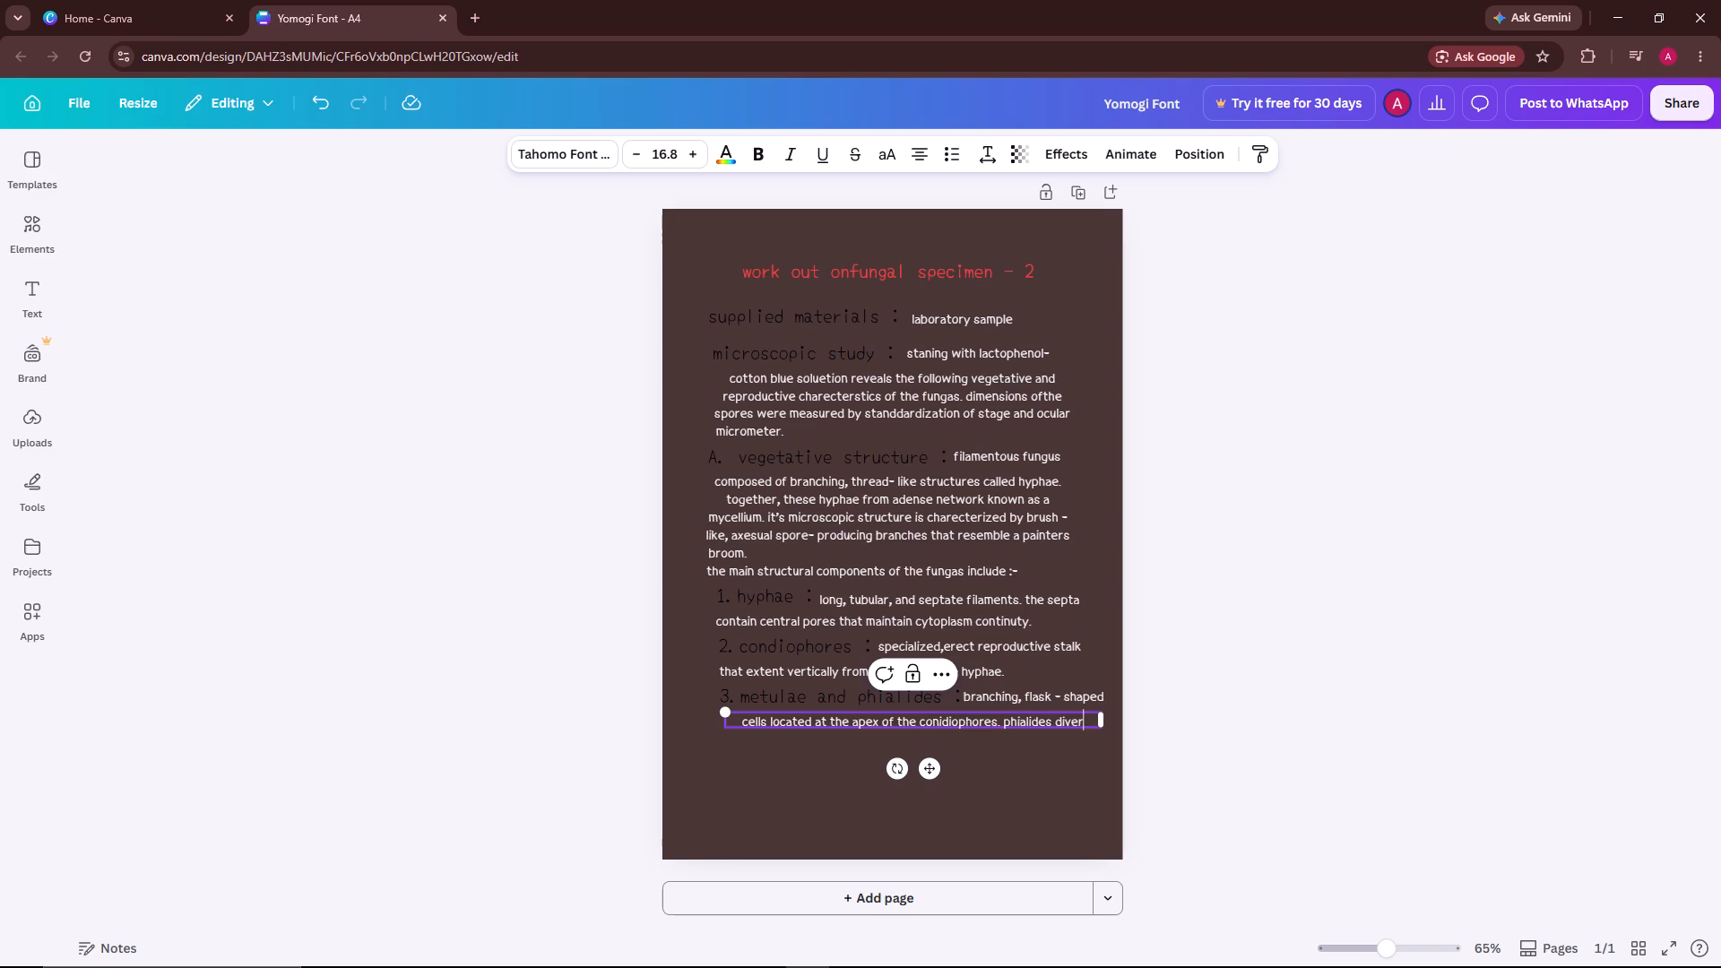
key("BackSpace")
key("BackSpace")
key("BackSpace")
type("rev")
key("BackSpace")
type("ctly")
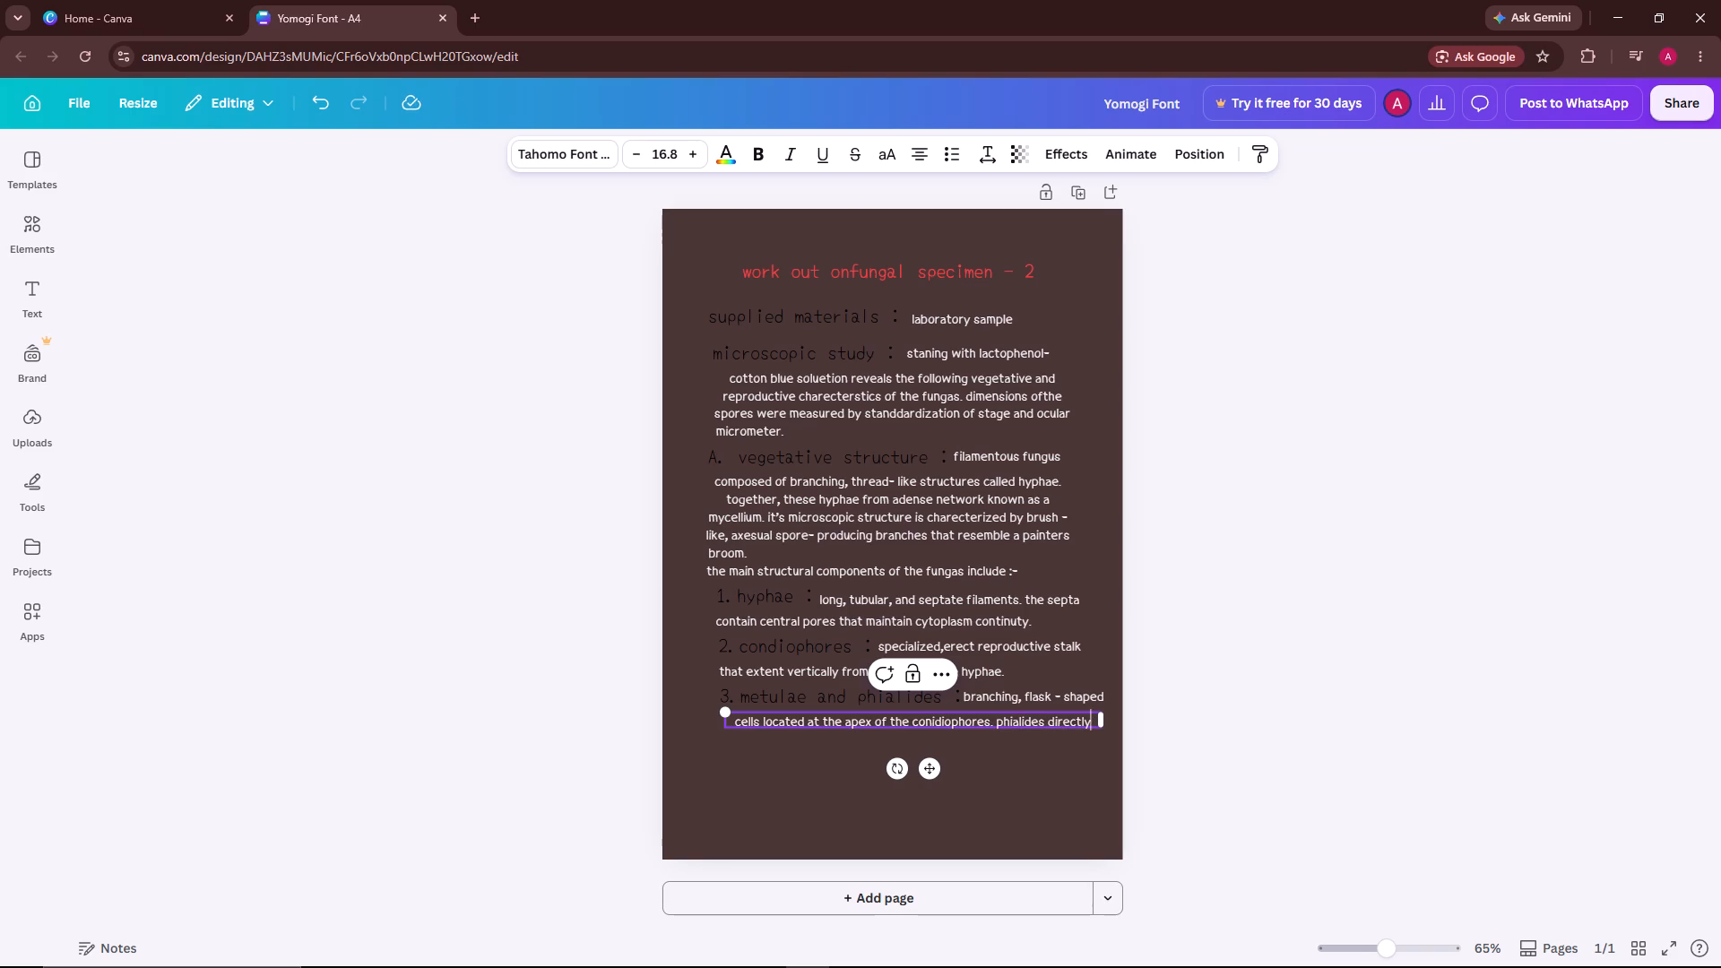
key("space")
type("pro")
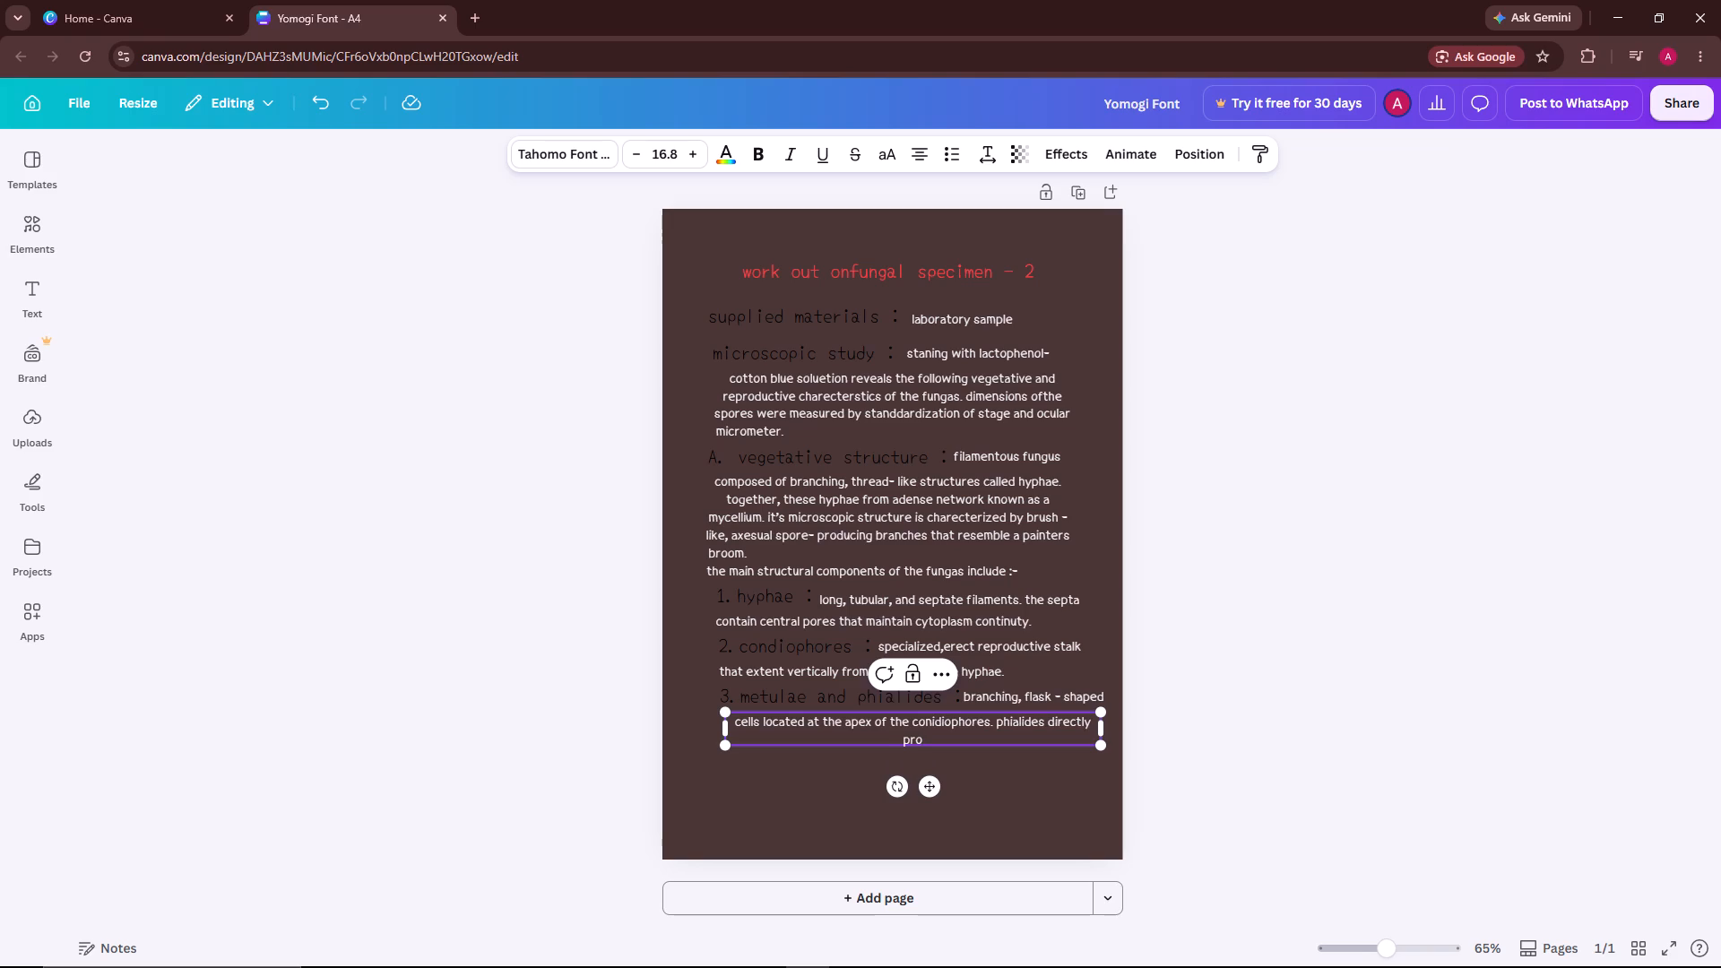
type("duc")
type("e the e")
key("BackSpace")
type("asexual")
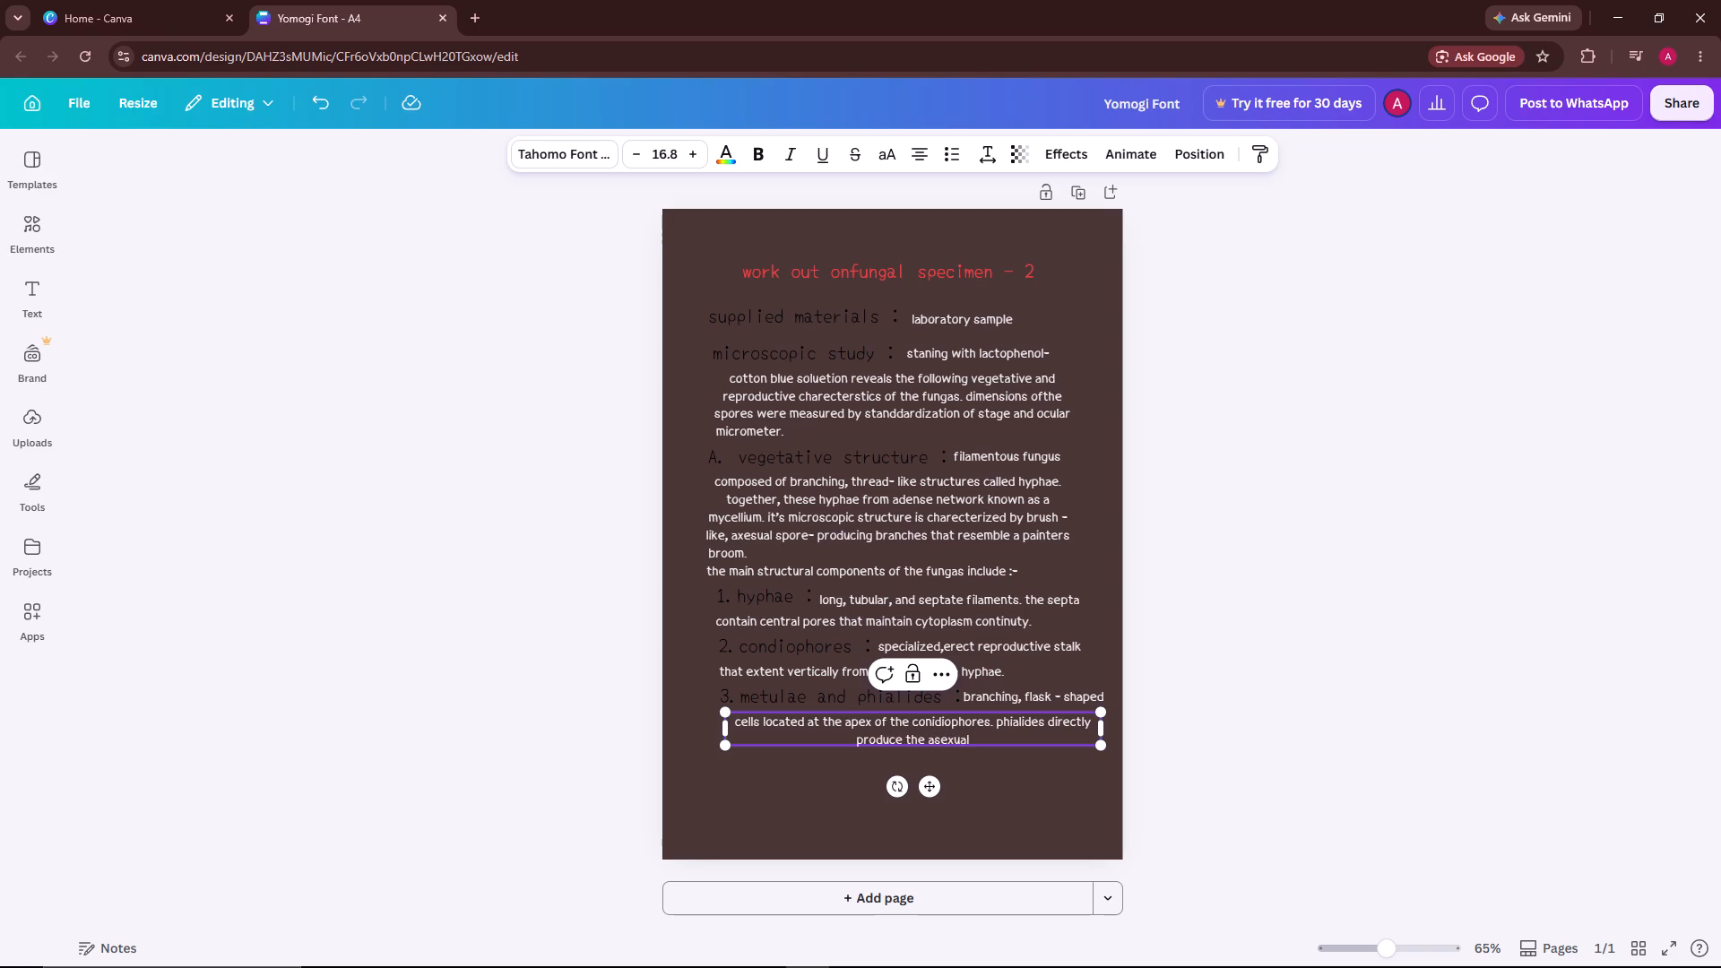
key("space")
type("spore")
key("s")
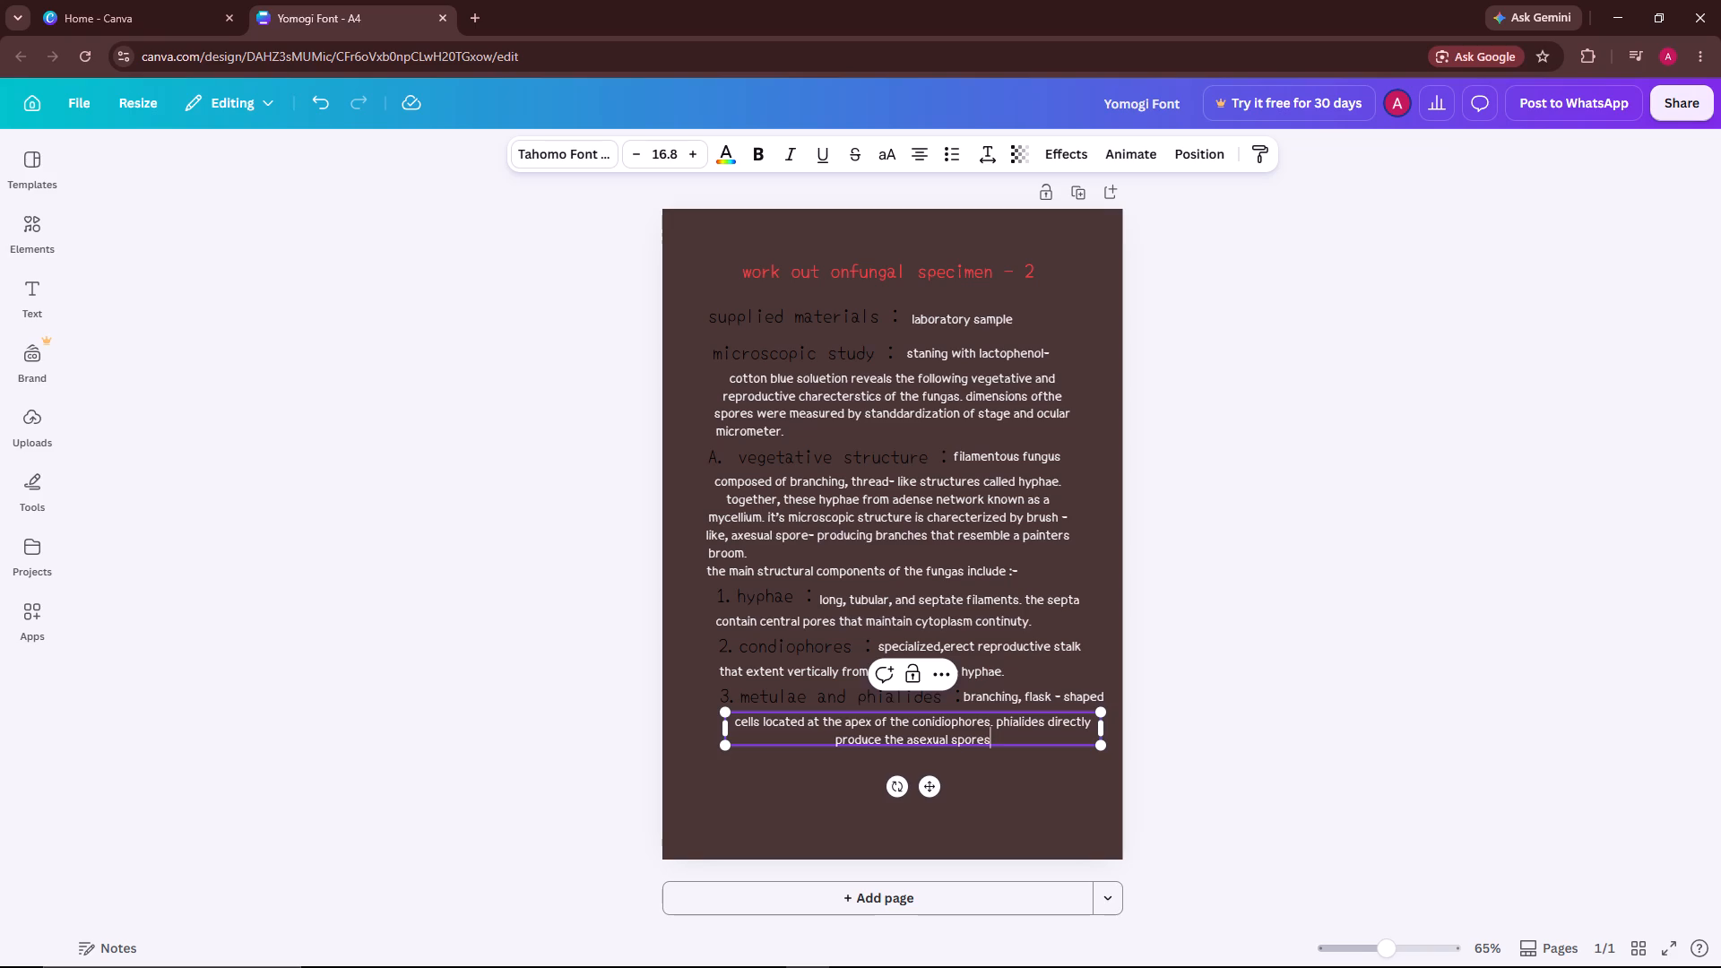
type(".")
Pad the end of "produce the asexual spores." with spaces until it aligns with the start of the line above.
key("space")
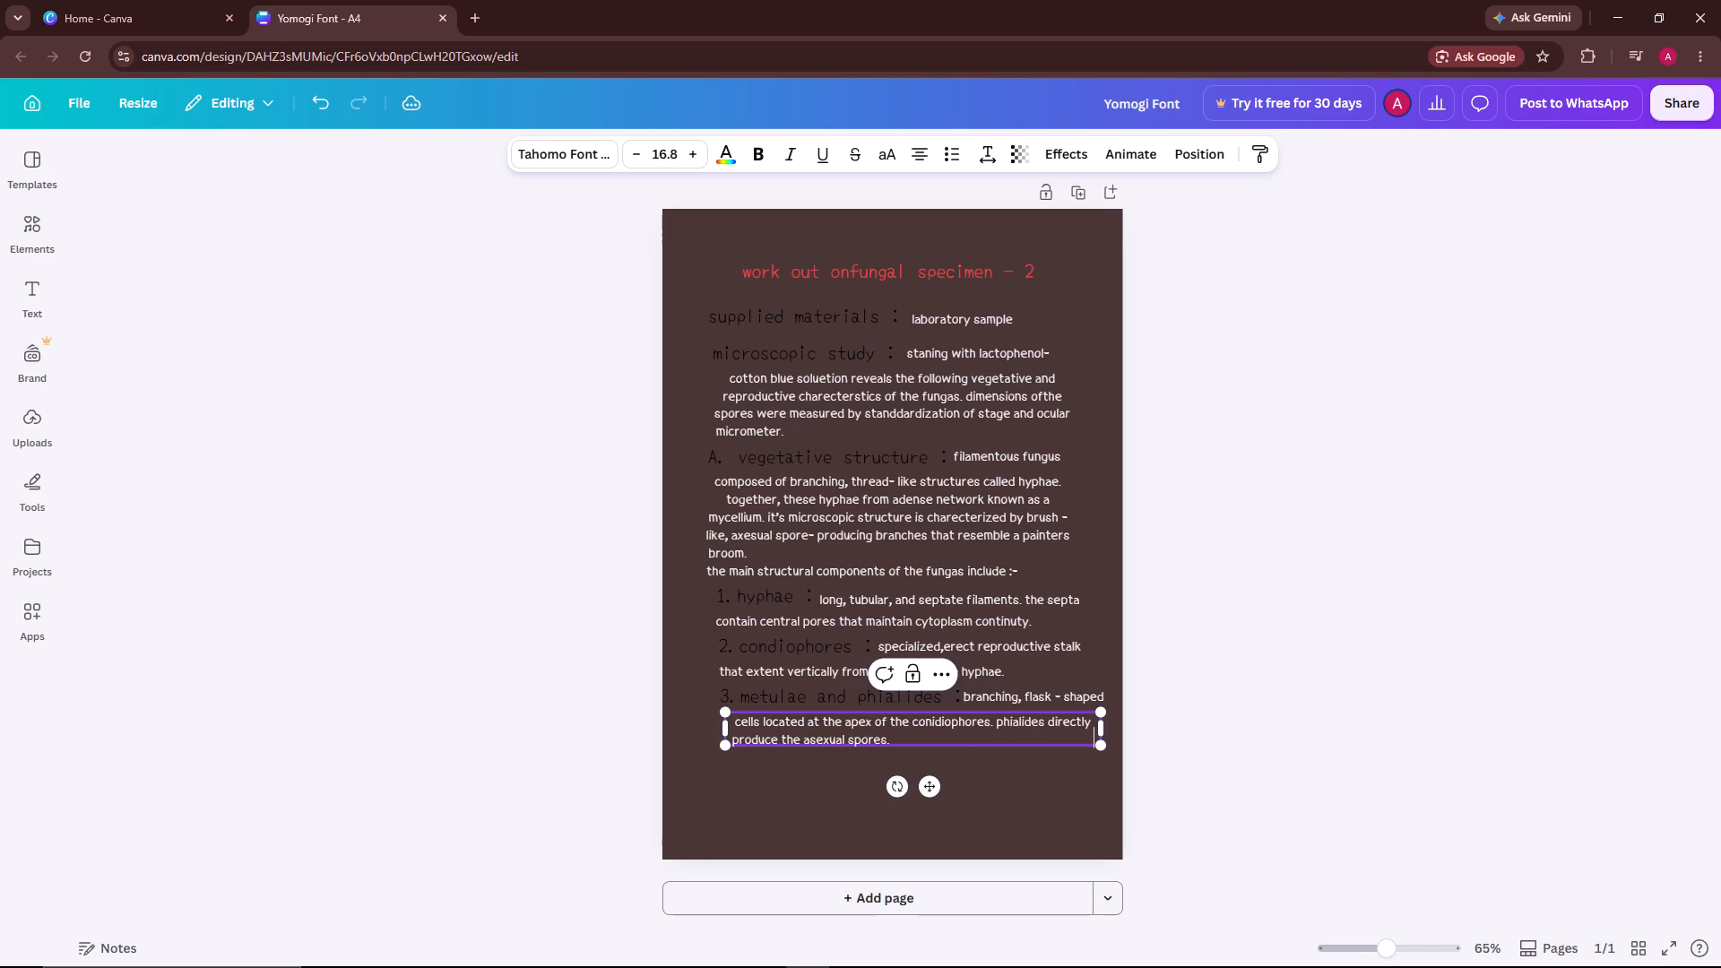
key("BackSpace")
key("BackSpace")
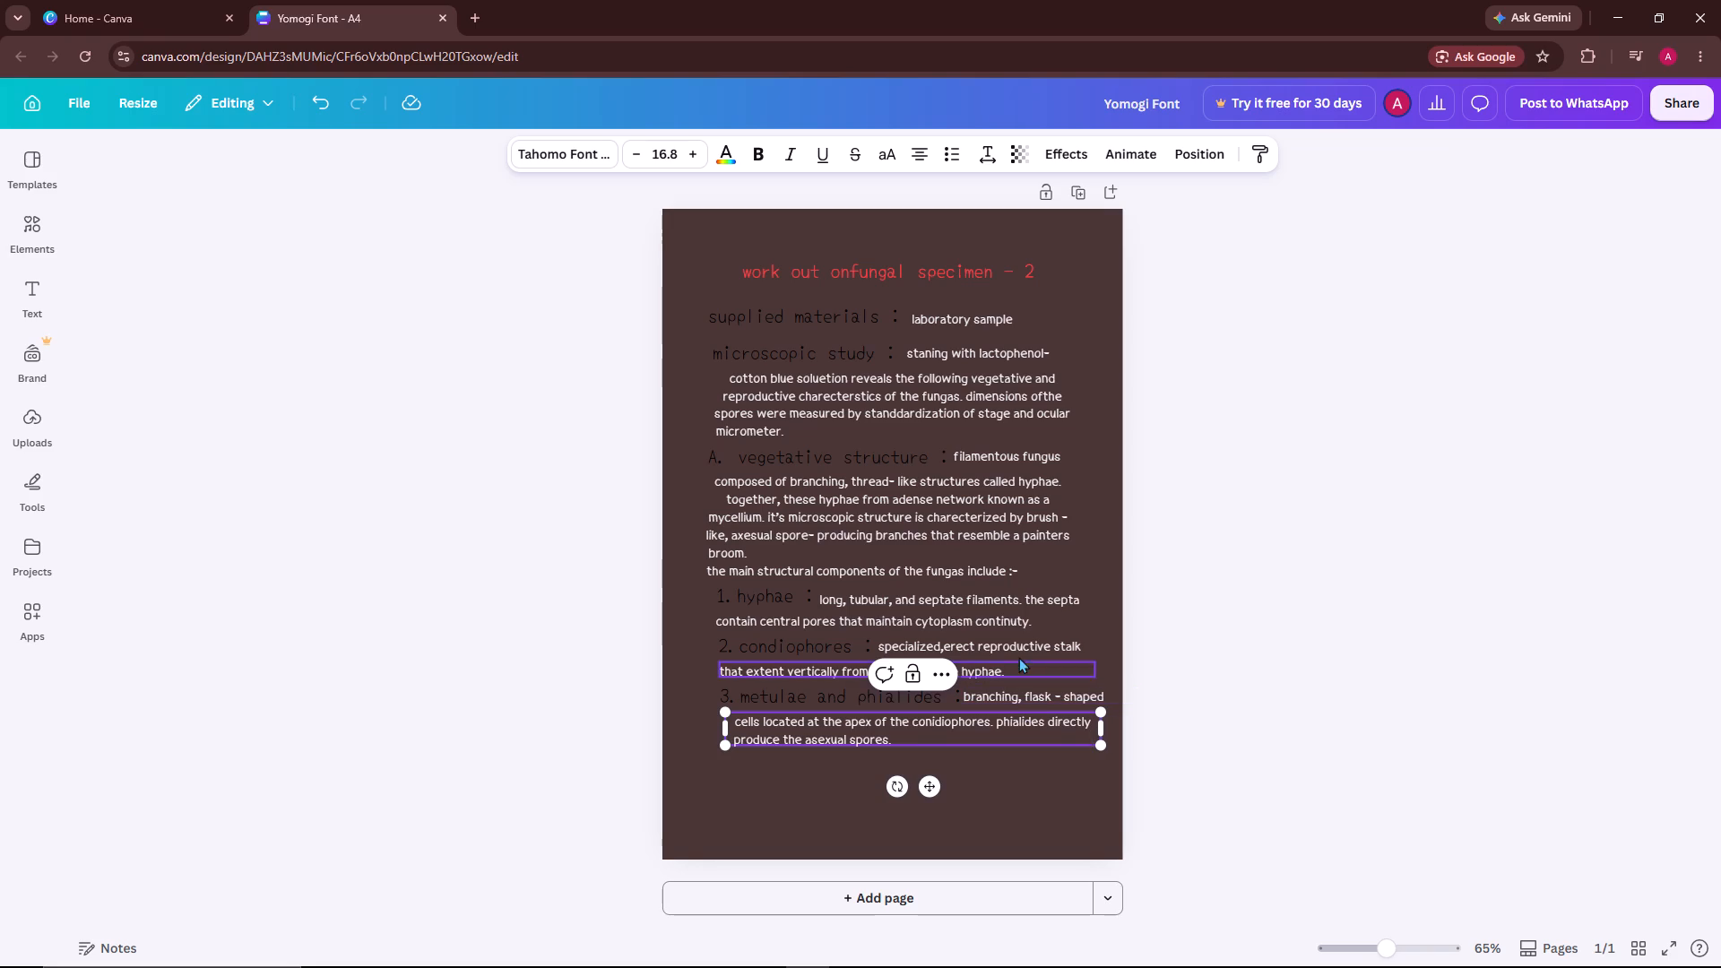
left_click(1317, 596)
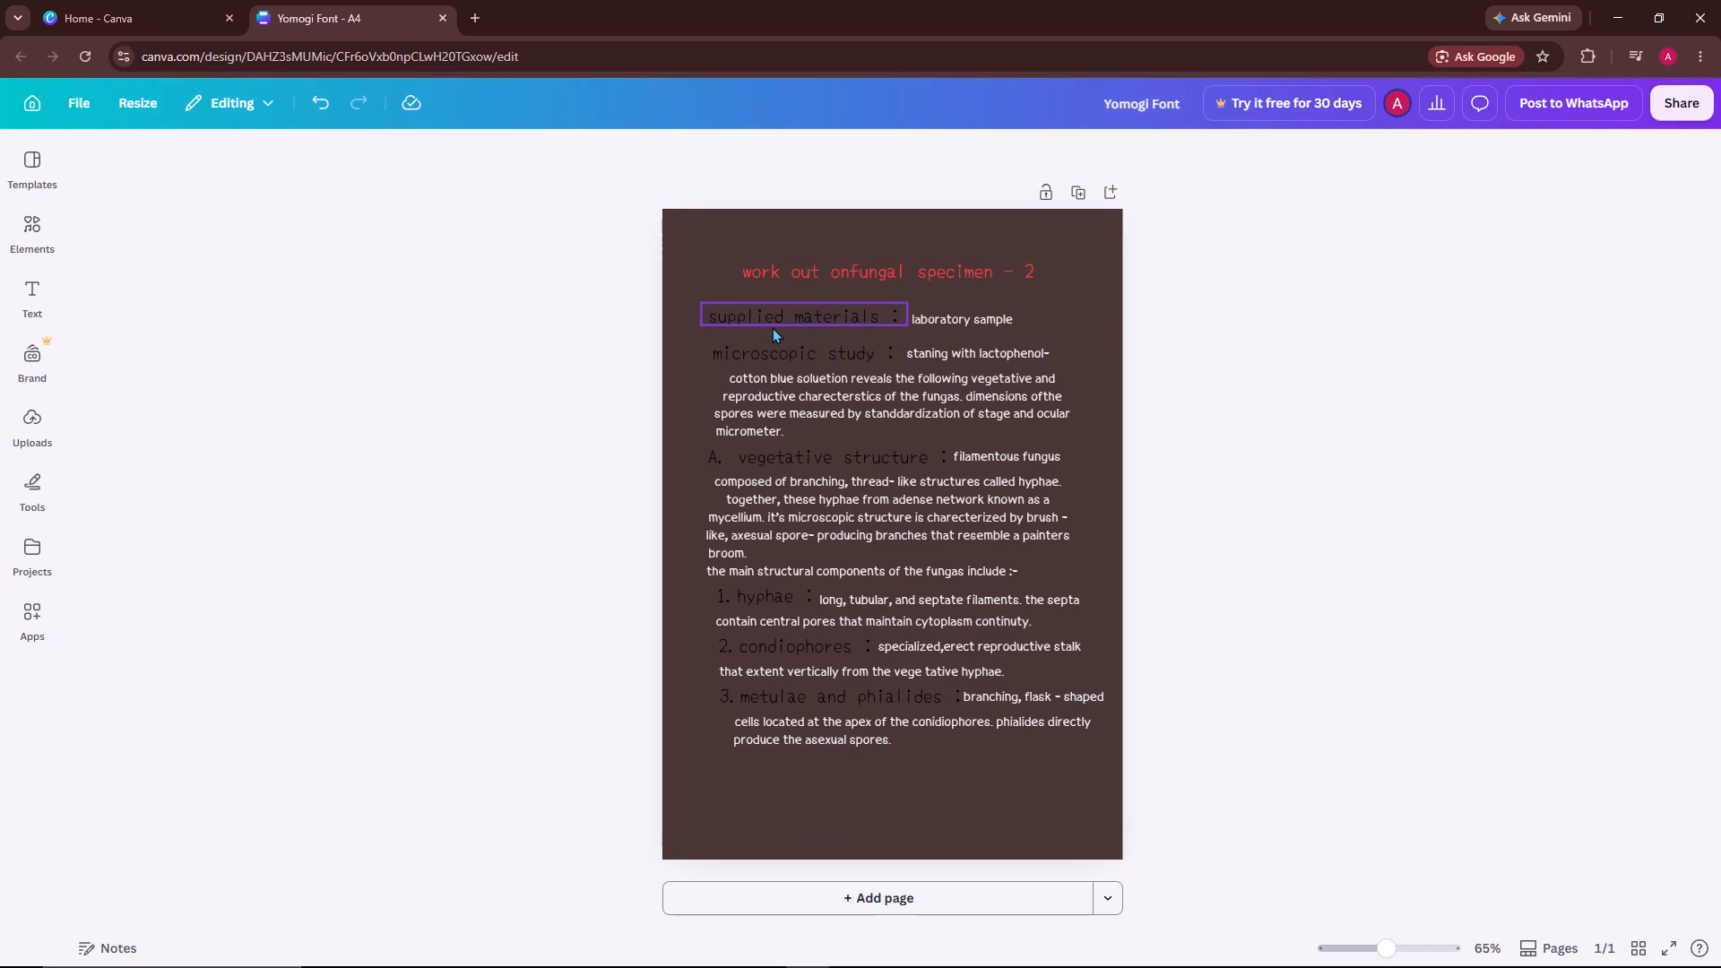
Duplicate the "A. vegetative structure :" heading and place the copy just beneath the "produce the asexual spores." line.
left_click(813, 448)
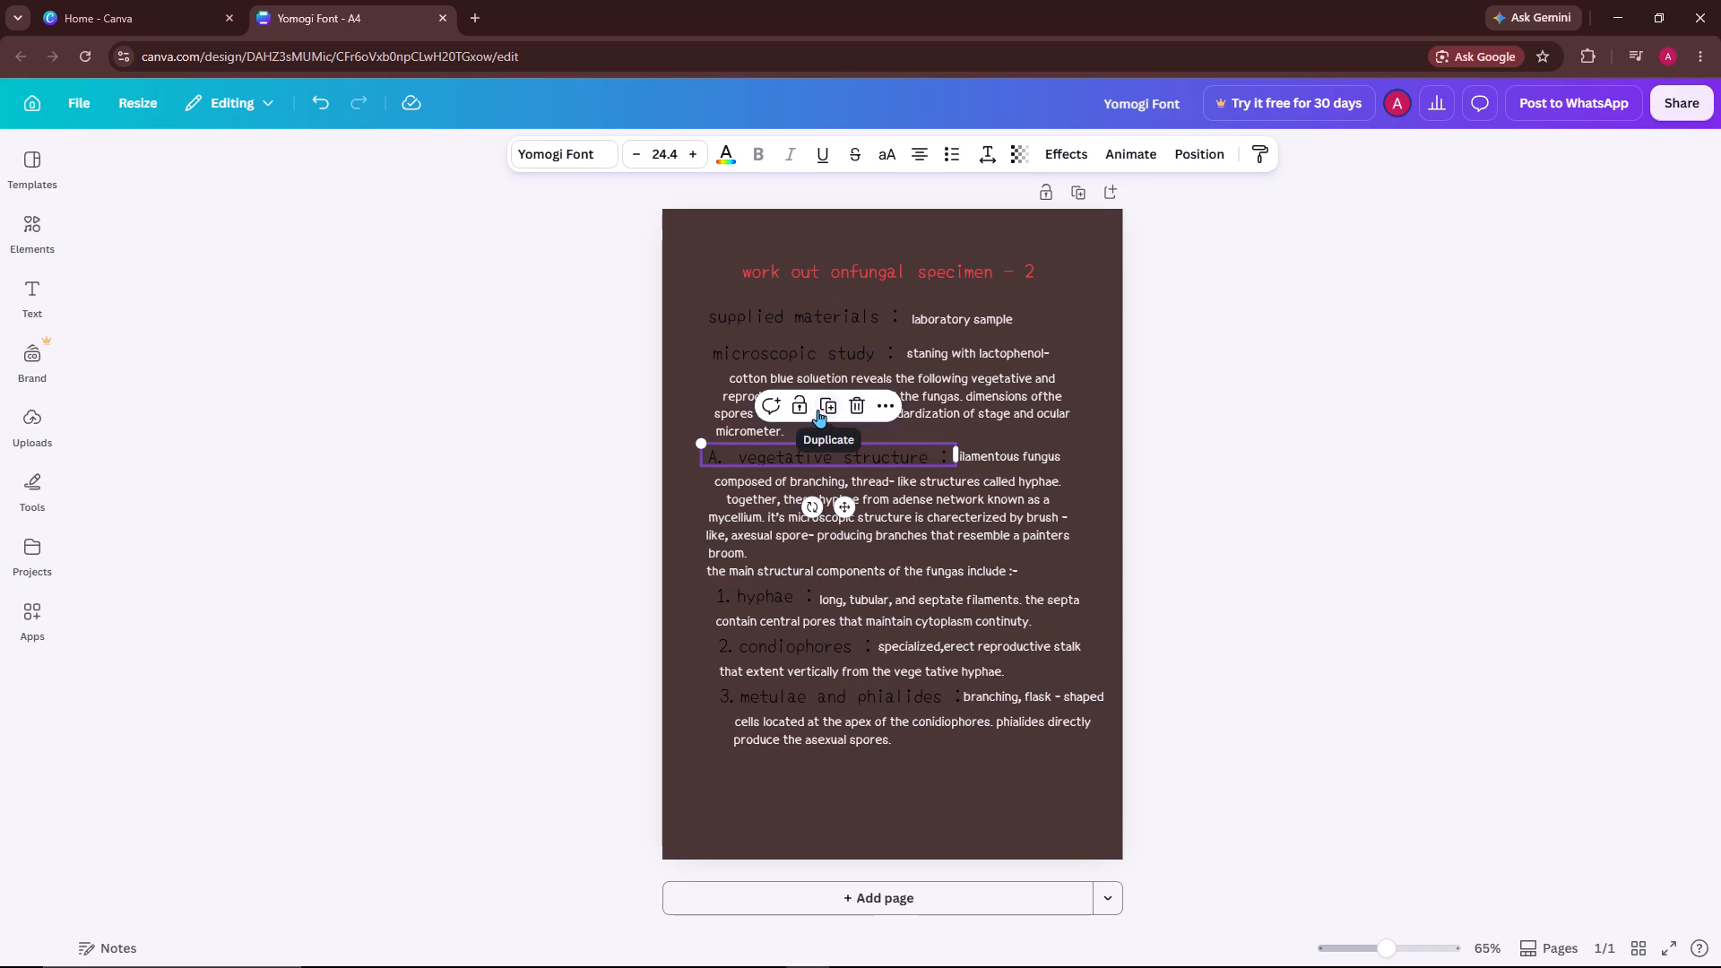
left_click(827, 402)
left_click_drag(835, 462, 833, 523)
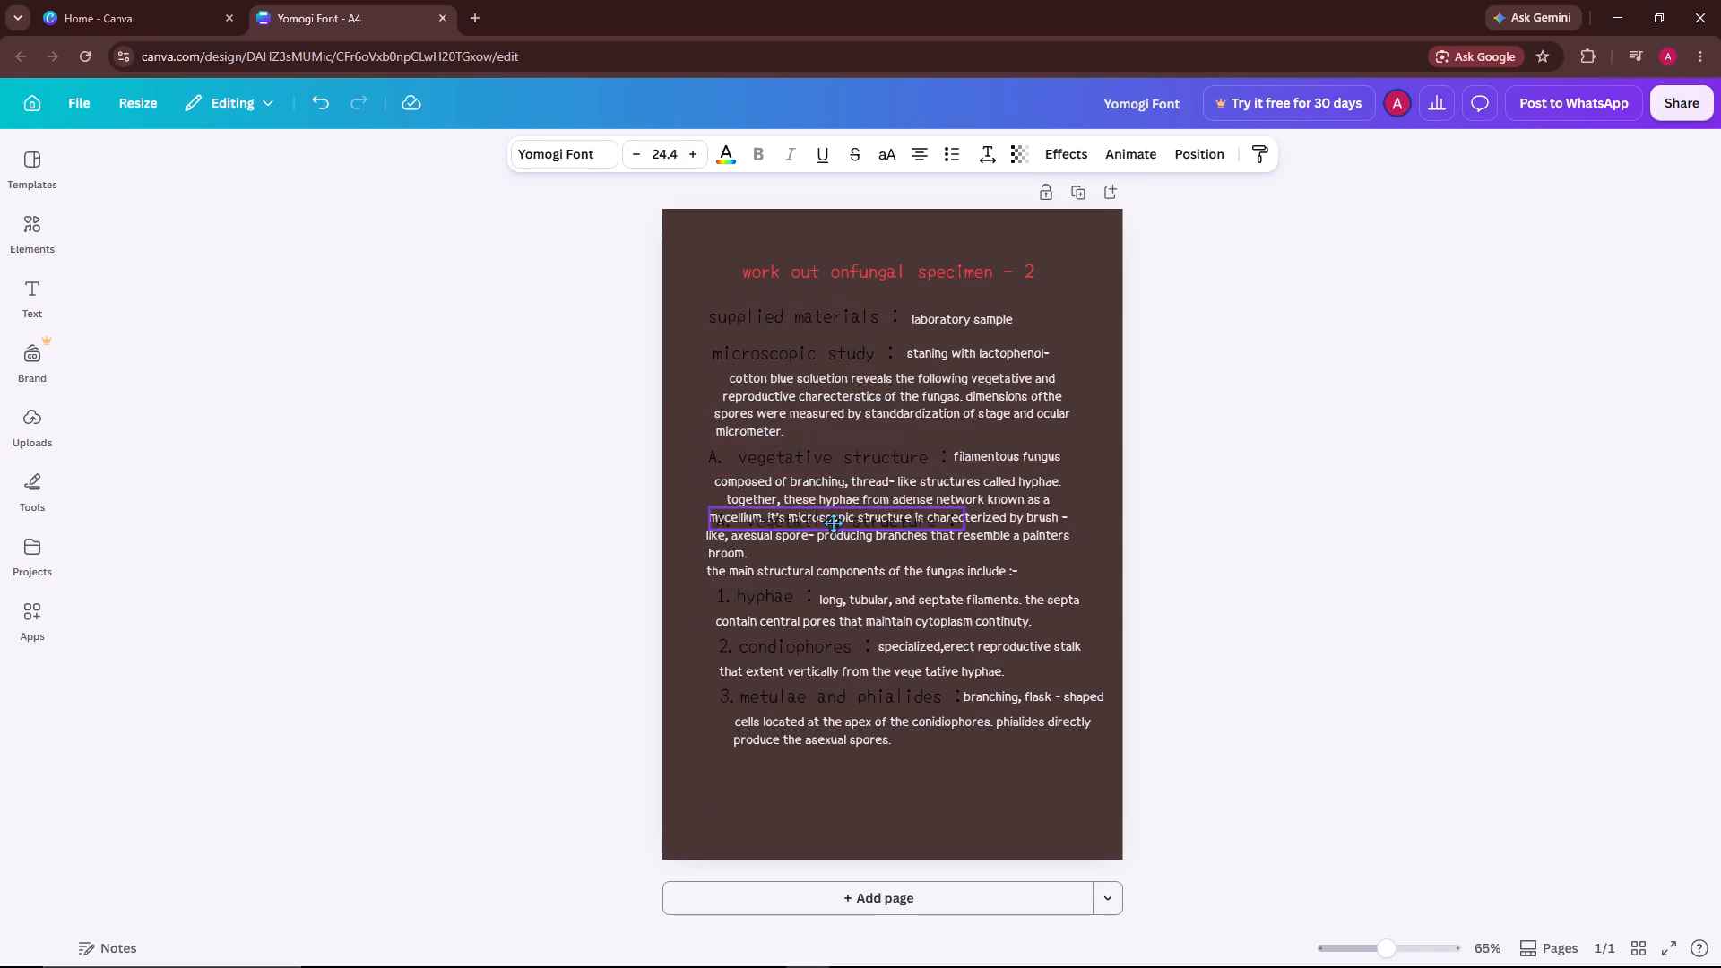
left_click_drag(833, 523, 837, 762)
Replace the copied heading's text with "b. reproductive structure :" and widen its text box so it fits on one line.
left_click(877, 762)
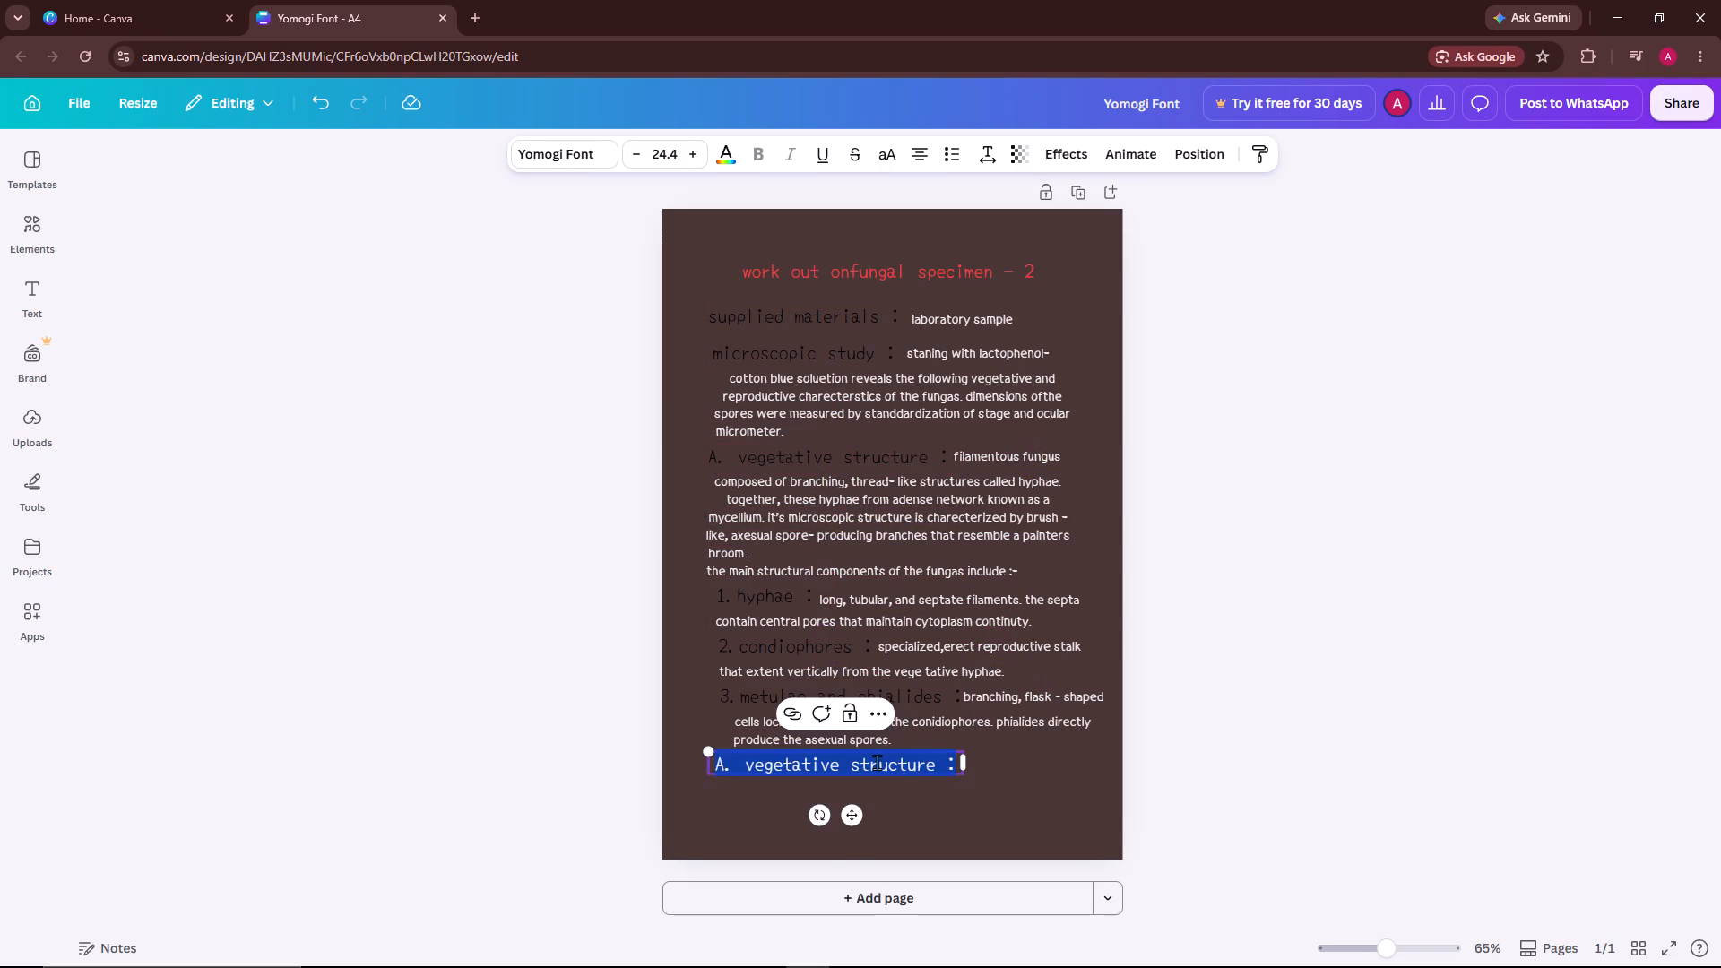
key("BackSpace")
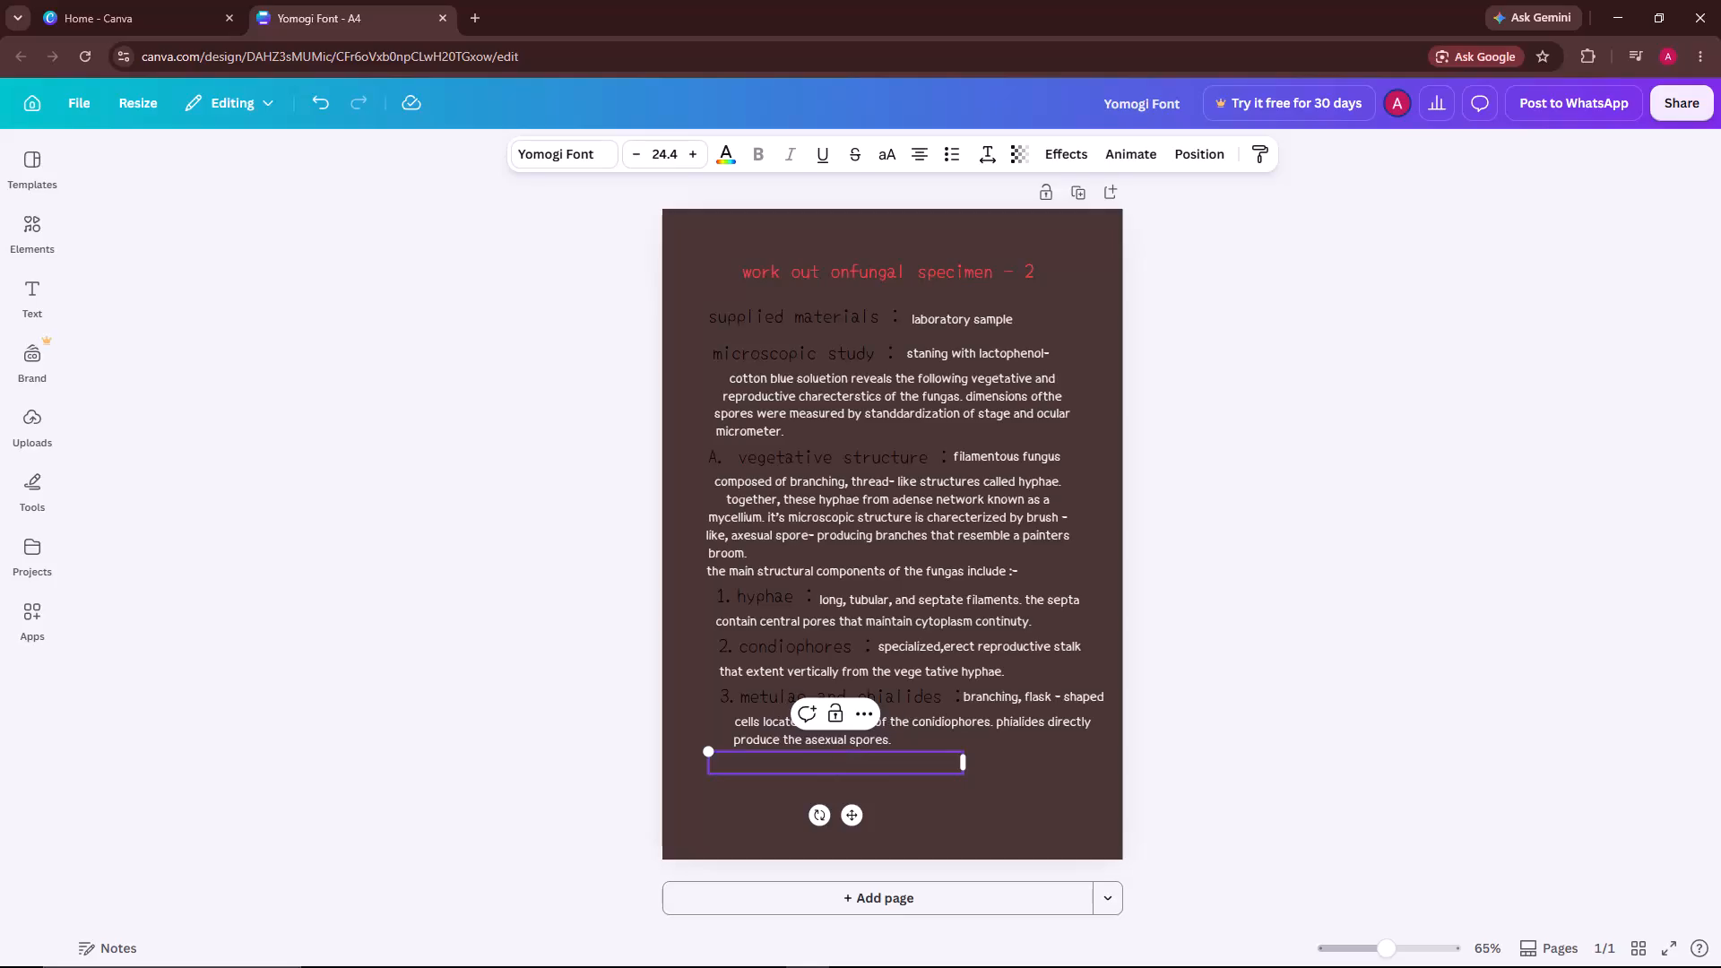
type("b.")
key("space")
type("reproductive")
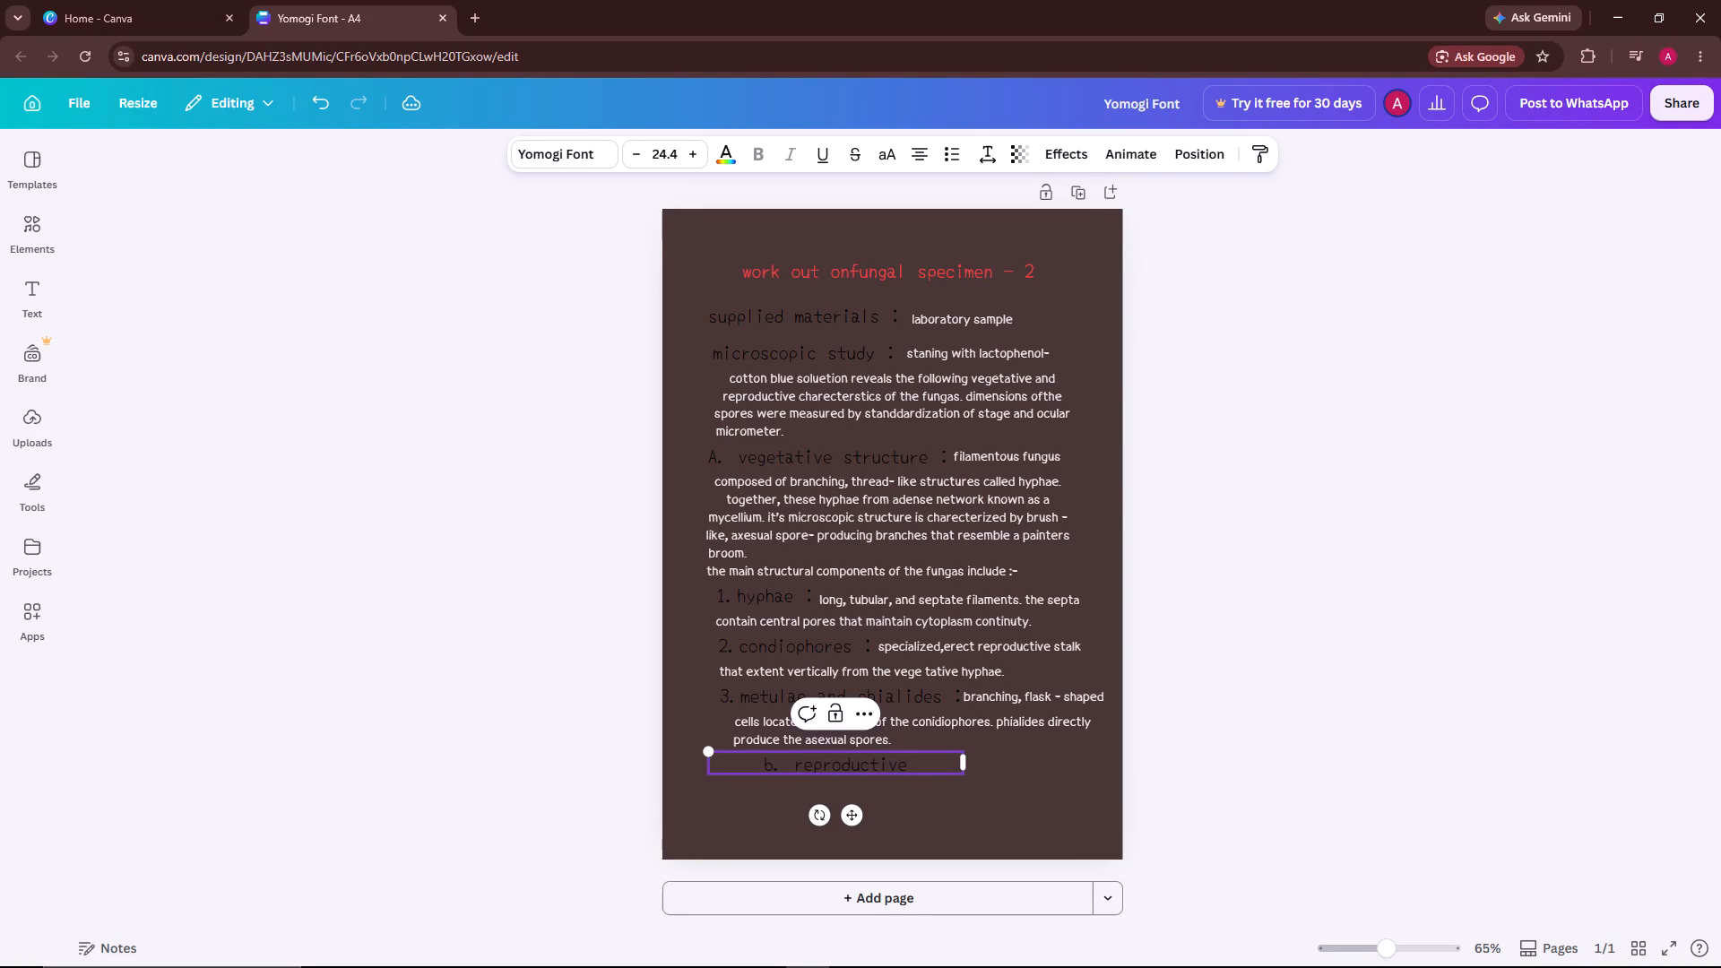
key("space")
type("struct")
type("ure")
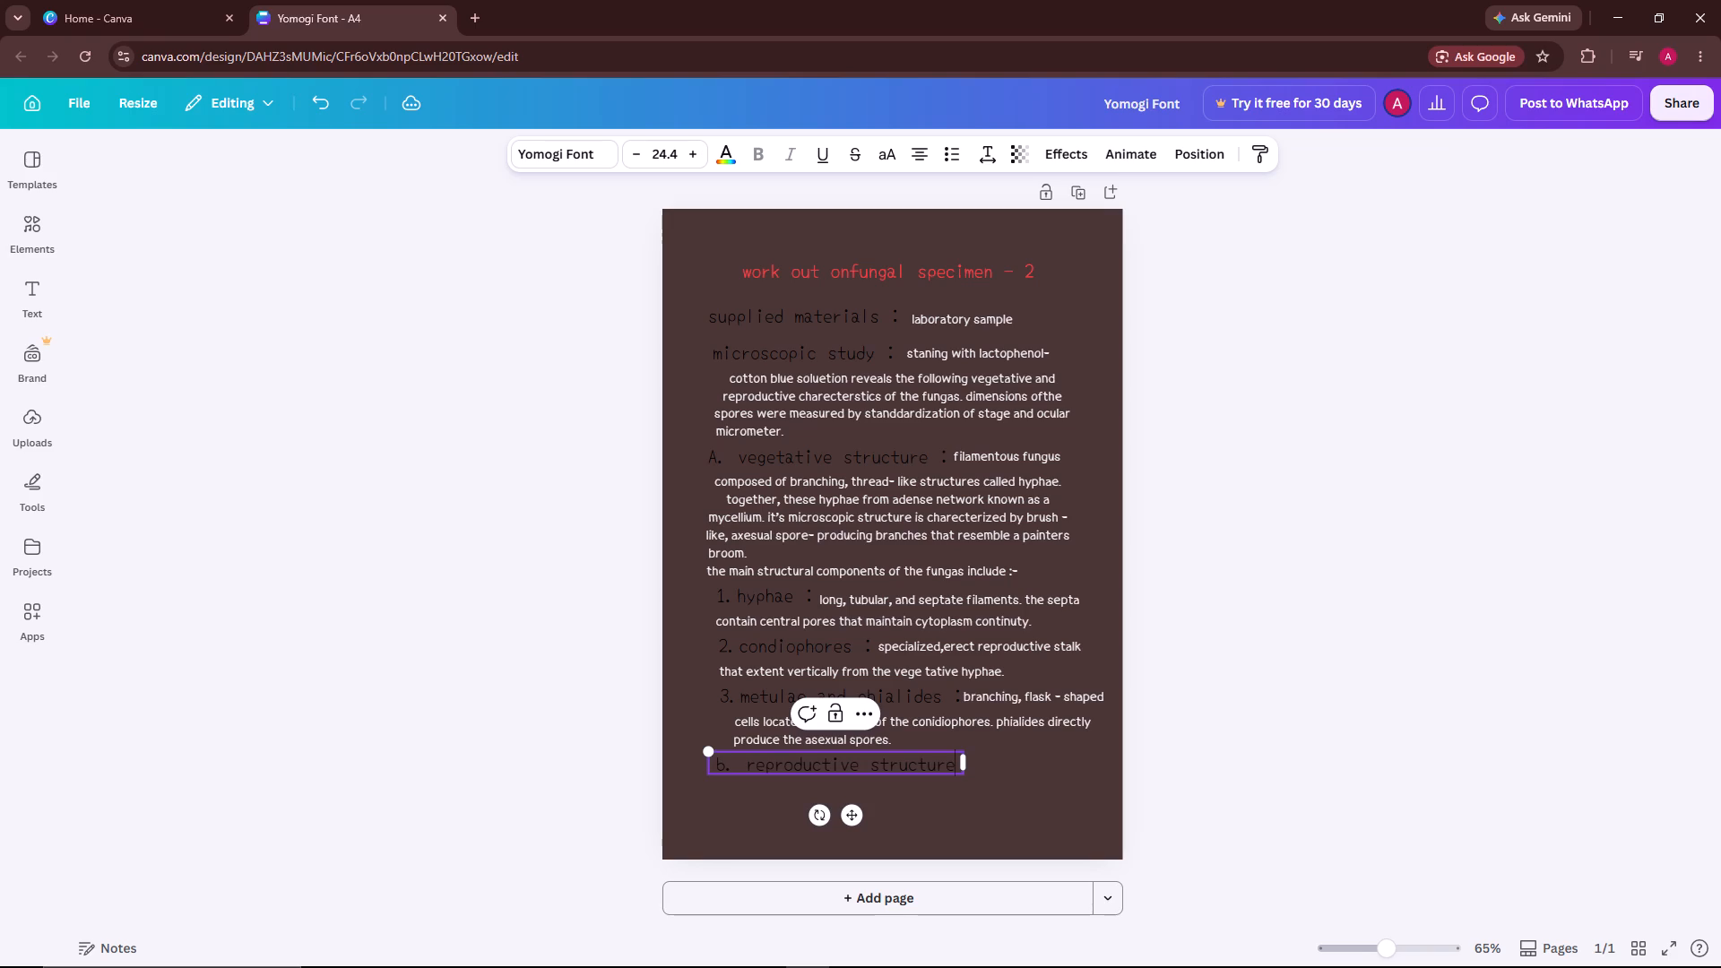
key("space")
type(":")
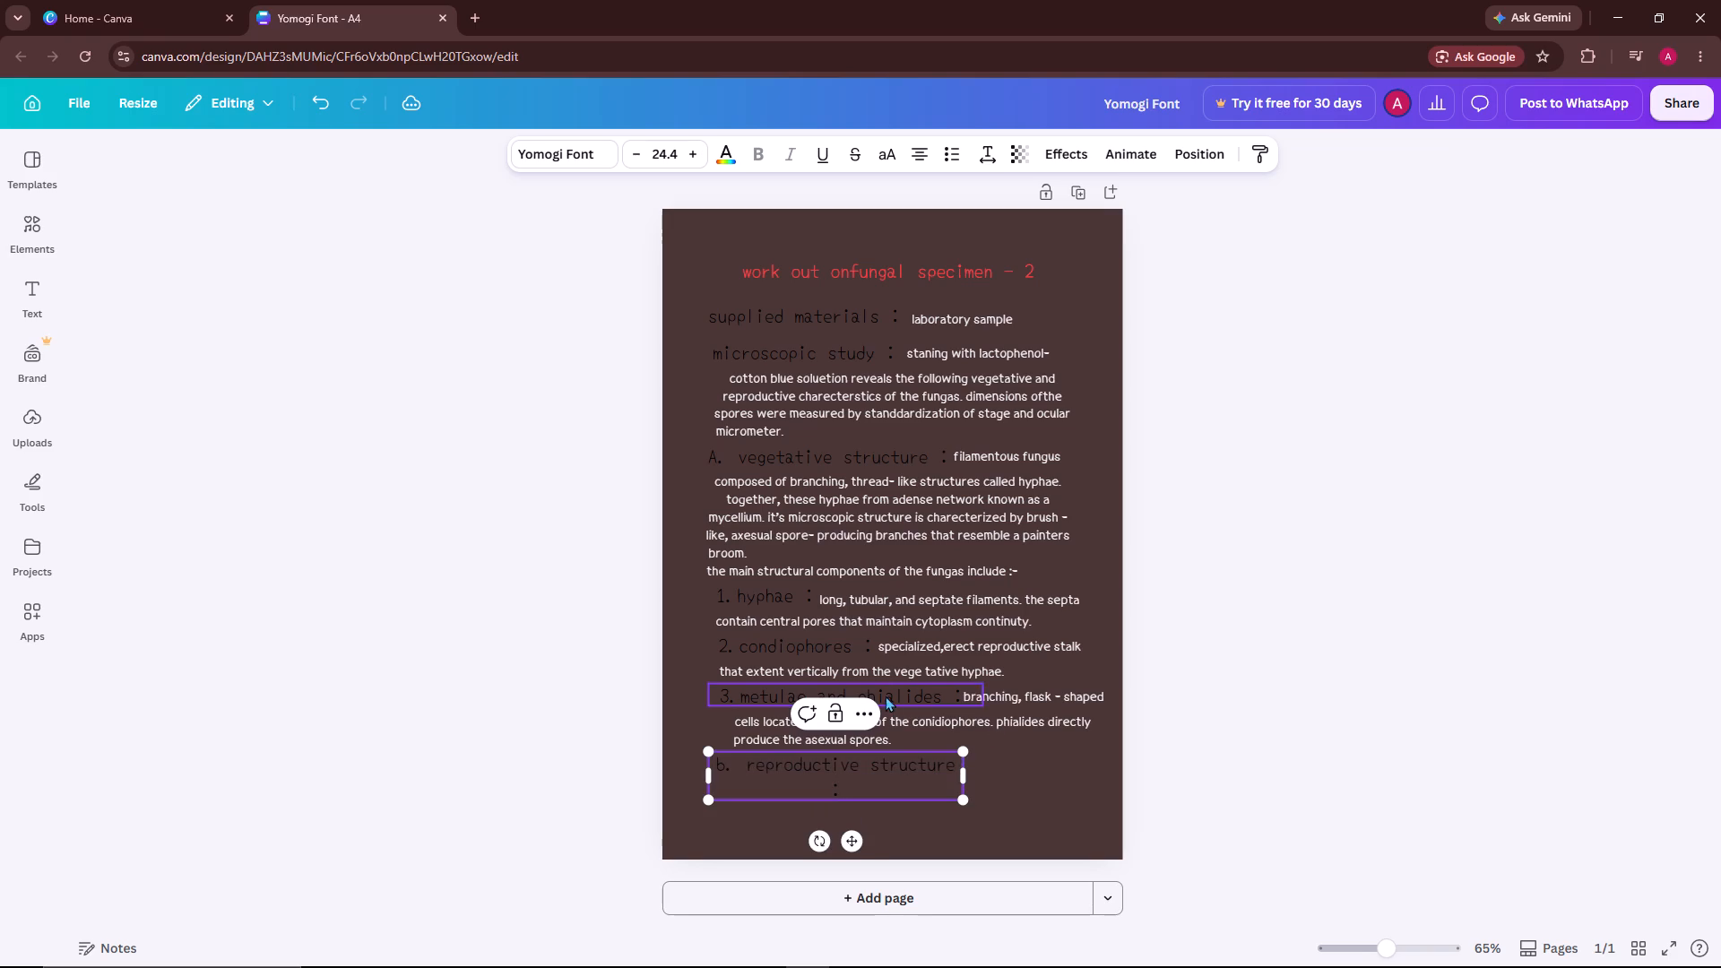
left_click_drag(964, 774, 974, 765)
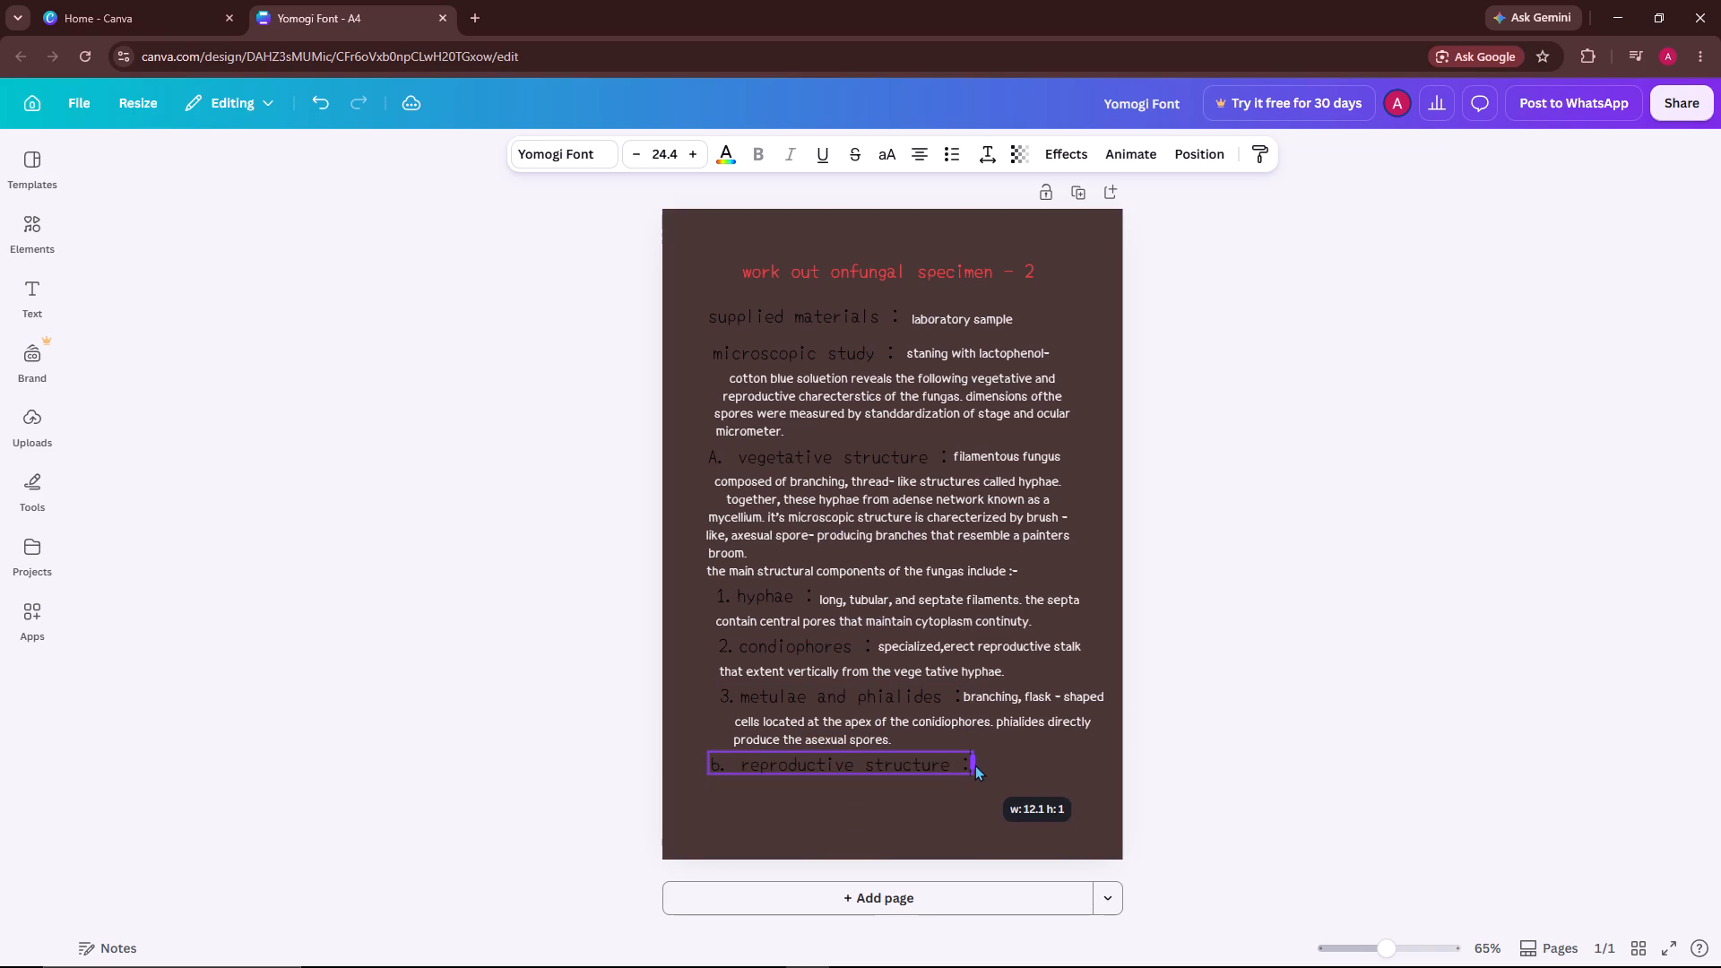
left_click_drag(974, 765, 970, 760)
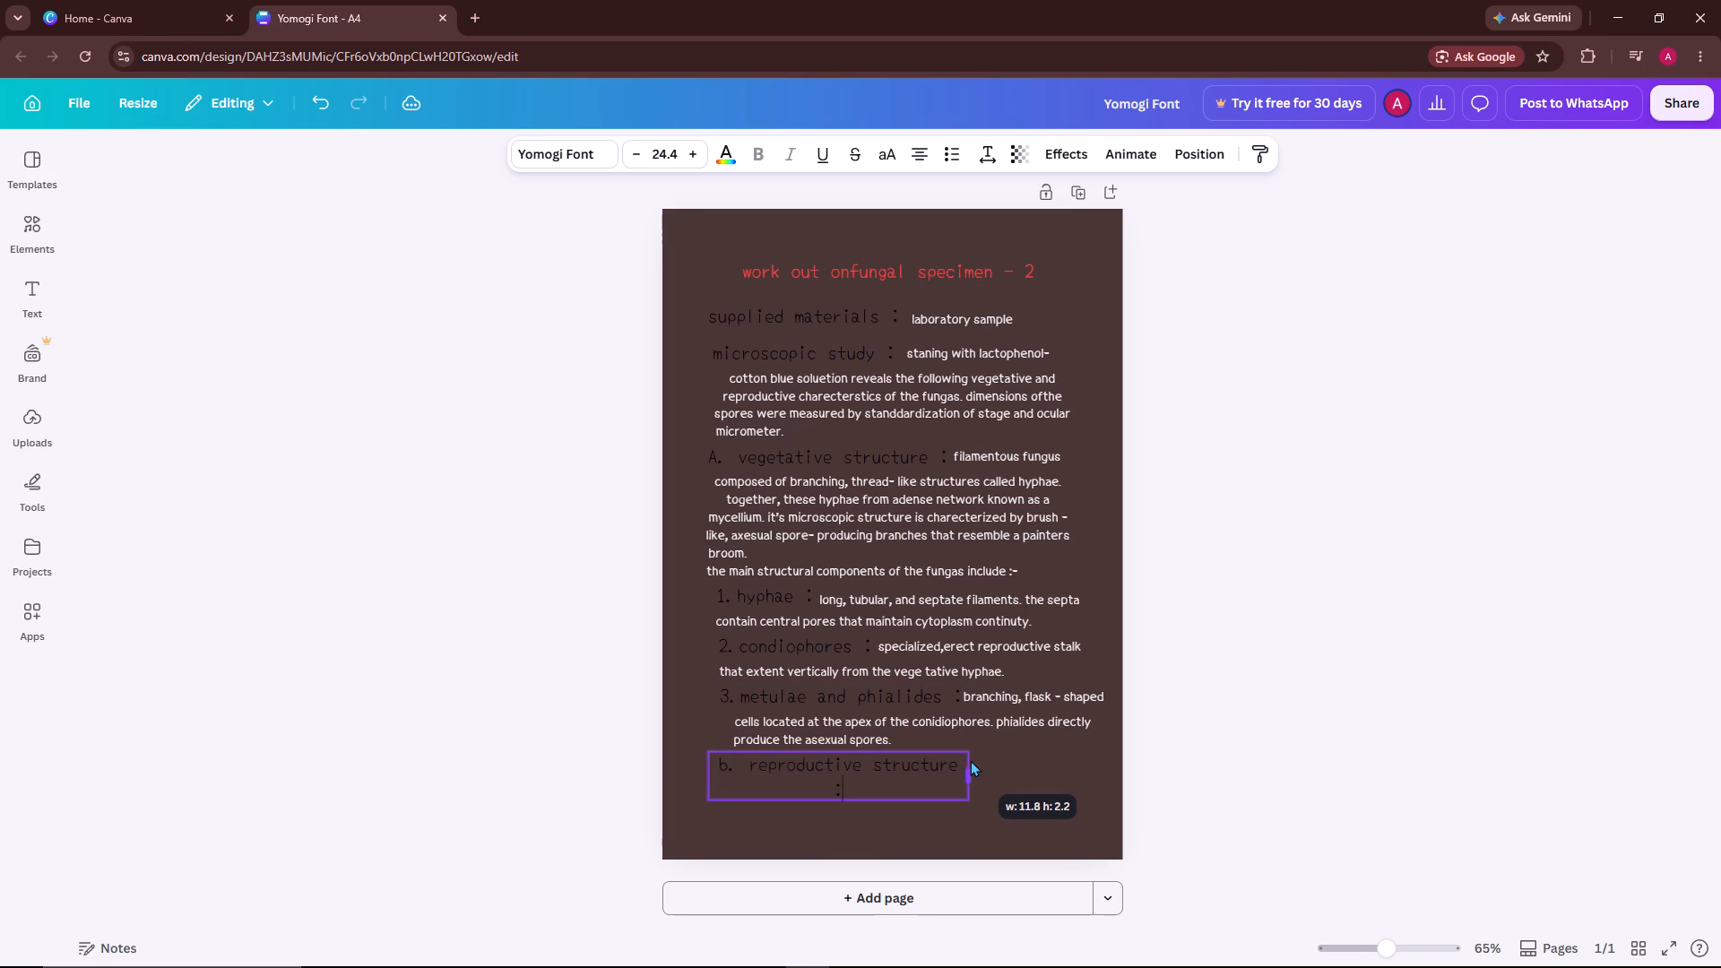
left_click_drag(970, 760, 972, 757)
left_click(1002, 748)
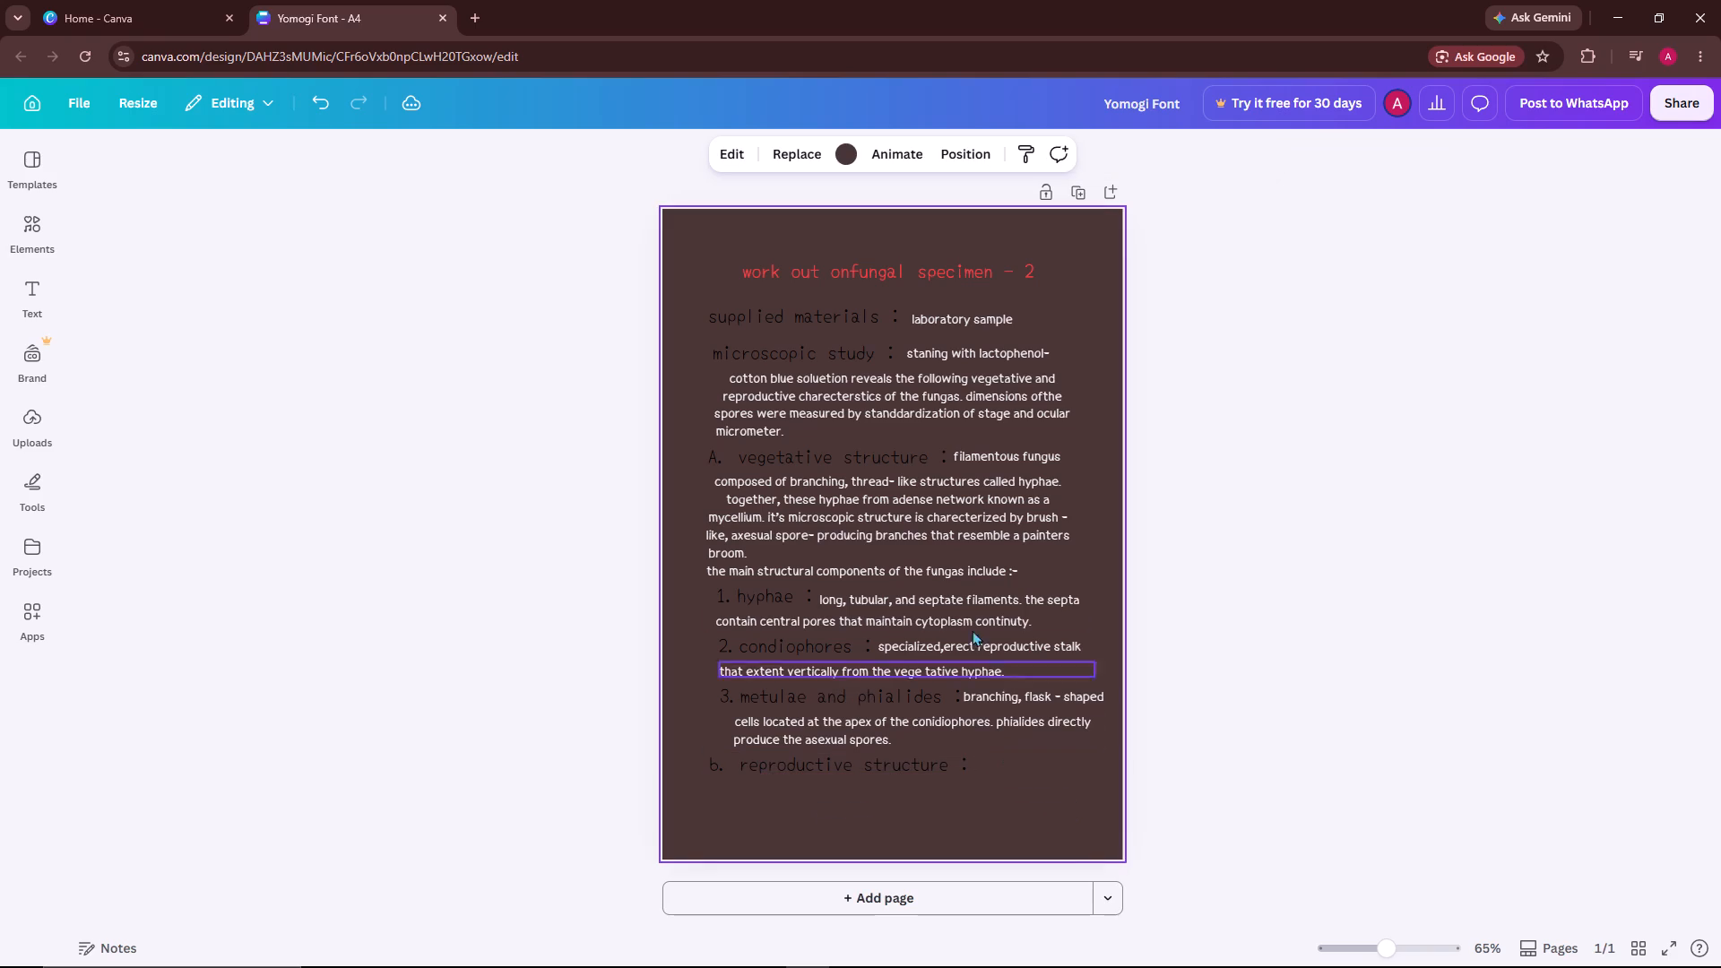
Duplicate the "cells located at the apex of the conidiophores" text and place the copy beneath the "b. reproductive structure :" heading.
left_click(982, 457)
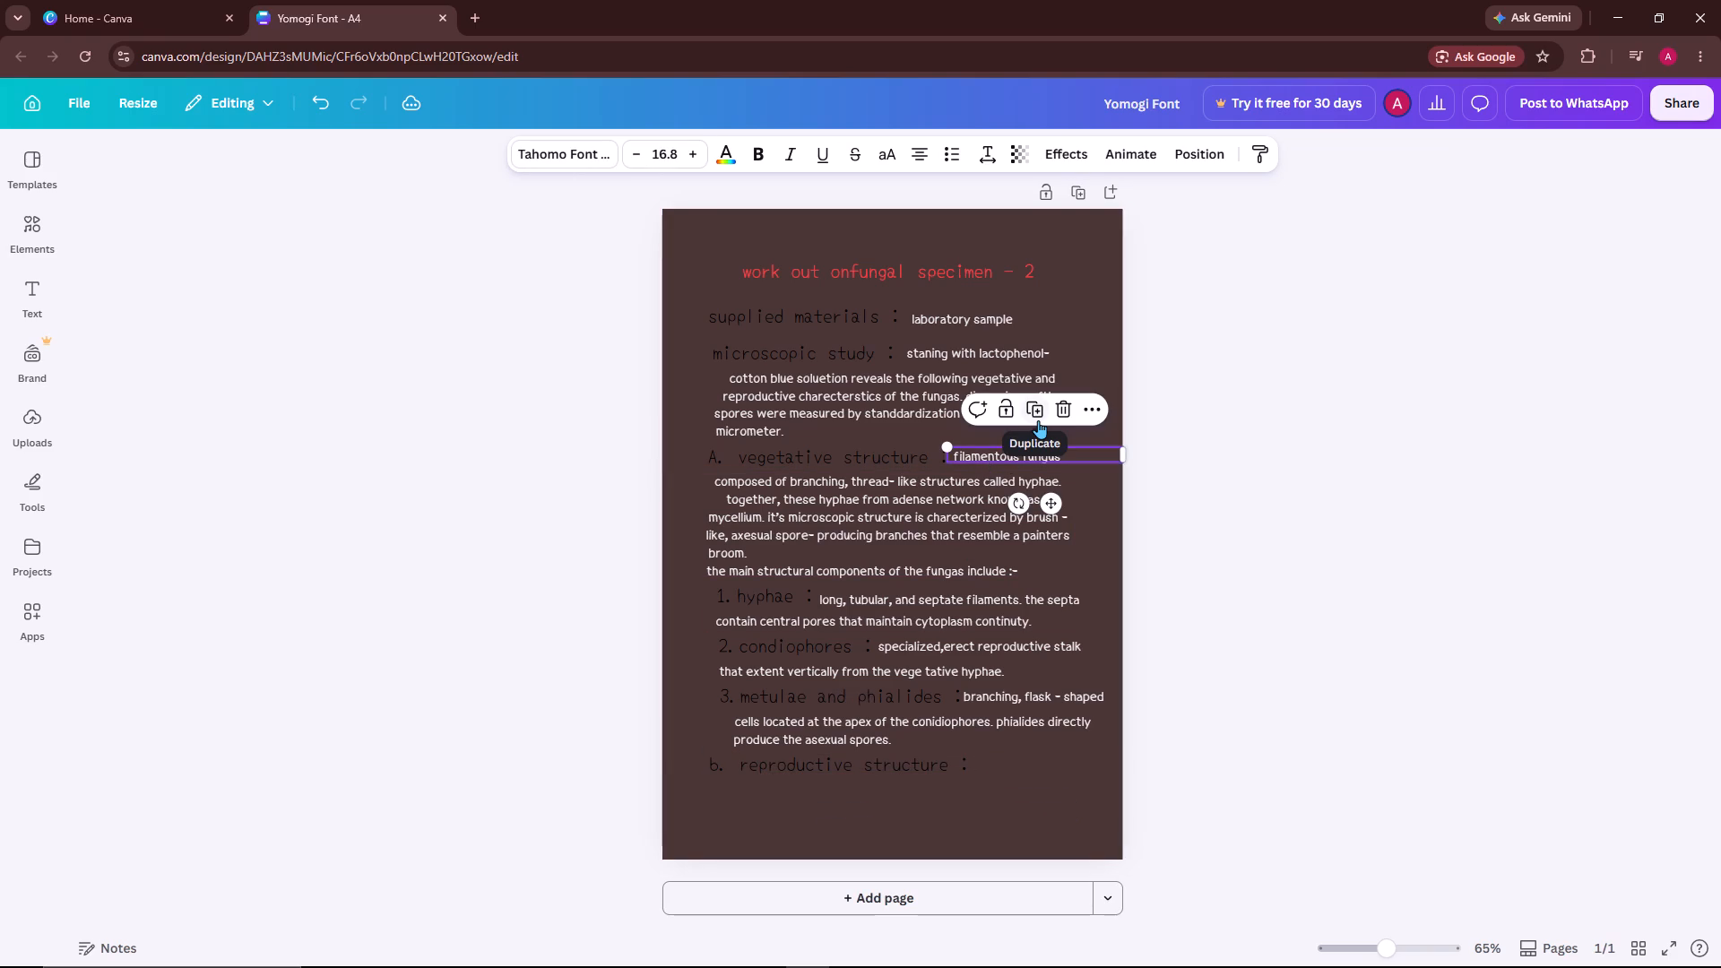
left_click(1037, 779)
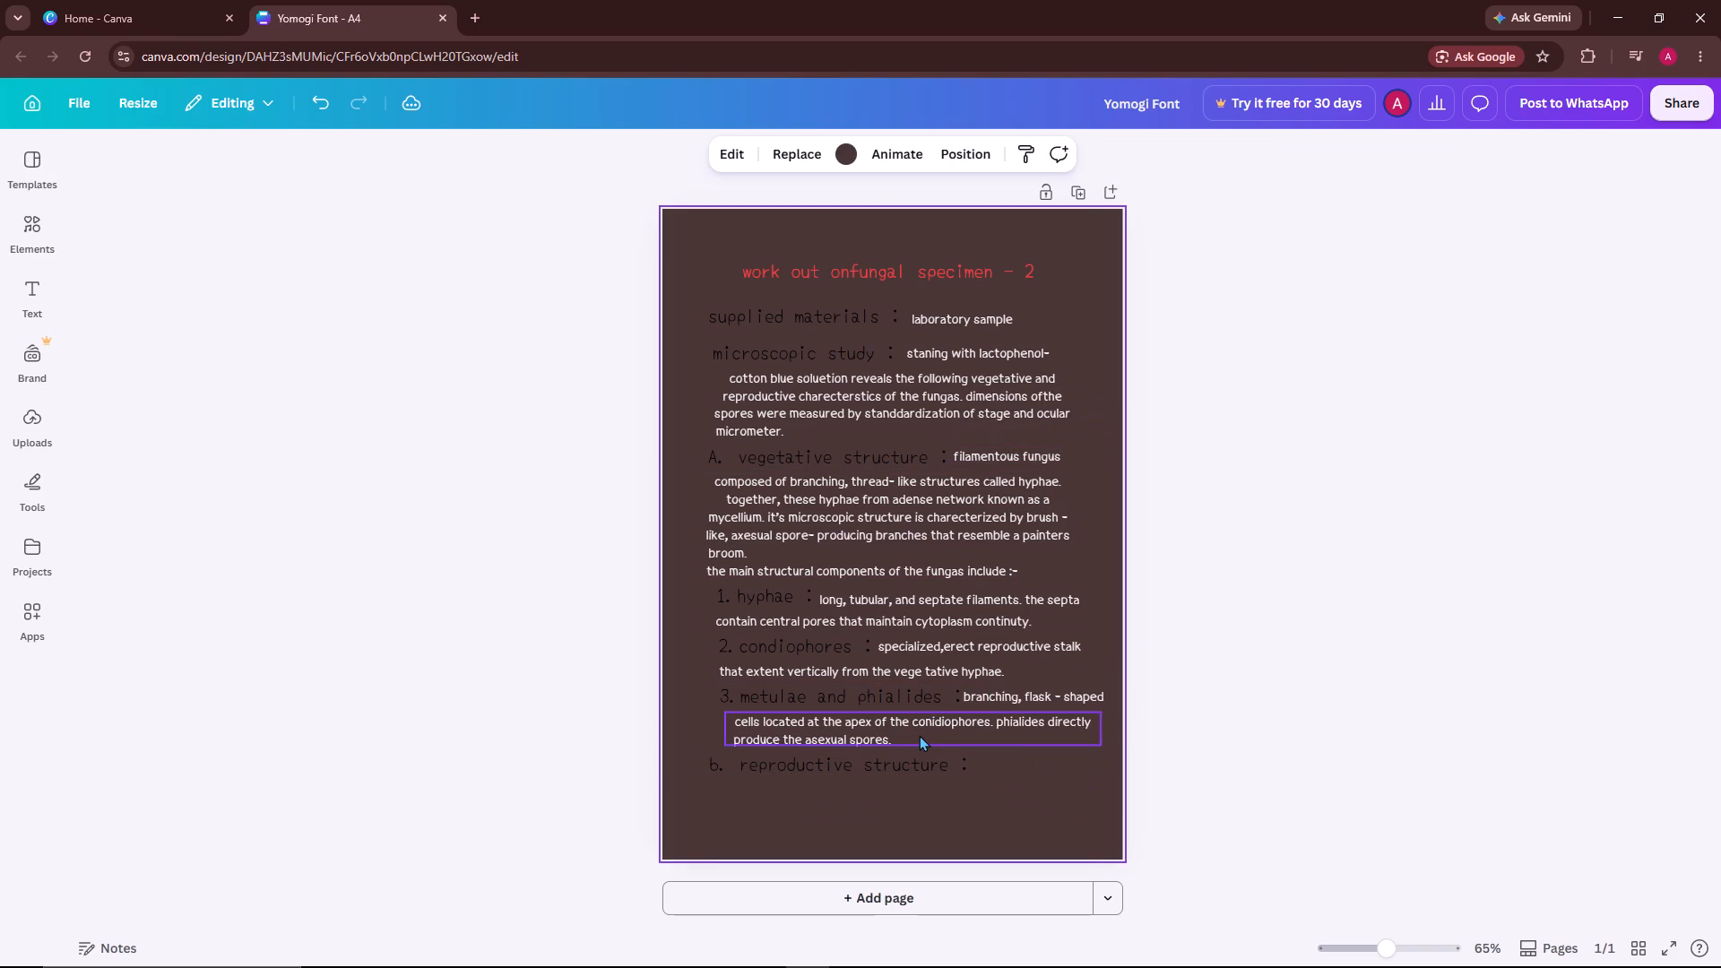
left_click(919, 735)
left_click(916, 678)
left_click_drag(930, 745, 928, 793)
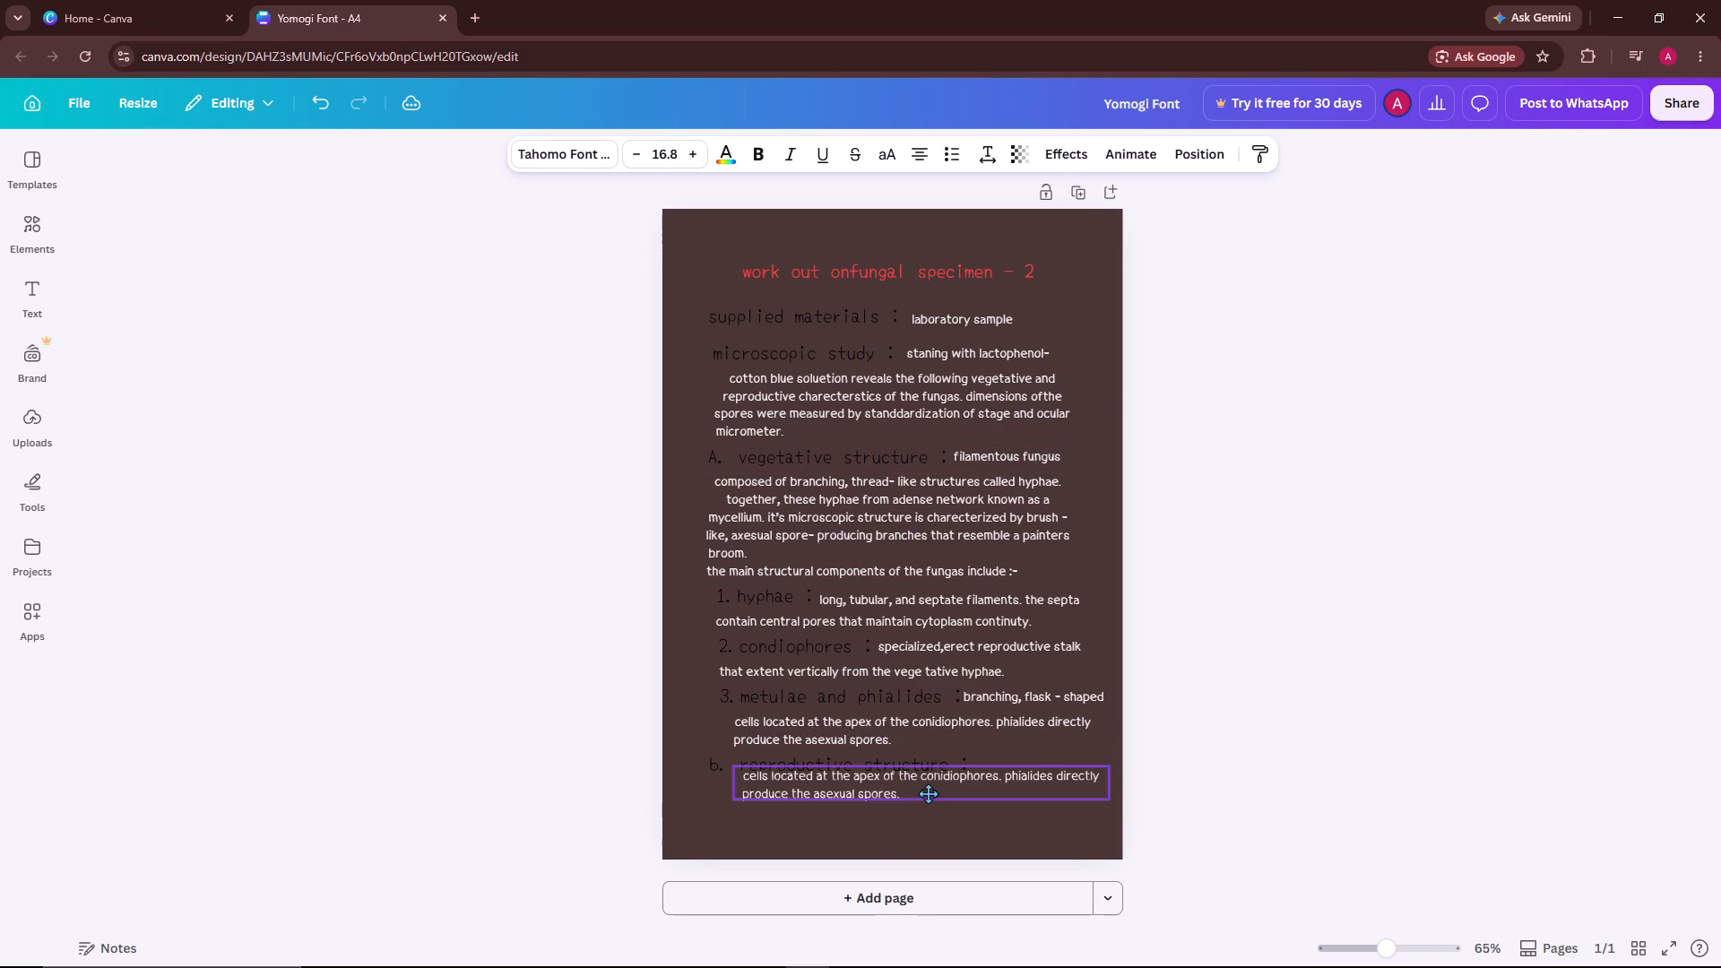
left_click_drag(928, 793, 923, 803)
left_click(924, 795)
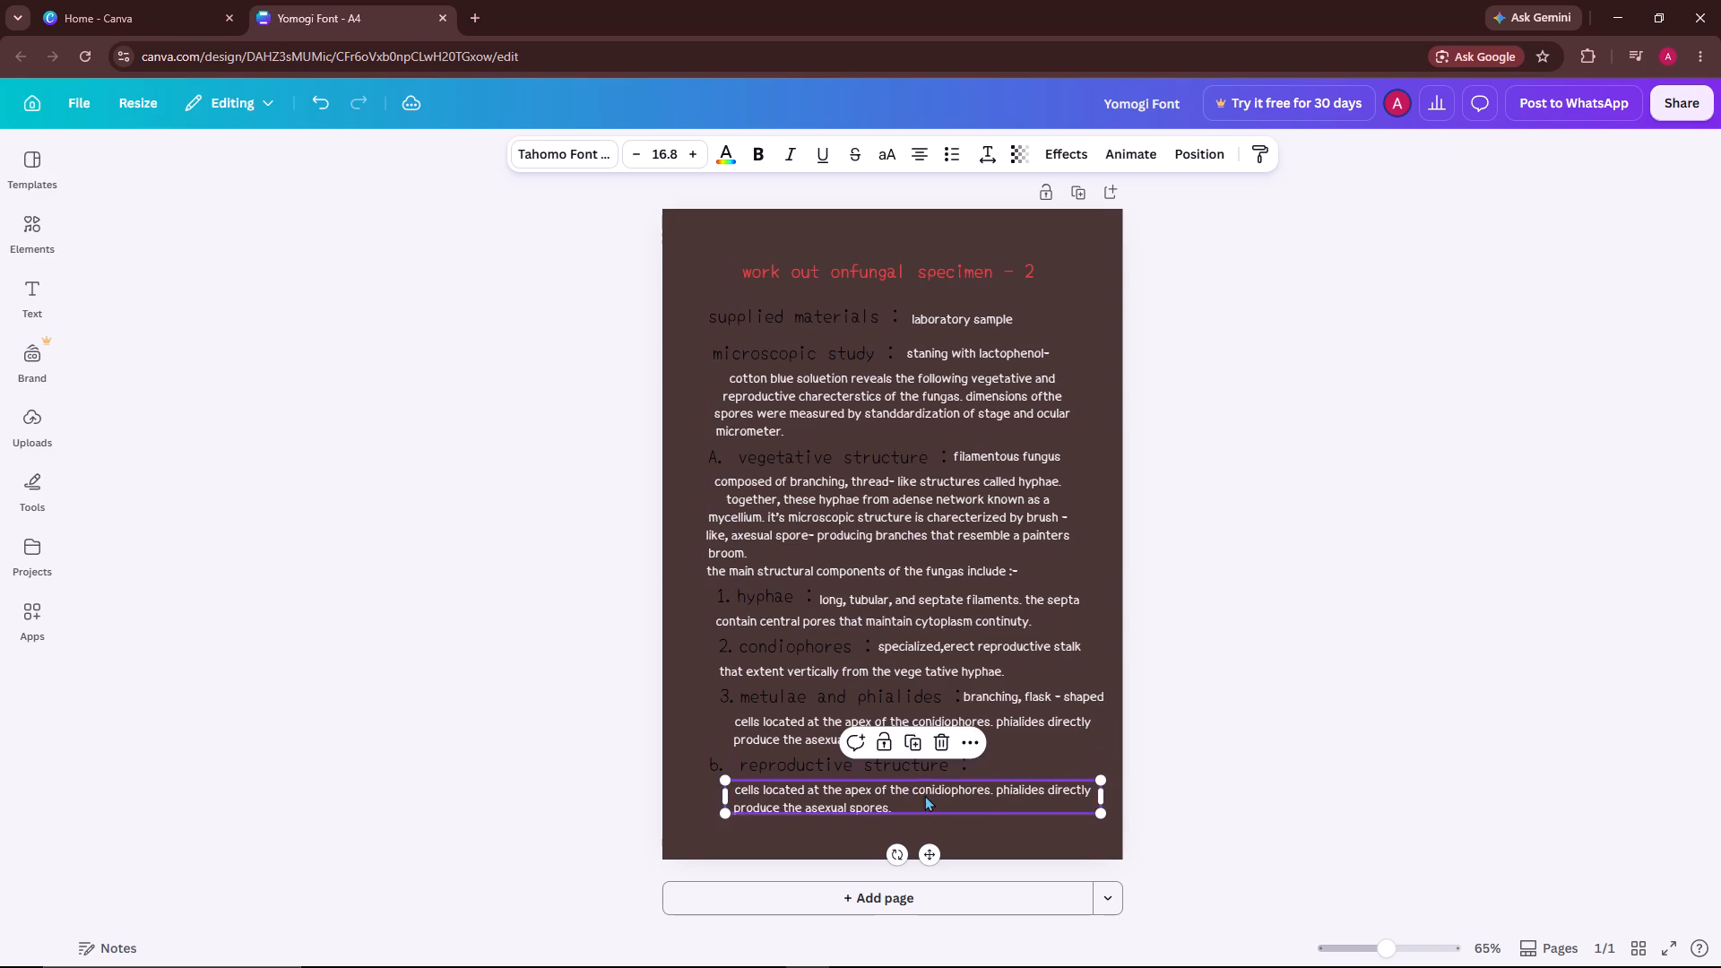
left_click(835, 828)
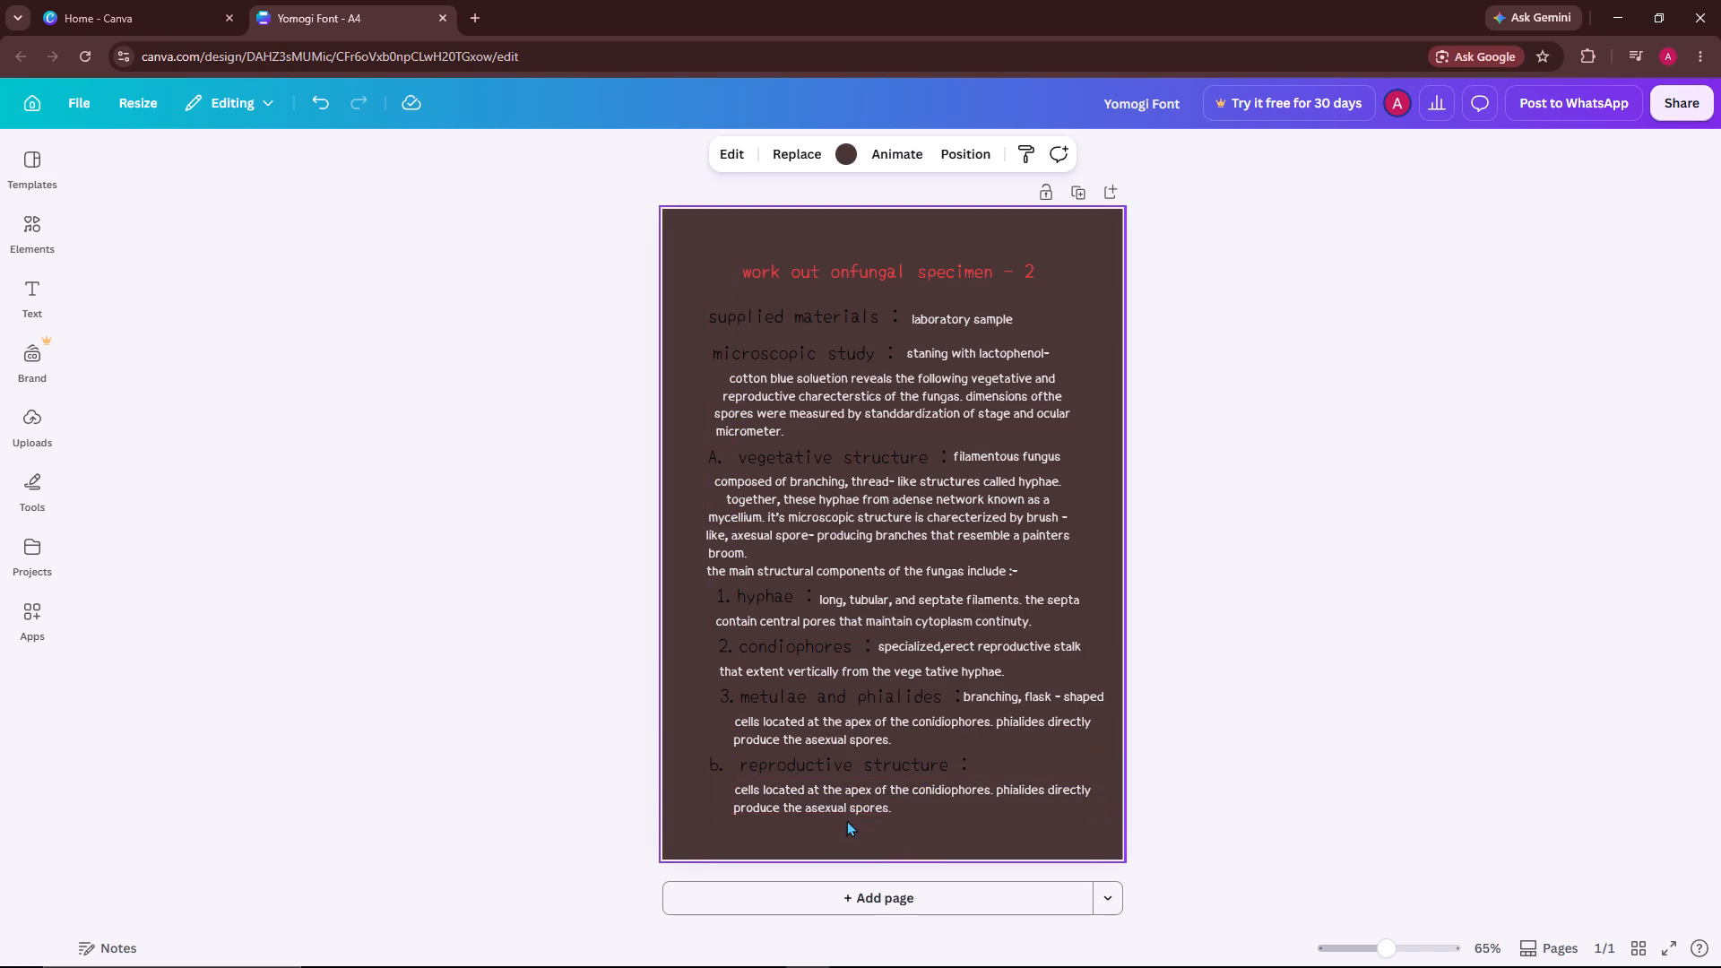
left_click_drag(850, 808, 837, 808)
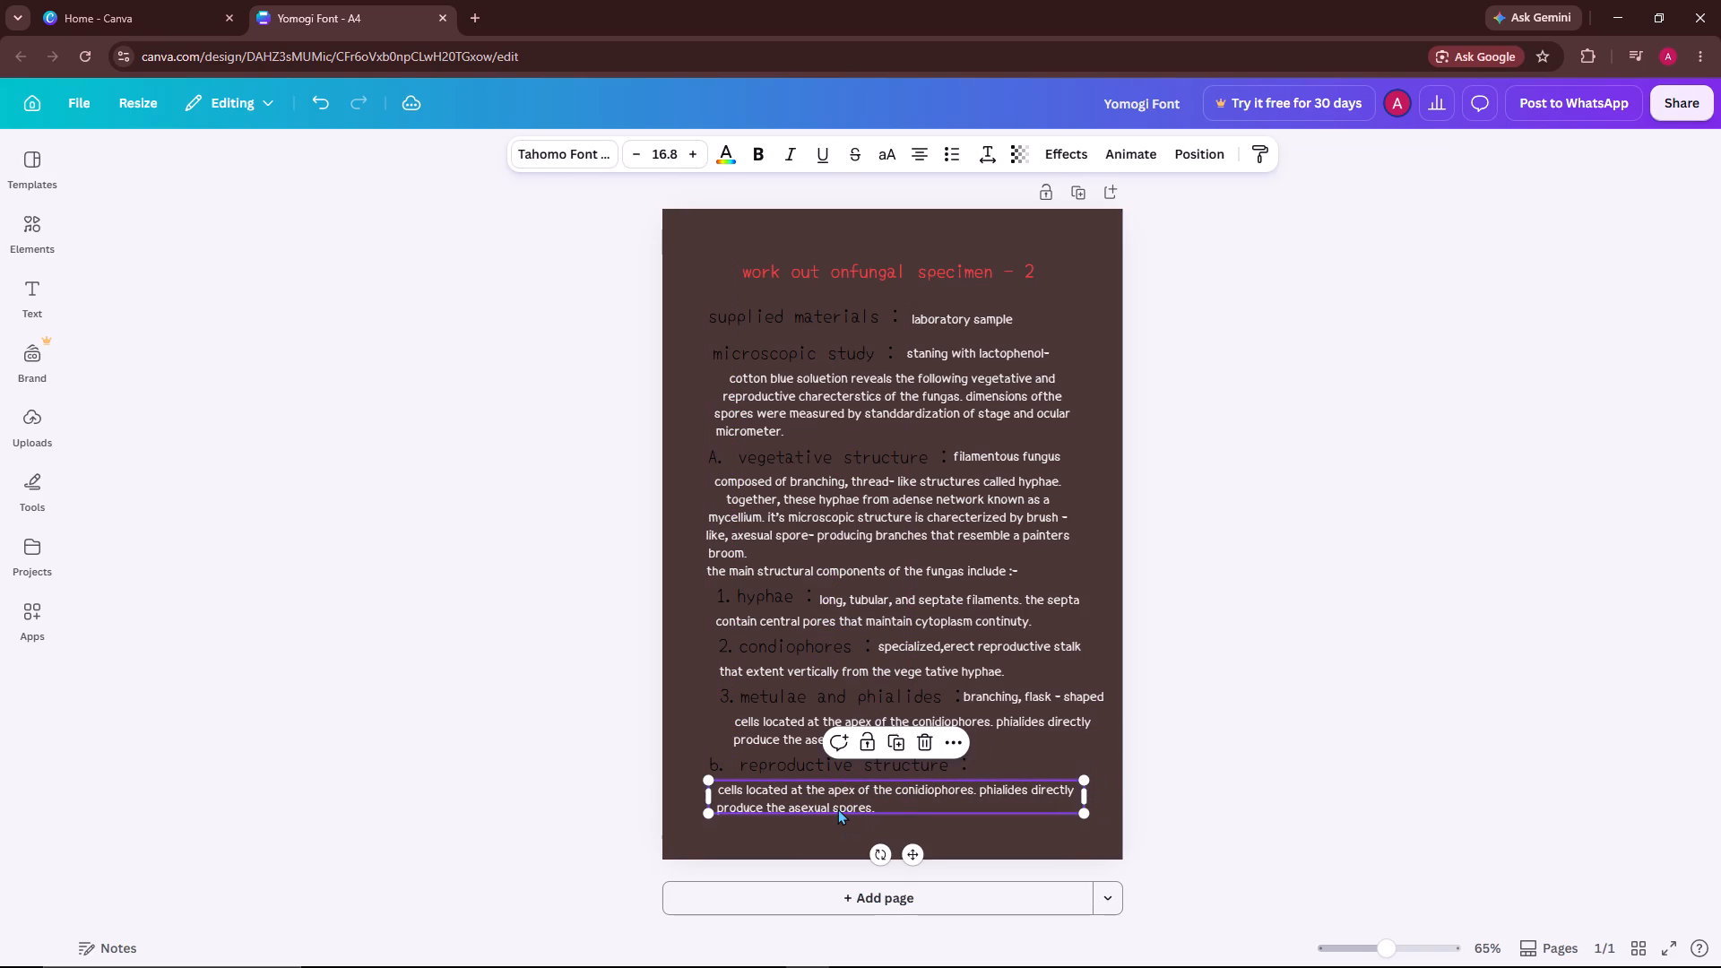
Replace the copied text beneath the reproductive structure heading with "jf" and move it down near the page's bottom edge.
left_click(837, 808)
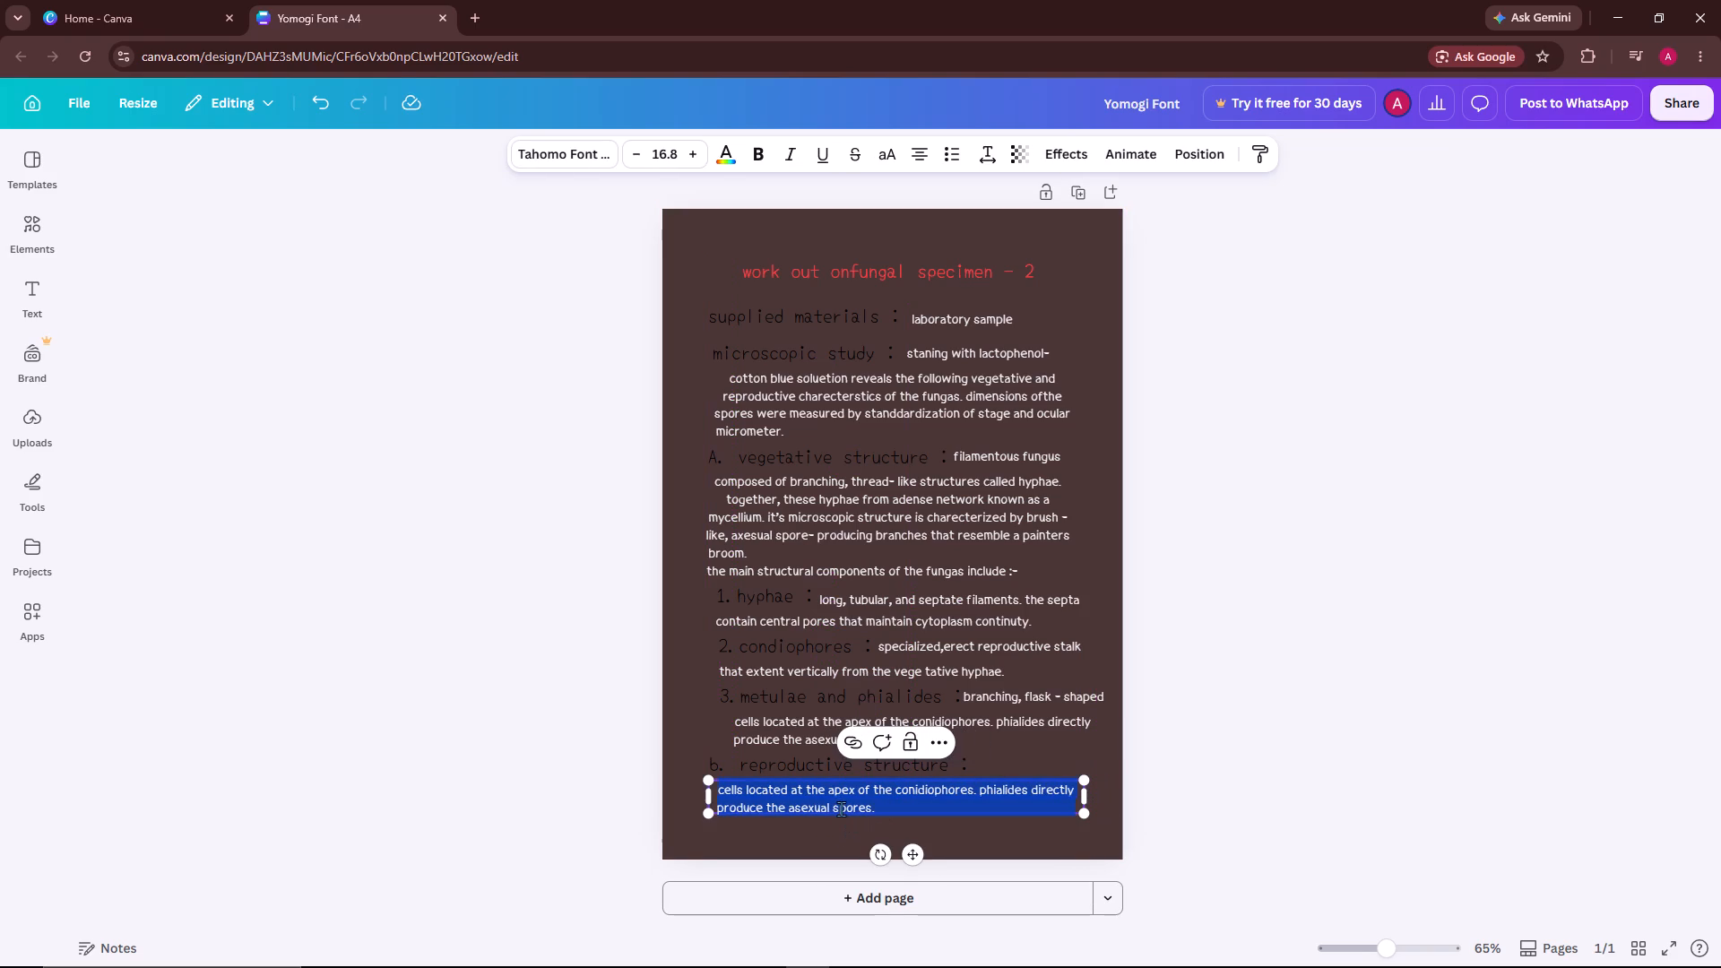
key("BackSpace")
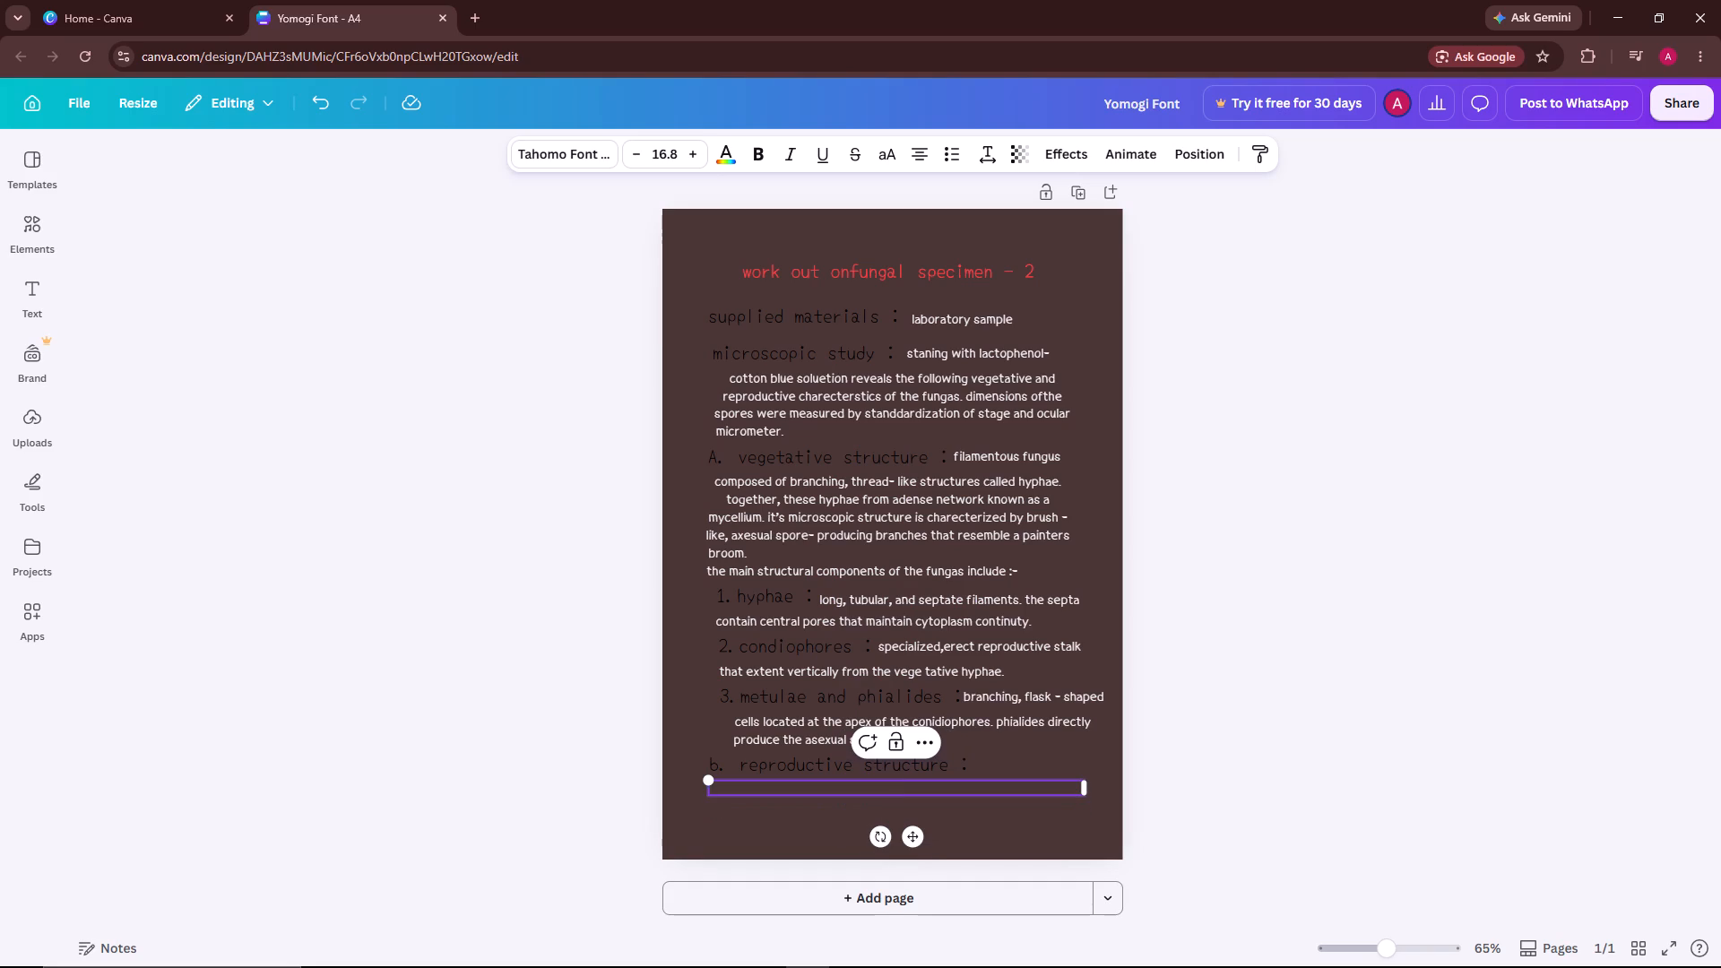
type("jf")
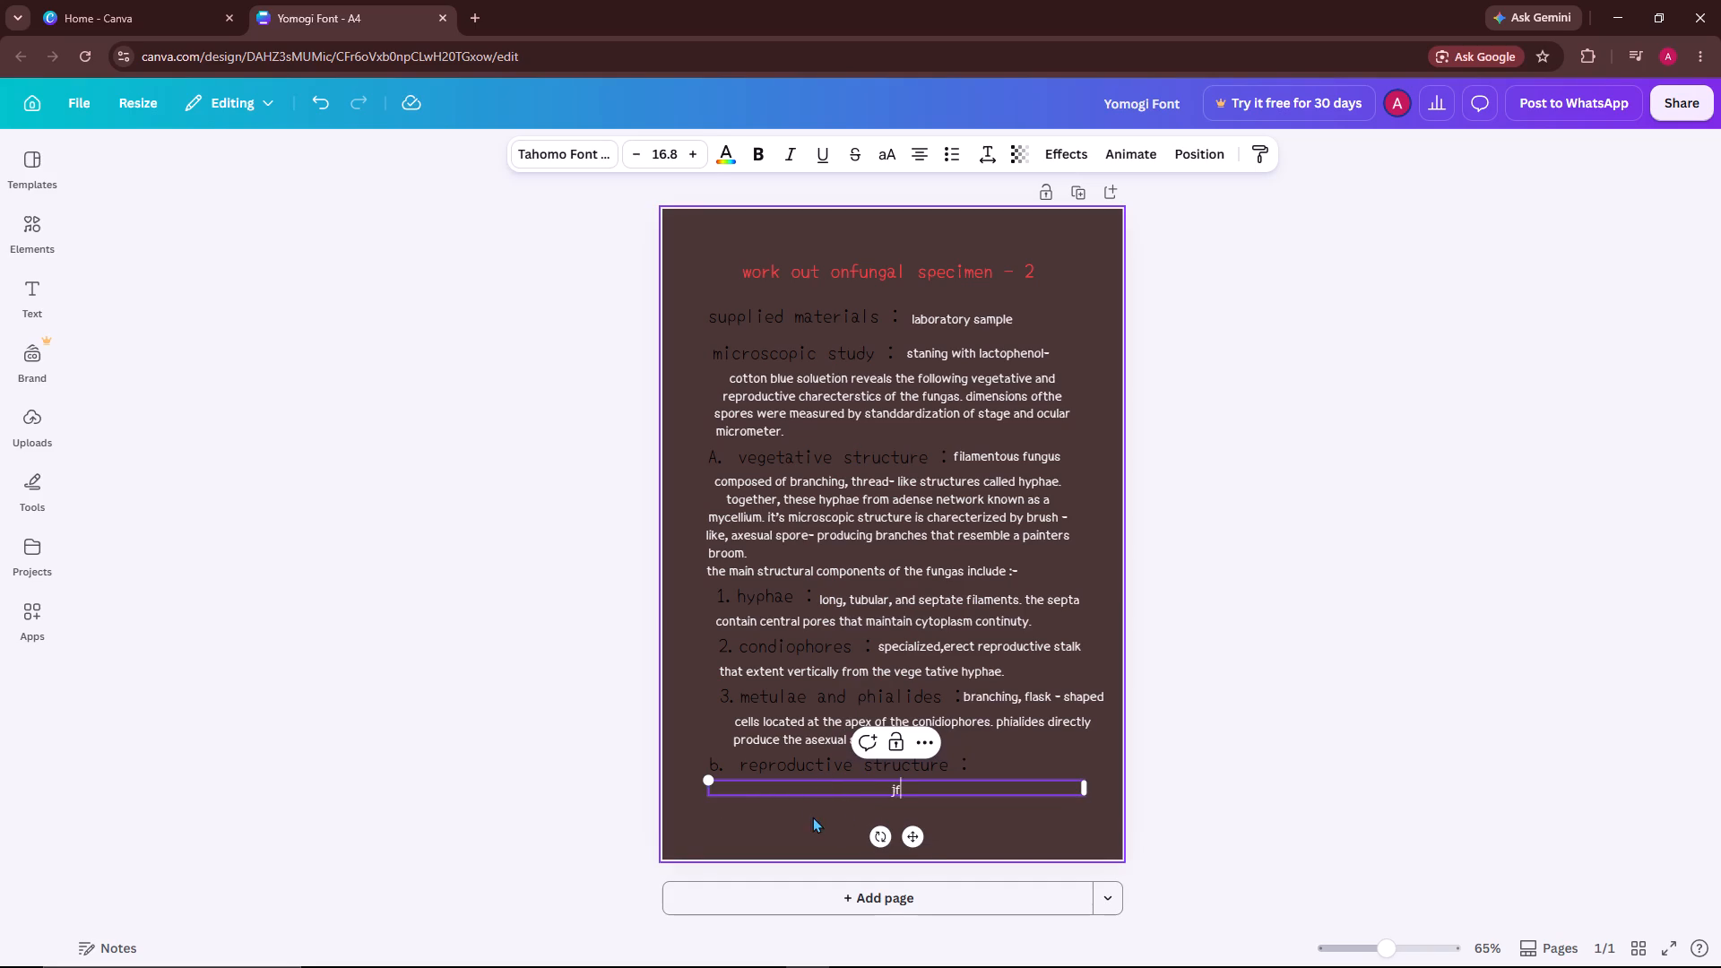
left_click(812, 817)
left_click_drag(900, 793, 895, 840)
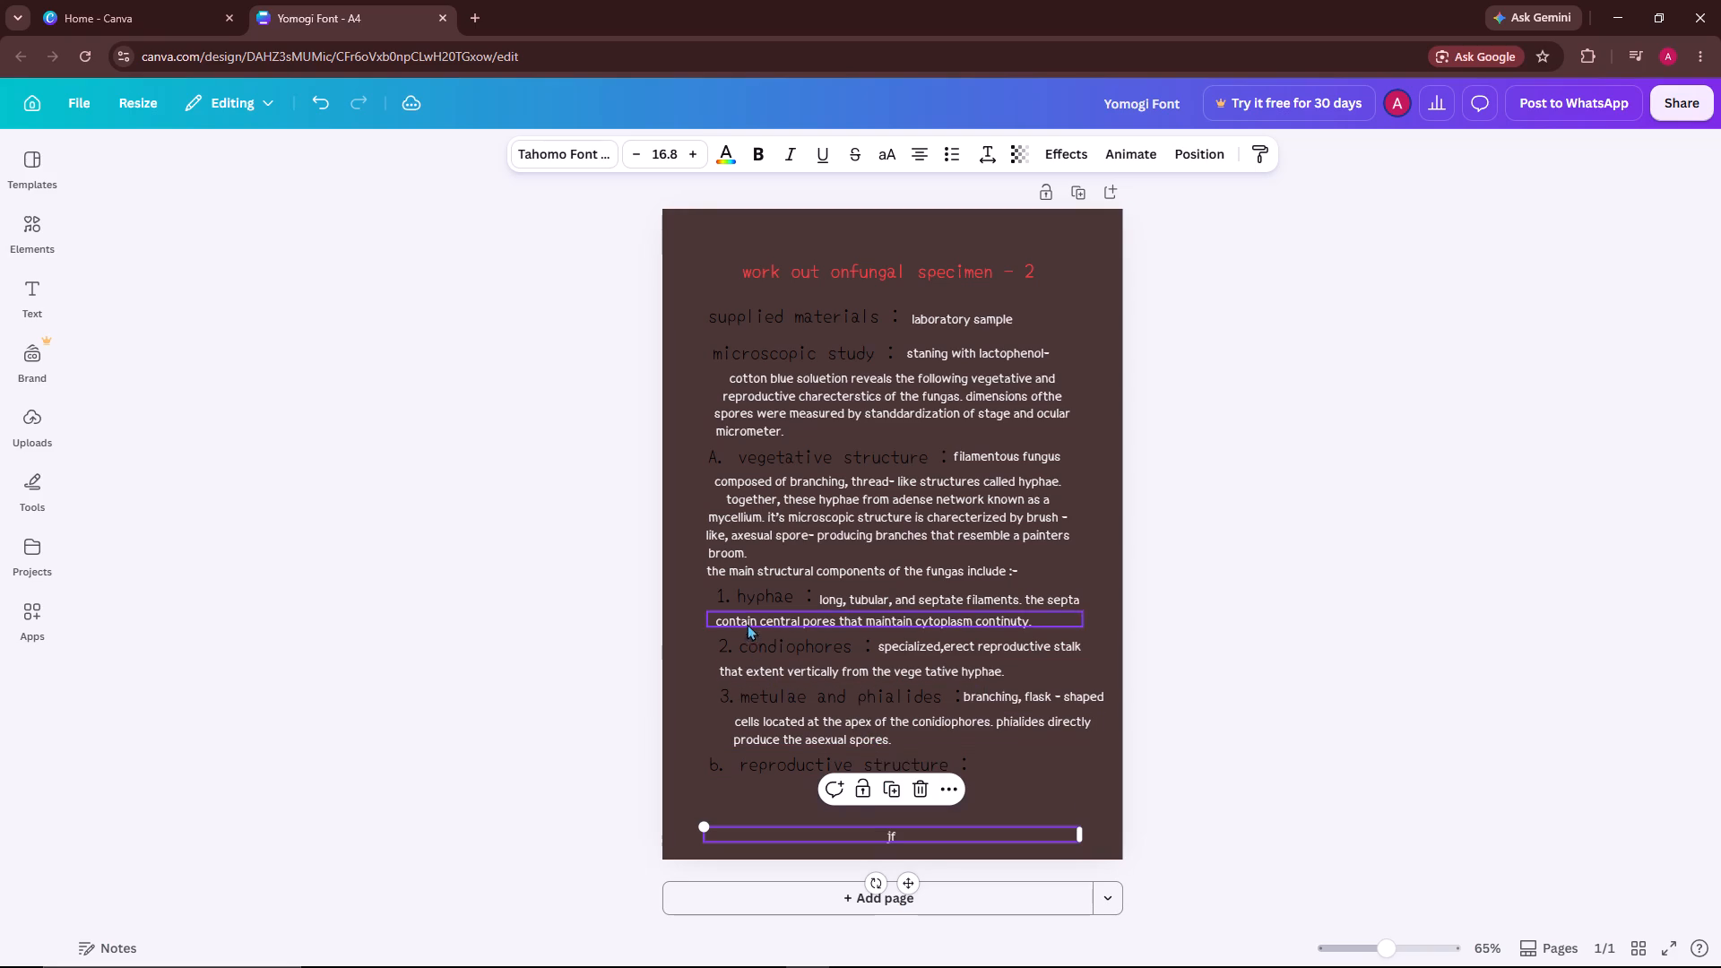
Duplicate the "1. hyphae :" heading and place the copy directly beneath the "b. reproductive structure :" heading.
left_click(760, 601)
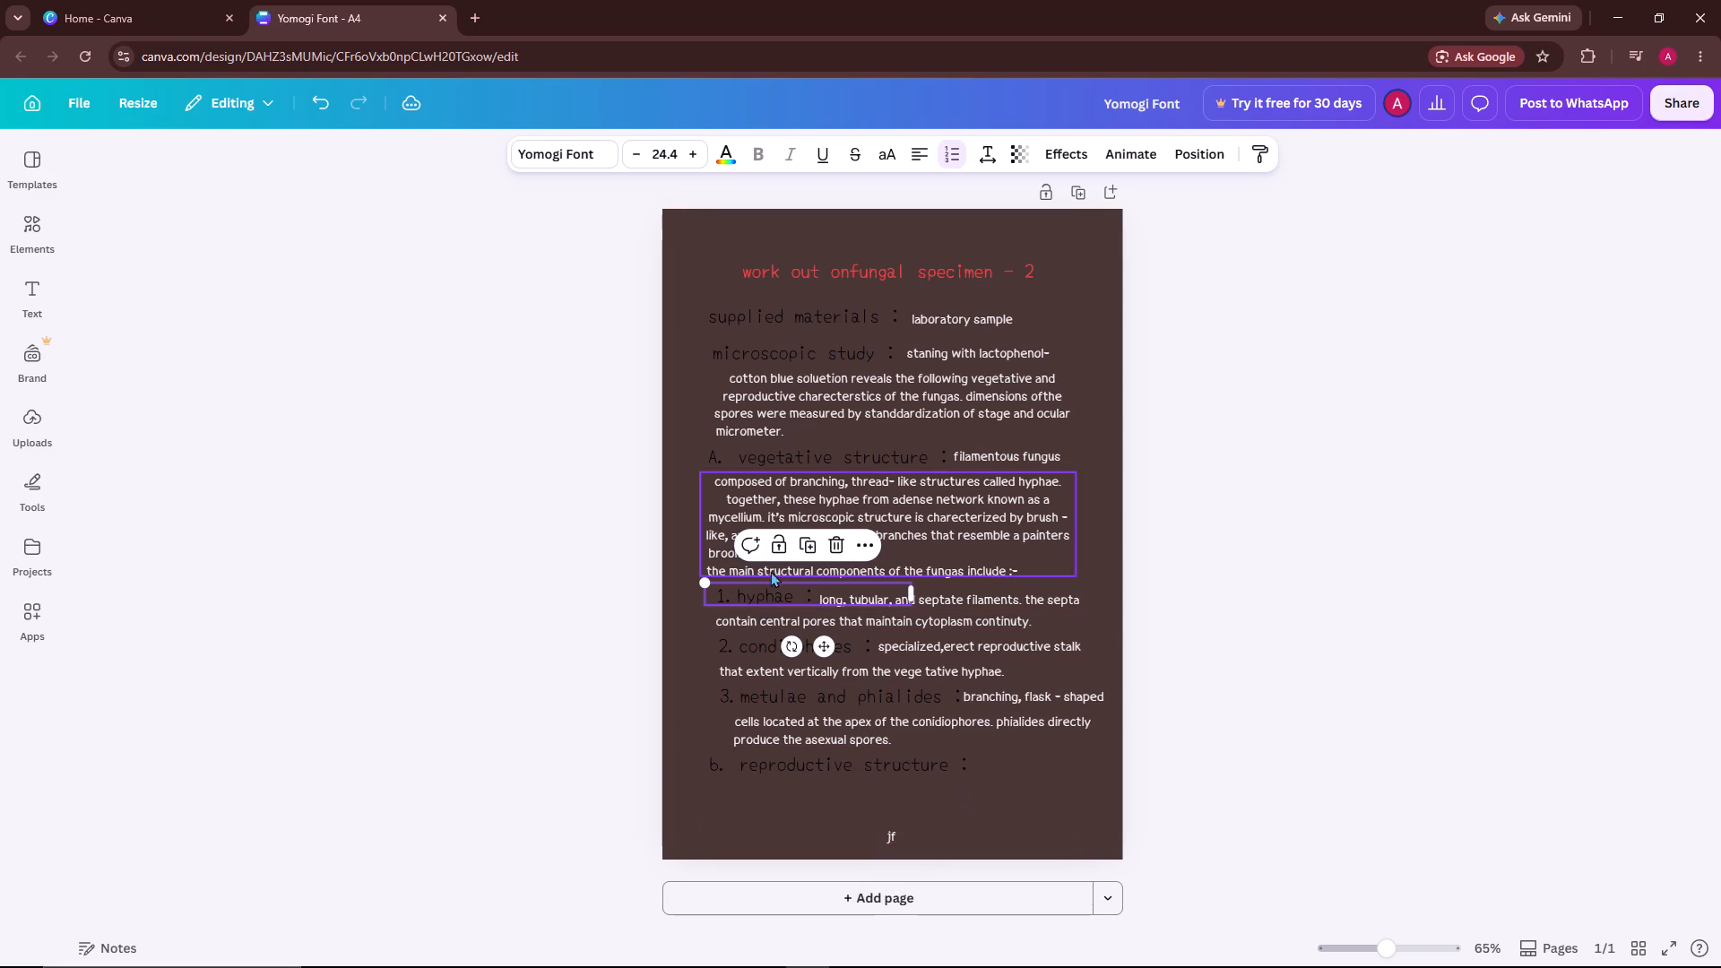
left_click(811, 548)
left_click_drag(818, 621, 813, 791)
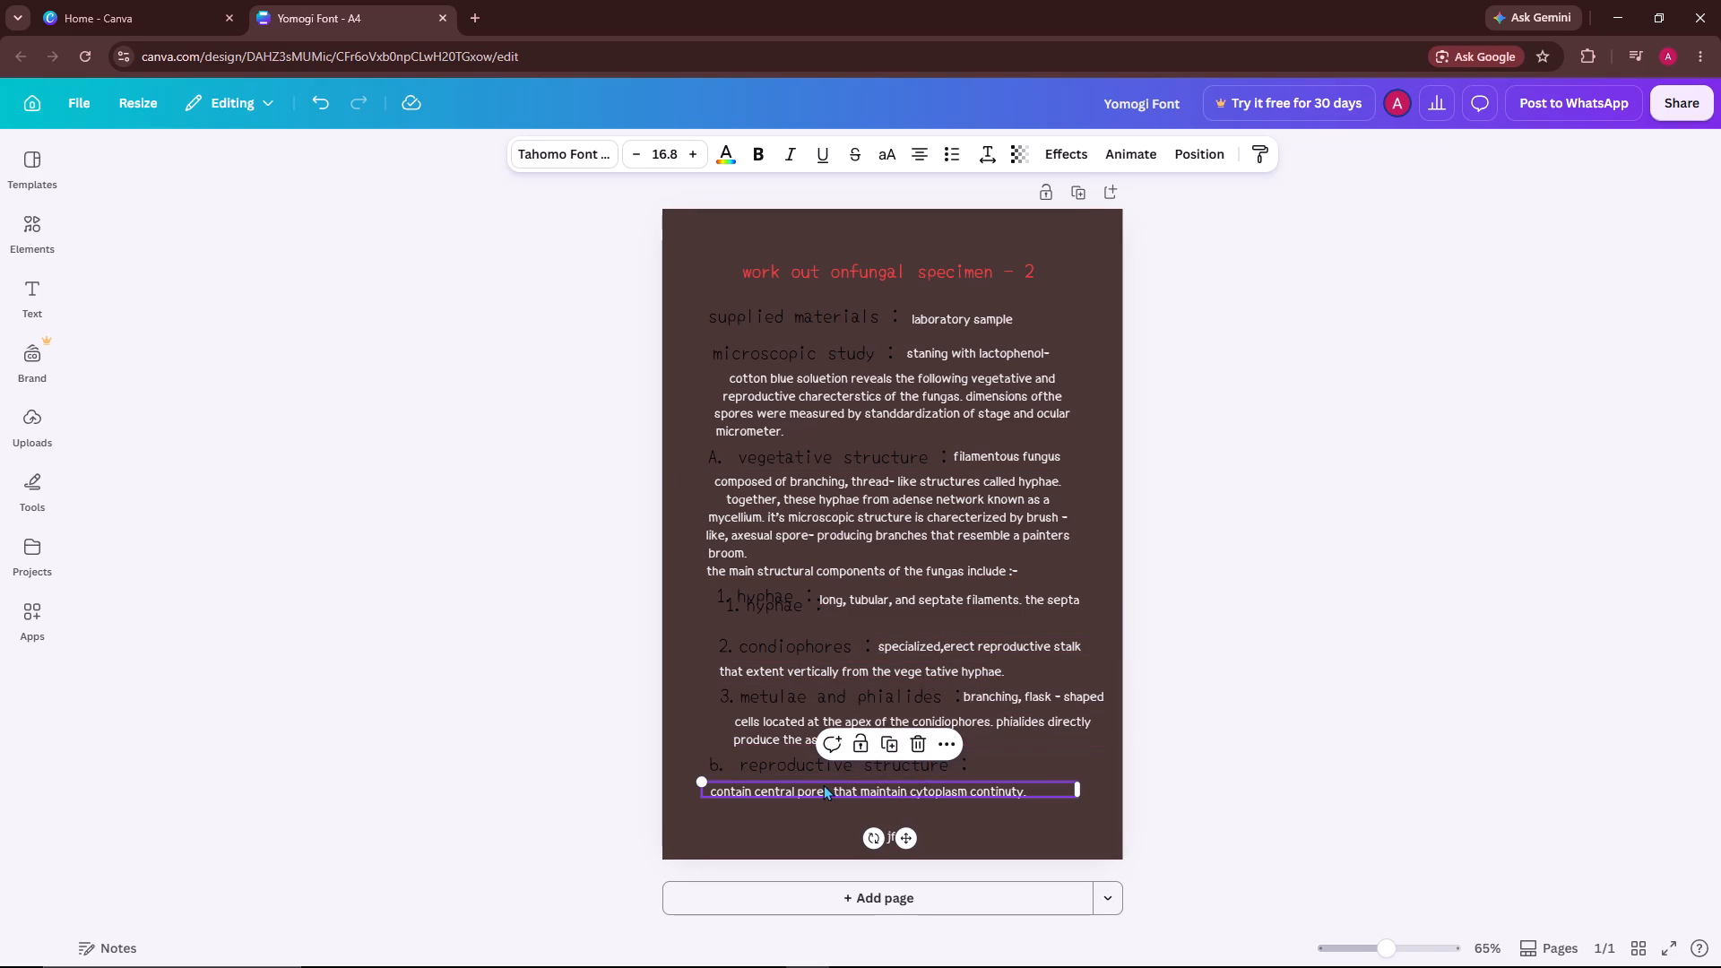
left_click_drag(823, 784, 840, 621)
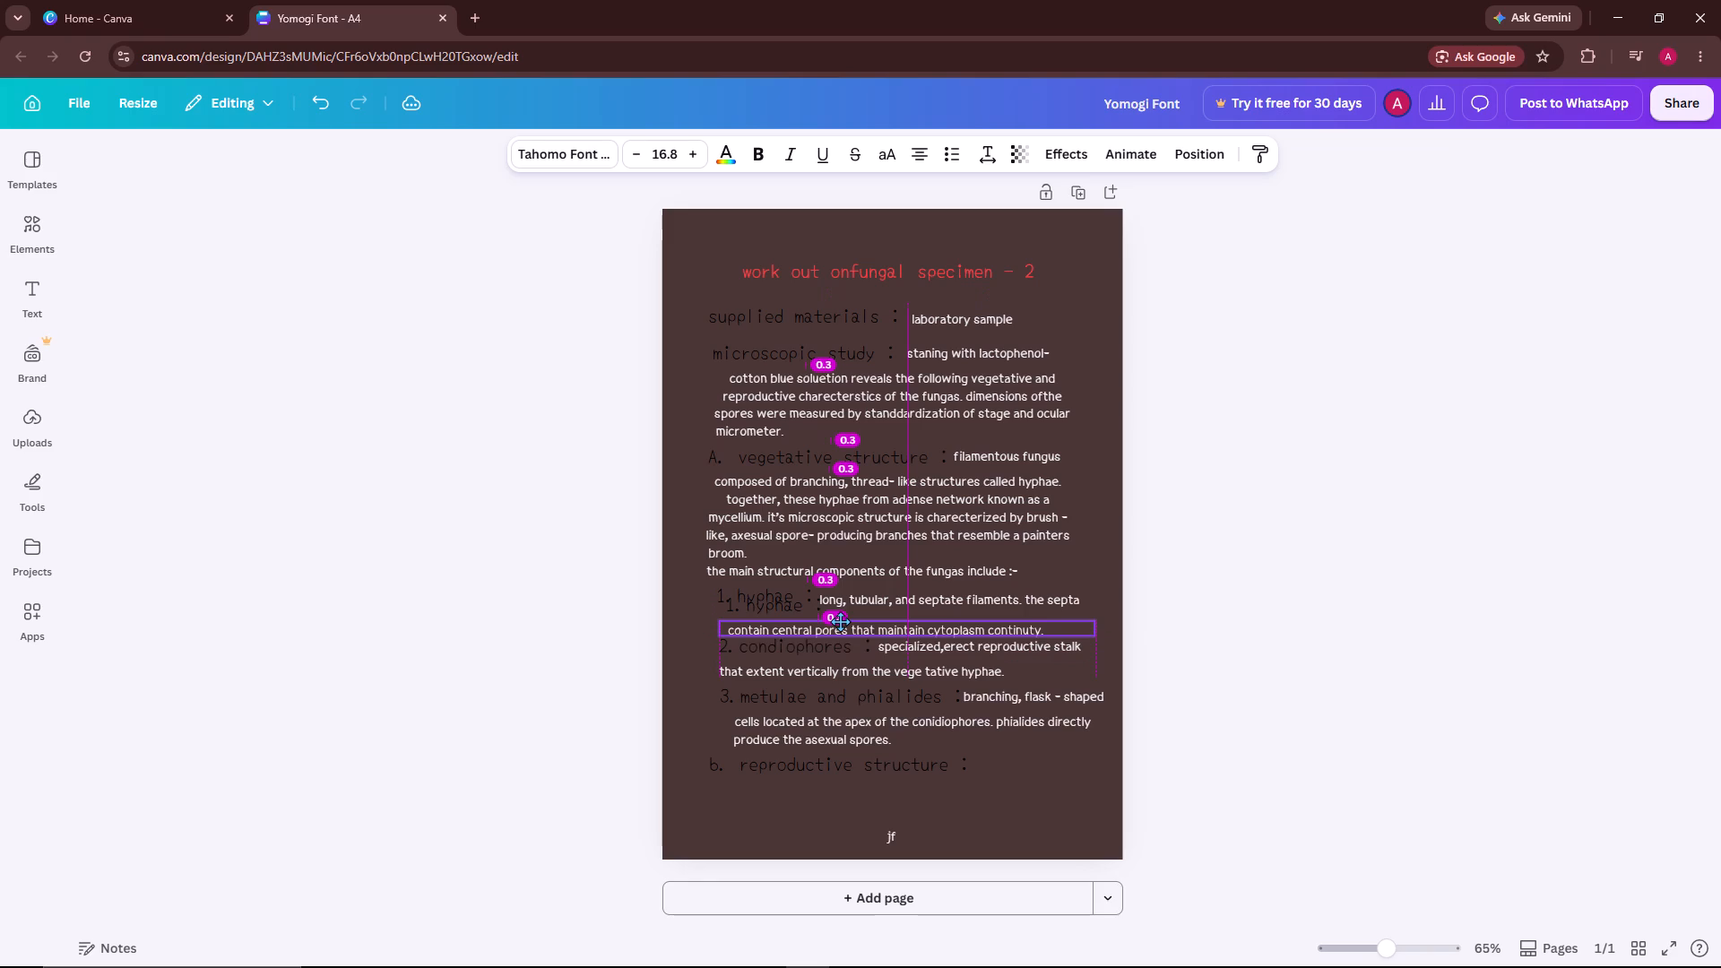
left_click_drag(840, 621, 840, 618)
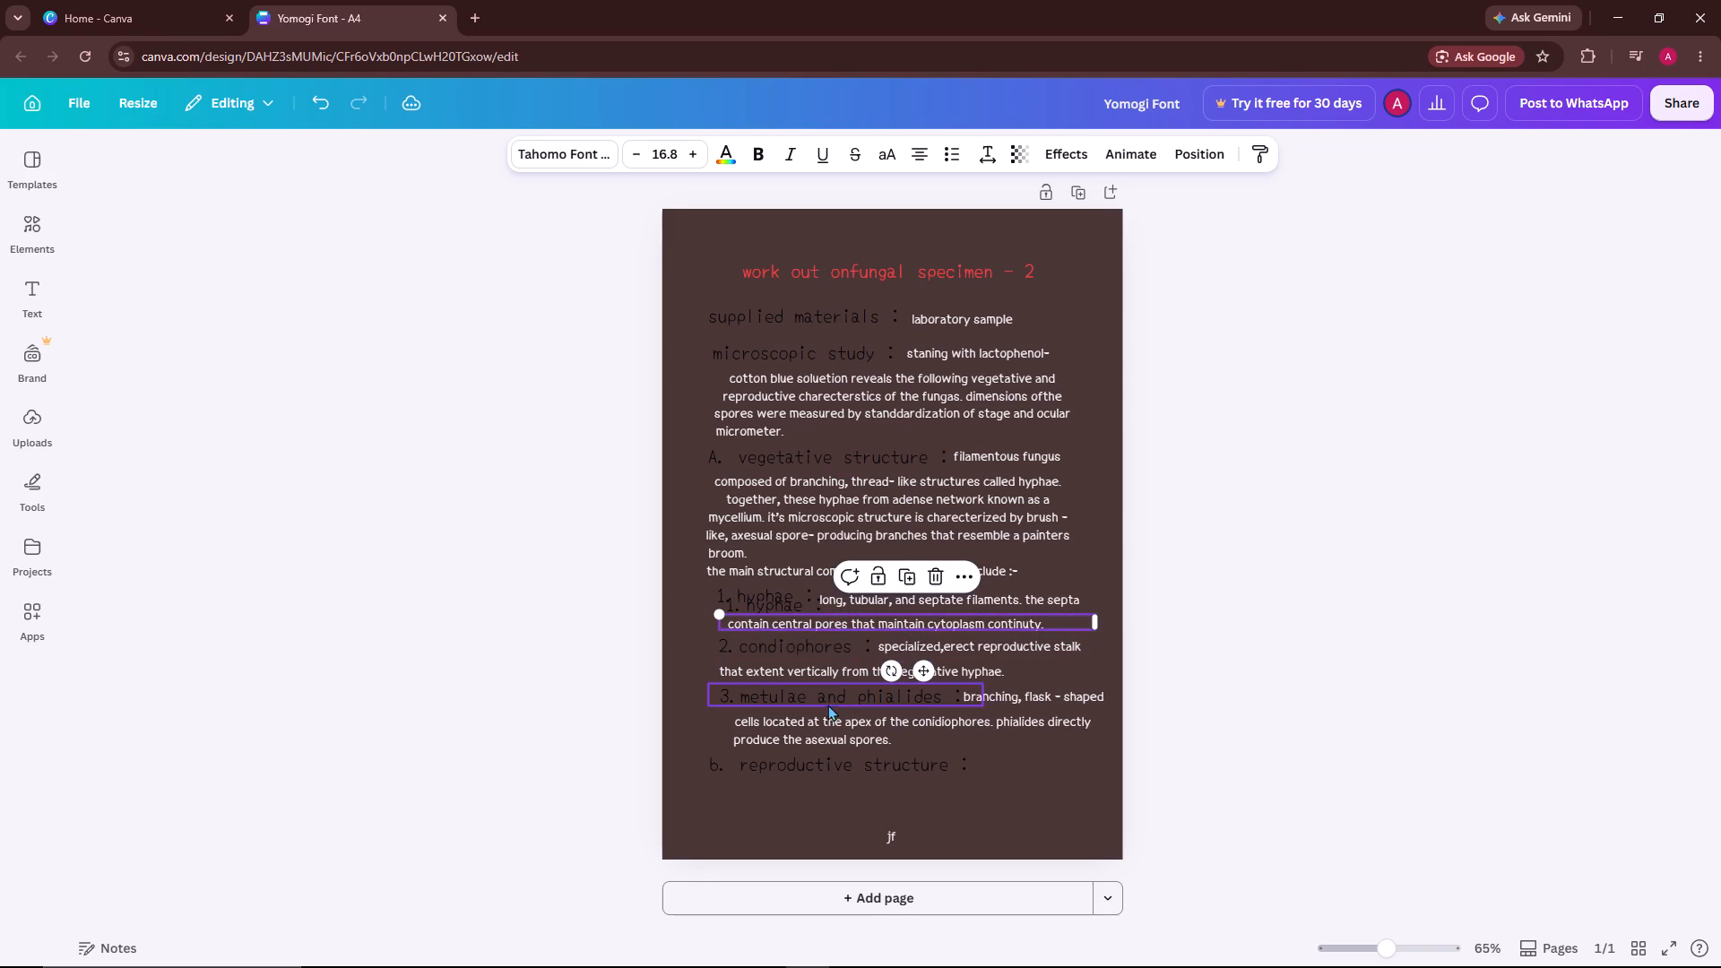
left_click(787, 608)
left_click_drag(787, 608, 787, 632)
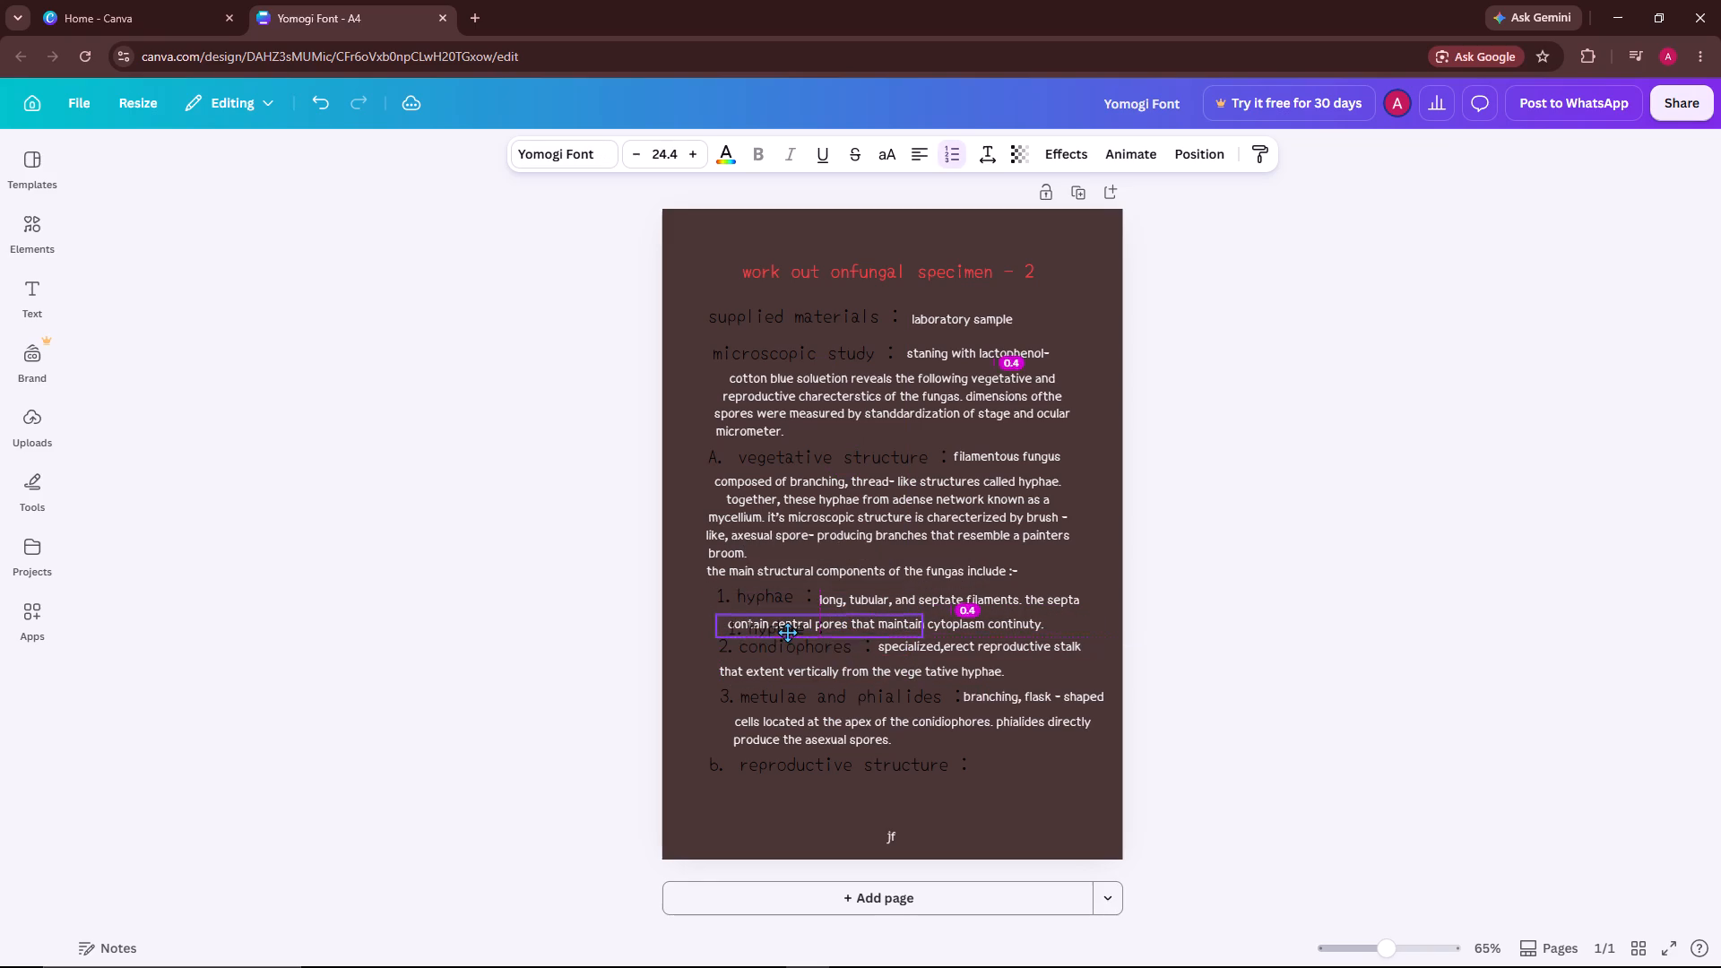
left_click_drag(787, 632, 781, 788)
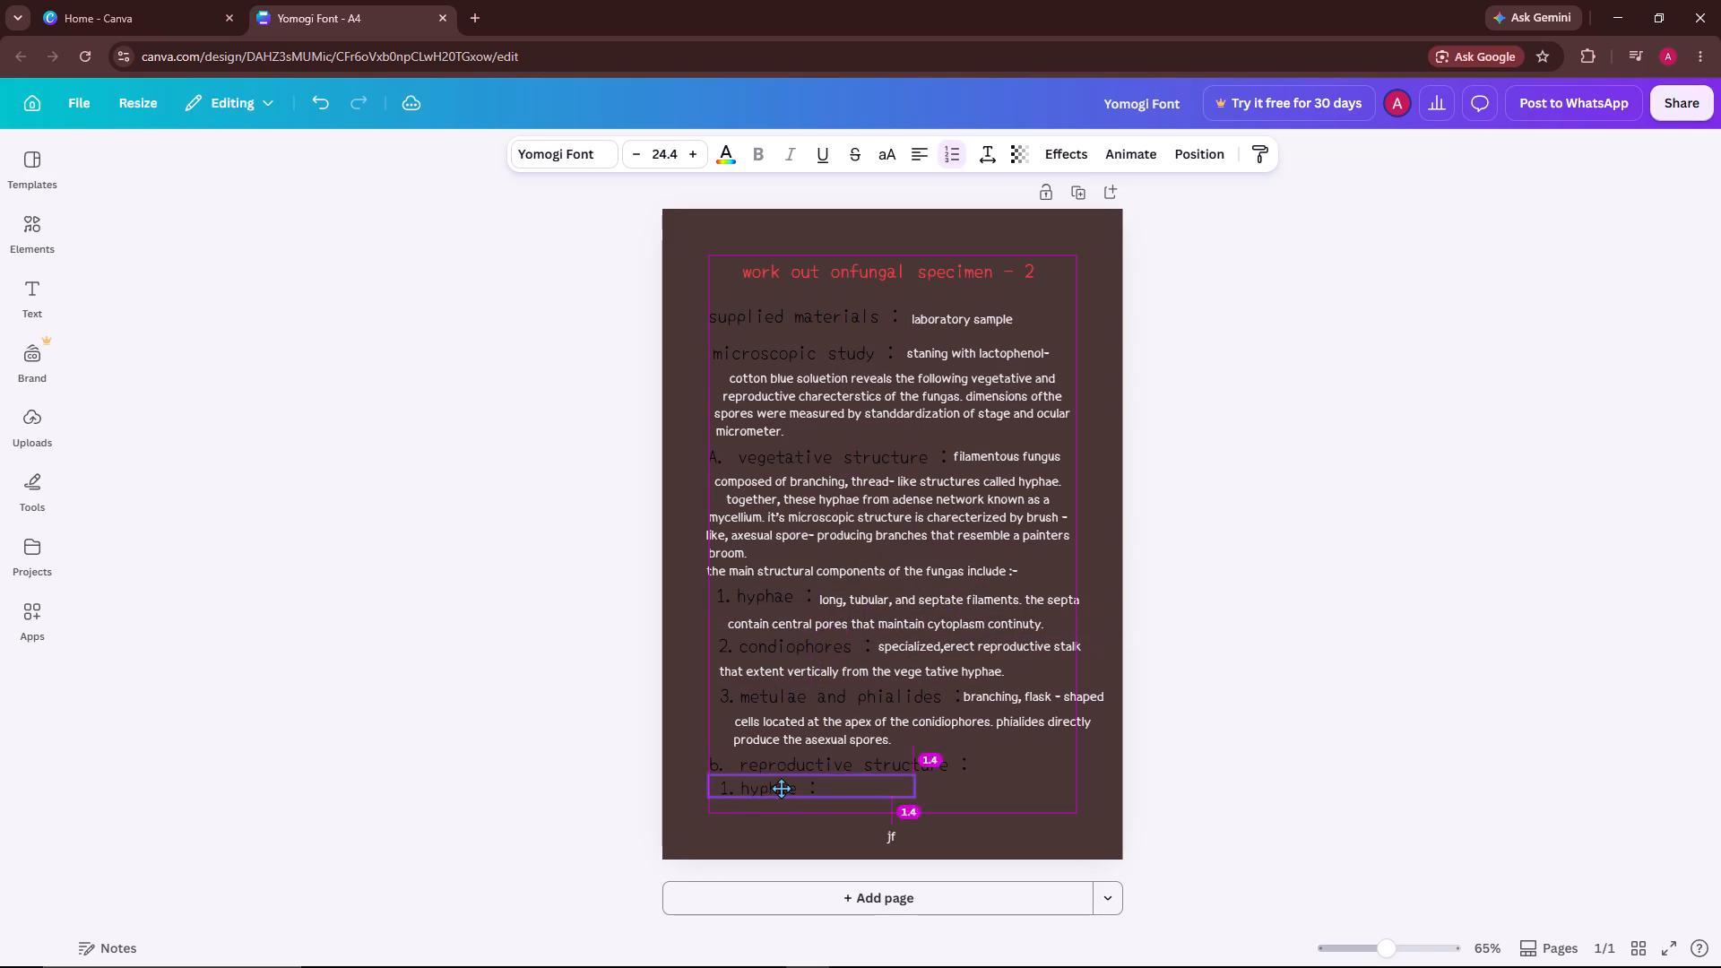
left_click_drag(781, 788, 767, 794)
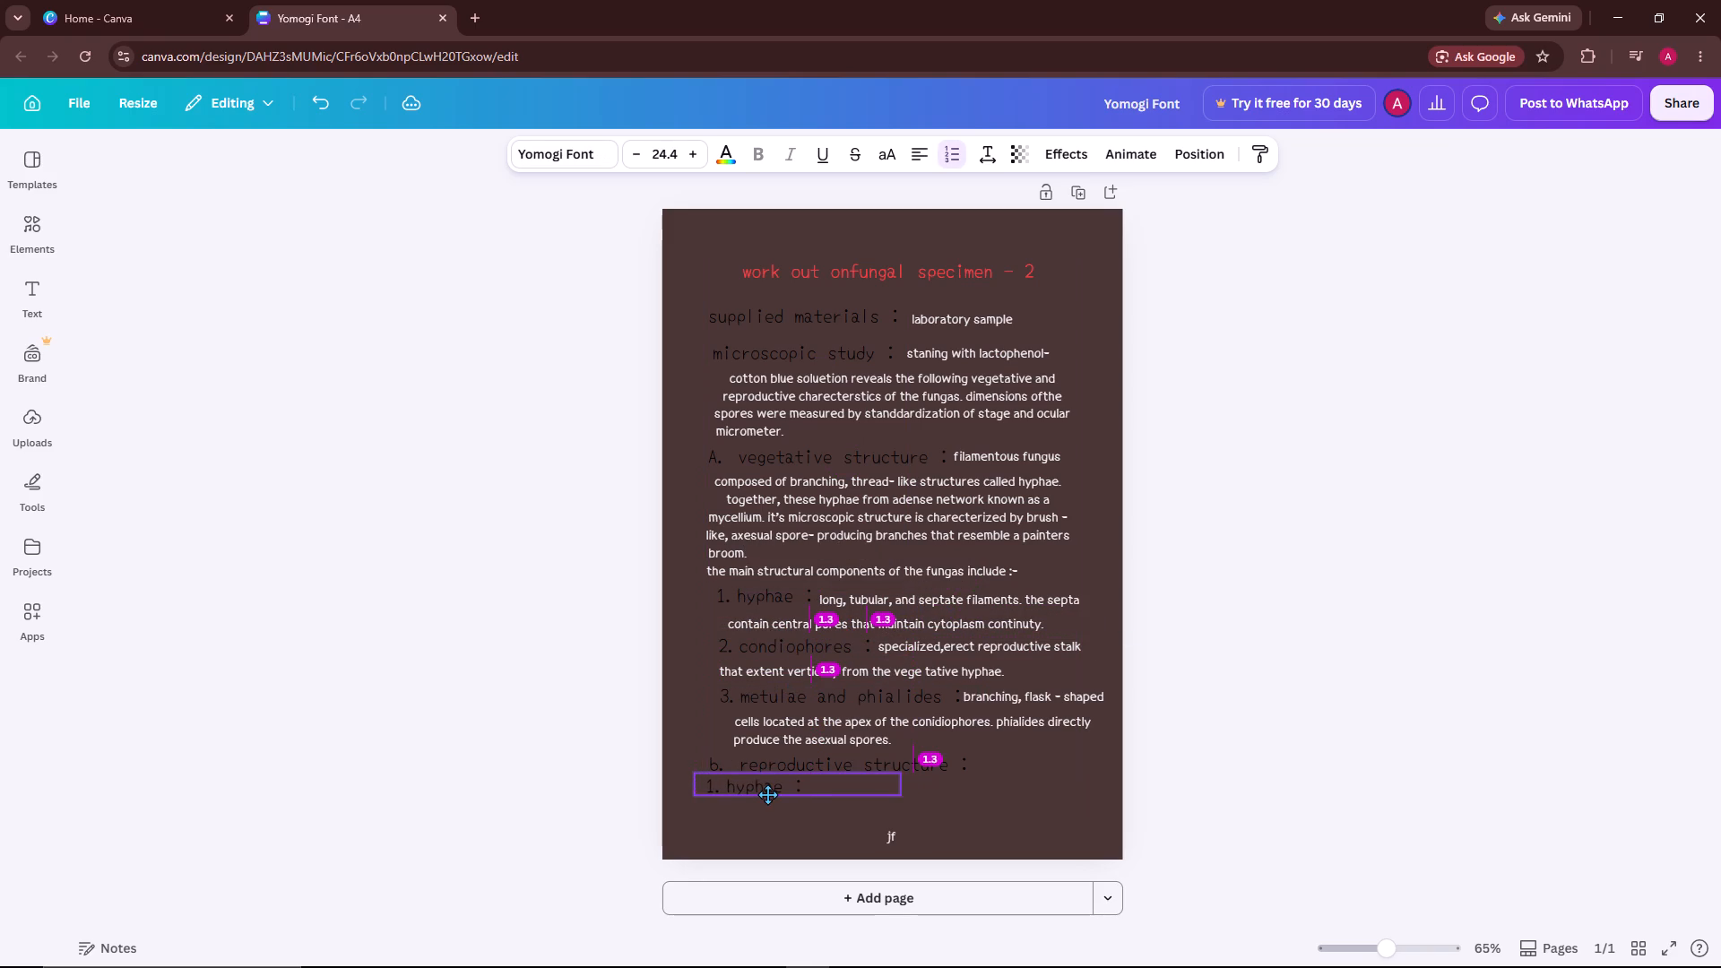
left_click_drag(767, 794, 772, 794)
Replace the copied hyphae heading, including its list number, with "conidia :".
left_click(774, 794)
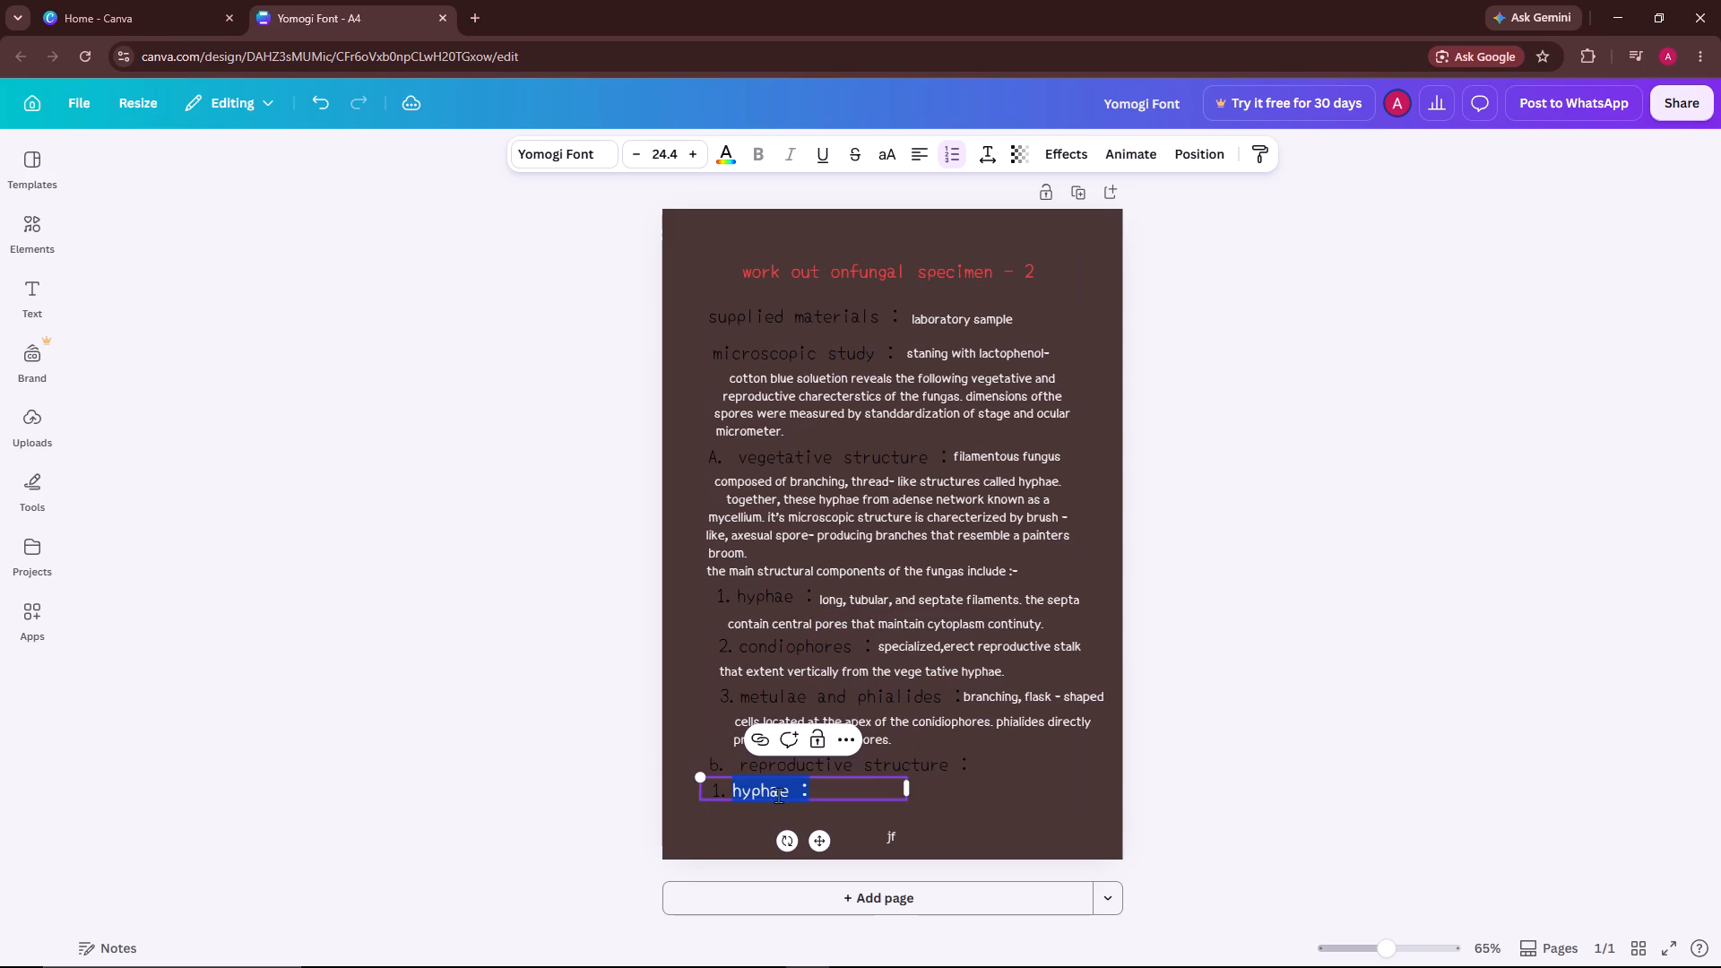
key("BackSpace")
key("BackSpace")
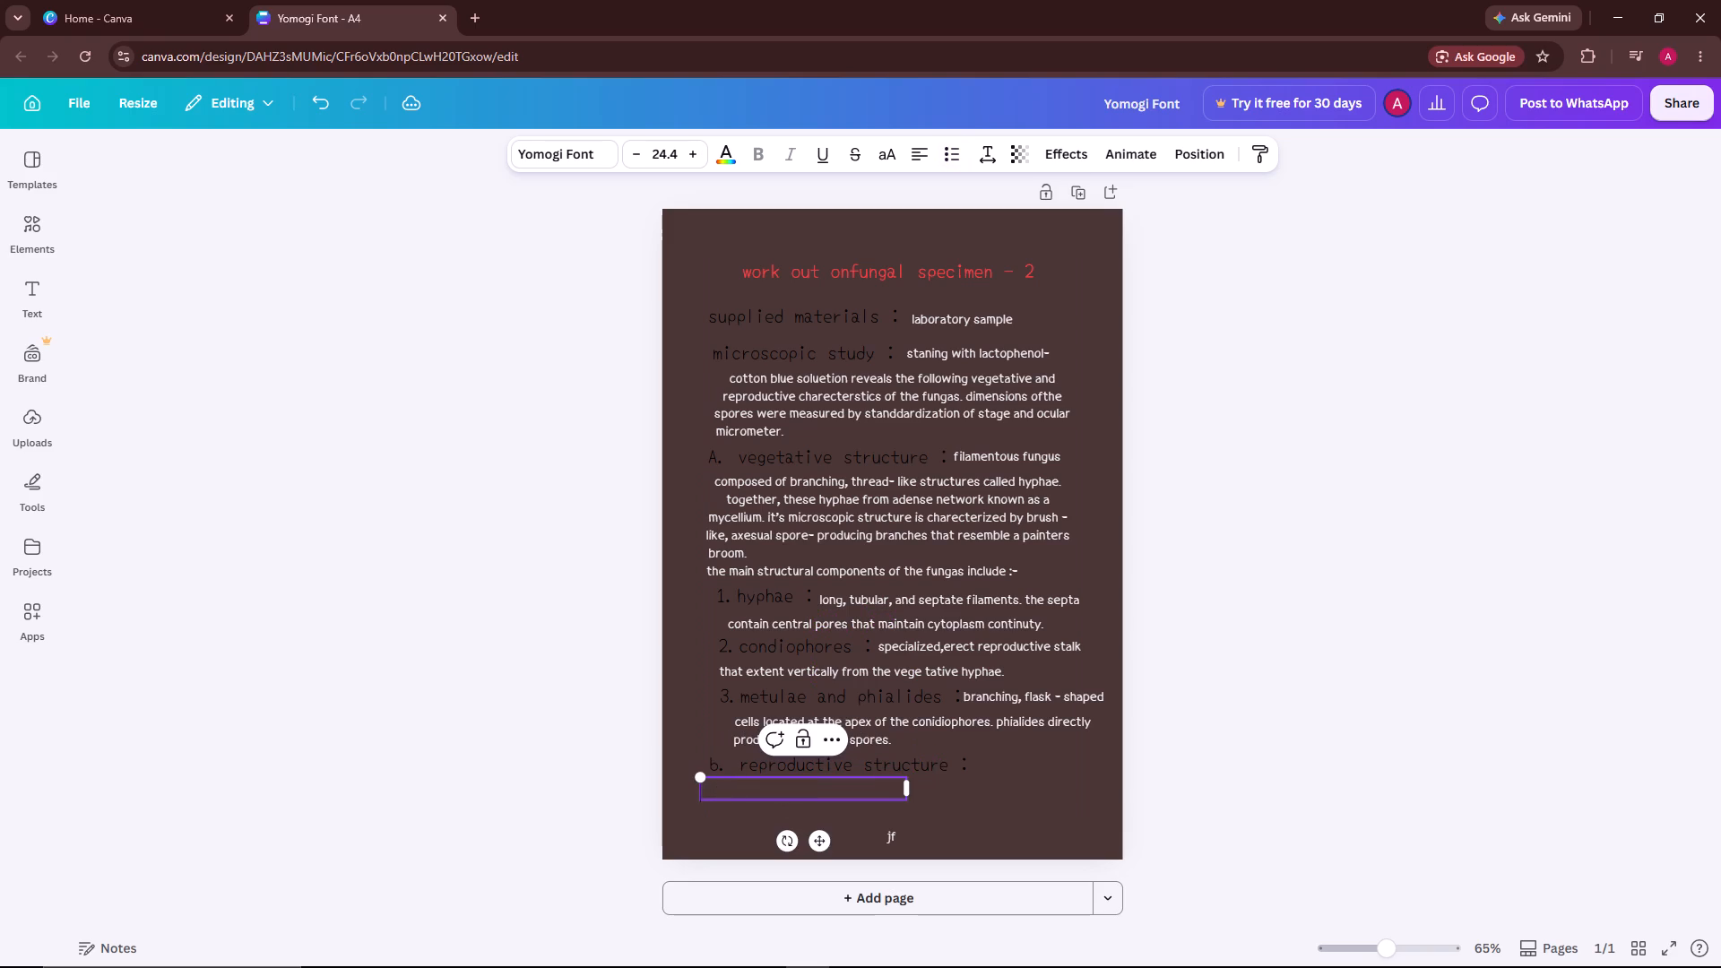
type("conid")
type("ia")
key("space")
key("shift+colon")
left_click(983, 822)
Duplicate the "cells located at the apex" text, place the copy beside "conidia :", and narrow its box to fit within the page.
left_click(942, 741)
left_click(907, 677)
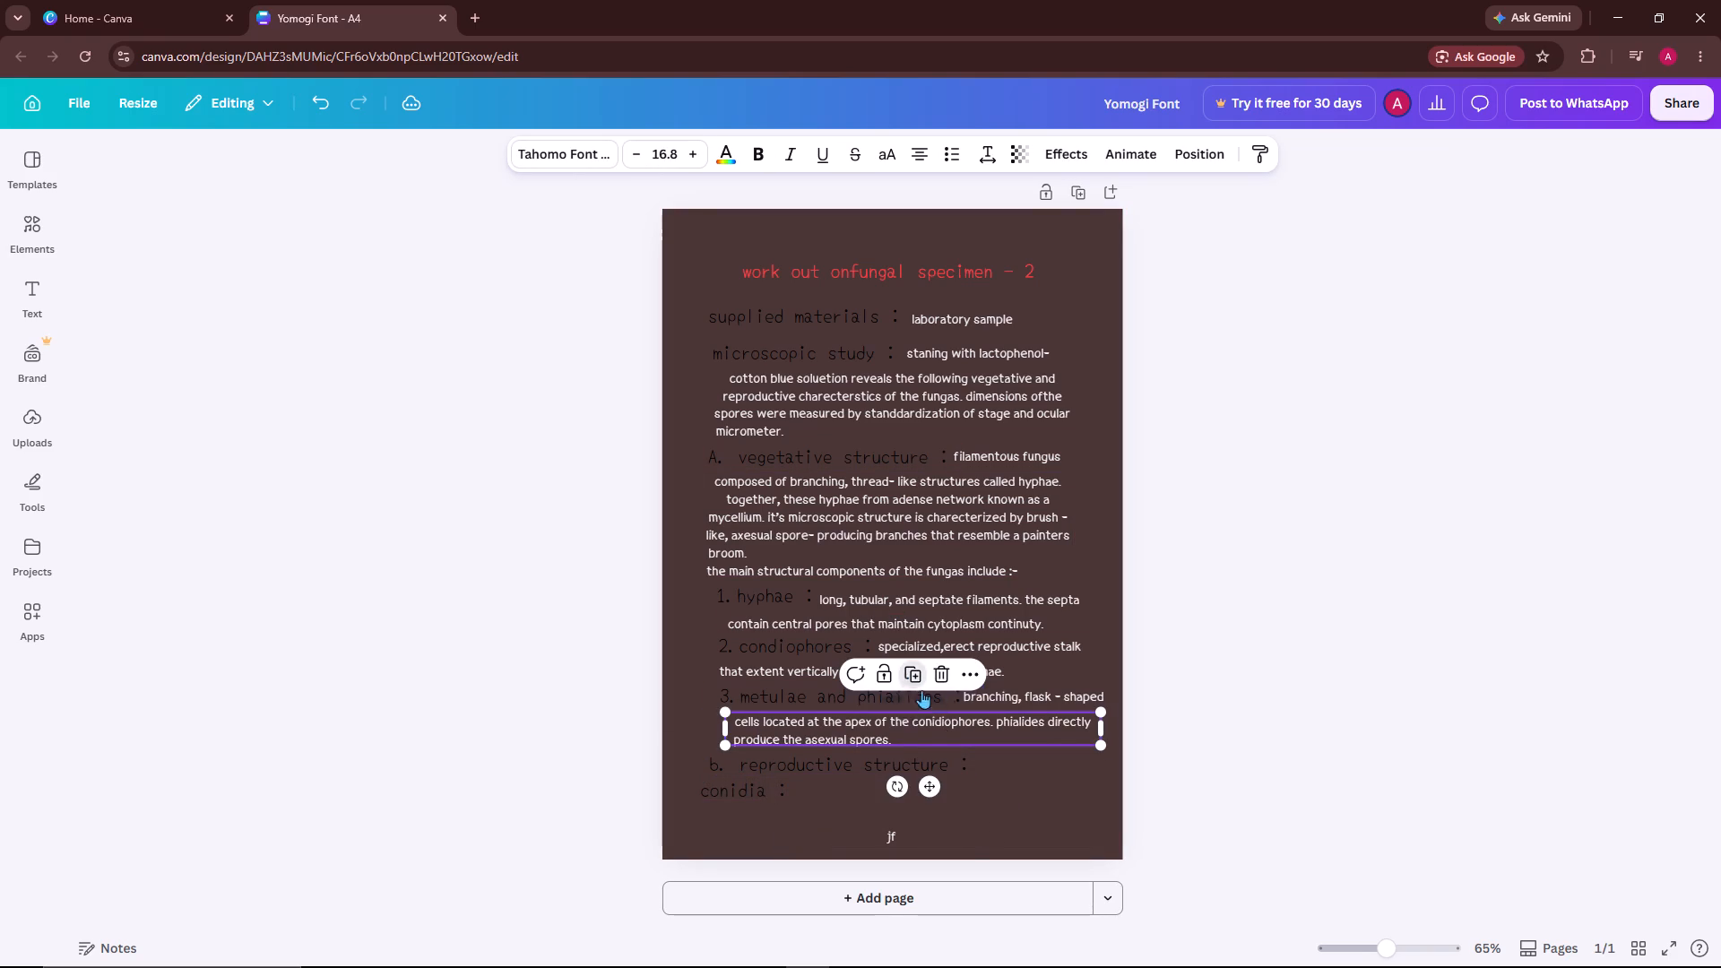
left_click_drag(912, 739, 958, 790)
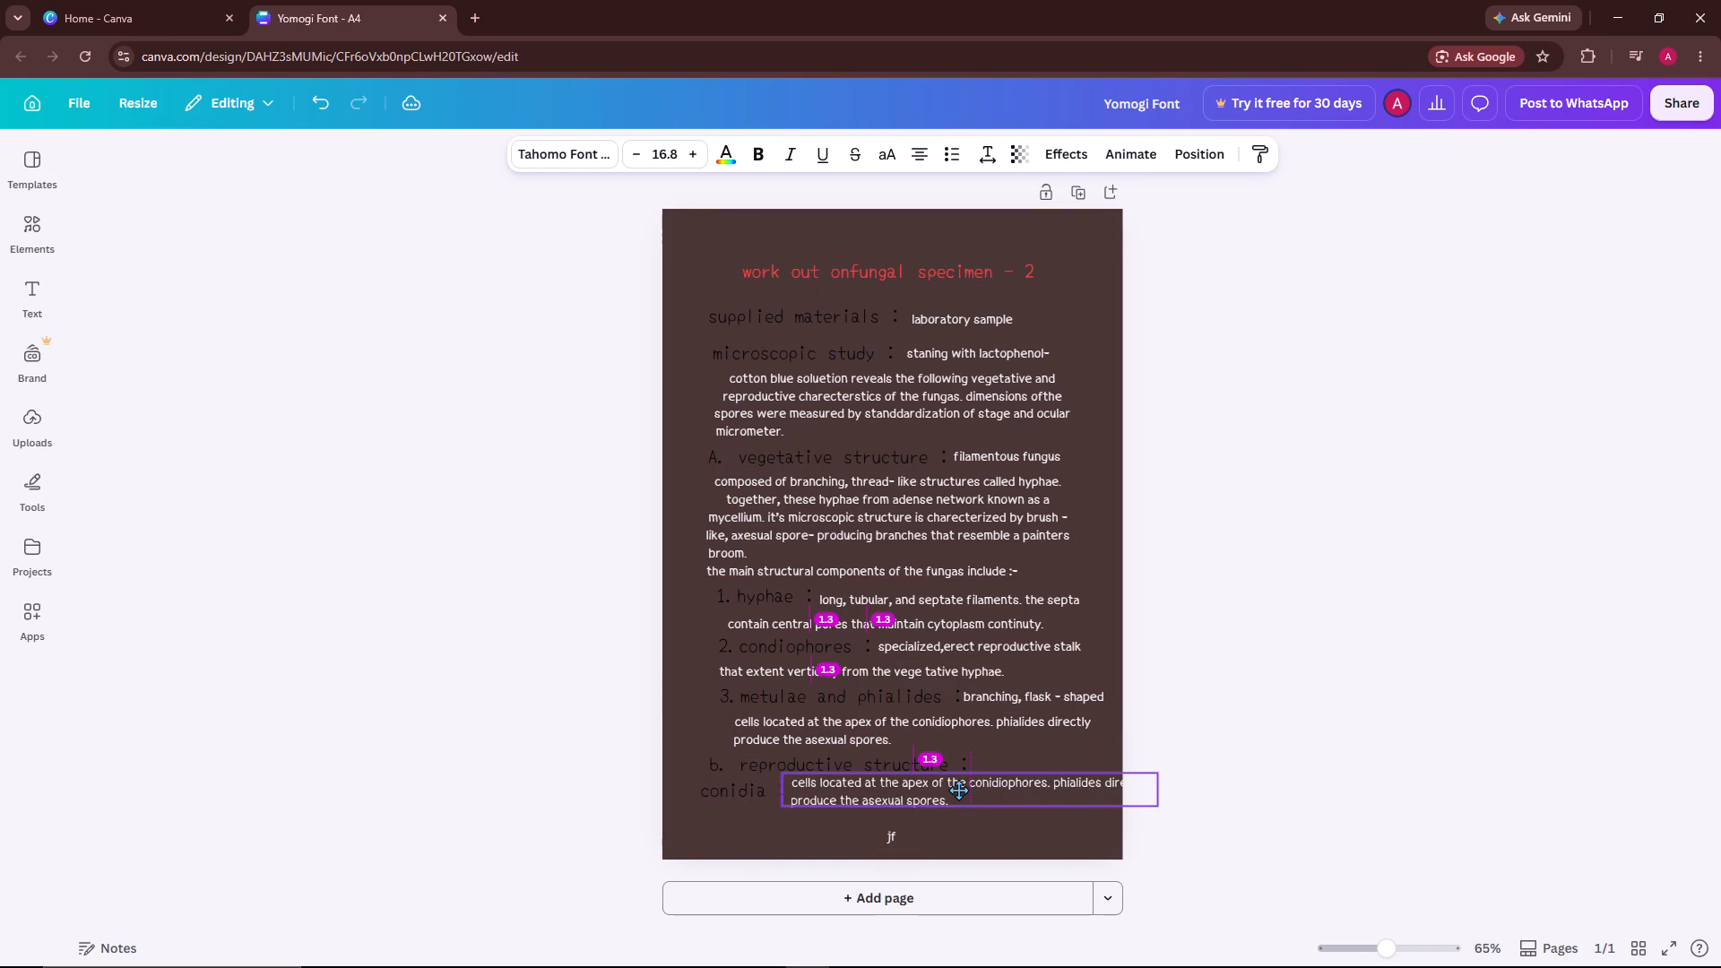
left_click_drag(958, 790, 958, 799)
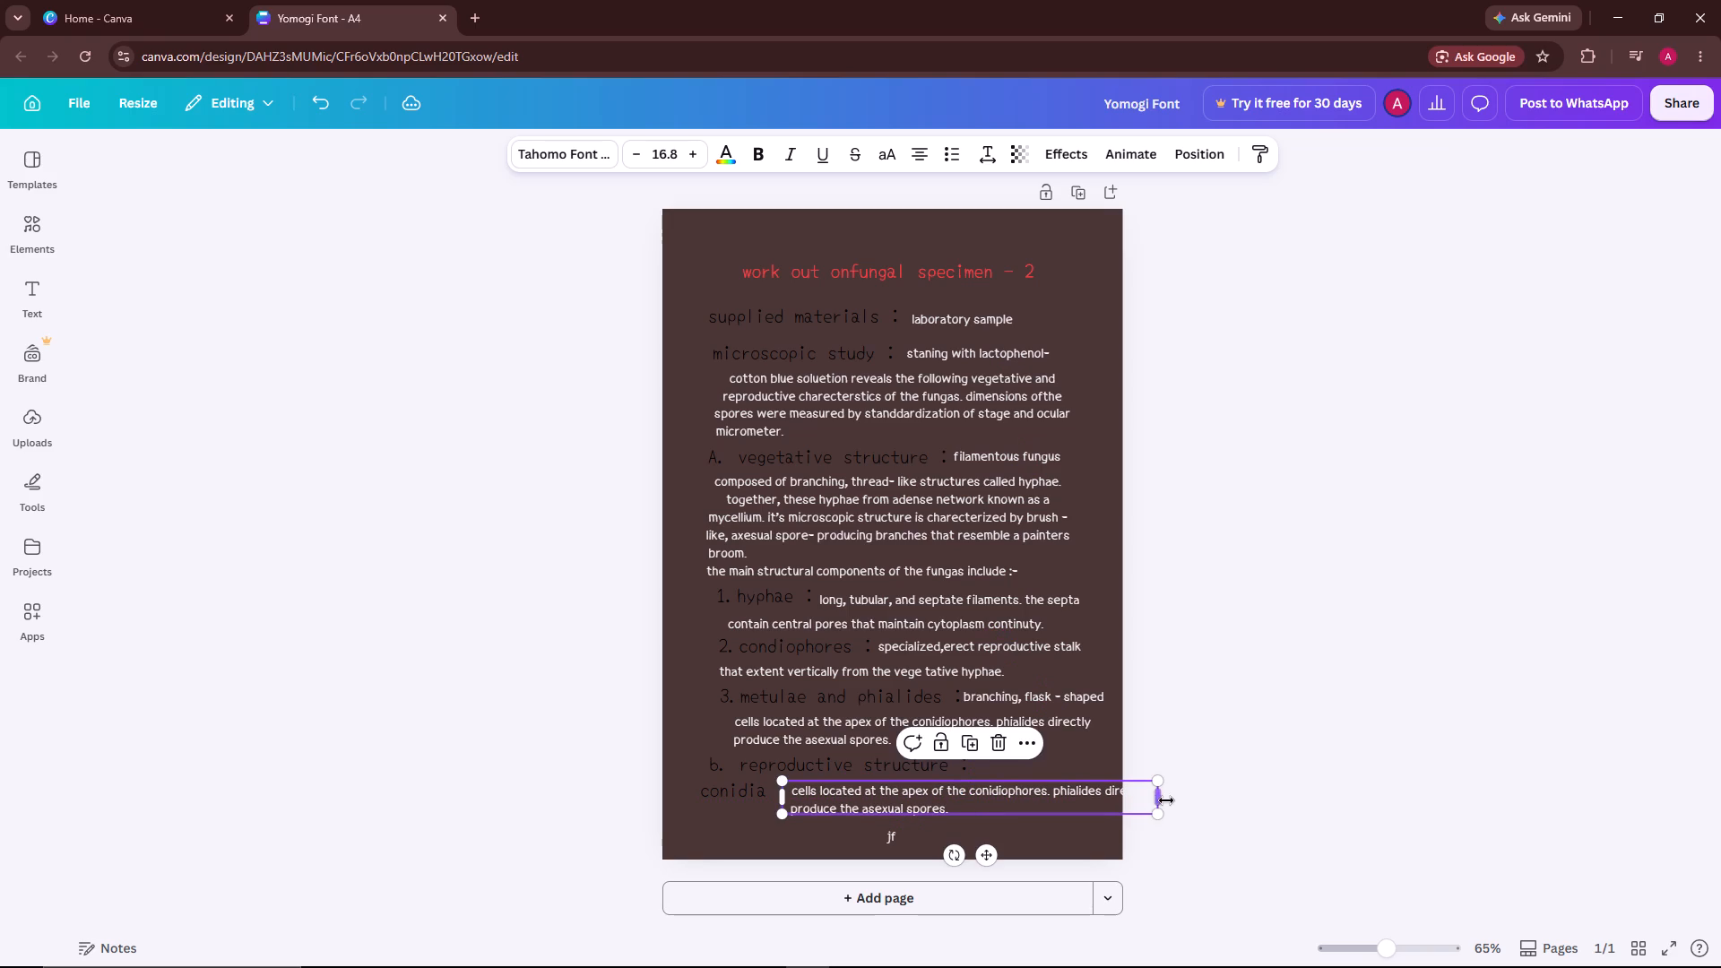
left_click_drag(1162, 800, 1096, 807)
Replace the copied text beside "conidia :" with "small, spherical, or oval asexual spores produced in long".
left_click(1061, 792)
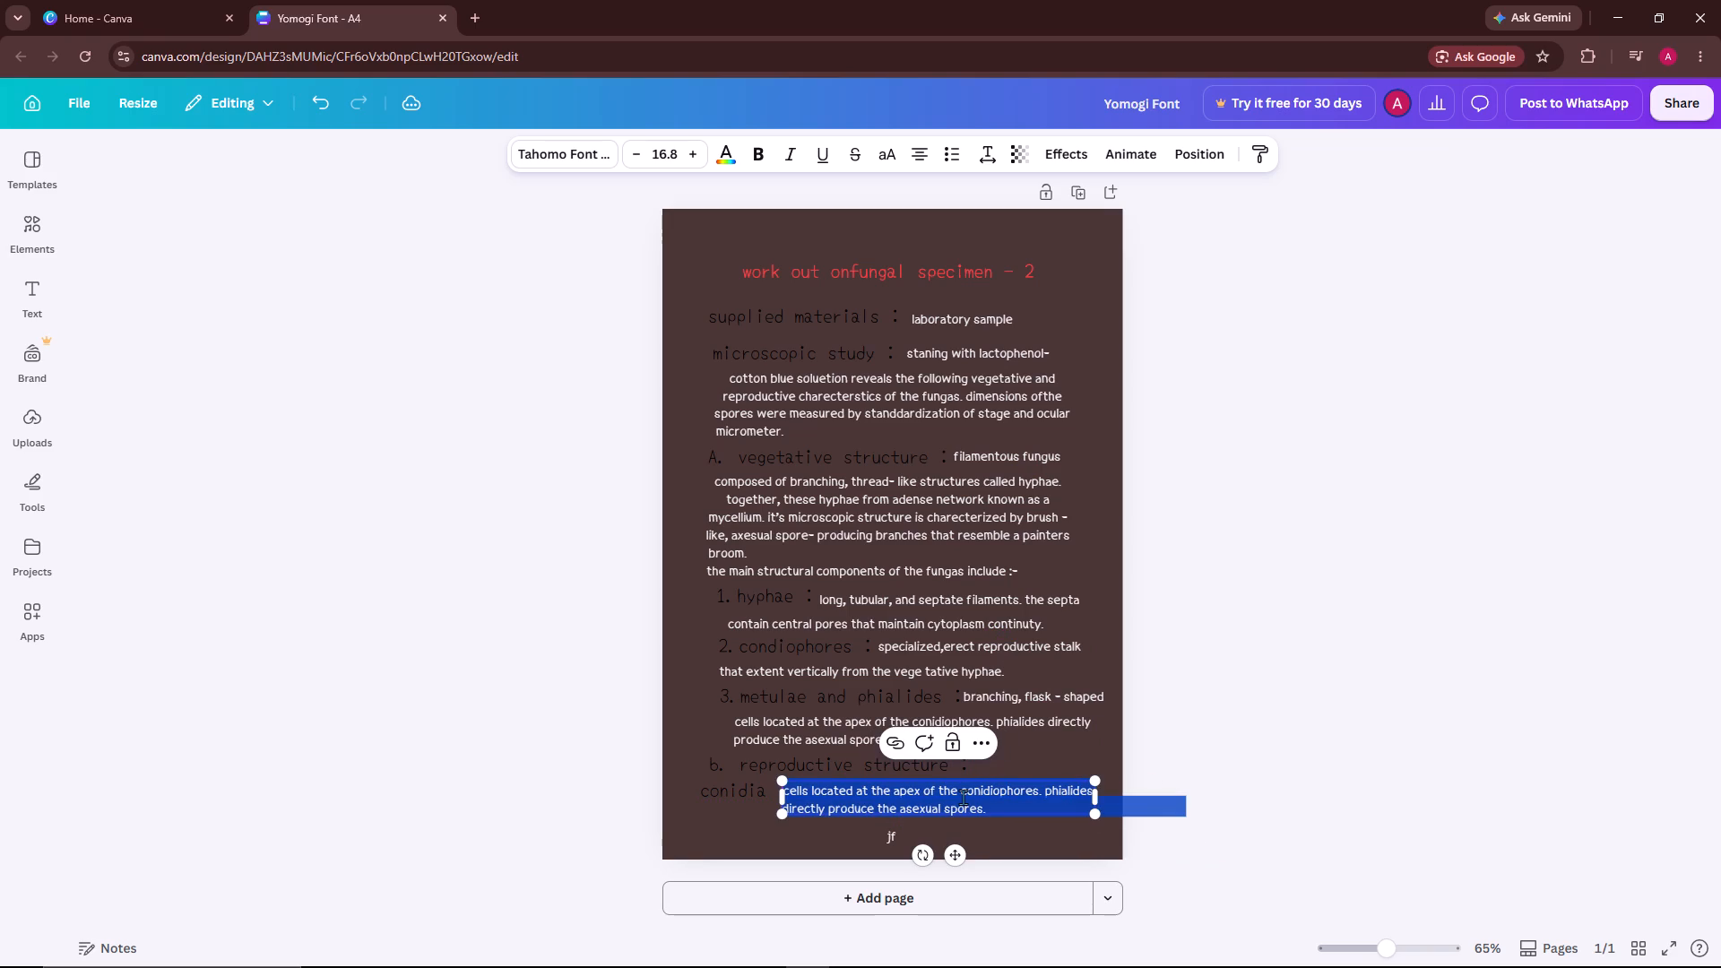
key("BackSpace")
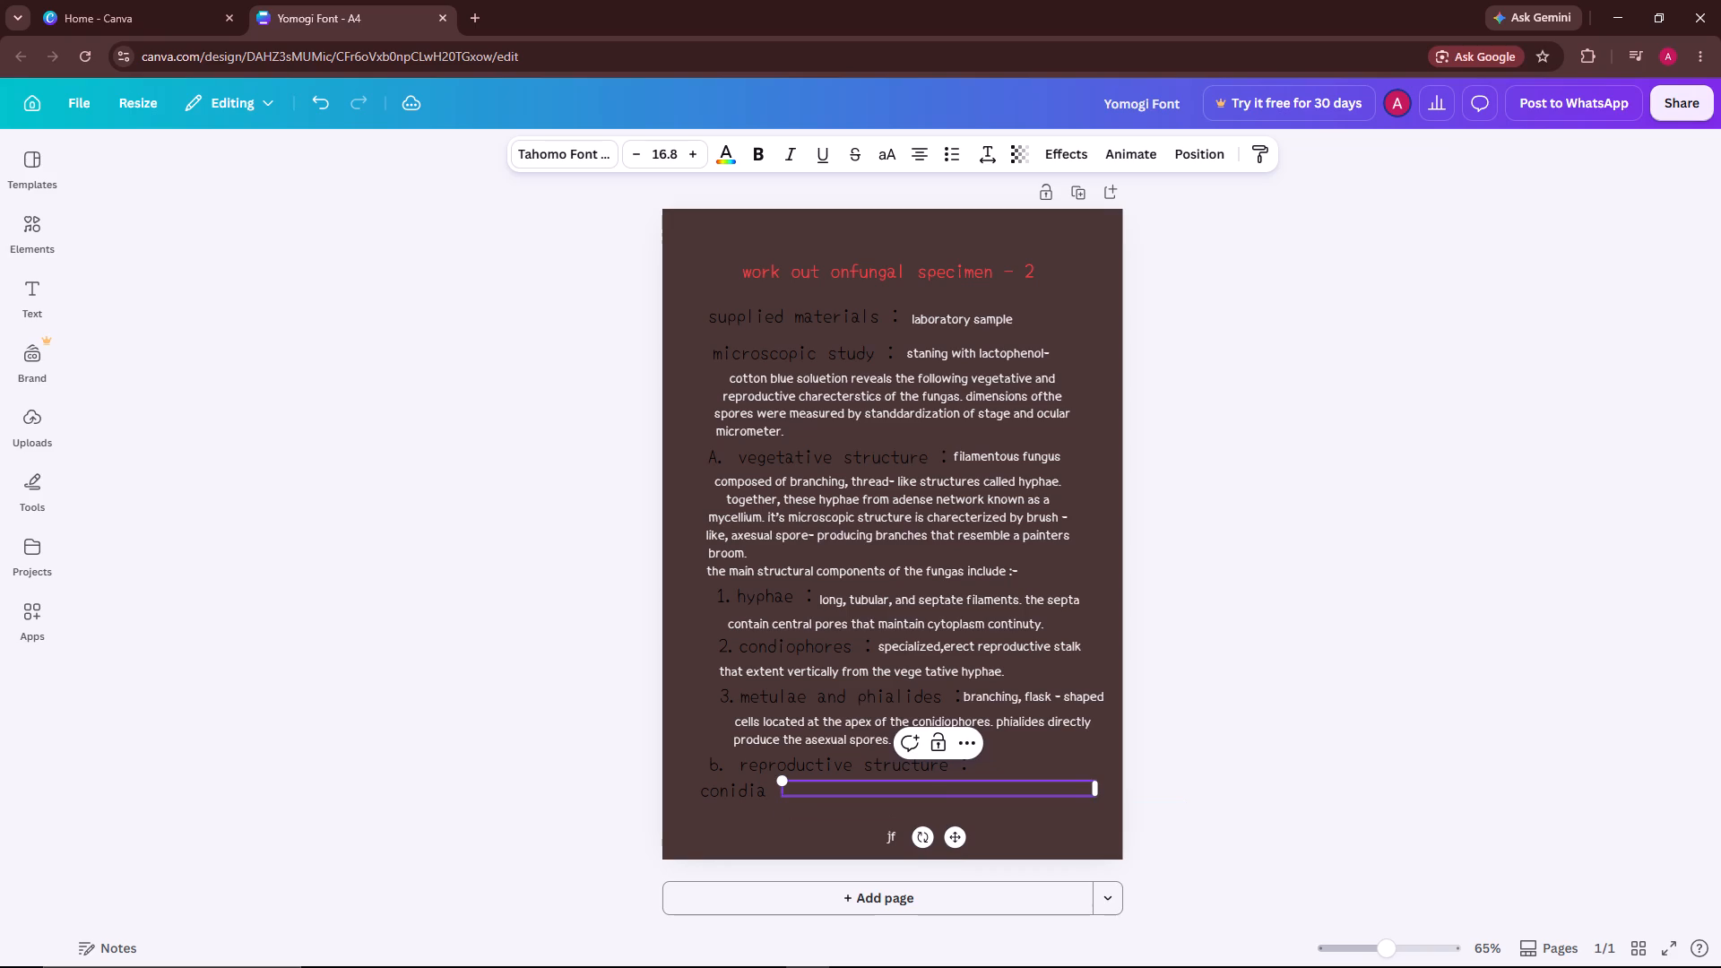
type("sma")
type("ll")
type(",")
key("space")
type("spheri")
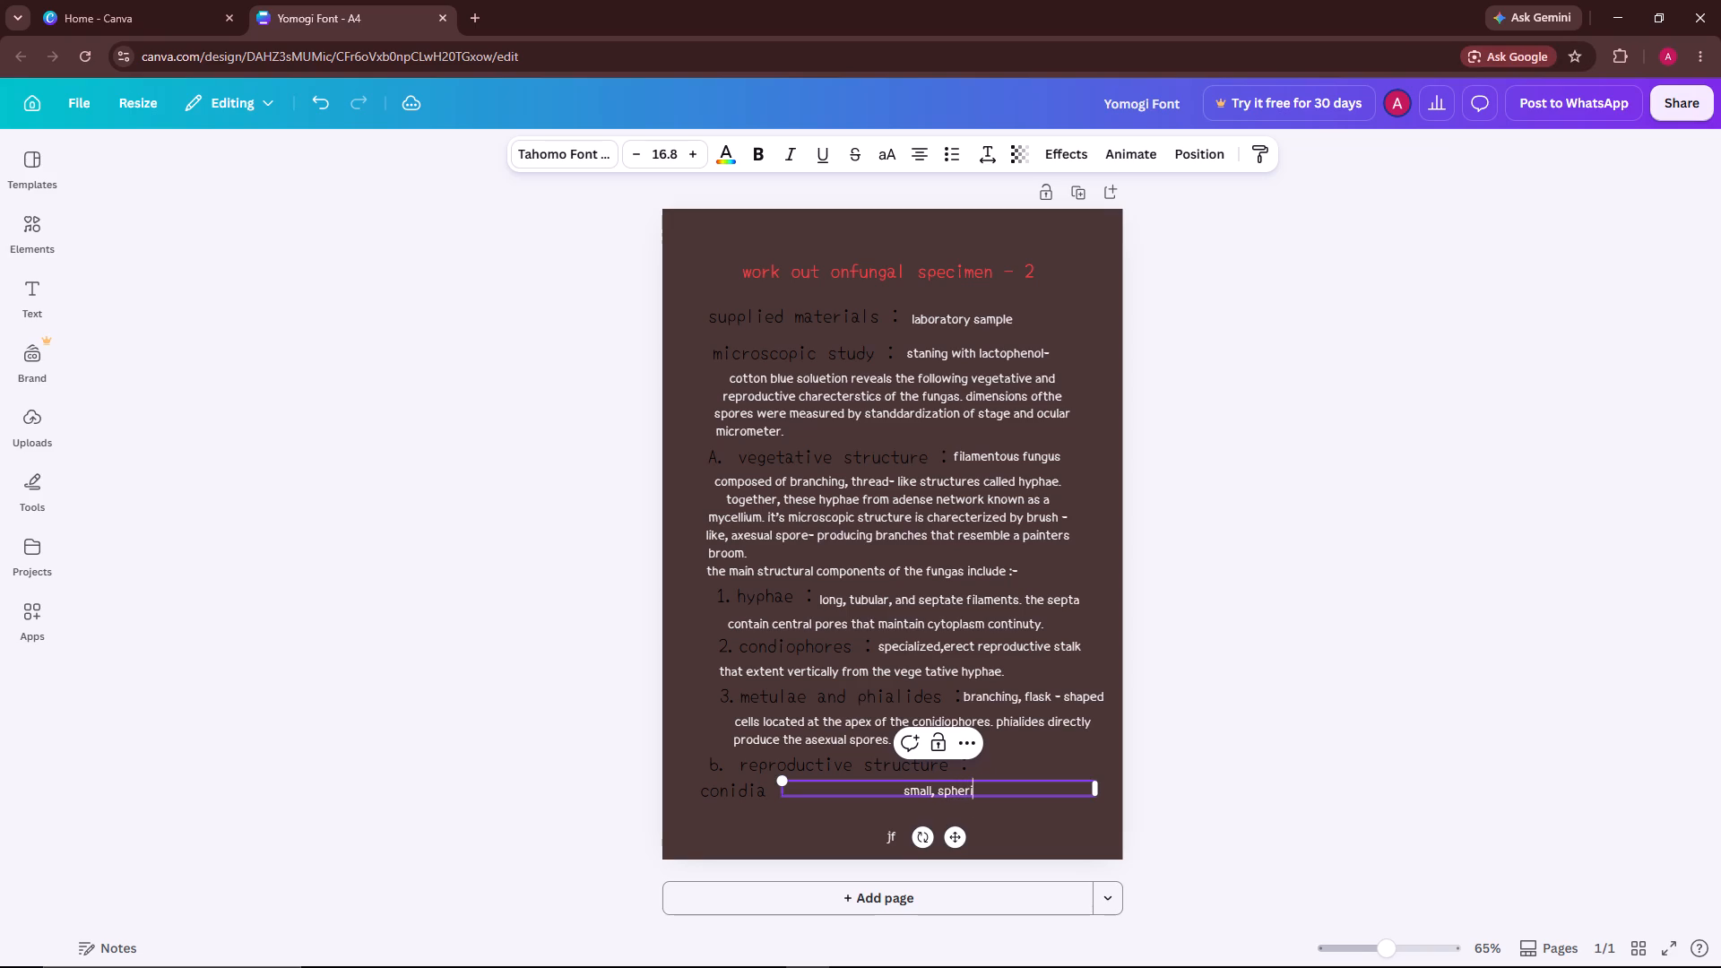
type("cal")
type(", p")
key("BackSpace")
type("or oval")
key("space")
type("asexual")
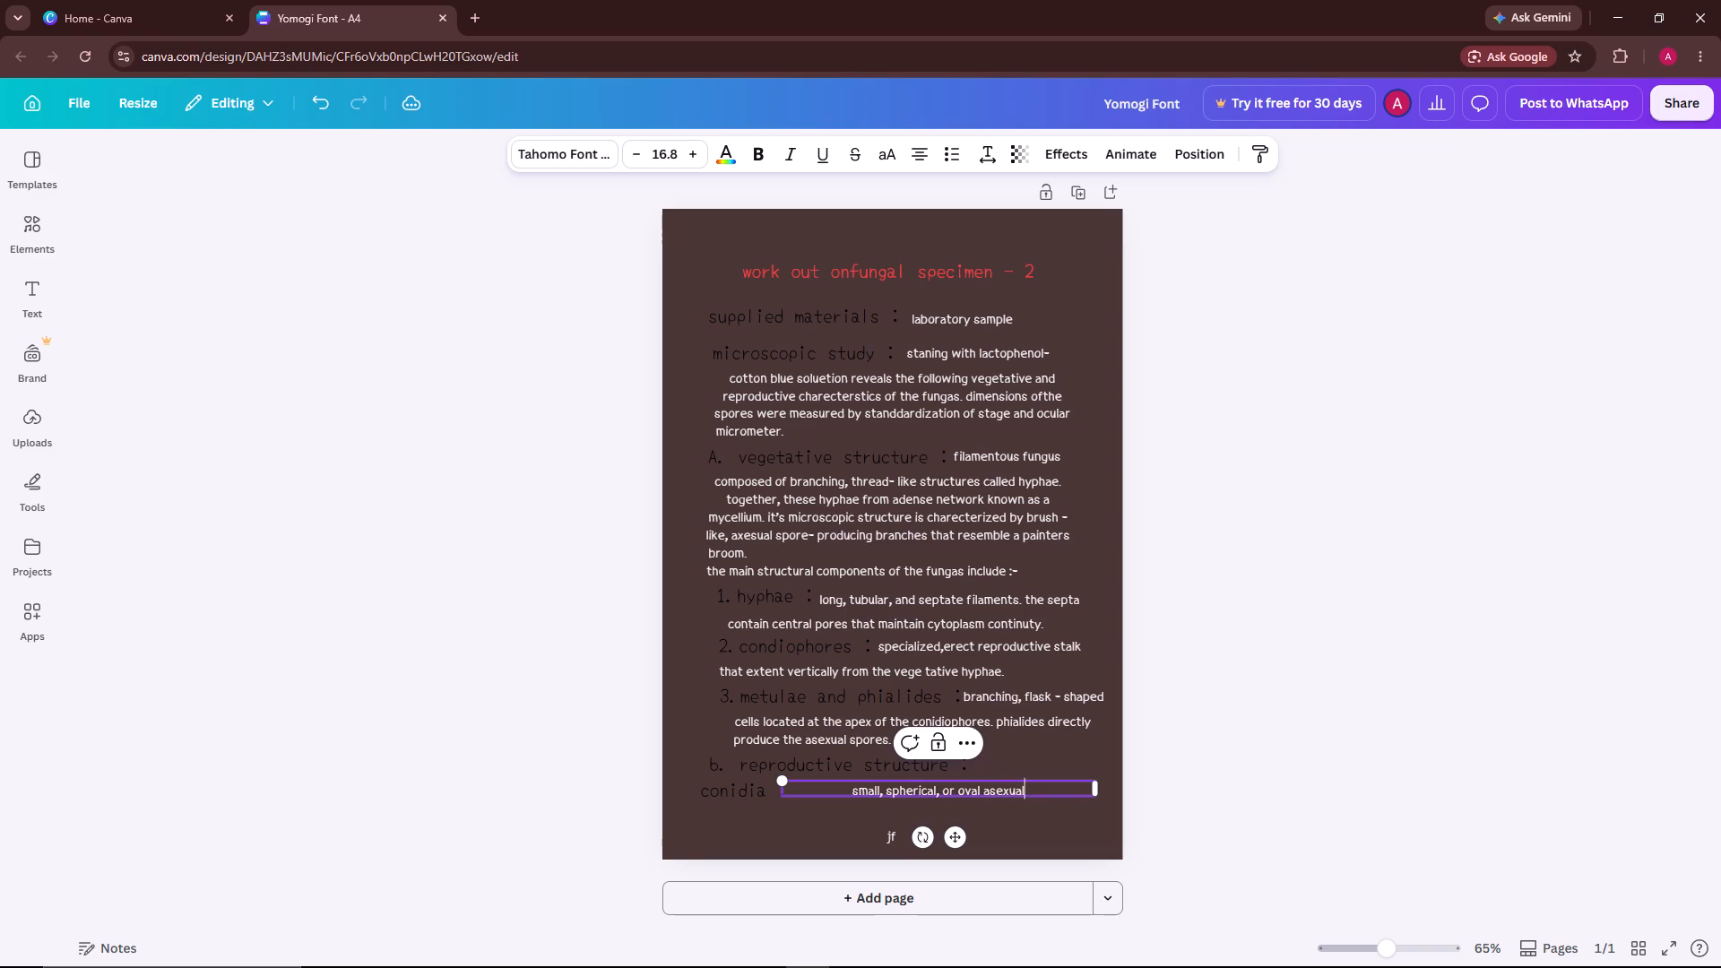
key("space")
type("spores")
key("space")
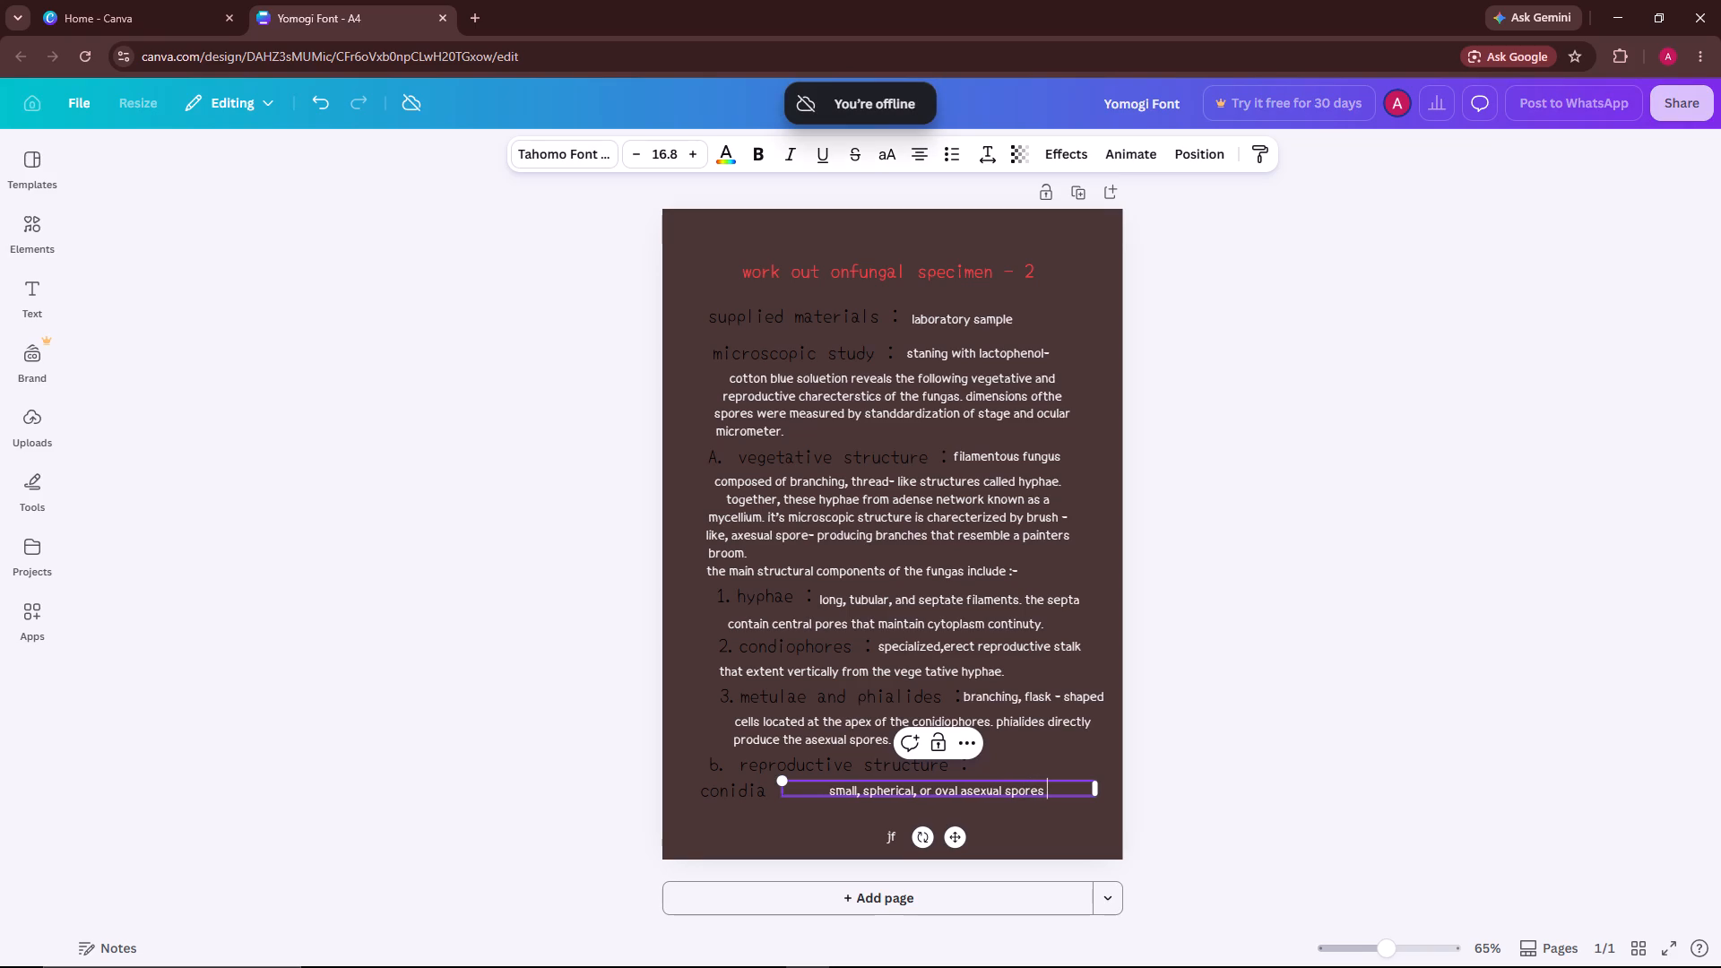
type("pro")
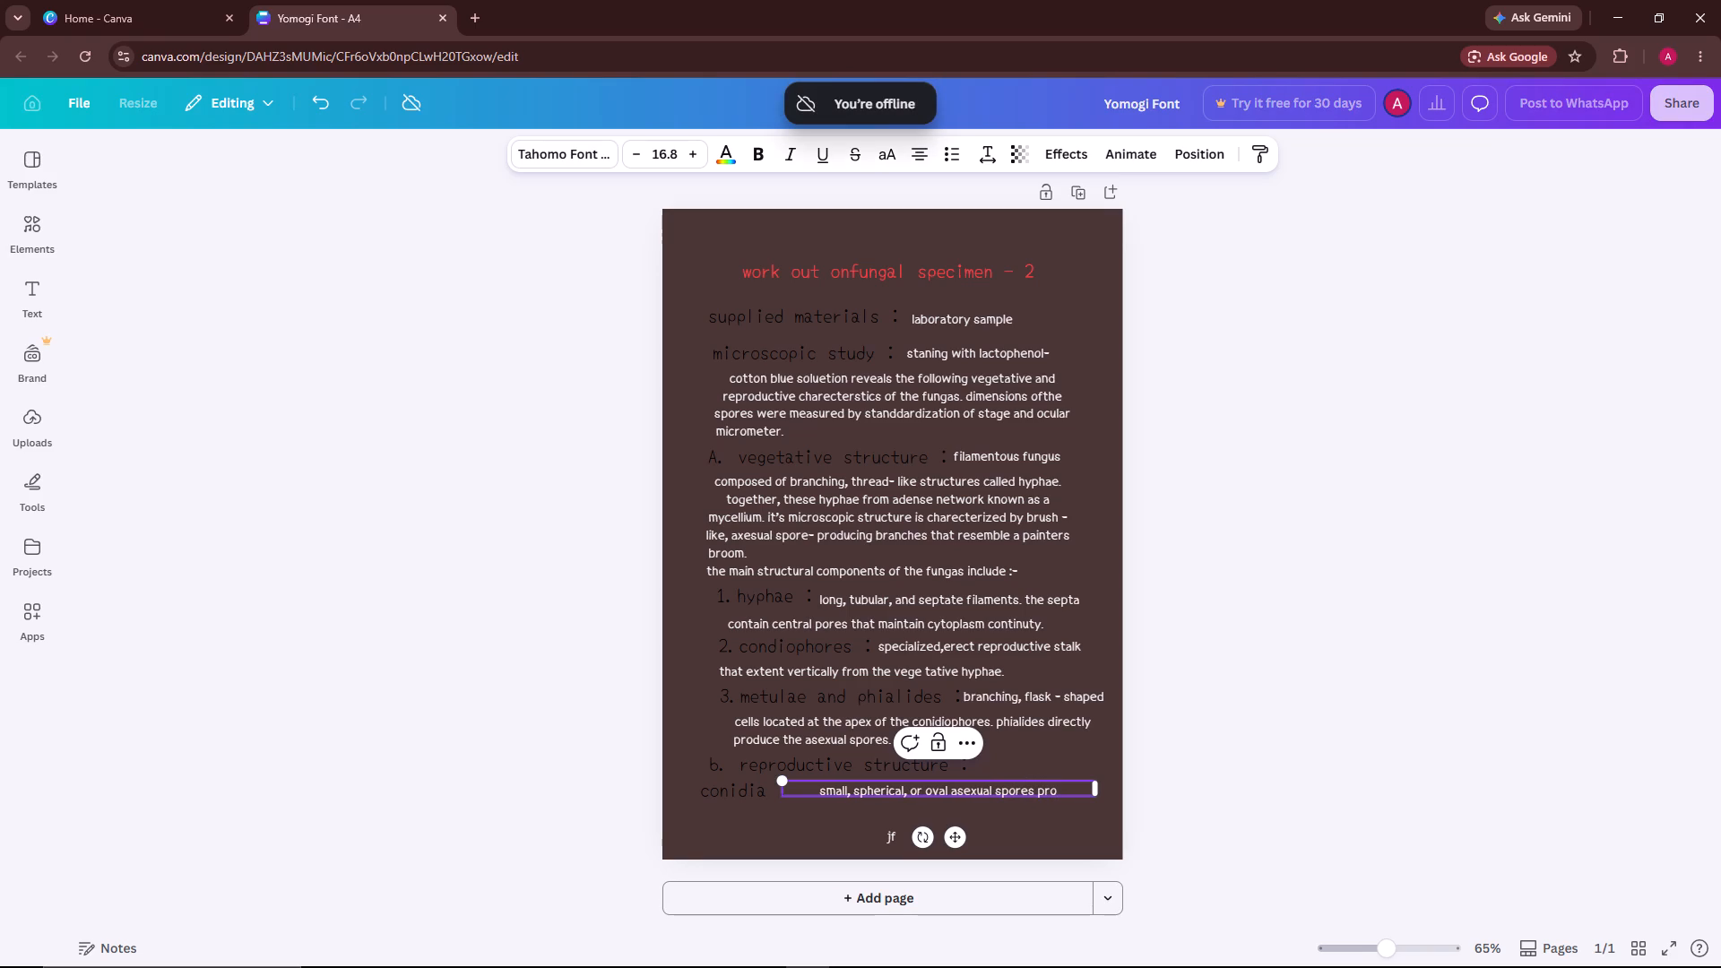
type("du")
type("cr")
key("BackSpace")
type("ed")
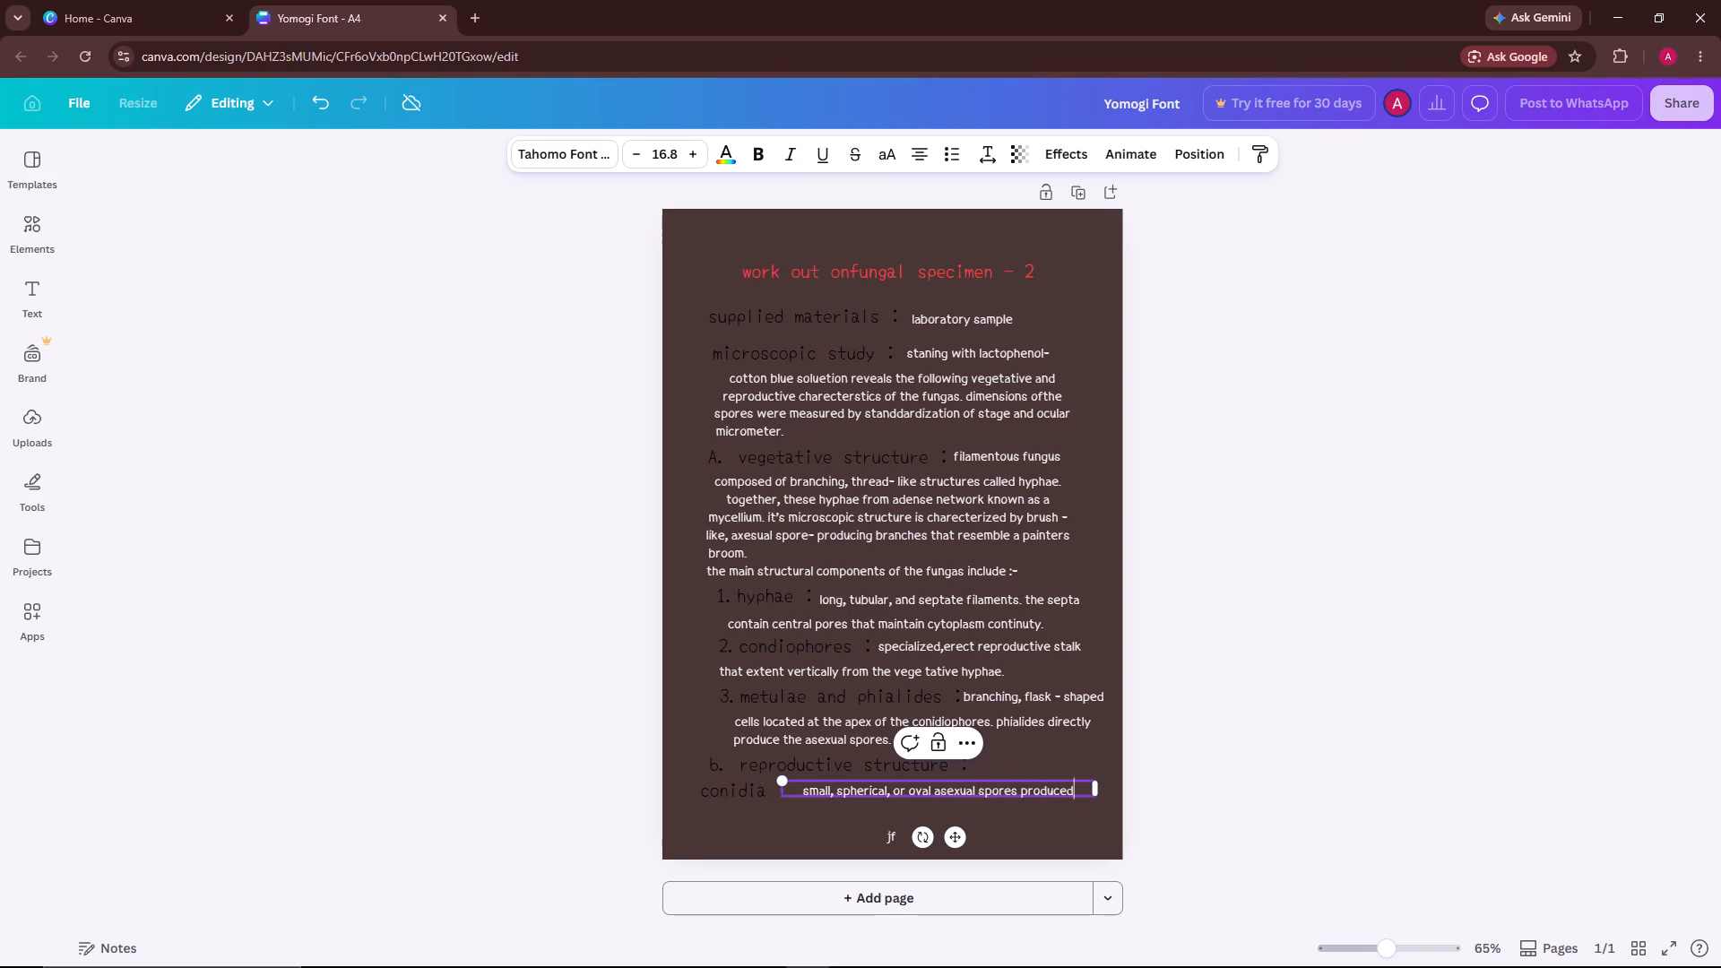
key("space")
type("o")
key("BackSpace")
type("in long")
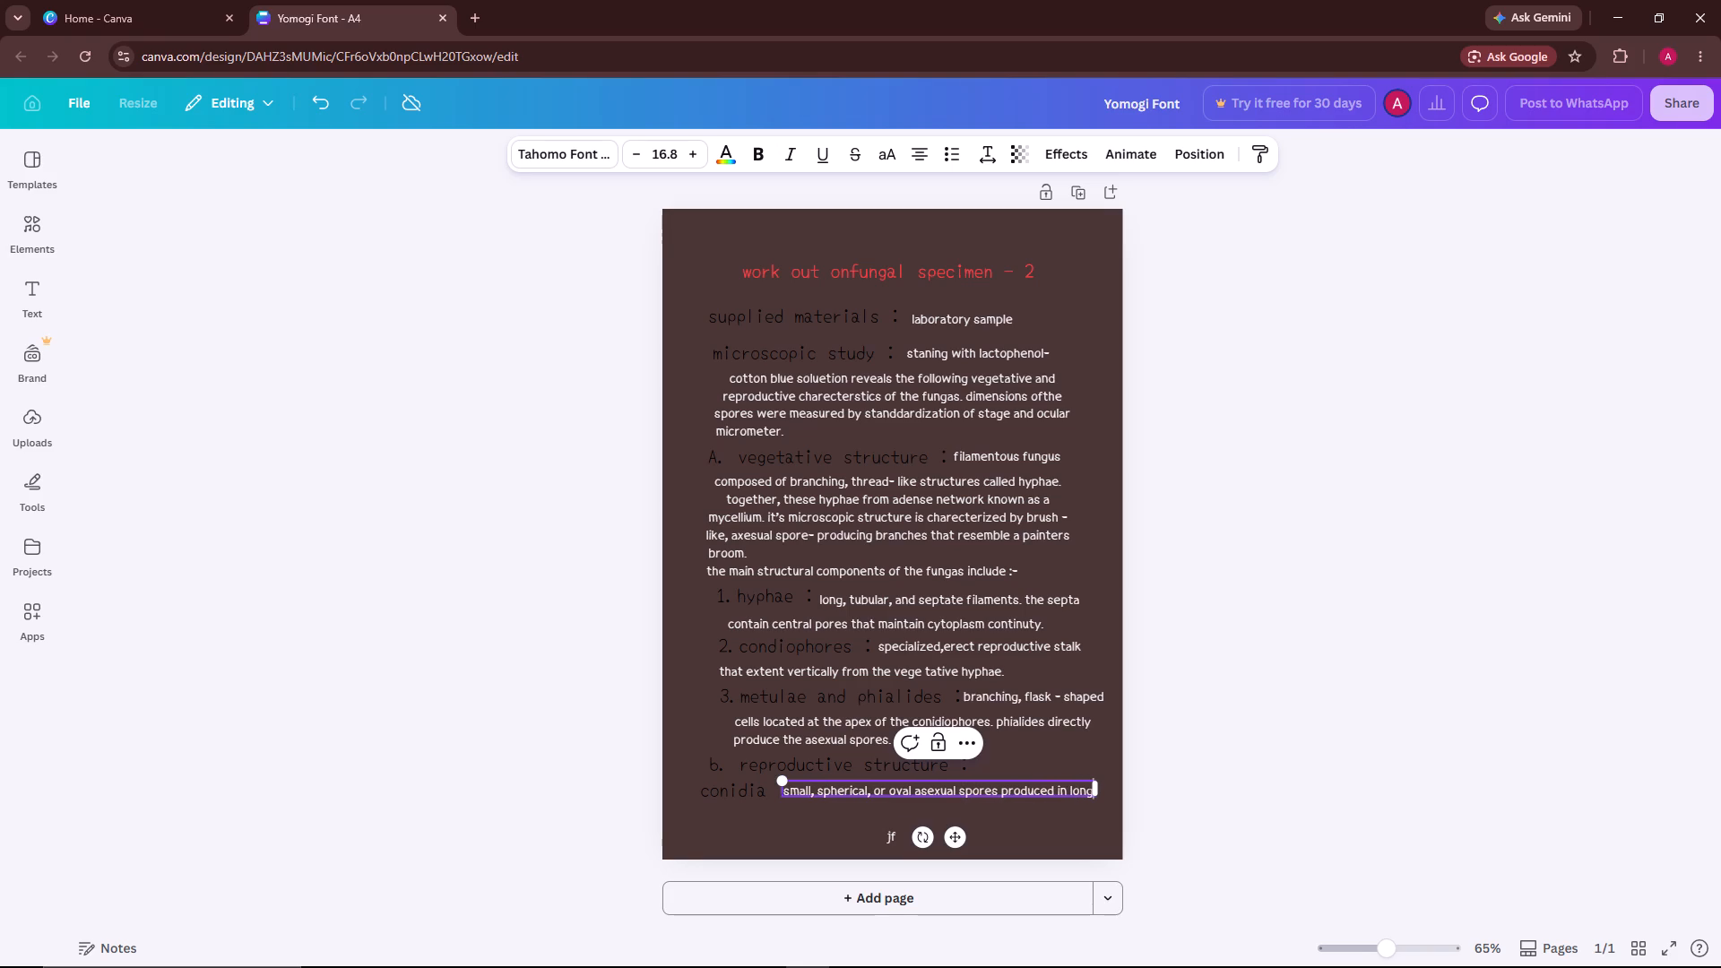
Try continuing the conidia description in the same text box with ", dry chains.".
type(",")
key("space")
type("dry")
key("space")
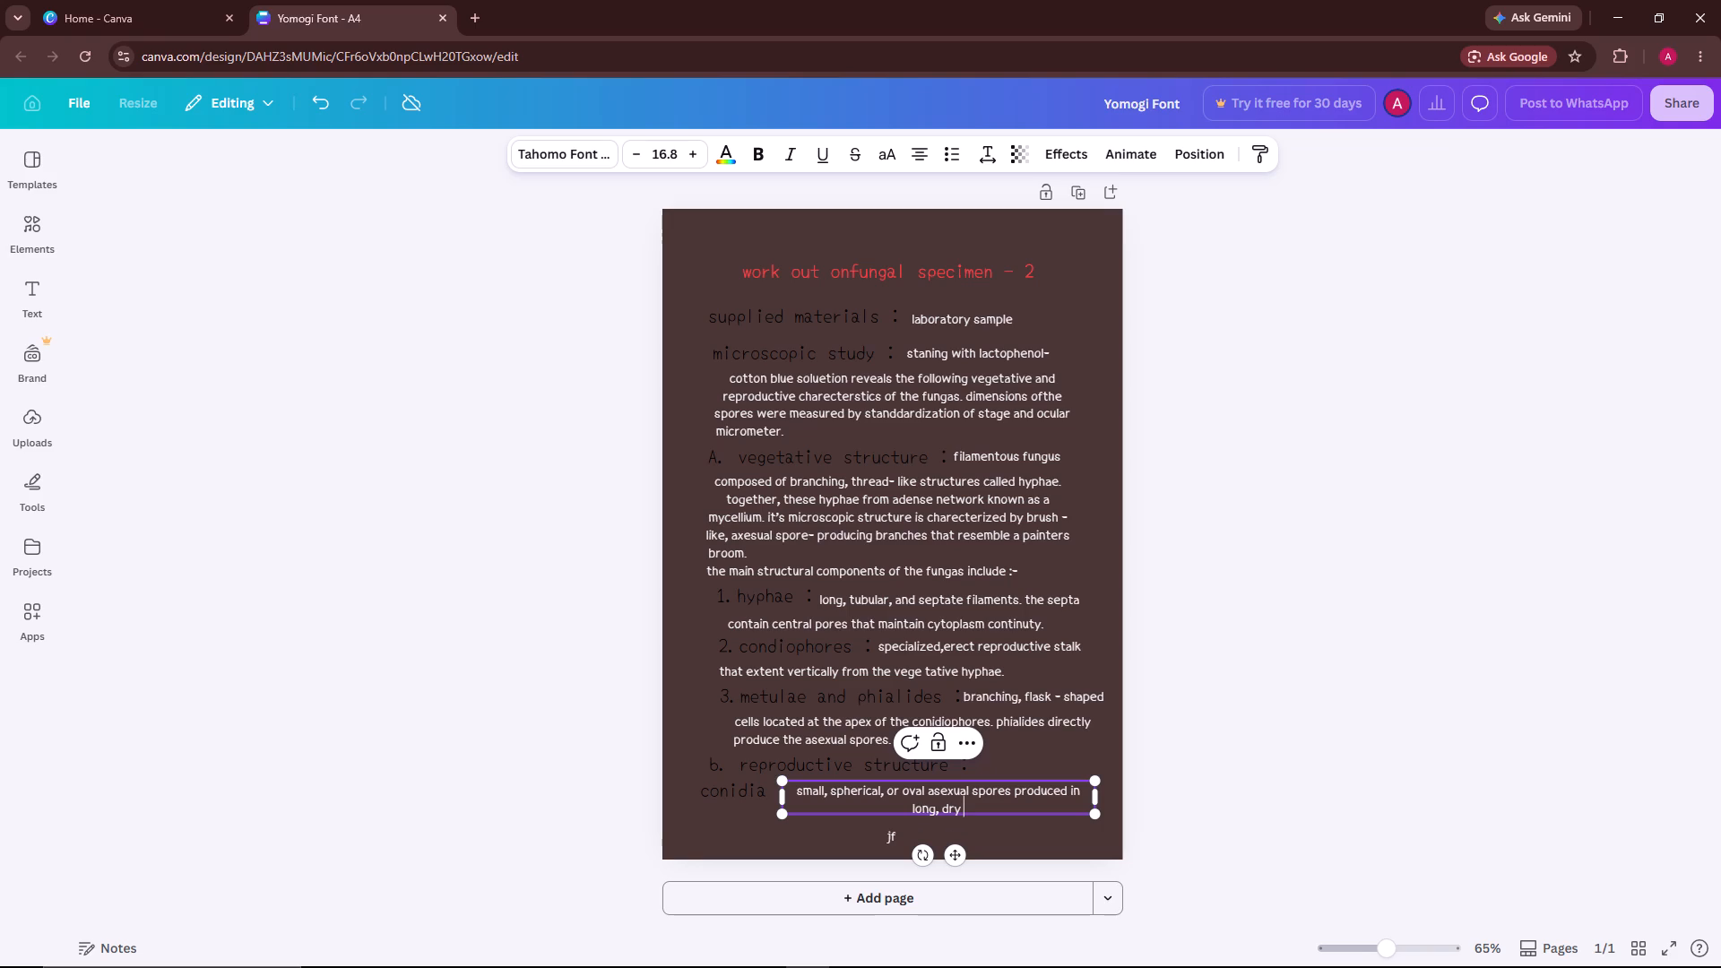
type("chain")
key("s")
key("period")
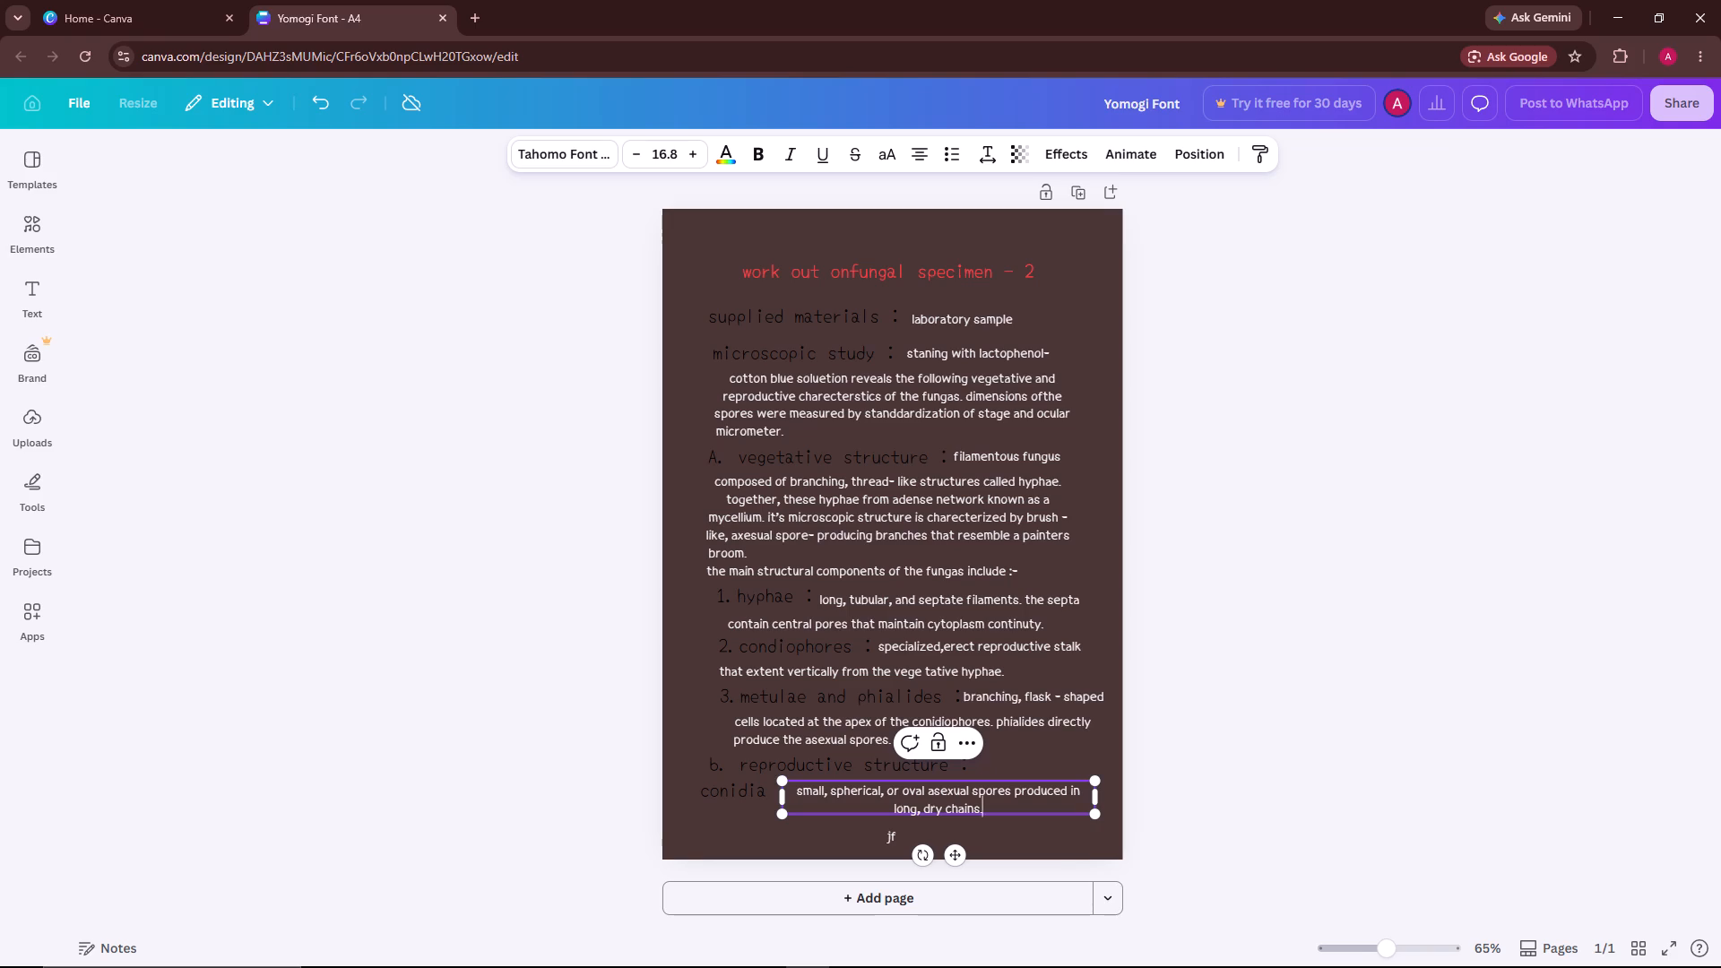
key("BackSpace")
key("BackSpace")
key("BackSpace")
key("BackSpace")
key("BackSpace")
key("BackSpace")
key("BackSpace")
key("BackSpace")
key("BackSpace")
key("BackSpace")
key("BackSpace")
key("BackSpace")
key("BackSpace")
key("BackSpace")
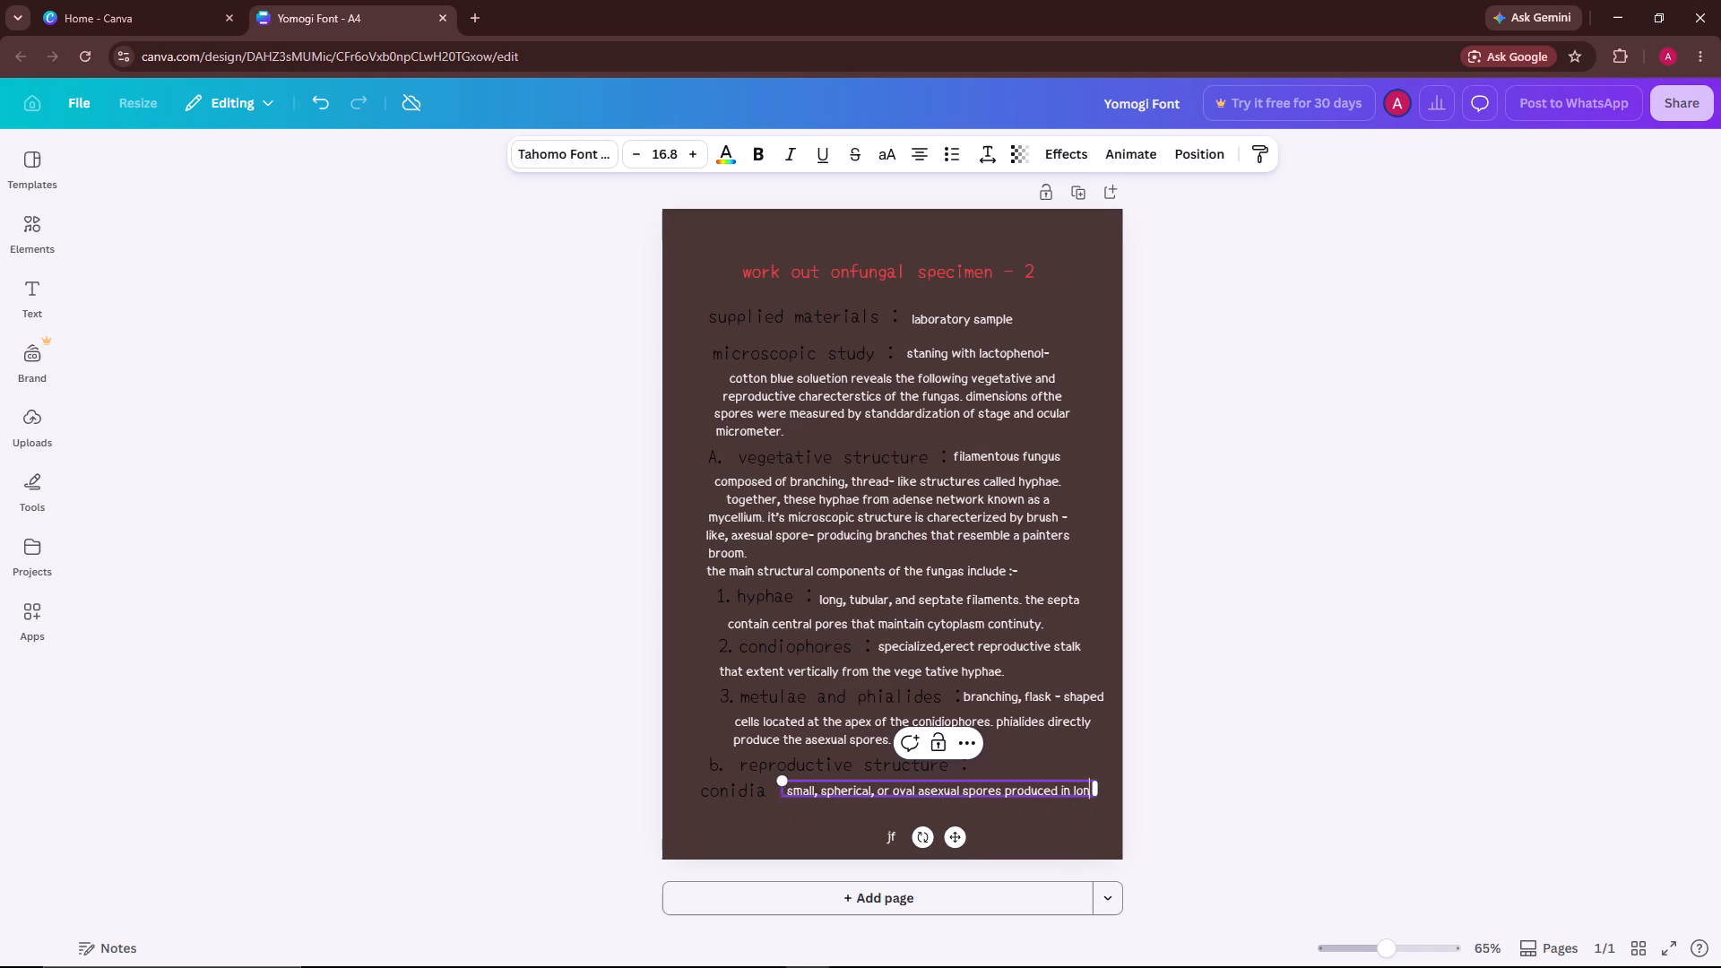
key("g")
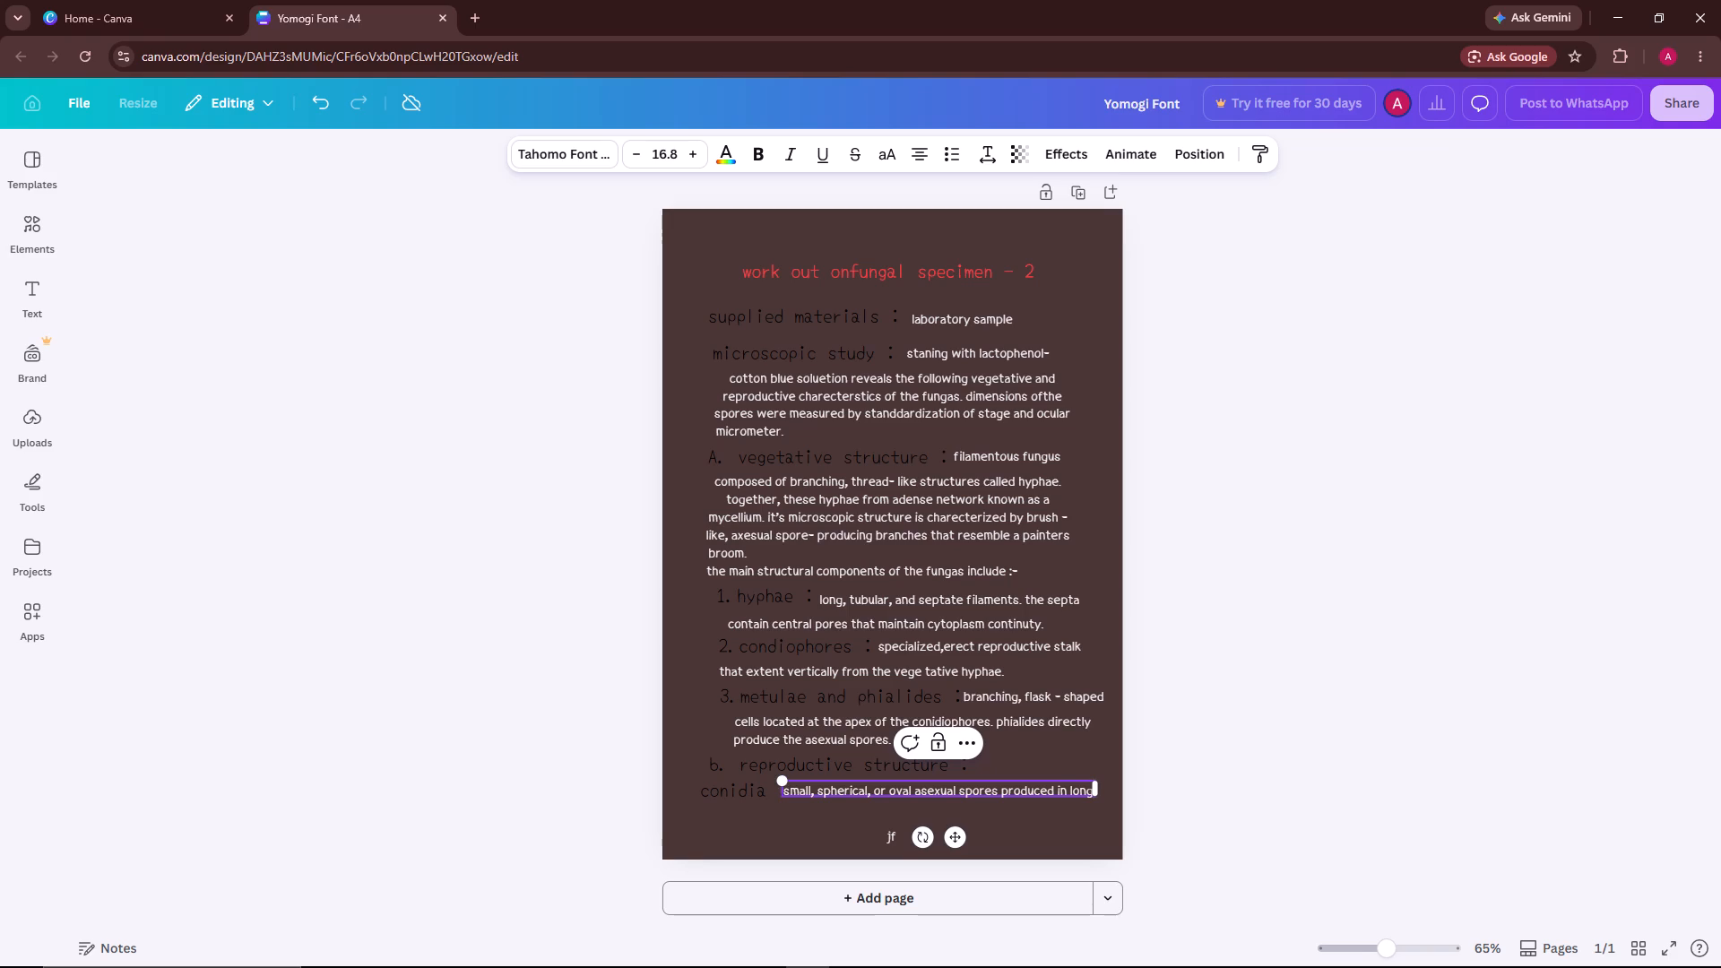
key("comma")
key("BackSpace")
Shift the conidia description slightly so it sits just after the colon of the "conidia :" heading.
left_click(913, 819)
left_click_drag(935, 789, 928, 794)
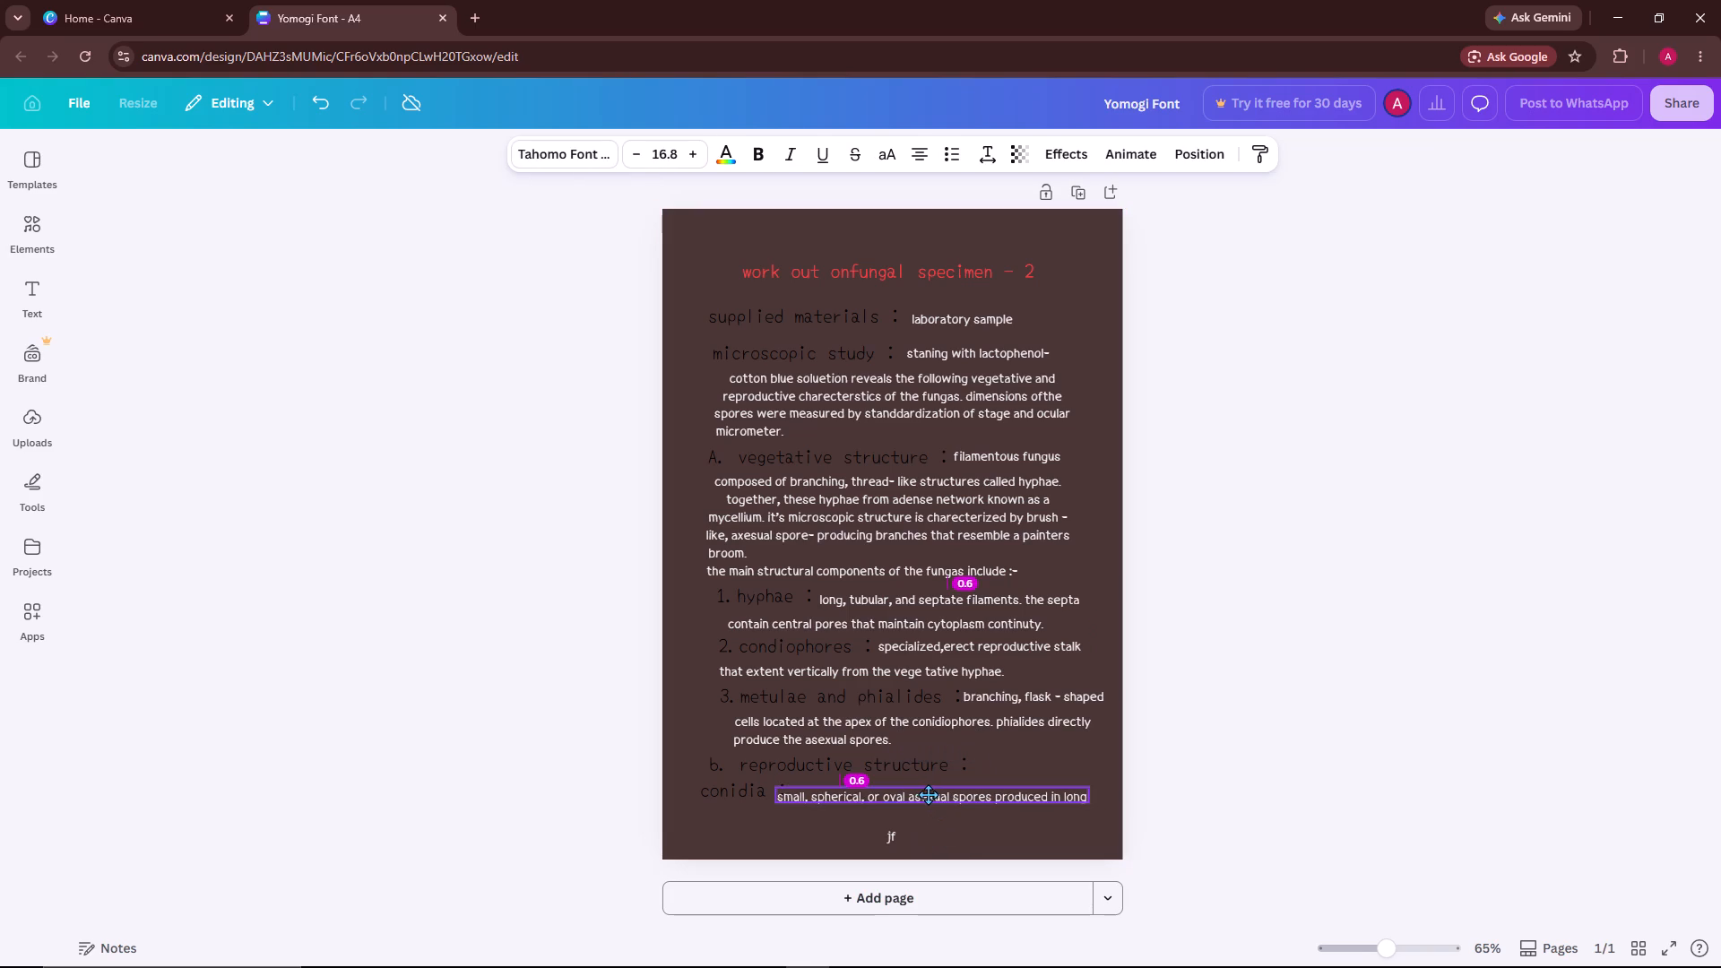
left_click_drag(928, 794, 945, 787)
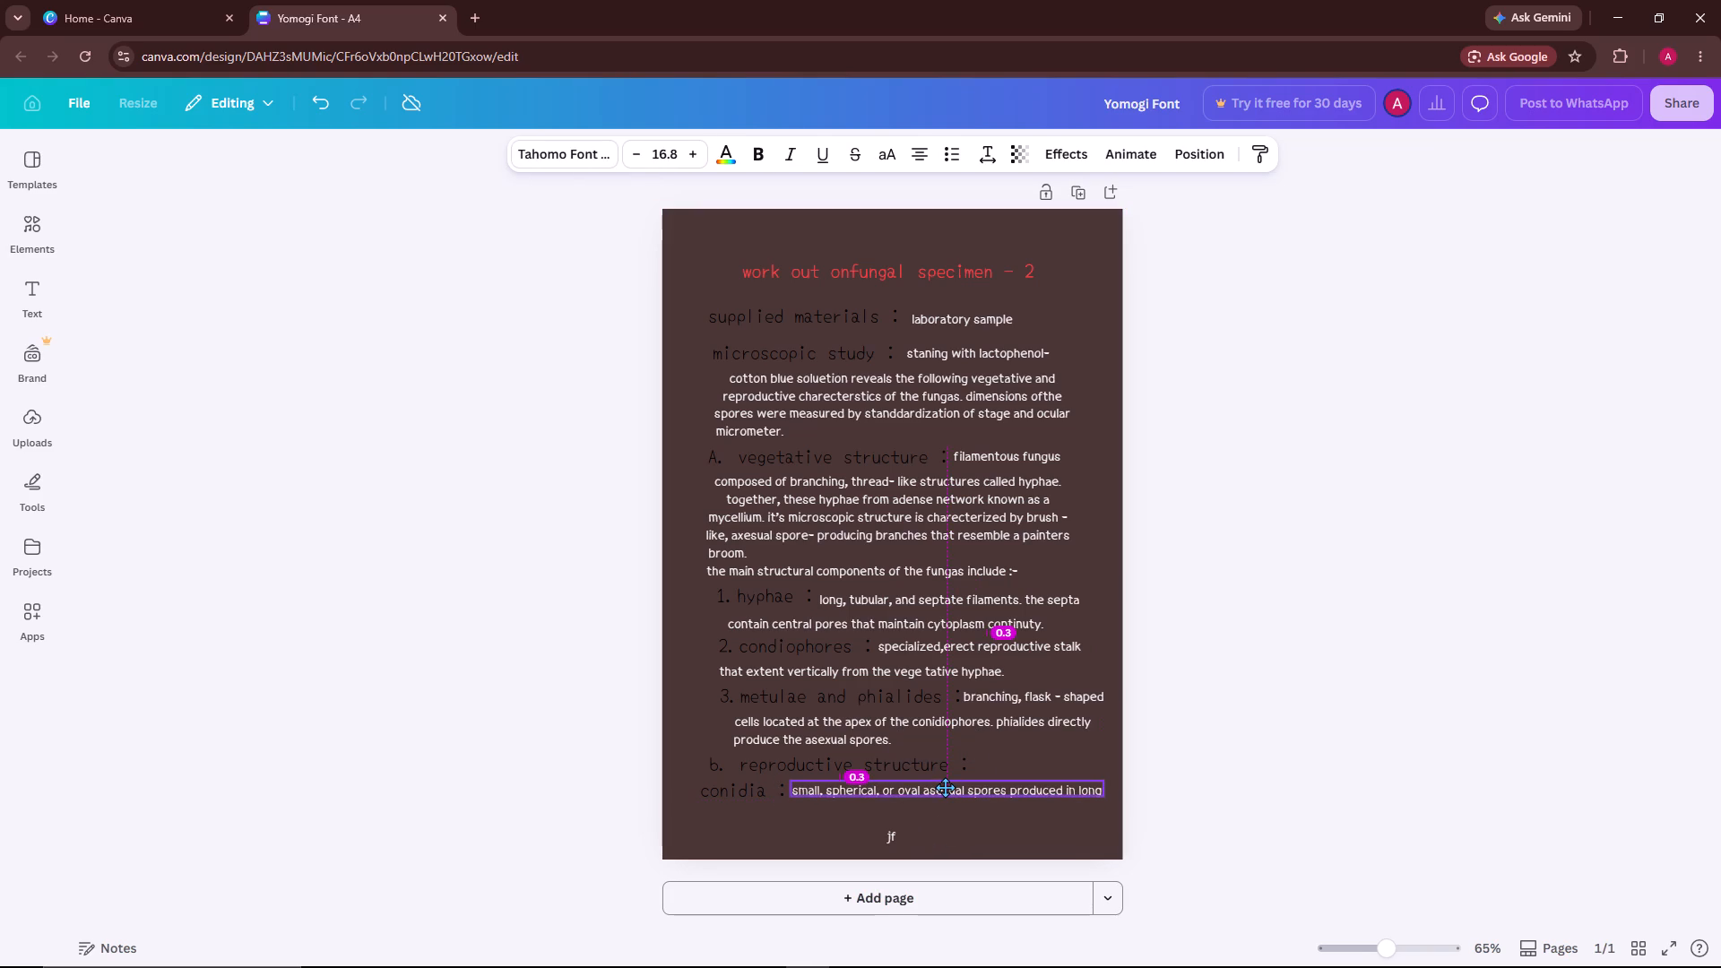
left_click_drag(945, 787, 945, 792)
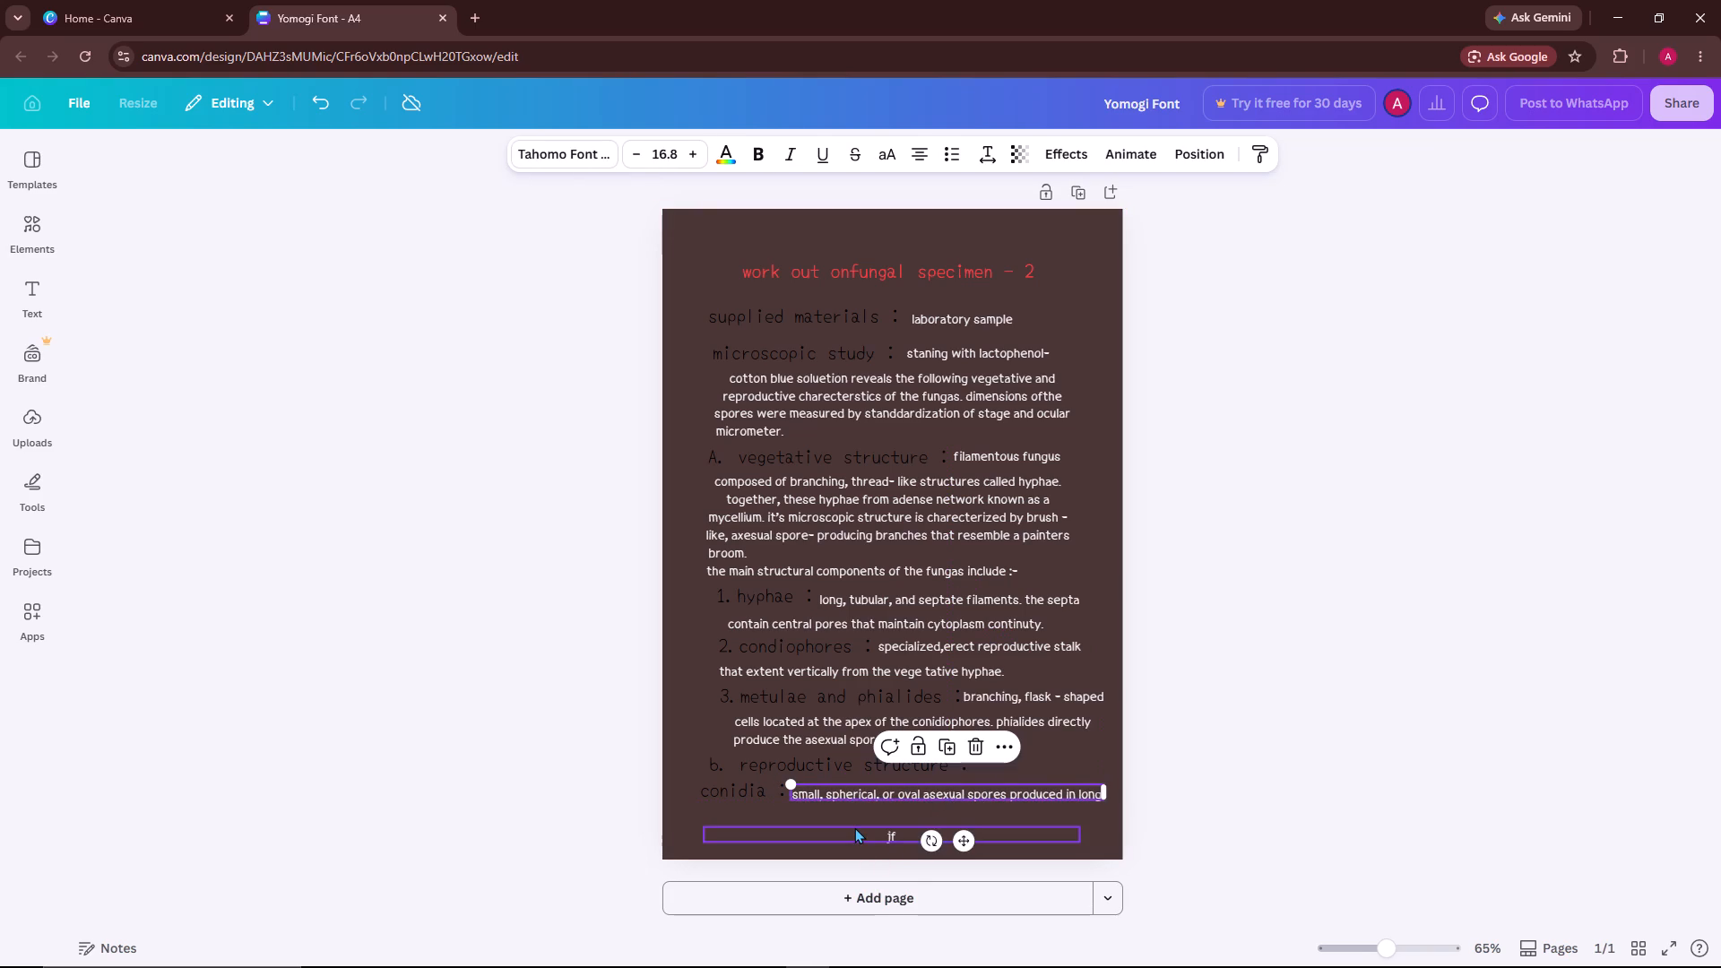
Move the "jf" text box up directly beneath the conidia description line.
left_click(854, 827)
left_click_drag(854, 827, 854, 815)
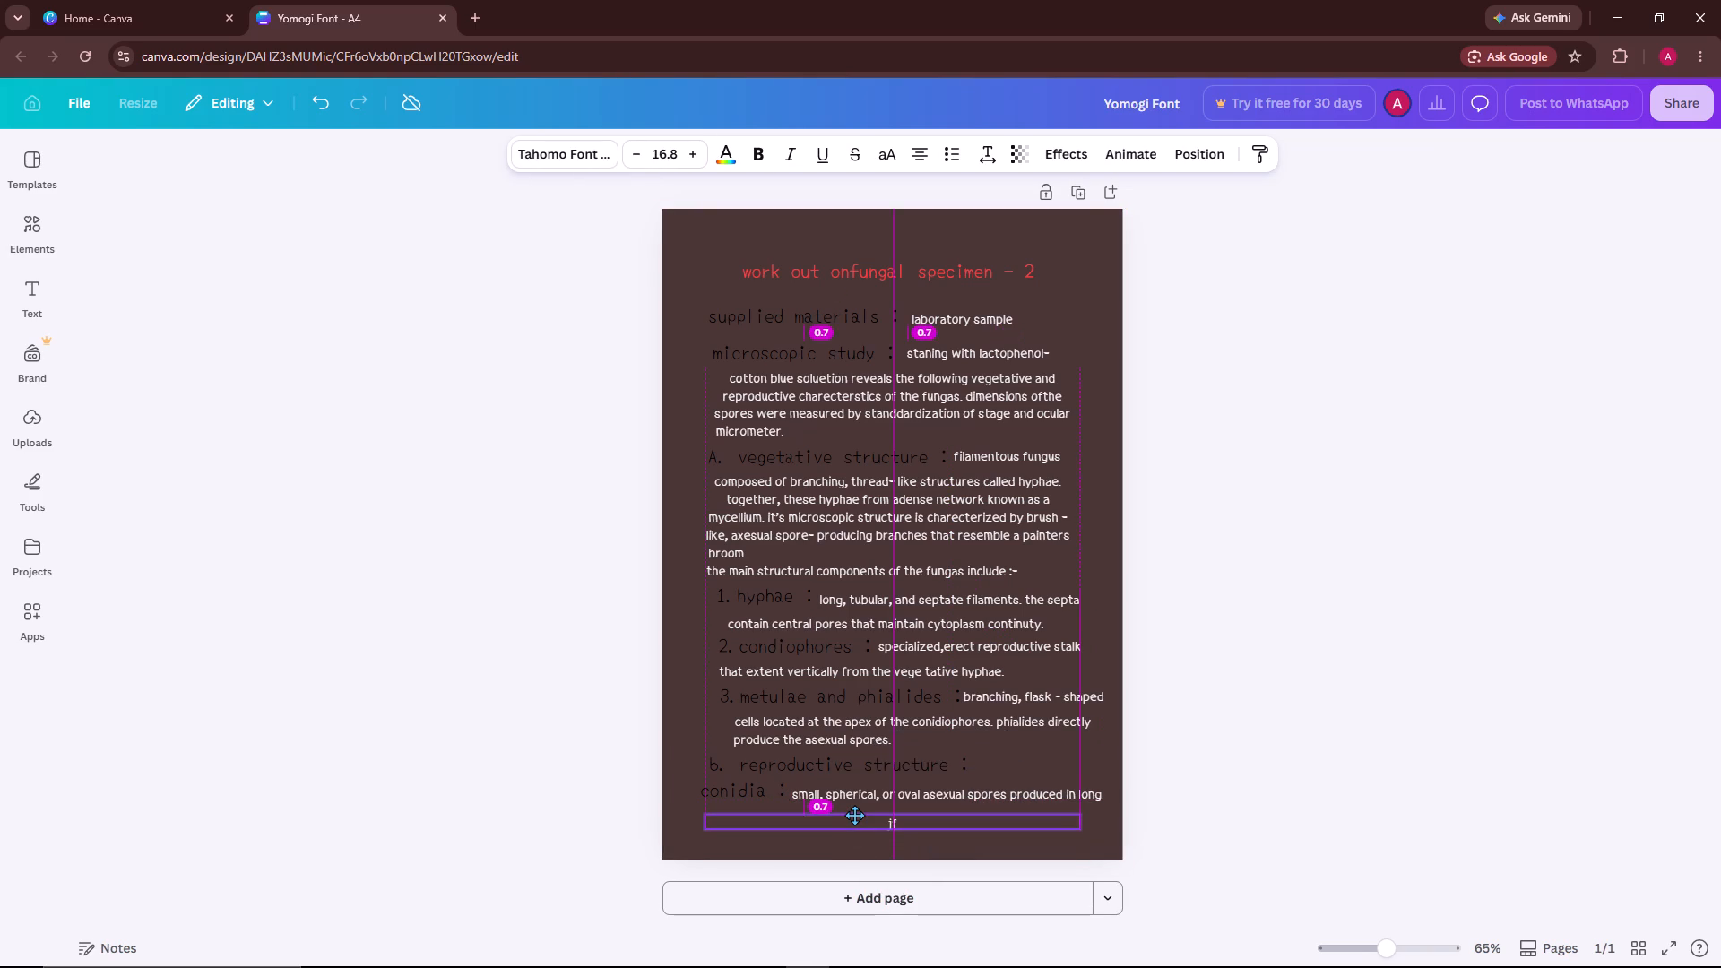
left_click_drag(854, 815, 854, 806)
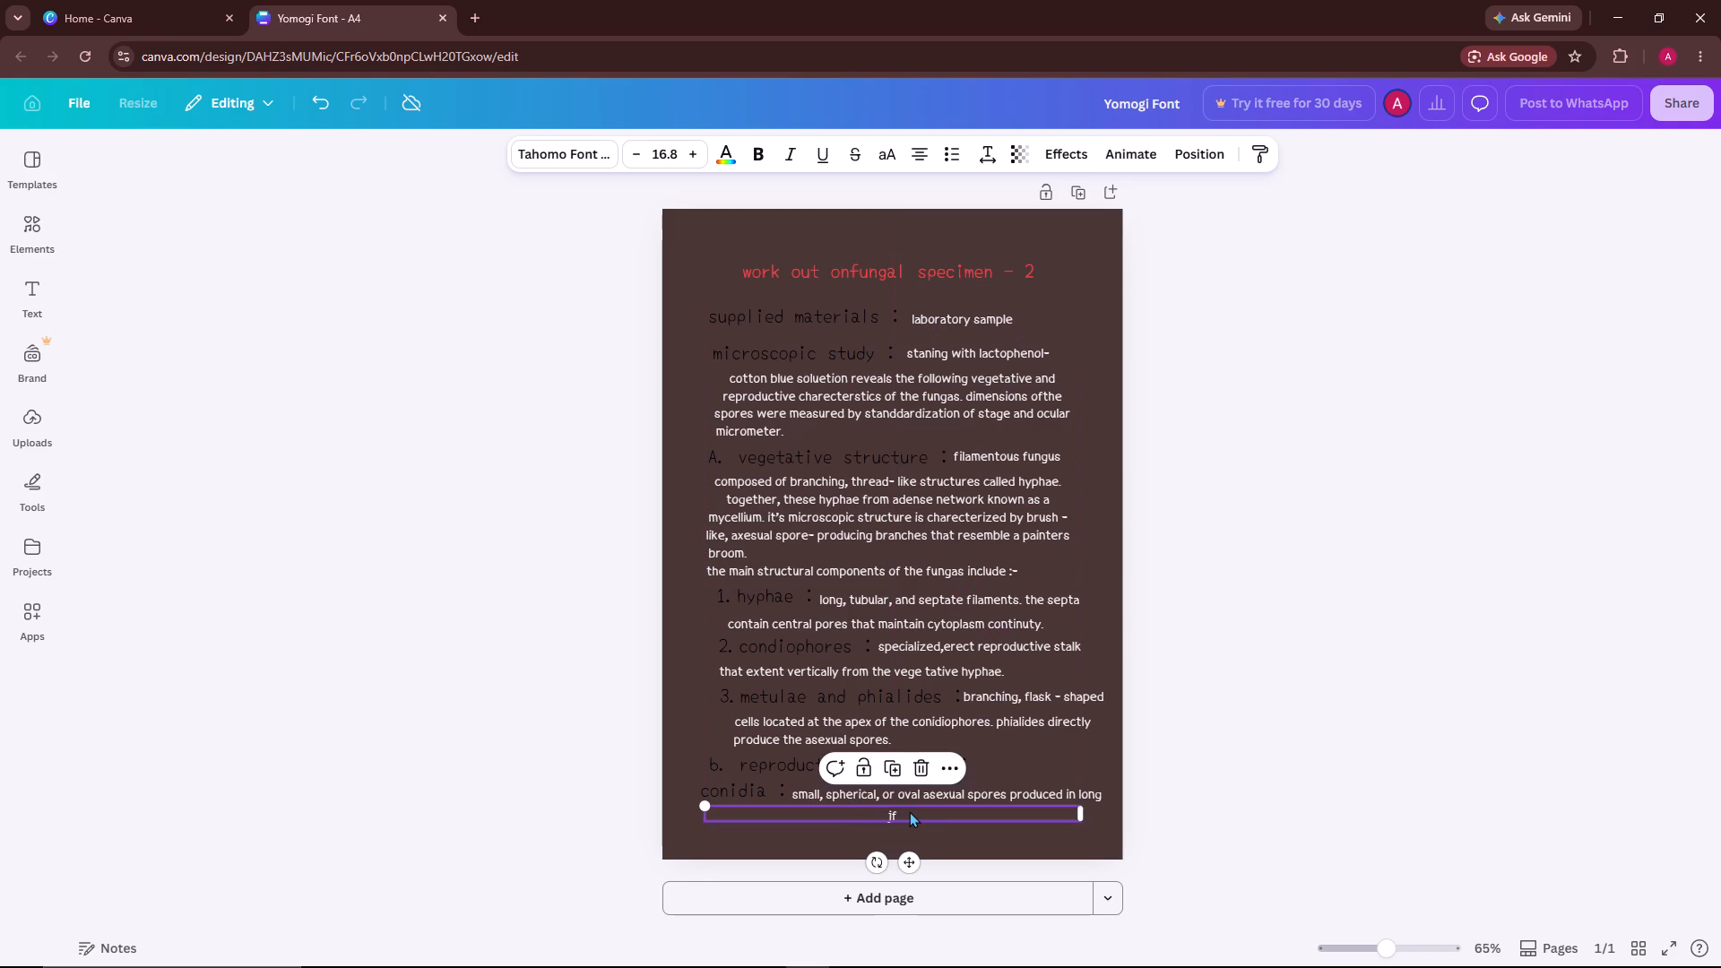
Clear the "jf" placeholder text beneath the conidia line and widen its box slightly.
left_click(909, 811)
key("BackSpace")
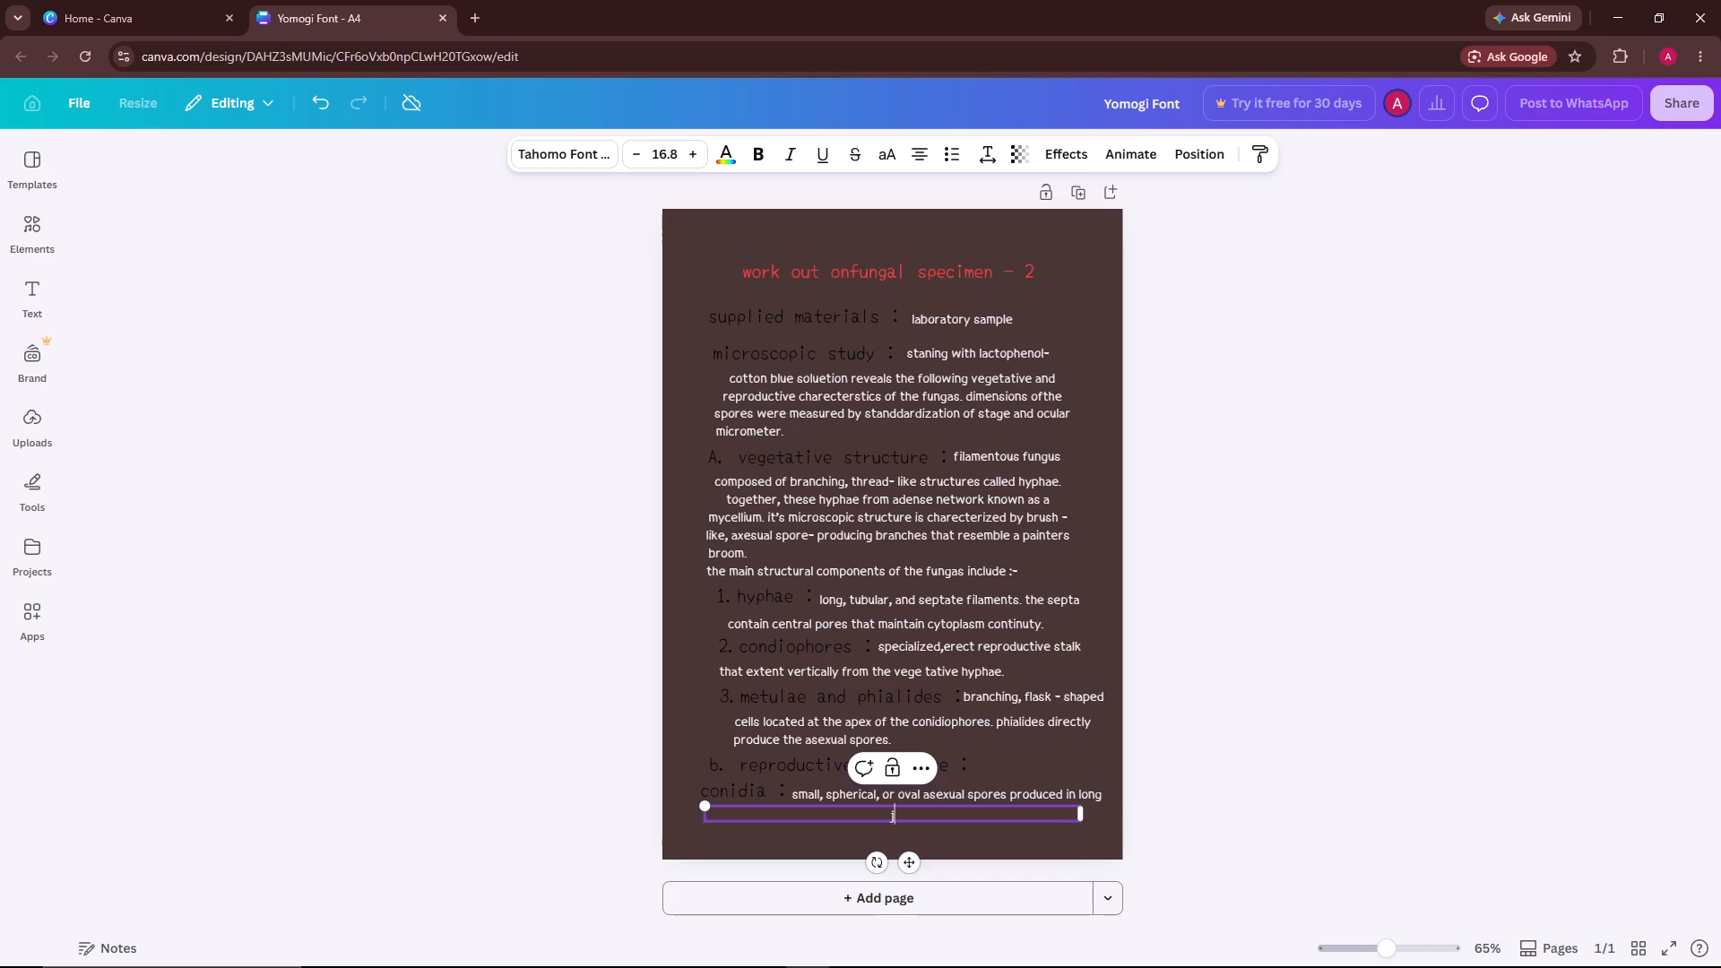
left_click_drag(1083, 815, 1095, 815)
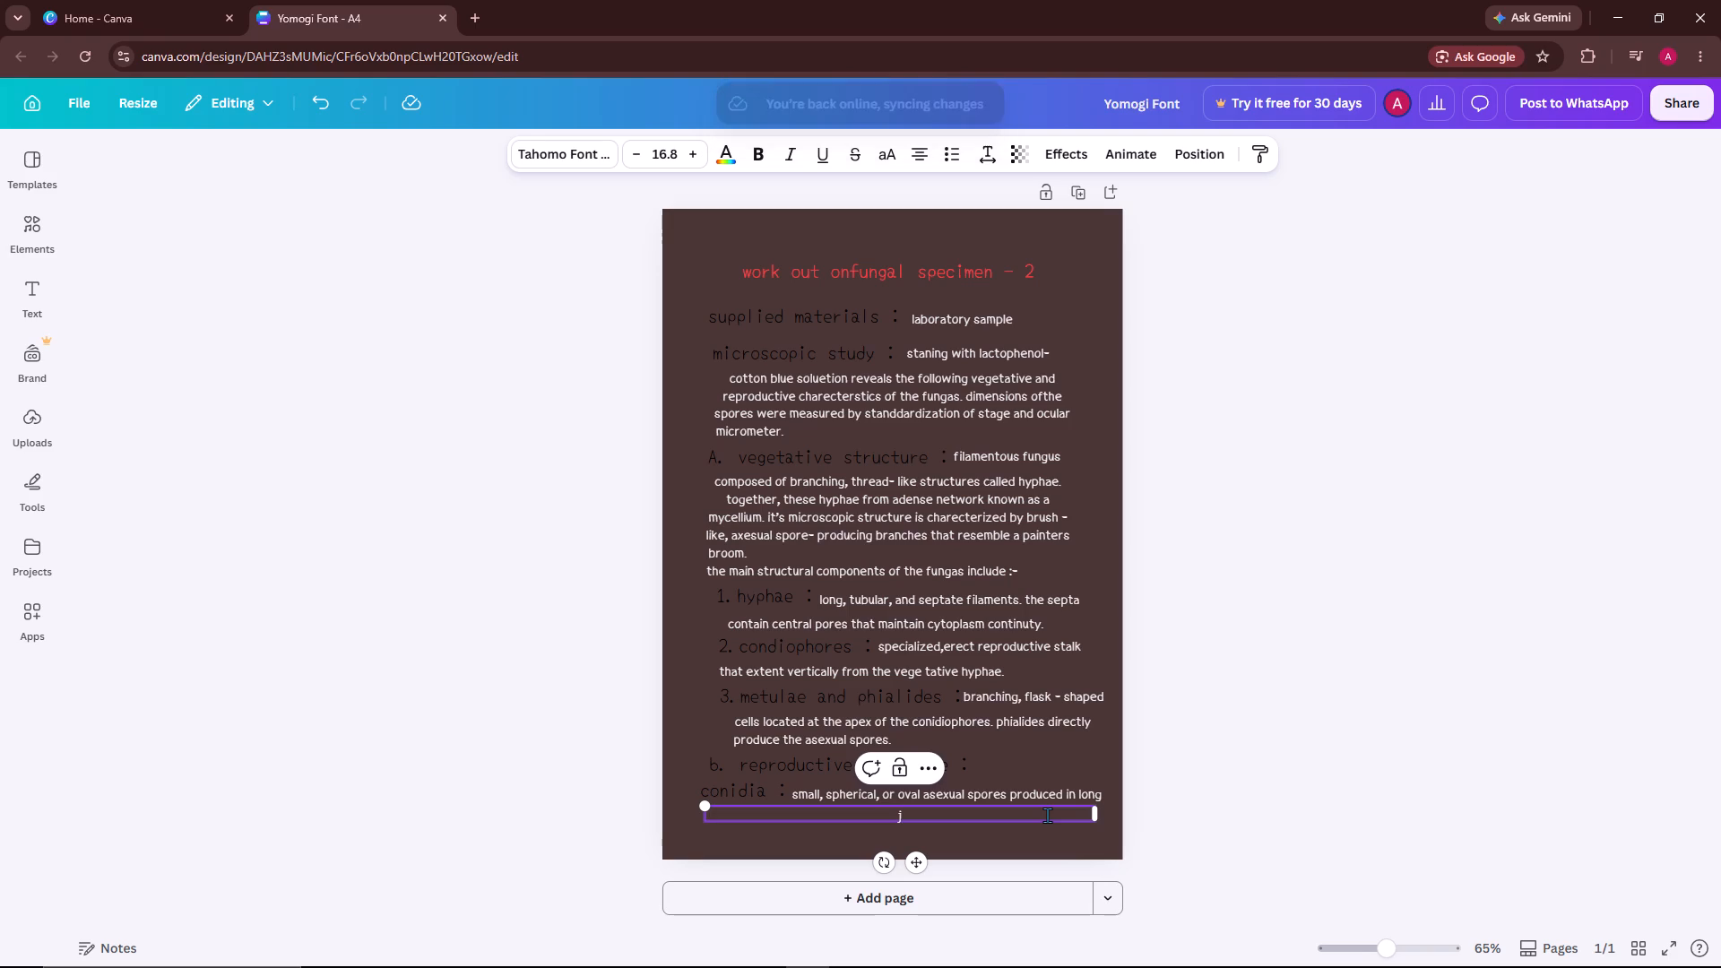
key("BackSpace")
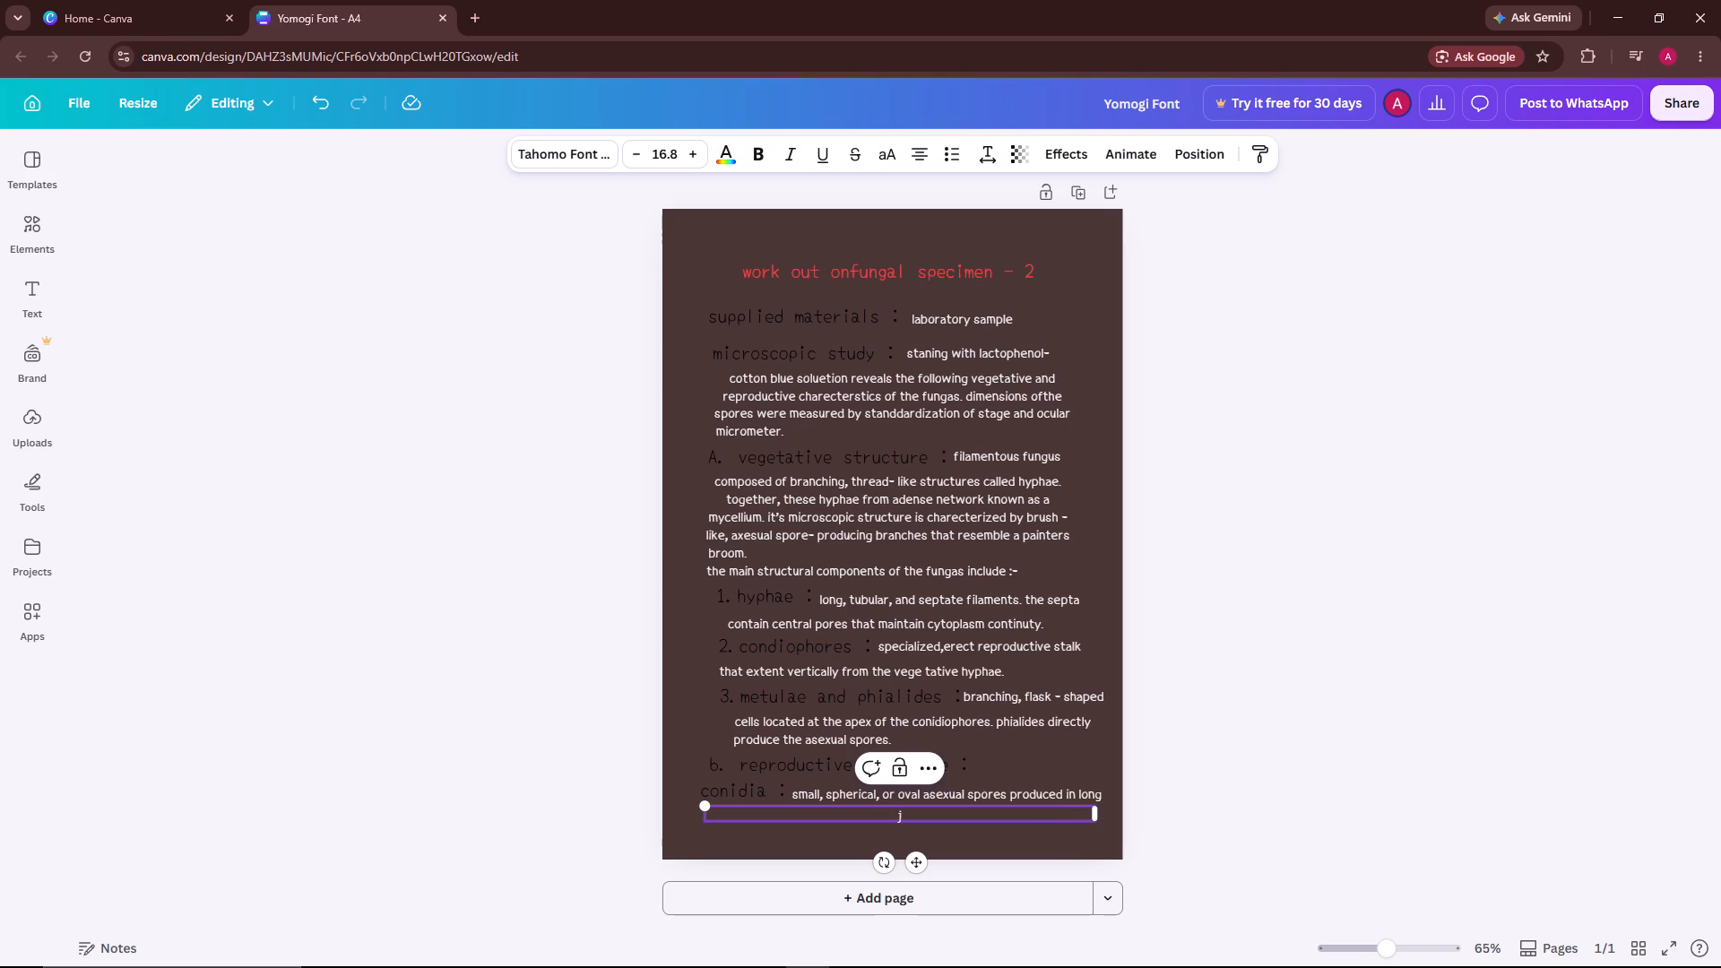
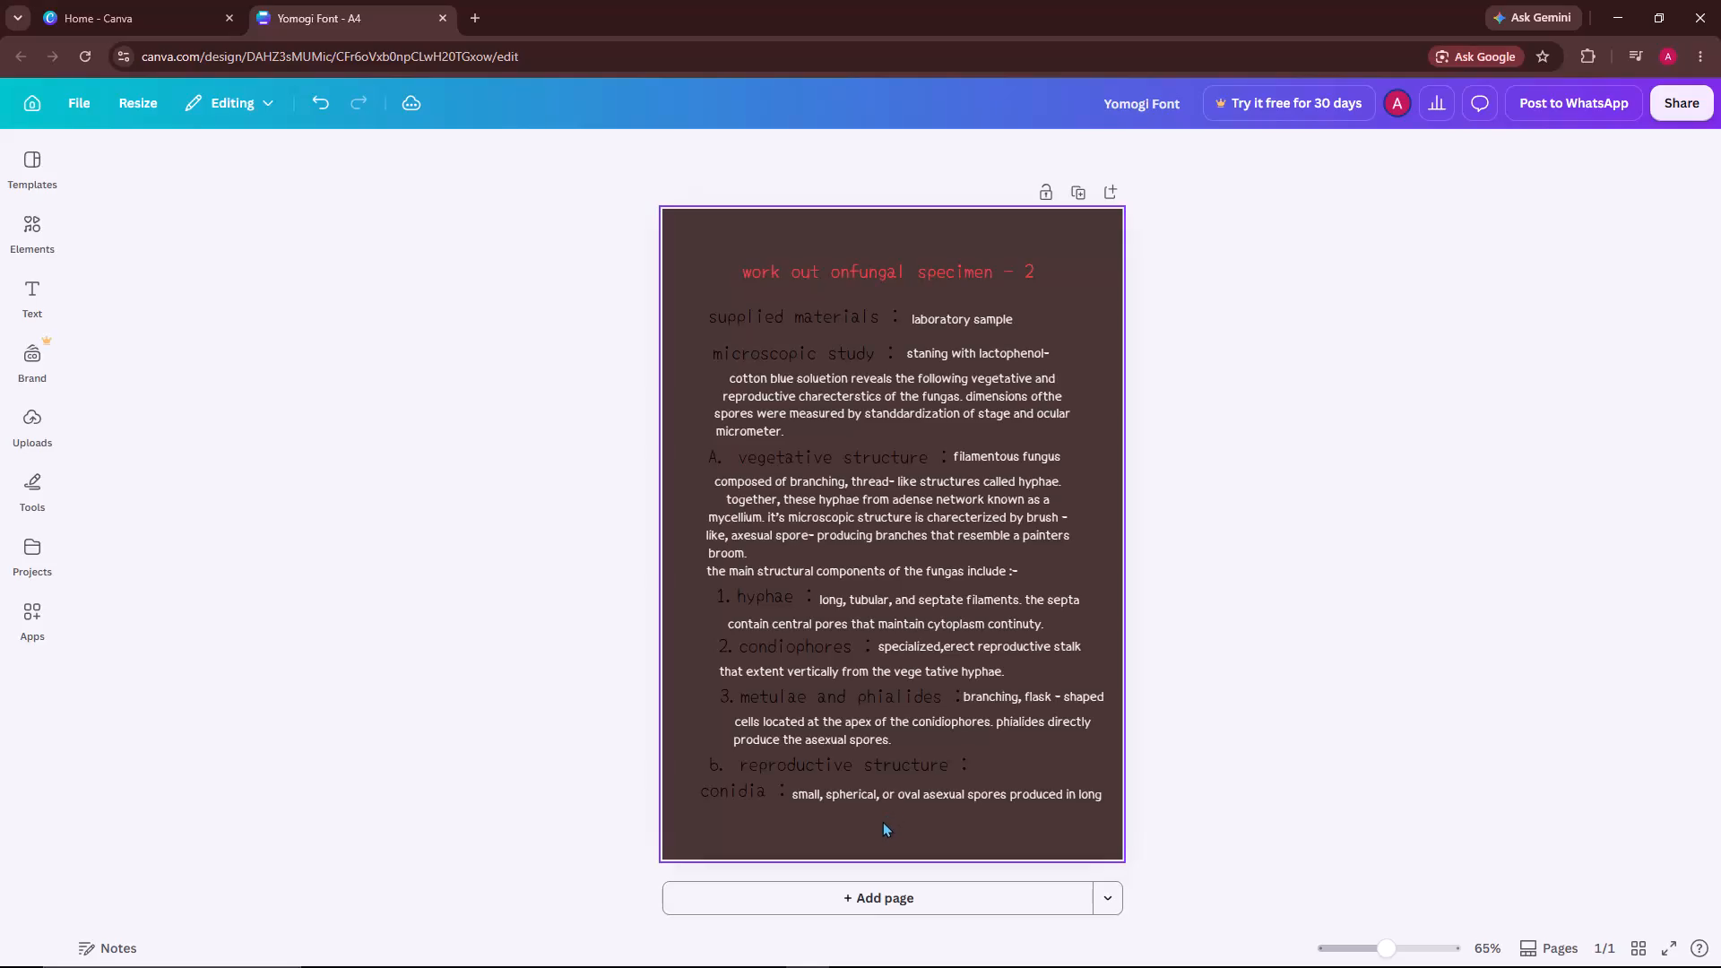
Duplicate the two-line "cells located at the apex" paragraph and position the copy directly beneath the conidia description line.
left_click(886, 739)
left_click(922, 671)
left_click_drag(914, 740, 882, 829)
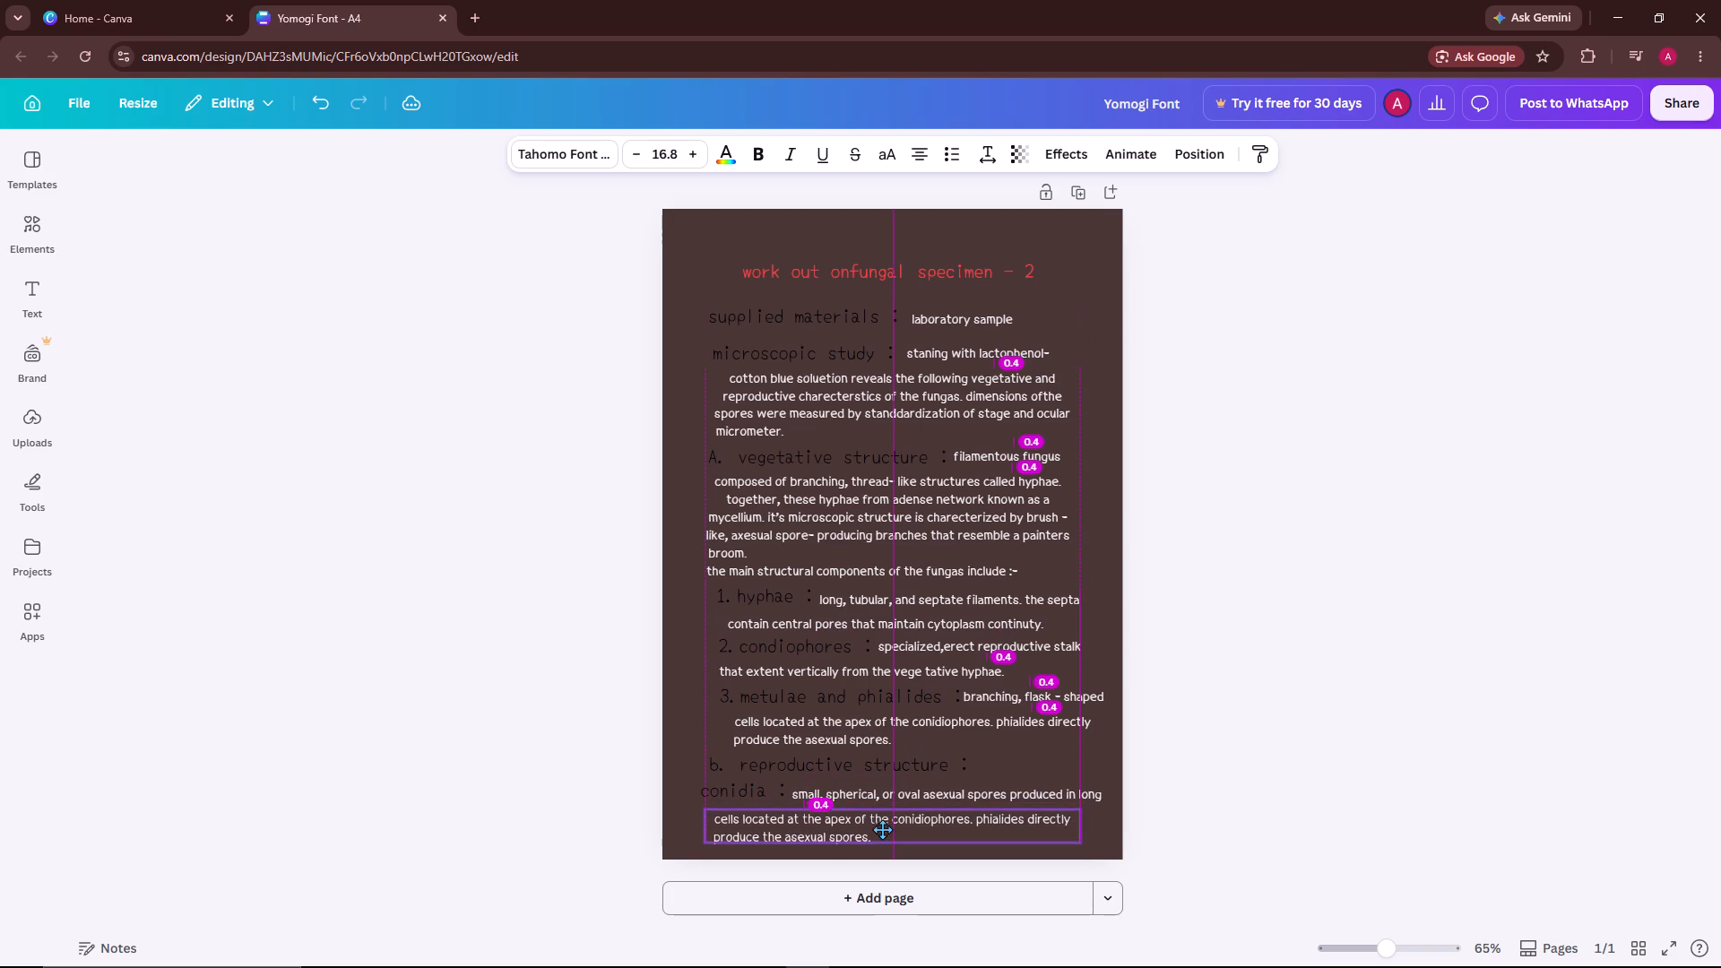
left_click_drag(882, 829, 880, 826)
left_click(882, 822)
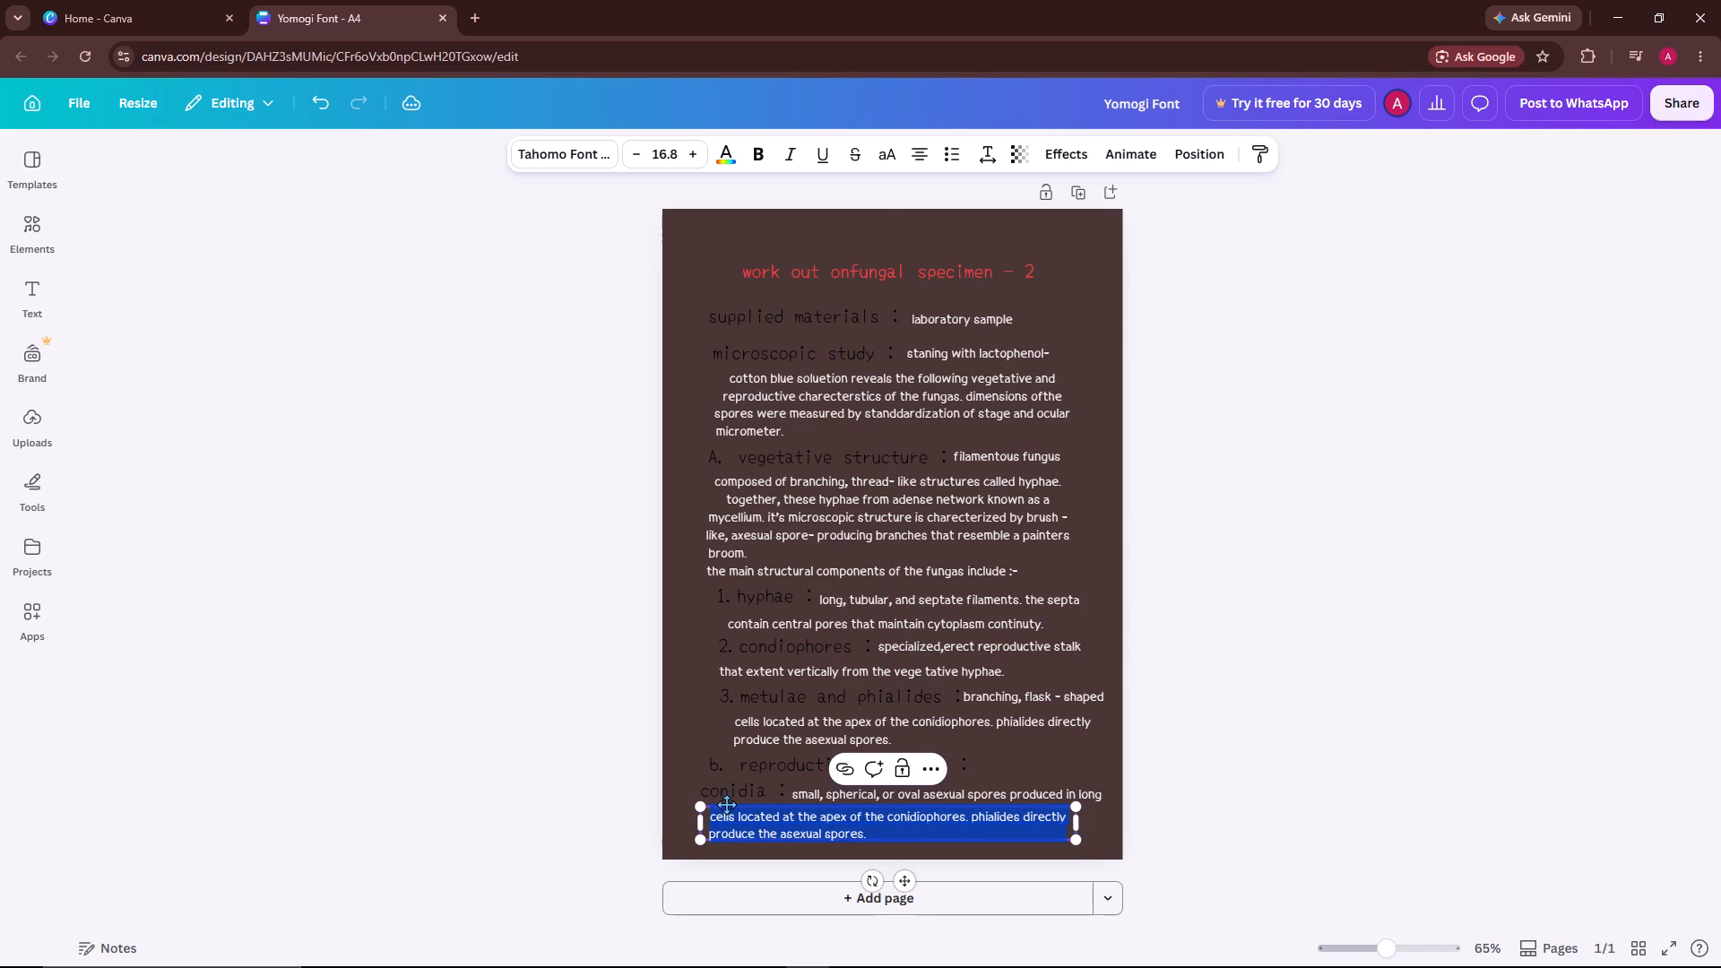
left_click(694, 722)
left_click_drag(835, 840, 860, 839)
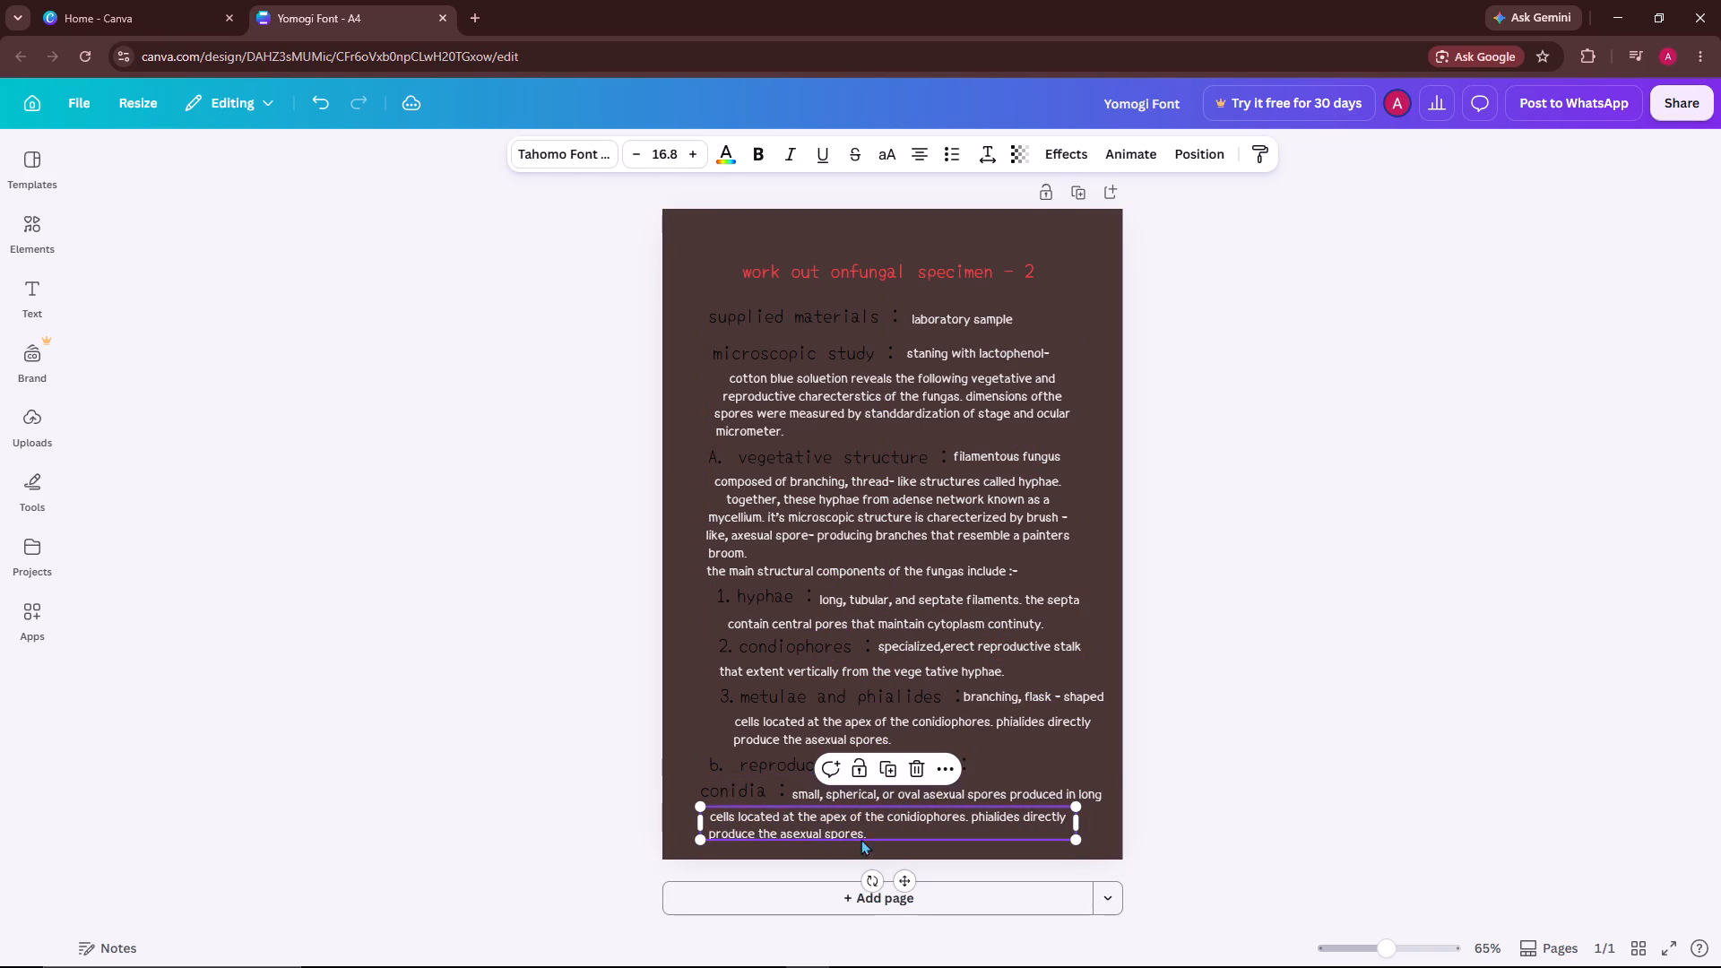
left_click_drag(860, 839, 867, 837)
left_click(876, 825)
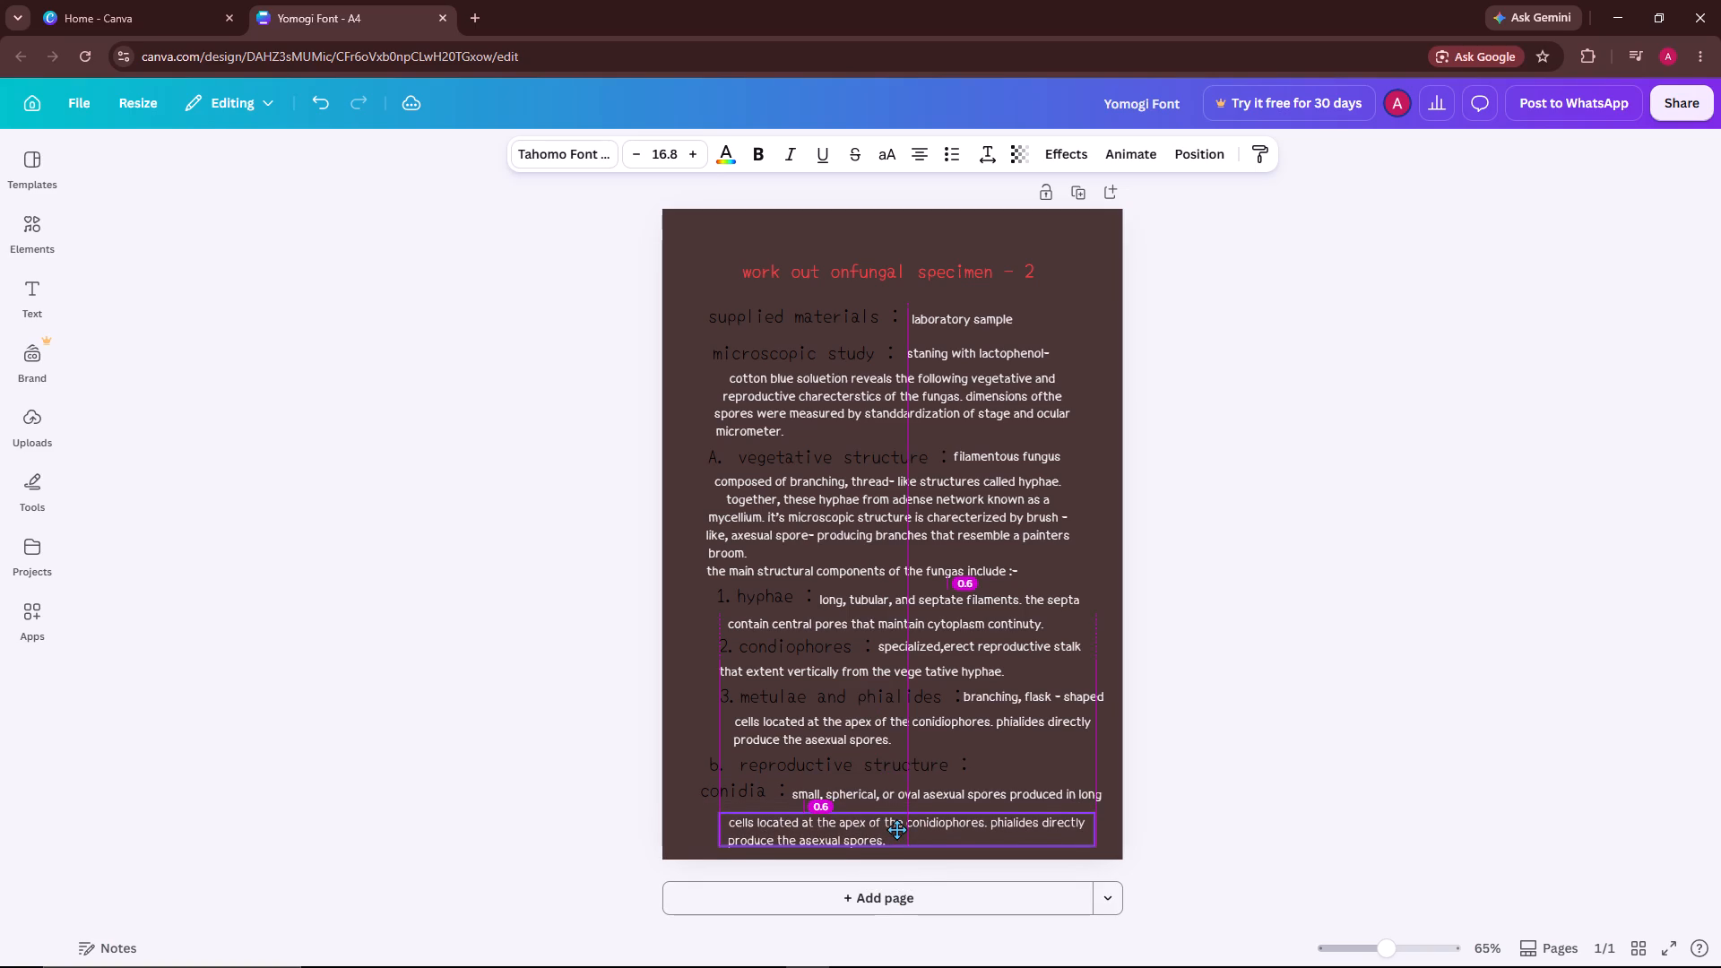
Replace the duplicated paragraph's text beneath the conidia line with "dry chains,".
left_click(972, 826)
key("BackSpace")
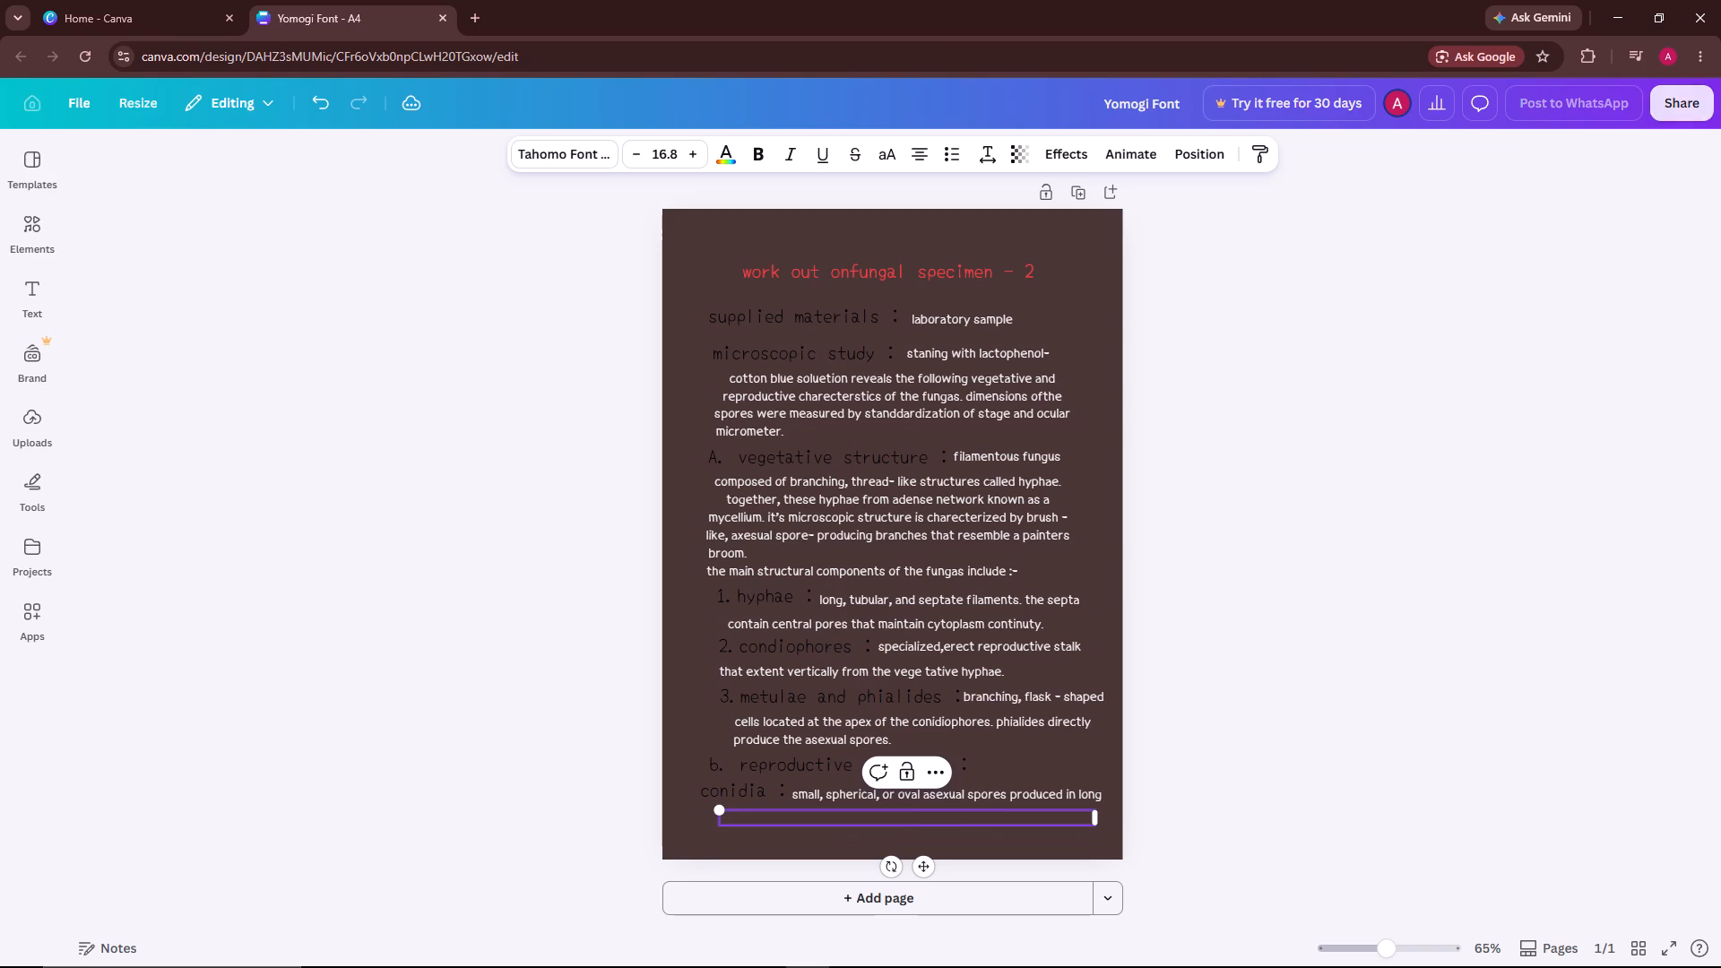
type("dry")
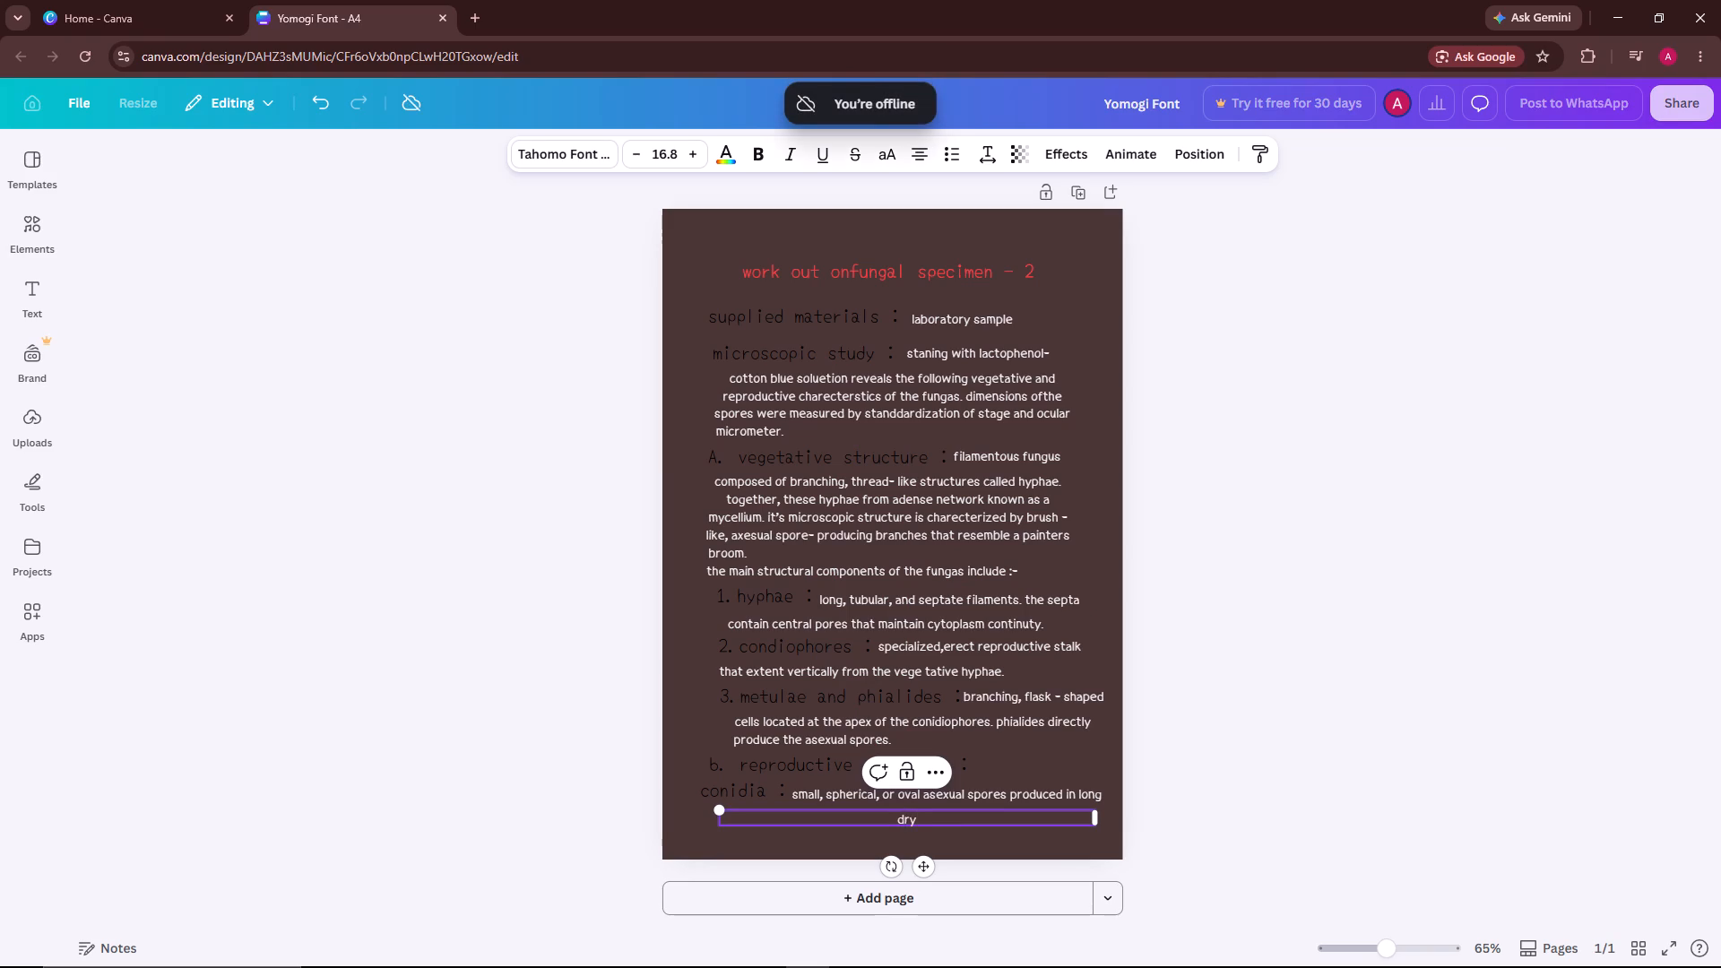
key("space")
type("chains,")
key("space")
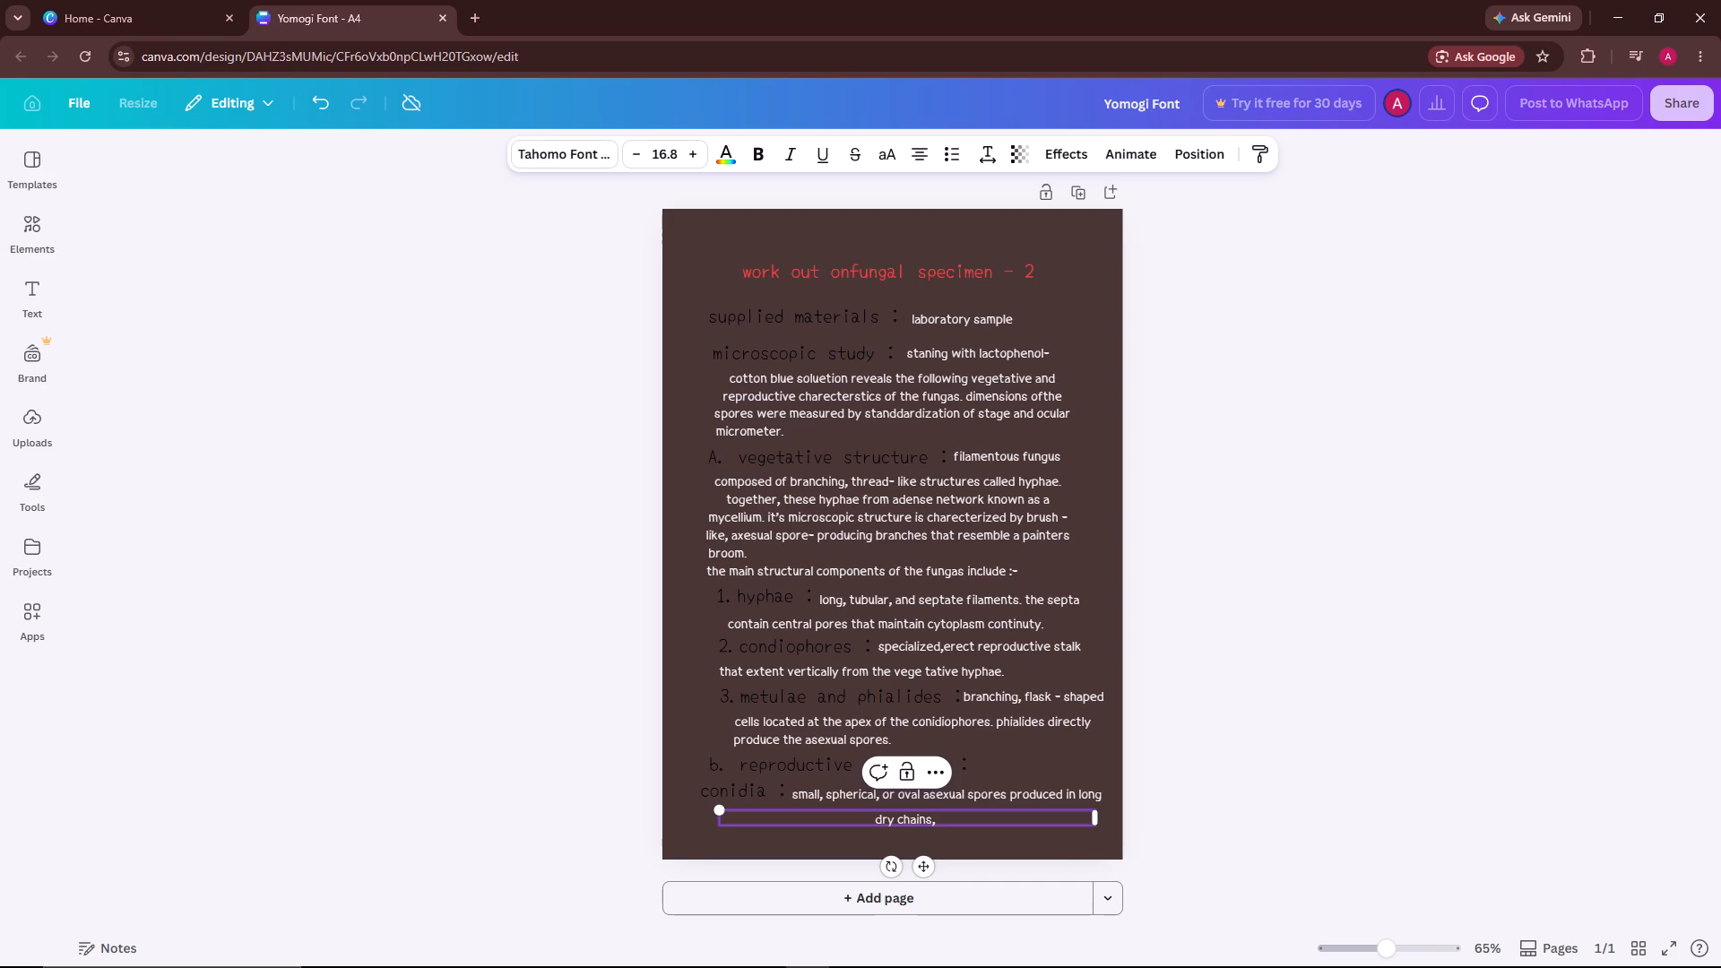
Continue the conidia description after "dry chains," with "they are formed in basipetal succession".
type("they")
key("space")
type("are")
key("space")
type("formed")
key("space")
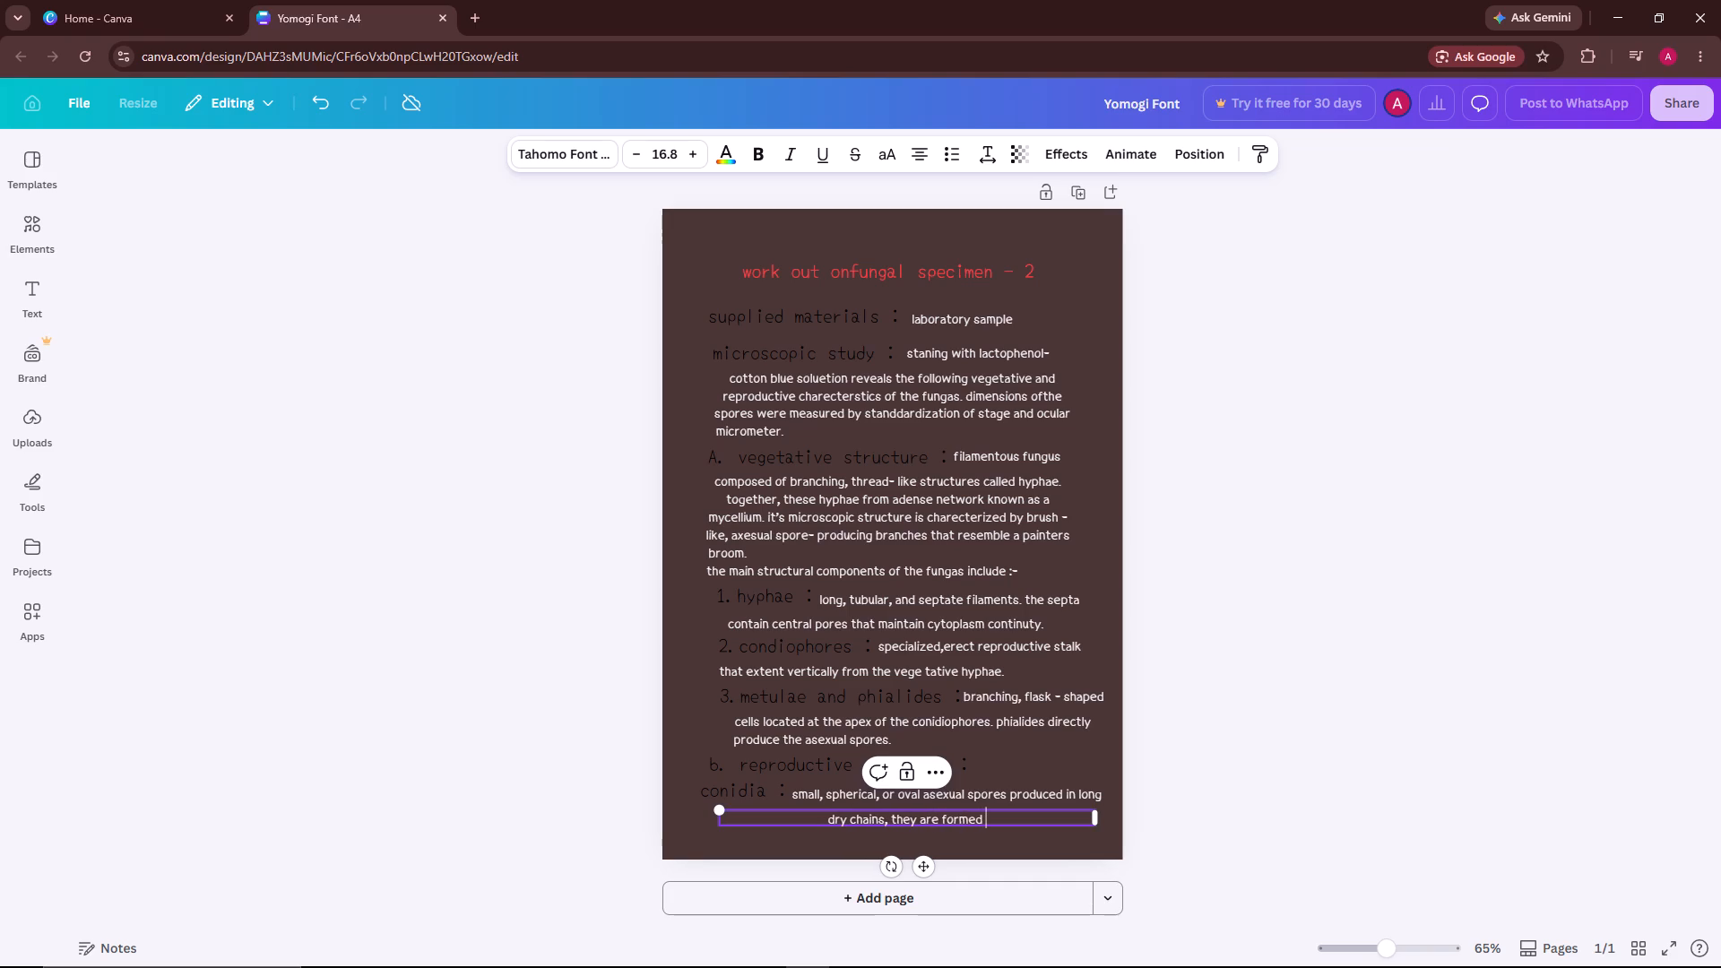
type("in")
key("space")
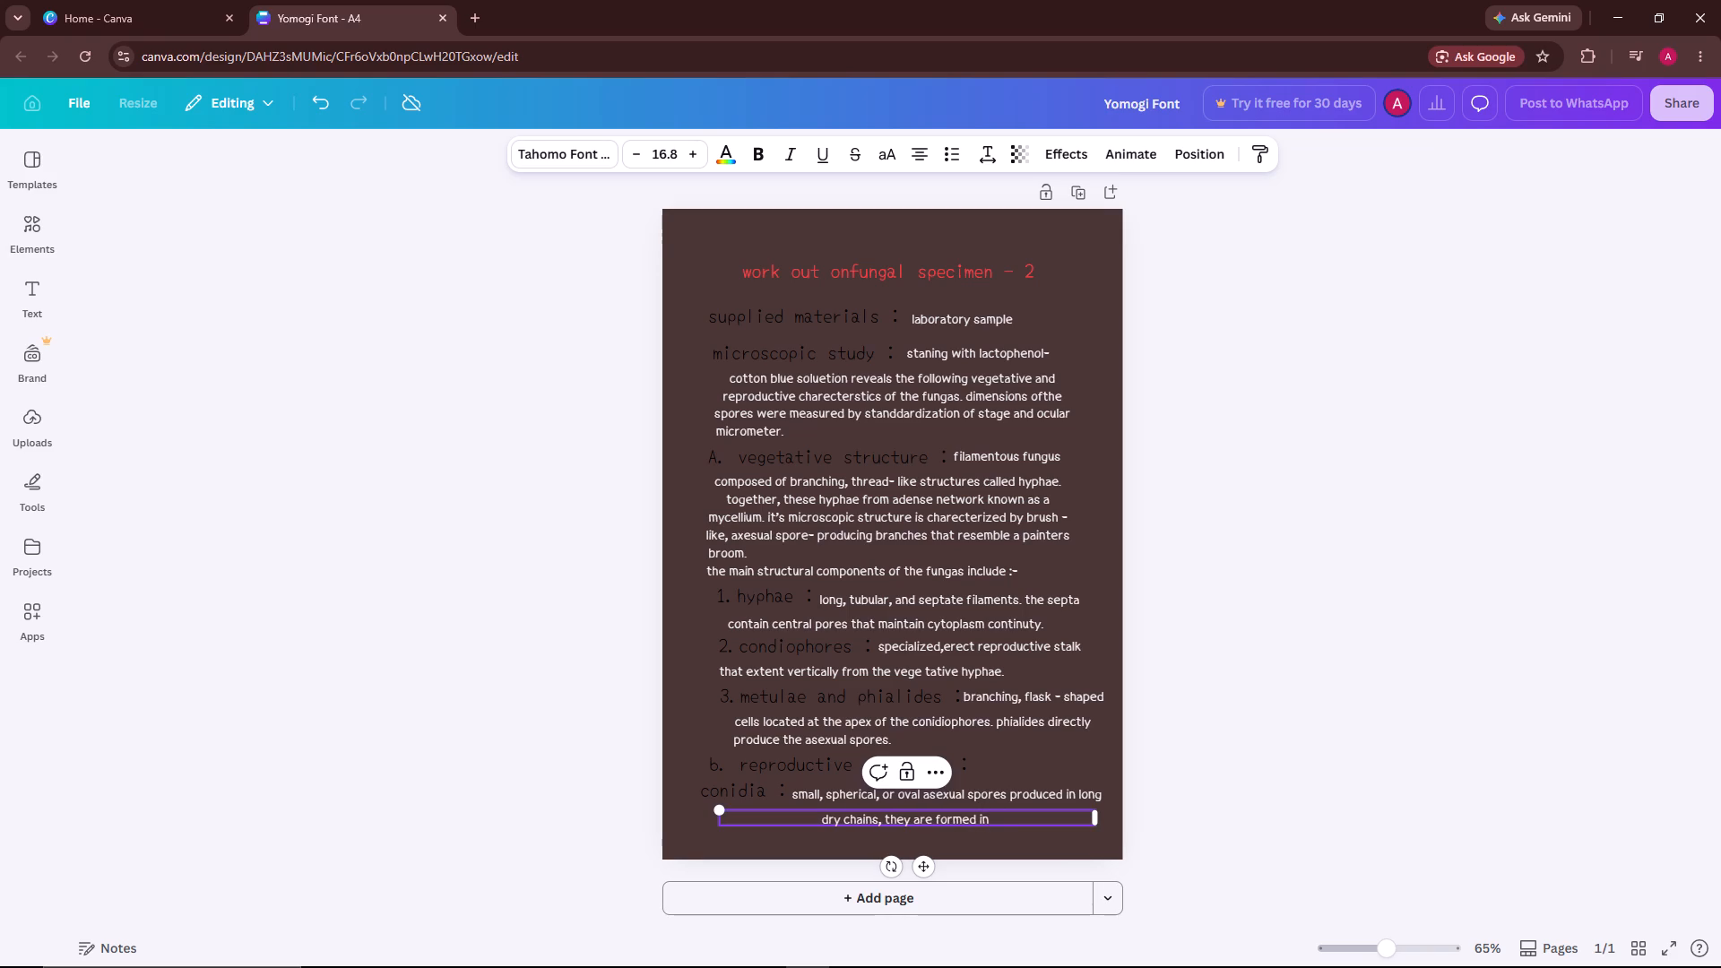
type("basi")
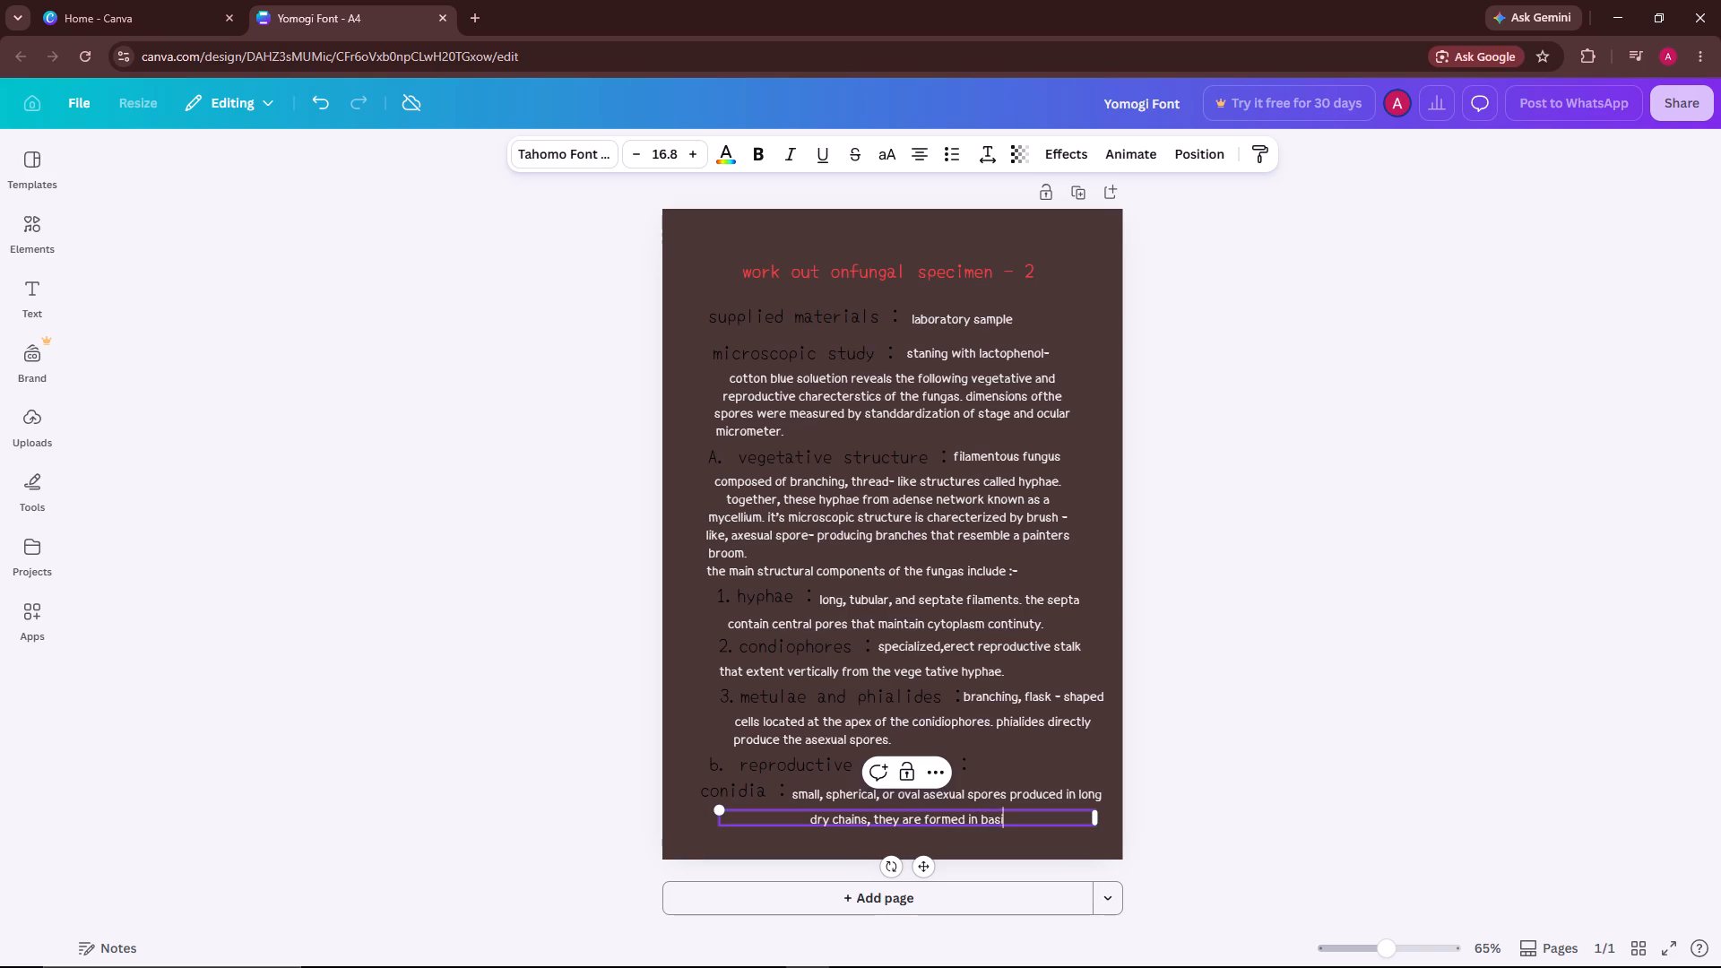
type("petal")
key("space")
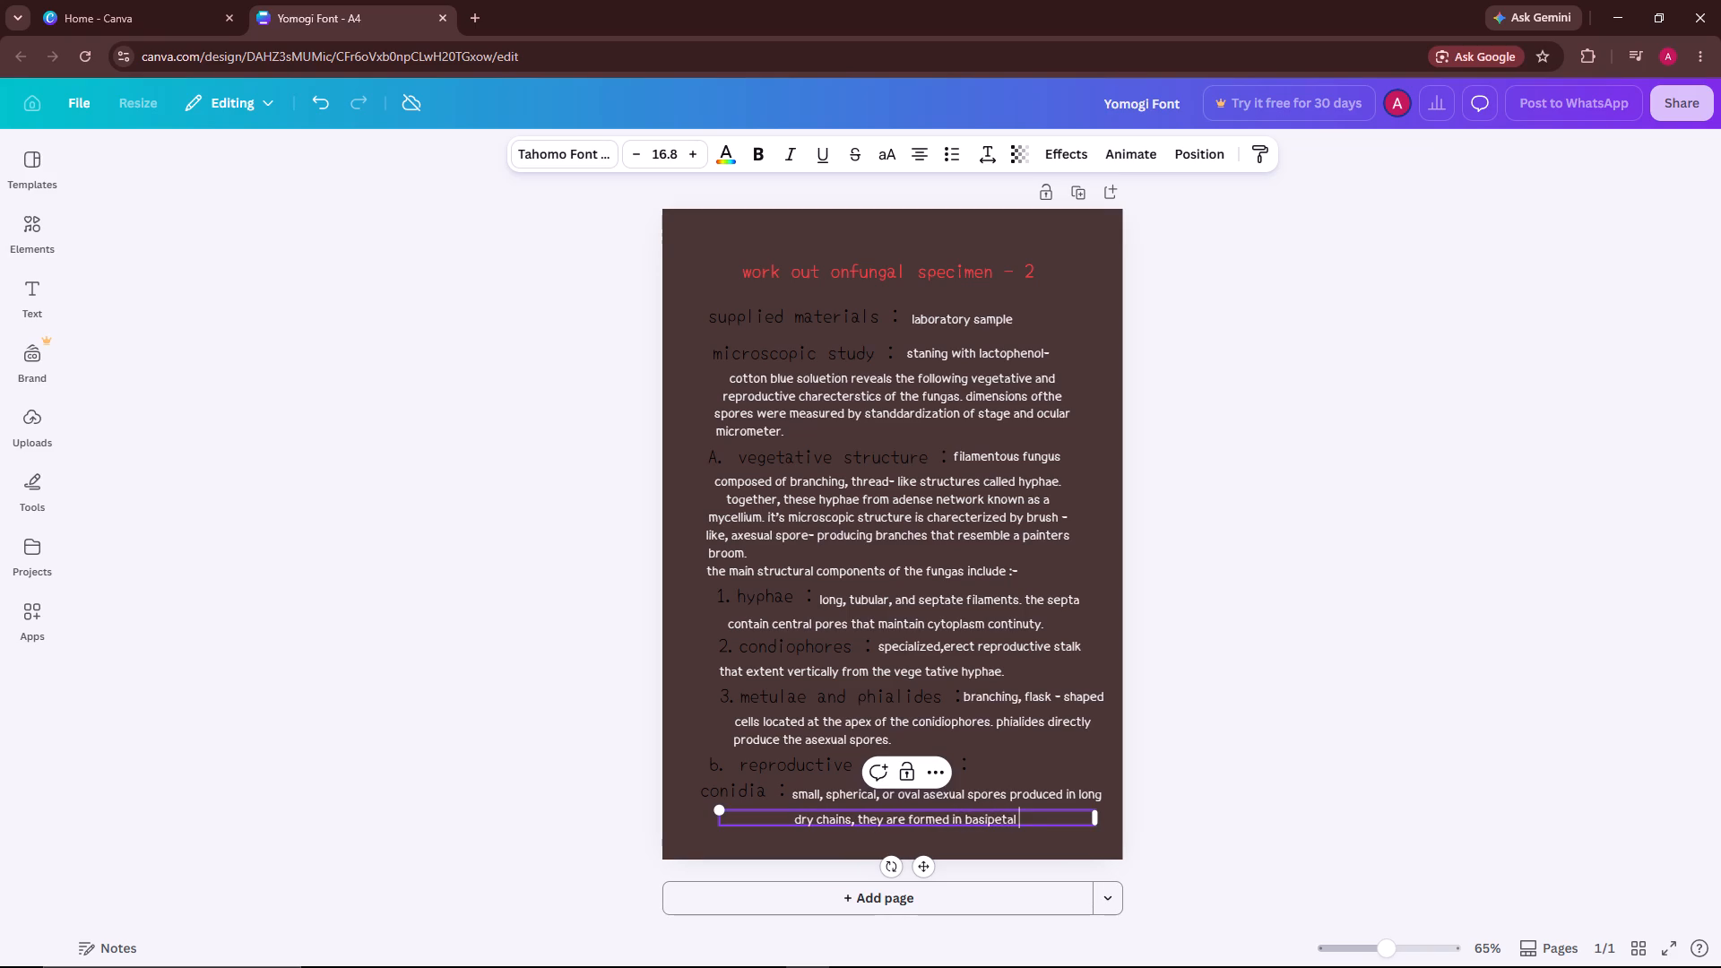
type("s")
type("ucc")
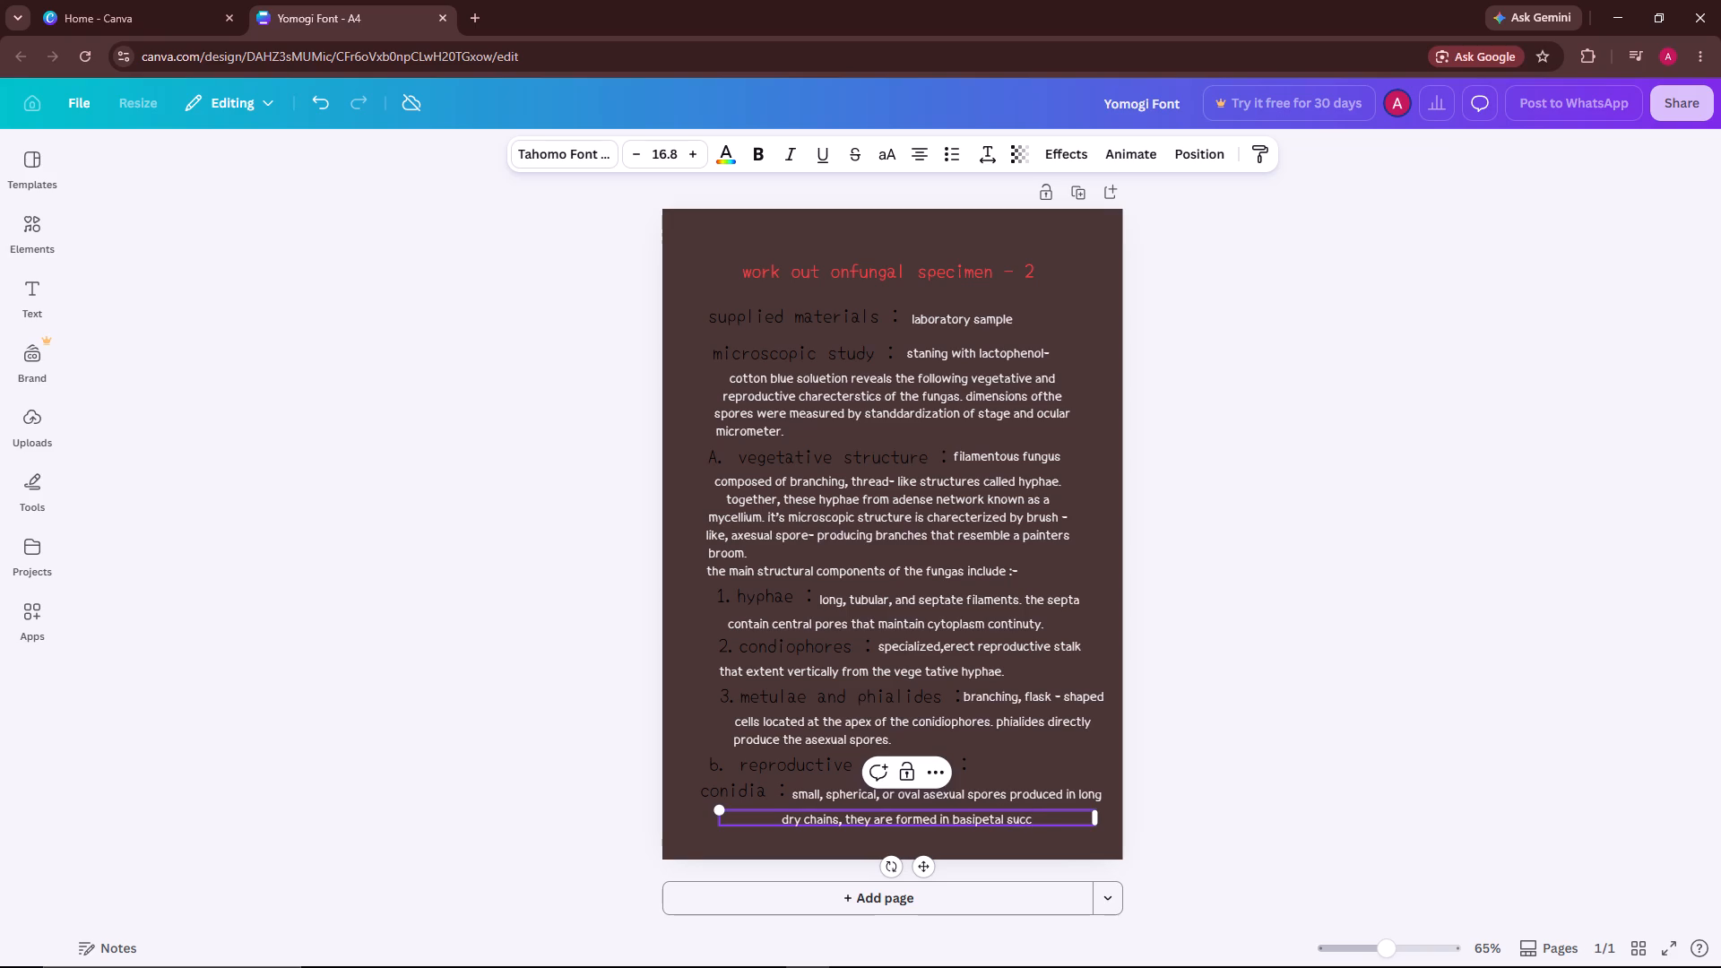
type("ession")
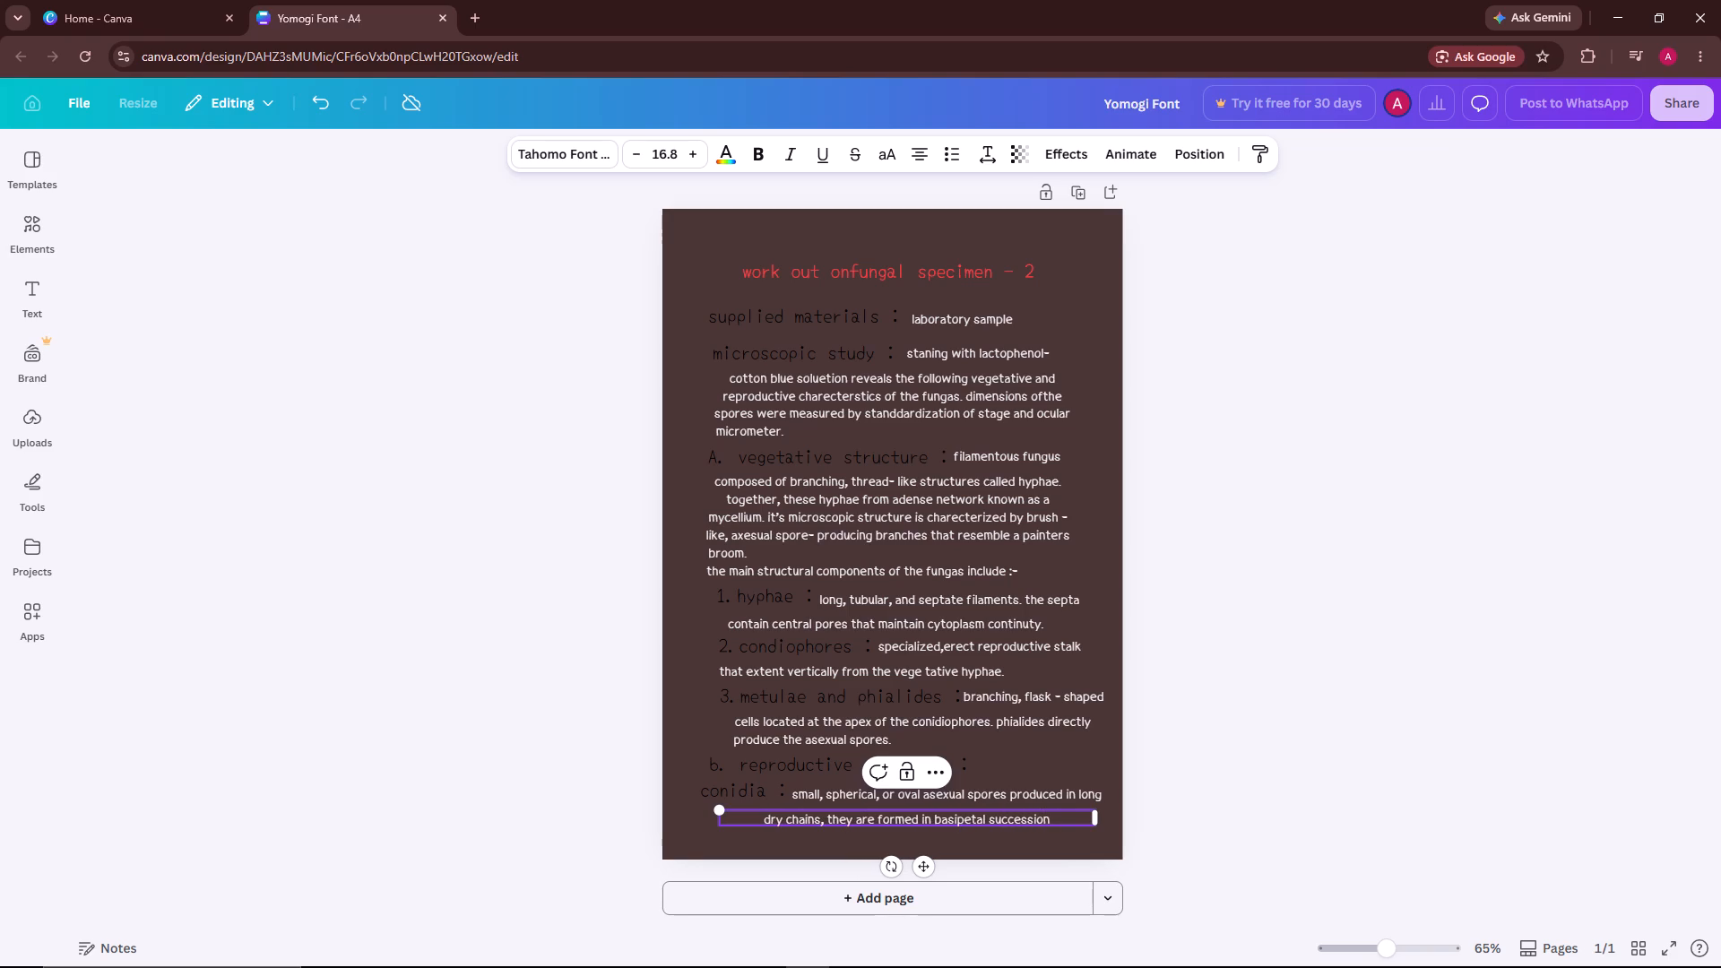
key("space")
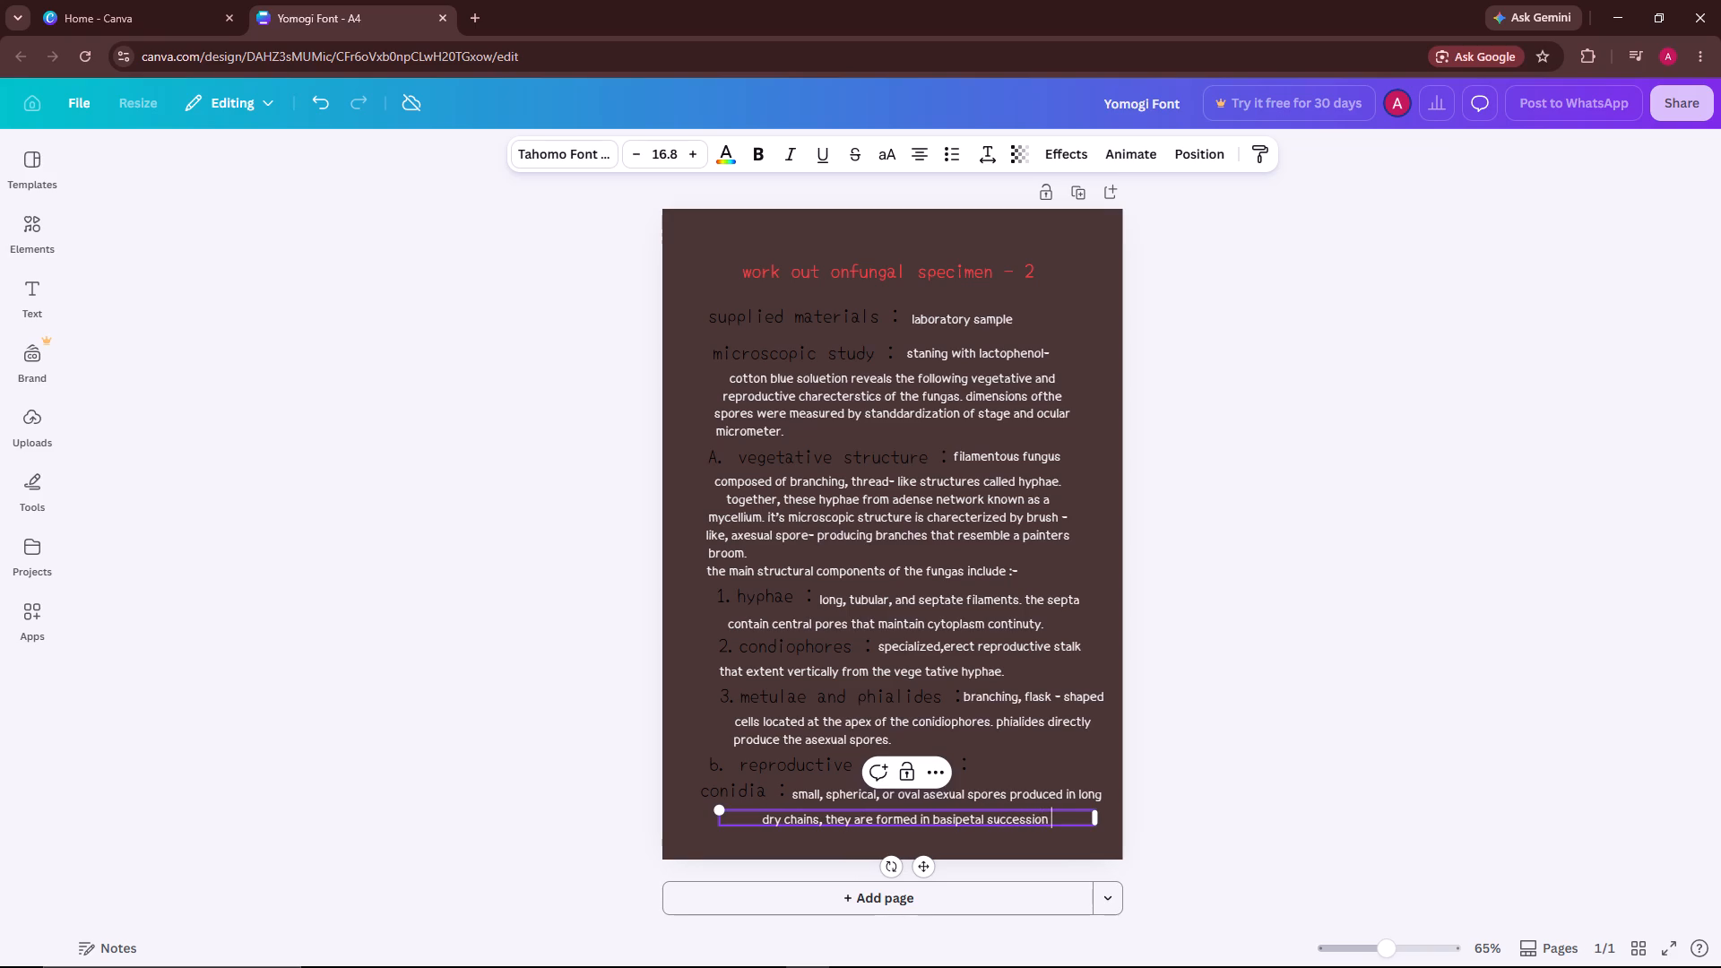
Add the parenthetical note "(the yongst spore is" after "basipetal succession" in the conidia description.
key("shift+parenleft")
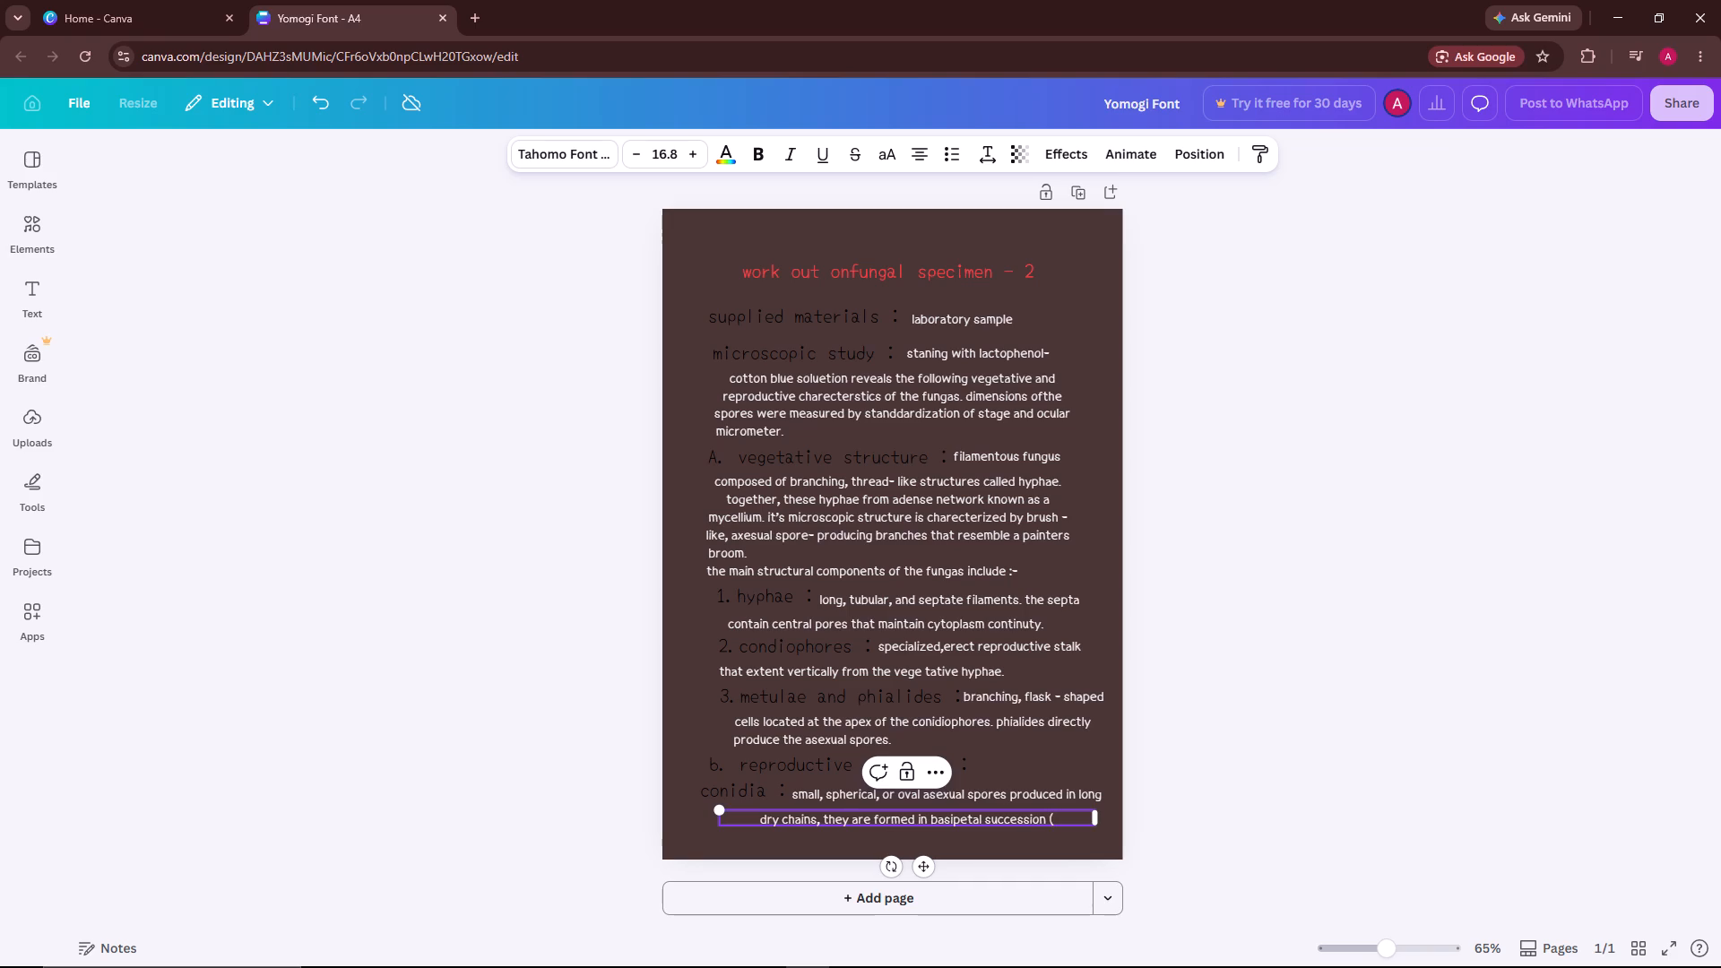
type("the")
key("space")
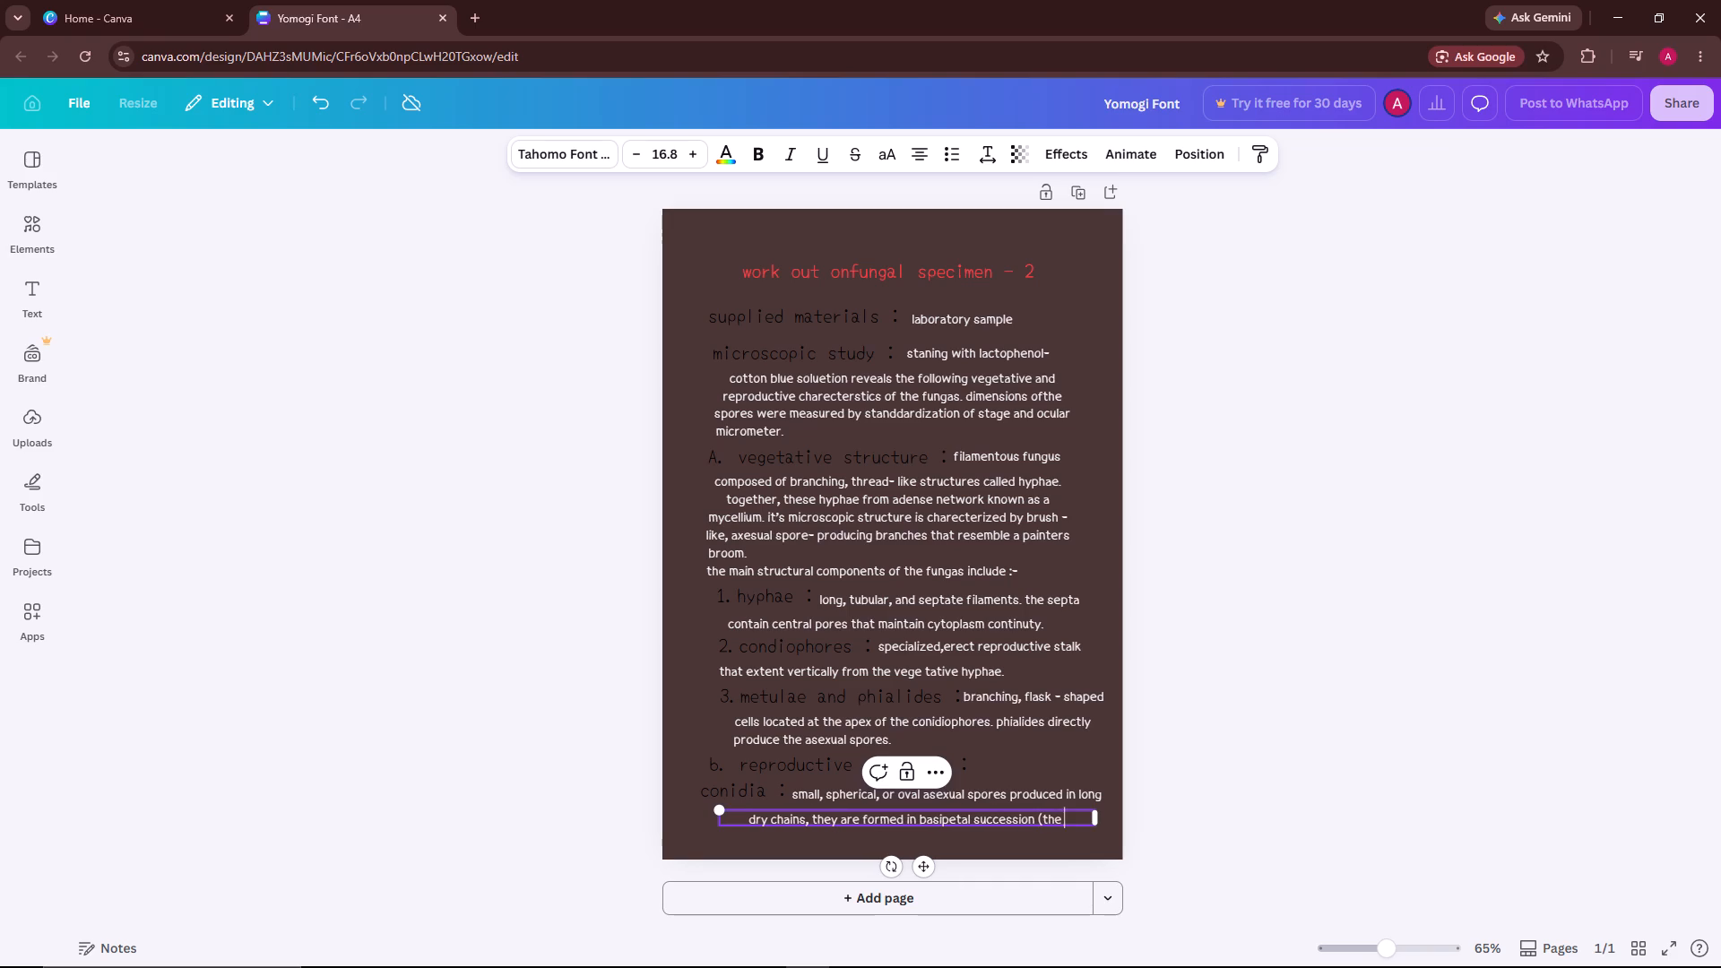
type("yongst")
key("space")
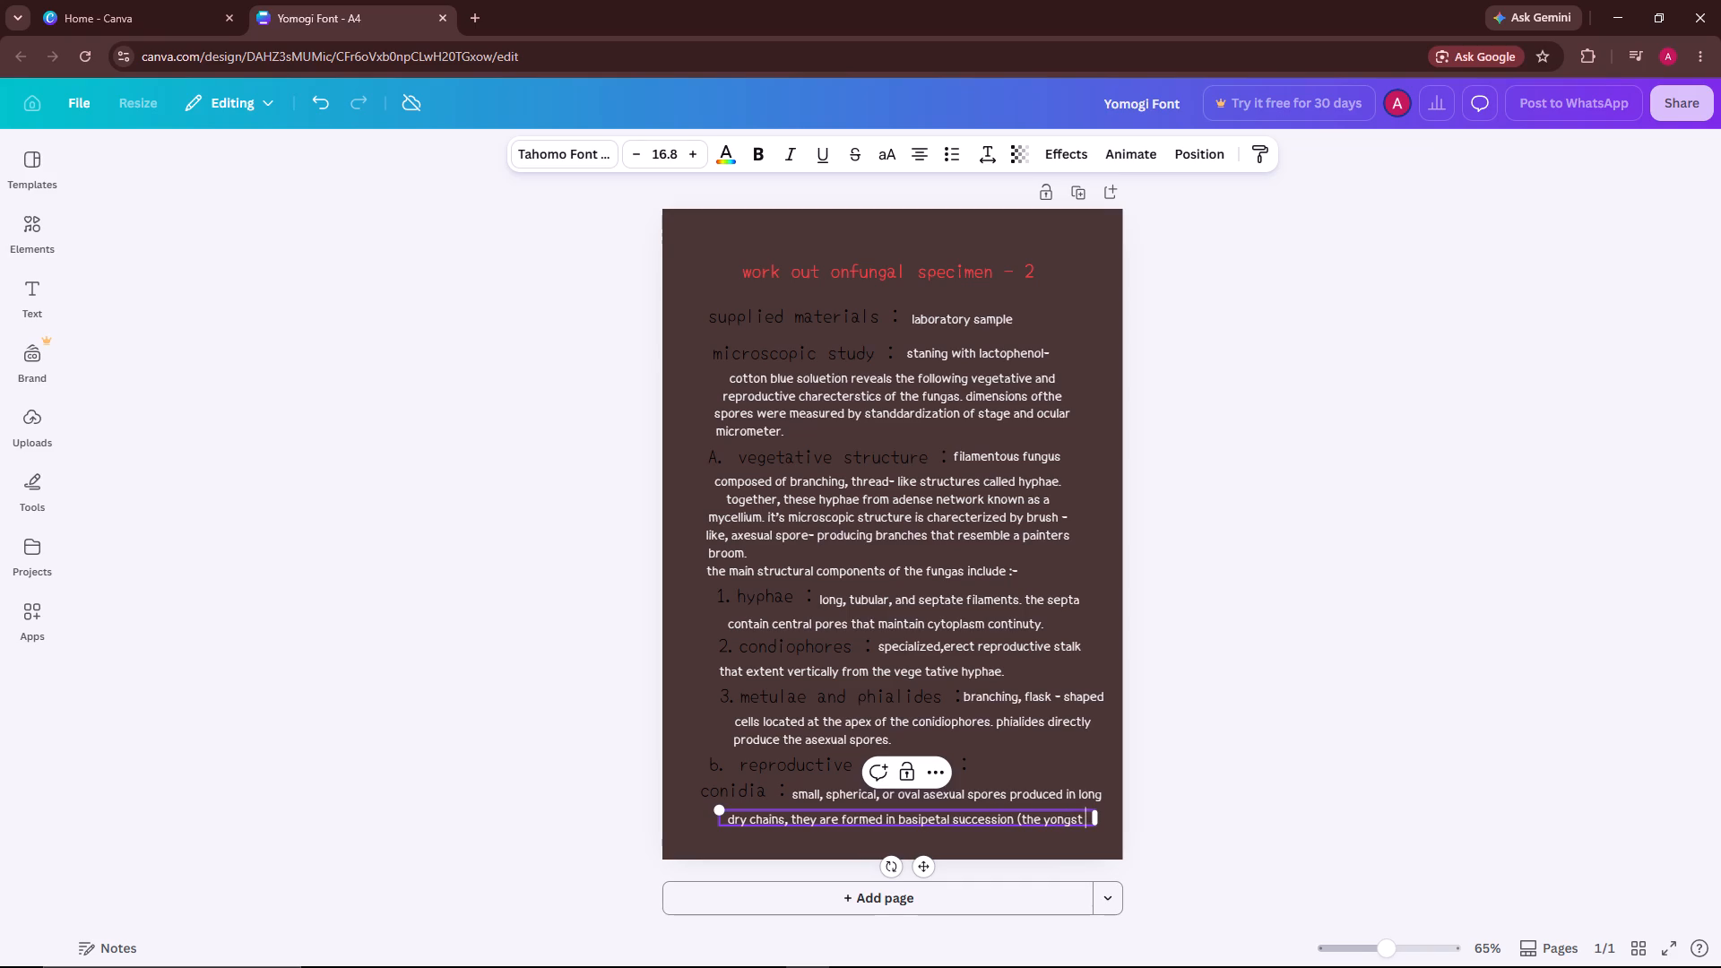
type("spor")
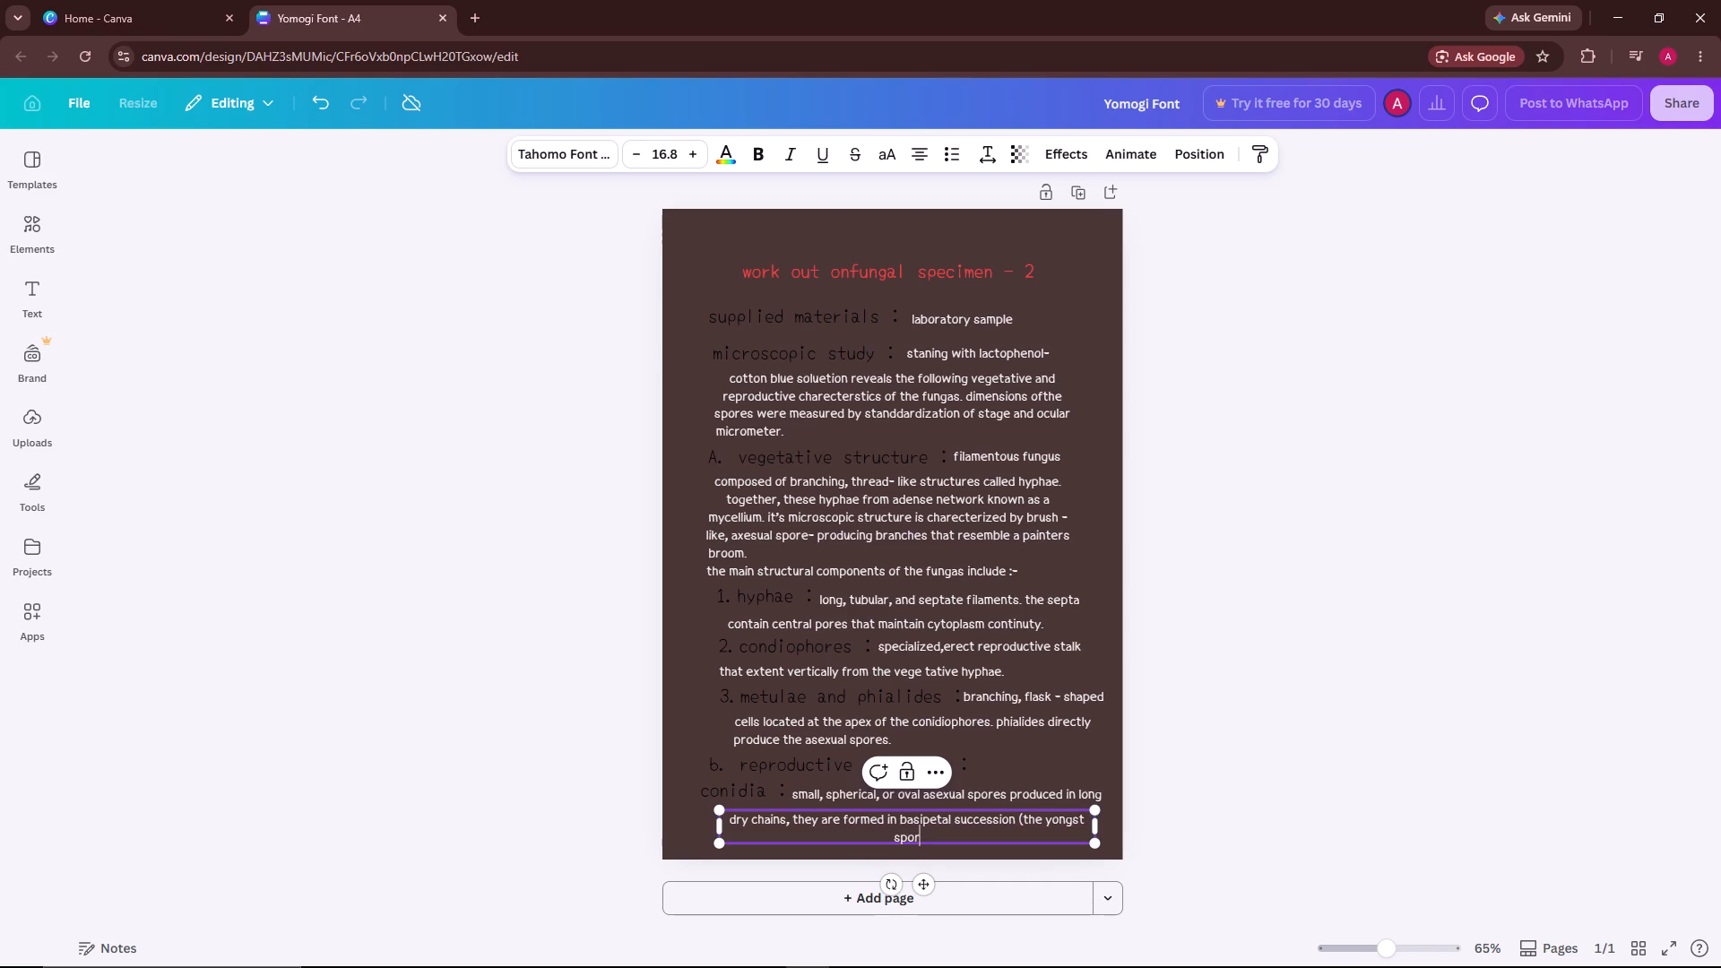
type("e")
key("space")
type("is")
key("space")
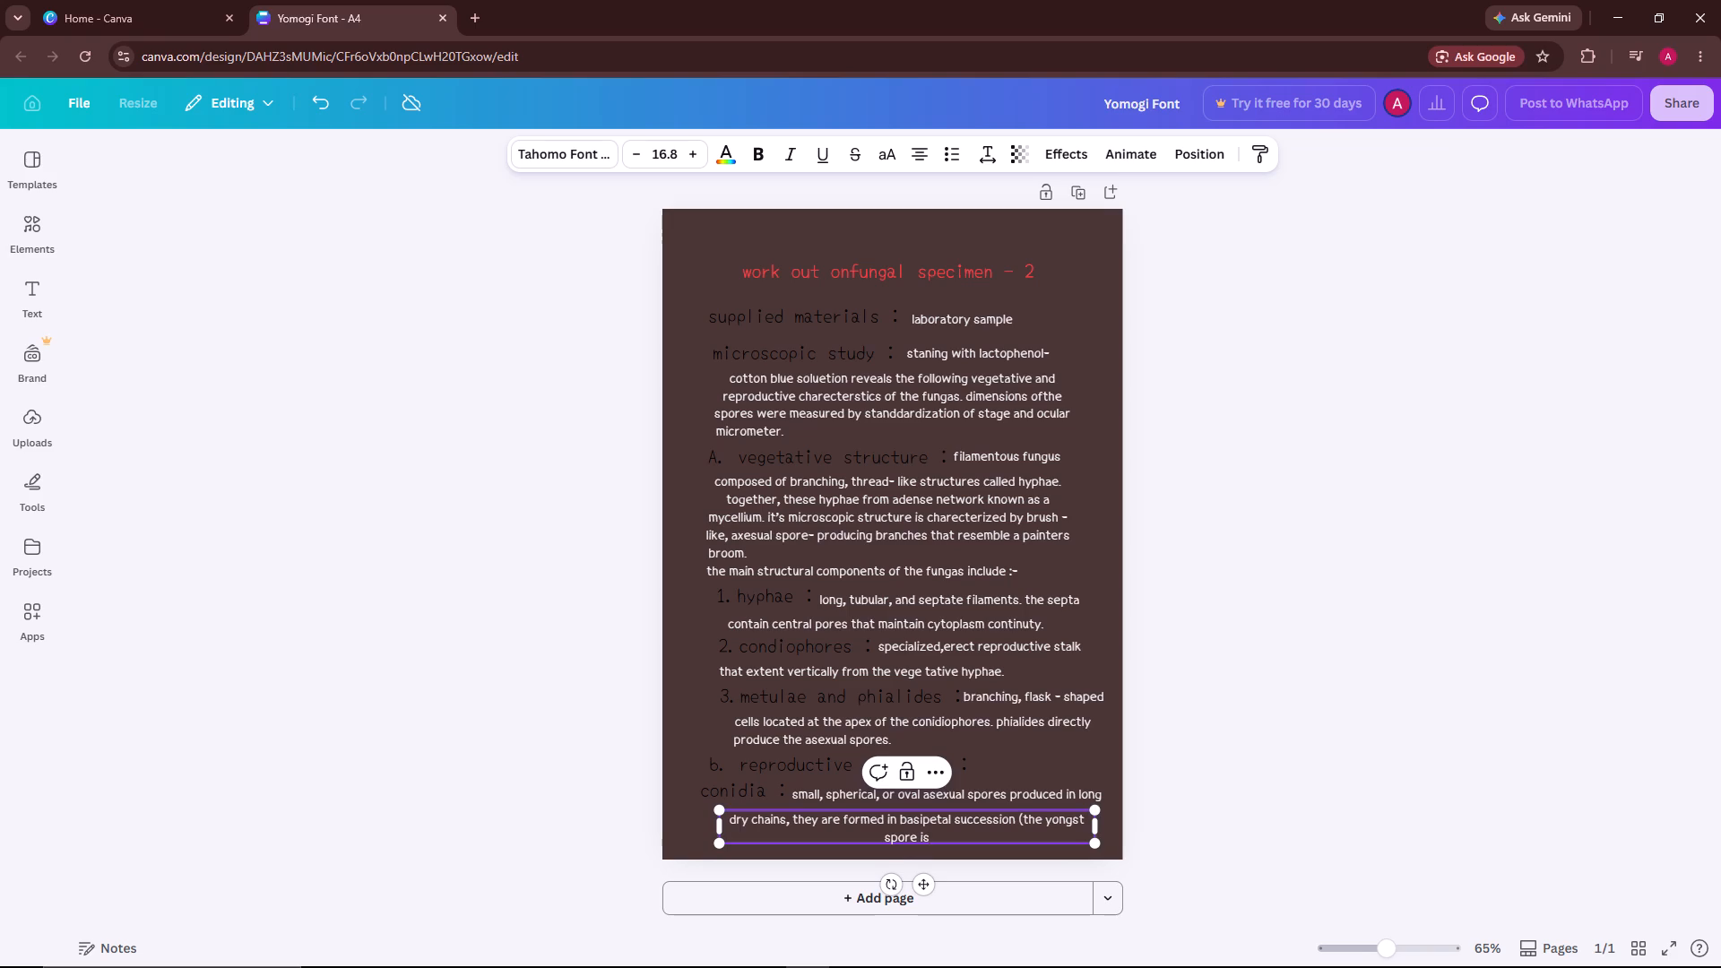